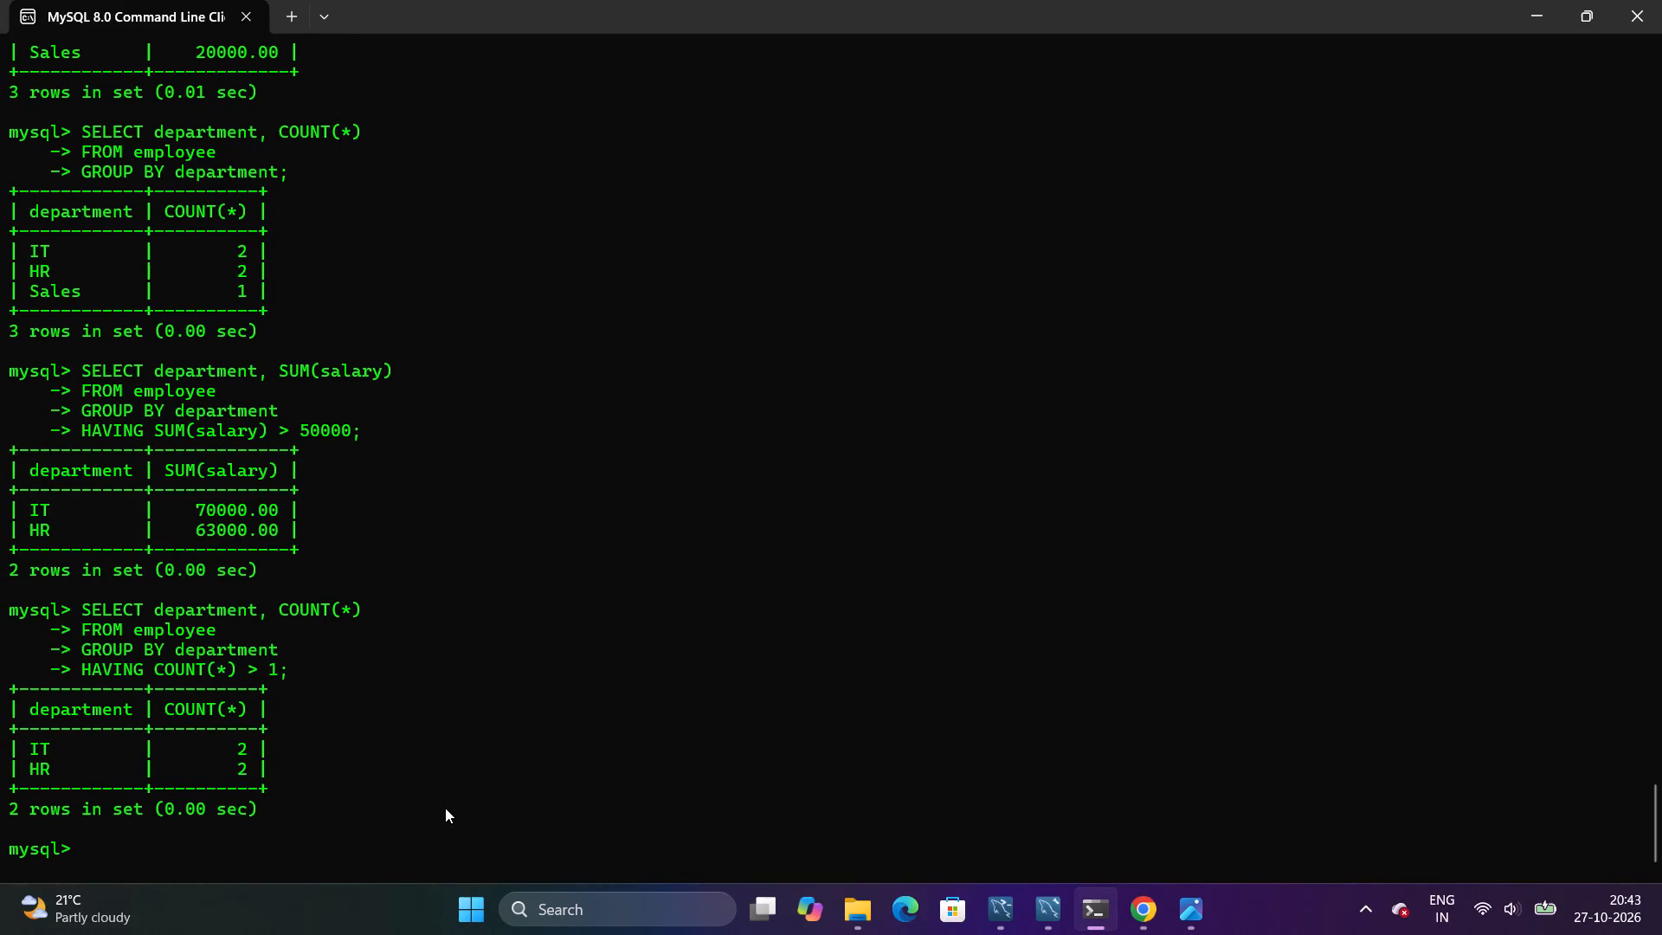
Switch to Microsoft Word, create a blank document and maximize its window.
{"action": "left_click", "coordinate": [611, 916]}
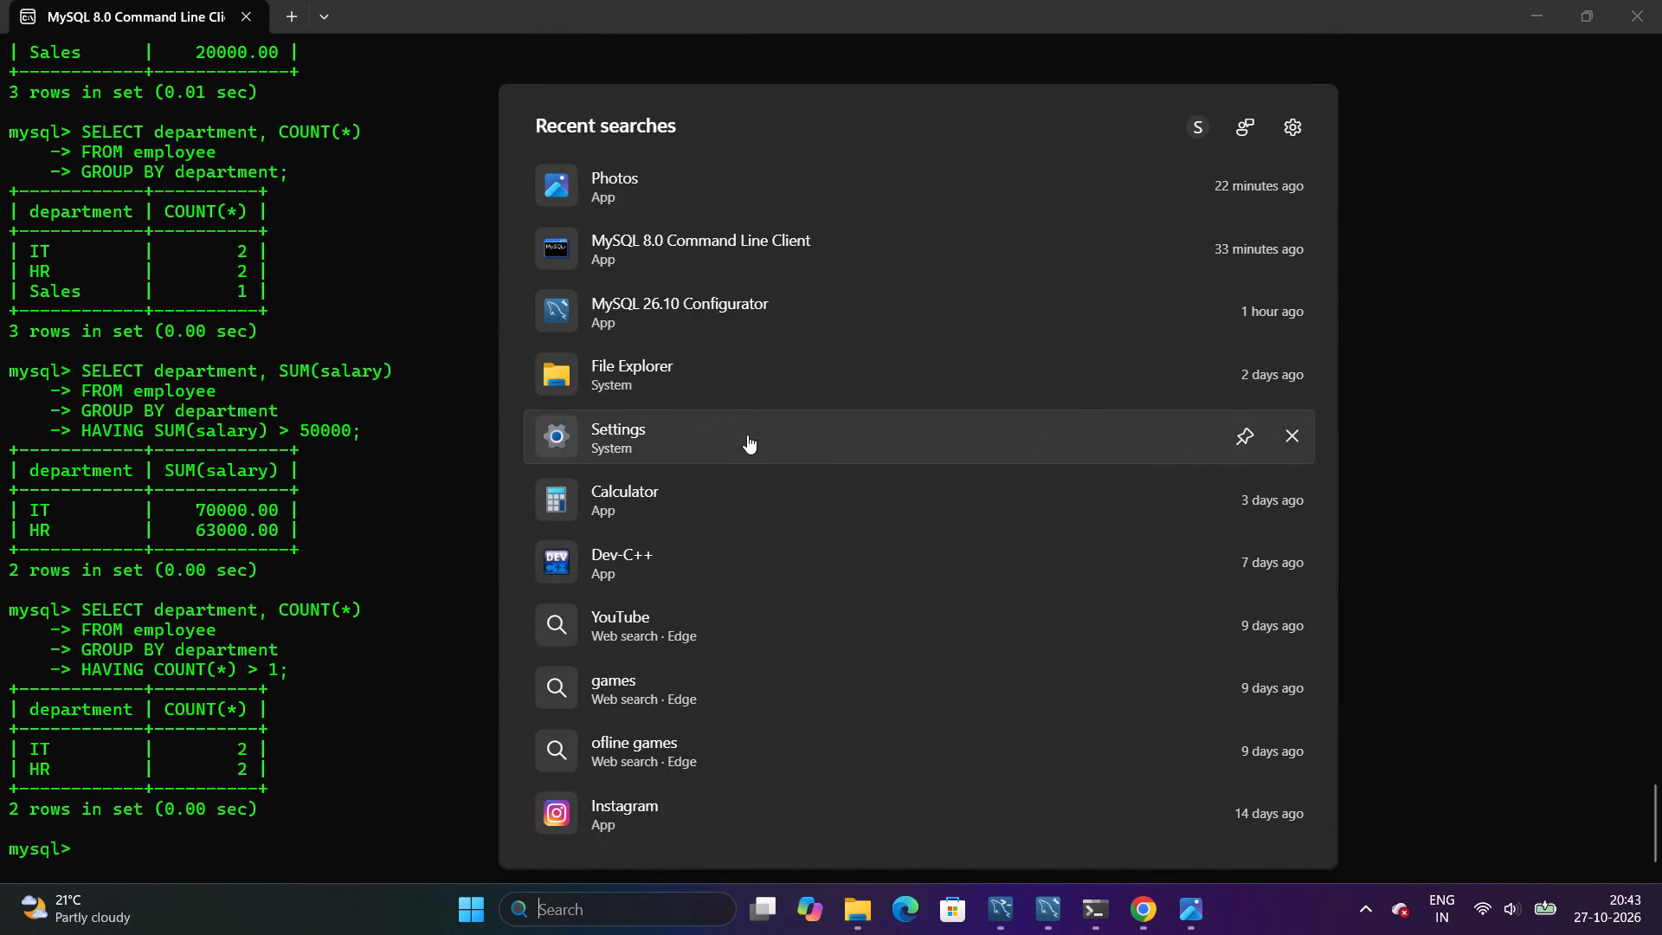
{"action": "type", "text": "ms"}
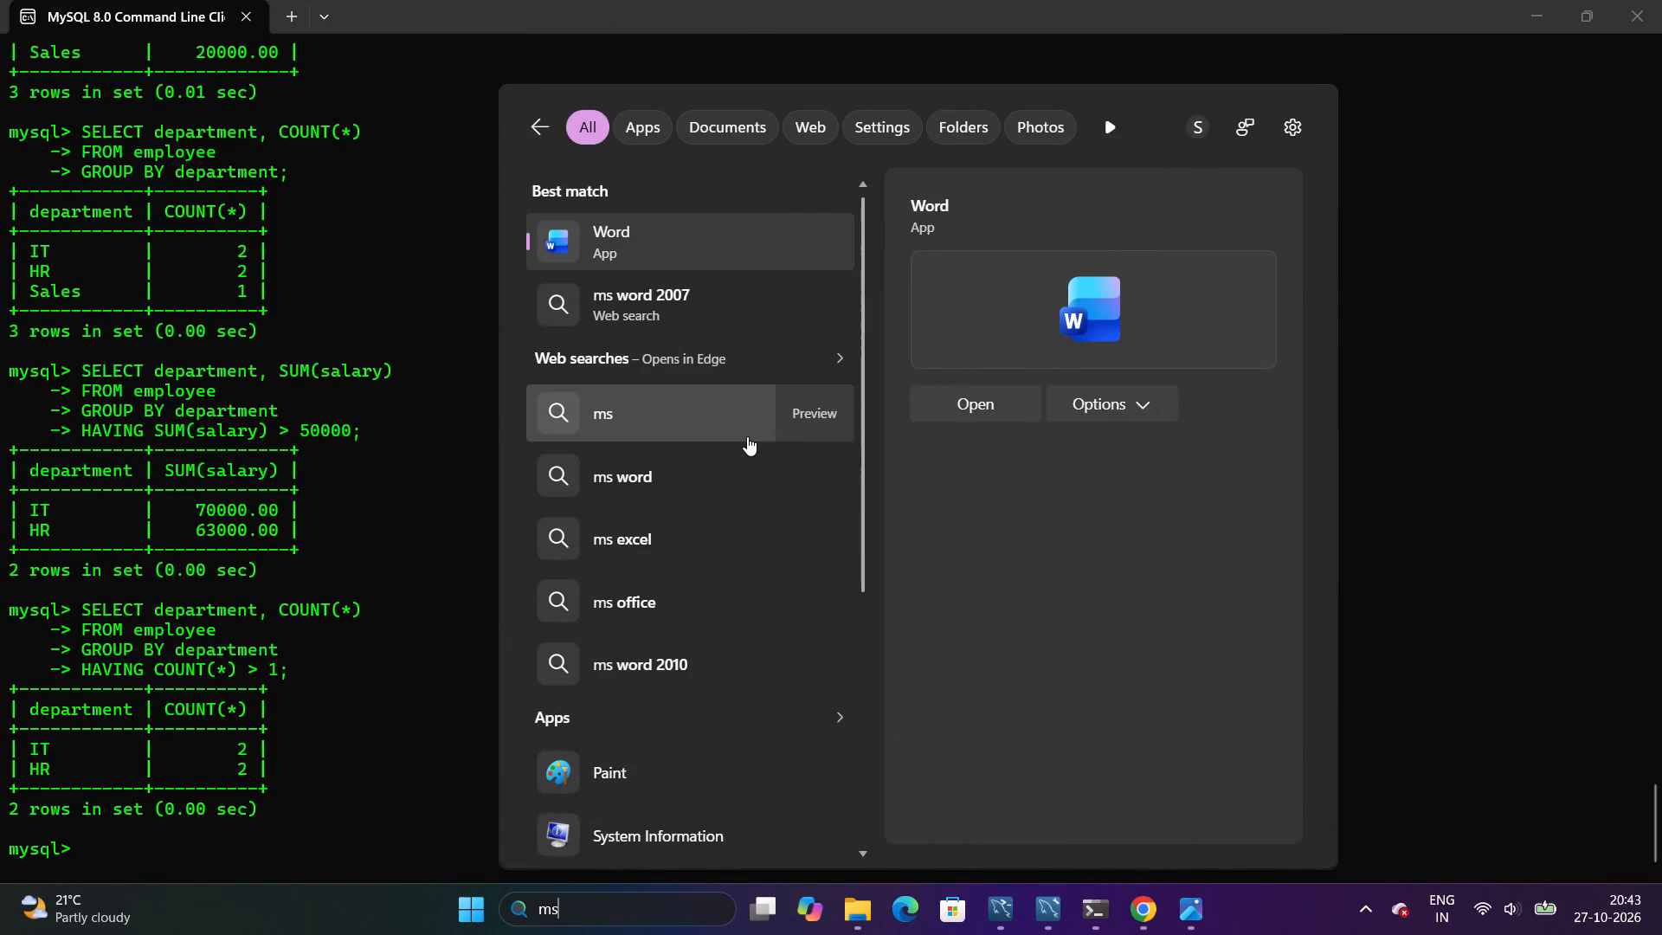
{"action": "left_click", "coordinate": [957, 401]}
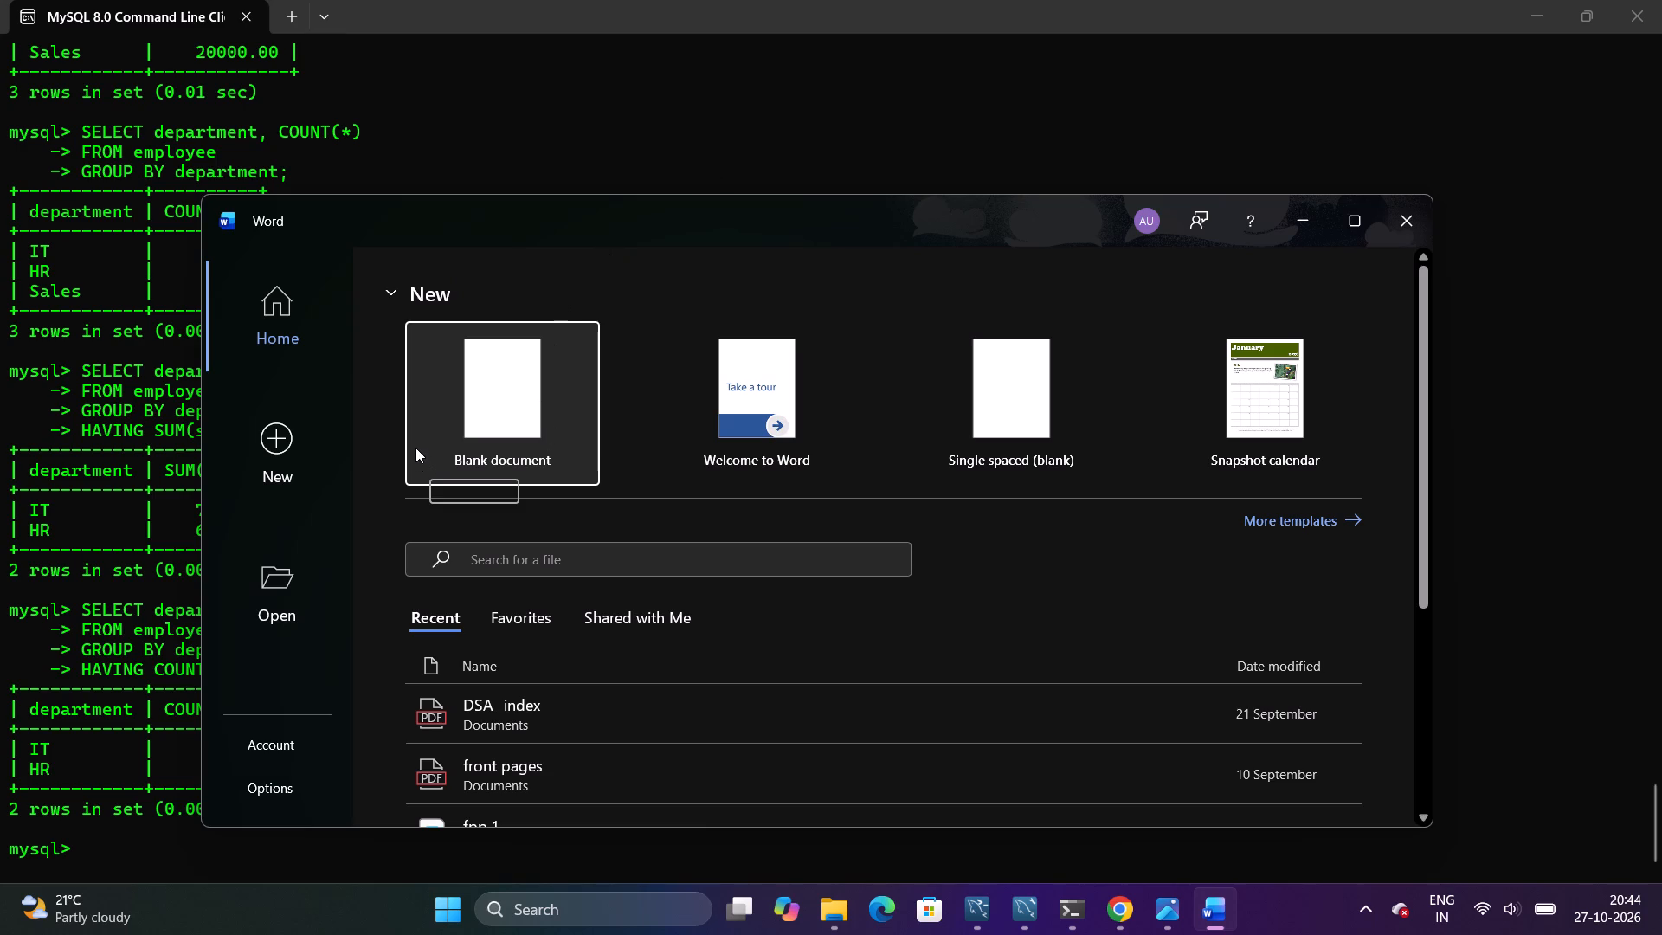
{"action": "left_click", "coordinate": [502, 434]}
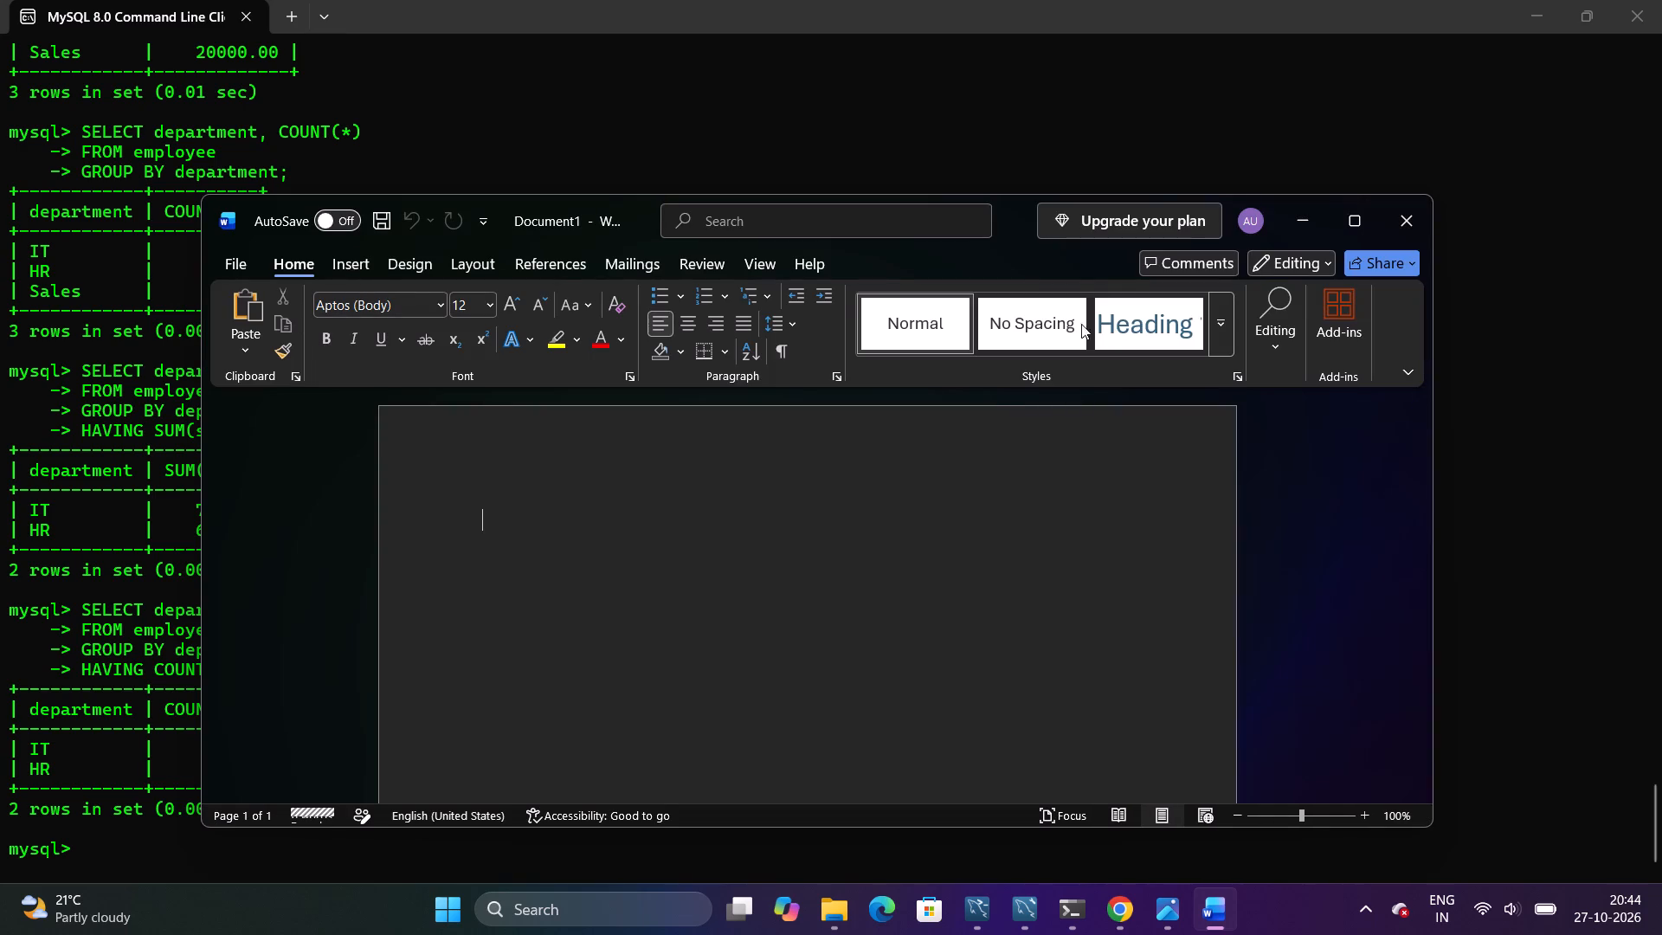
{"action": "left_click", "coordinate": [1337, 210]}
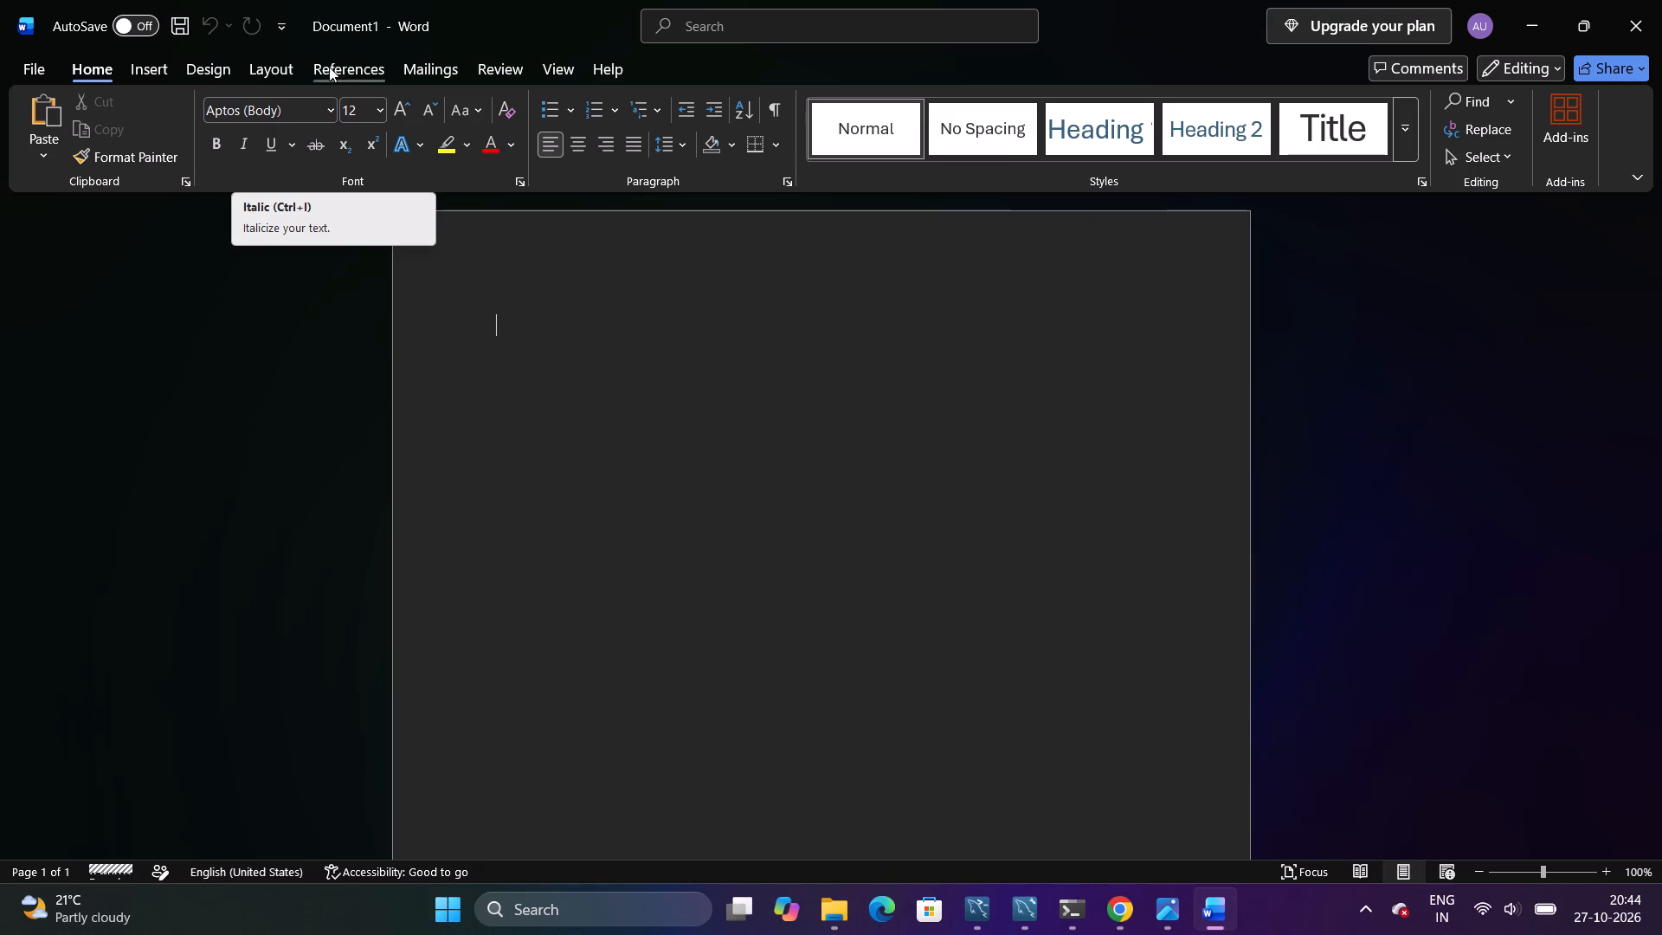
Set the document's paper size to A4, 21 cm x 29.7 cm.
{"action": "left_click", "coordinate": [274, 71]}
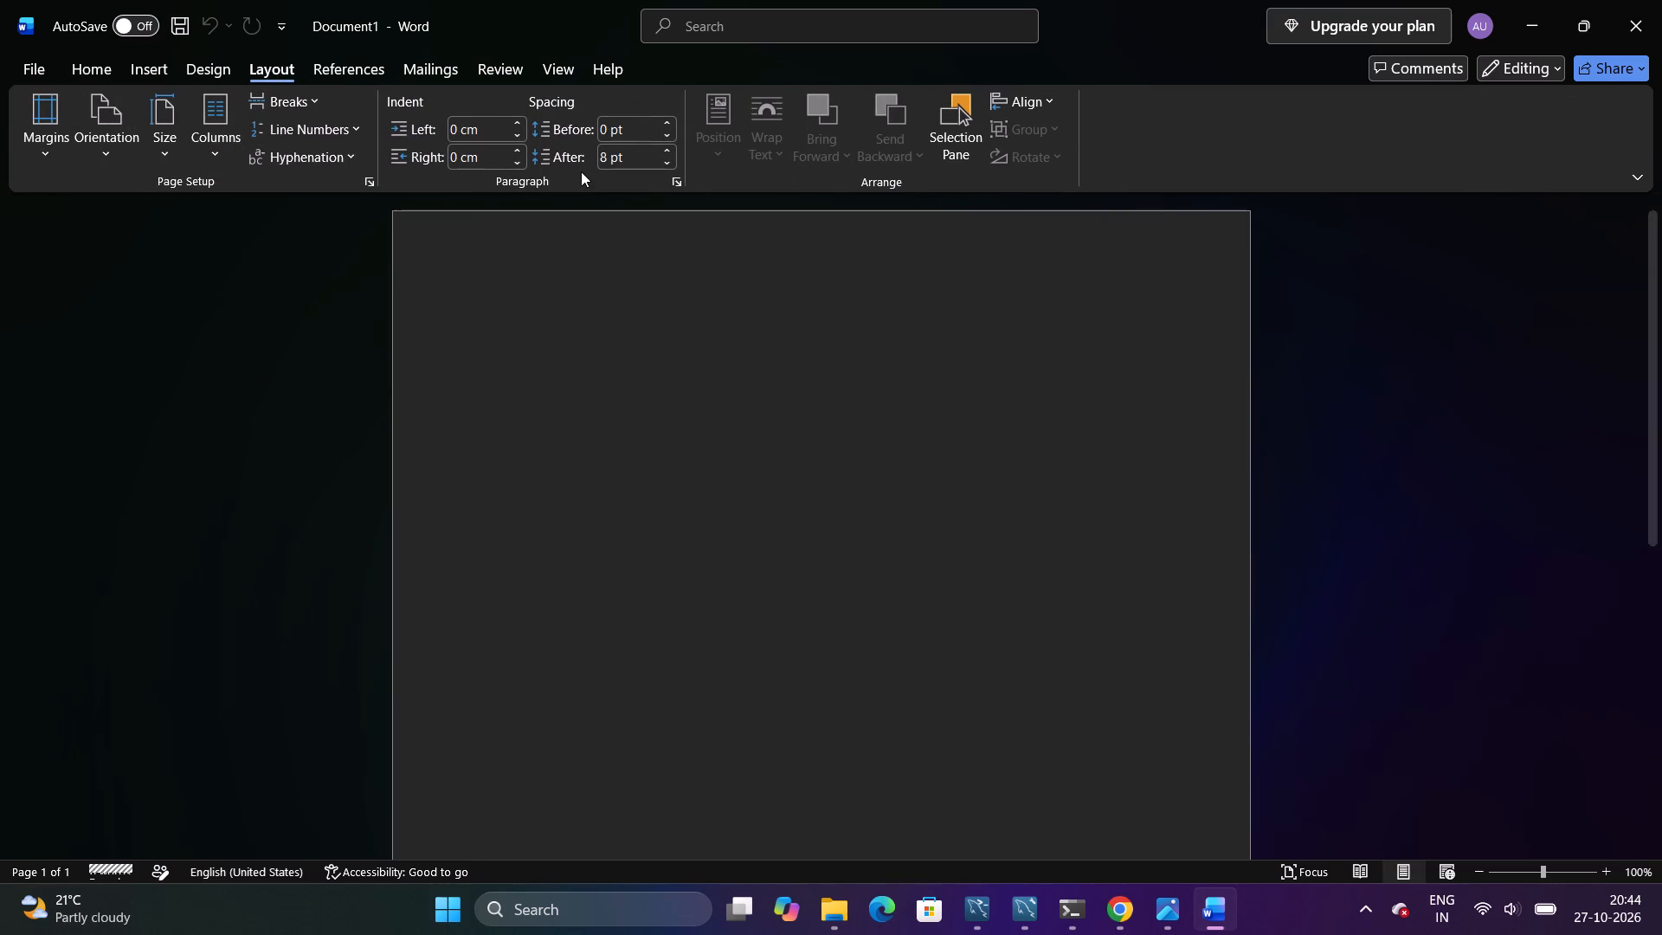
{"action": "left_click", "coordinate": [169, 159]}
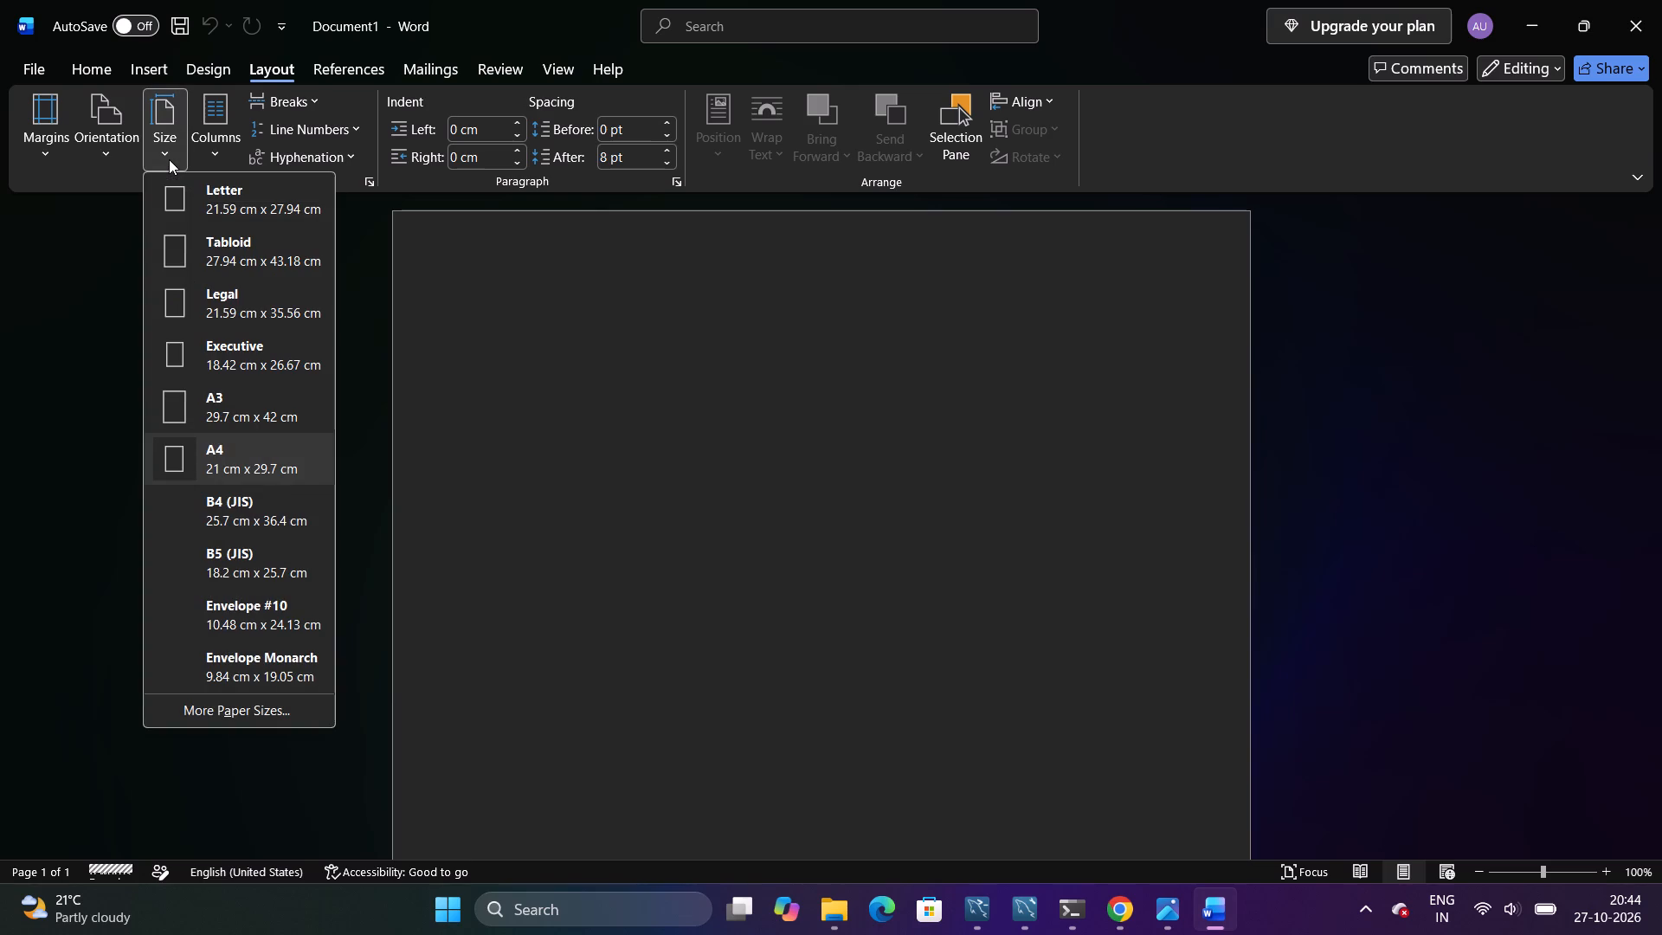
{"action": "left_click", "coordinate": [171, 456]}
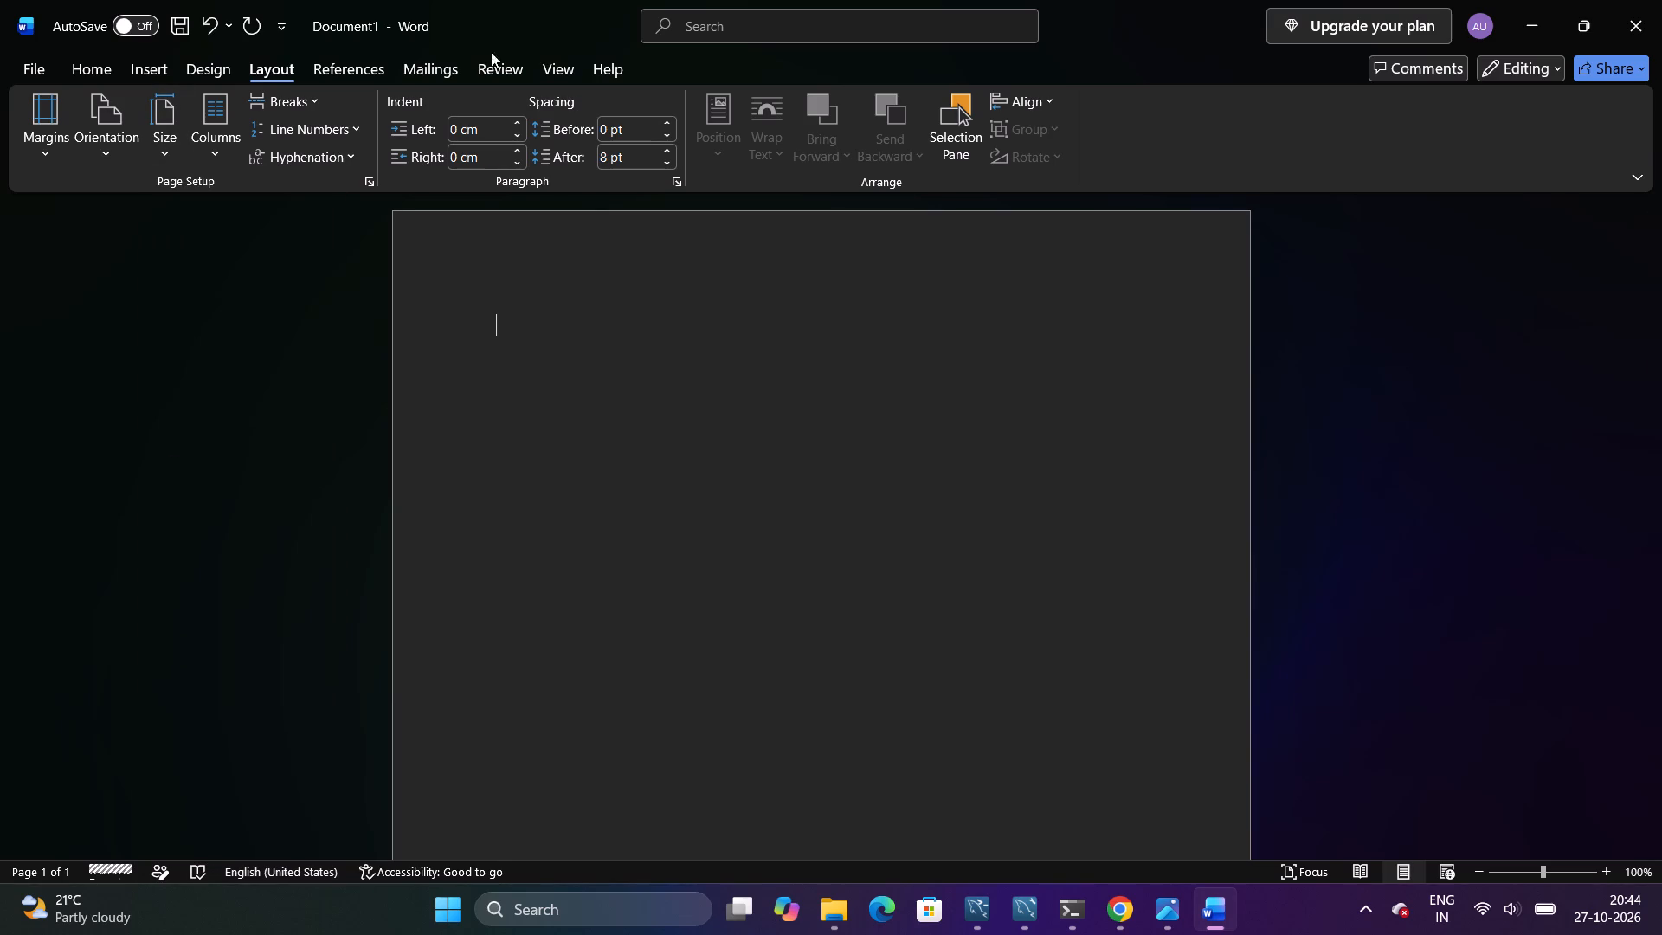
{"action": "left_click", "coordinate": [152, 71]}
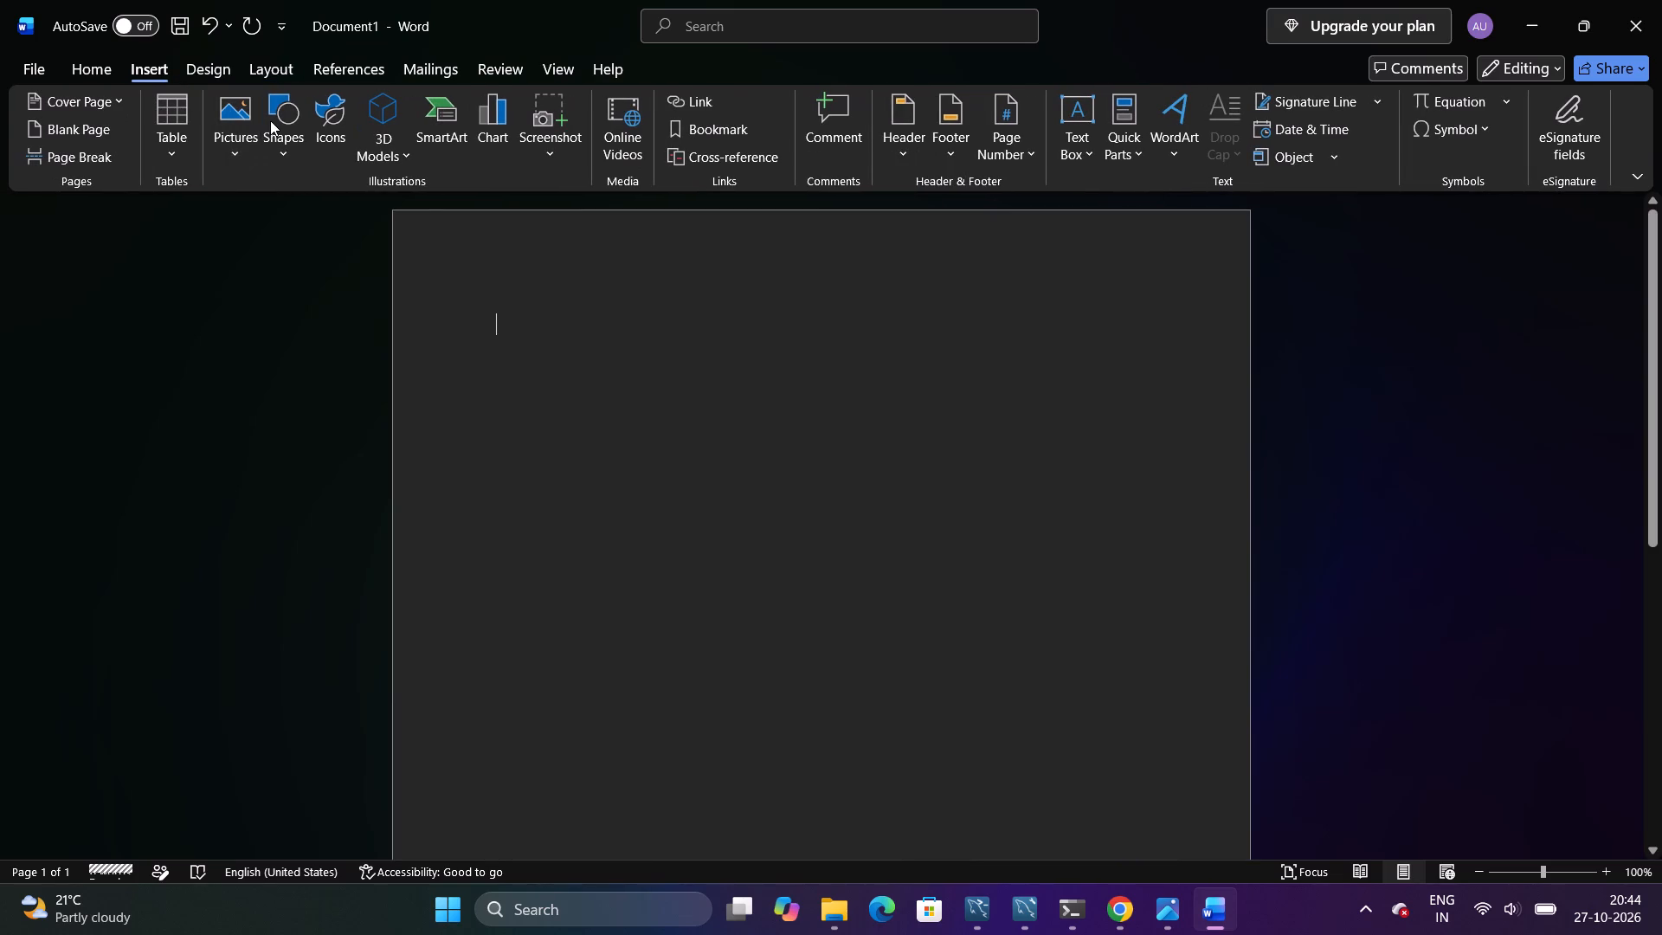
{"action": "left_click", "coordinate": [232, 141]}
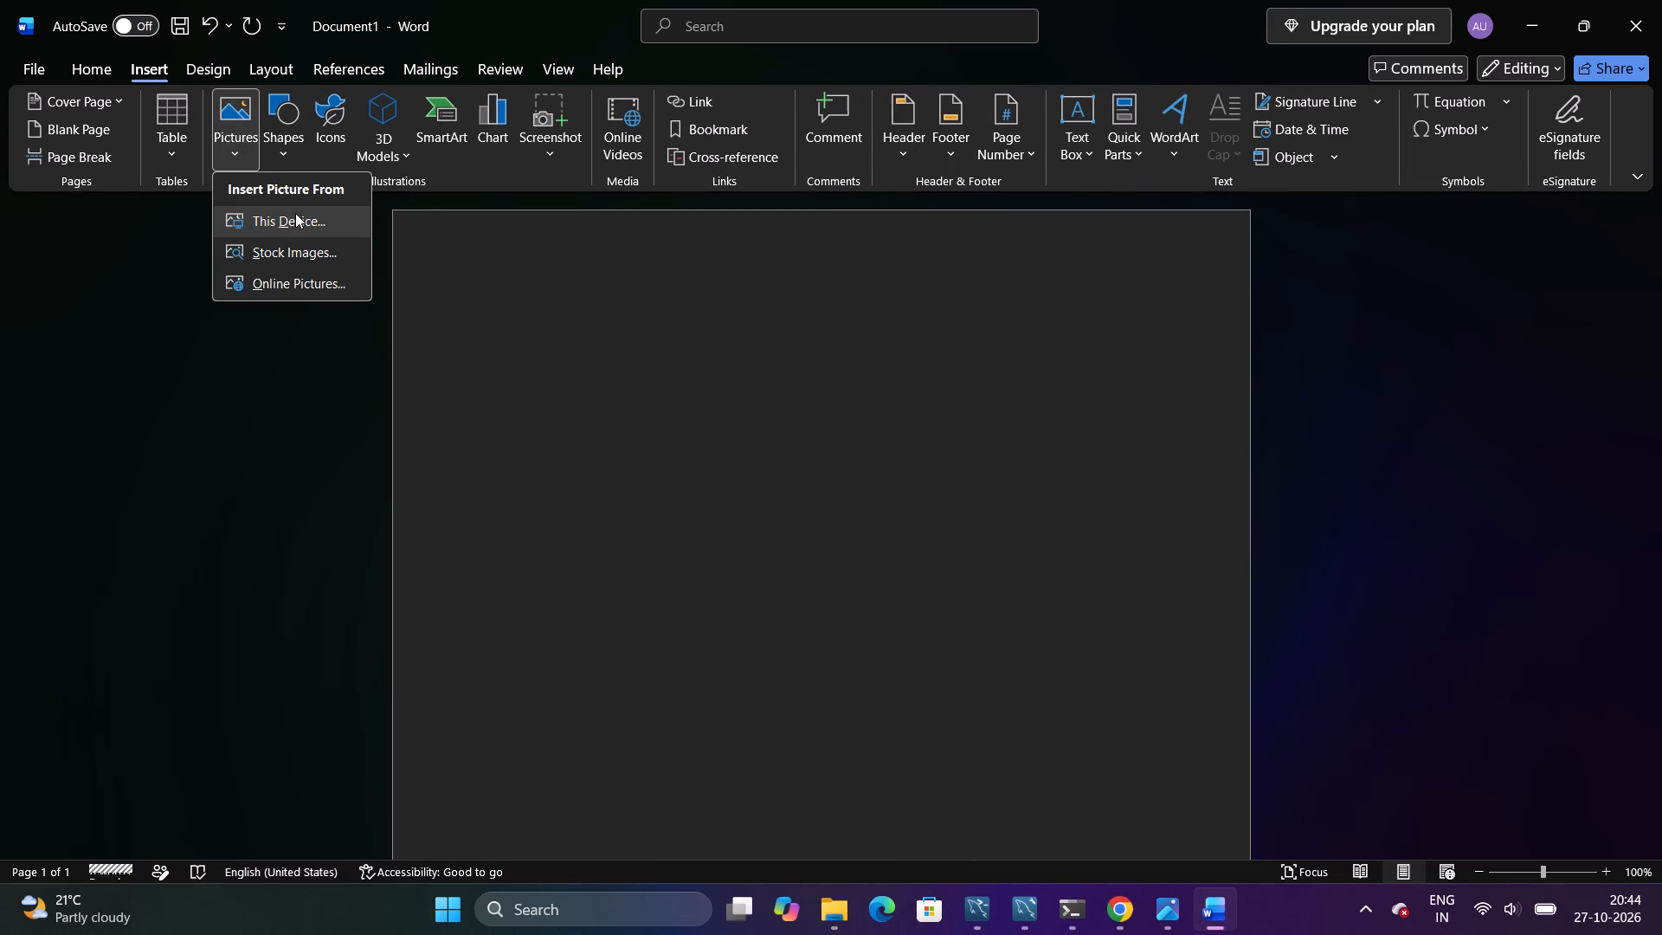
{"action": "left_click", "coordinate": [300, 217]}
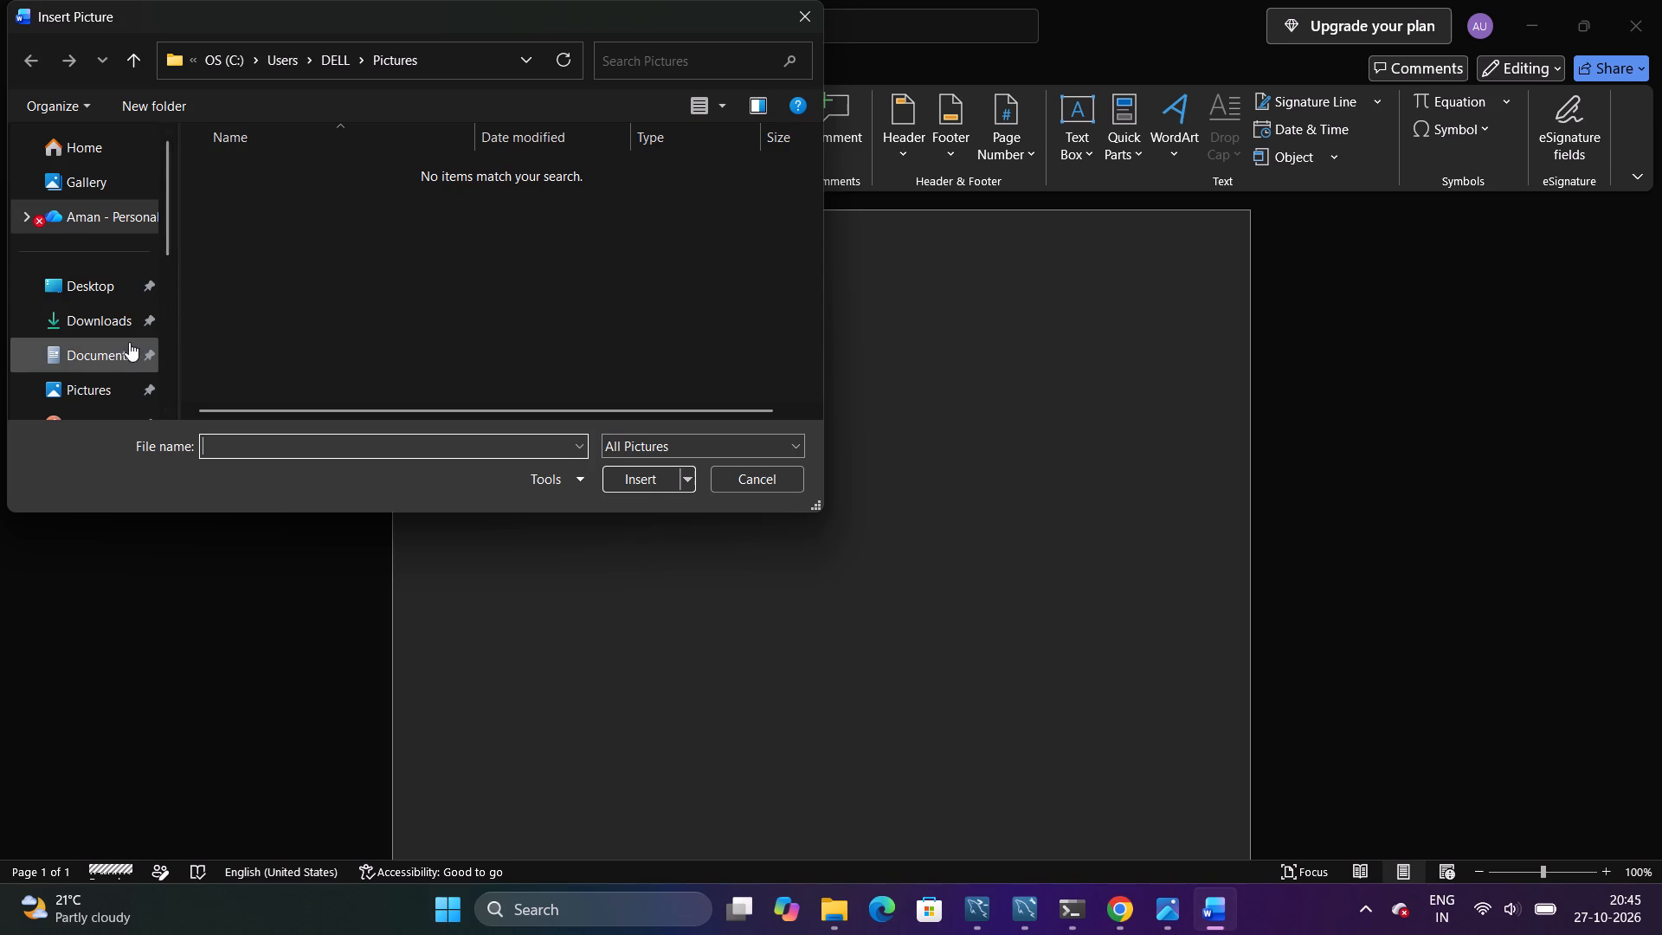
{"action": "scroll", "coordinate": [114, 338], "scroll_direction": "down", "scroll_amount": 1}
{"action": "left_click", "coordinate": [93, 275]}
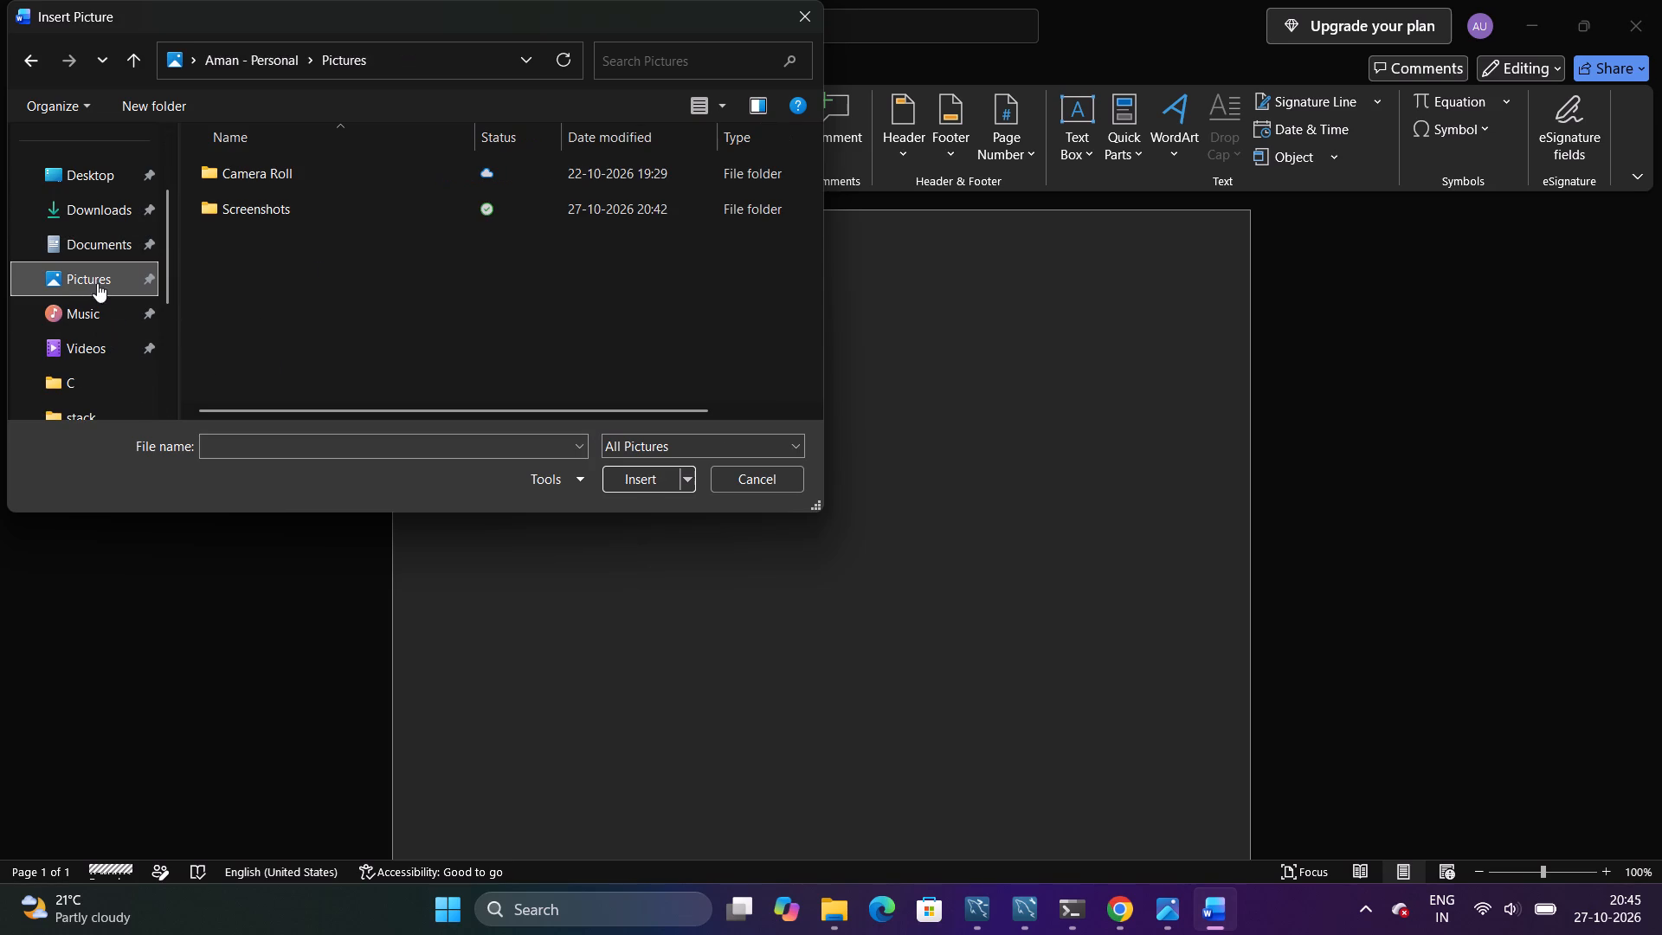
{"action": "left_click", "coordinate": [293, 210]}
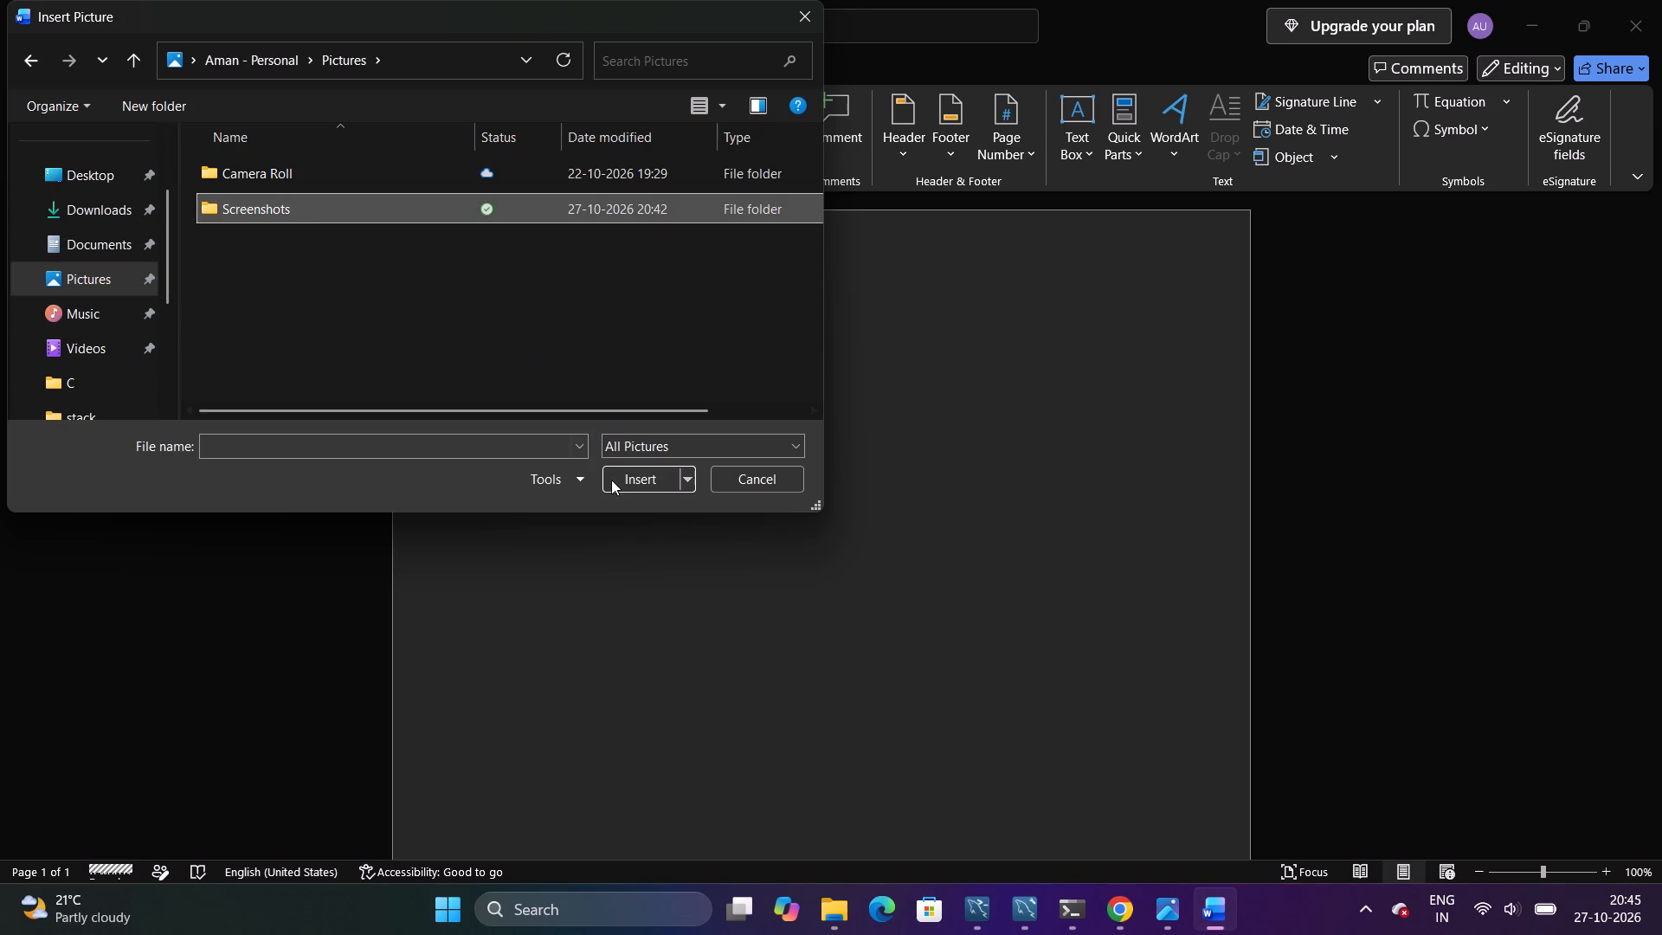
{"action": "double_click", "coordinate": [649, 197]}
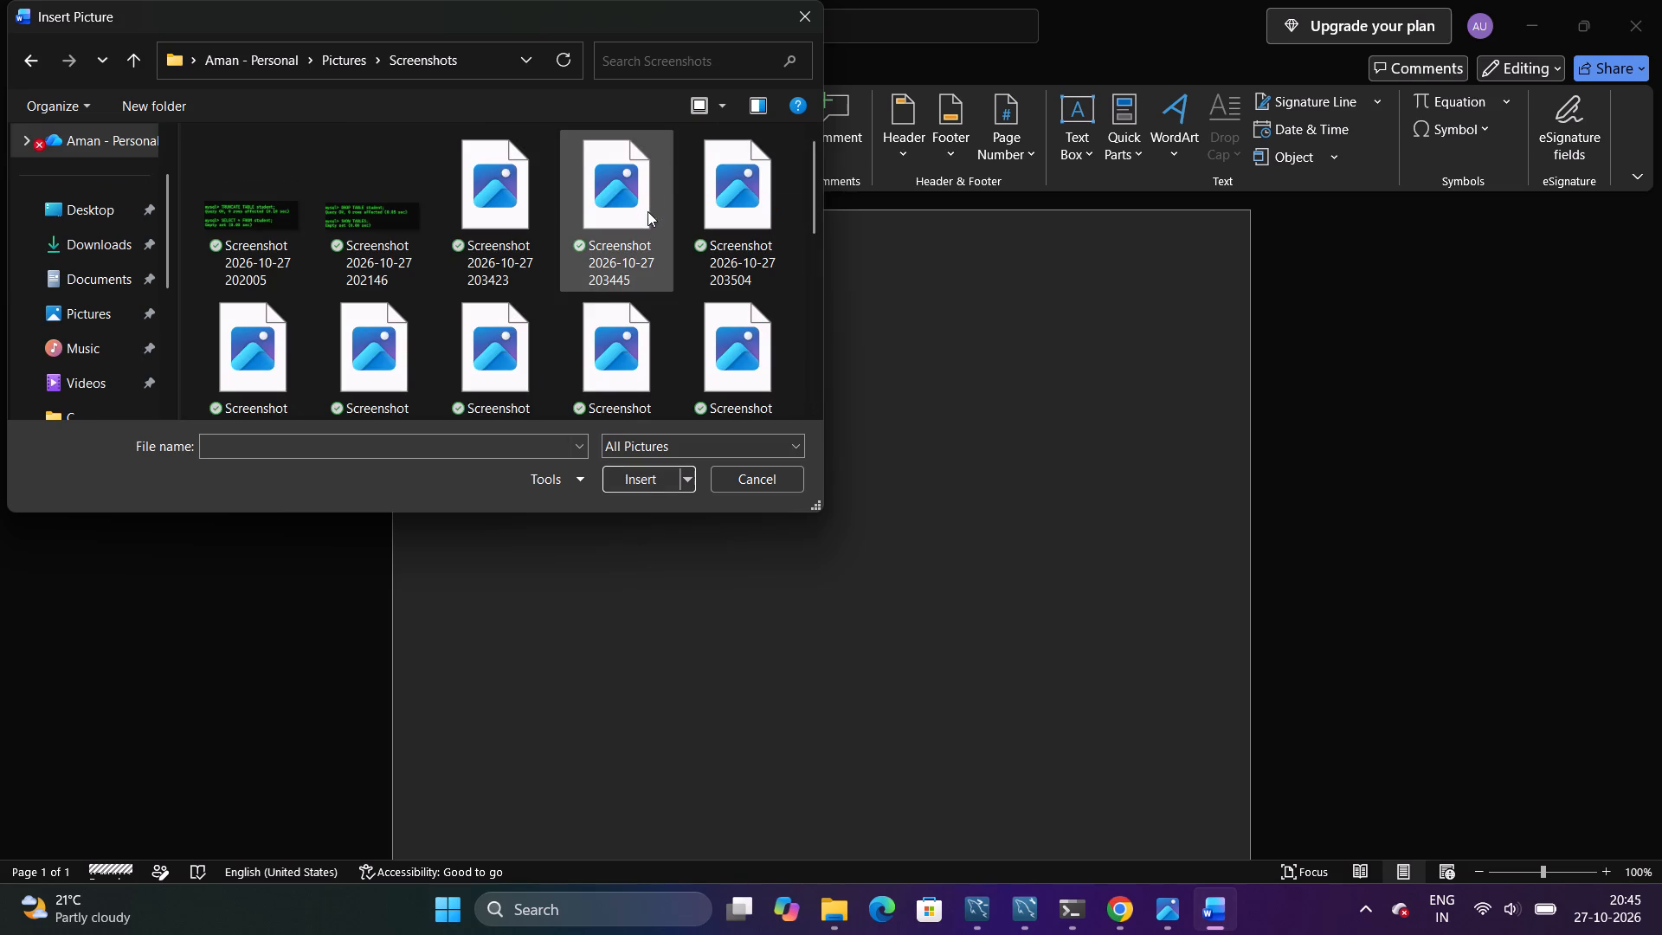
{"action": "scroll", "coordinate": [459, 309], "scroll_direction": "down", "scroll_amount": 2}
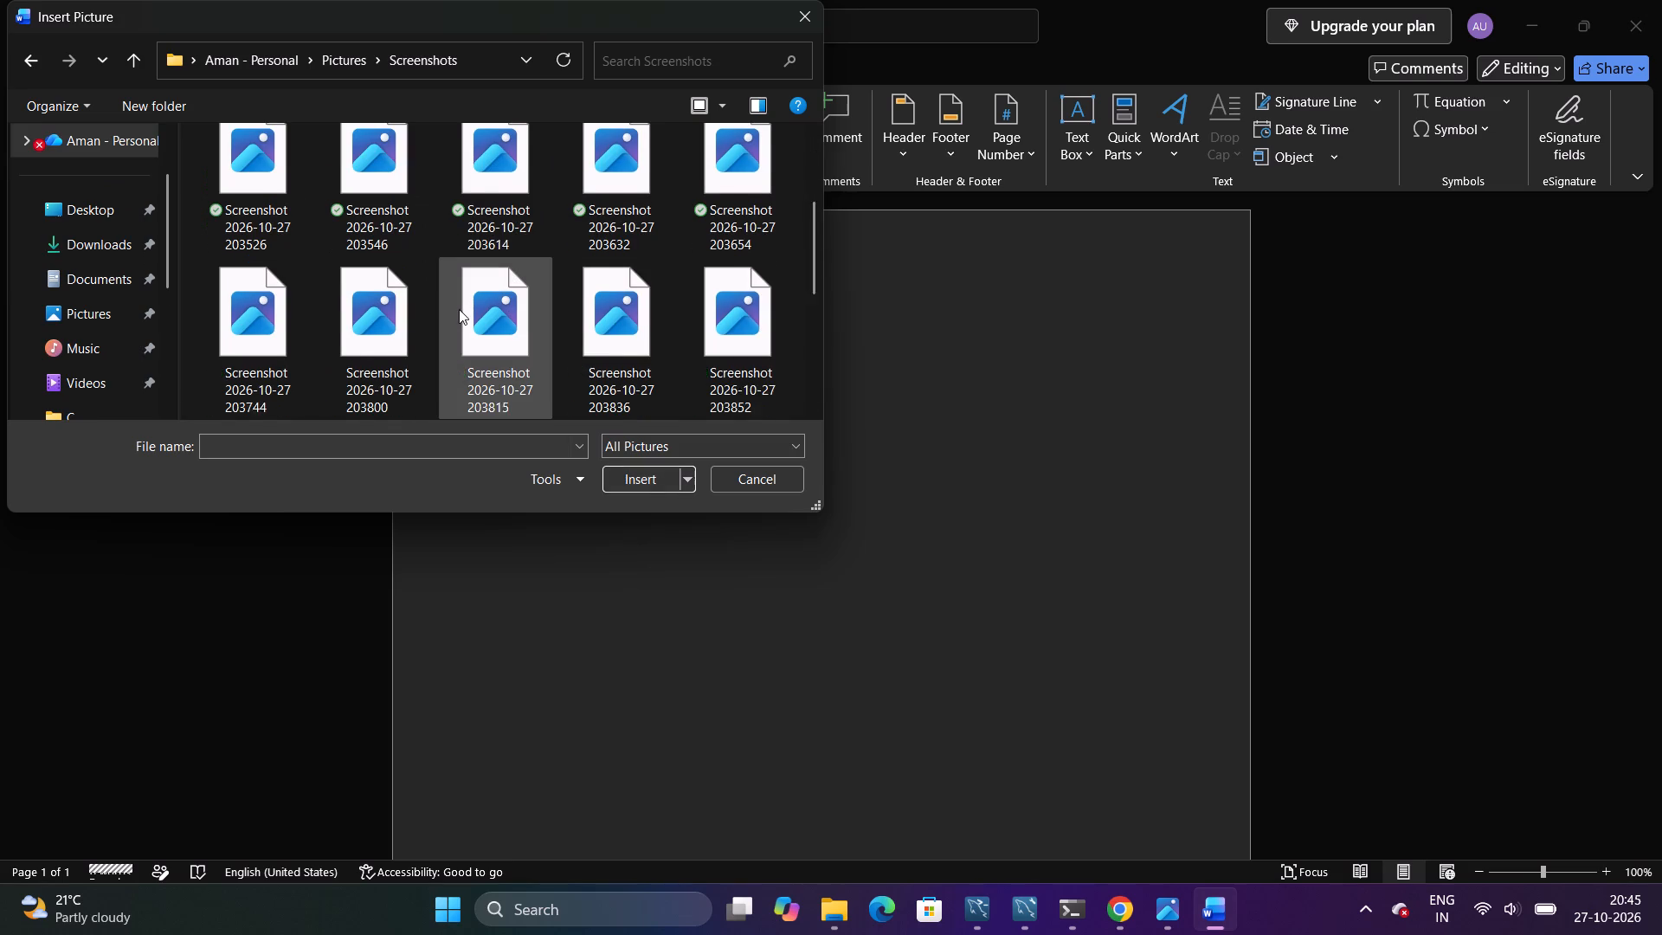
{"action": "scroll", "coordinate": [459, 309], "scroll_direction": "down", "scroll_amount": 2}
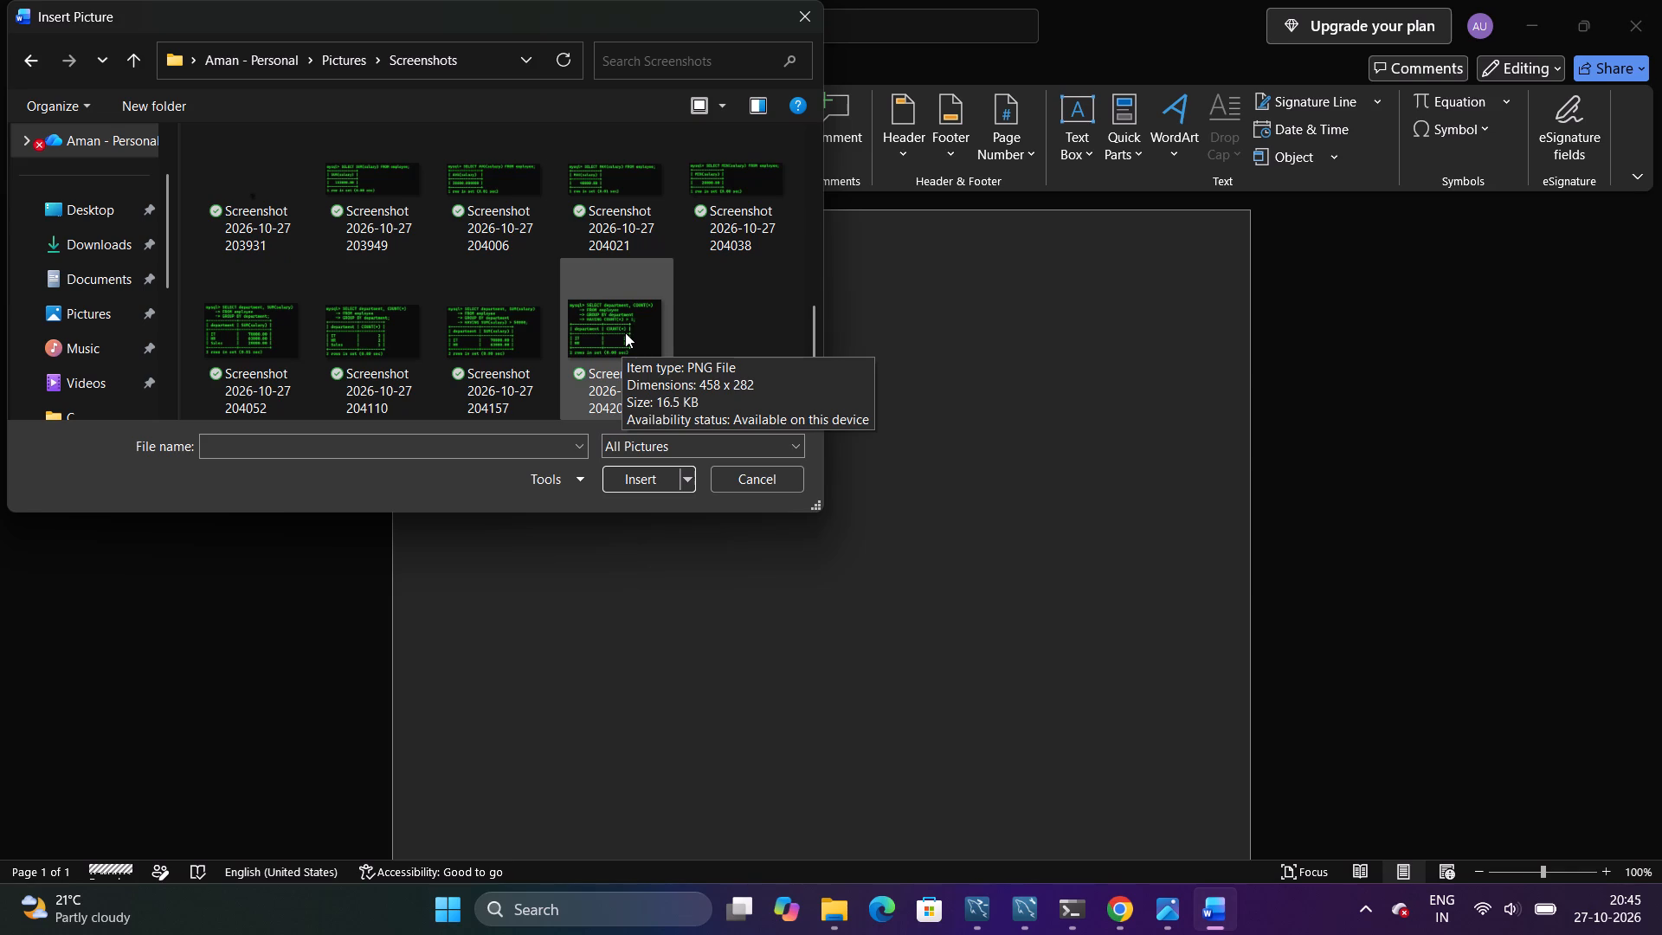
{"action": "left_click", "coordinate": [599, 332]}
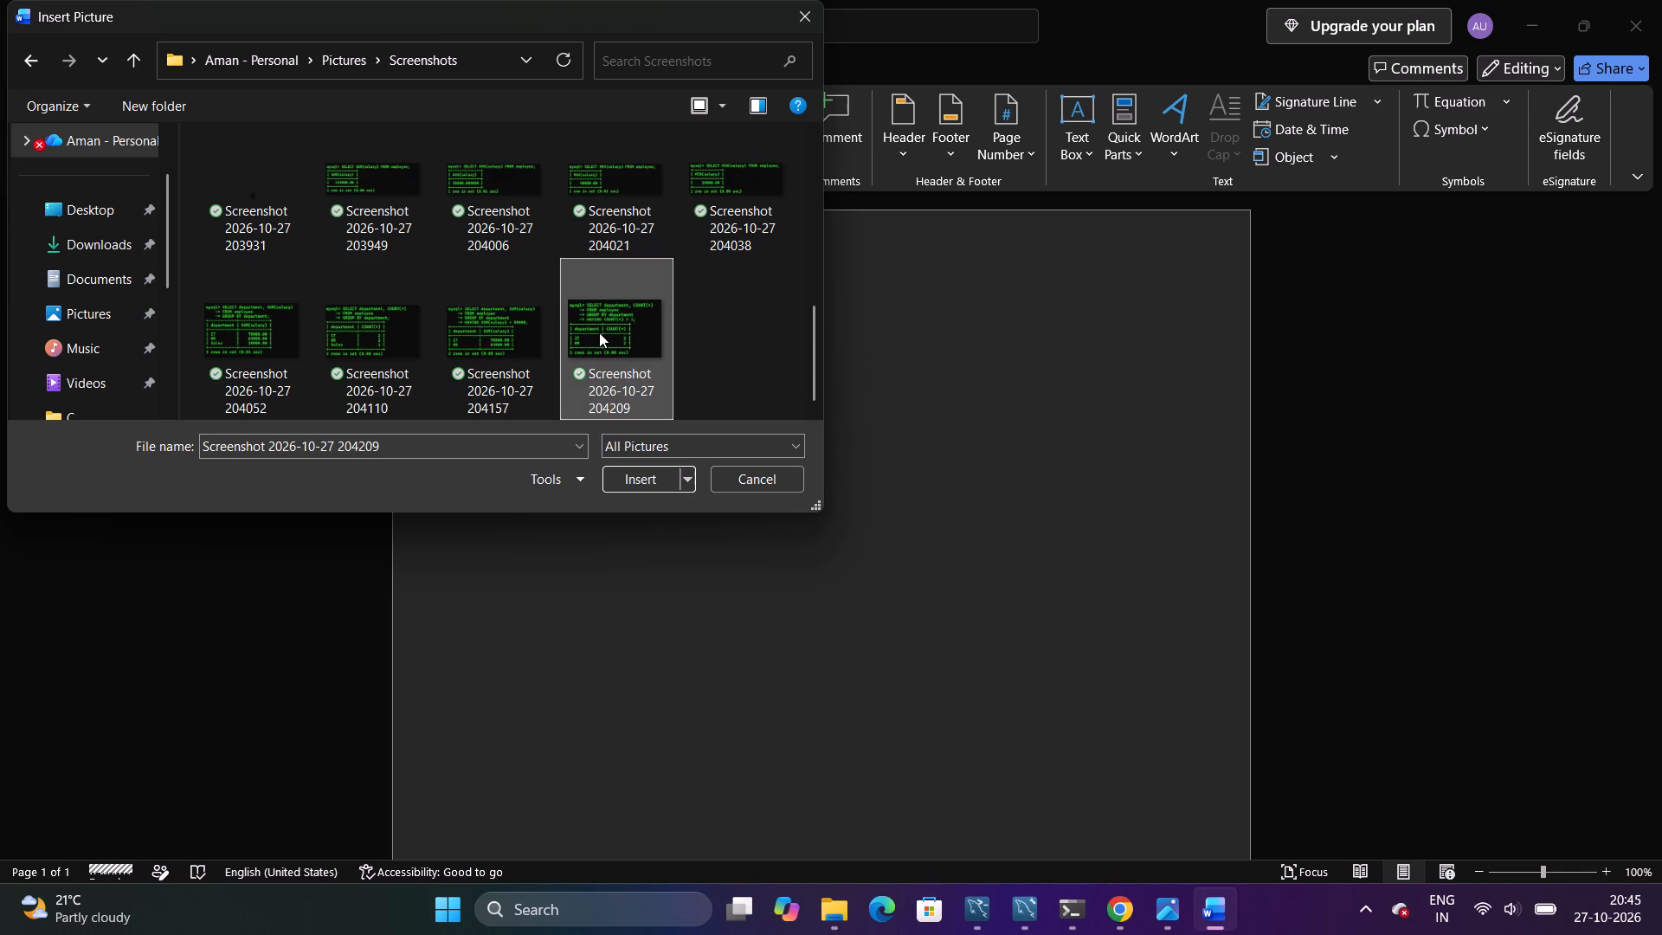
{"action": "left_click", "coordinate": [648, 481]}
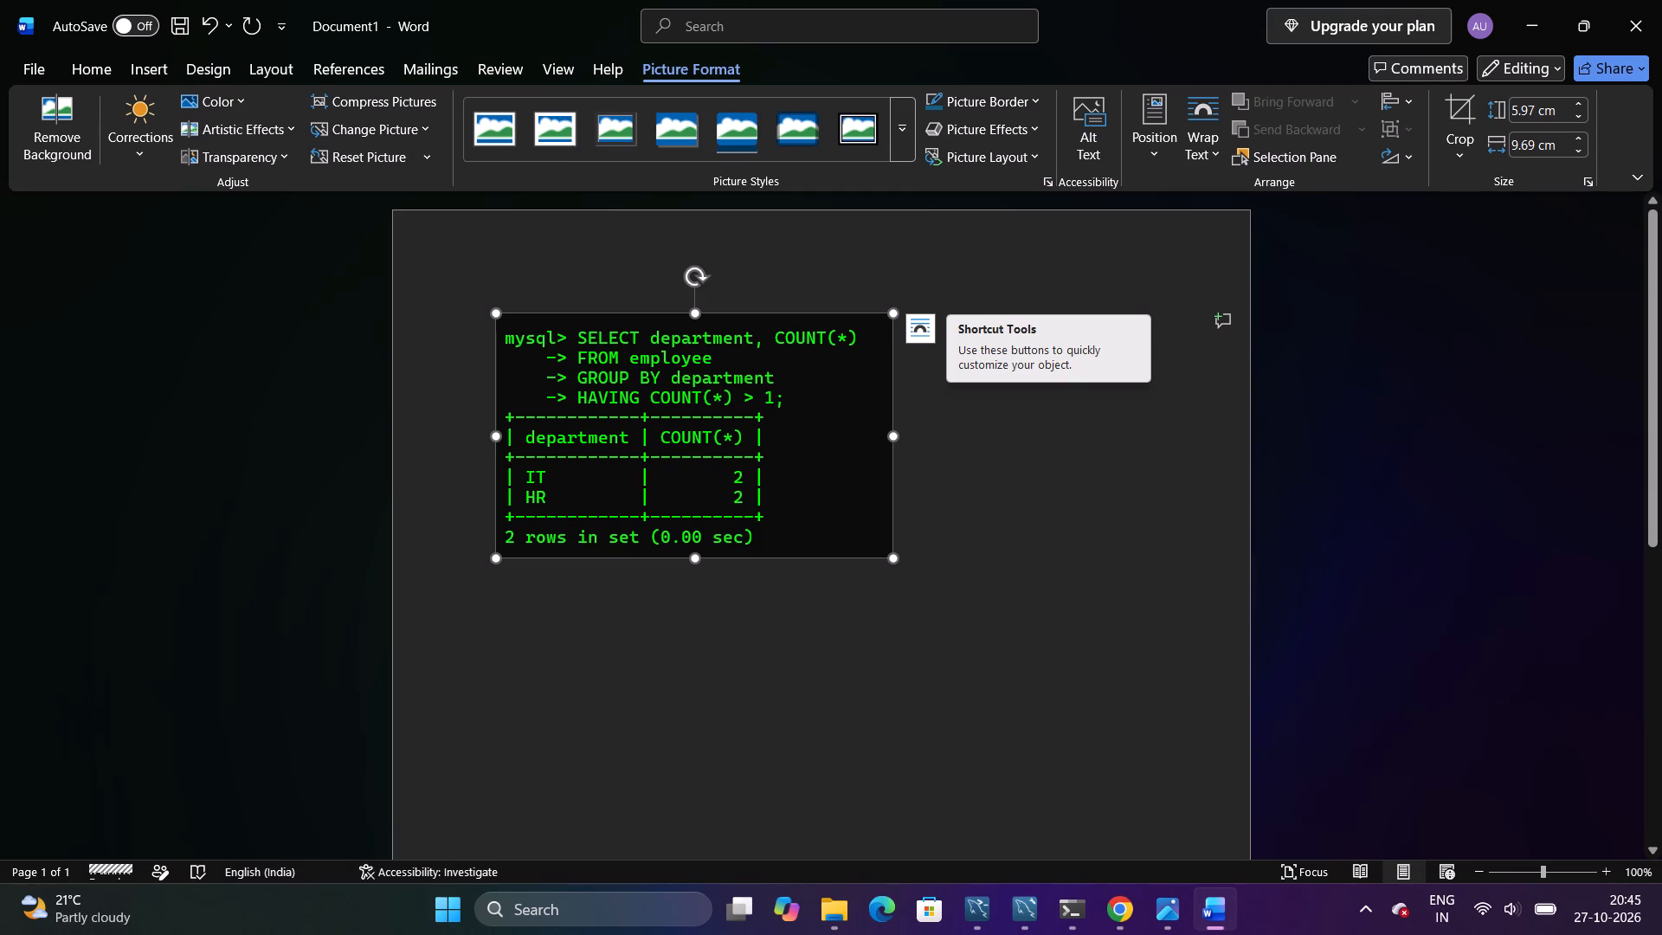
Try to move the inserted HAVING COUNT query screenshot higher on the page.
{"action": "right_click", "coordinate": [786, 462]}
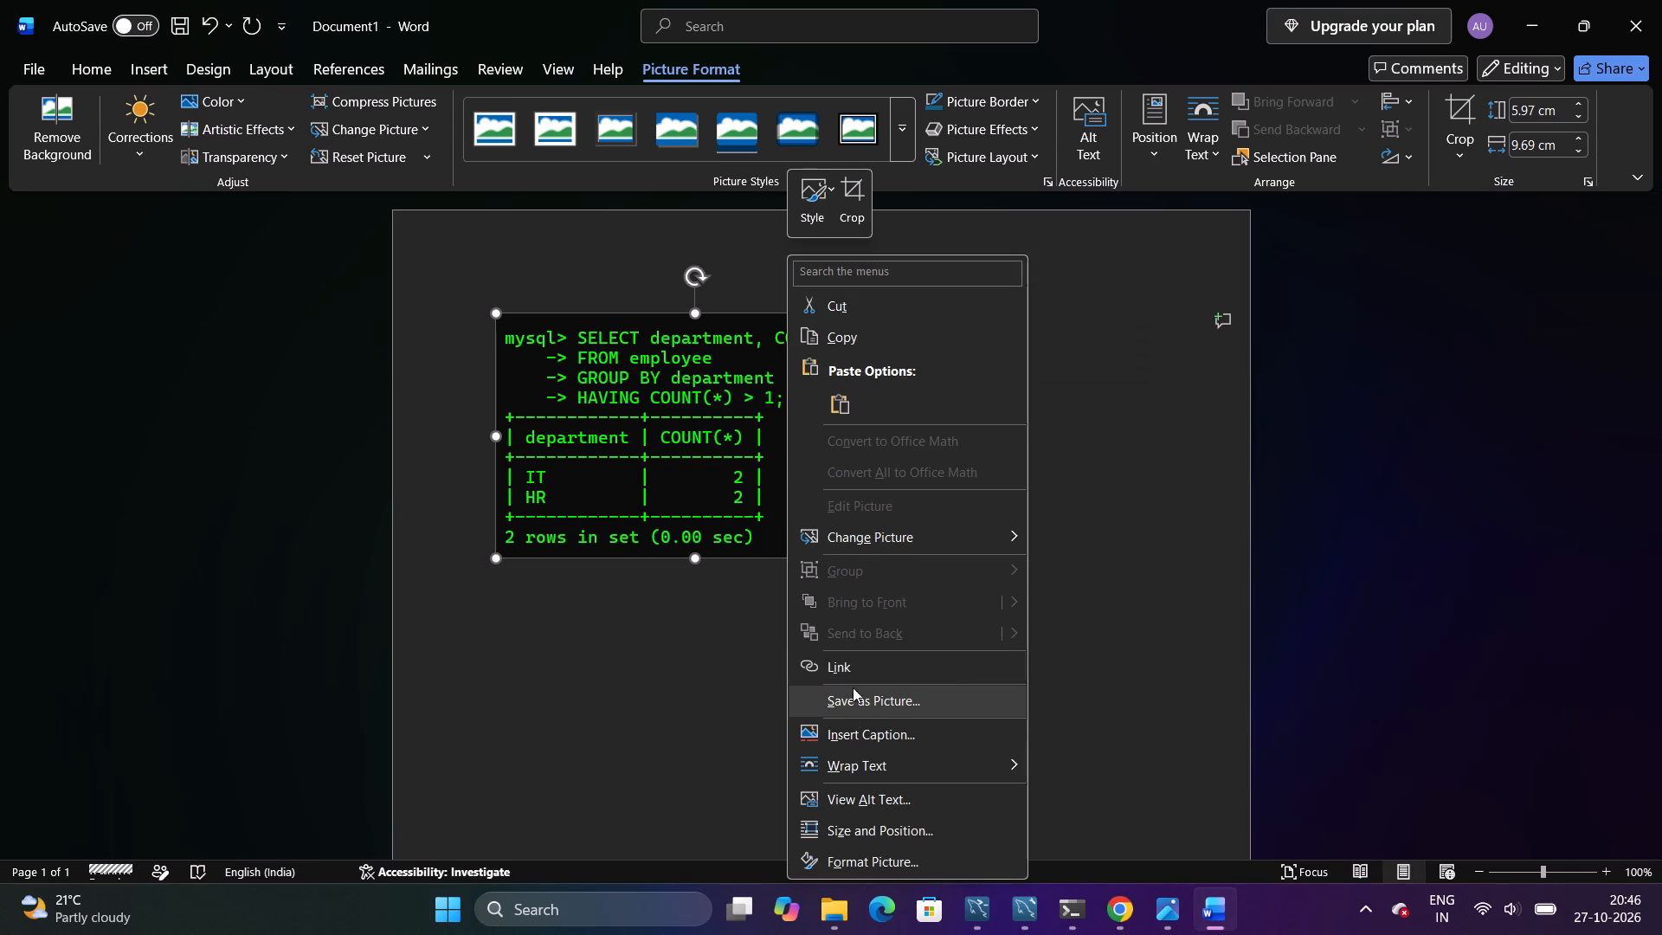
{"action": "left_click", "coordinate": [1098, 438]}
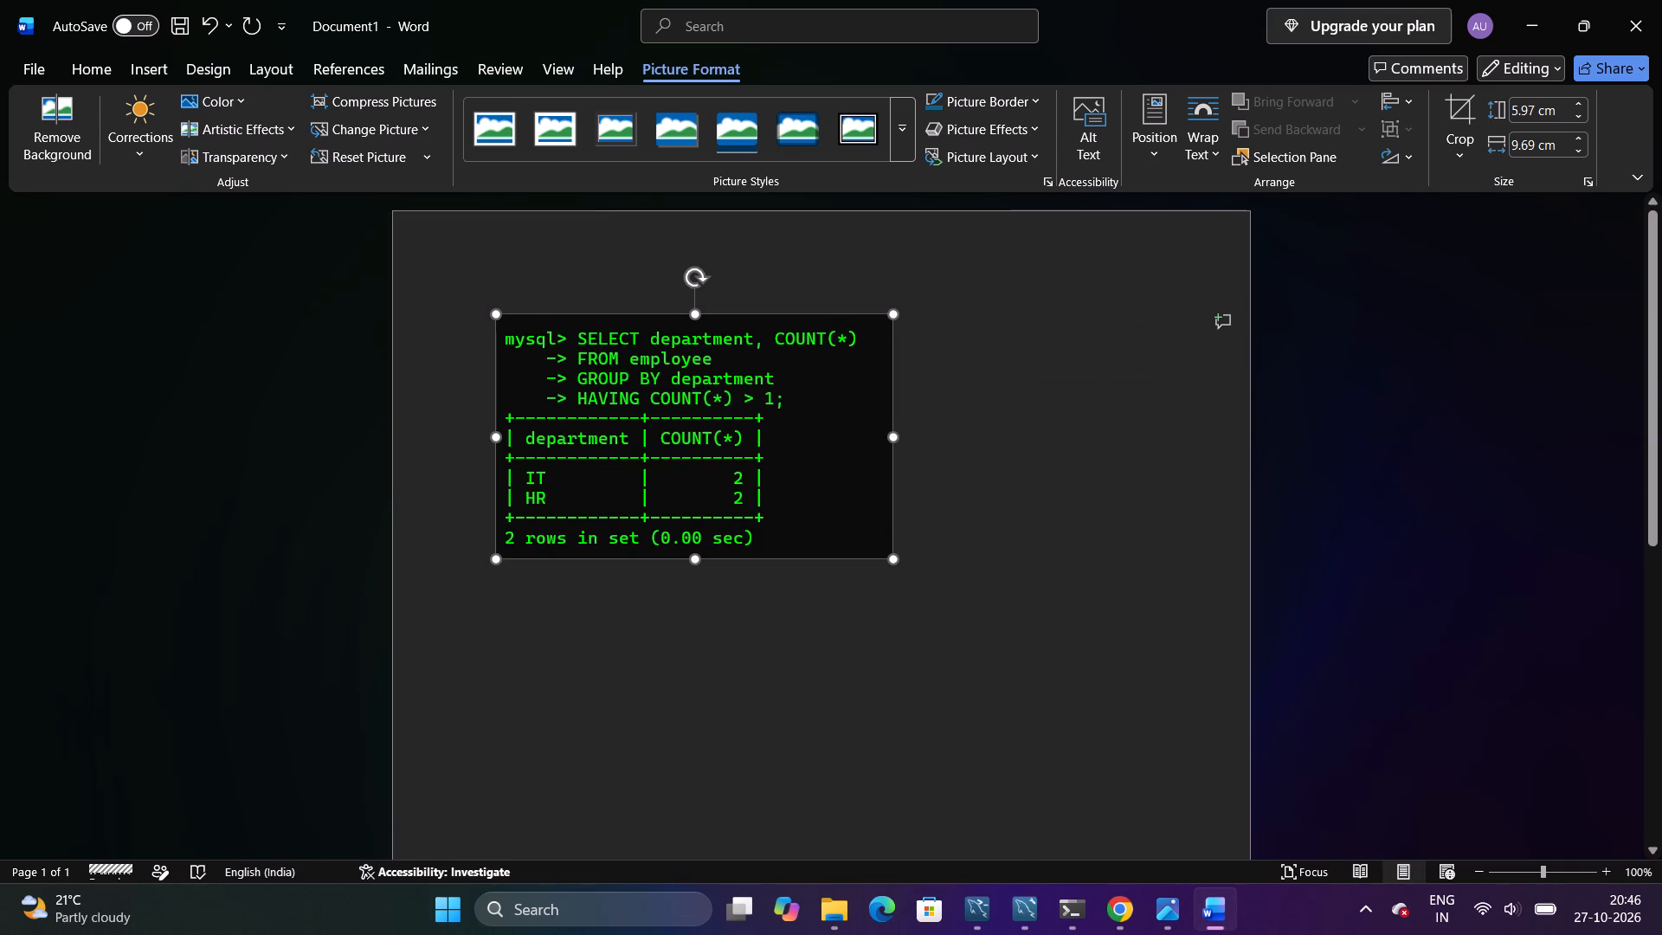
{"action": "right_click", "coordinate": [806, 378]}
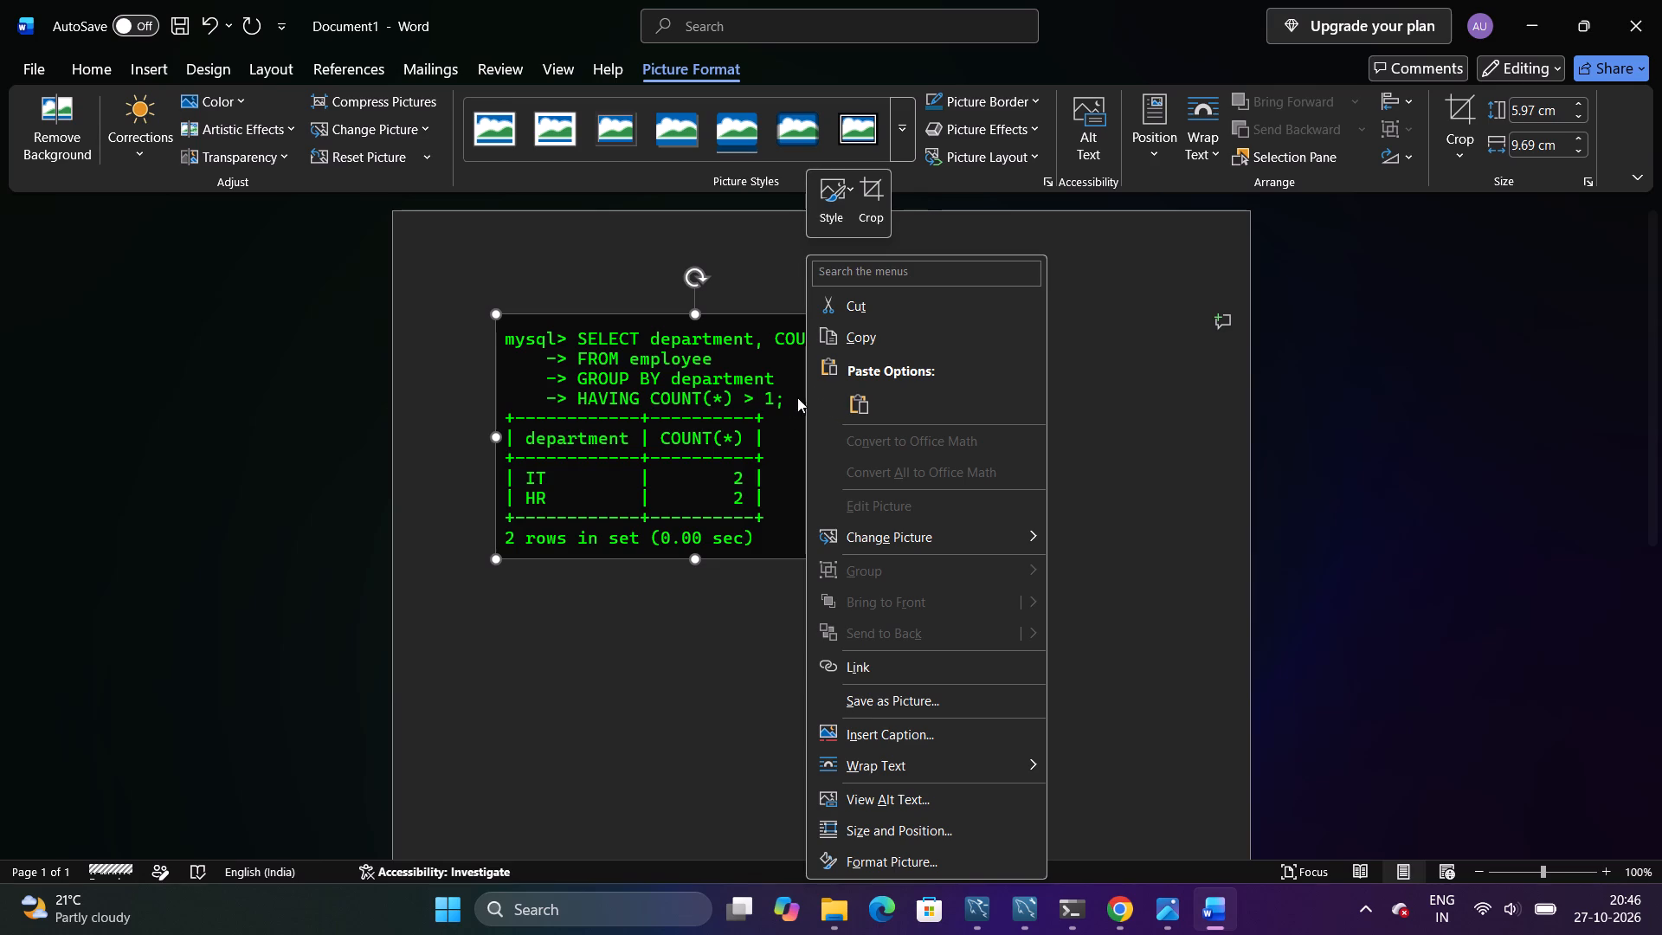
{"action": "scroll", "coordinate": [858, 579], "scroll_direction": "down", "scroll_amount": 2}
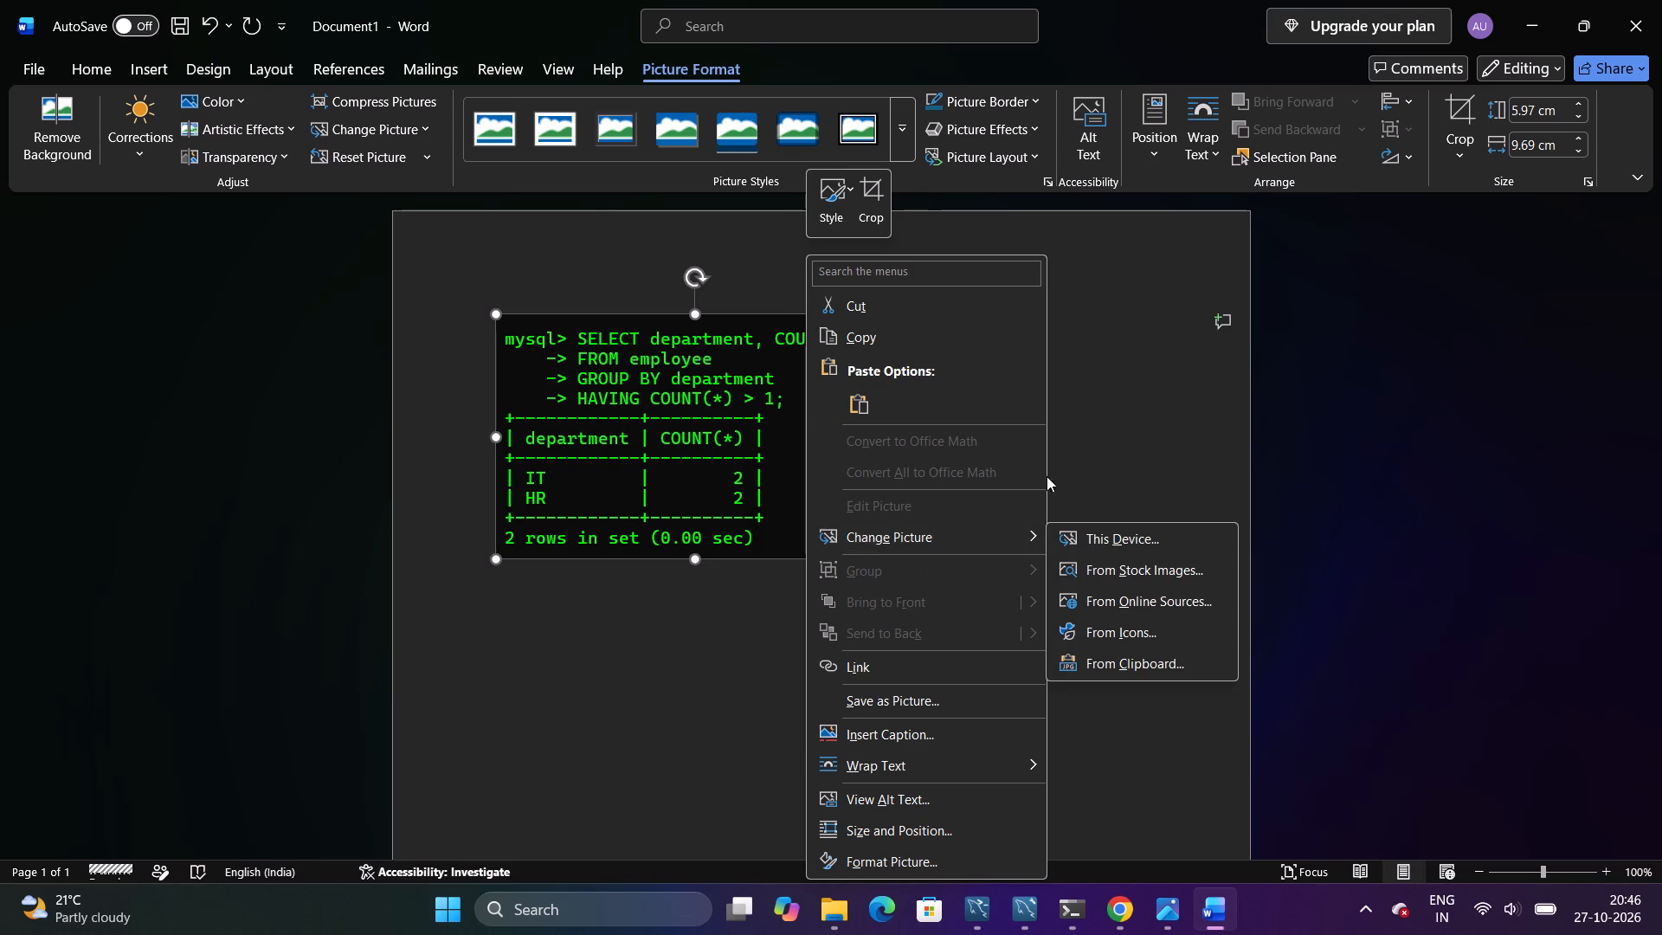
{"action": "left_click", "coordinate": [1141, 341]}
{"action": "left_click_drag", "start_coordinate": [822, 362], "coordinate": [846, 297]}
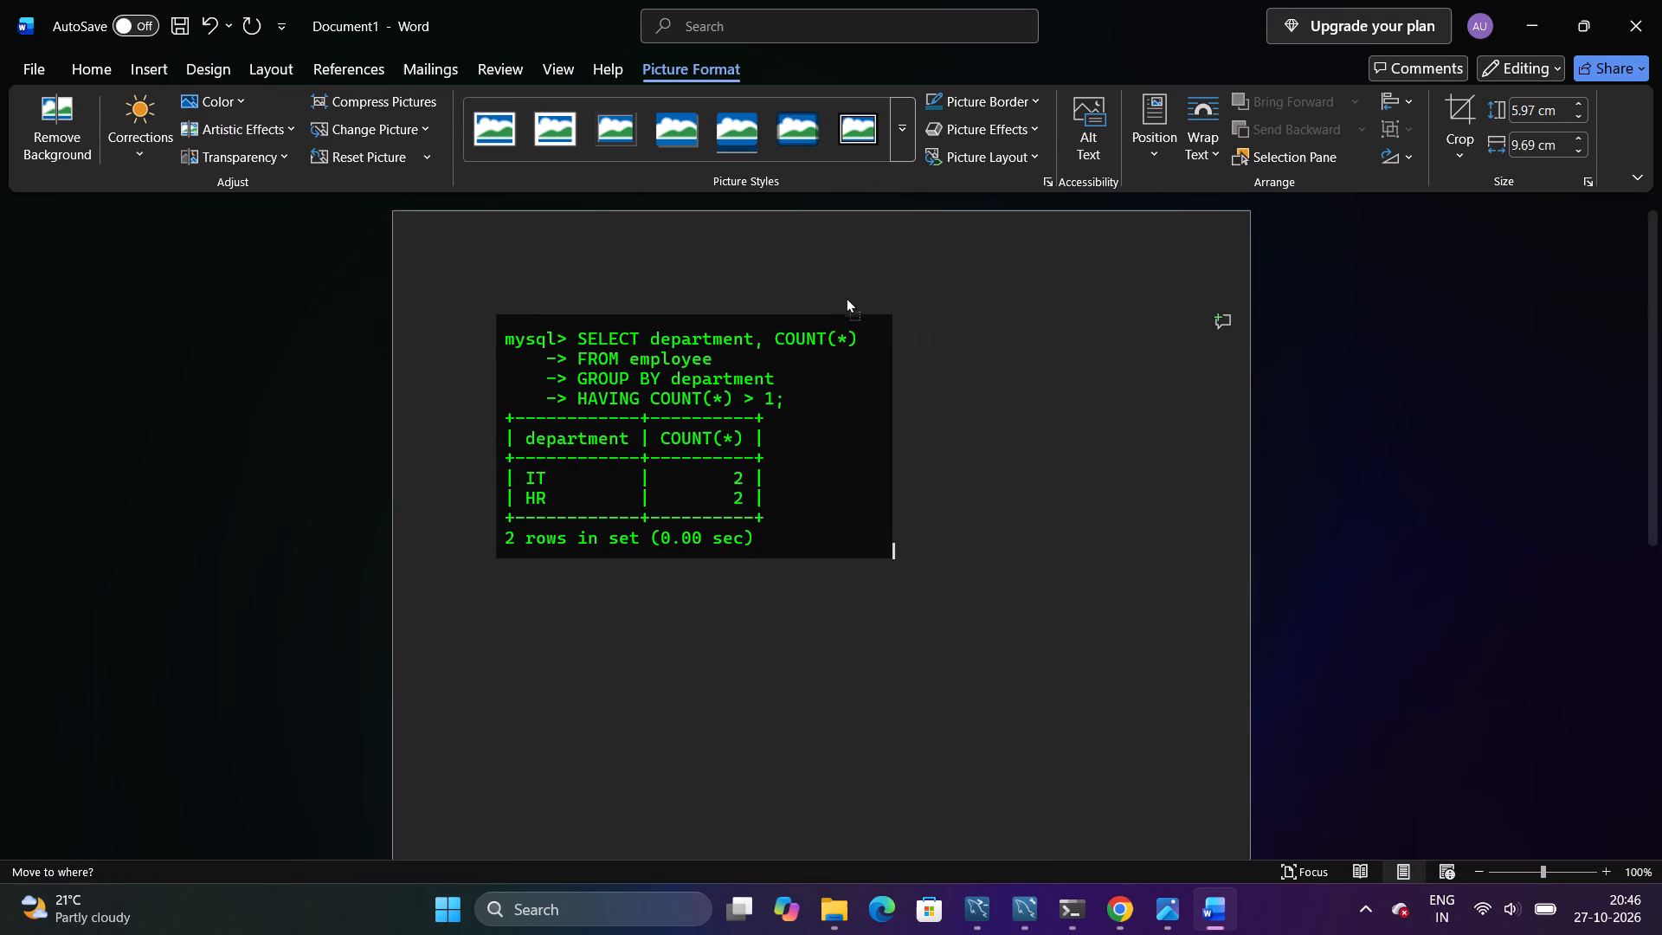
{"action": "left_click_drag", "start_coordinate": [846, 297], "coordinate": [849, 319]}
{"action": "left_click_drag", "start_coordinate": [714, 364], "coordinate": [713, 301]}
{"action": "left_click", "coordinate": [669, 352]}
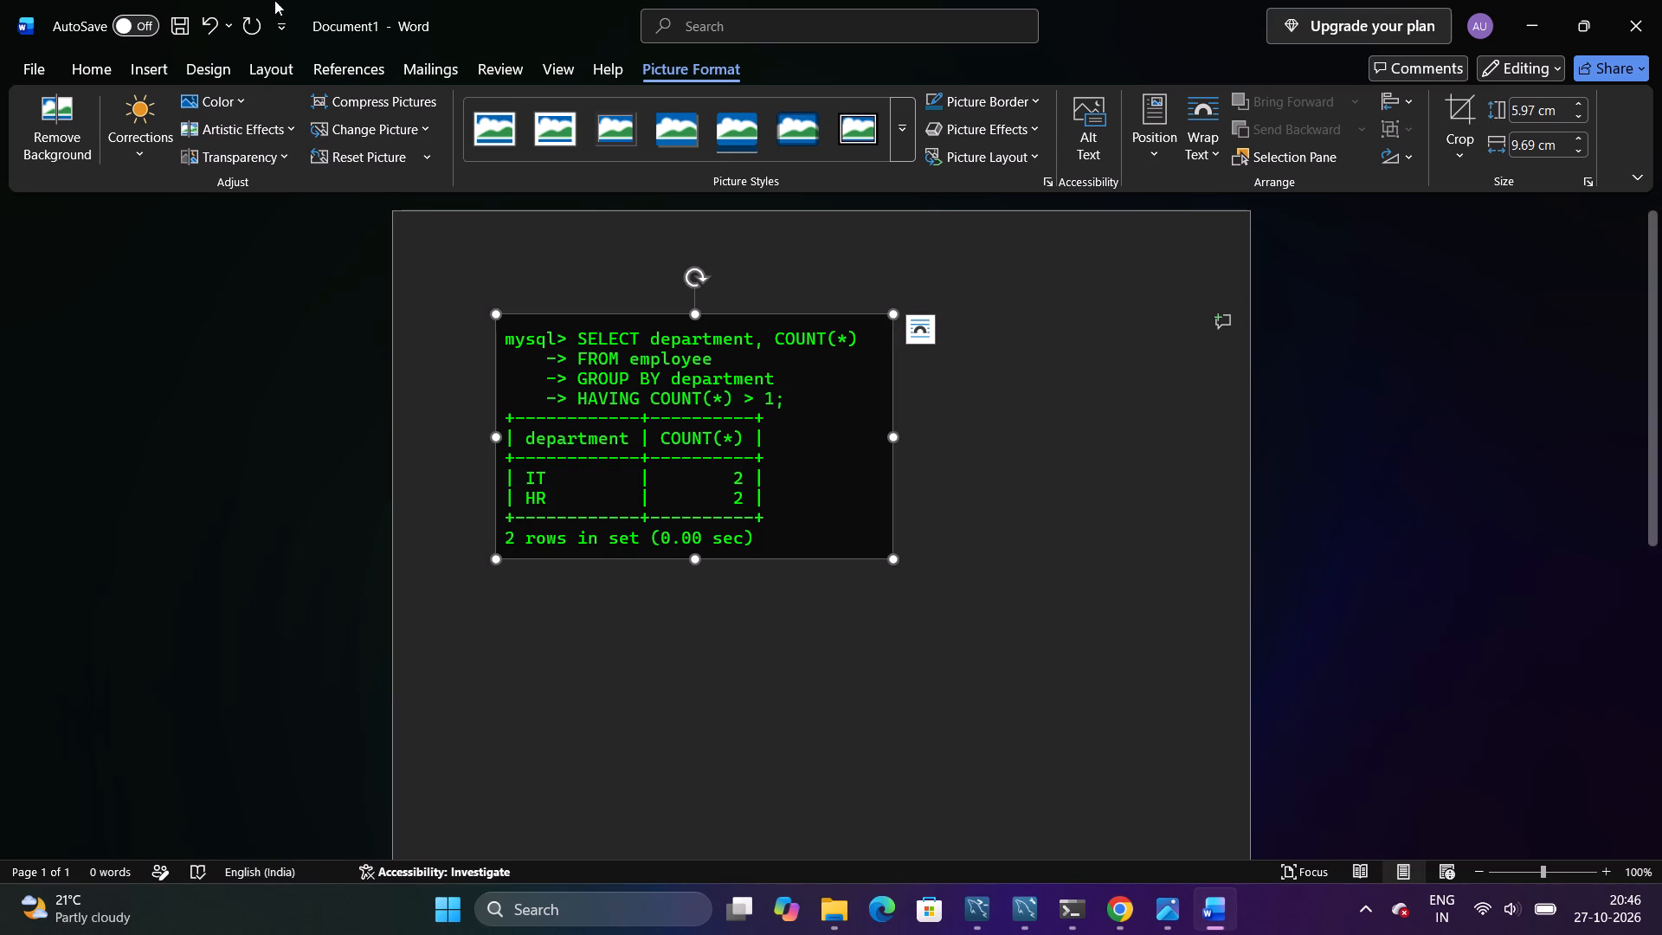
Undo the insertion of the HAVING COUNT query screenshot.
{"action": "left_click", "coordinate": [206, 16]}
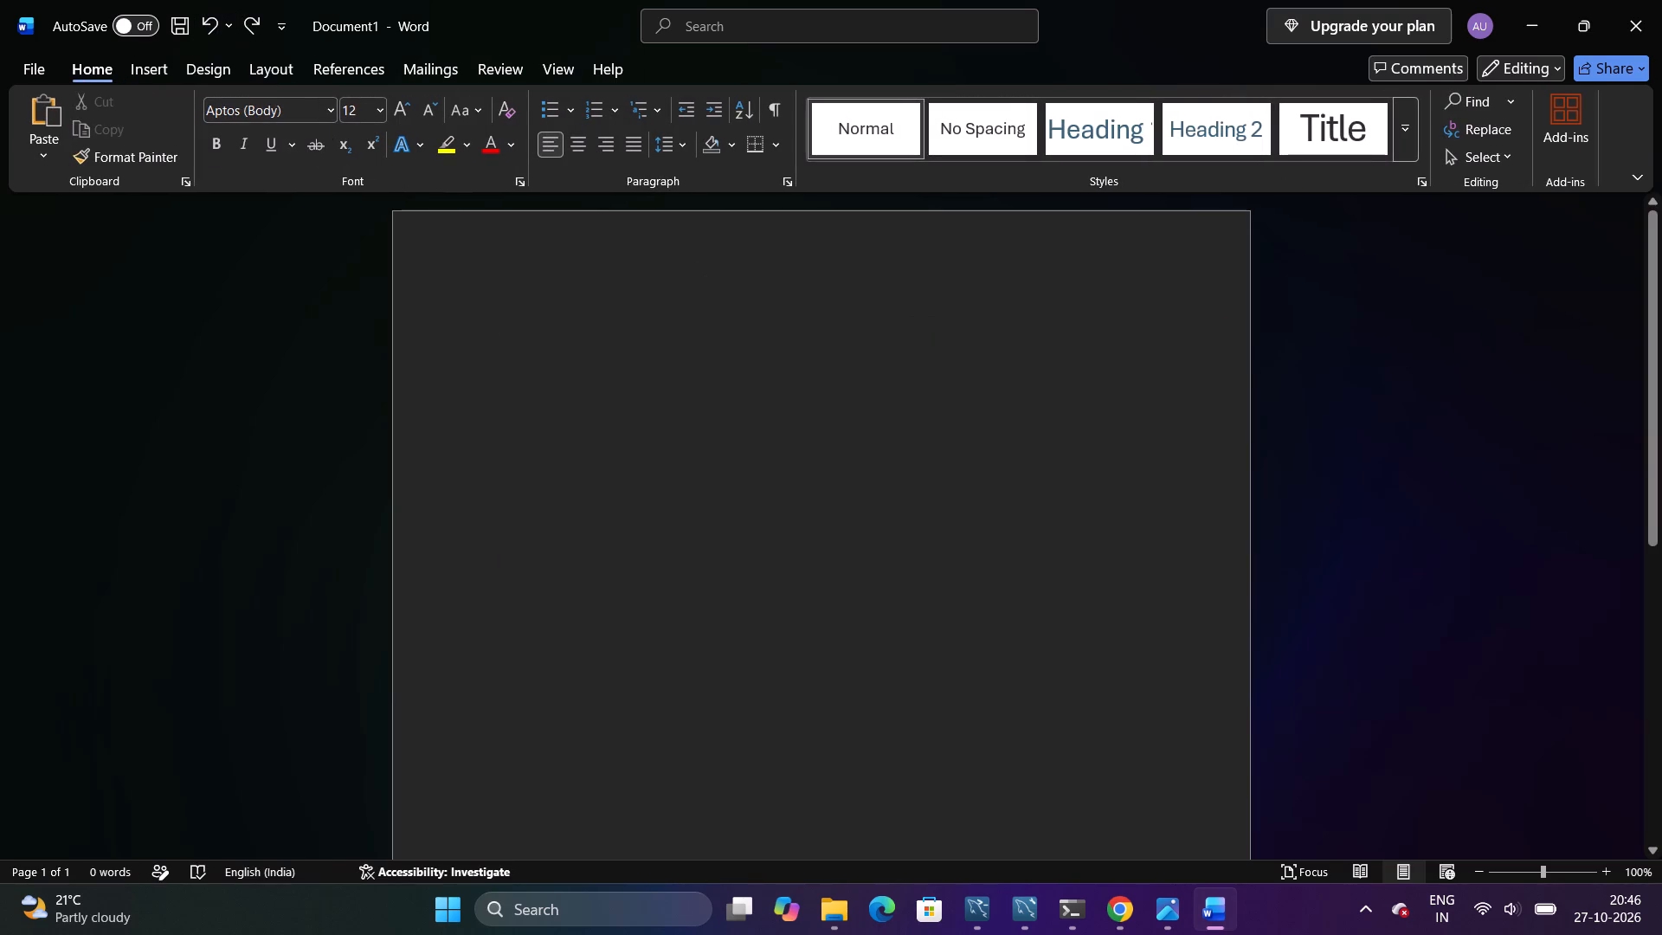
{"action": "left_click", "coordinate": [588, 337]}
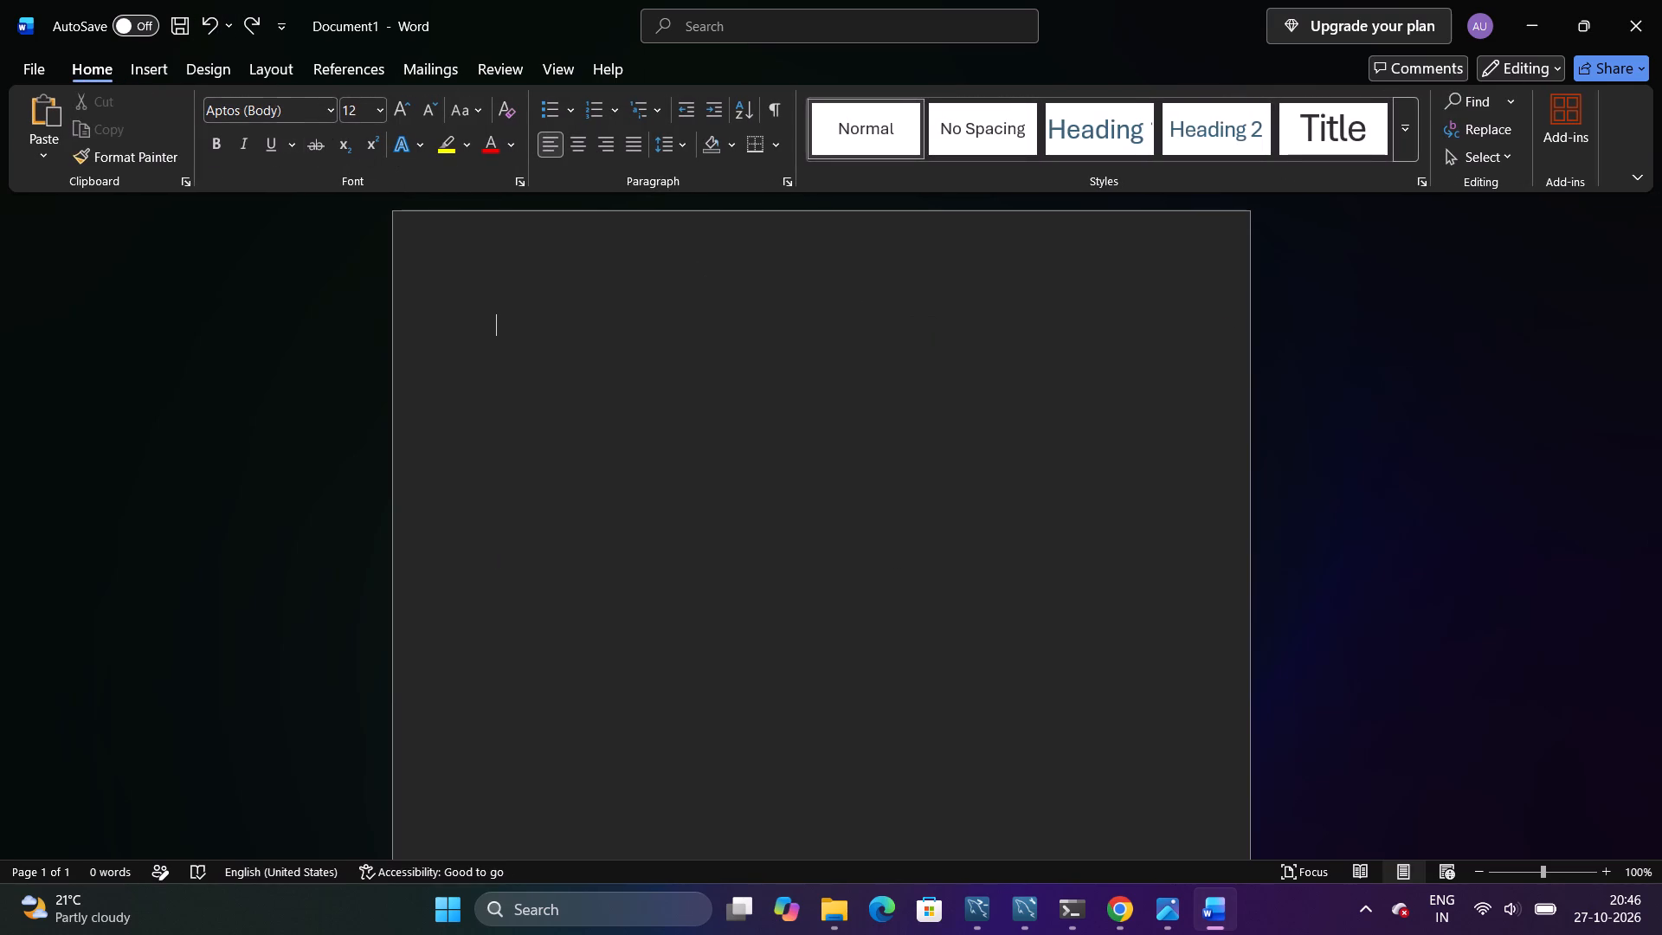
{"action": "left_click", "coordinate": [133, 67]}
{"action": "left_click", "coordinate": [238, 146]}
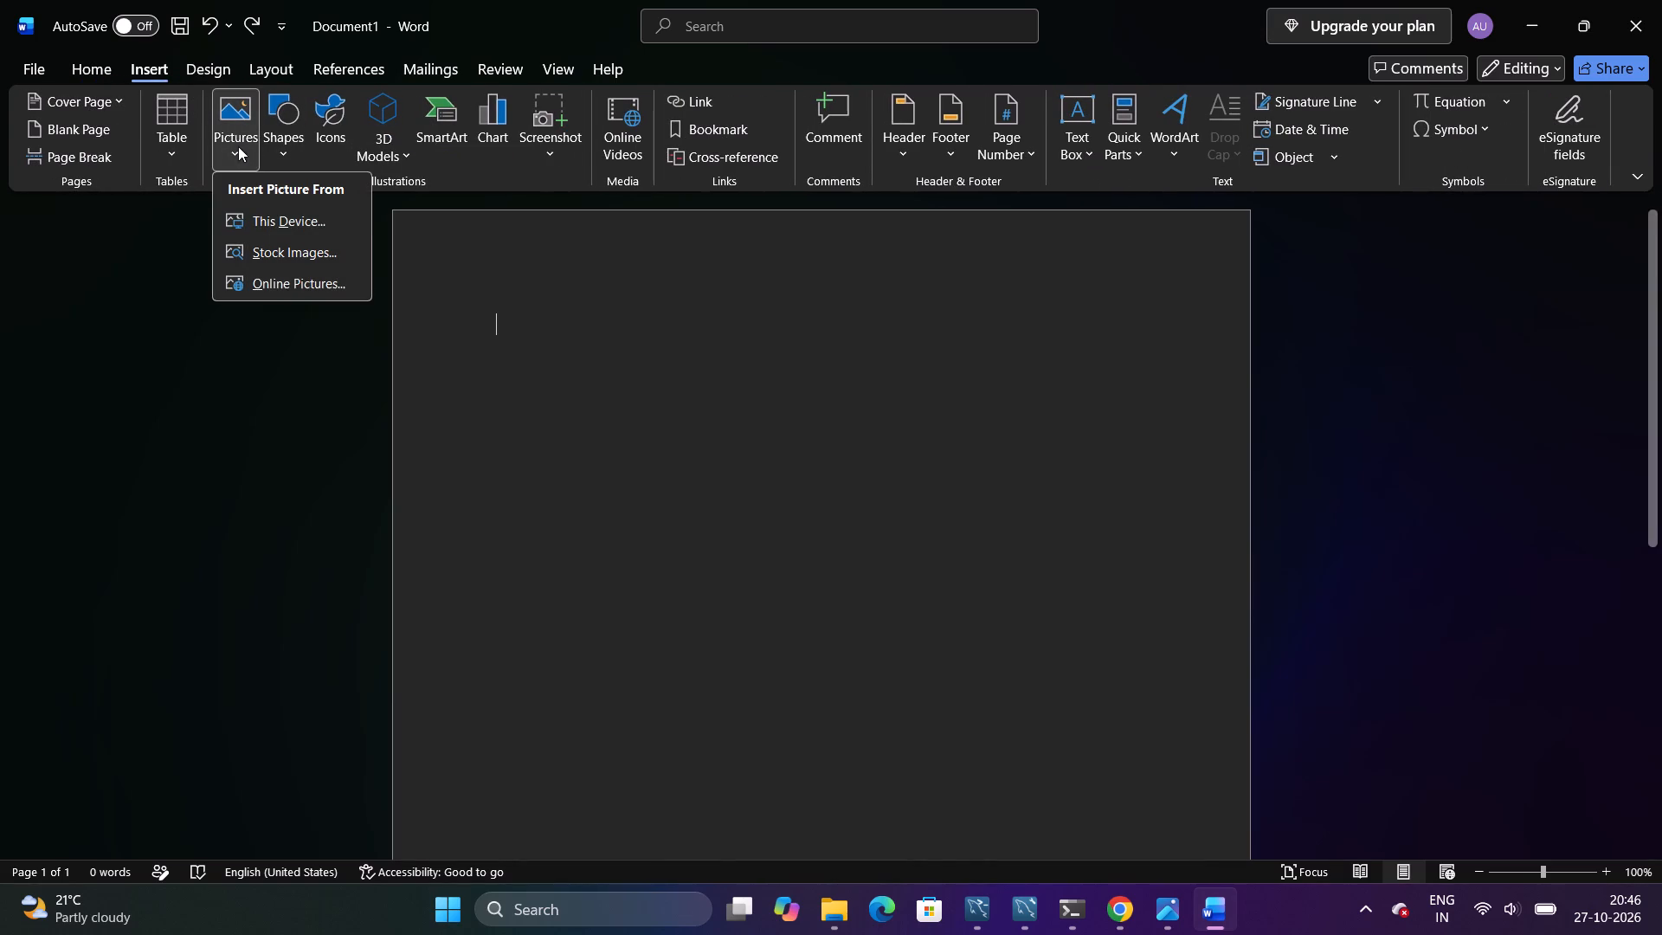
{"action": "left_click", "coordinate": [258, 210]}
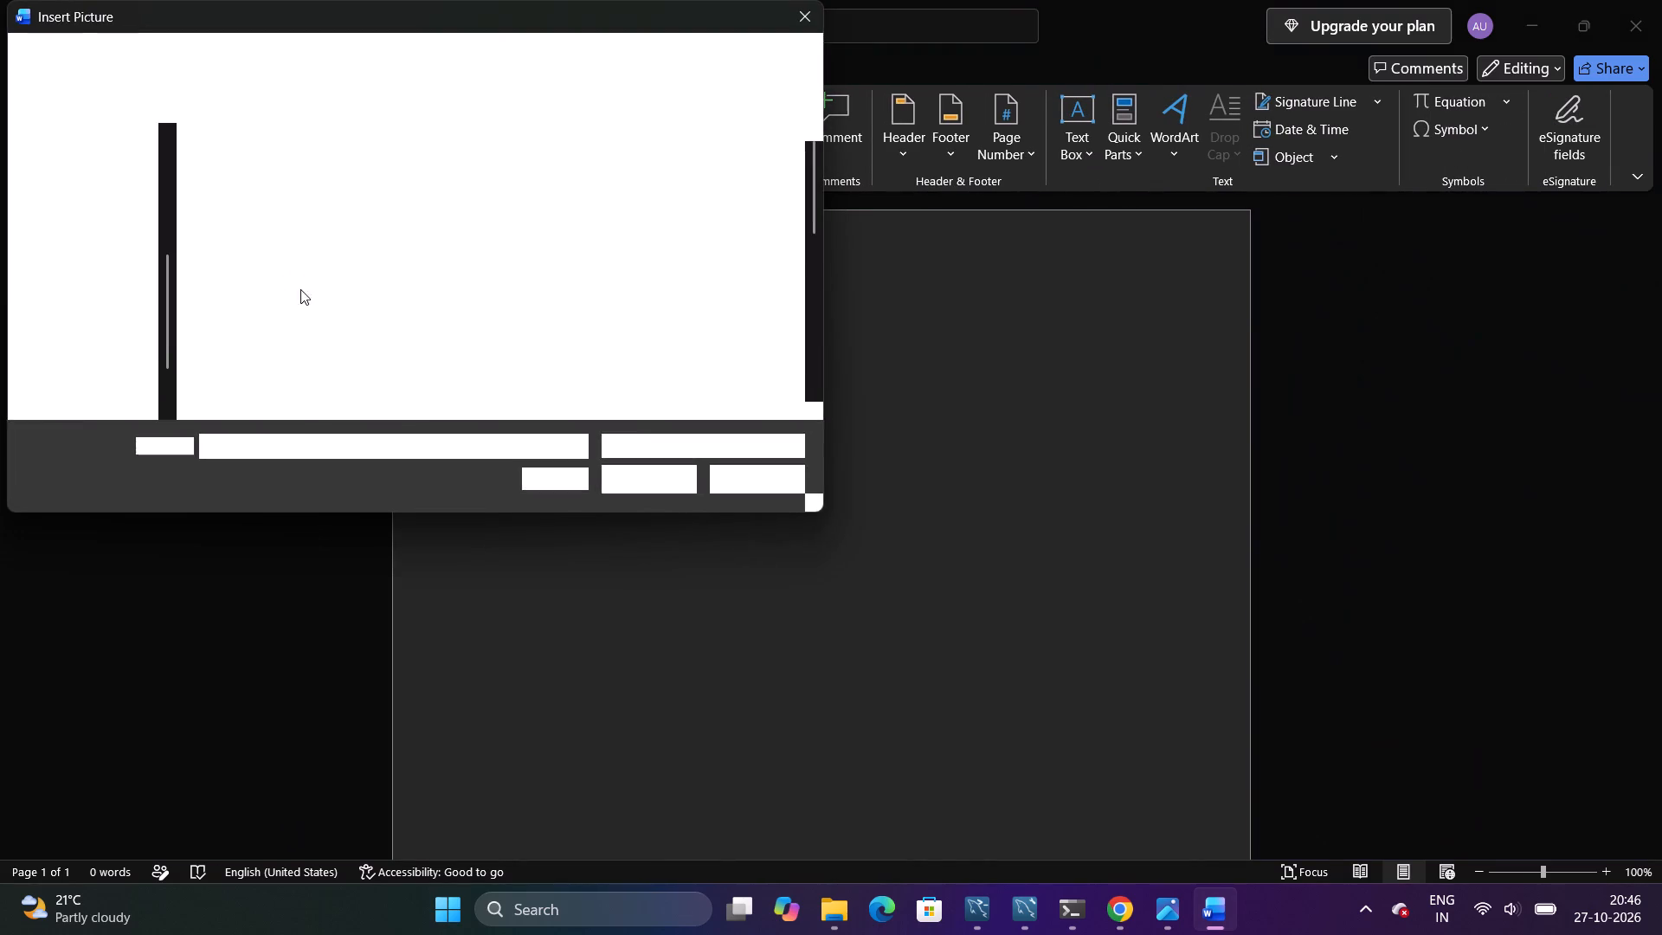
{"action": "scroll", "coordinate": [409, 375], "scroll_direction": "down", "scroll_amount": 19}
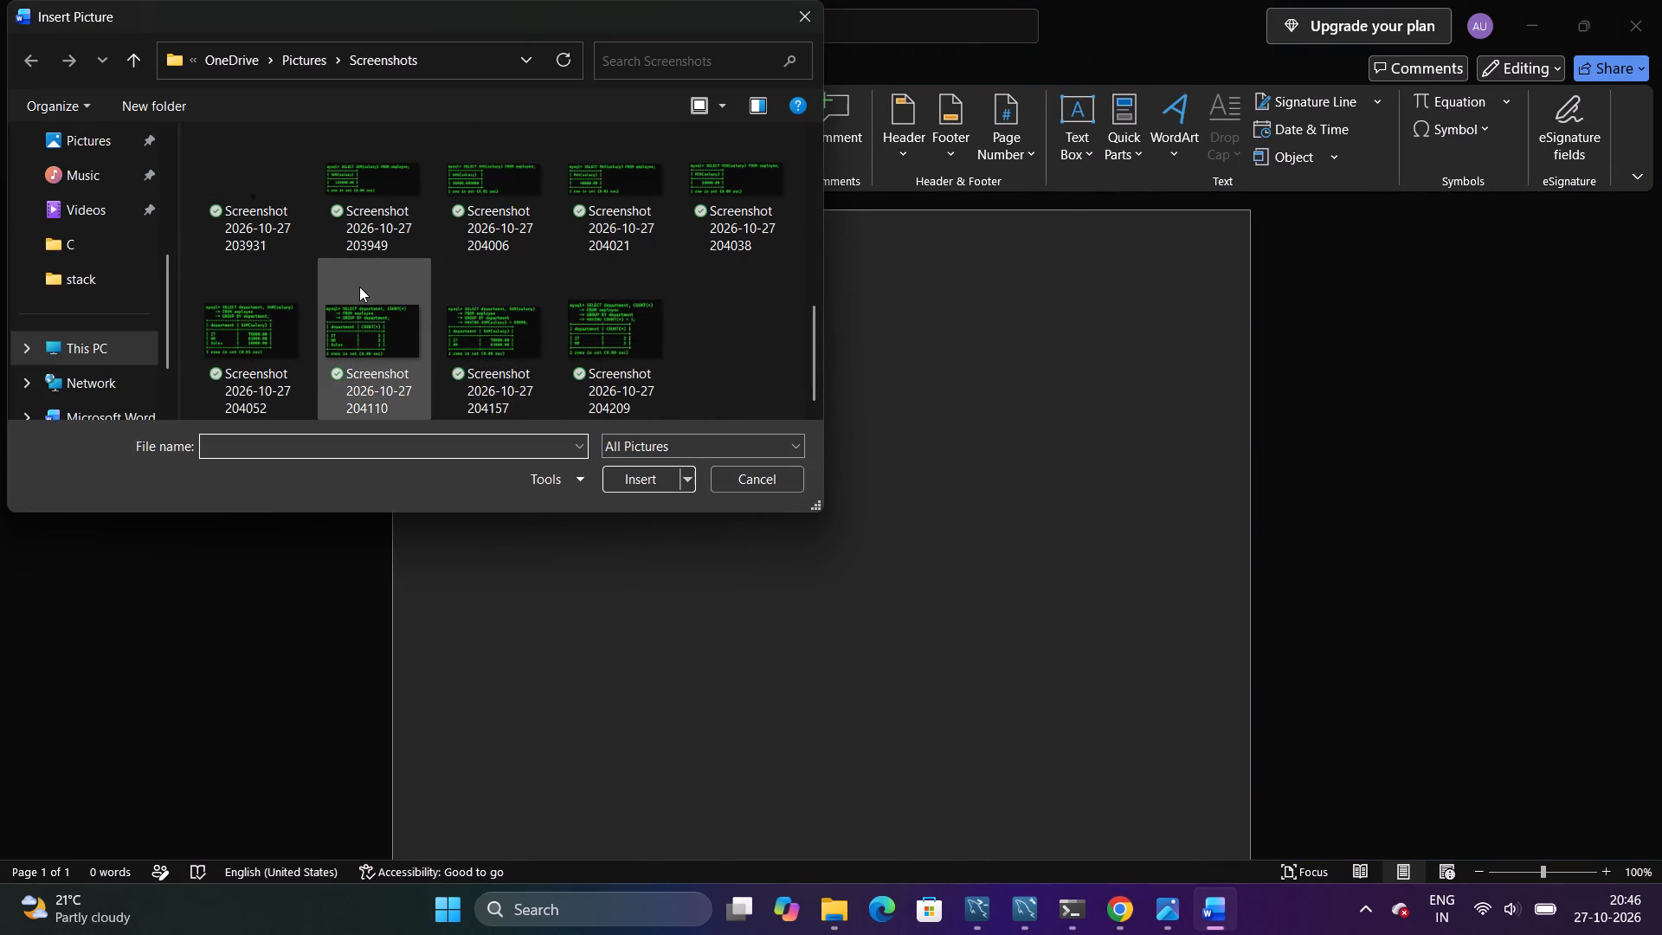
{"action": "scroll", "coordinate": [291, 287], "scroll_direction": "up", "scroll_amount": 13}
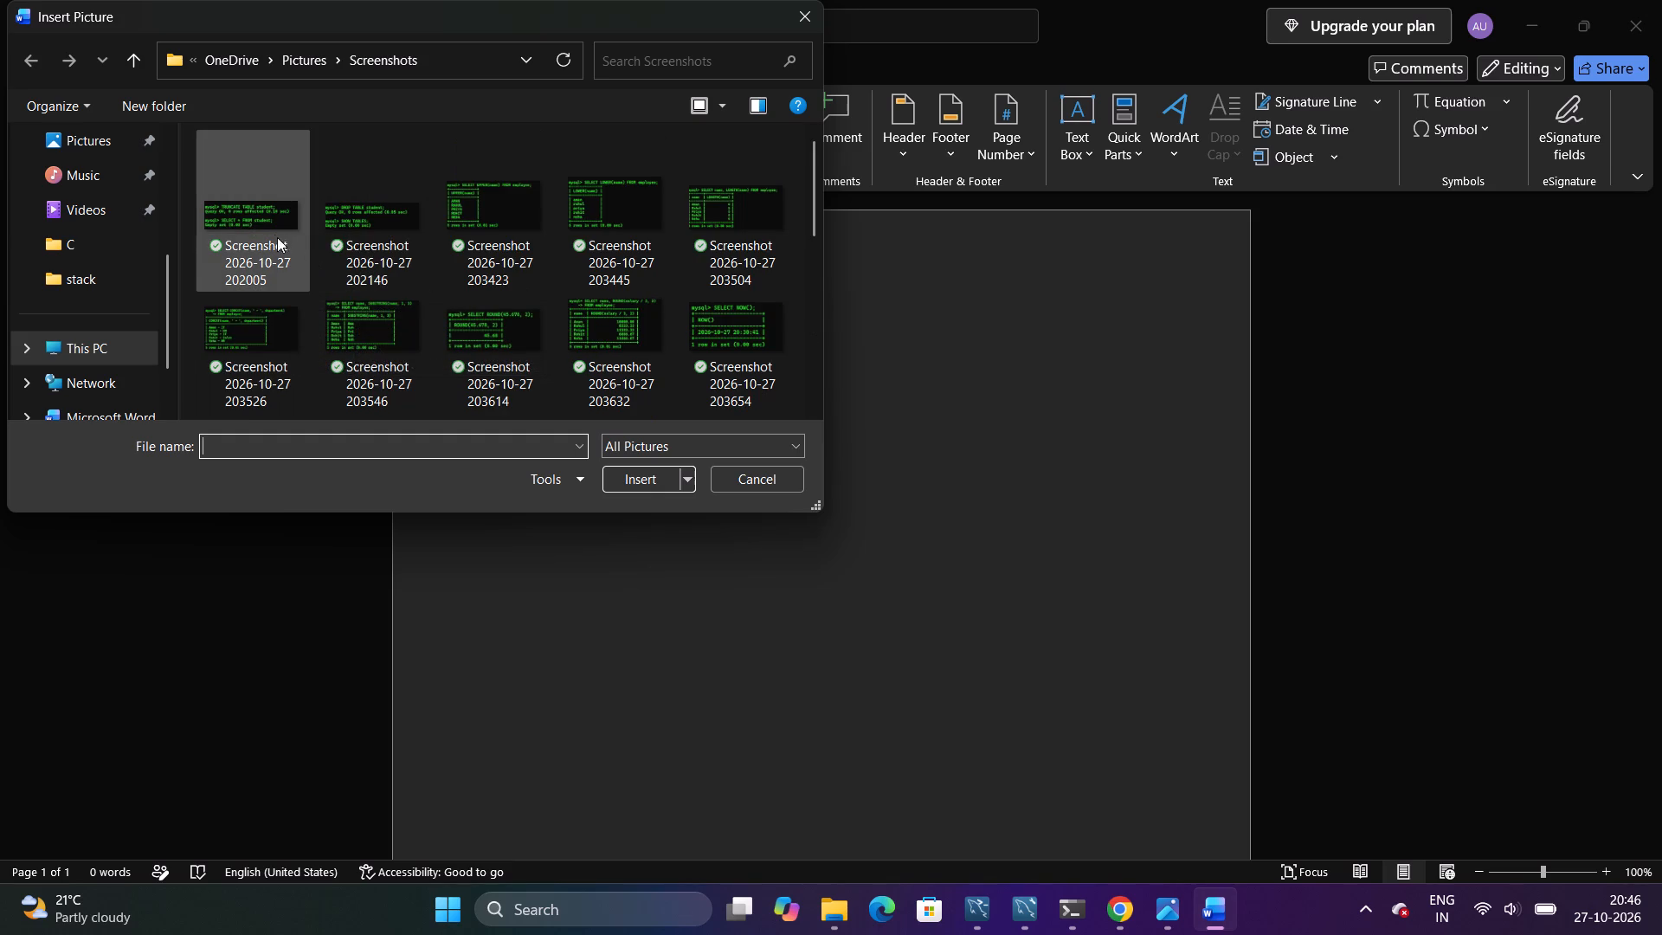
{"action": "left_click", "coordinate": [242, 216]}
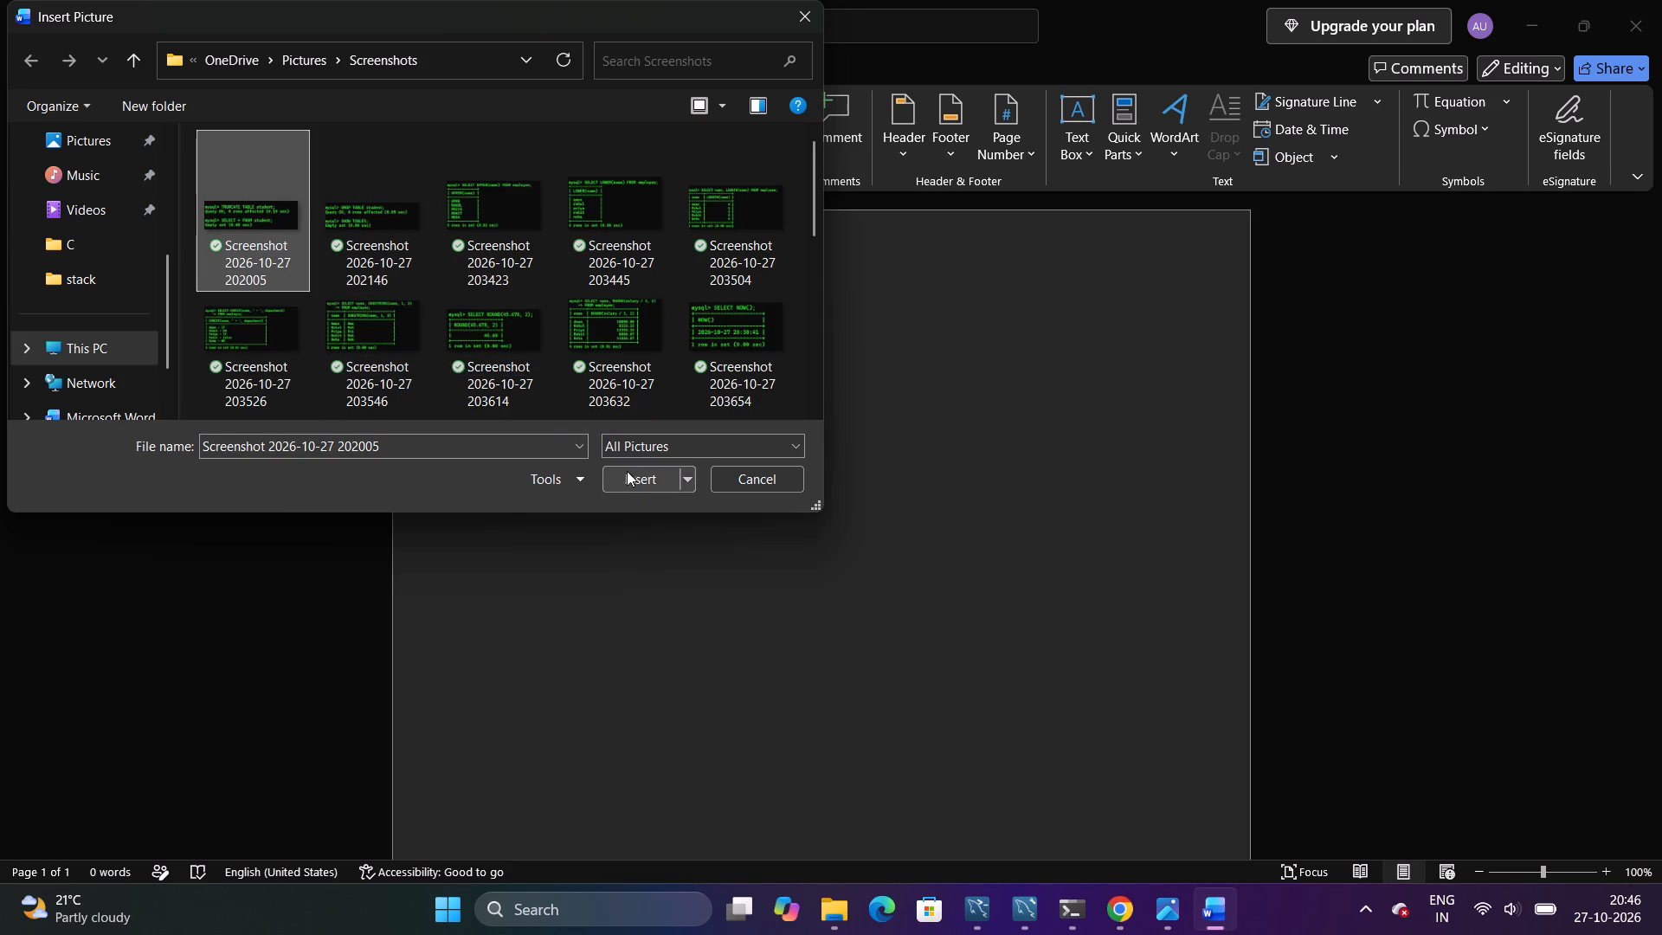
{"action": "left_click", "coordinate": [632, 478]}
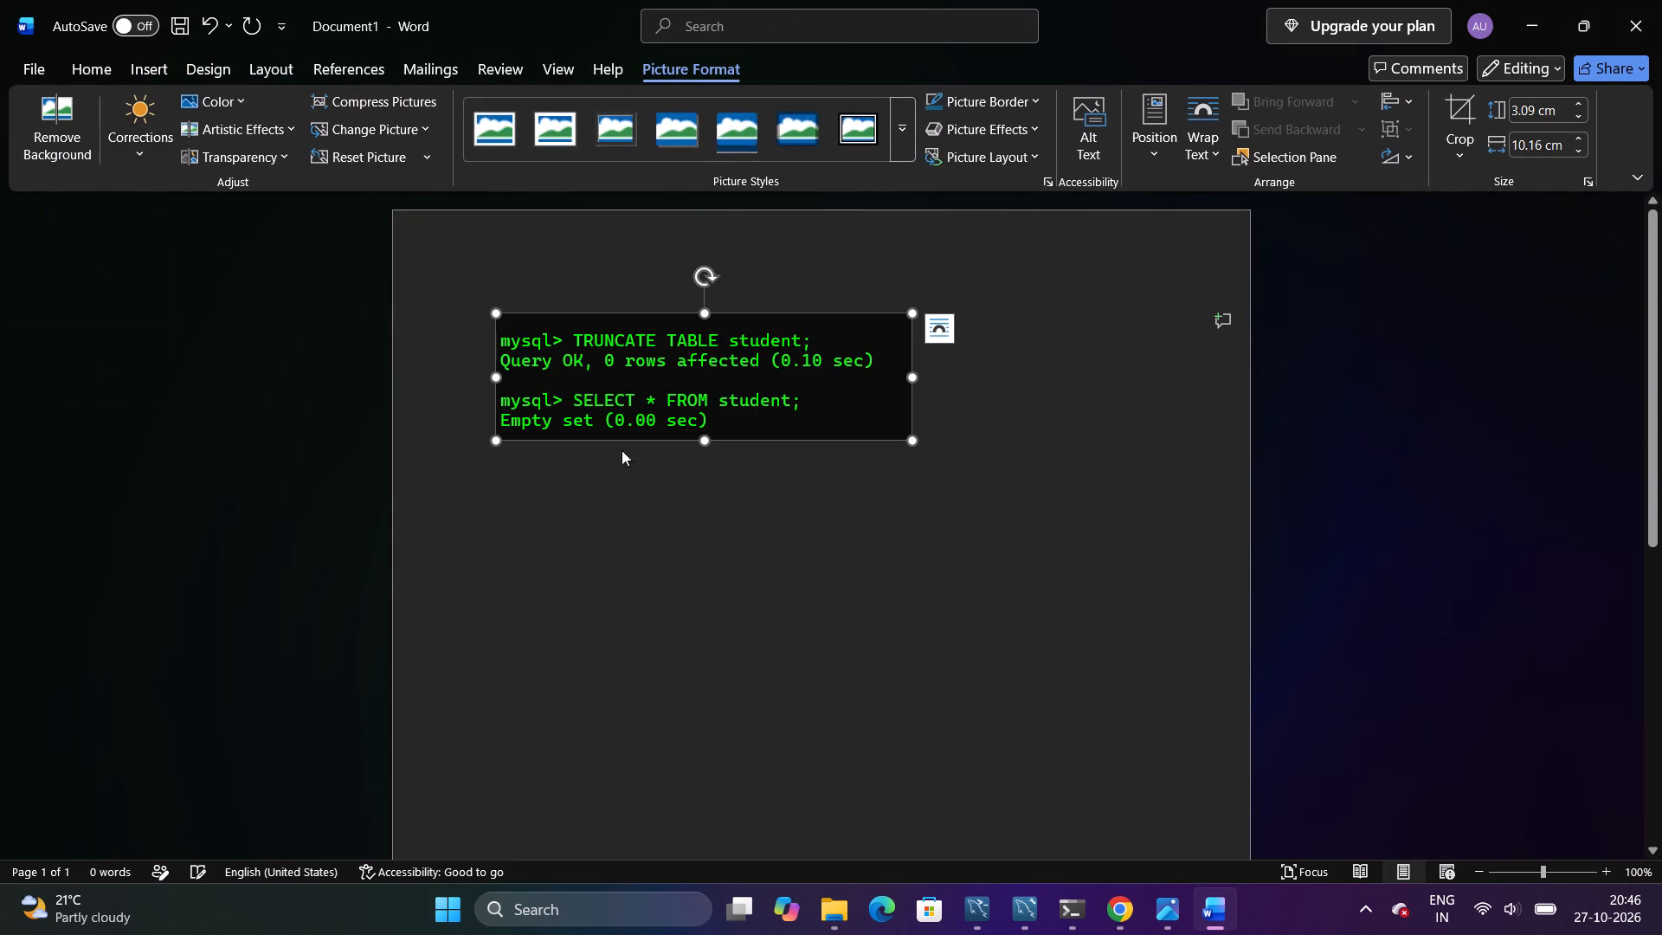
Stretch the TRUNCATE TABLE screenshot vertically to a height of about 3.45 cm, keeping its width.
{"action": "left_click_drag", "start_coordinate": [628, 329], "coordinate": [624, 303]}
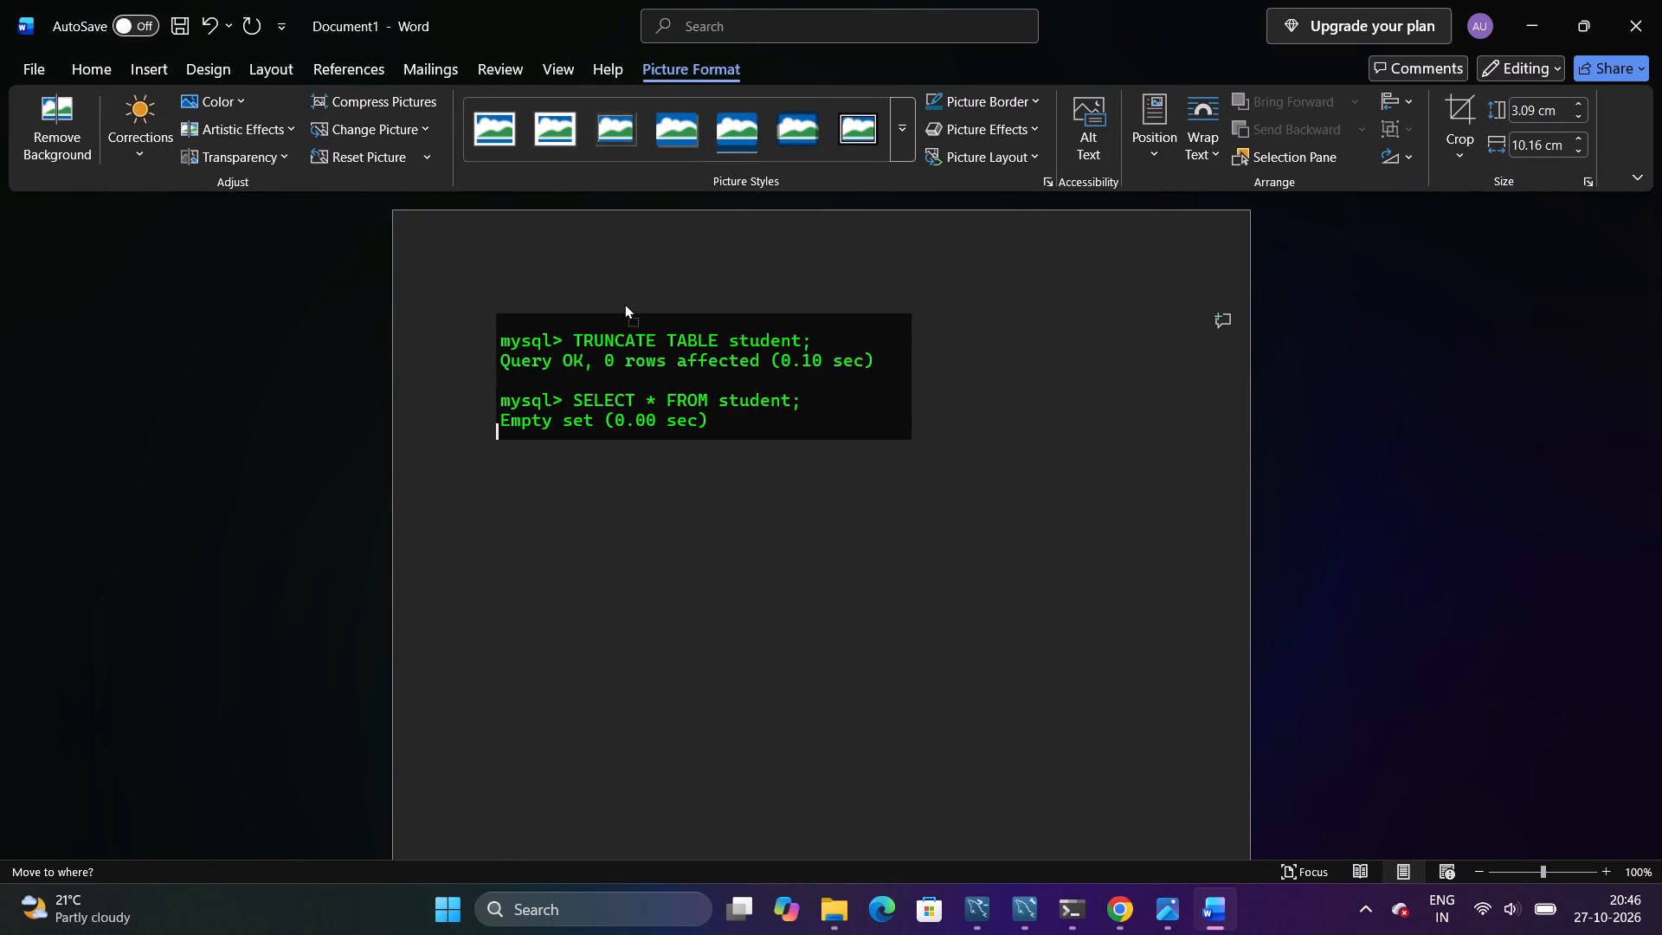
{"action": "left_click_drag", "start_coordinate": [624, 303], "coordinate": [624, 309]}
{"action": "left_click_drag", "start_coordinate": [705, 317], "coordinate": [701, 293]}
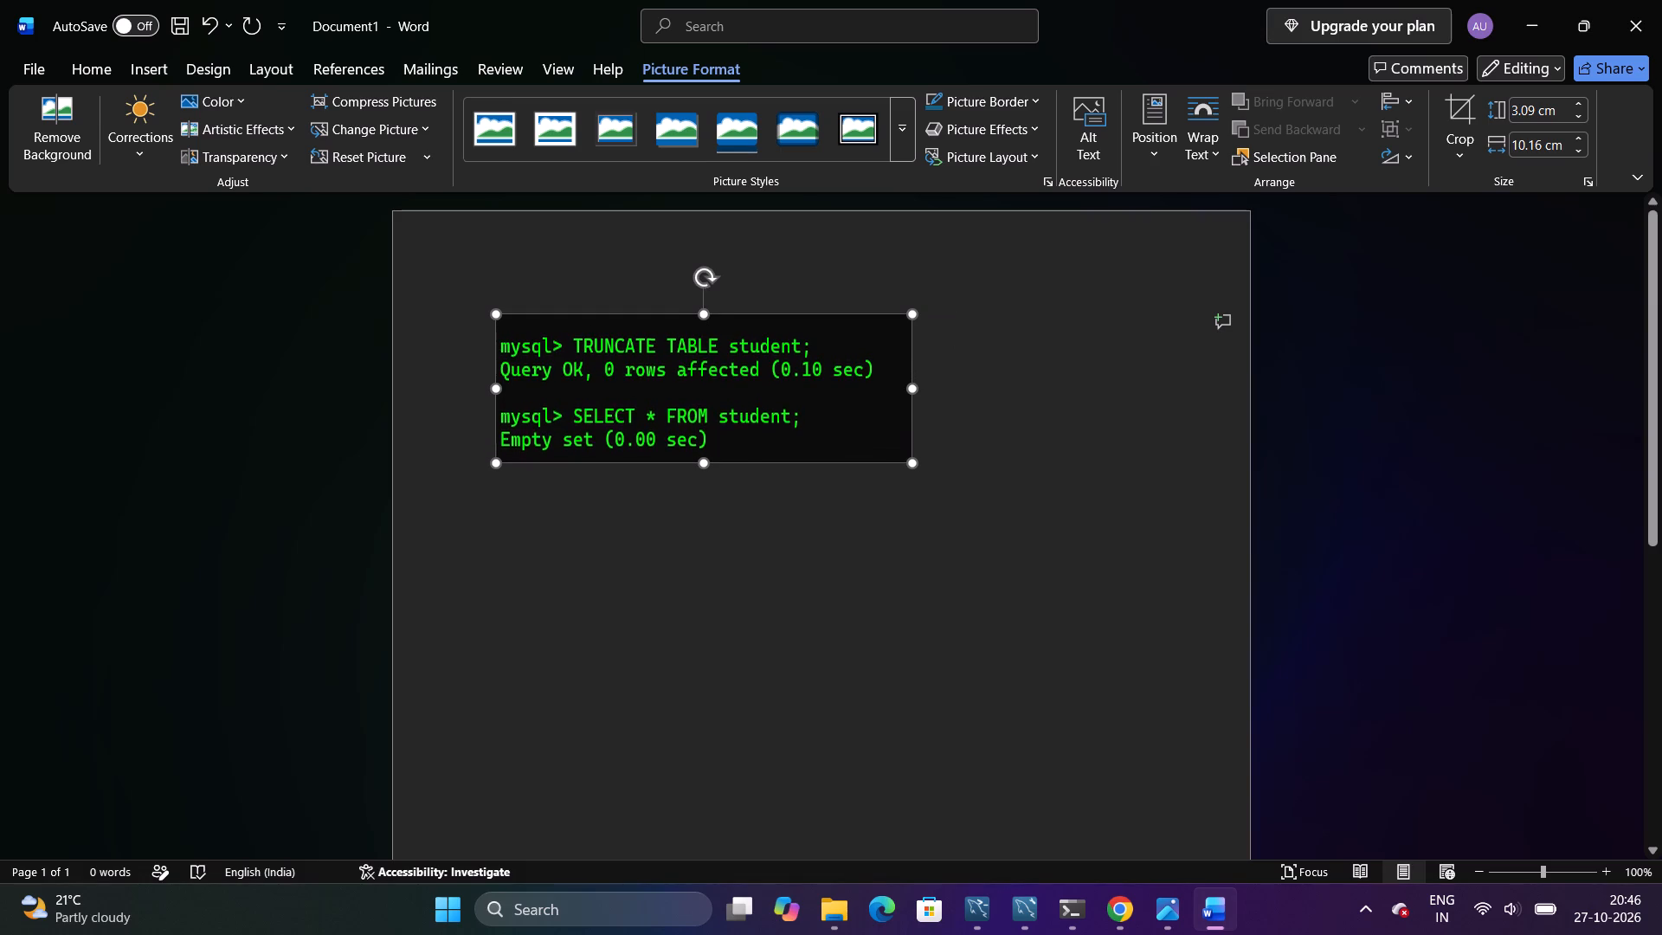
{"action": "left_click_drag", "start_coordinate": [701, 293], "coordinate": [699, 300]}
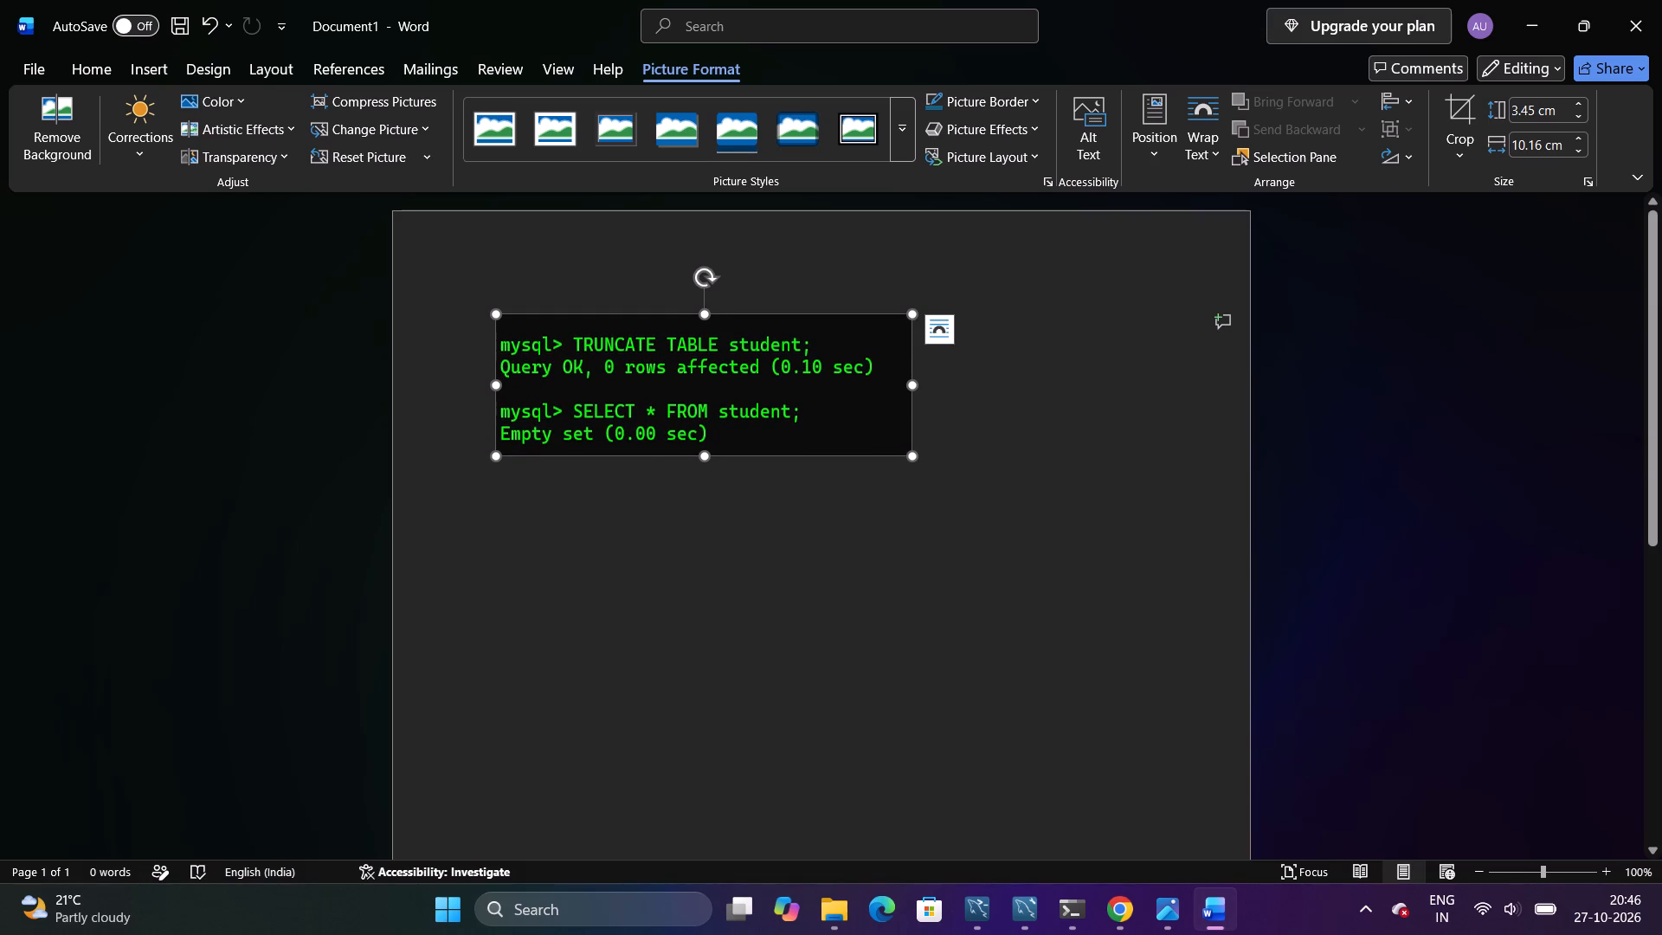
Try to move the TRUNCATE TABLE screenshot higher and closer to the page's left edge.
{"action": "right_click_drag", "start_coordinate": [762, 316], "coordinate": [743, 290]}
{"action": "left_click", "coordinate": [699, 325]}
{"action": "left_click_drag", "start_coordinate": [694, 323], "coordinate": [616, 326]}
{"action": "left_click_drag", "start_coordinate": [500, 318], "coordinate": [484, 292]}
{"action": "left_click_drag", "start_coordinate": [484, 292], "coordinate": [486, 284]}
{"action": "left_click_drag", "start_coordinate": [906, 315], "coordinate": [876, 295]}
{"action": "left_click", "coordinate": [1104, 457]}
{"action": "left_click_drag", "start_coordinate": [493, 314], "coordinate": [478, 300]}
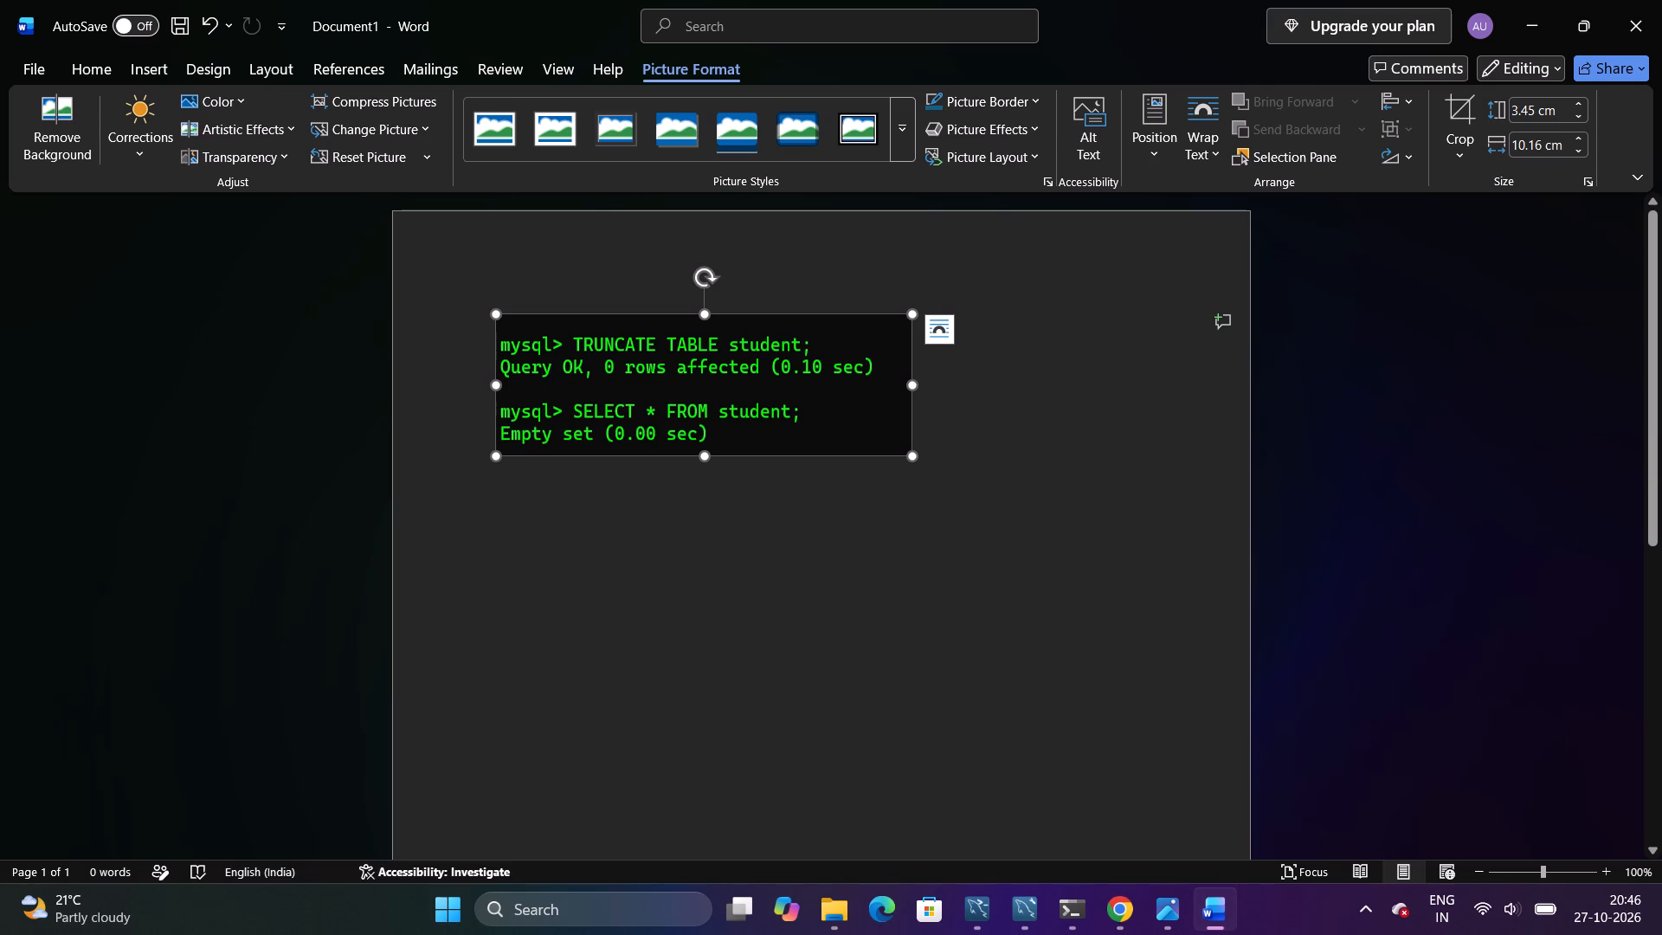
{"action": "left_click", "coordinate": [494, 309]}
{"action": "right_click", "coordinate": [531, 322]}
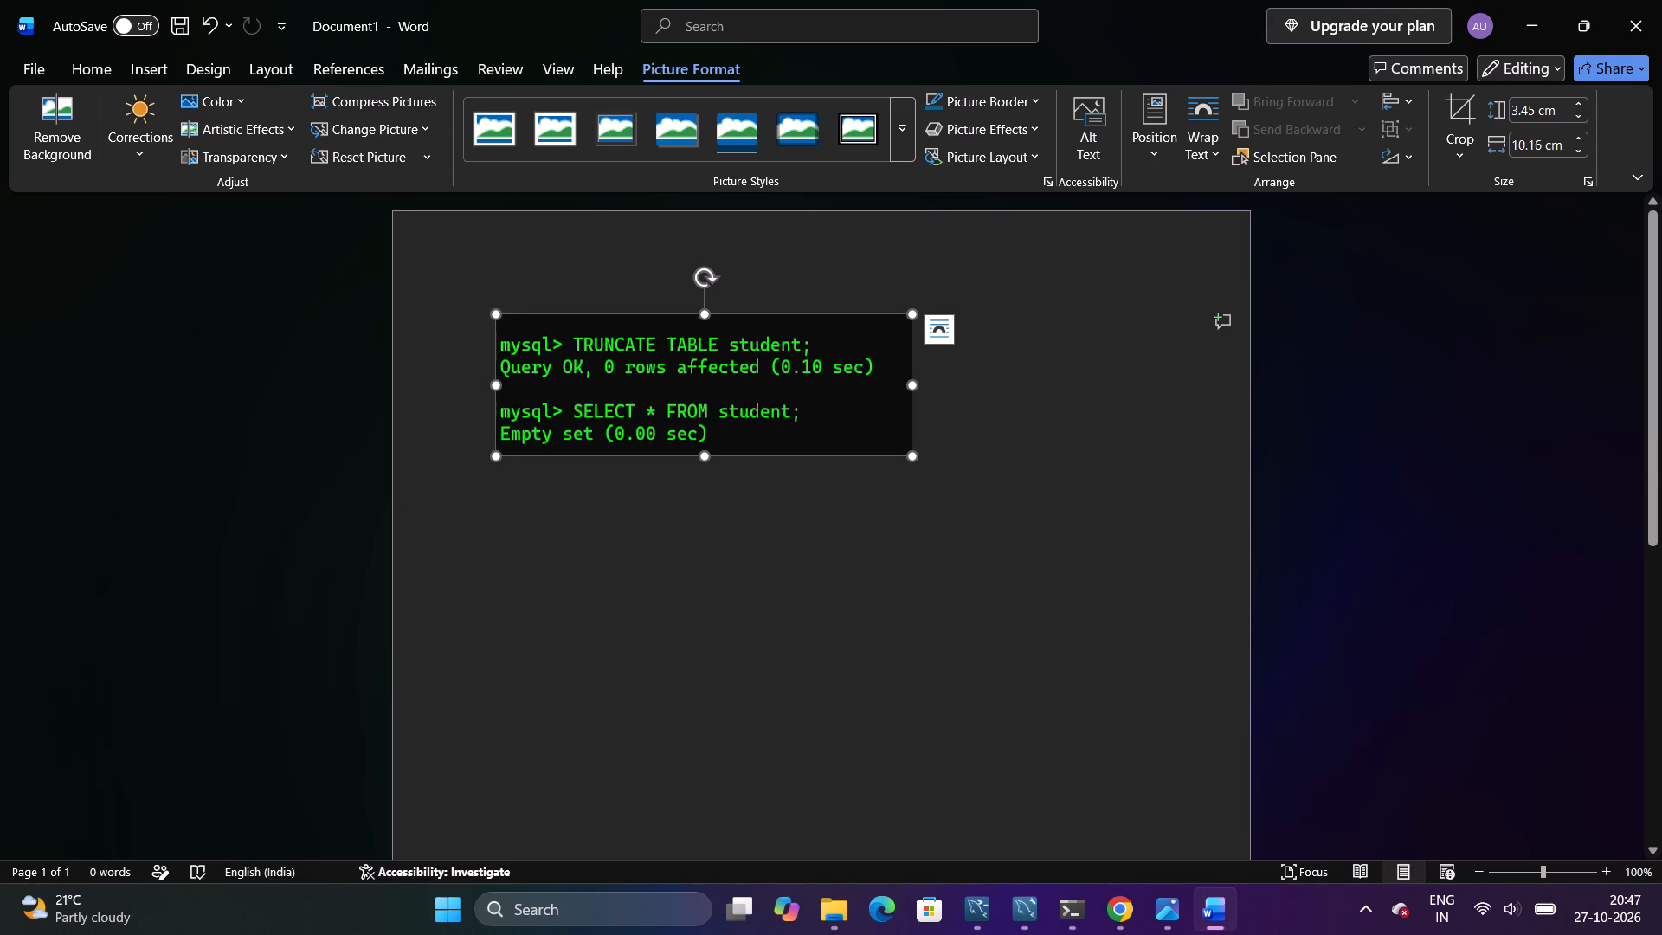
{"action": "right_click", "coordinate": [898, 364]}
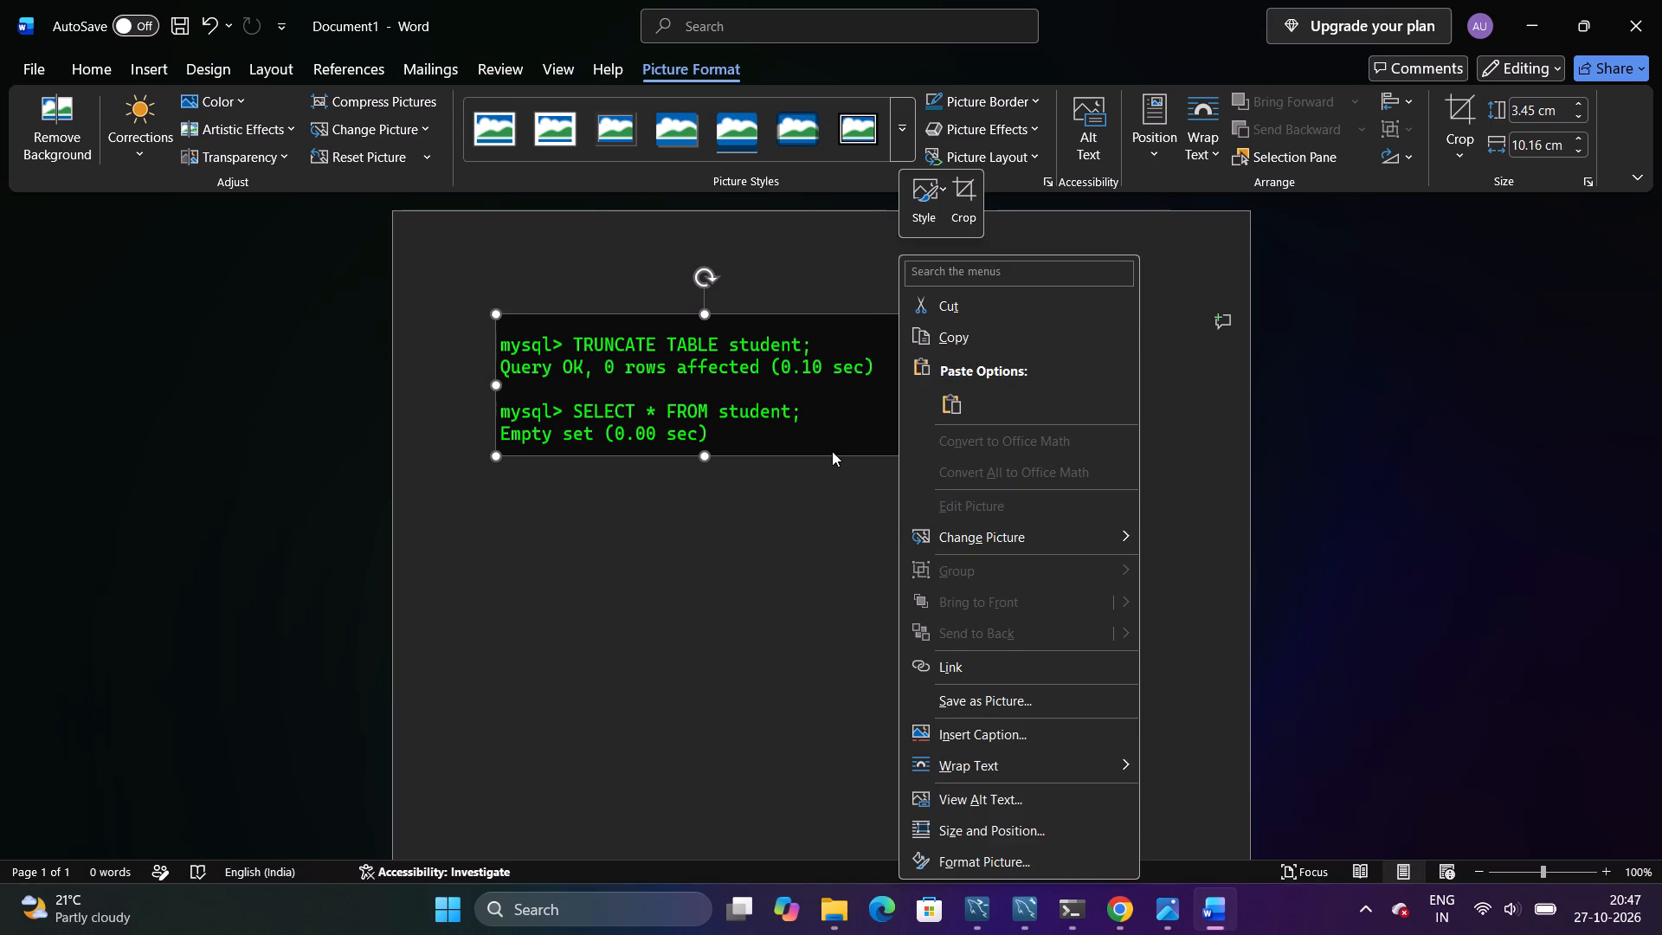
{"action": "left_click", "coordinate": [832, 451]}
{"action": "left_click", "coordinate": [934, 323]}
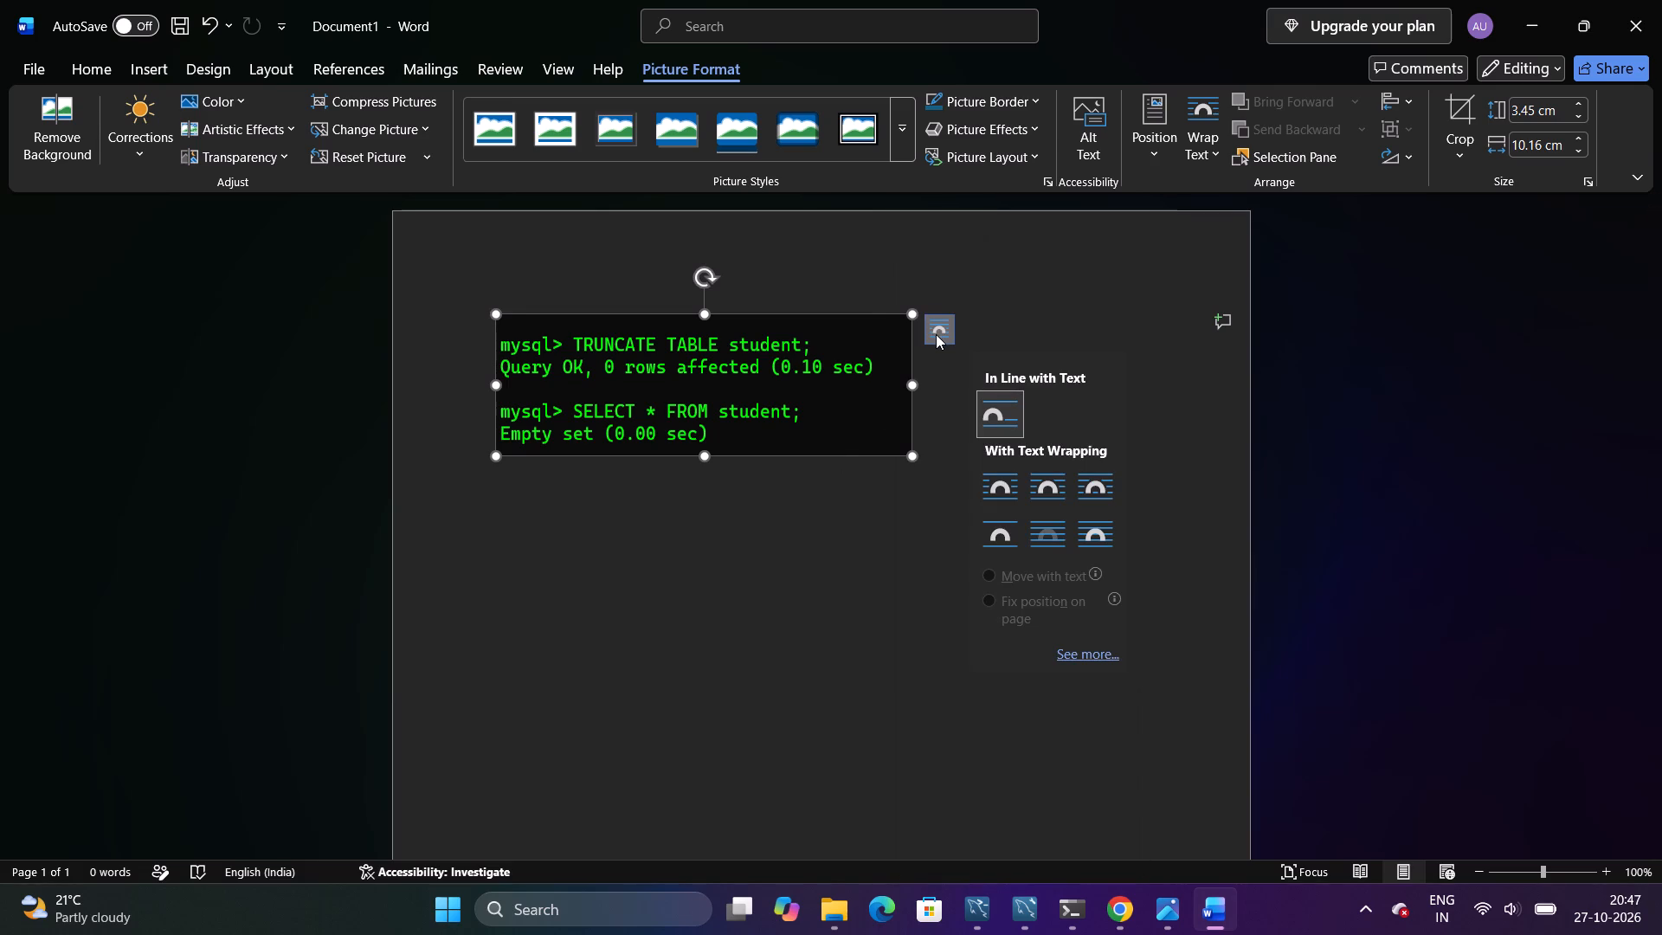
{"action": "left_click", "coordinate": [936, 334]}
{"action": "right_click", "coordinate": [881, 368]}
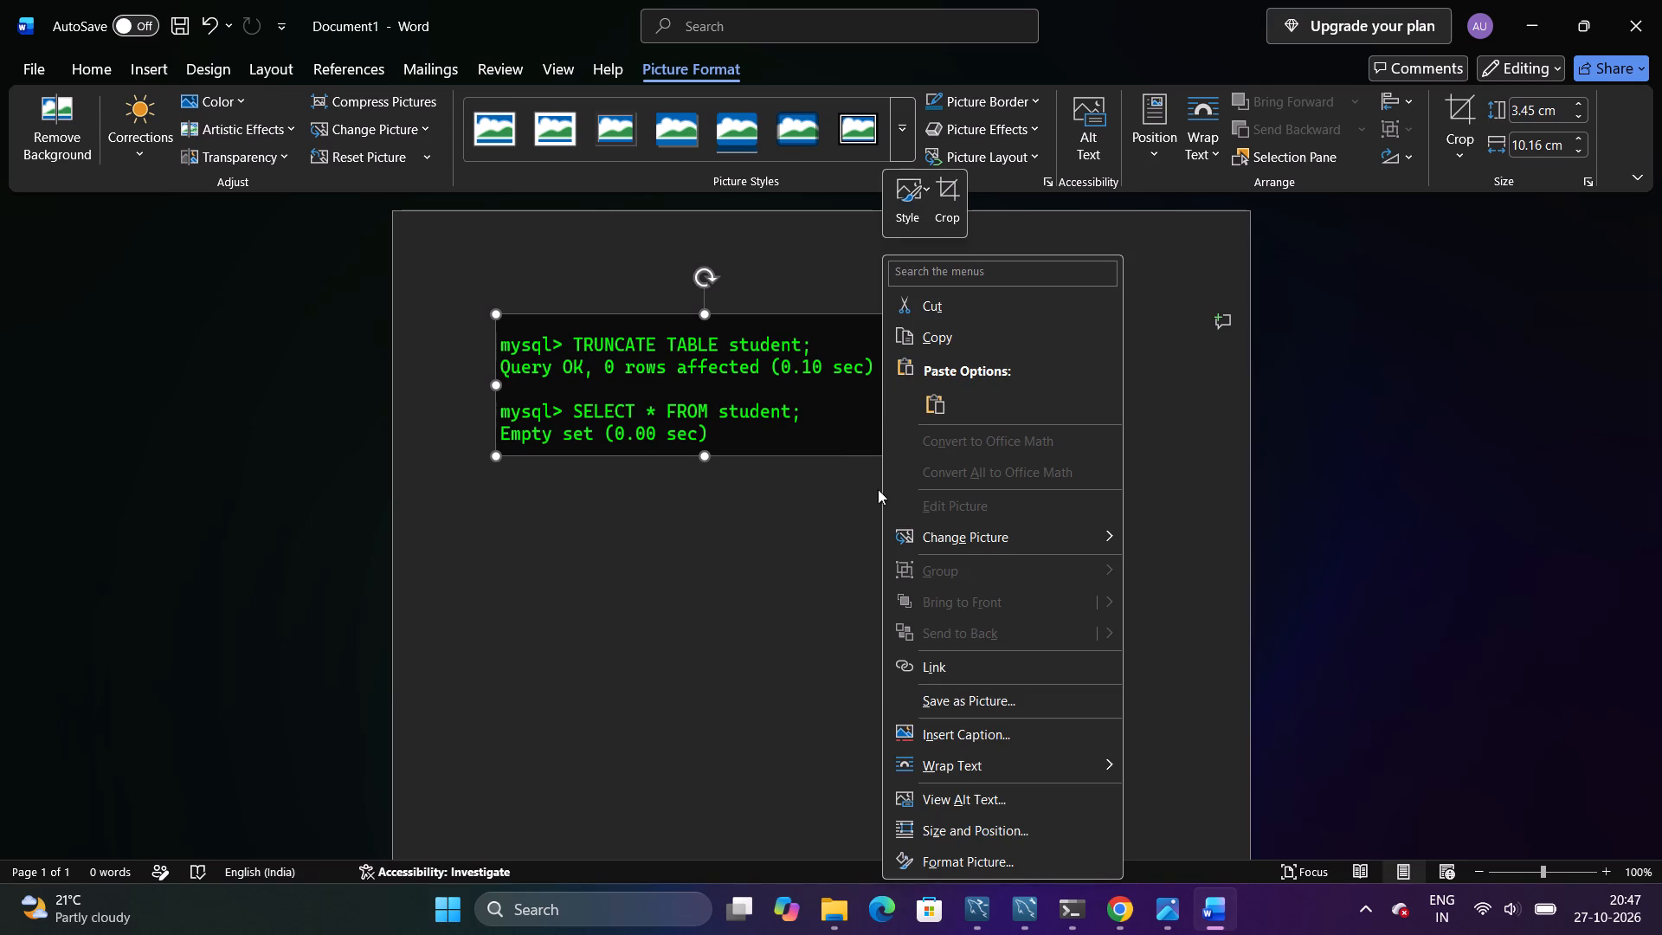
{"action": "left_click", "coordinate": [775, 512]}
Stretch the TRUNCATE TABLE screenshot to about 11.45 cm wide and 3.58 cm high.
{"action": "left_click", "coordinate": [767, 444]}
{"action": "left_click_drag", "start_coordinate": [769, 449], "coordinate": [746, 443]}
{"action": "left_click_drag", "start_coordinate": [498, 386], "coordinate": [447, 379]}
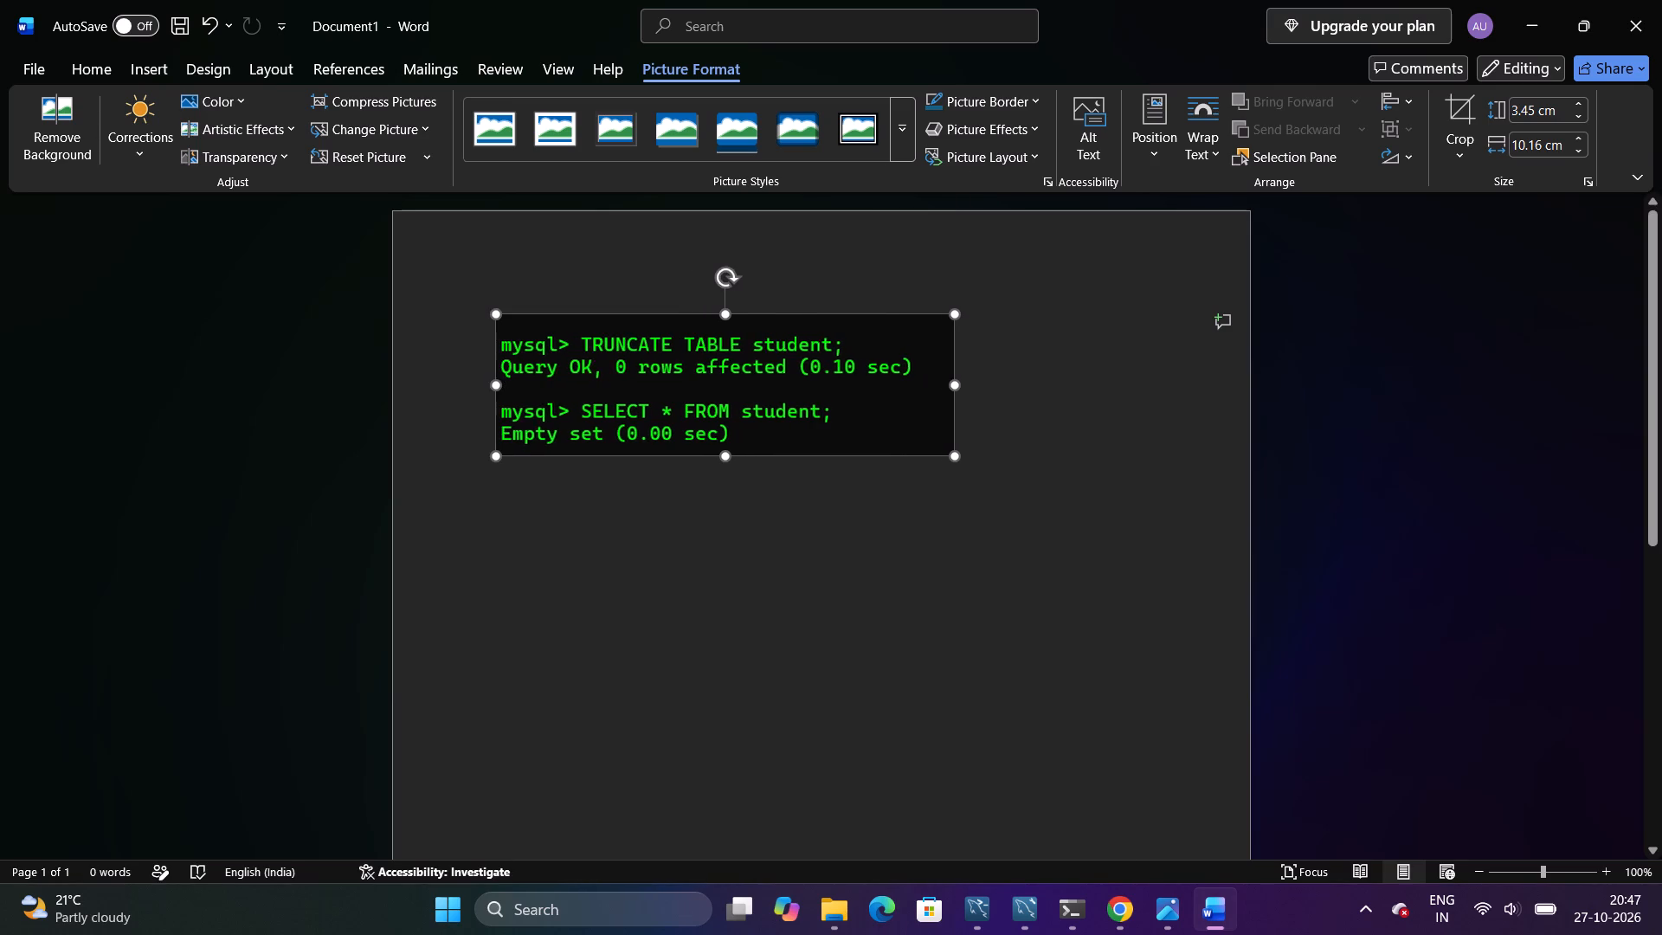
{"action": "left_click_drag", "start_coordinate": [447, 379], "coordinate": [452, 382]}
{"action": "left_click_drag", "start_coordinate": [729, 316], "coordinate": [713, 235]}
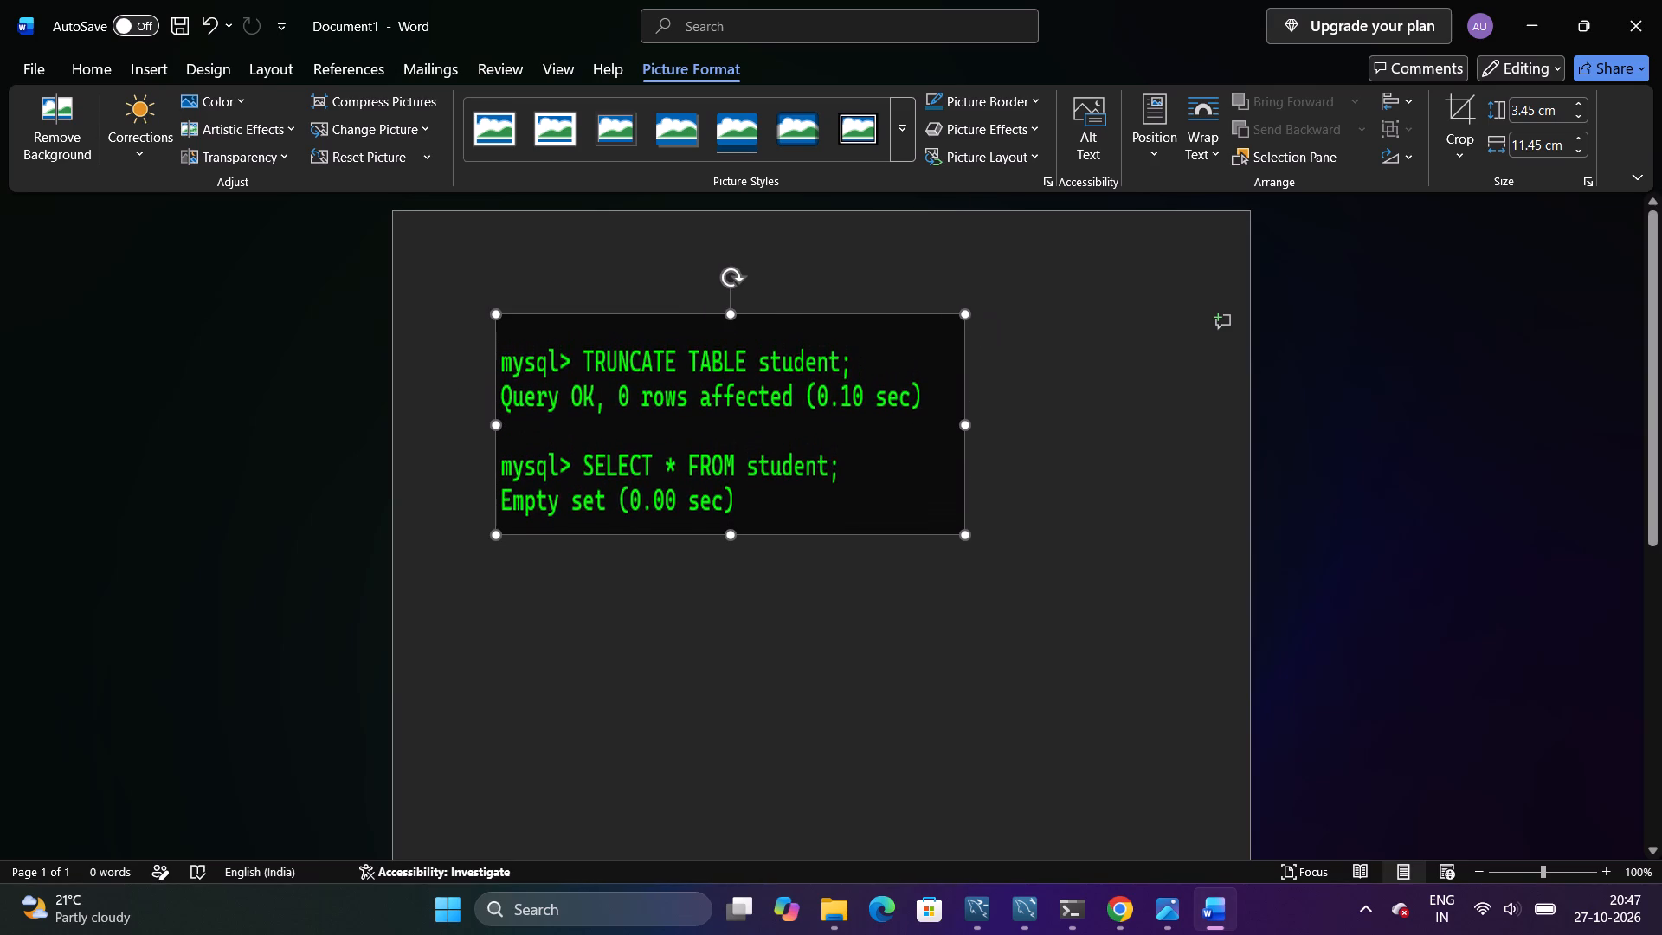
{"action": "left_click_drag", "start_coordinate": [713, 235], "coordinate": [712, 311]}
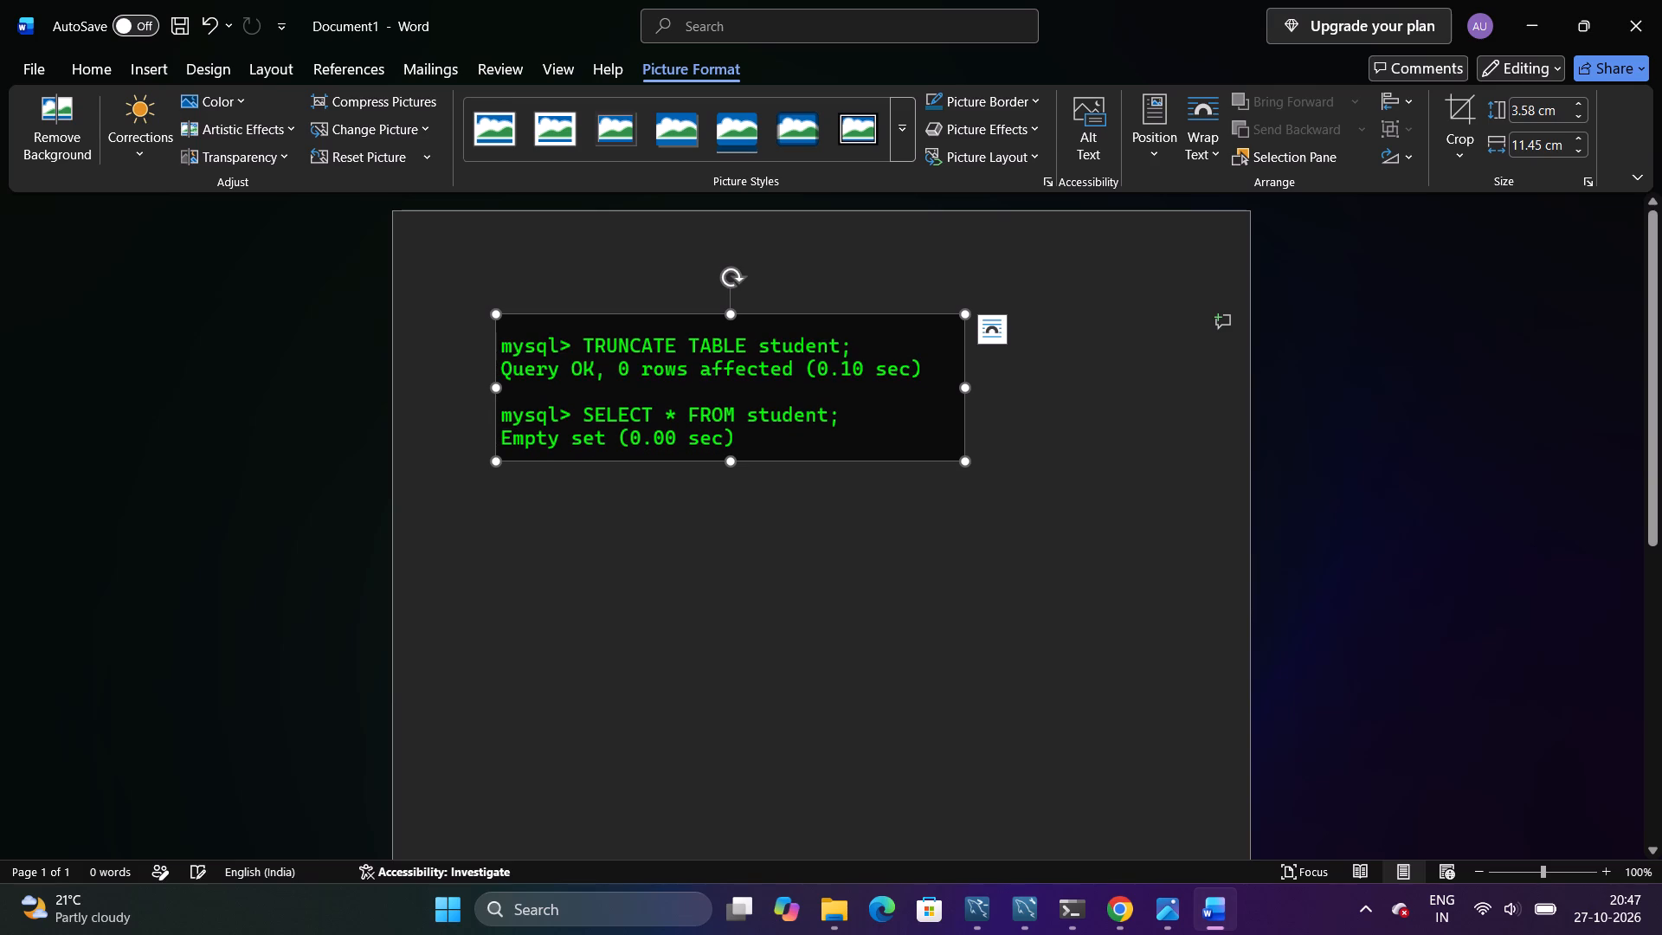
Resize the TRUNCATE TABLE screenshot to about 9.01 cm wide and 3.2 cm high.
{"action": "left_click", "coordinate": [892, 456]}
{"action": "left_click_drag", "start_coordinate": [963, 461], "coordinate": [919, 442]}
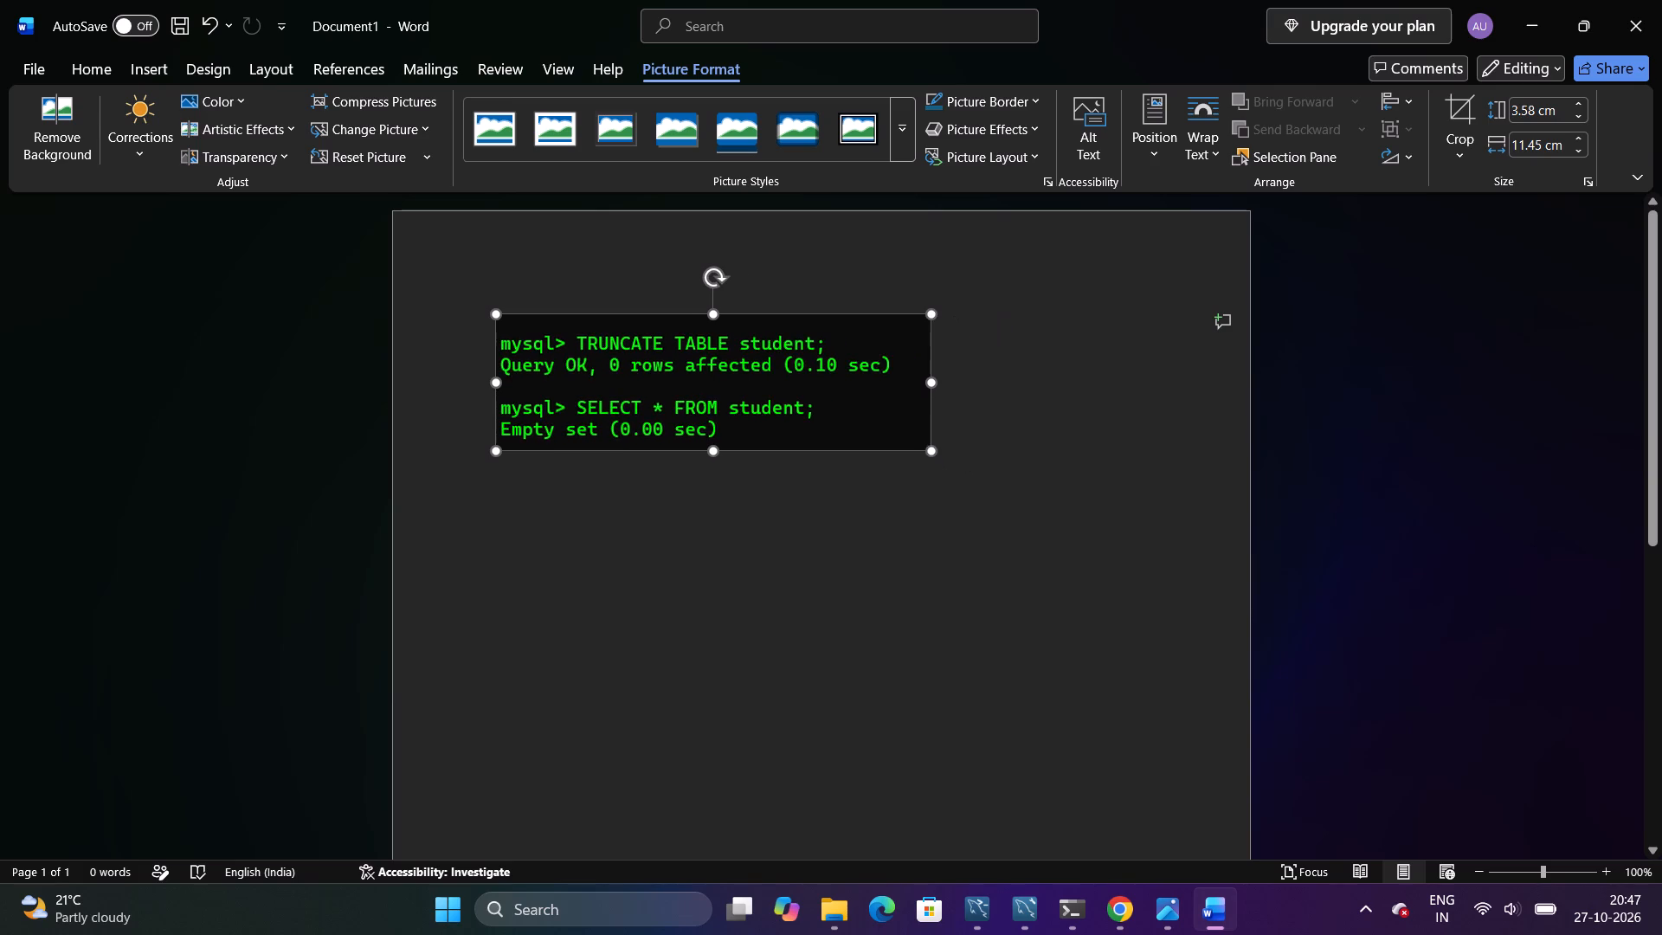
{"action": "left_click_drag", "start_coordinate": [919, 442], "coordinate": [770, 424]}
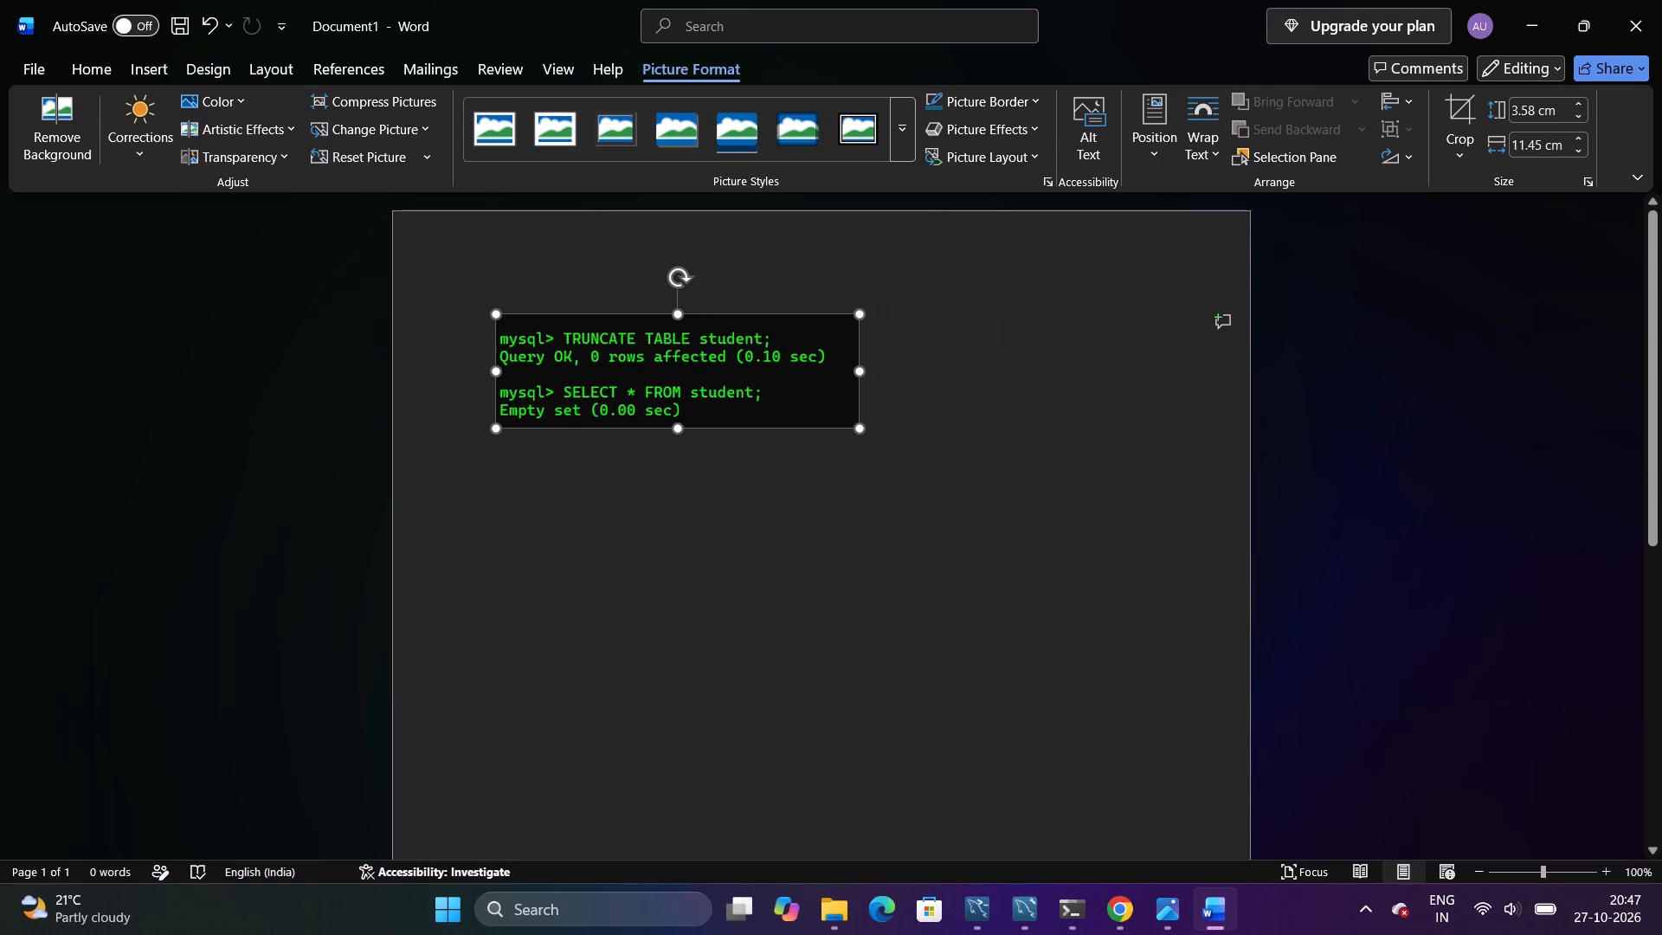
{"action": "left_click_drag", "start_coordinate": [770, 424], "coordinate": [767, 427]}
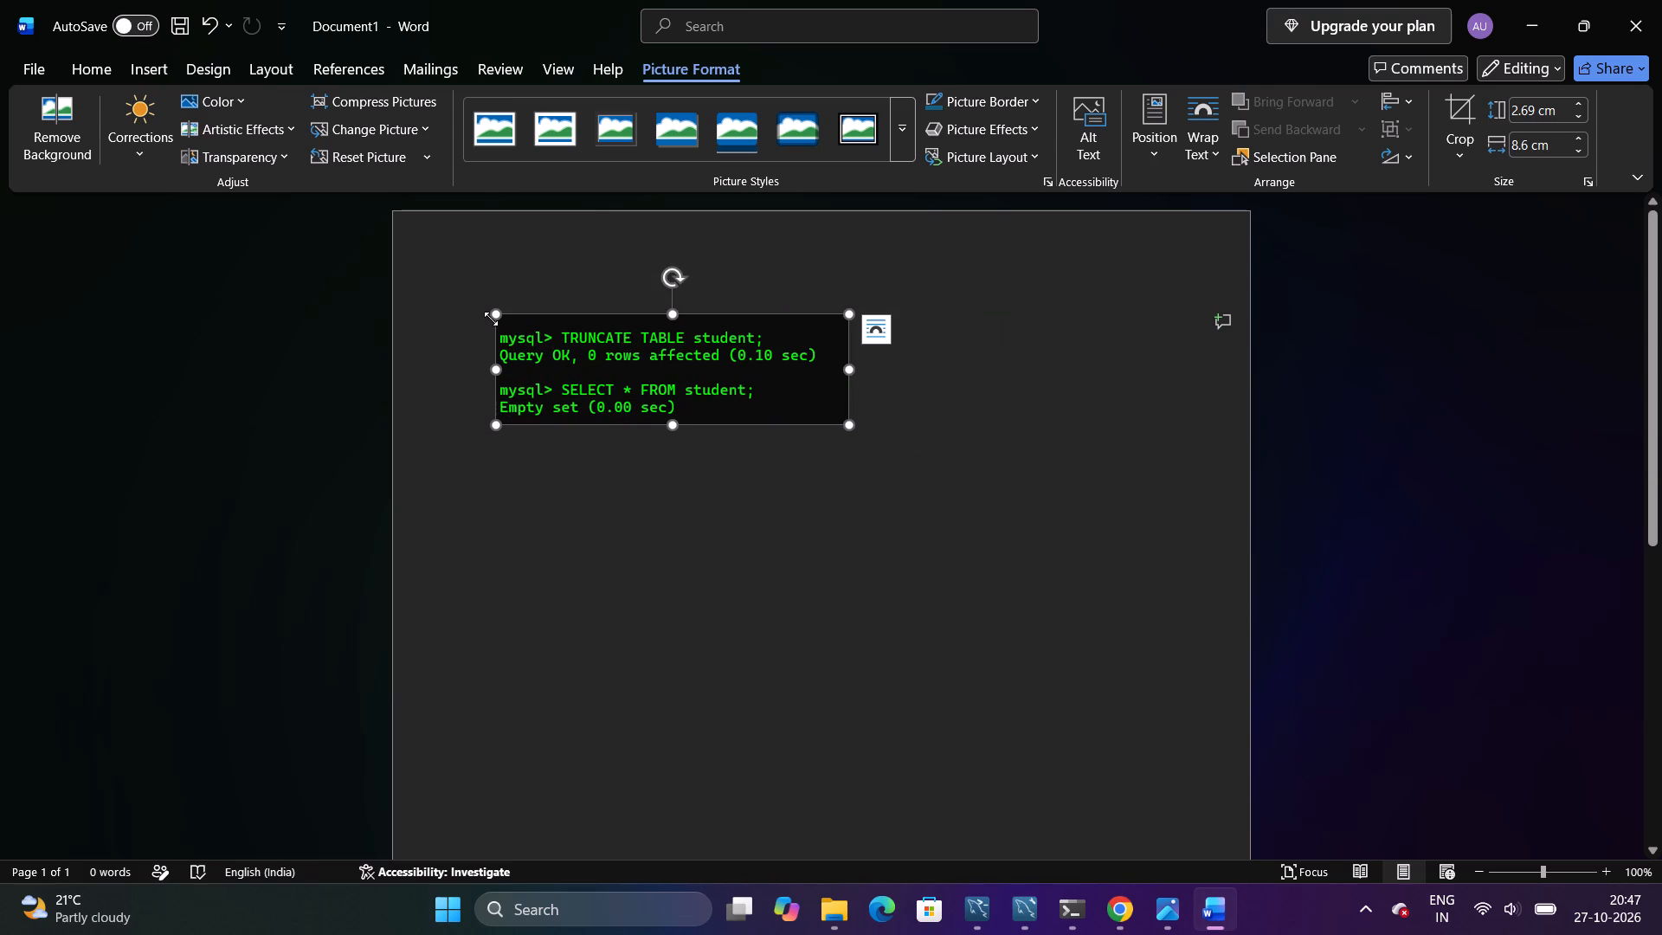
{"action": "left_click_drag", "start_coordinate": [499, 313], "coordinate": [486, 311]}
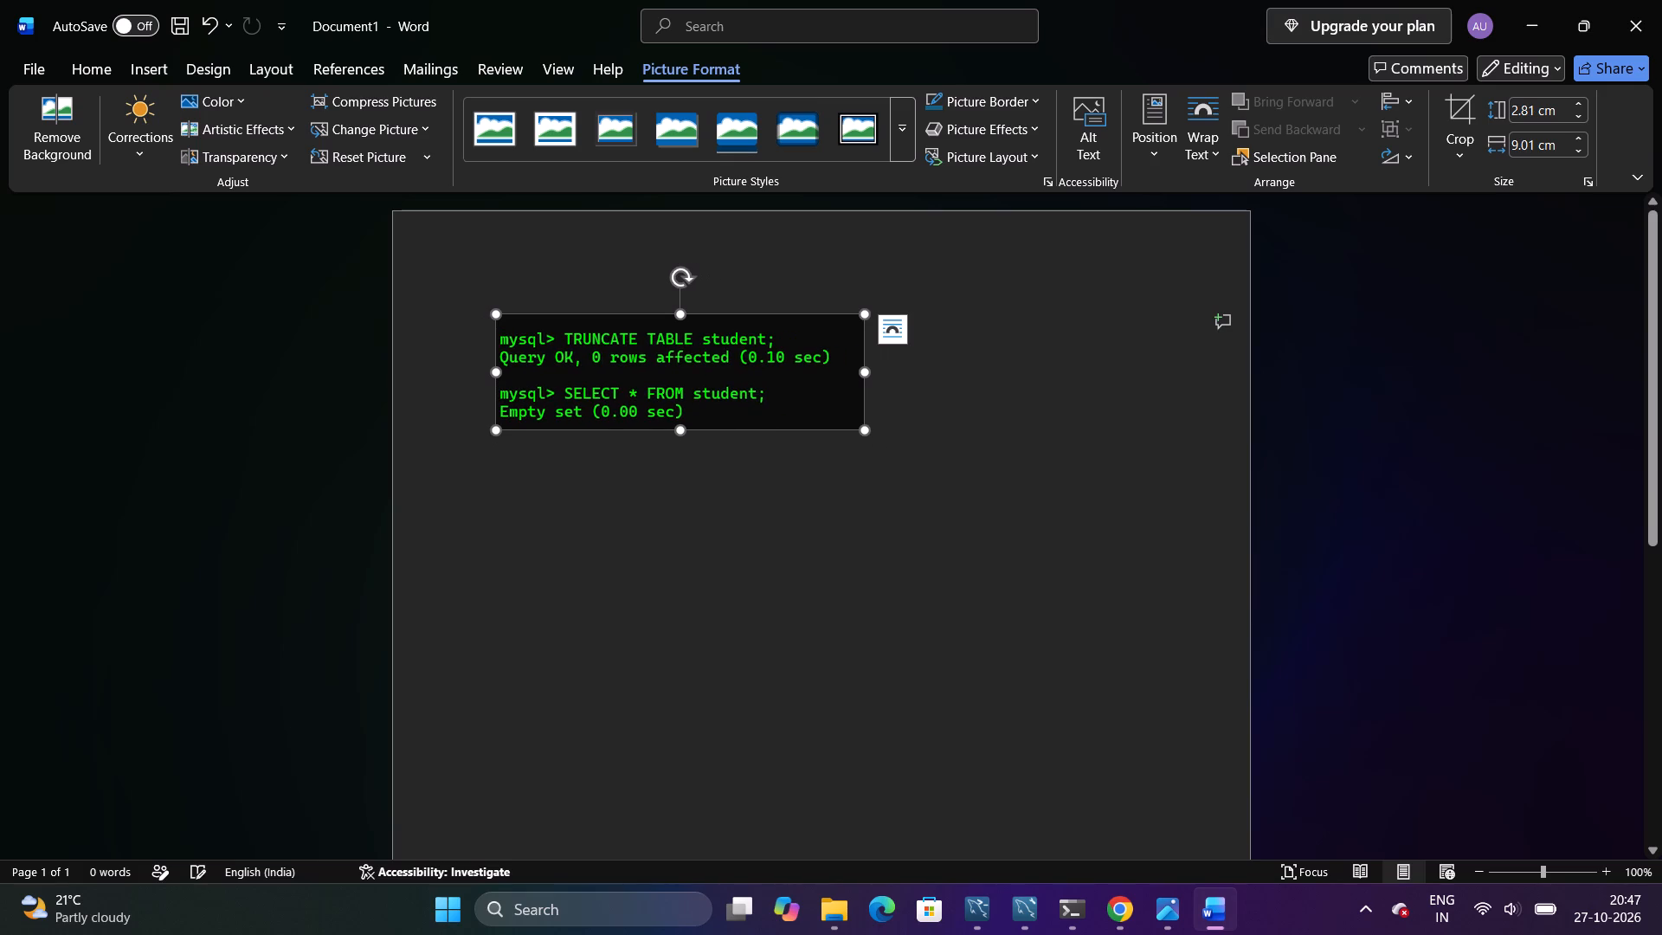
{"action": "left_click", "coordinate": [679, 313]}
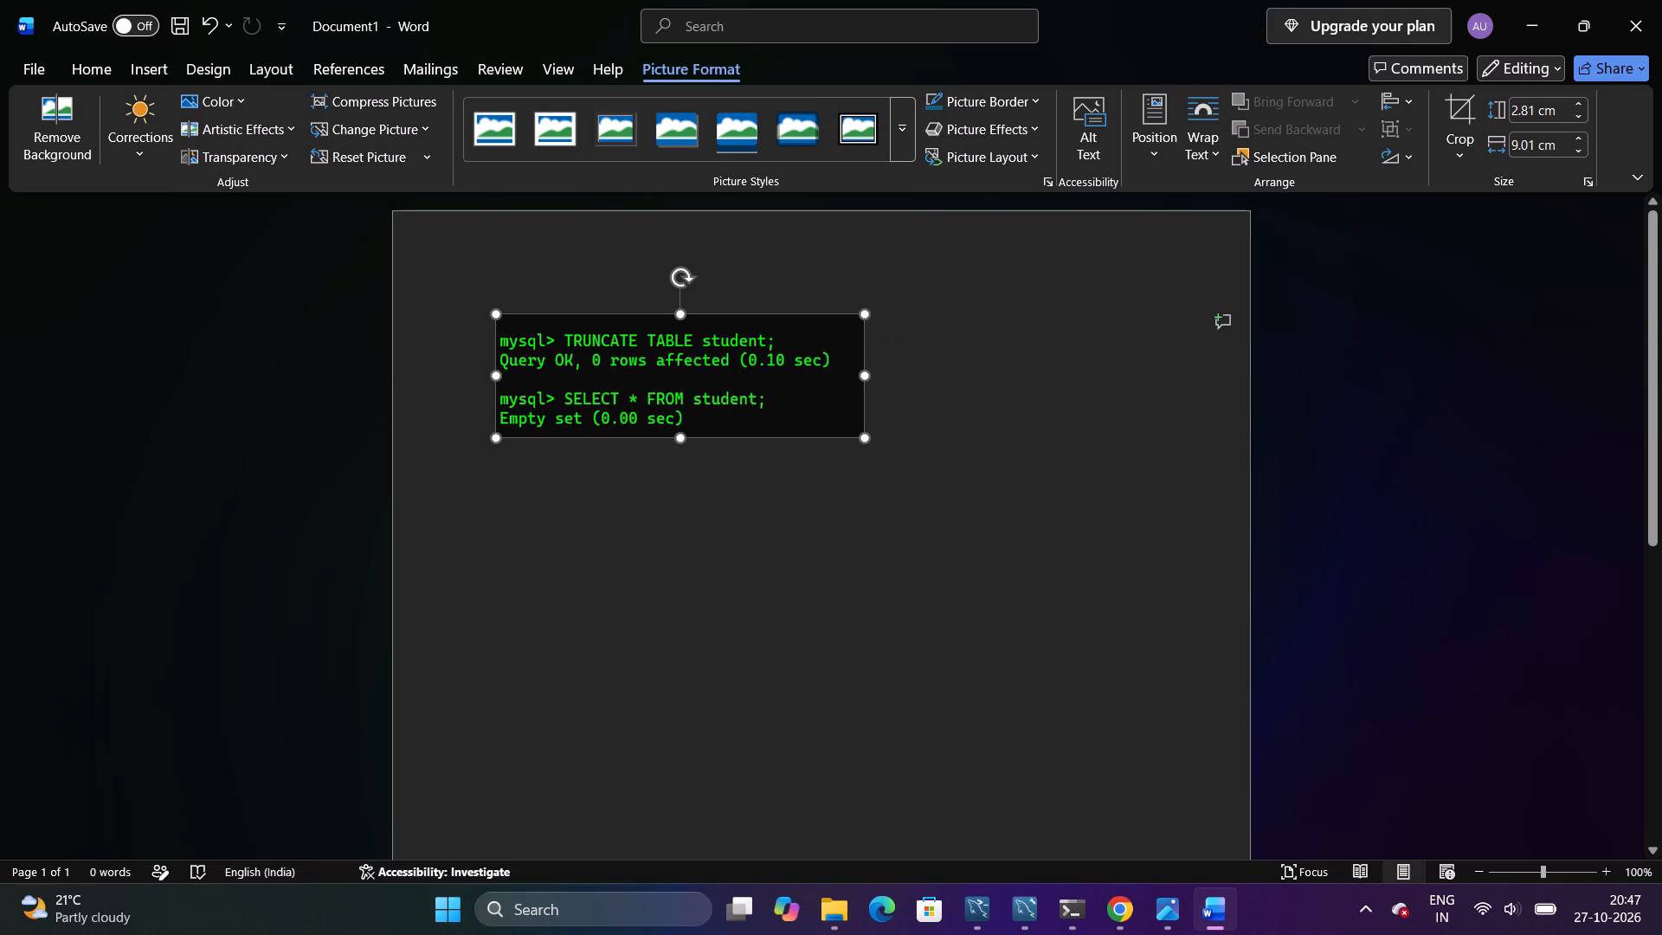
{"action": "left_click", "coordinate": [677, 438]}
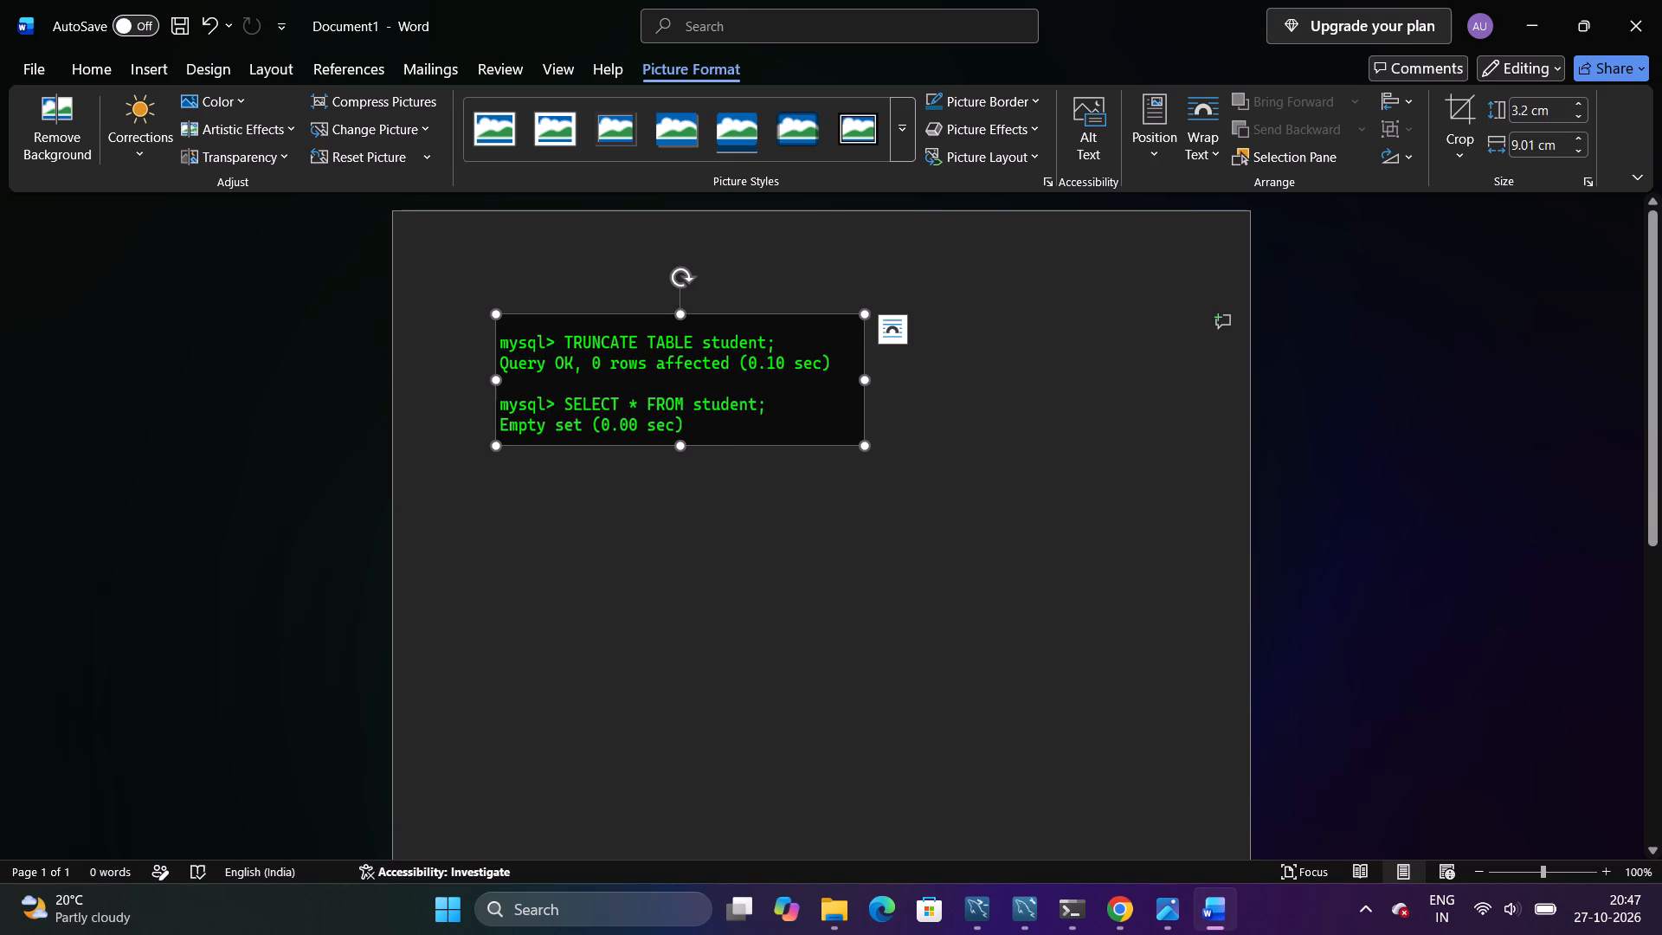
{"action": "left_click", "coordinate": [882, 534]}
{"action": "scroll", "coordinate": [838, 512], "scroll_direction": "down", "scroll_amount": 7}
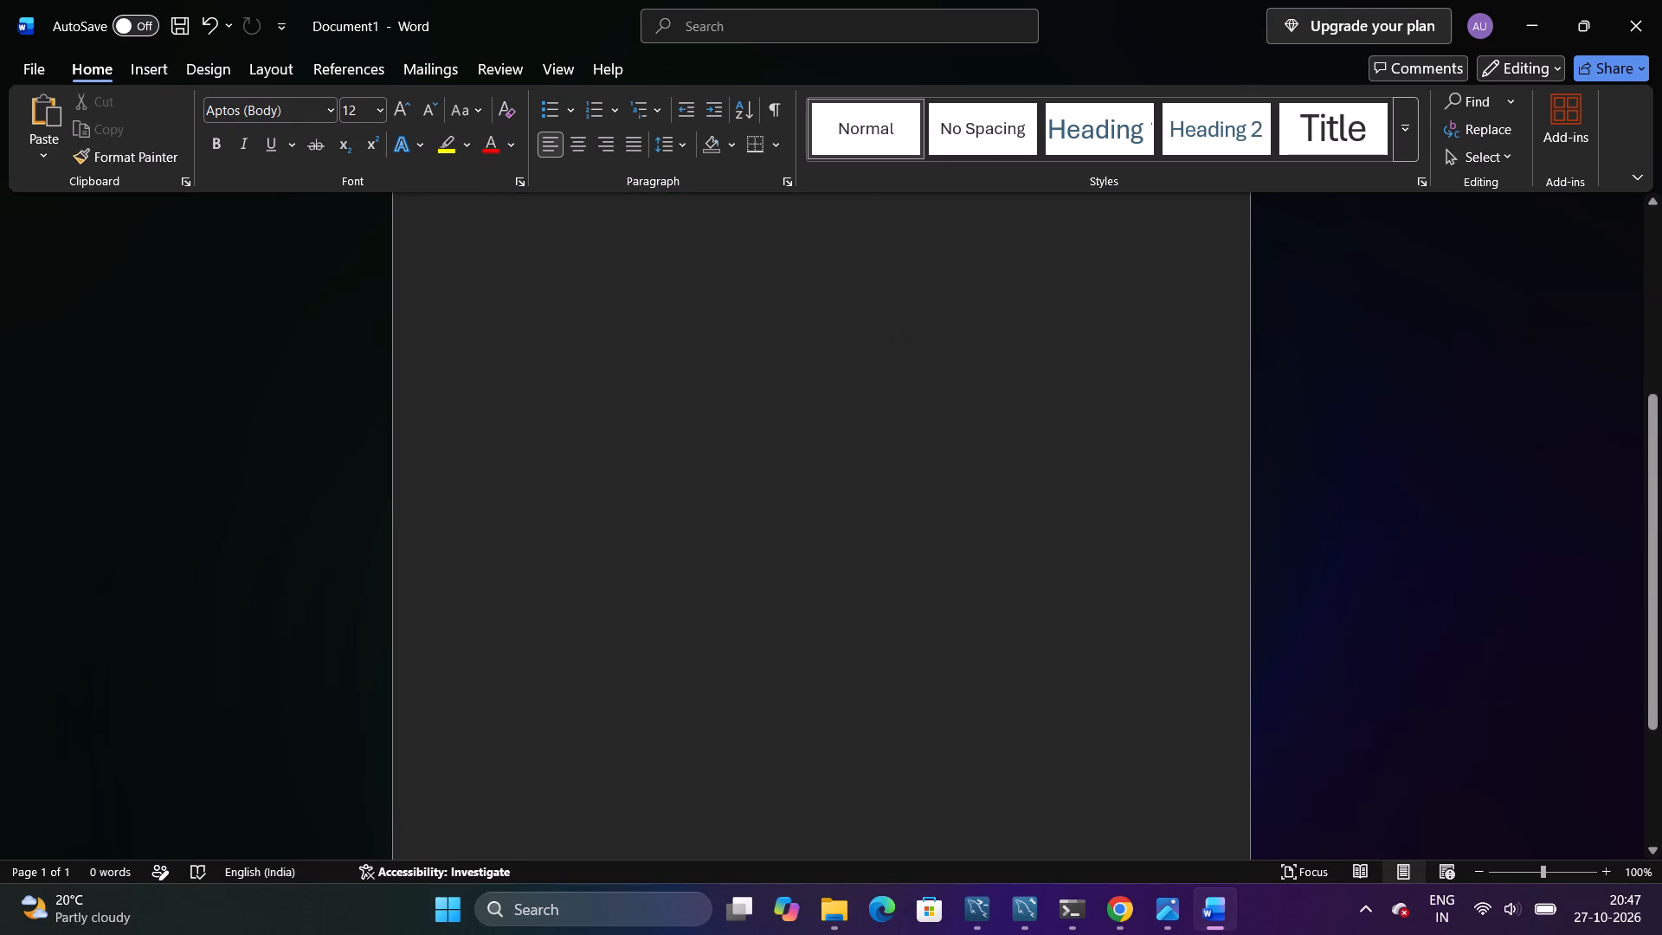
{"action": "scroll", "coordinate": [828, 496], "scroll_direction": "up", "scroll_amount": 4}
{"action": "scroll", "coordinate": [828, 496], "scroll_direction": "down", "scroll_amount": 16}
{"action": "scroll", "coordinate": [848, 540], "scroll_direction": "up", "scroll_amount": 11}
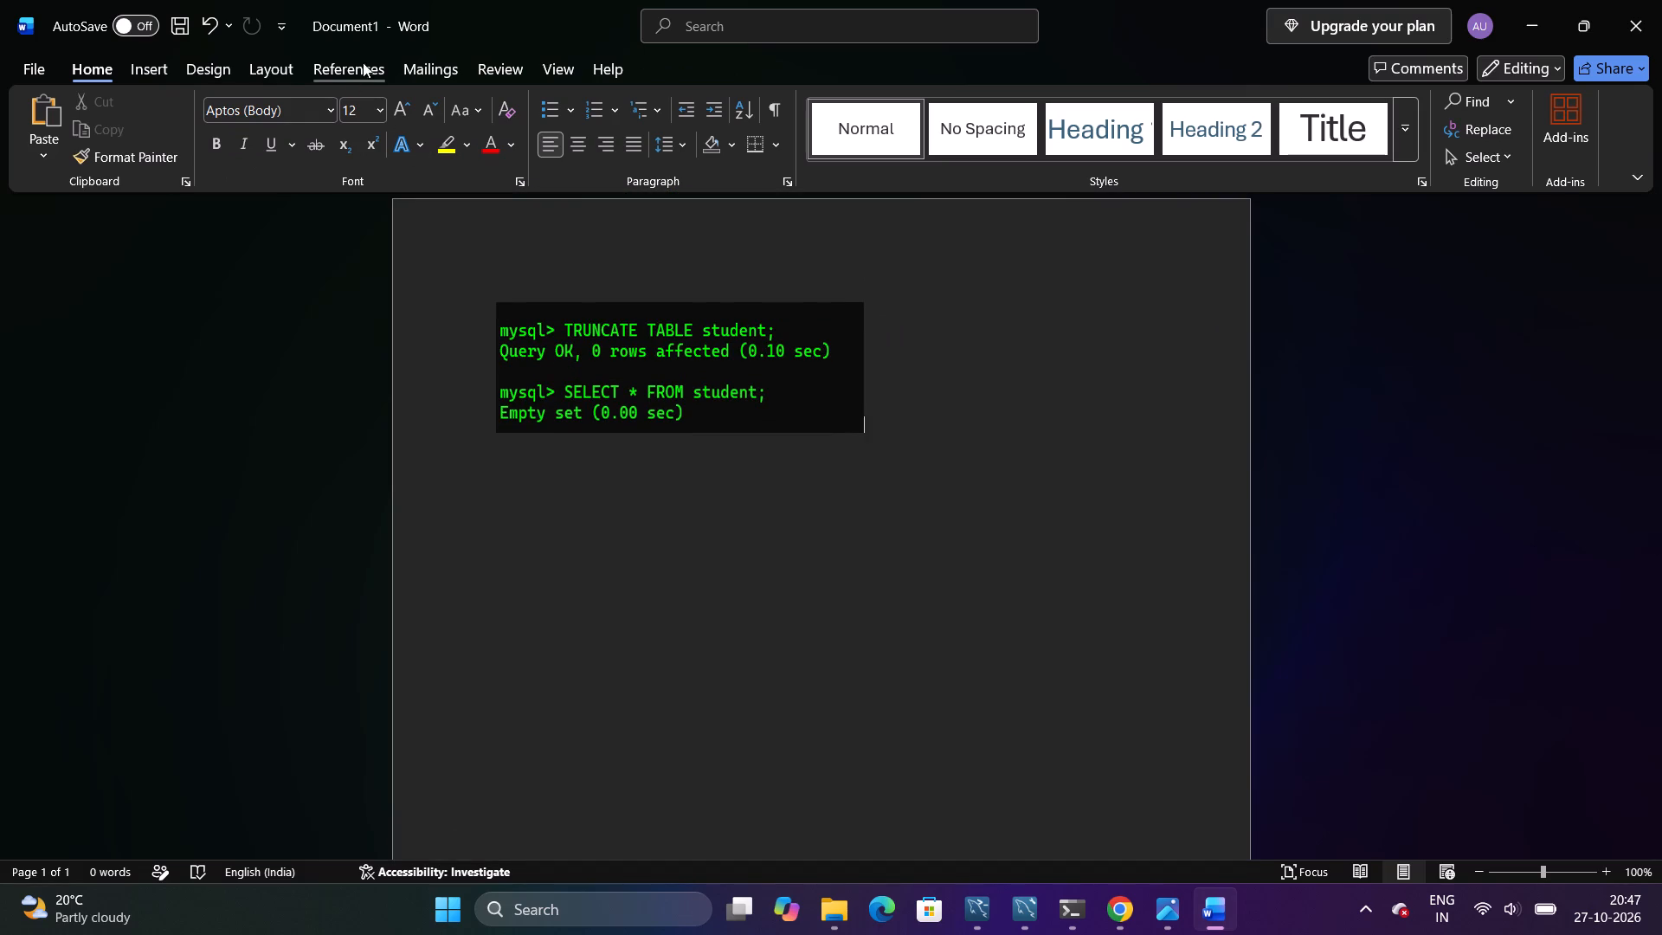
{"action": "left_click", "coordinate": [159, 60]}
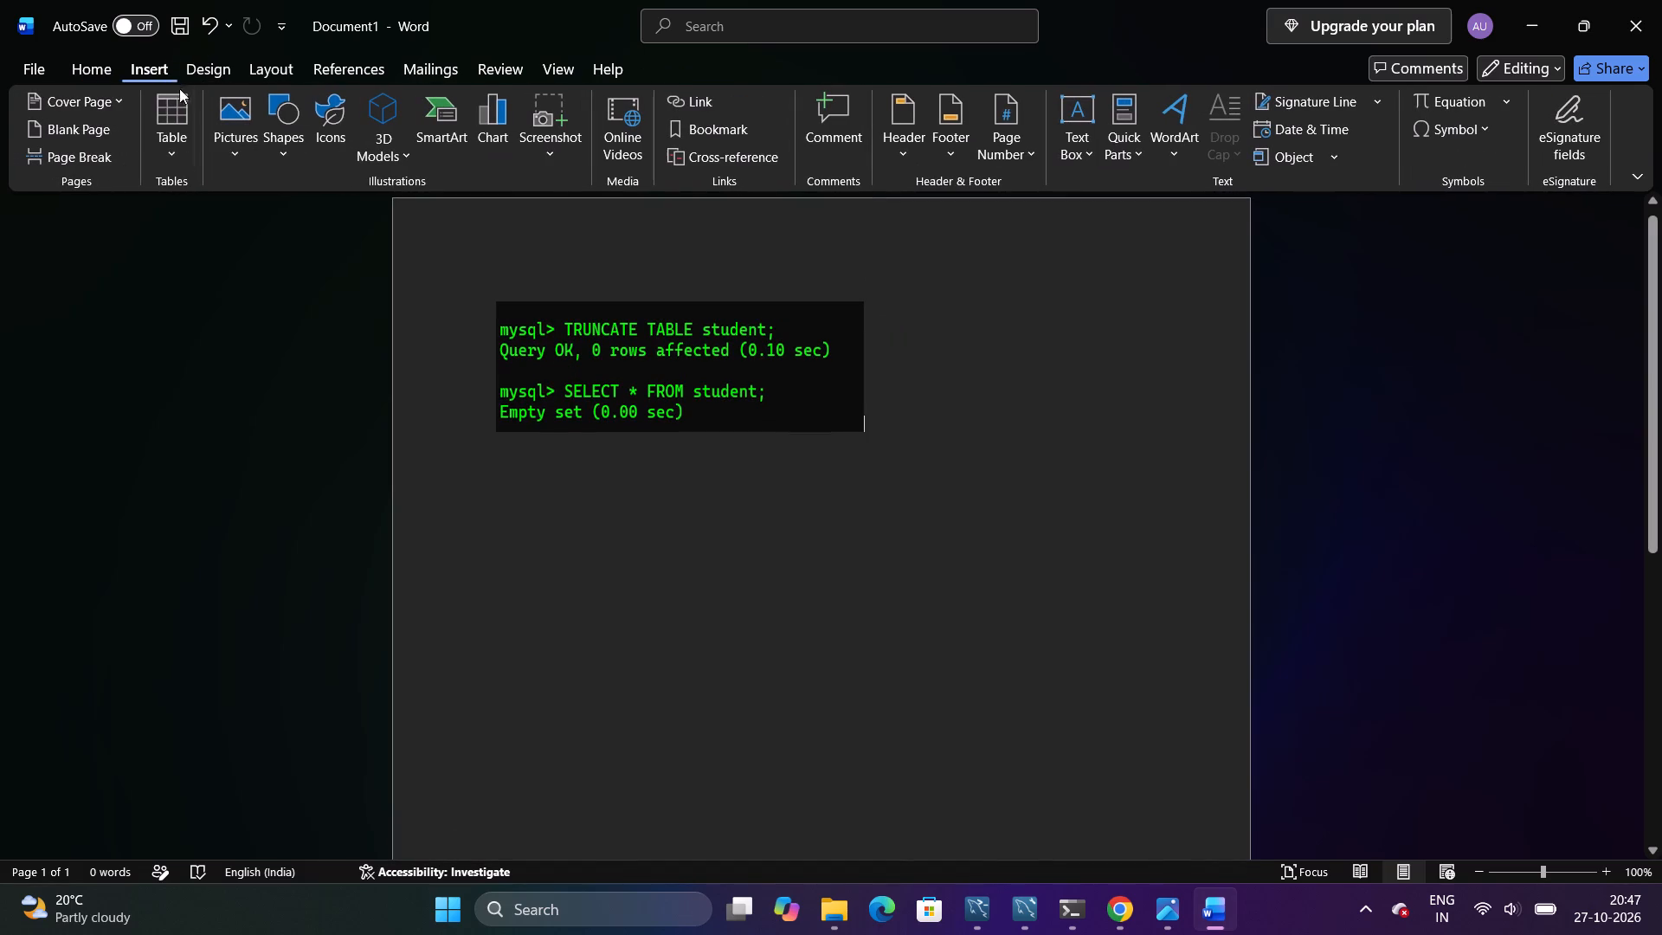
{"action": "left_click", "coordinate": [233, 155]}
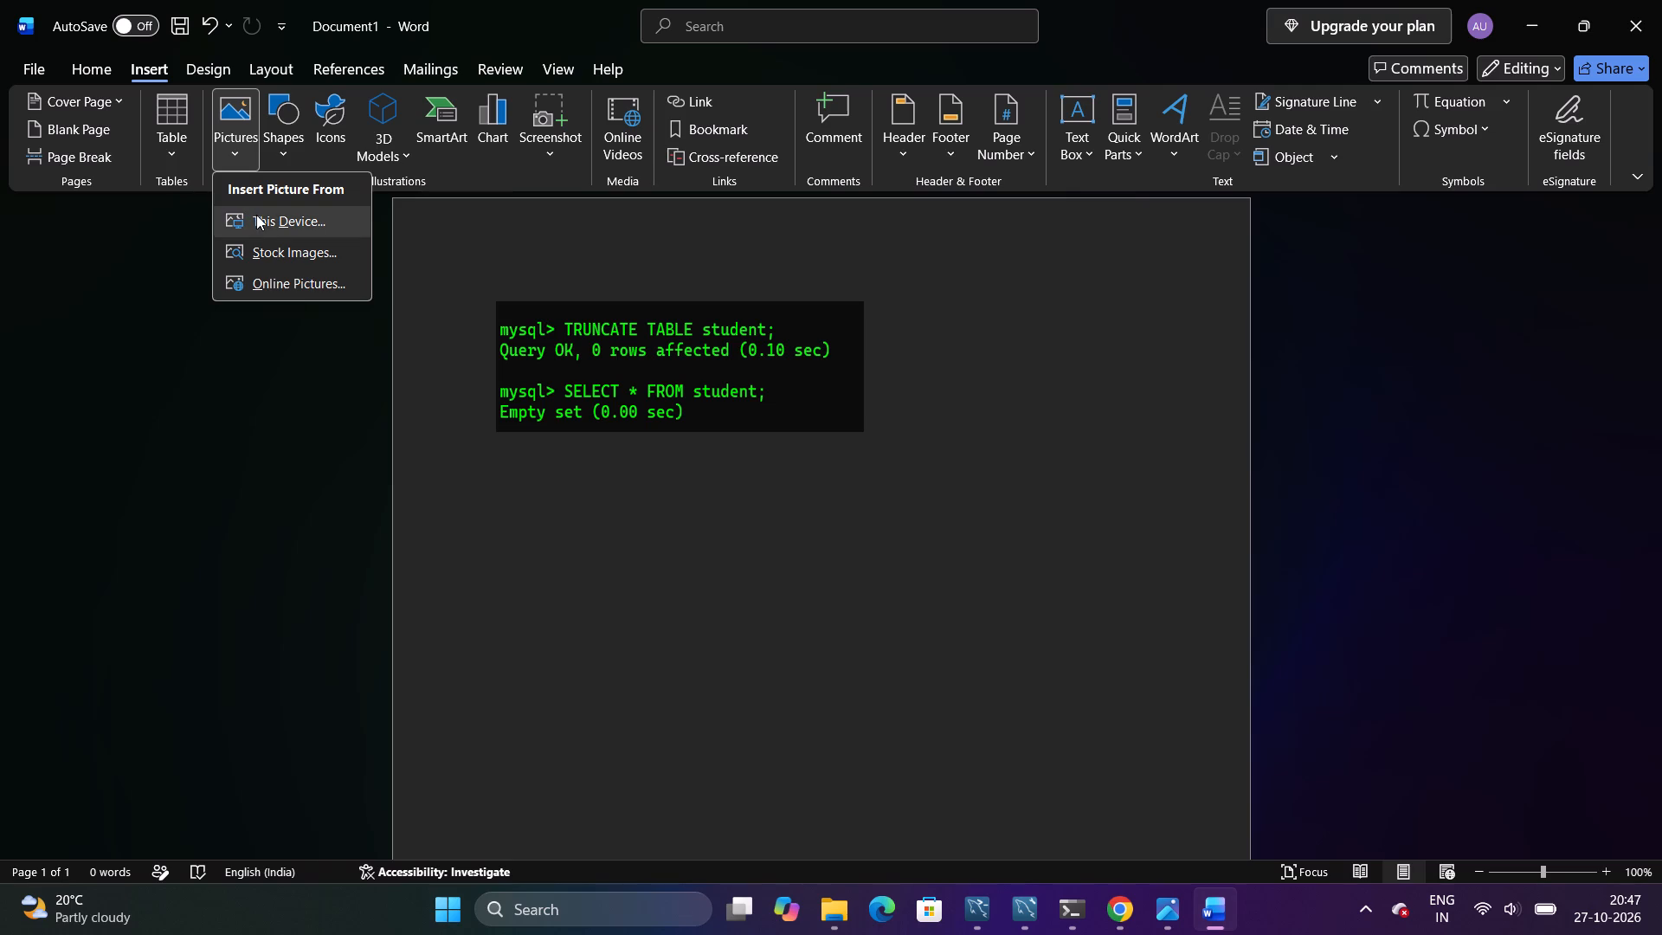
{"action": "left_click", "coordinate": [256, 215]}
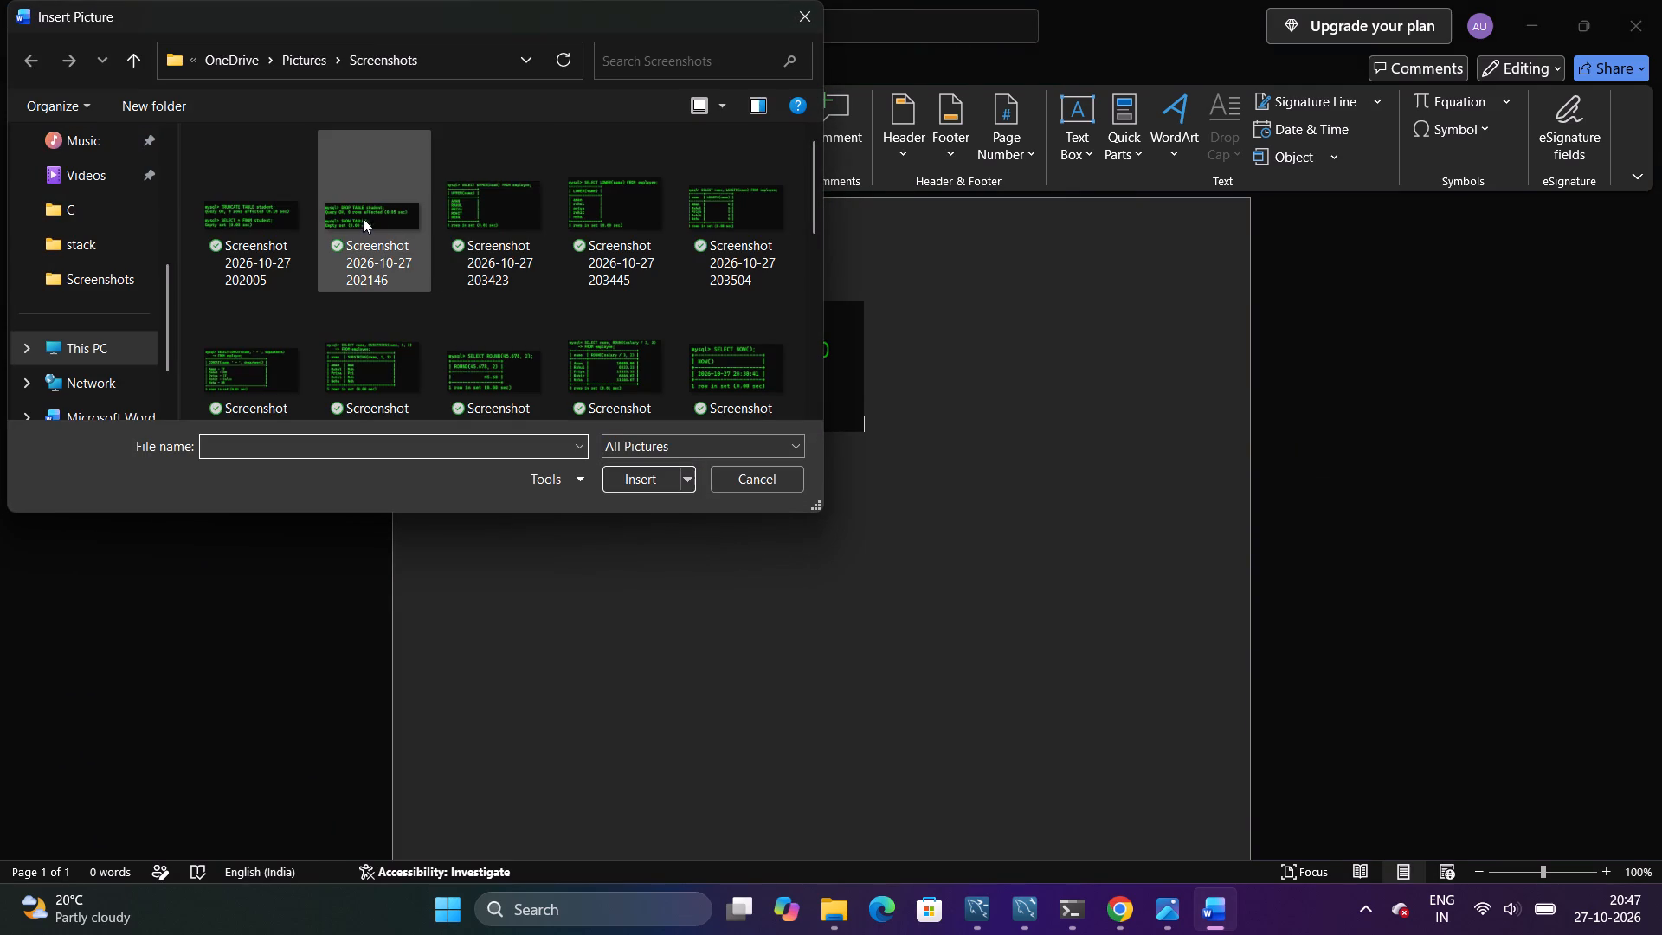
{"action": "left_click", "coordinate": [371, 224]}
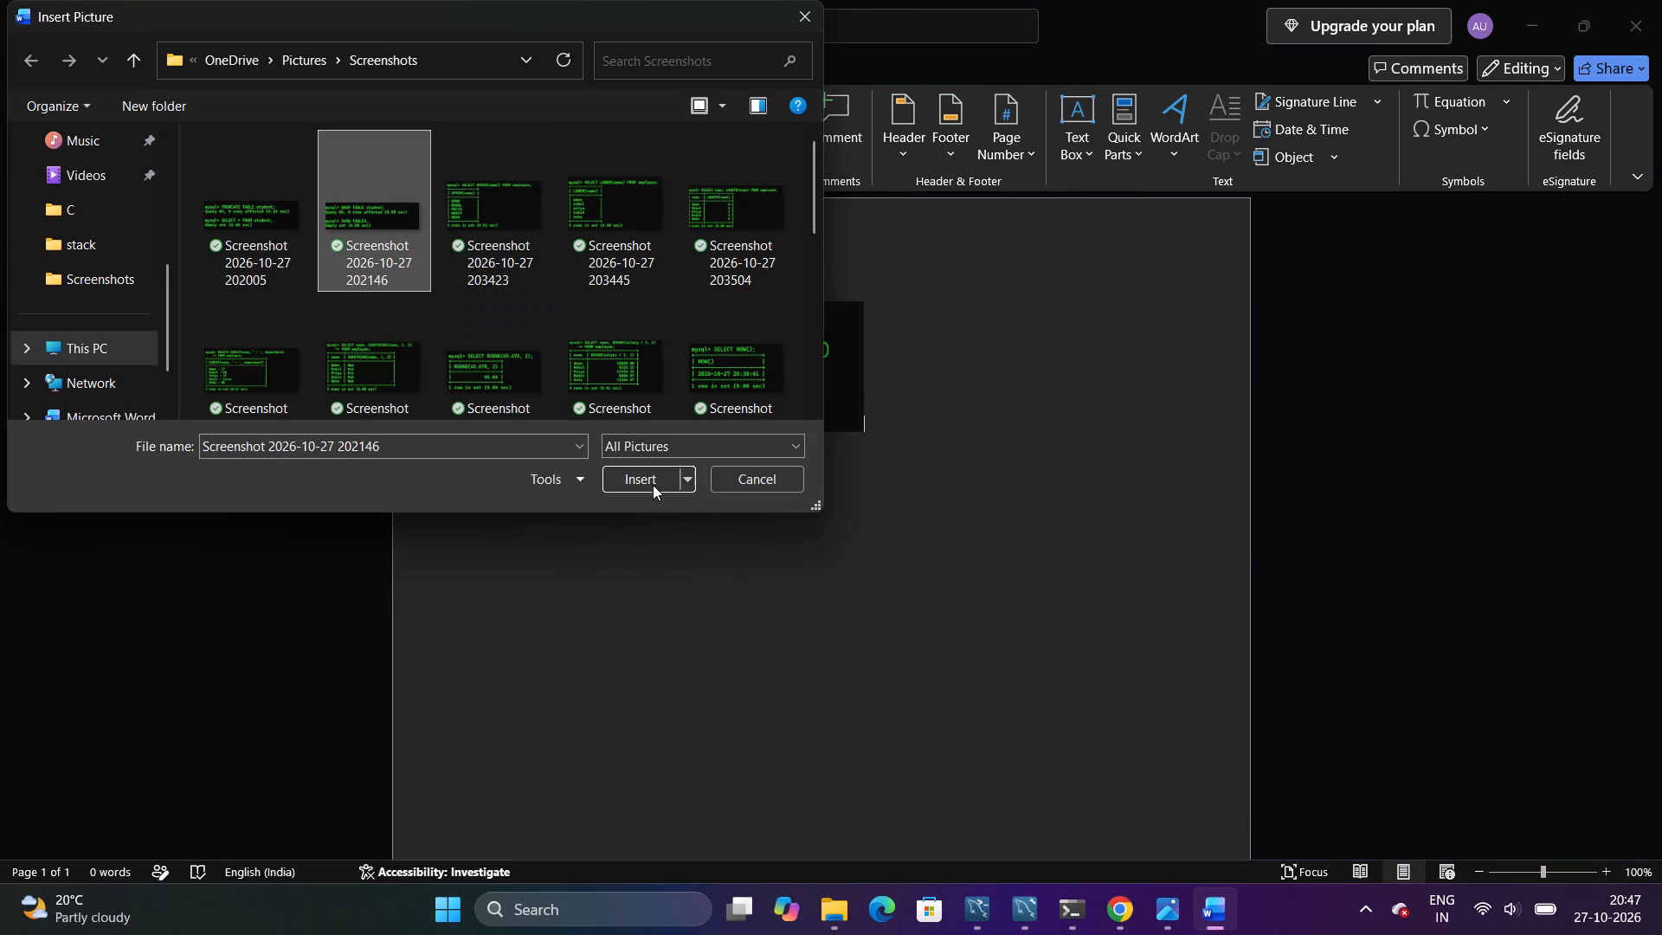
{"action": "left_click", "coordinate": [640, 477]}
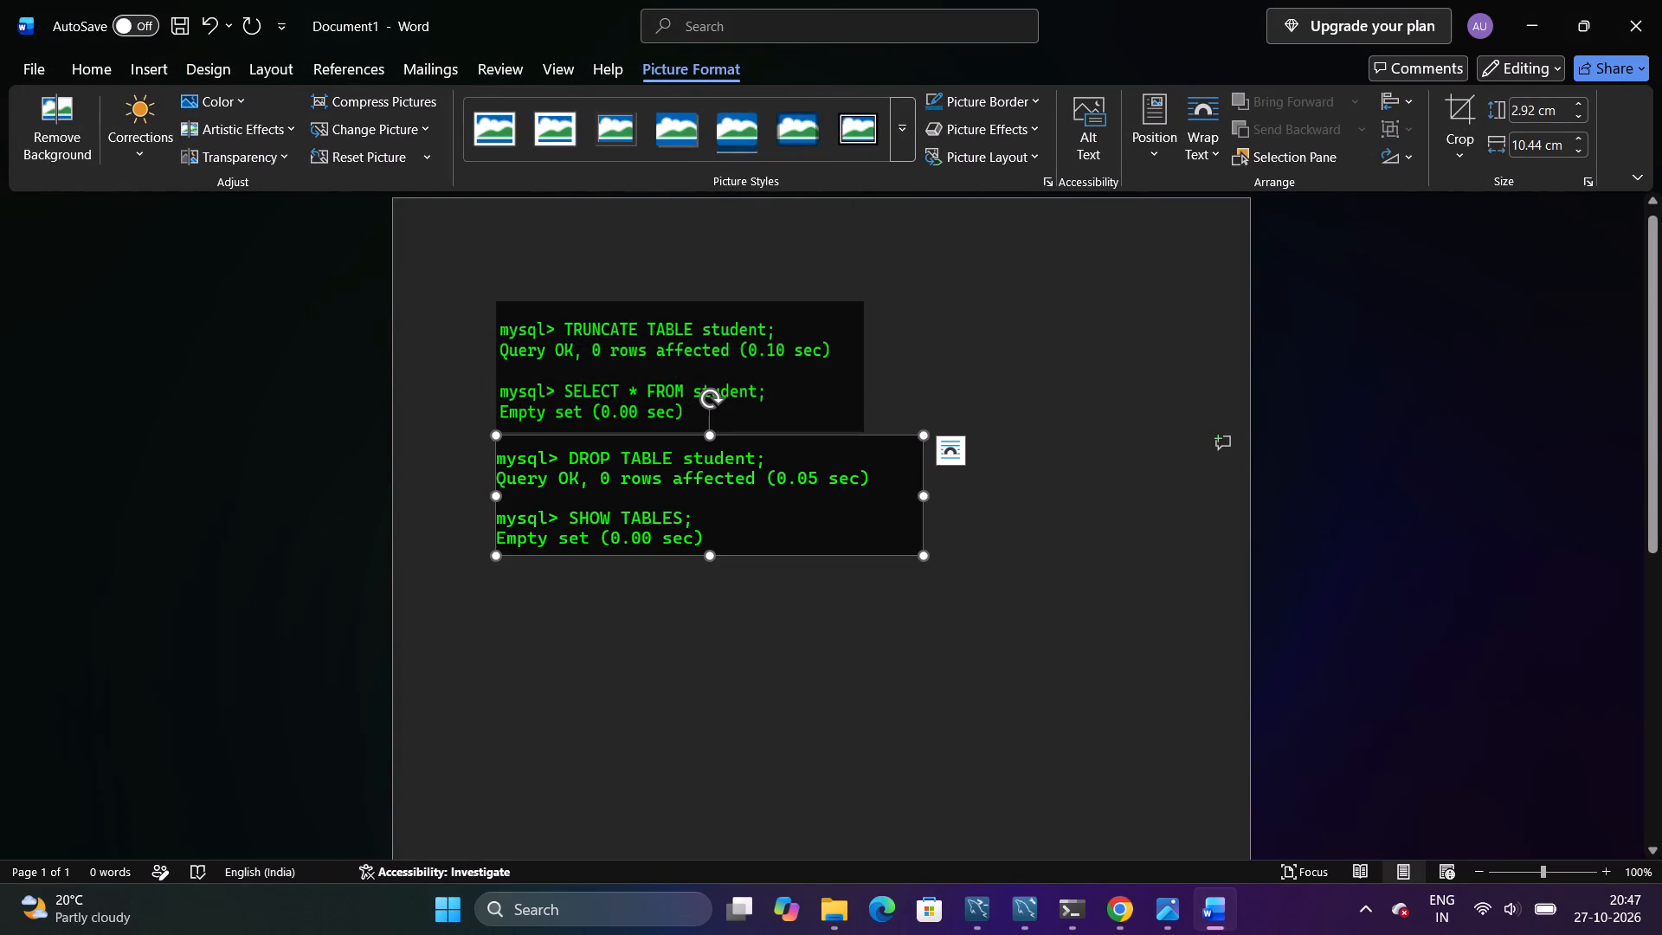
Resize the DROP TABLE screenshot to about 9.82 cm wide and 2.72 cm high.
{"action": "left_click", "coordinate": [710, 436]}
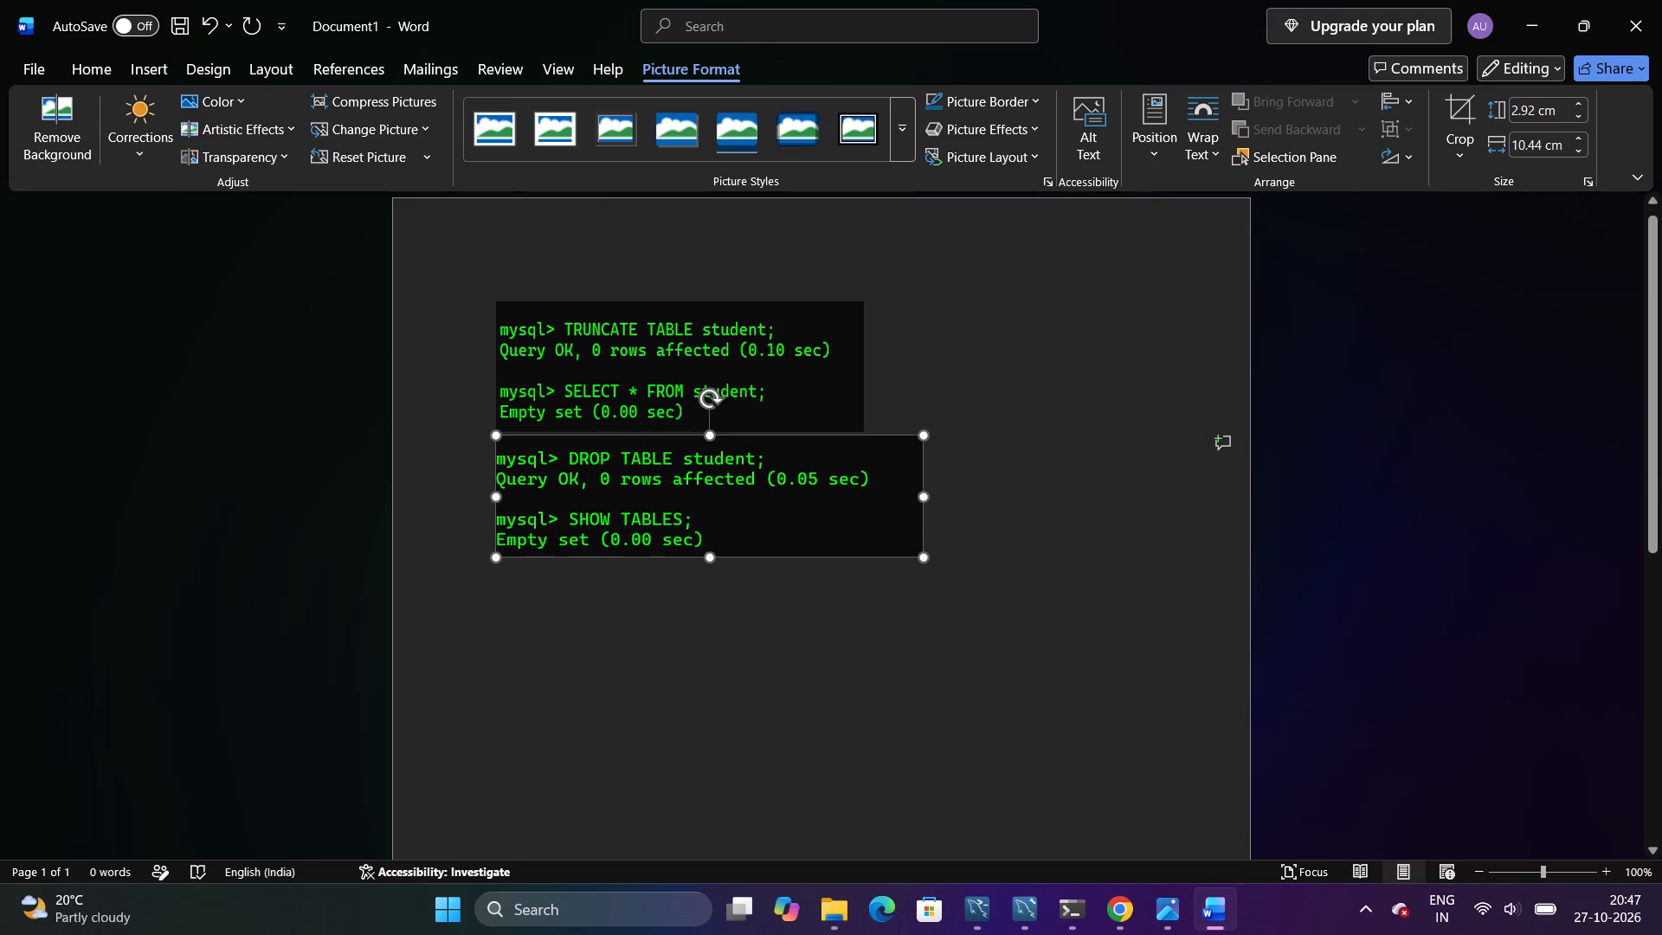
{"action": "left_click_drag", "start_coordinate": [924, 552], "coordinate": [902, 561]}
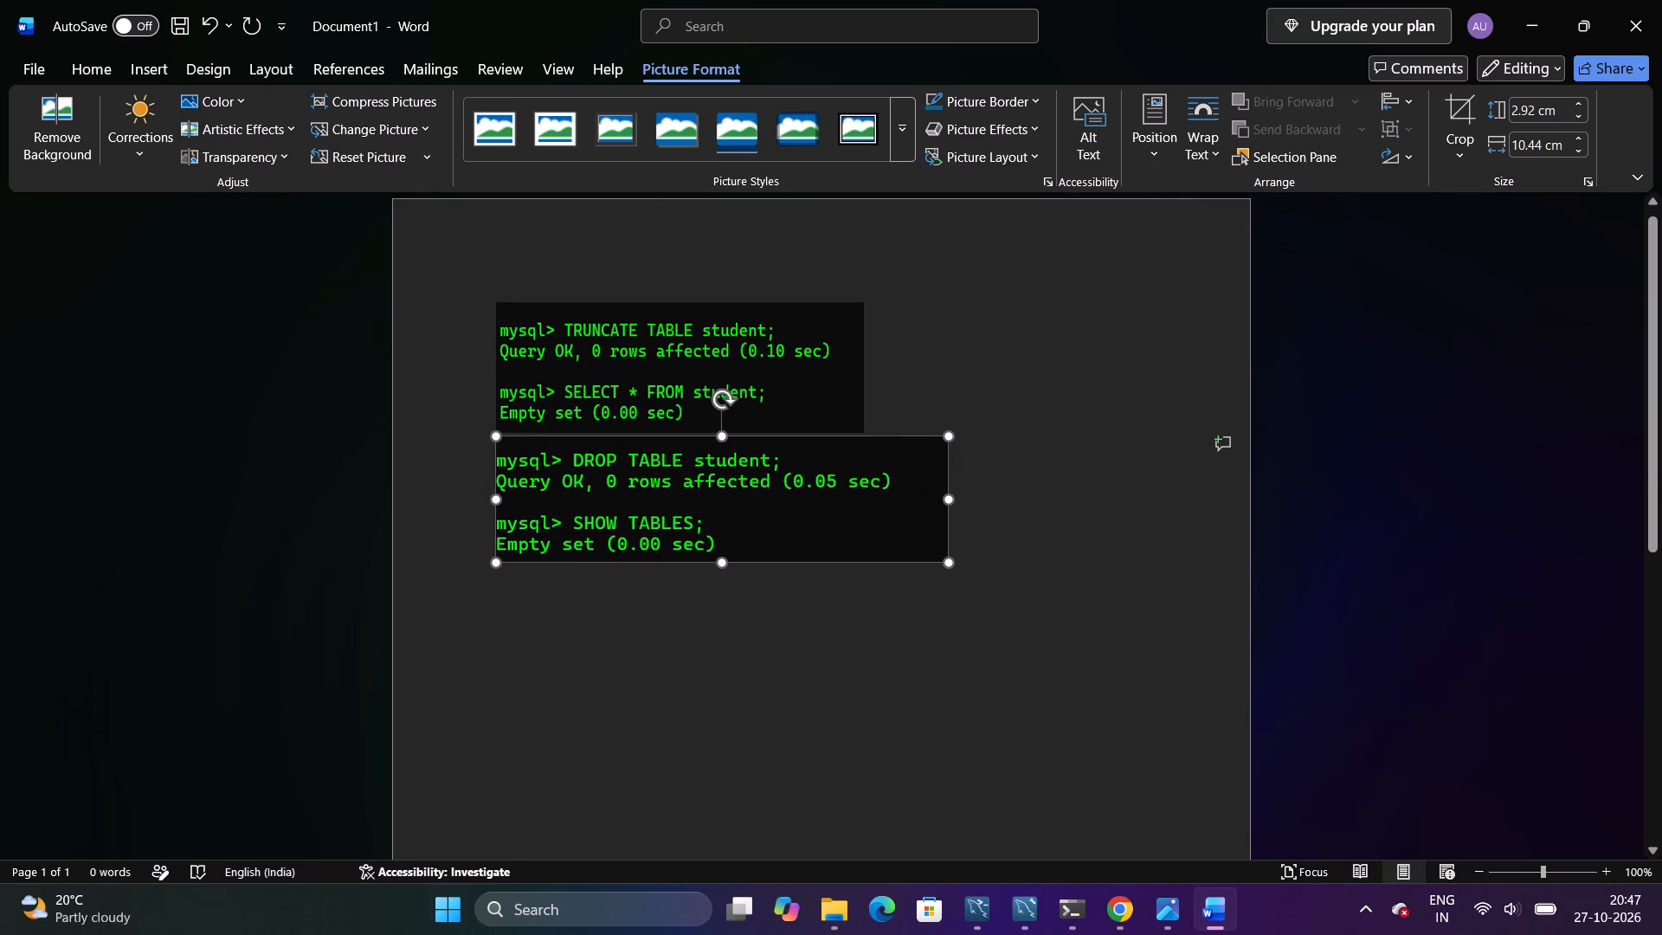
{"action": "left_click_drag", "start_coordinate": [902, 561], "coordinate": [892, 558]}
{"action": "left_click_drag", "start_coordinate": [675, 557], "coordinate": [676, 568]}
{"action": "left_click_drag", "start_coordinate": [927, 435], "coordinate": [886, 493]}
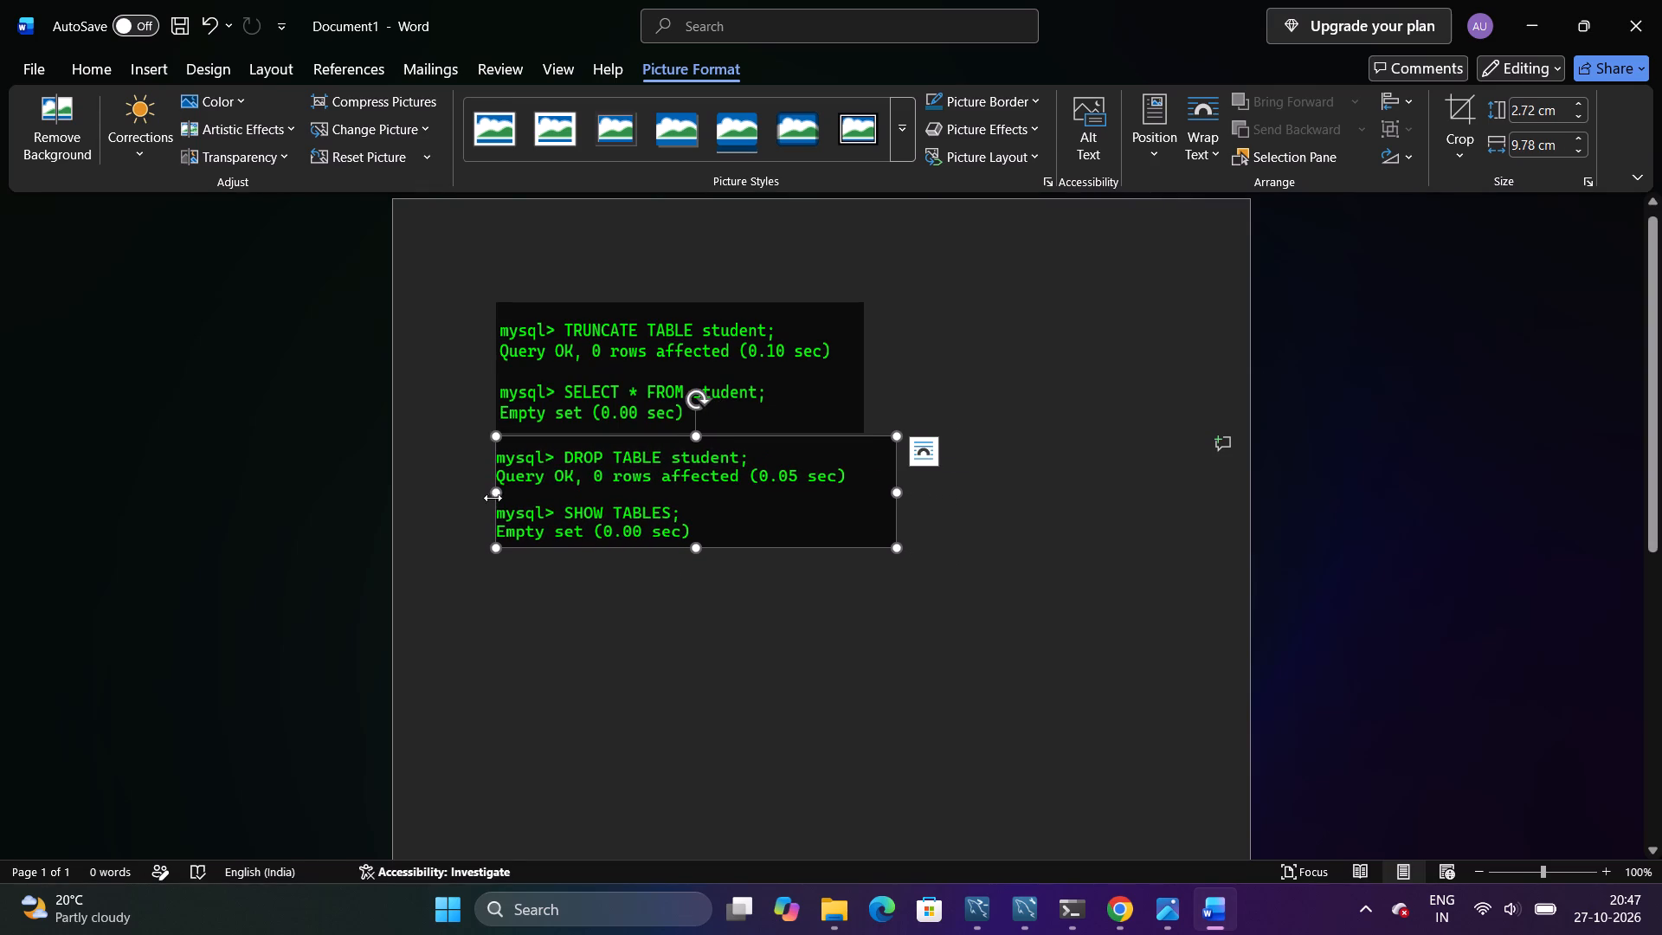
{"action": "left_click_drag", "start_coordinate": [495, 493], "coordinate": [494, 519]}
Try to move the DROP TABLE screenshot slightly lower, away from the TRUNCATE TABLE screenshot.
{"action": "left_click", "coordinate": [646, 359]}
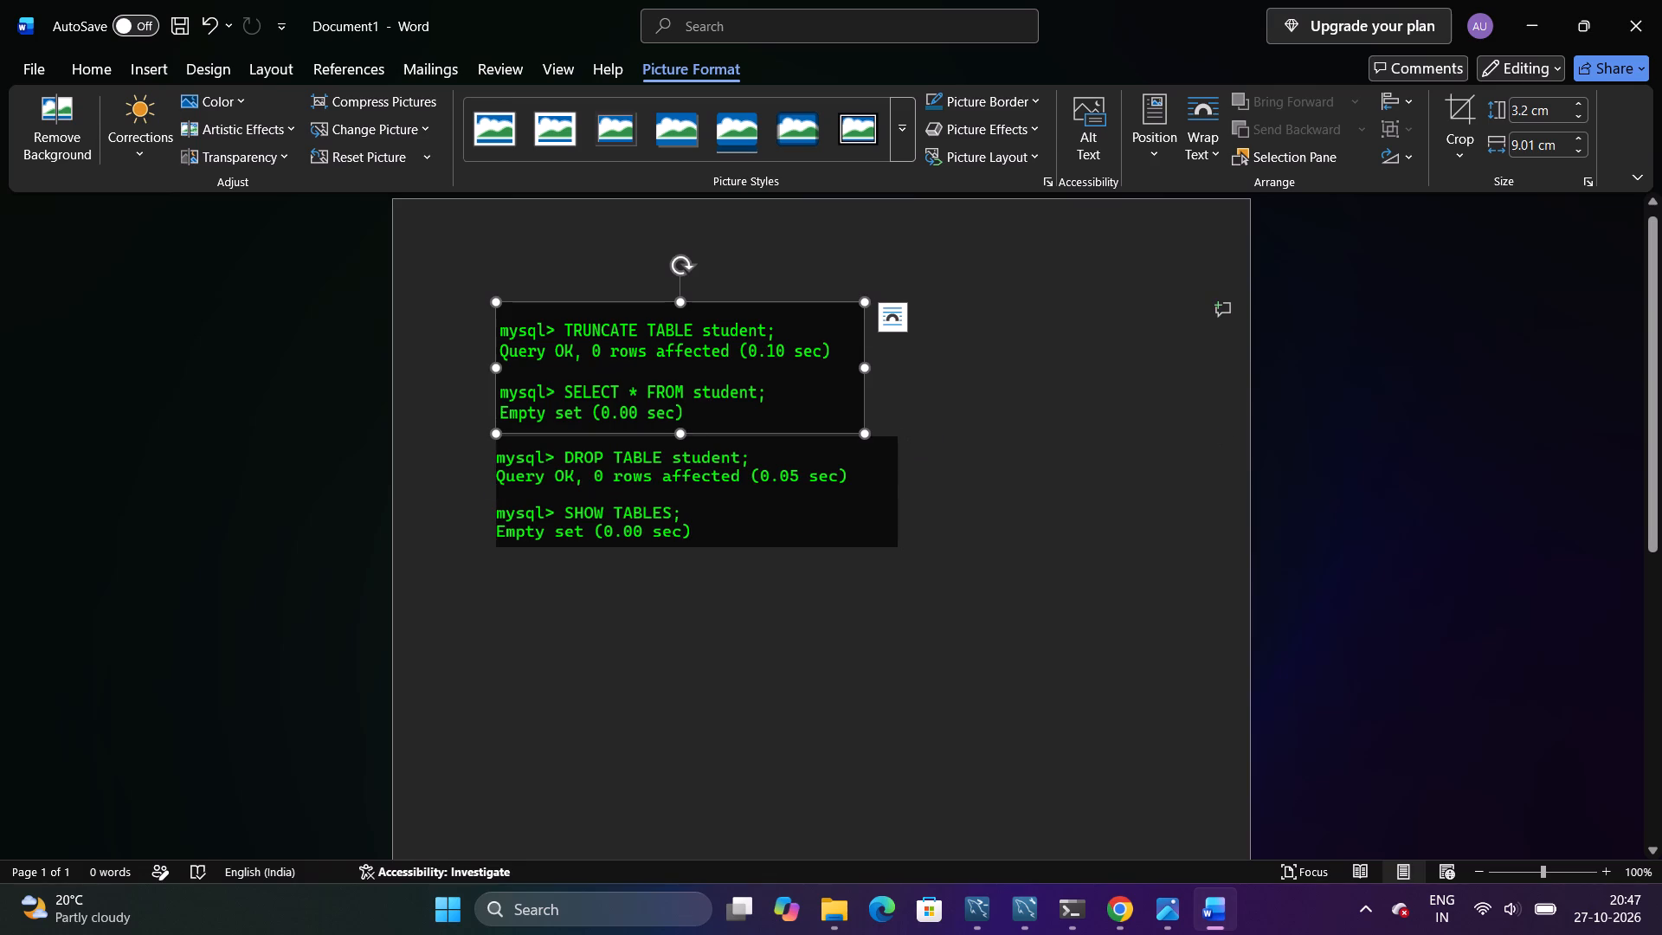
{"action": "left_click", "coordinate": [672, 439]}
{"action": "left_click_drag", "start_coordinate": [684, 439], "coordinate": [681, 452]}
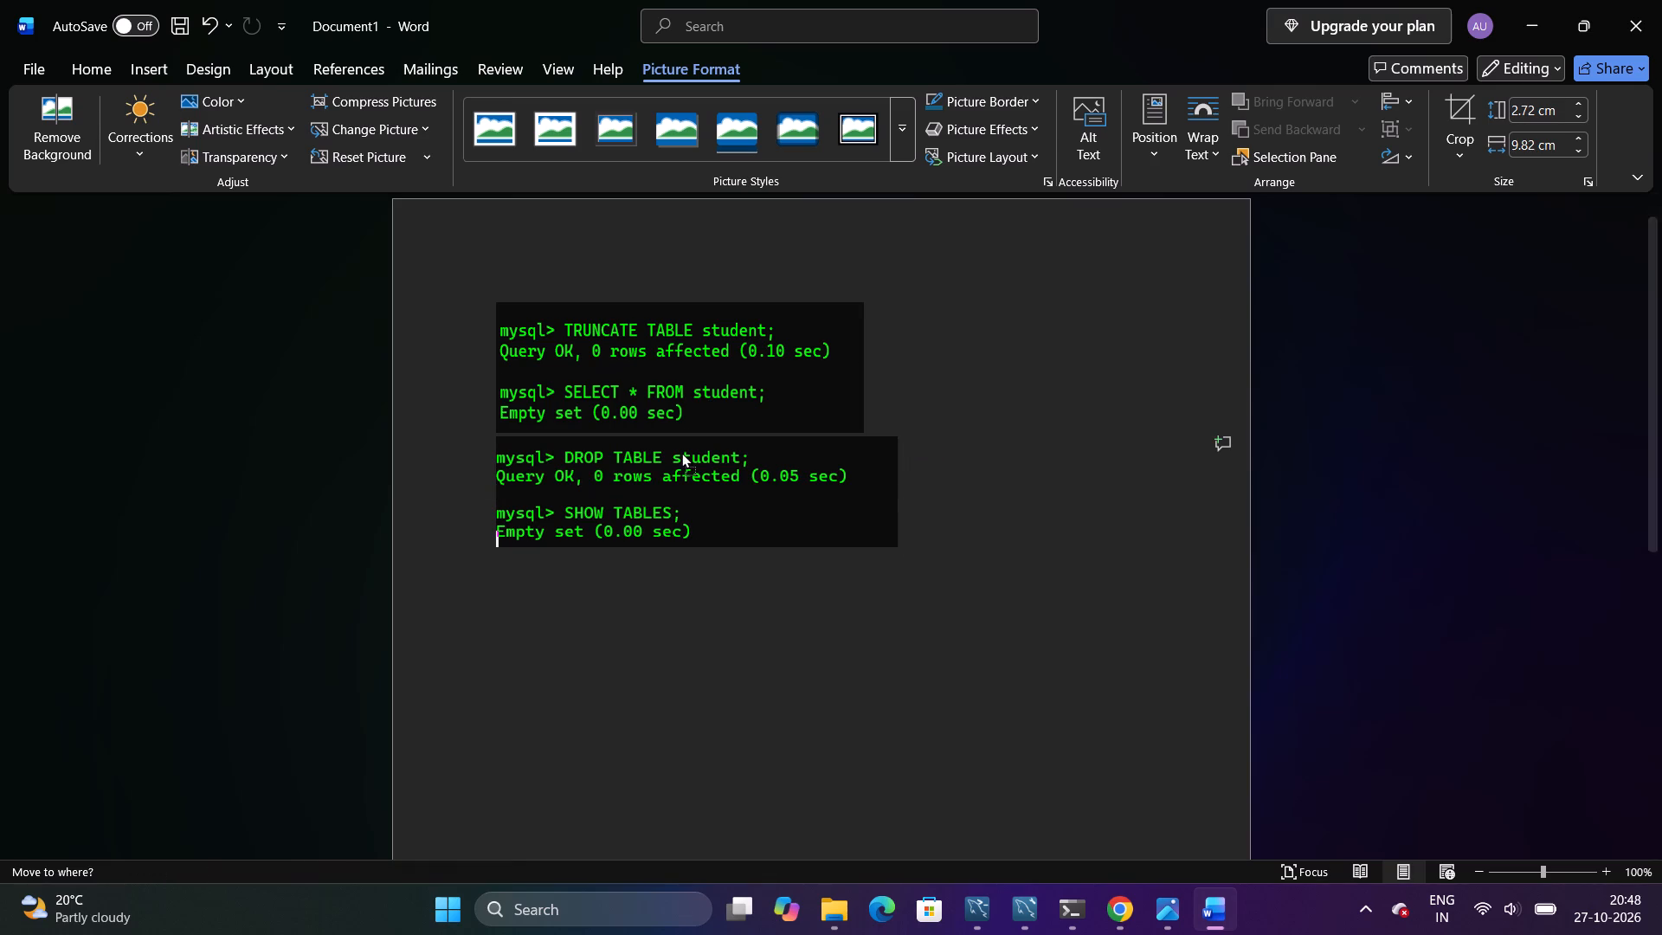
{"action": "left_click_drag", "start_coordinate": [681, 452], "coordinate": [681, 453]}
Stretch the DROP TABLE screenshot slightly taller, keeping its width, and deselect it.
{"action": "left_click_drag", "start_coordinate": [701, 440], "coordinate": [704, 449]}
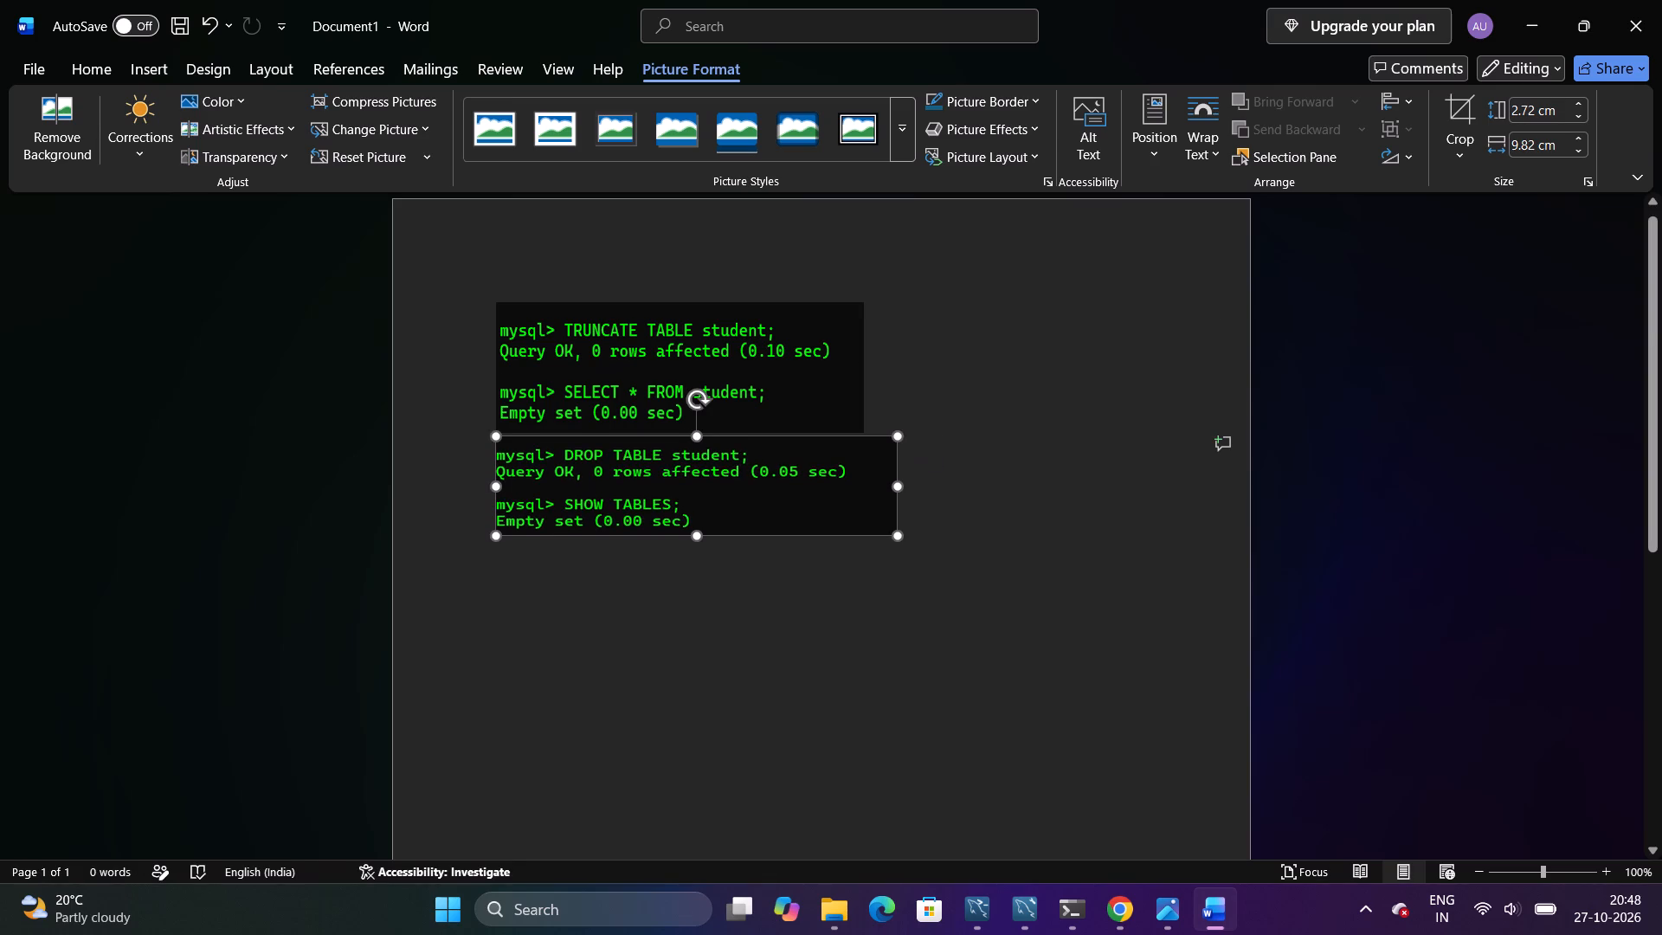
{"action": "left_click_drag", "start_coordinate": [704, 449], "coordinate": [700, 429]}
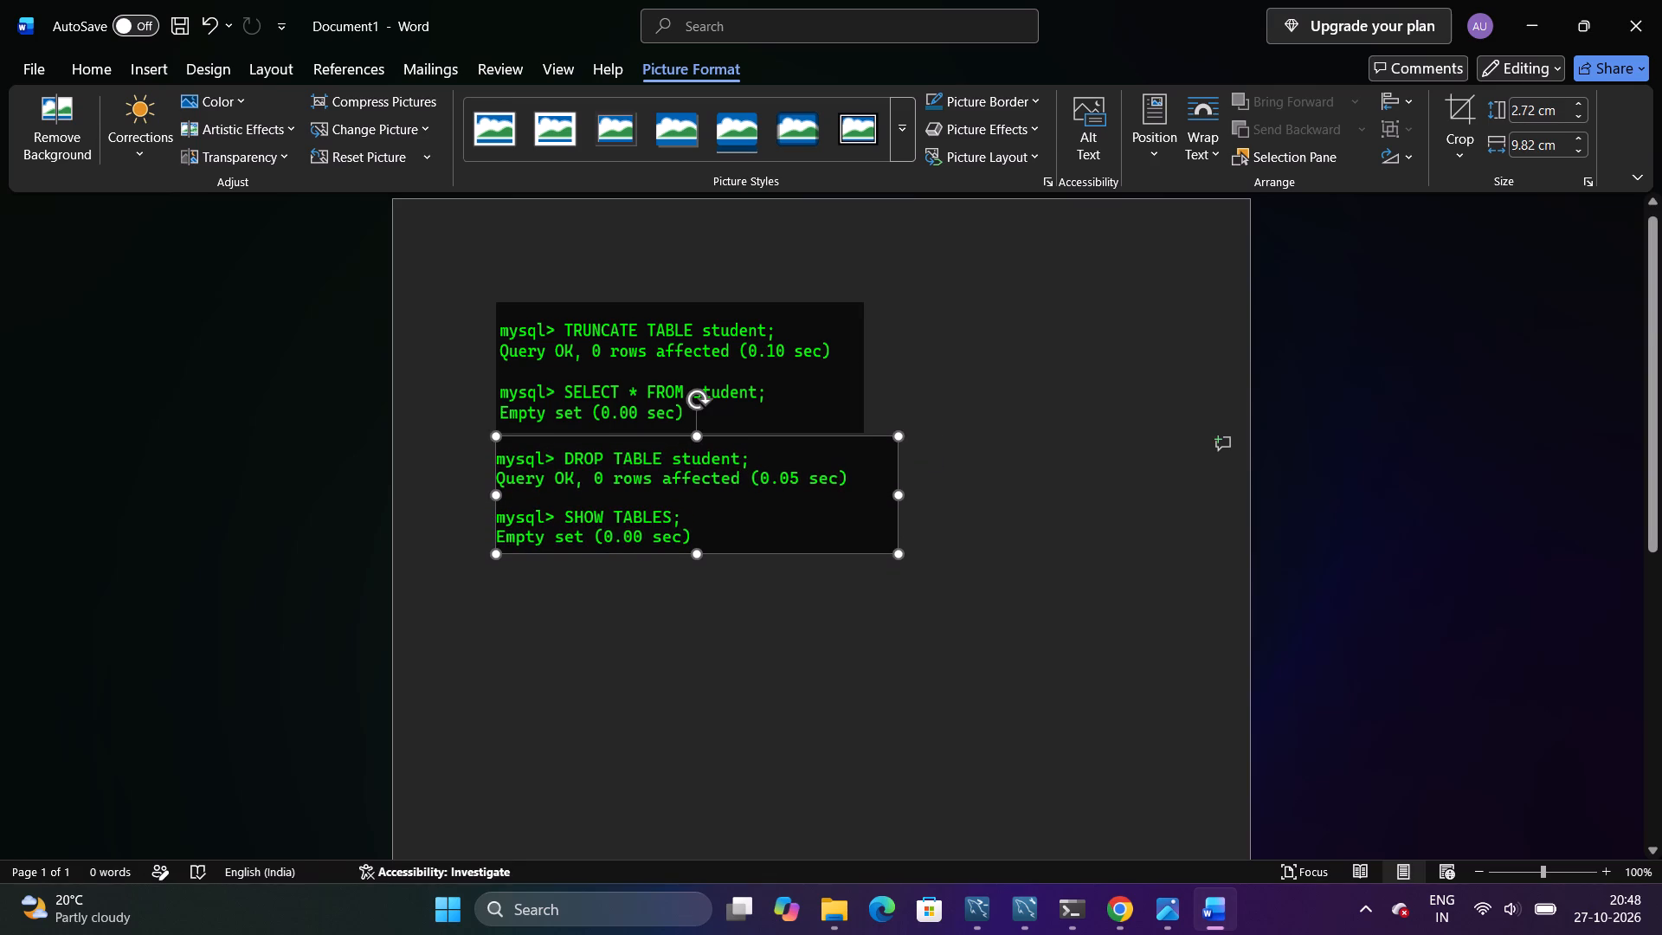
{"action": "left_click_drag", "start_coordinate": [700, 429], "coordinate": [700, 429]}
{"action": "left_click", "coordinate": [1112, 454]}
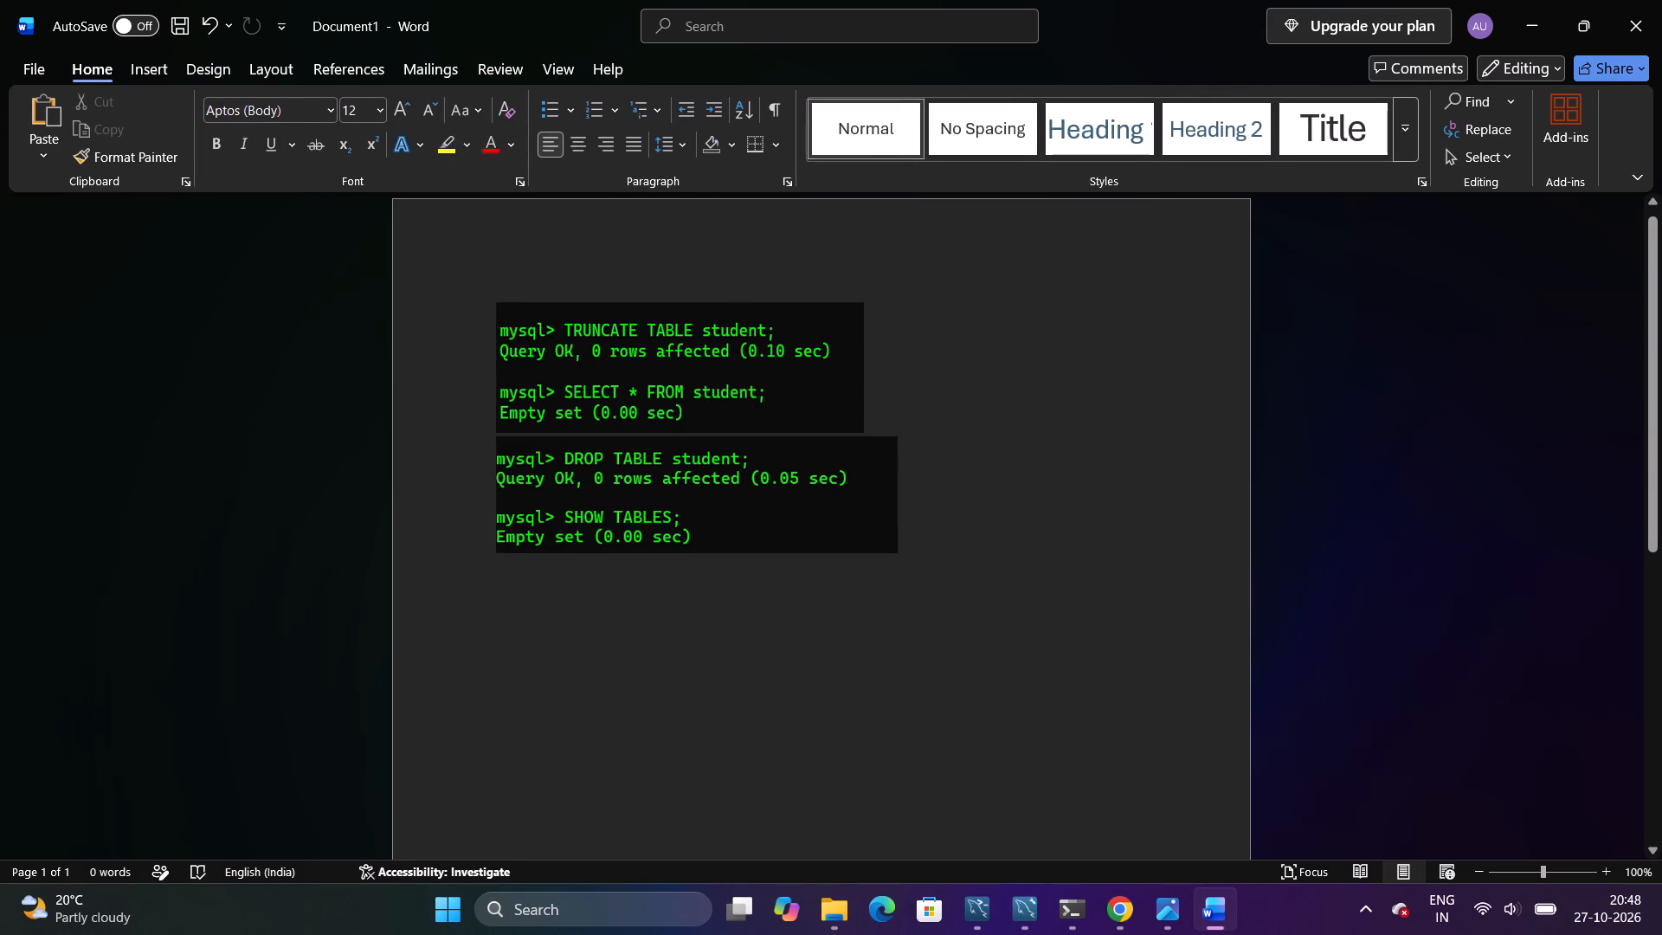
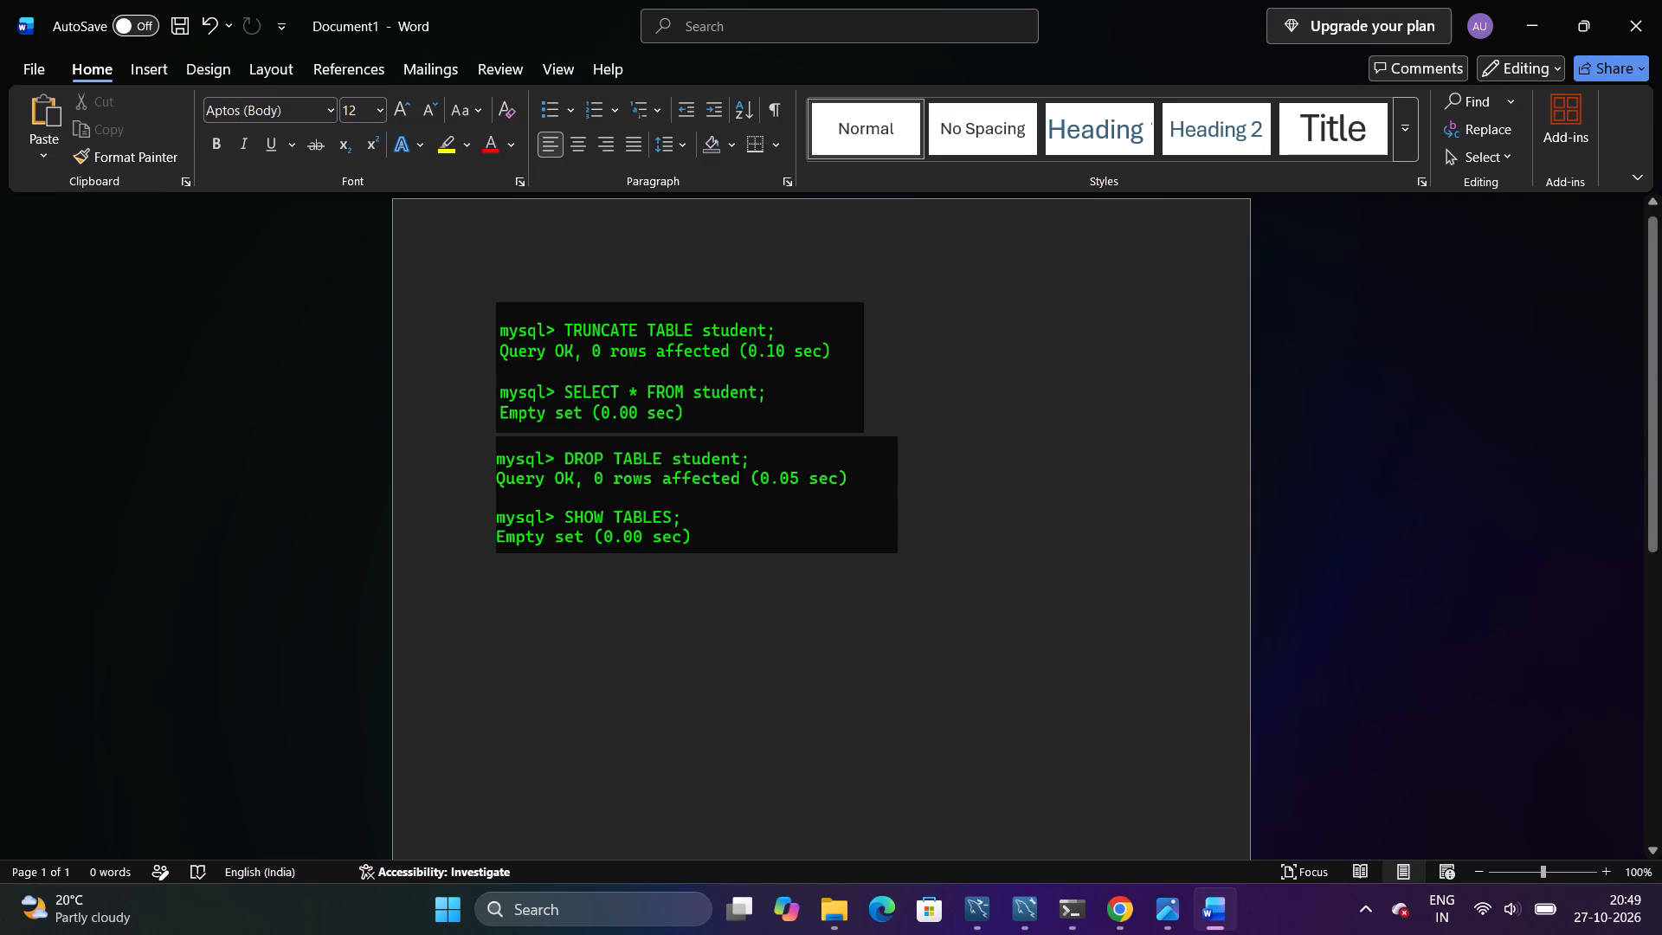
Shrink the DROP TABLE screenshot proportionally to about 8.06 cm wide.
{"action": "left_click_drag", "start_coordinate": [775, 475], "coordinate": [823, 476]}
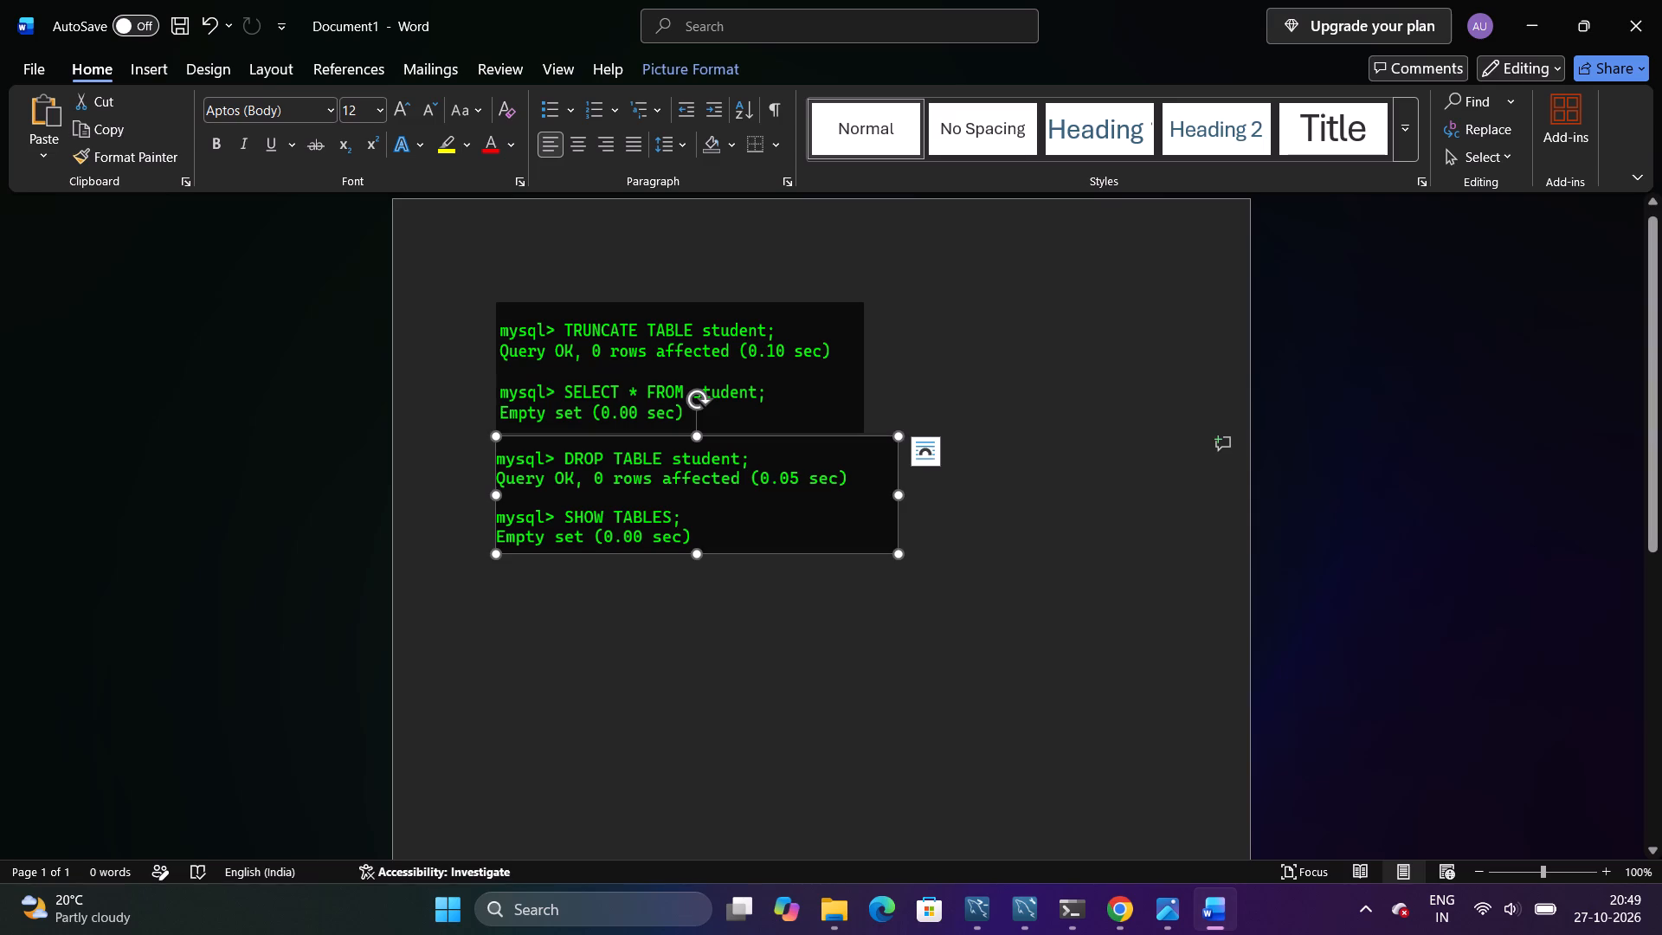
{"action": "left_click_drag", "start_coordinate": [899, 519], "coordinate": [901, 545]}
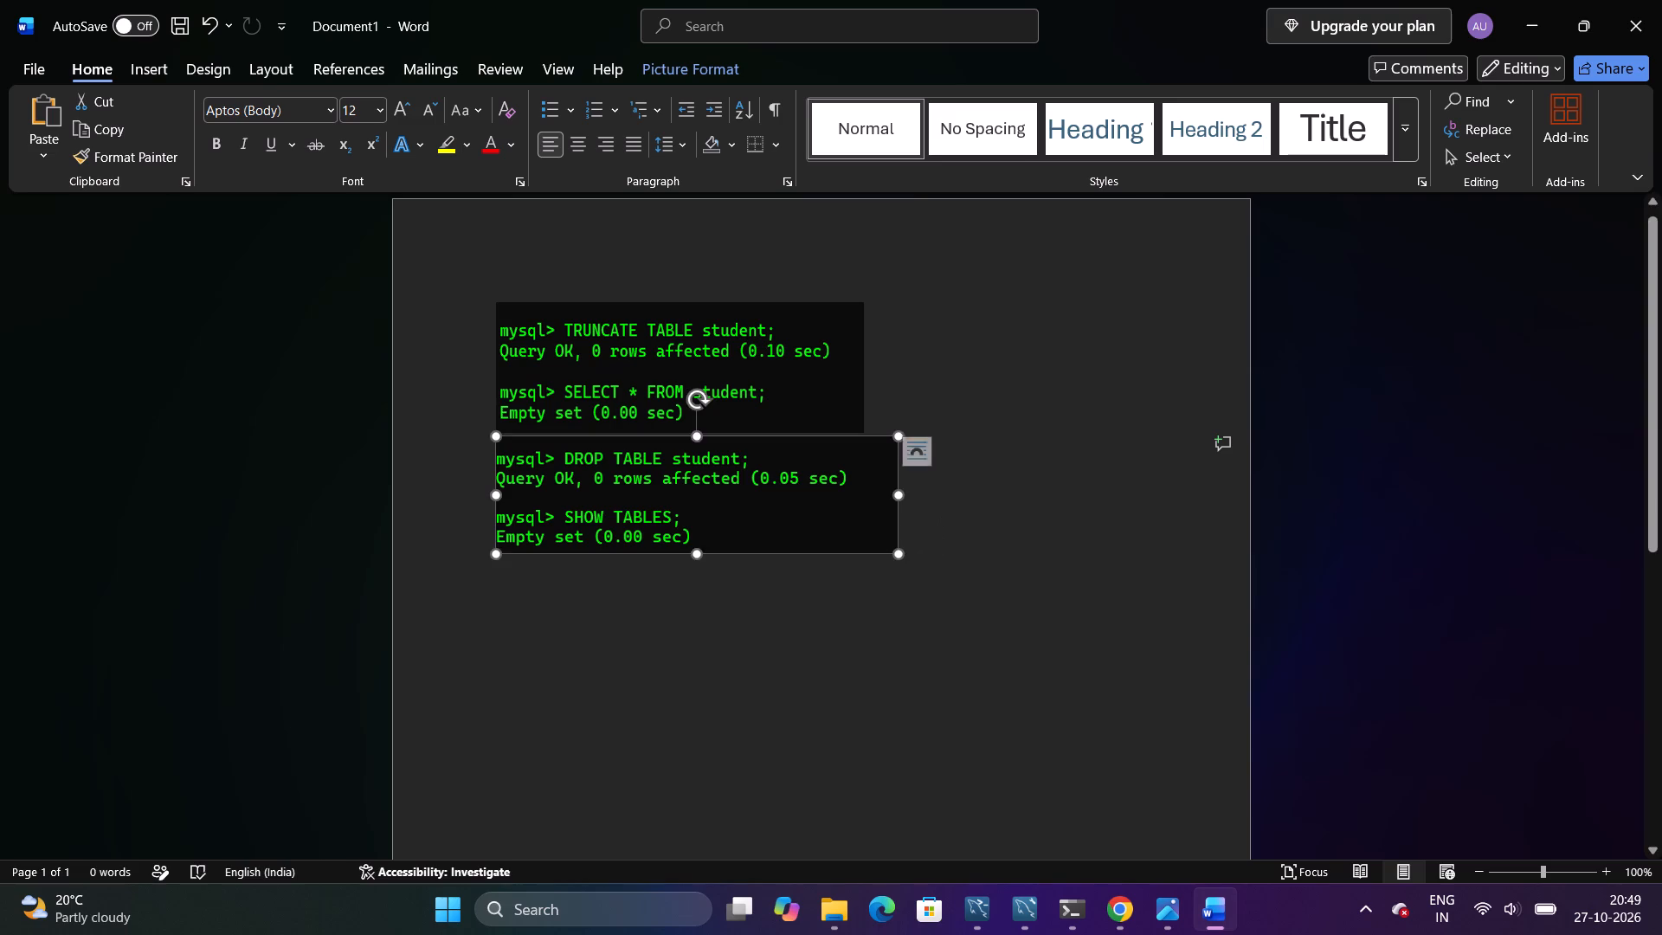
{"action": "left_click_drag", "start_coordinate": [897, 545], "coordinate": [921, 551]}
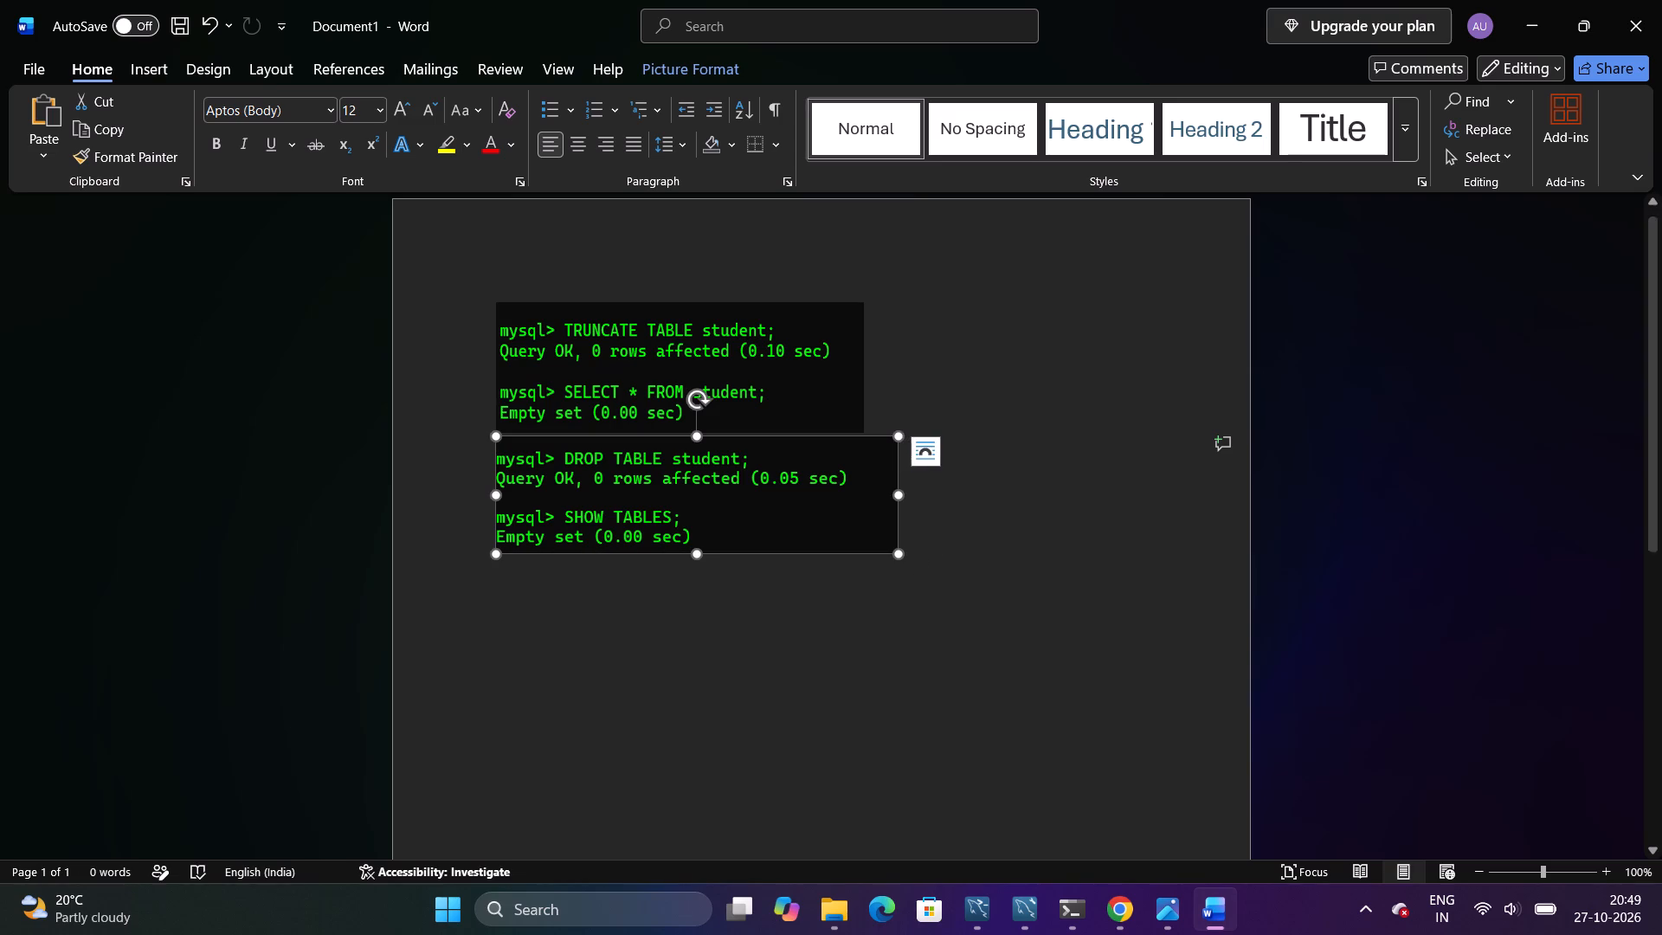
{"action": "left_click_drag", "start_coordinate": [895, 440], "coordinate": [951, 486]}
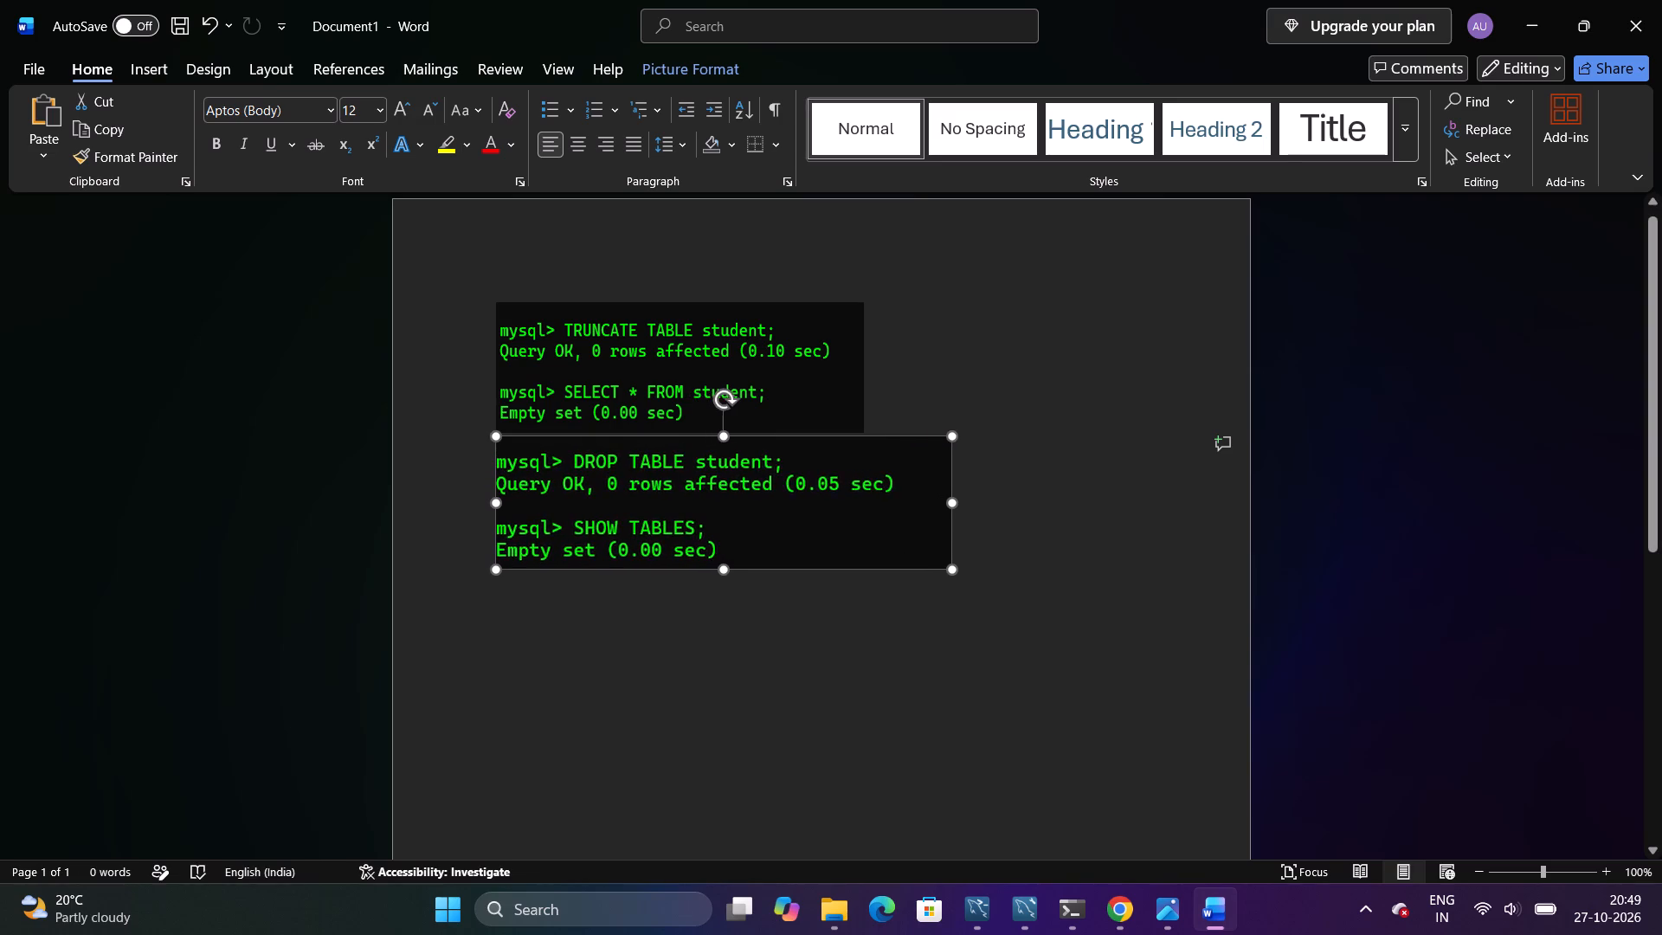
{"action": "left_click_drag", "start_coordinate": [951, 486], "coordinate": [818, 538]}
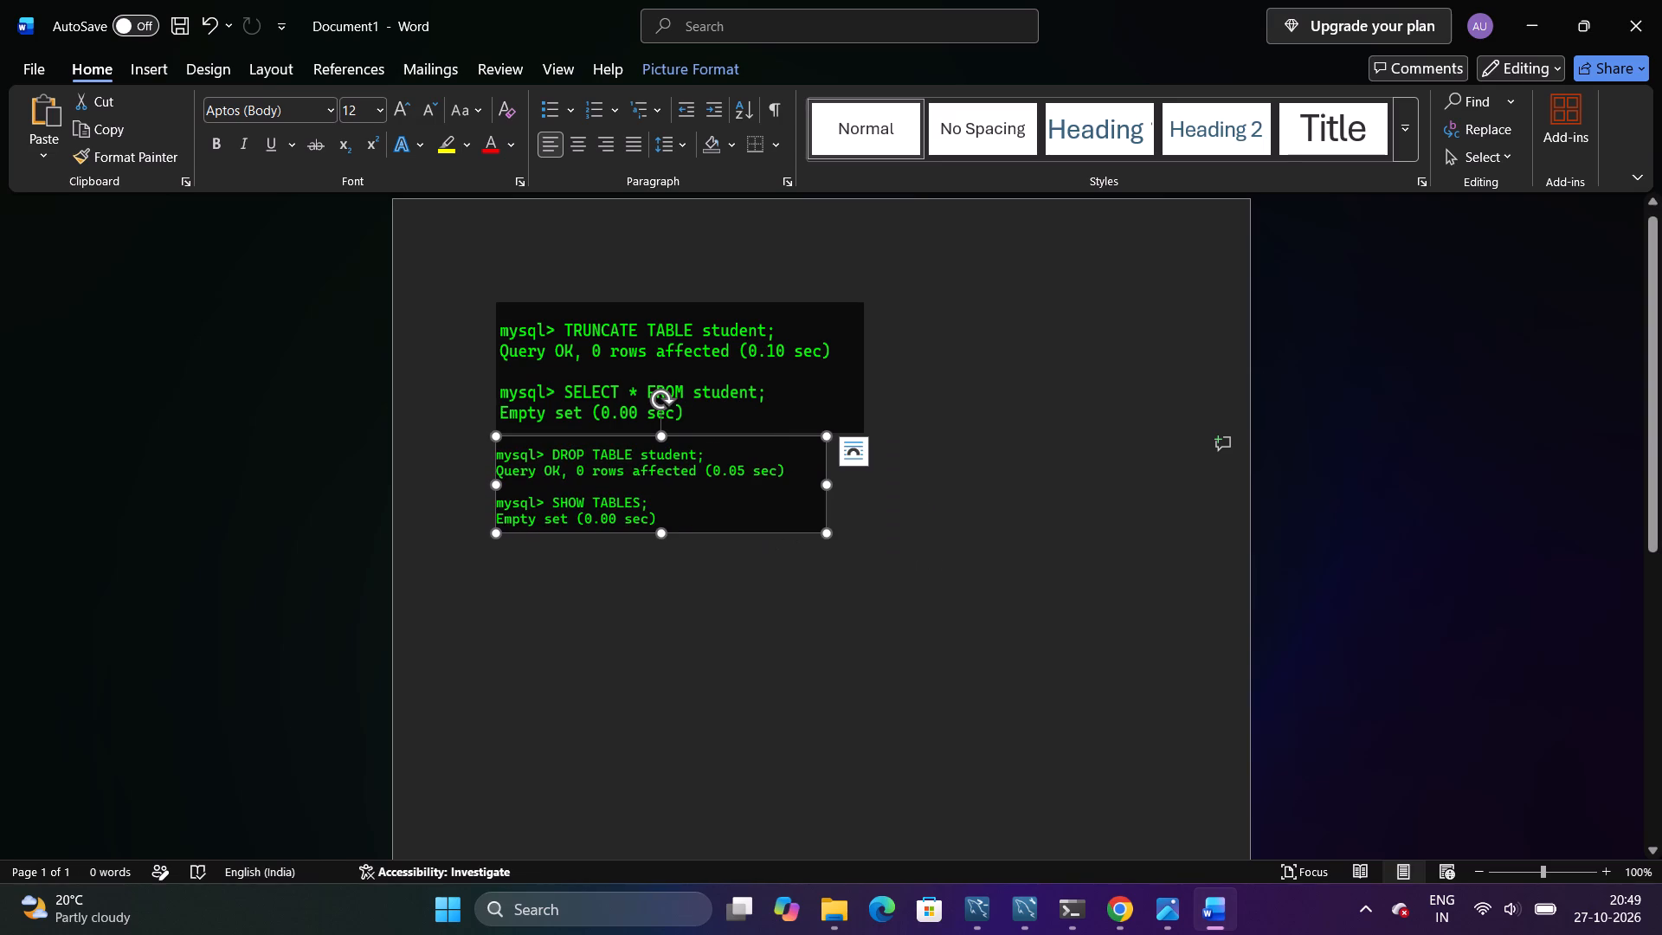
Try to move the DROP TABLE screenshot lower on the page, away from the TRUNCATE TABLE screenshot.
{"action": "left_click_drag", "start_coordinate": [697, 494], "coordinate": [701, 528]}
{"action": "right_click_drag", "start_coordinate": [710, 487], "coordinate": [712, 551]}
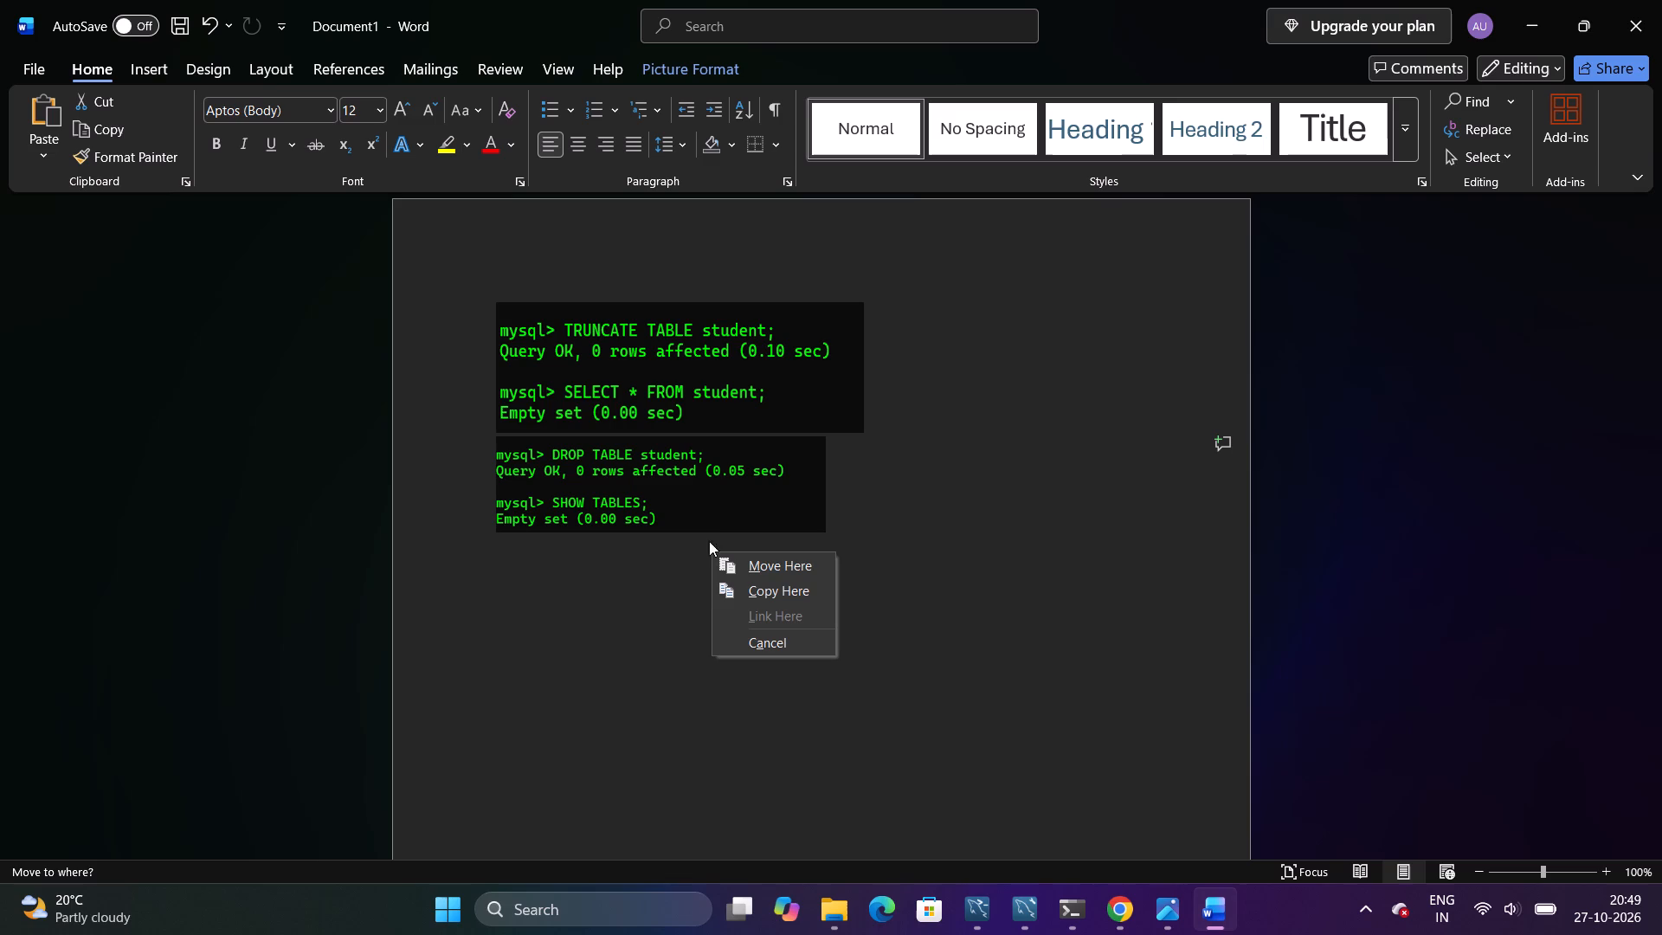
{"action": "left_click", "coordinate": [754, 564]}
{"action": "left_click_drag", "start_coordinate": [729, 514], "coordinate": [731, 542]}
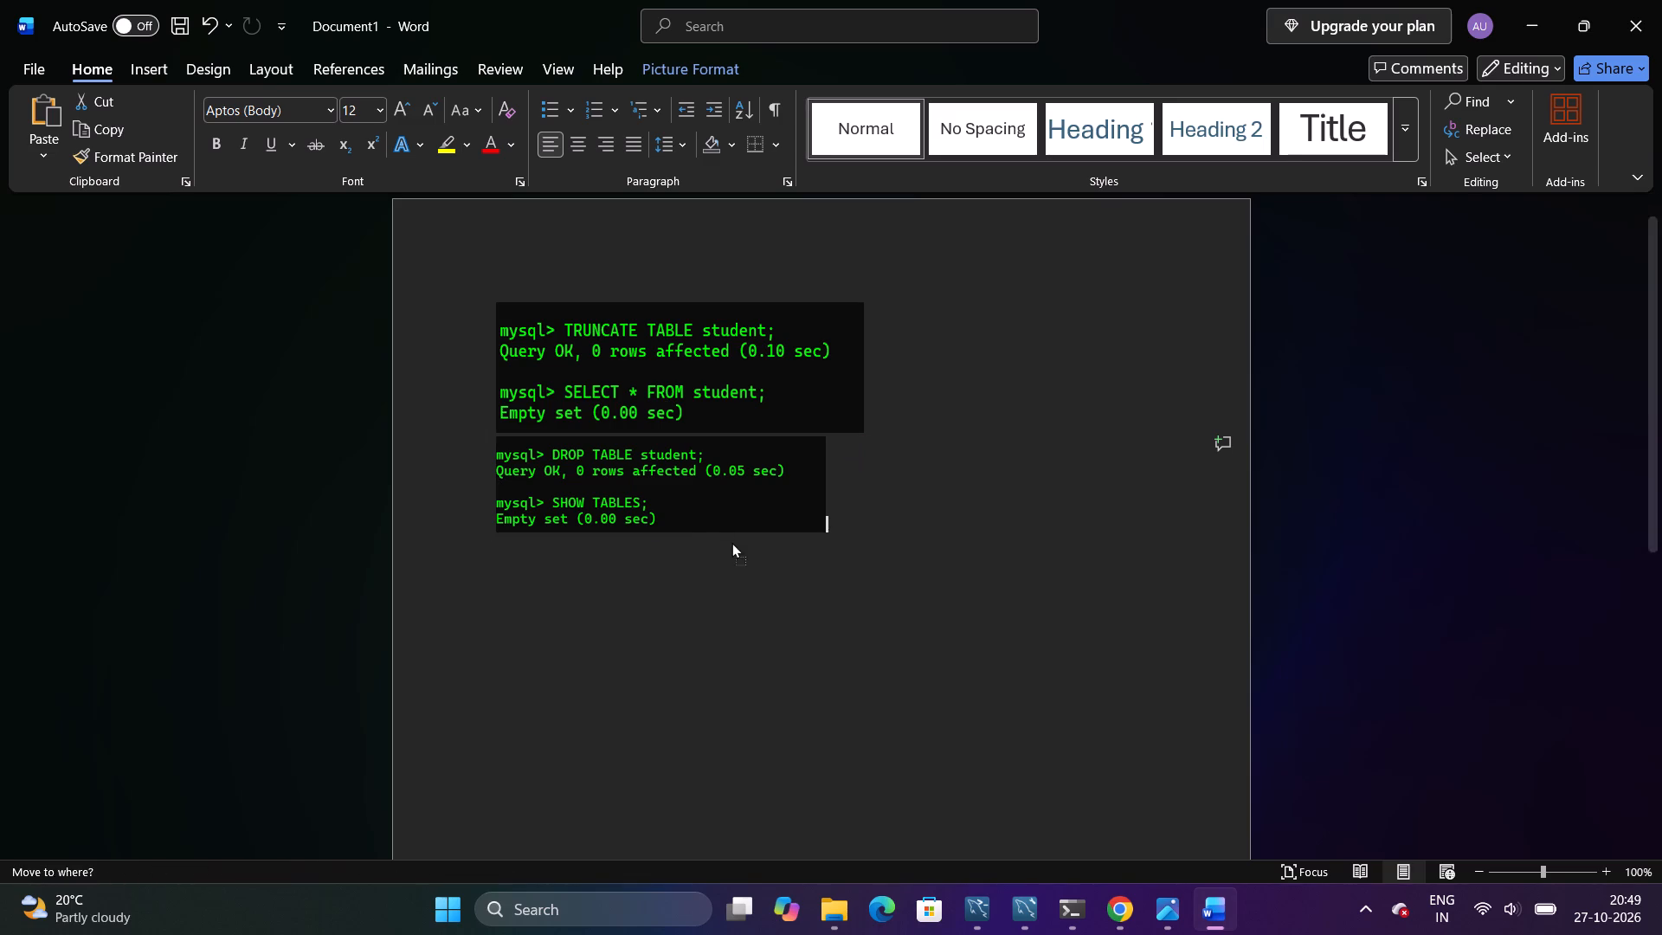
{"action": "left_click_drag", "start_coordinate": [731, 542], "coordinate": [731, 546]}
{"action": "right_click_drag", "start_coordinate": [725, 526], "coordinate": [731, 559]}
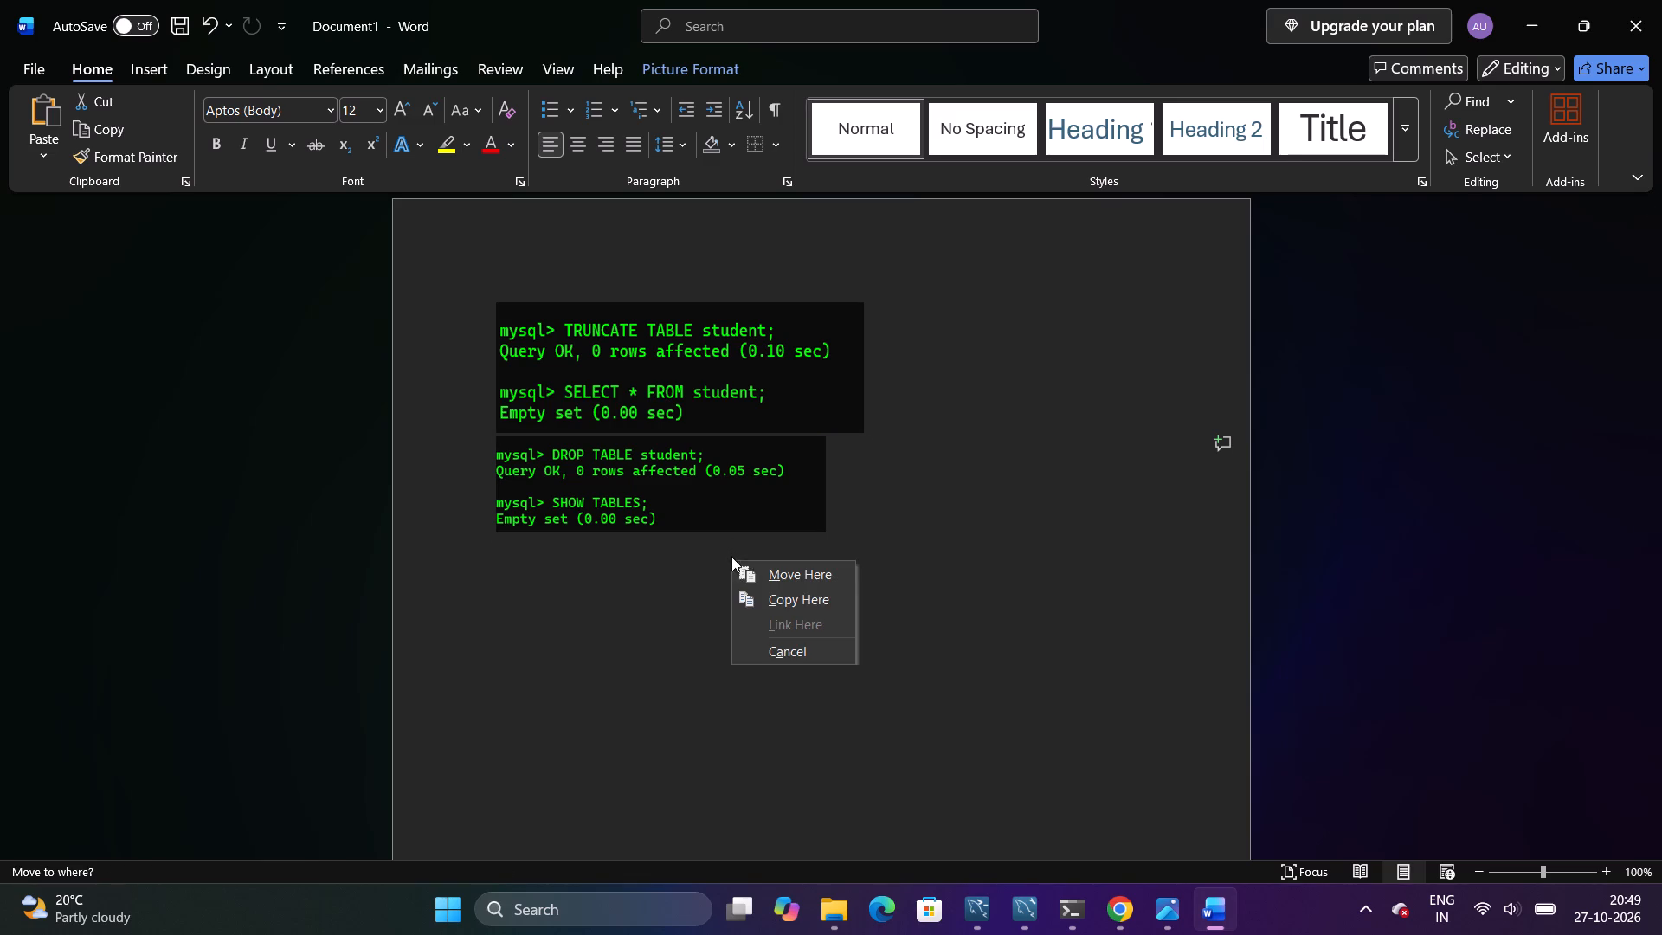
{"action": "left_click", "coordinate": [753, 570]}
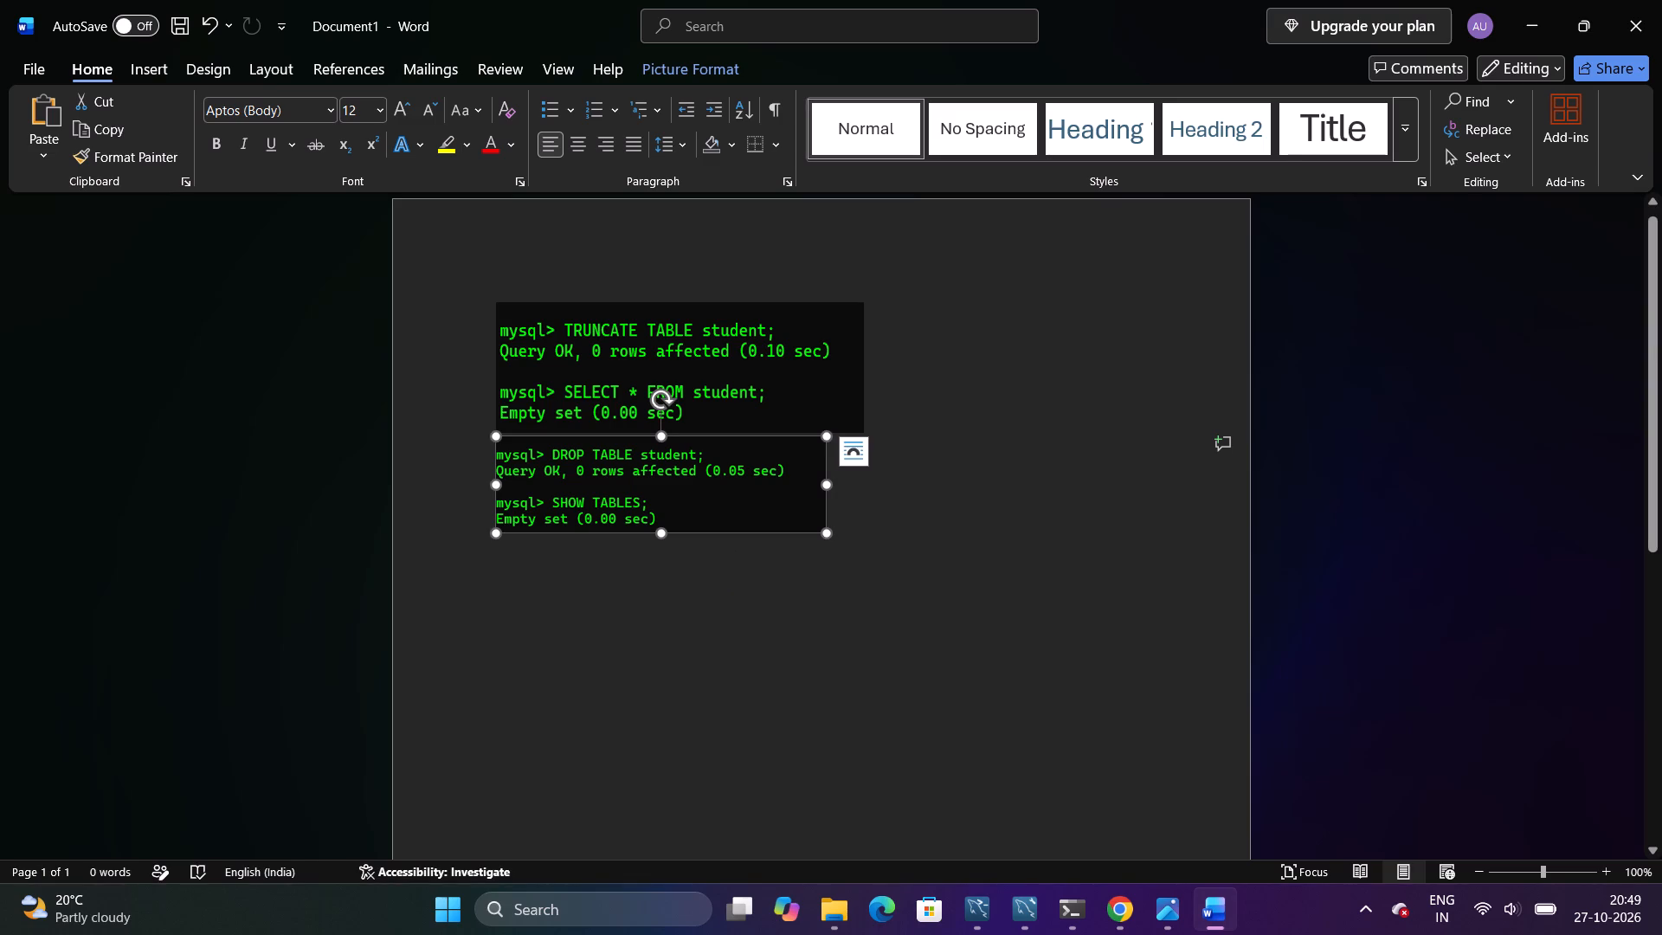
Reduce the DROP TABLE screenshot's height to about 2.18 cm, keeping its width.
{"action": "left_click", "coordinate": [660, 438]}
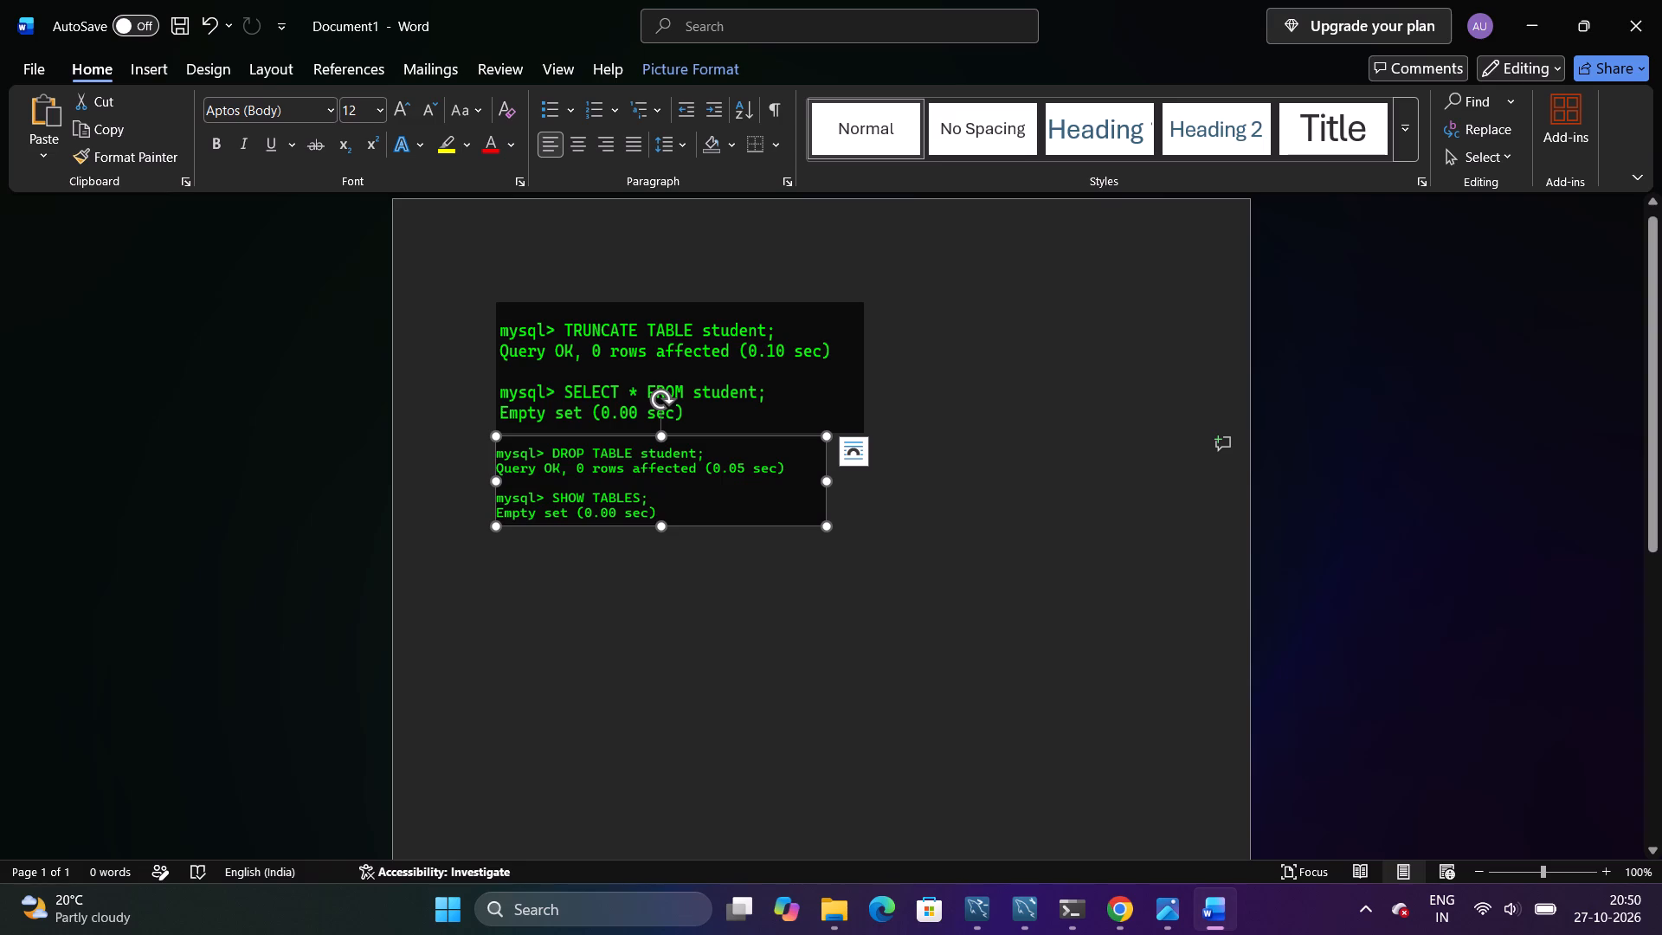
Set the TRUNCATE TABLE screenshot's text wrapping to In Front of Text.
{"action": "left_click", "coordinate": [861, 447]}
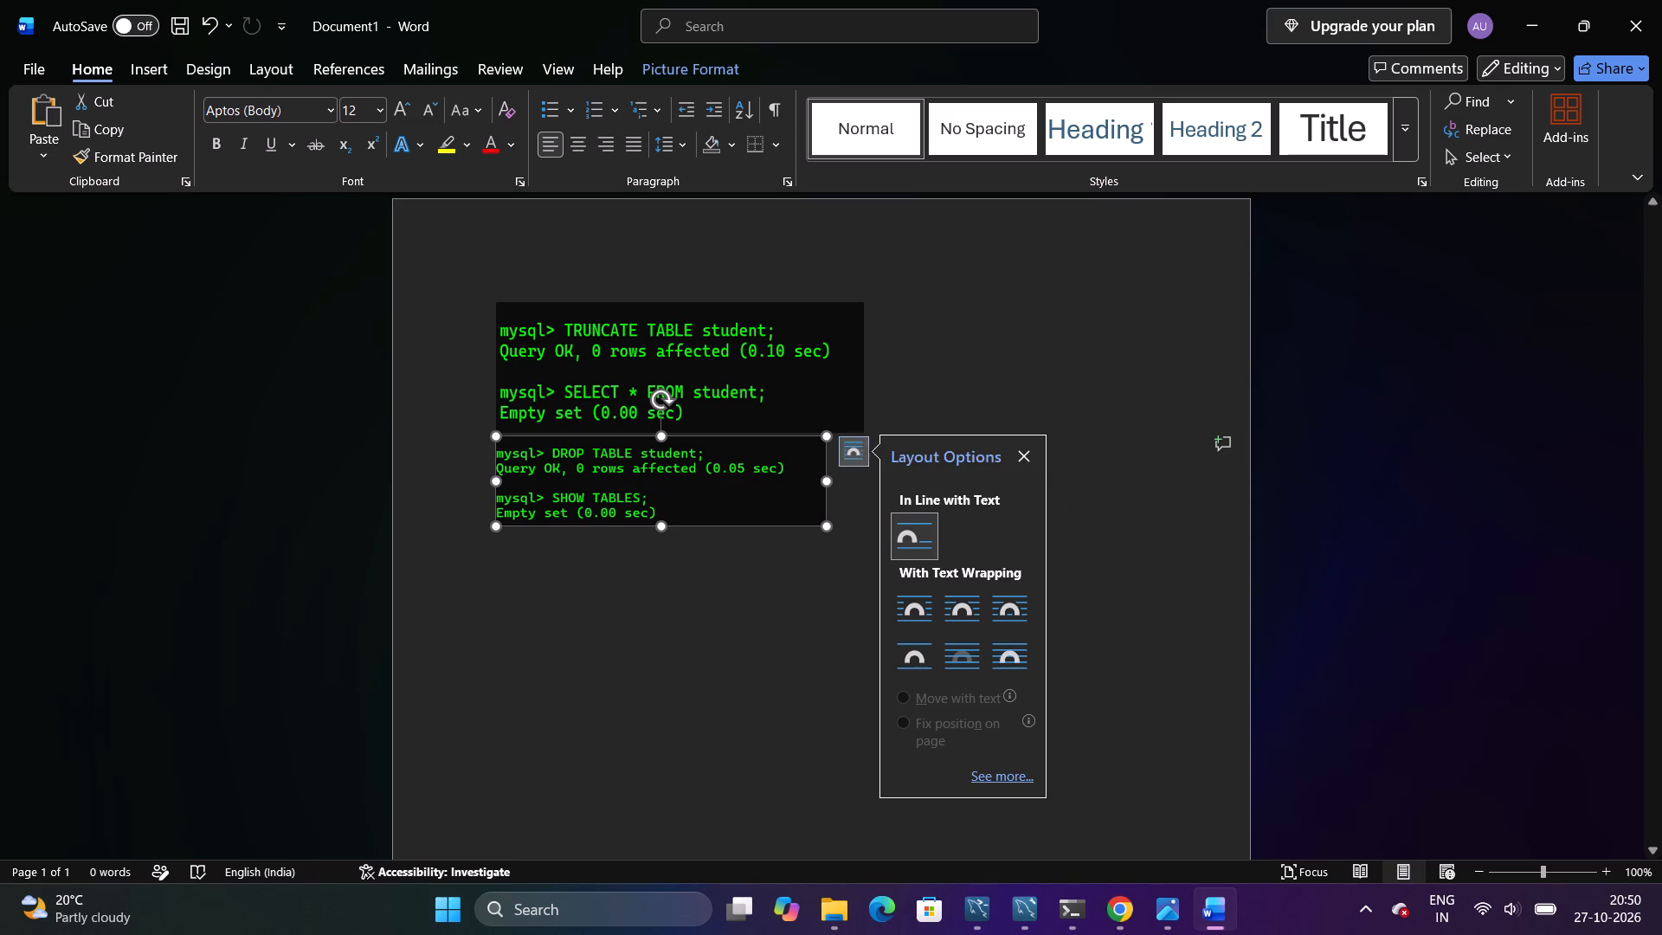
{"action": "left_click", "coordinate": [714, 368]}
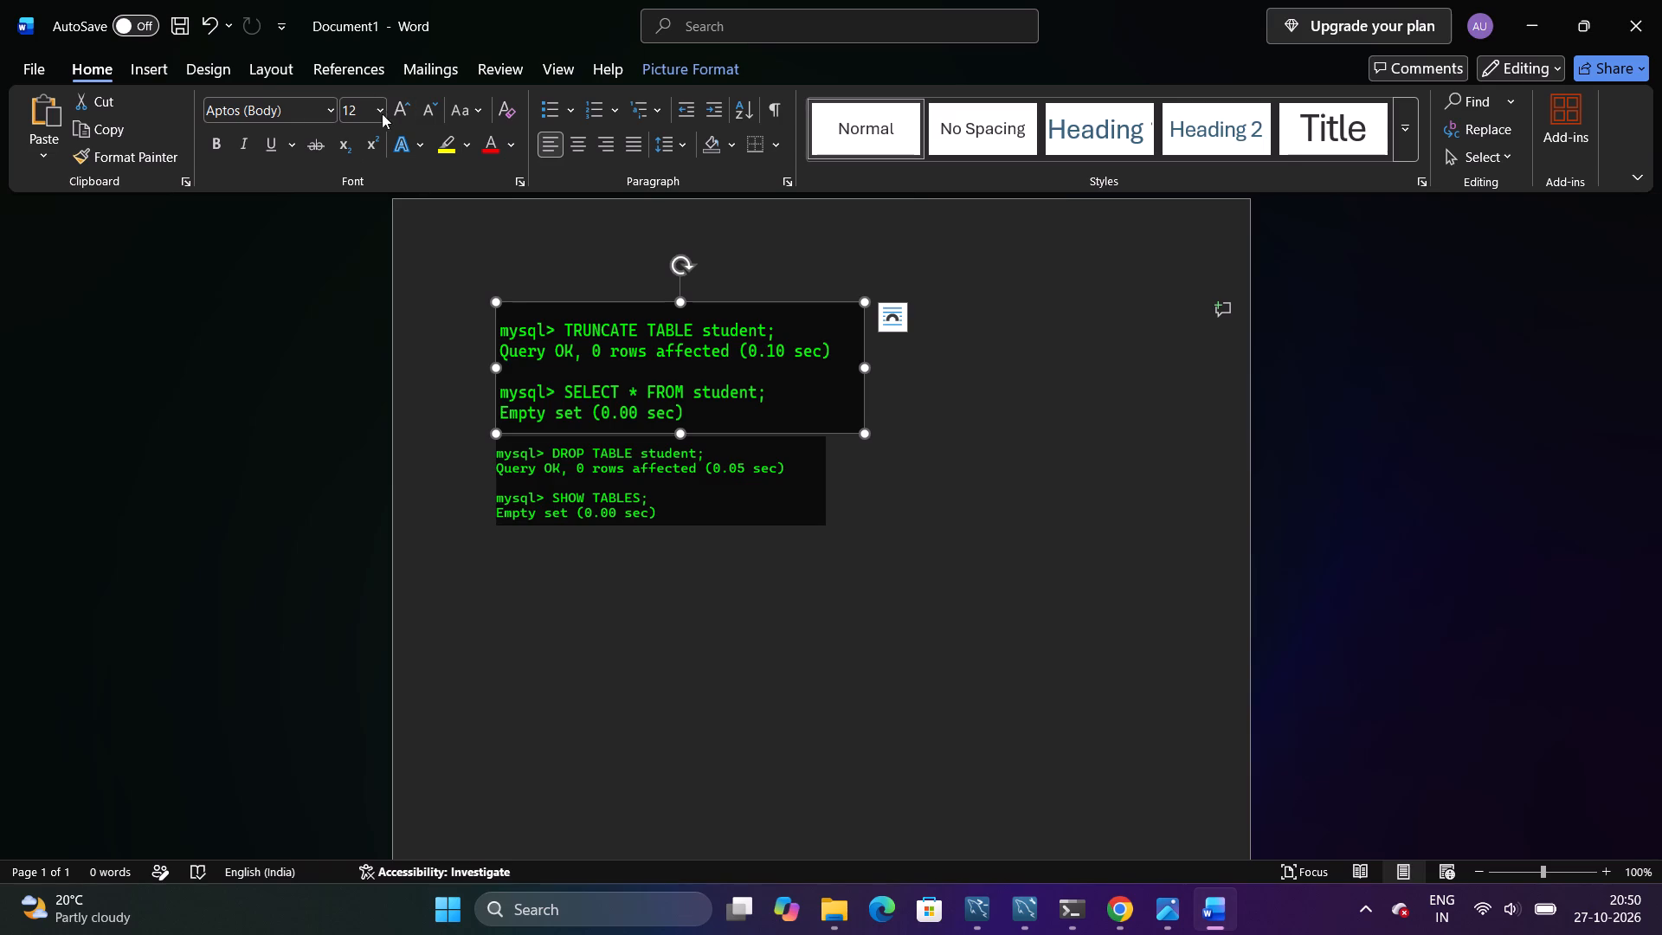
{"action": "left_click", "coordinate": [805, 360]}
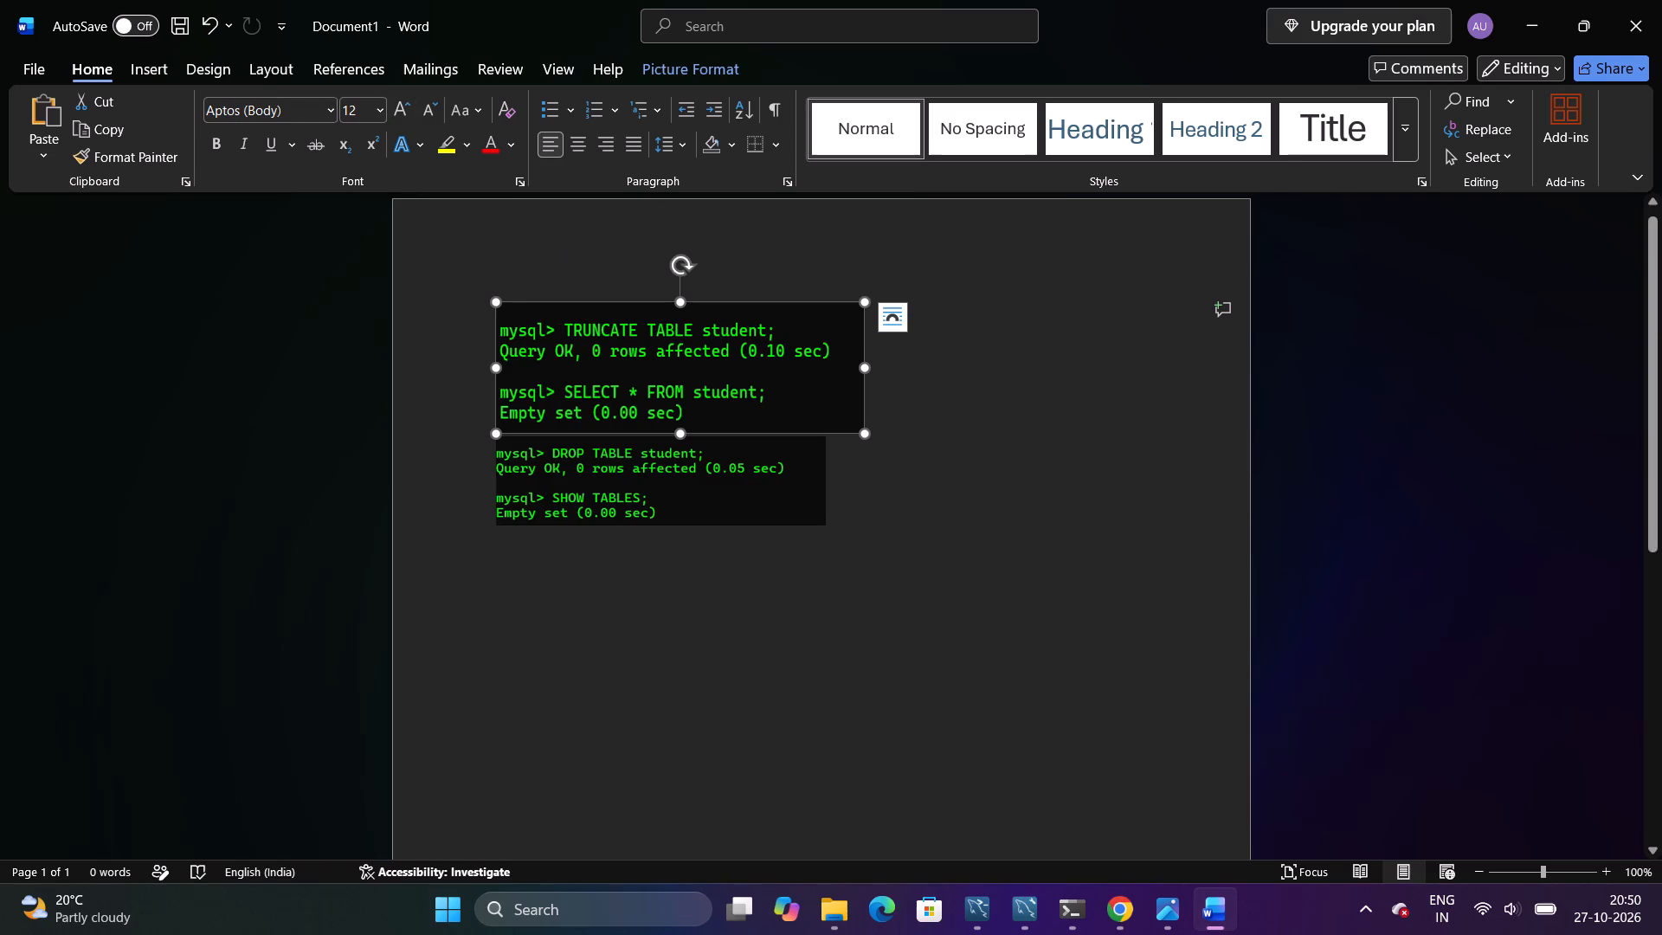
{"action": "left_click", "coordinate": [796, 377]}
{"action": "left_click", "coordinate": [1028, 507]}
{"action": "left_click", "coordinate": [762, 372]}
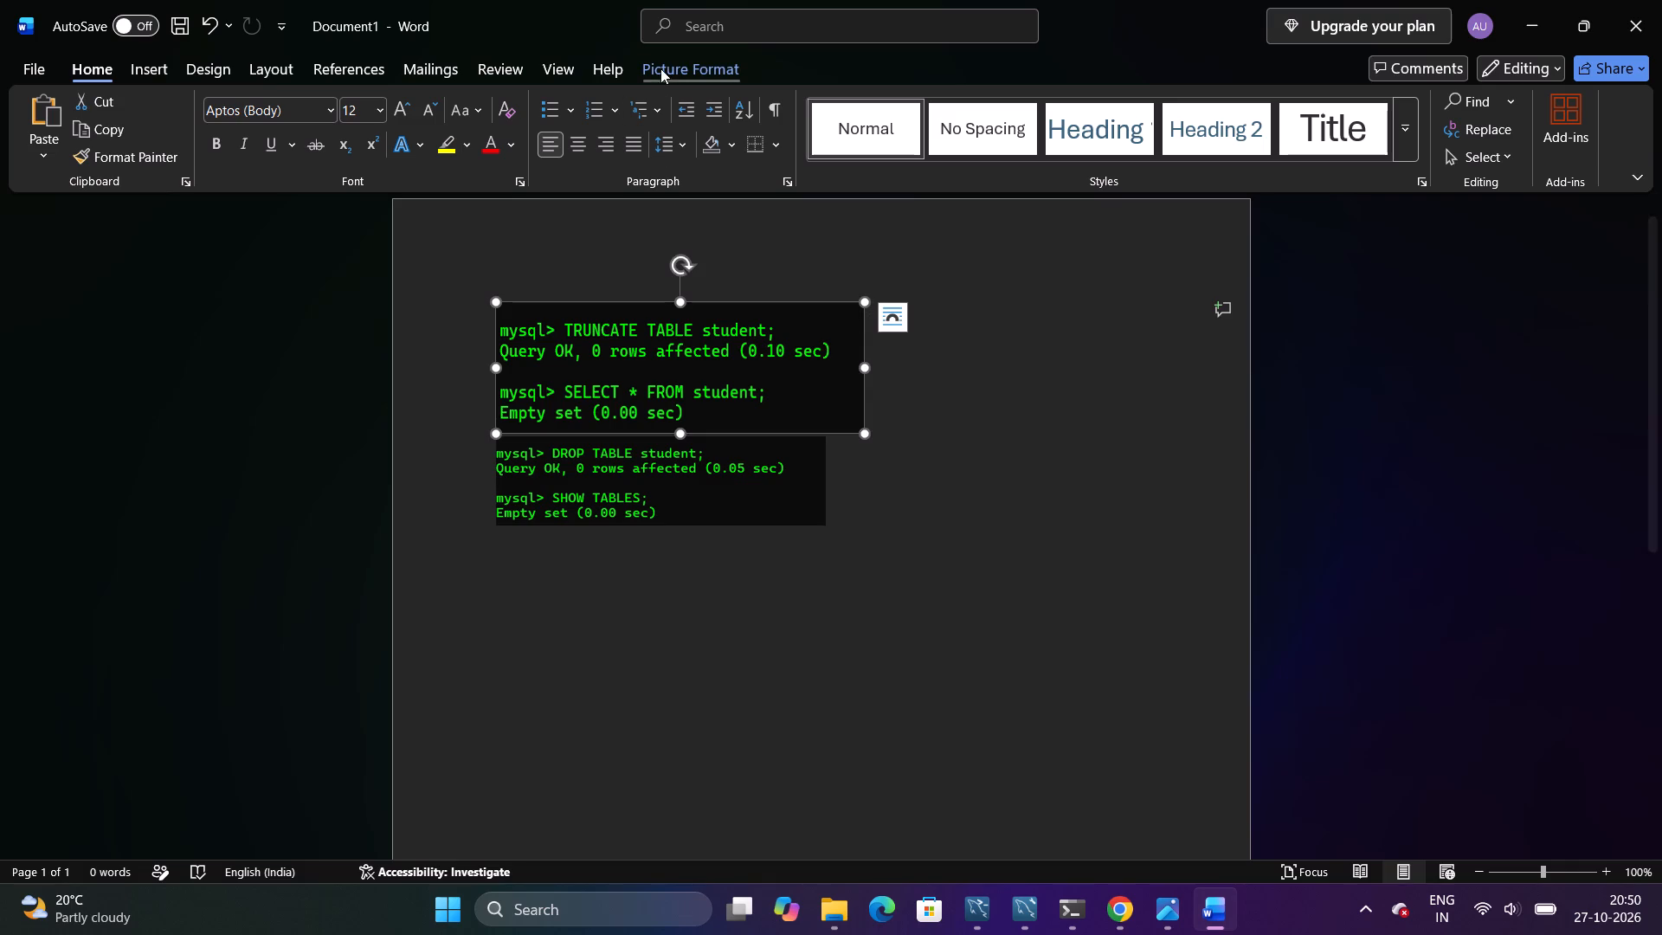
{"action": "left_click", "coordinate": [671, 65]}
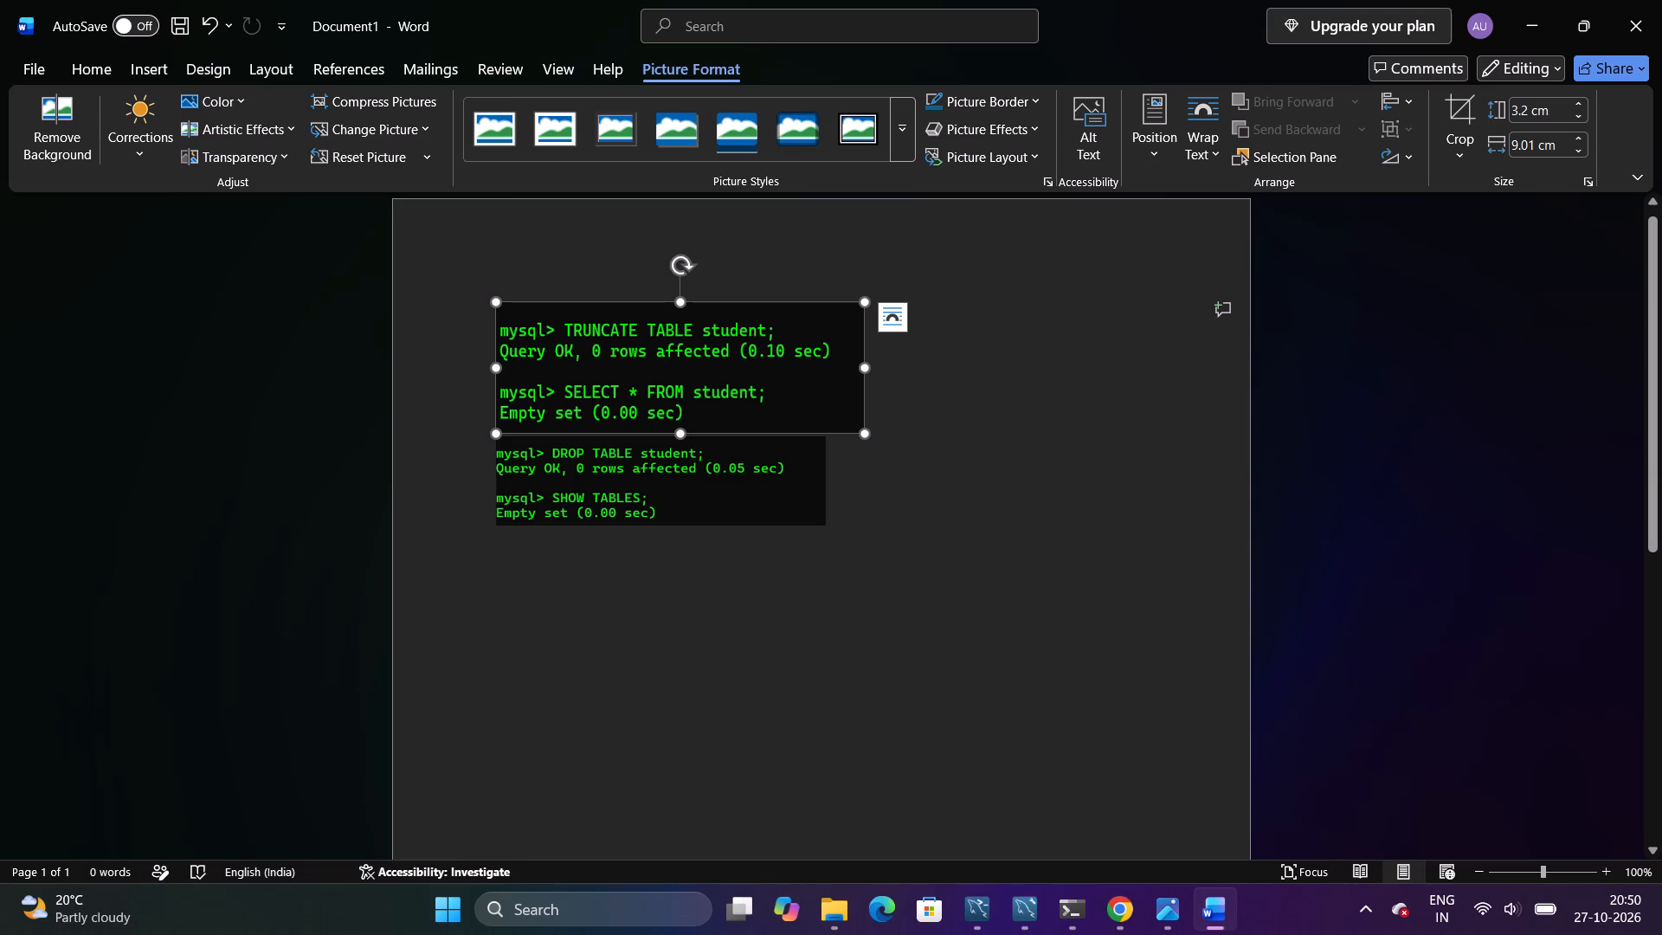
{"action": "left_click", "coordinate": [1195, 129]}
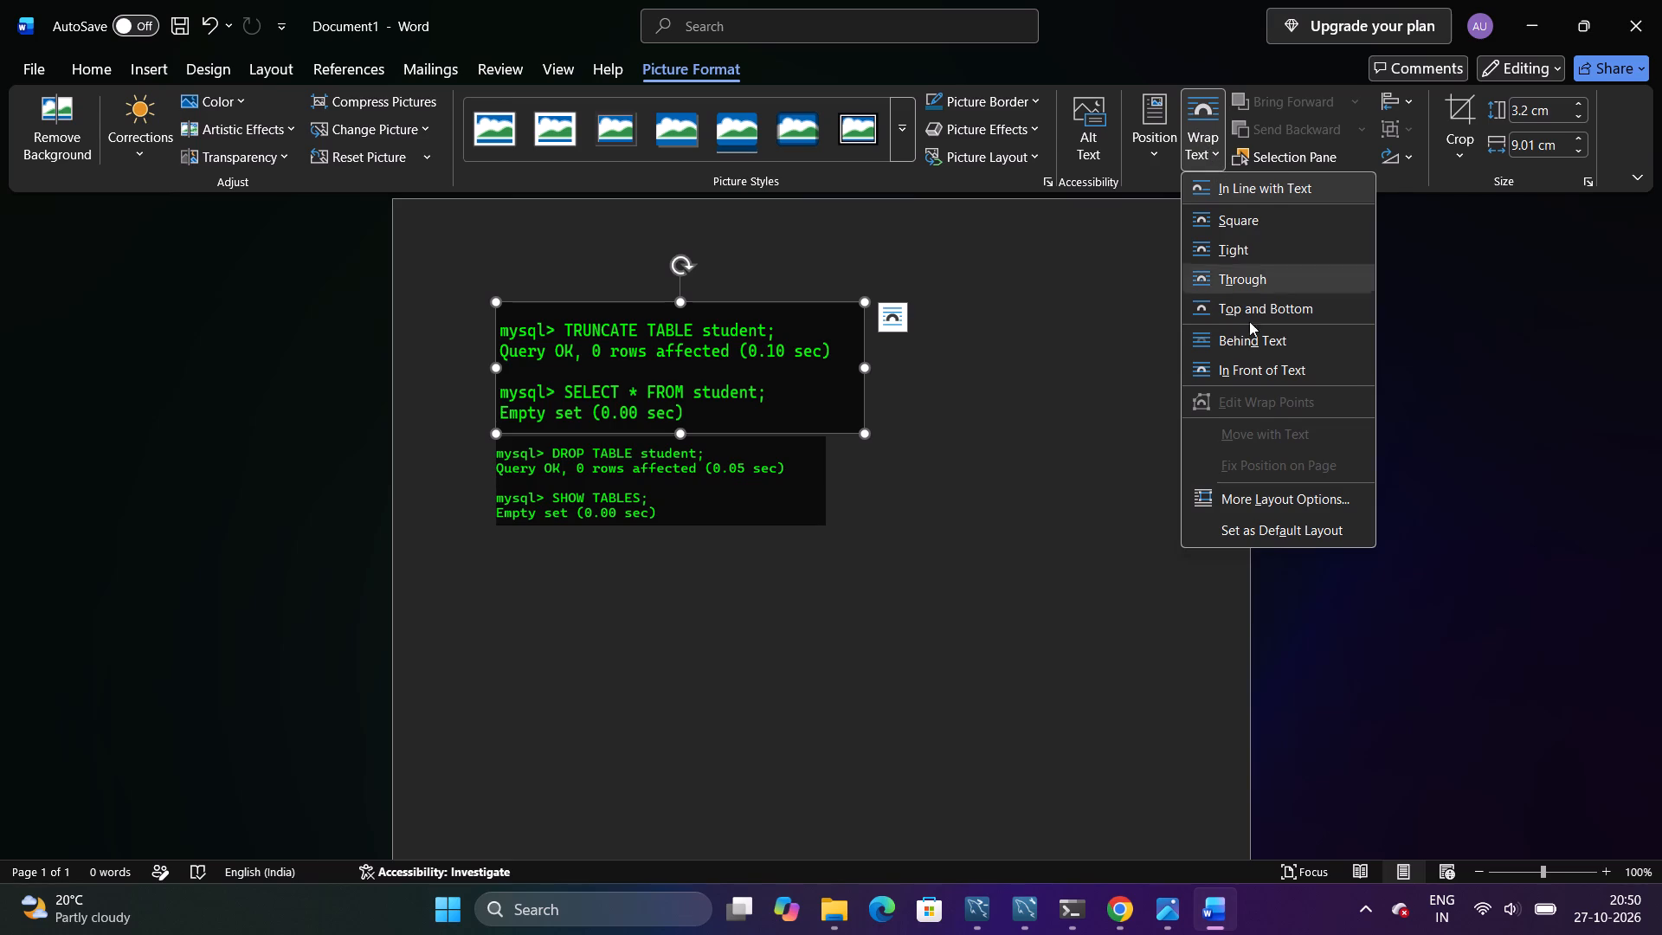
{"action": "left_click", "coordinate": [1256, 375]}
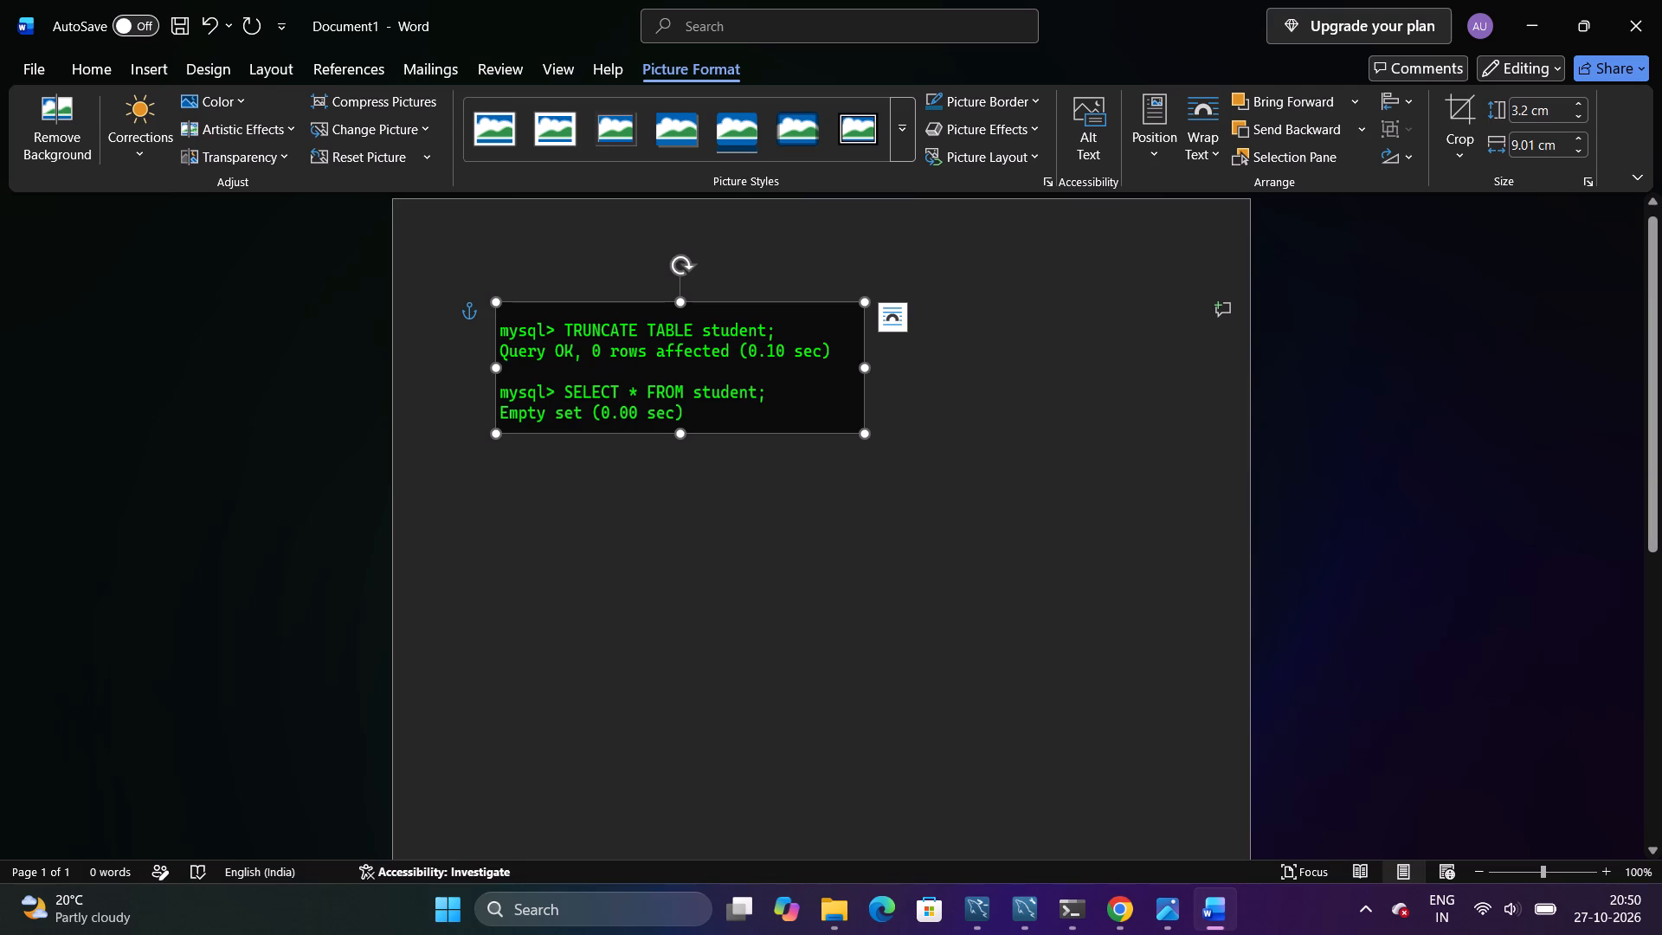
Move the TRUNCATE TABLE screenshot up to the page's top edge, centred horizontally.
{"action": "left_click_drag", "start_coordinate": [712, 319], "coordinate": [719, 288]}
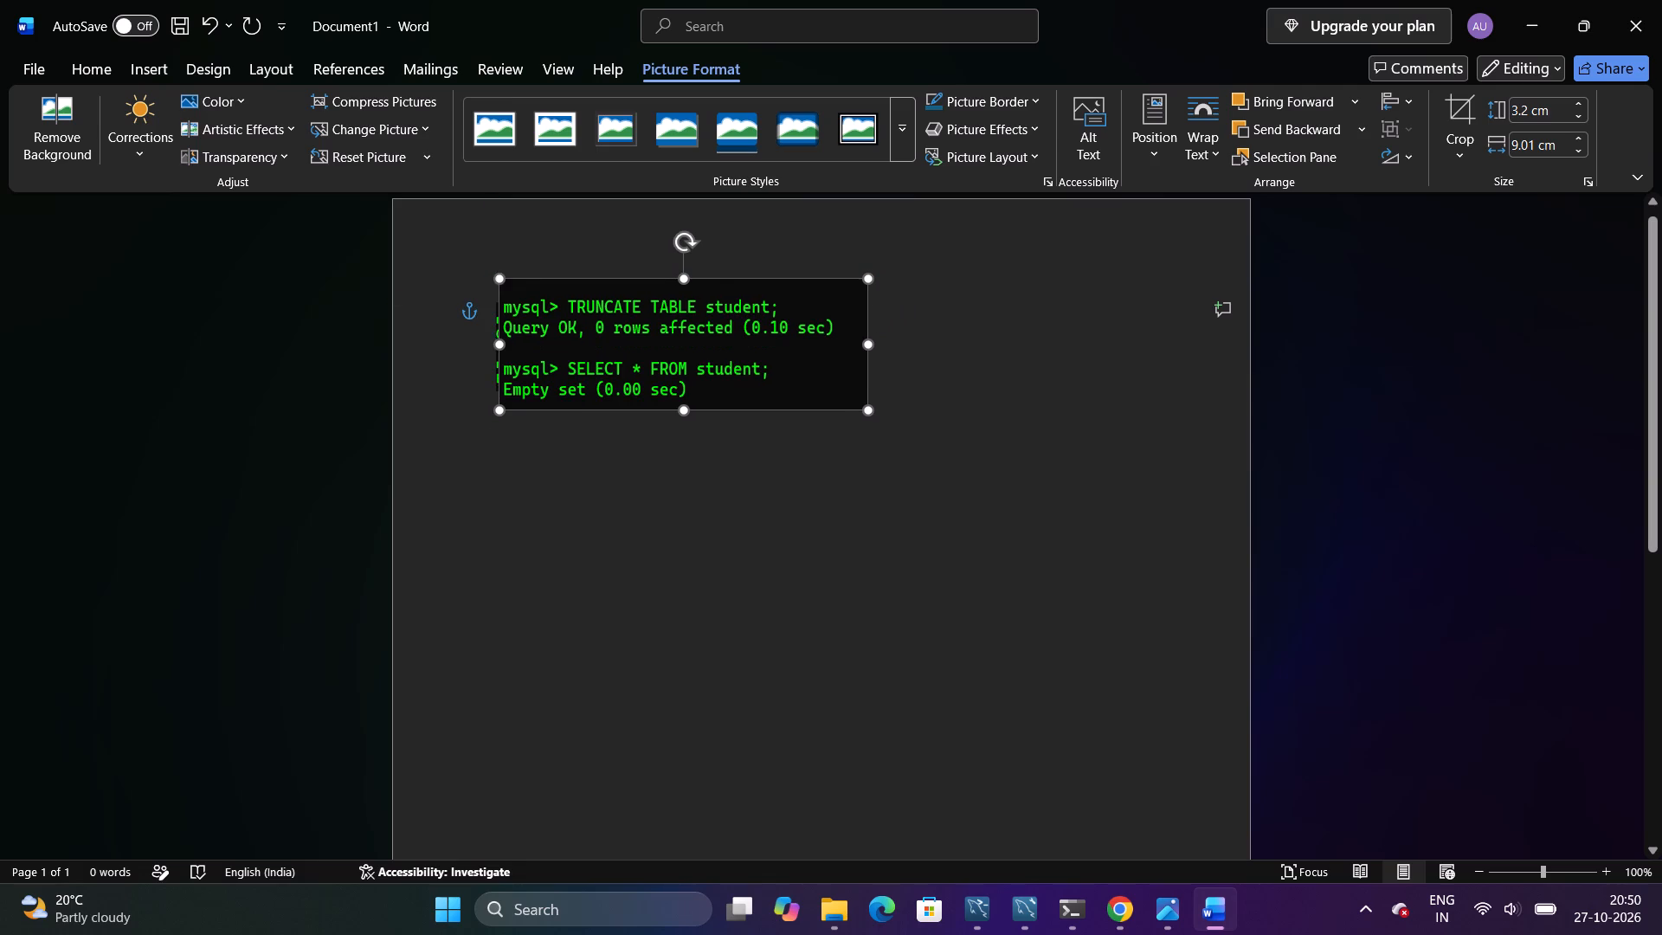
{"action": "left_click_drag", "start_coordinate": [719, 288], "coordinate": [951, 255]}
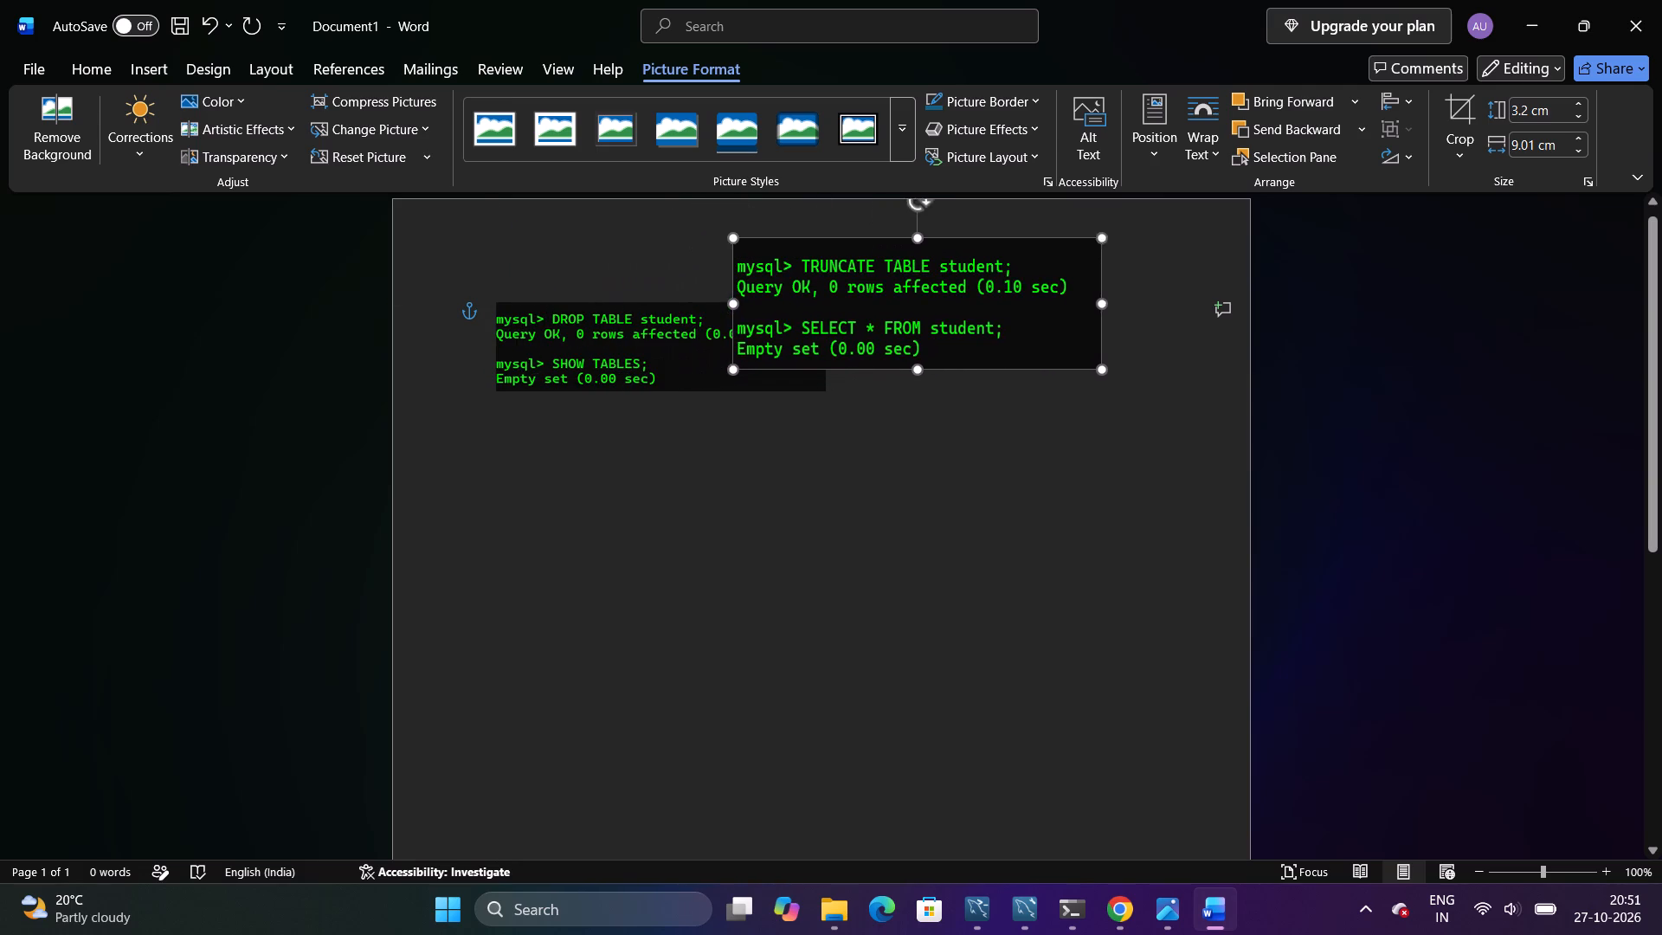
{"action": "left_click_drag", "start_coordinate": [951, 255], "coordinate": [829, 220]}
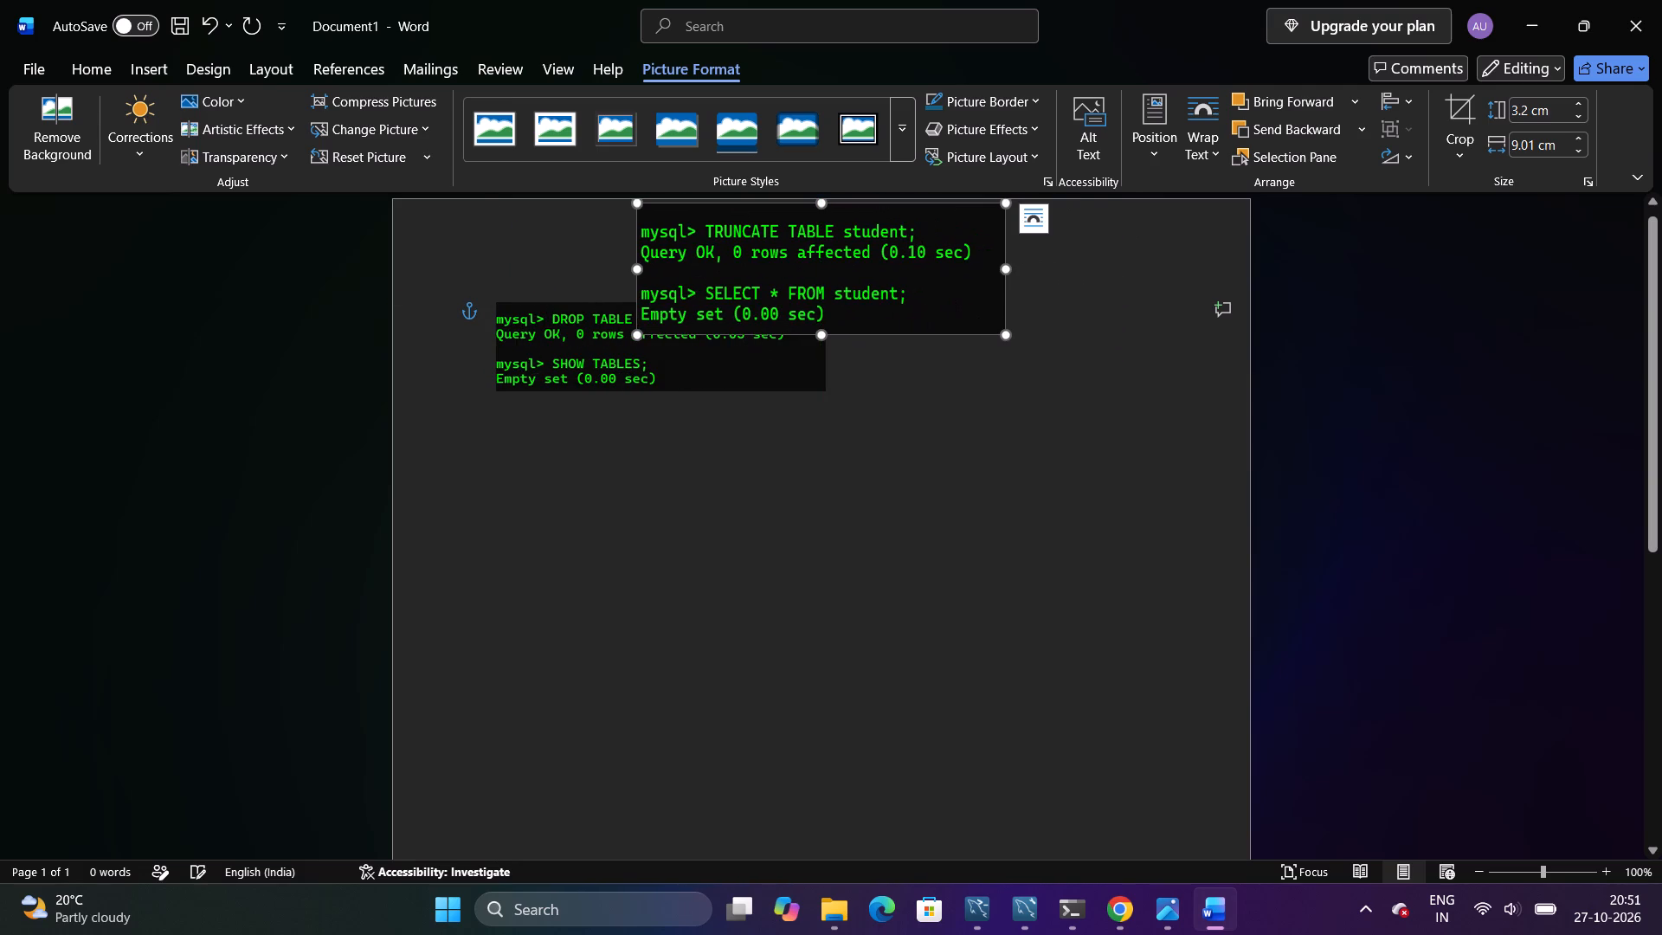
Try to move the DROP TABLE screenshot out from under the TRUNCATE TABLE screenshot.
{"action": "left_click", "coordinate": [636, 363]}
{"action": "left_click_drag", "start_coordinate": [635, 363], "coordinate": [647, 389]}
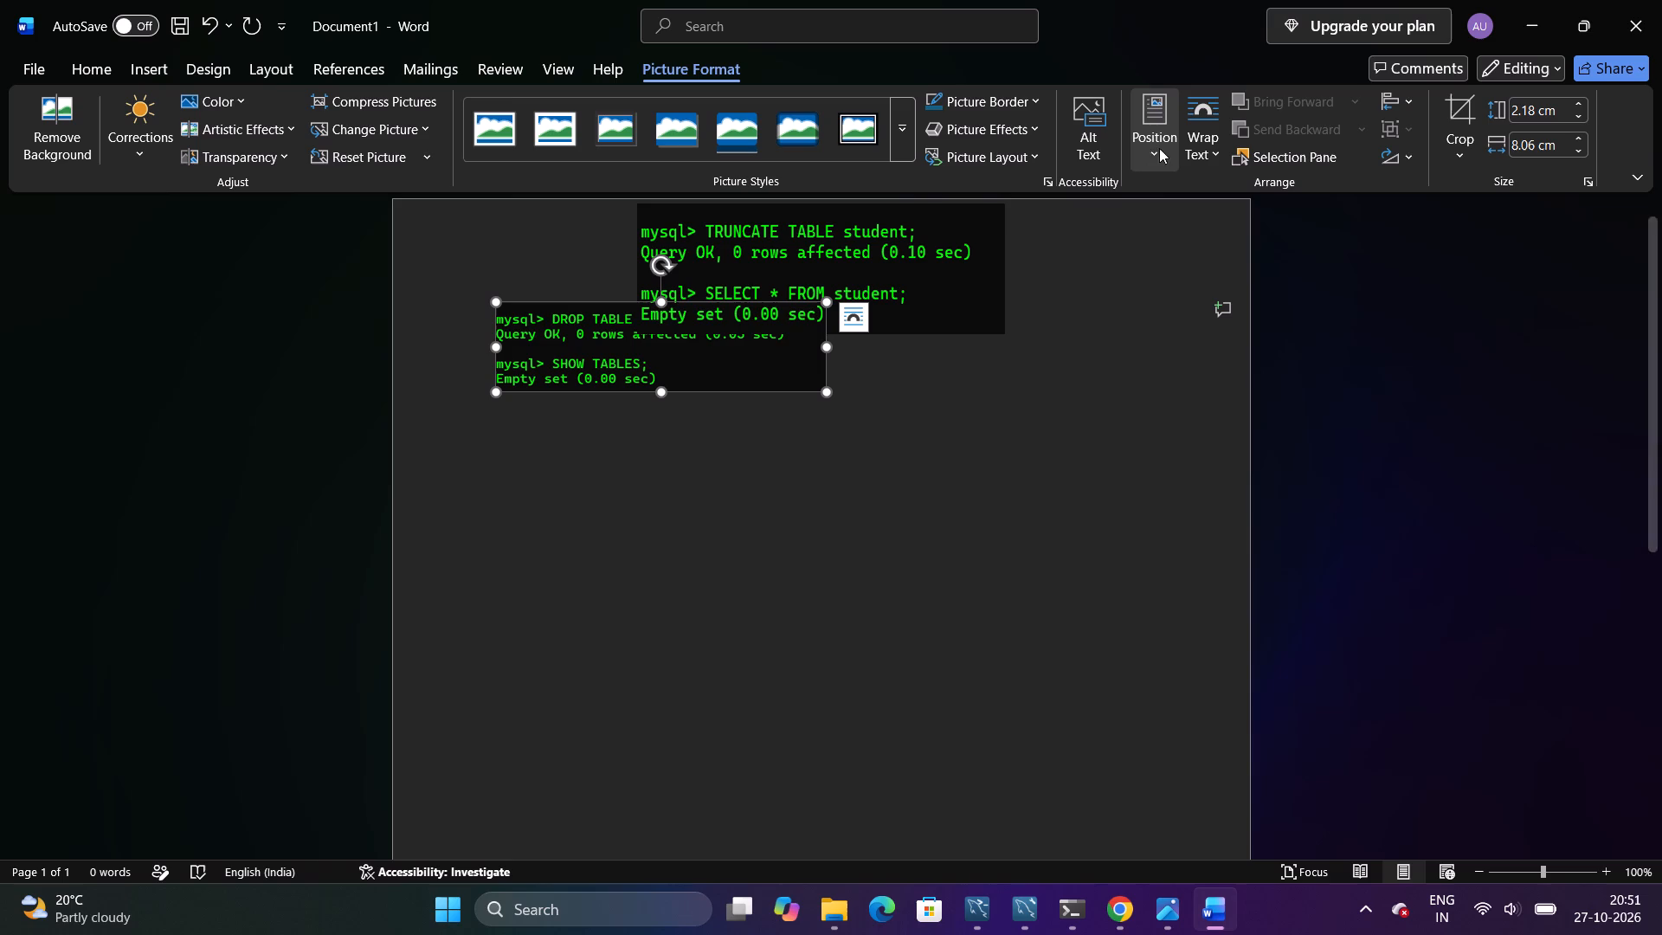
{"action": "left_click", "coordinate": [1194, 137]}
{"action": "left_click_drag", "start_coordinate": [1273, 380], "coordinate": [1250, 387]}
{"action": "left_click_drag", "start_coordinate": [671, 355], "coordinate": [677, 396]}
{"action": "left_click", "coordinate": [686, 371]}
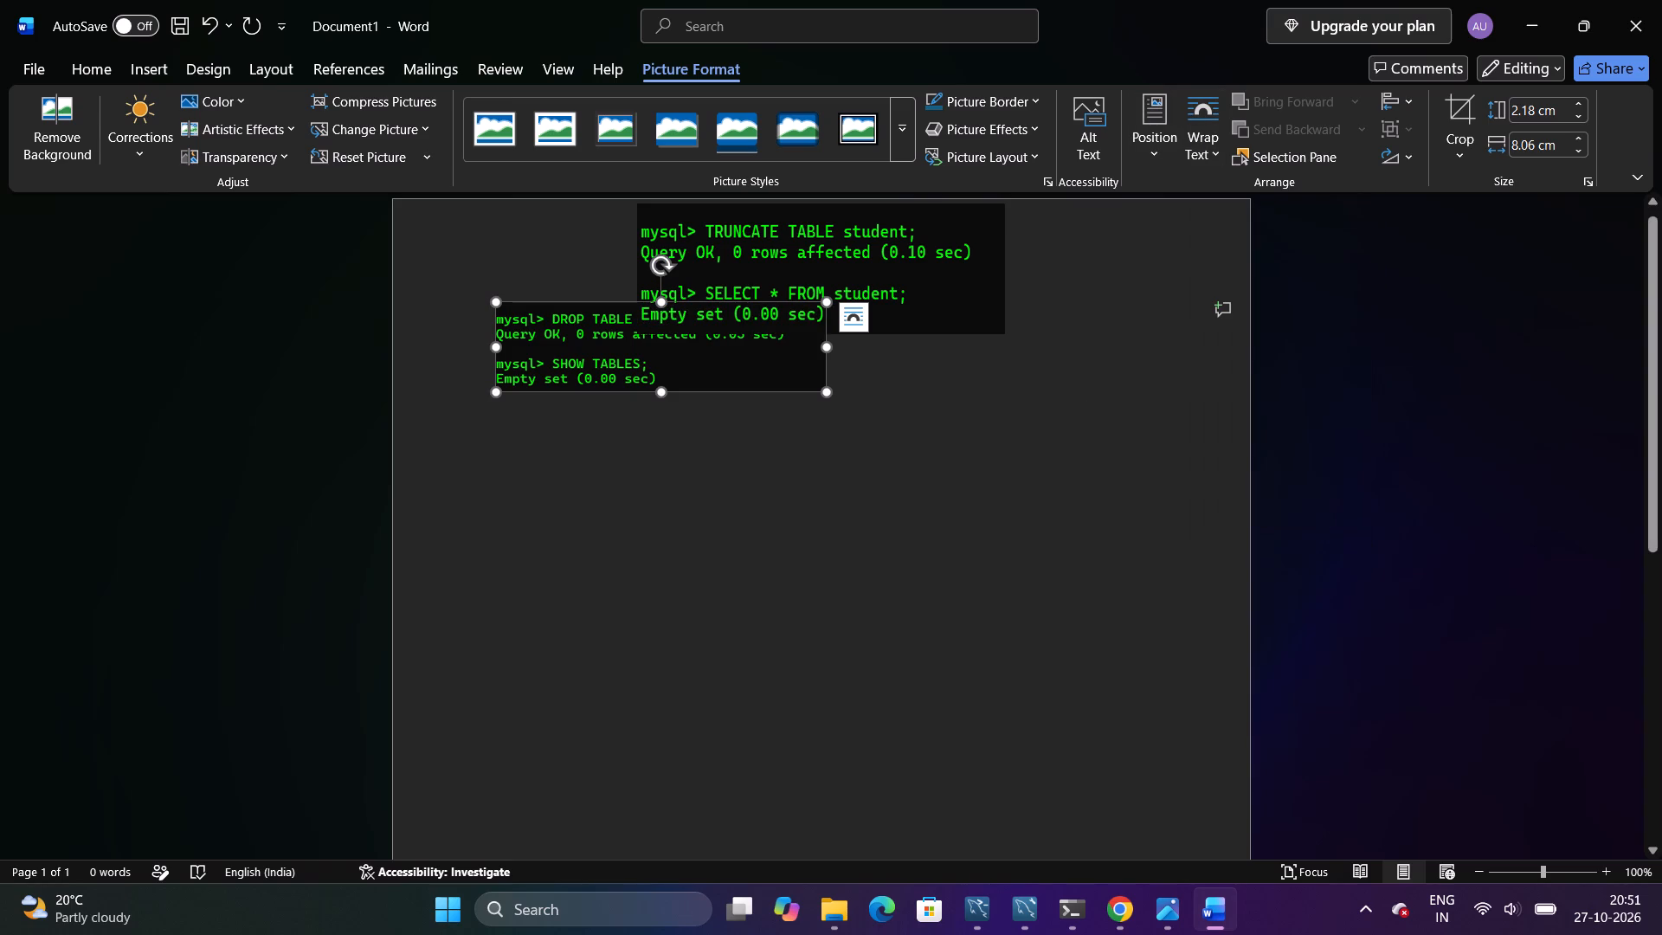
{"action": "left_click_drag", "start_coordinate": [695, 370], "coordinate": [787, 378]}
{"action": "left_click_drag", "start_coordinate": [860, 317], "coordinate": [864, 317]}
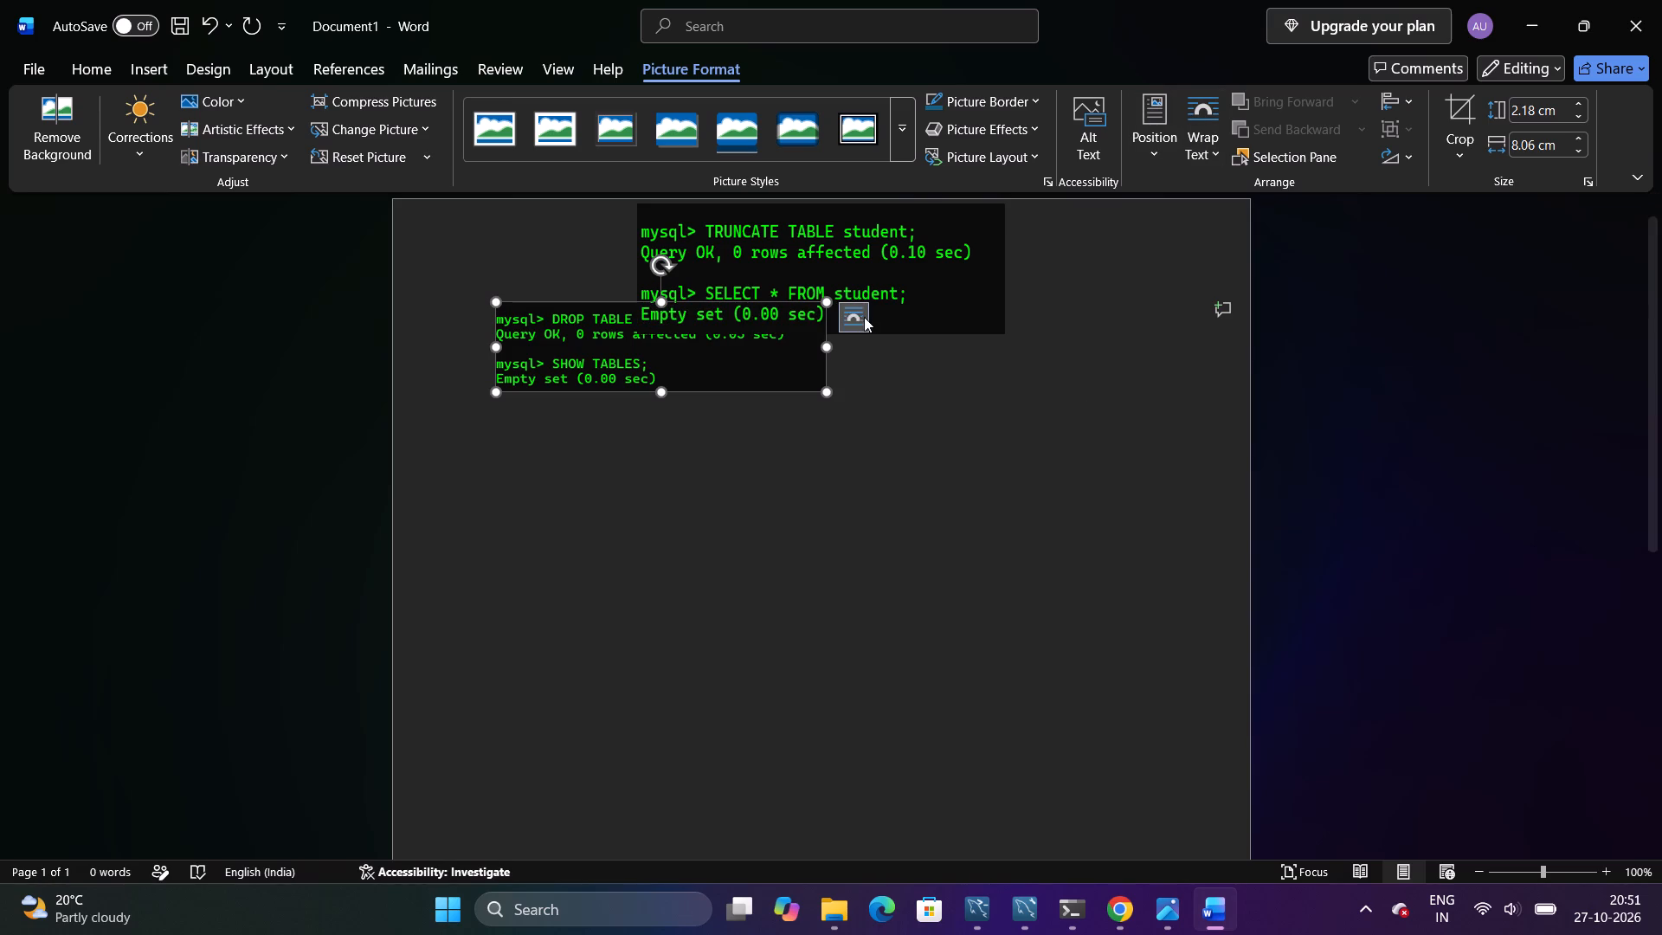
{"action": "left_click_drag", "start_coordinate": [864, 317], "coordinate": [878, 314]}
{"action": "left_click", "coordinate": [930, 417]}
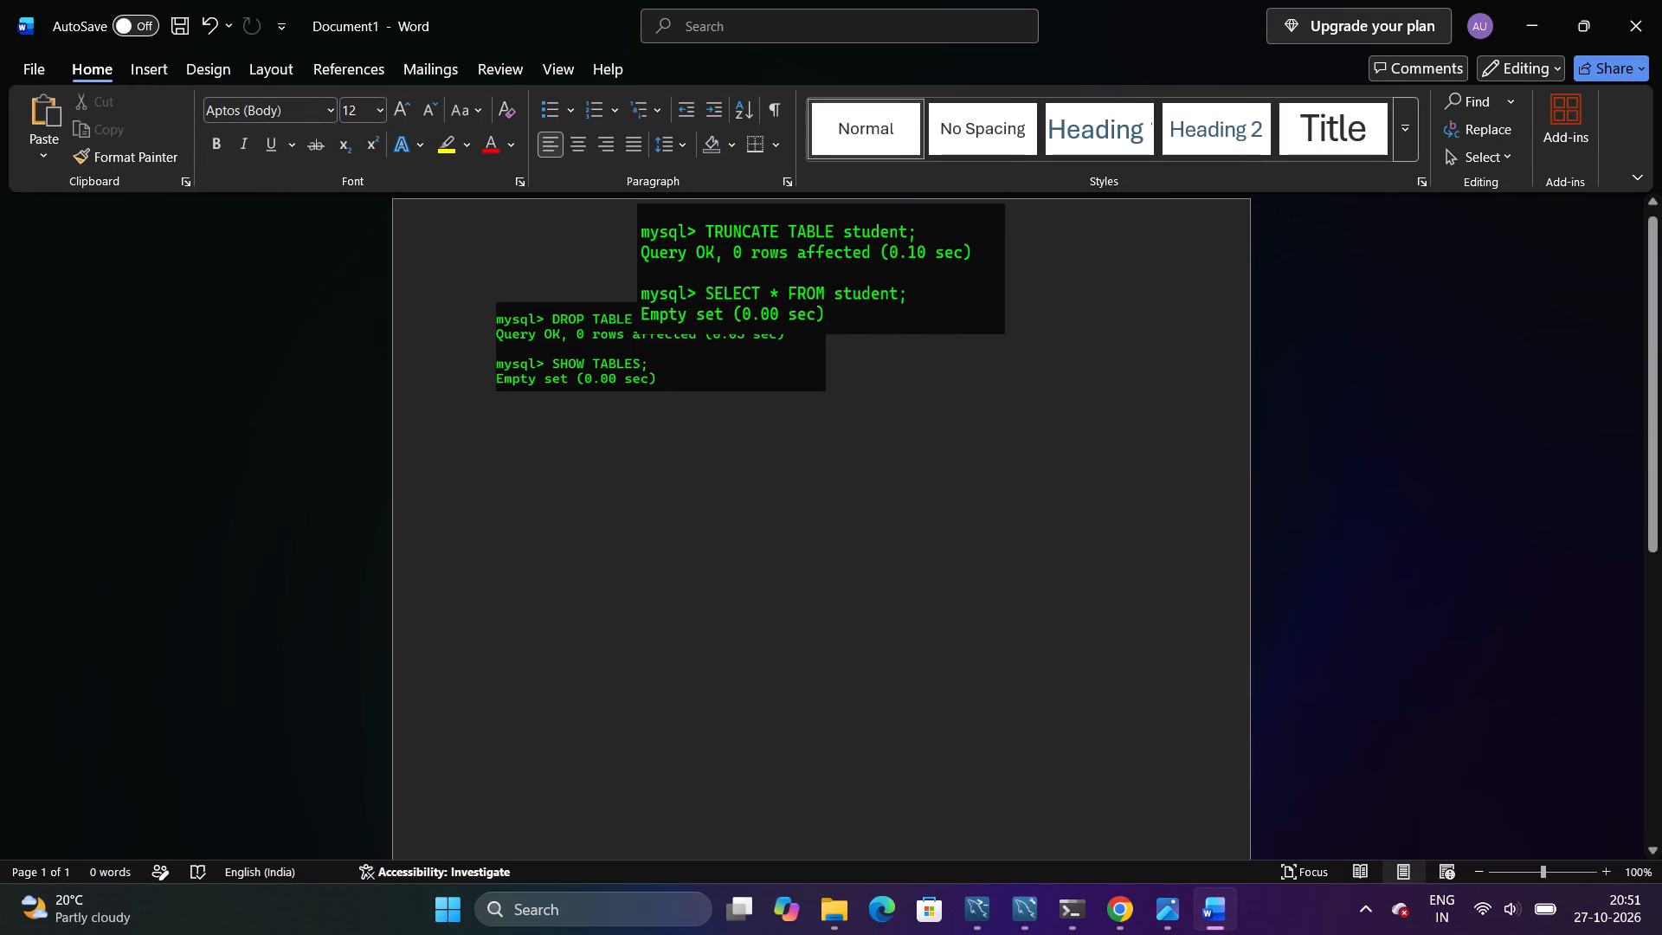
Set the DROP TABLE screenshot's text wrapping to In Front of Text.
{"action": "left_click", "coordinate": [721, 341]}
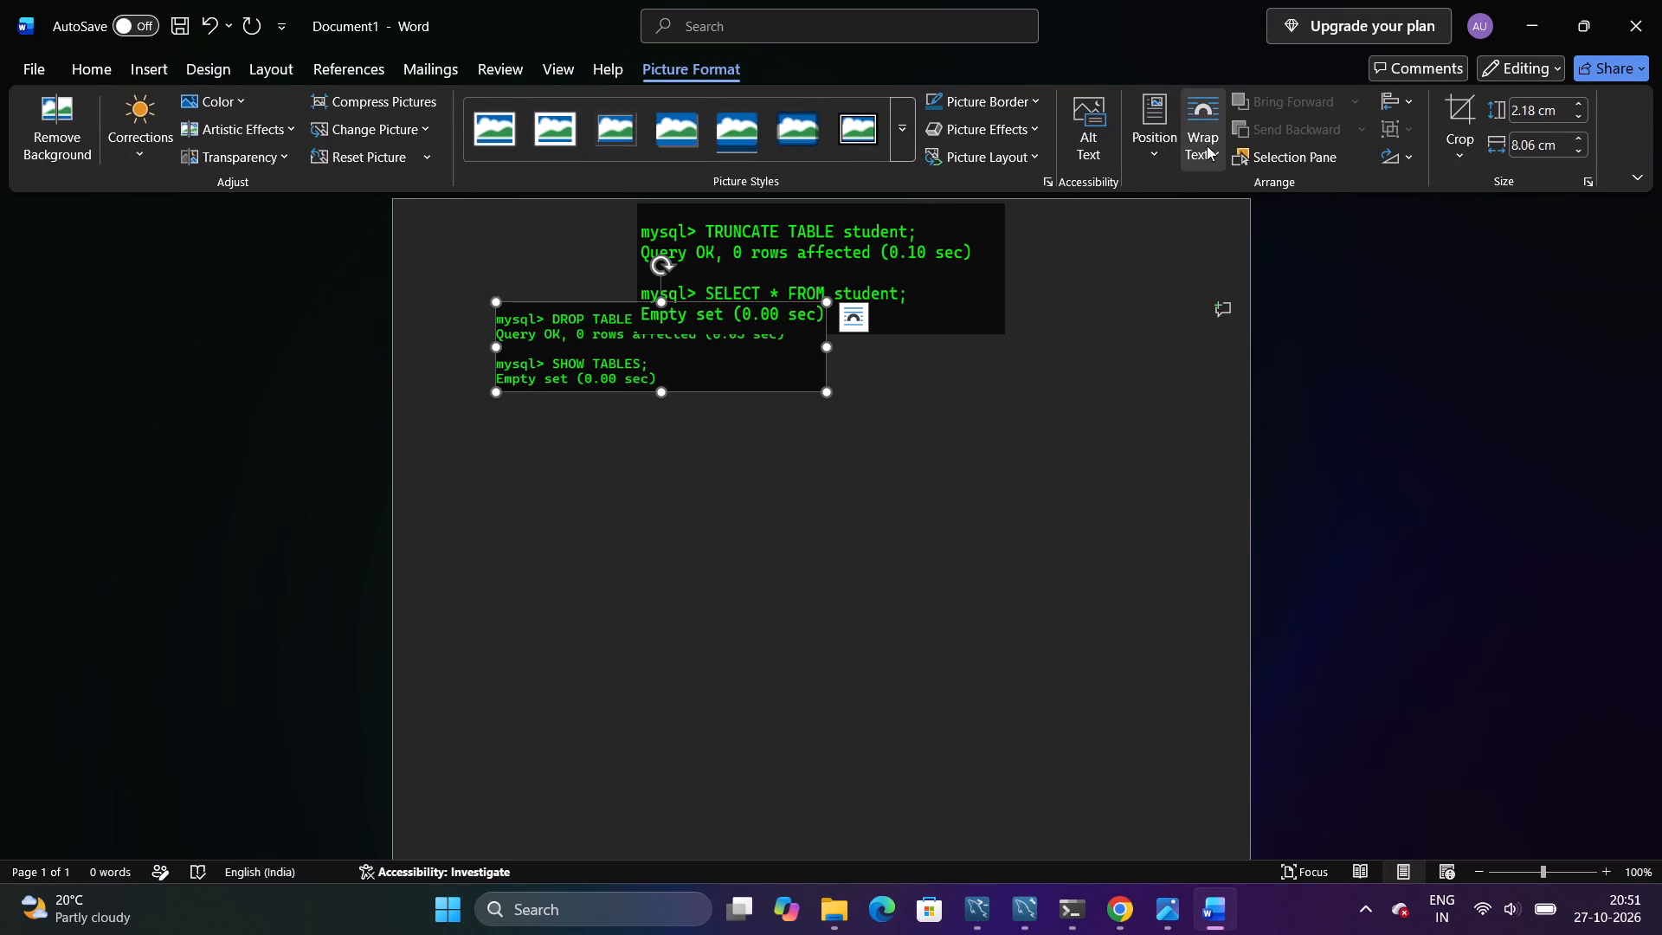
{"action": "left_click", "coordinate": [1207, 145]}
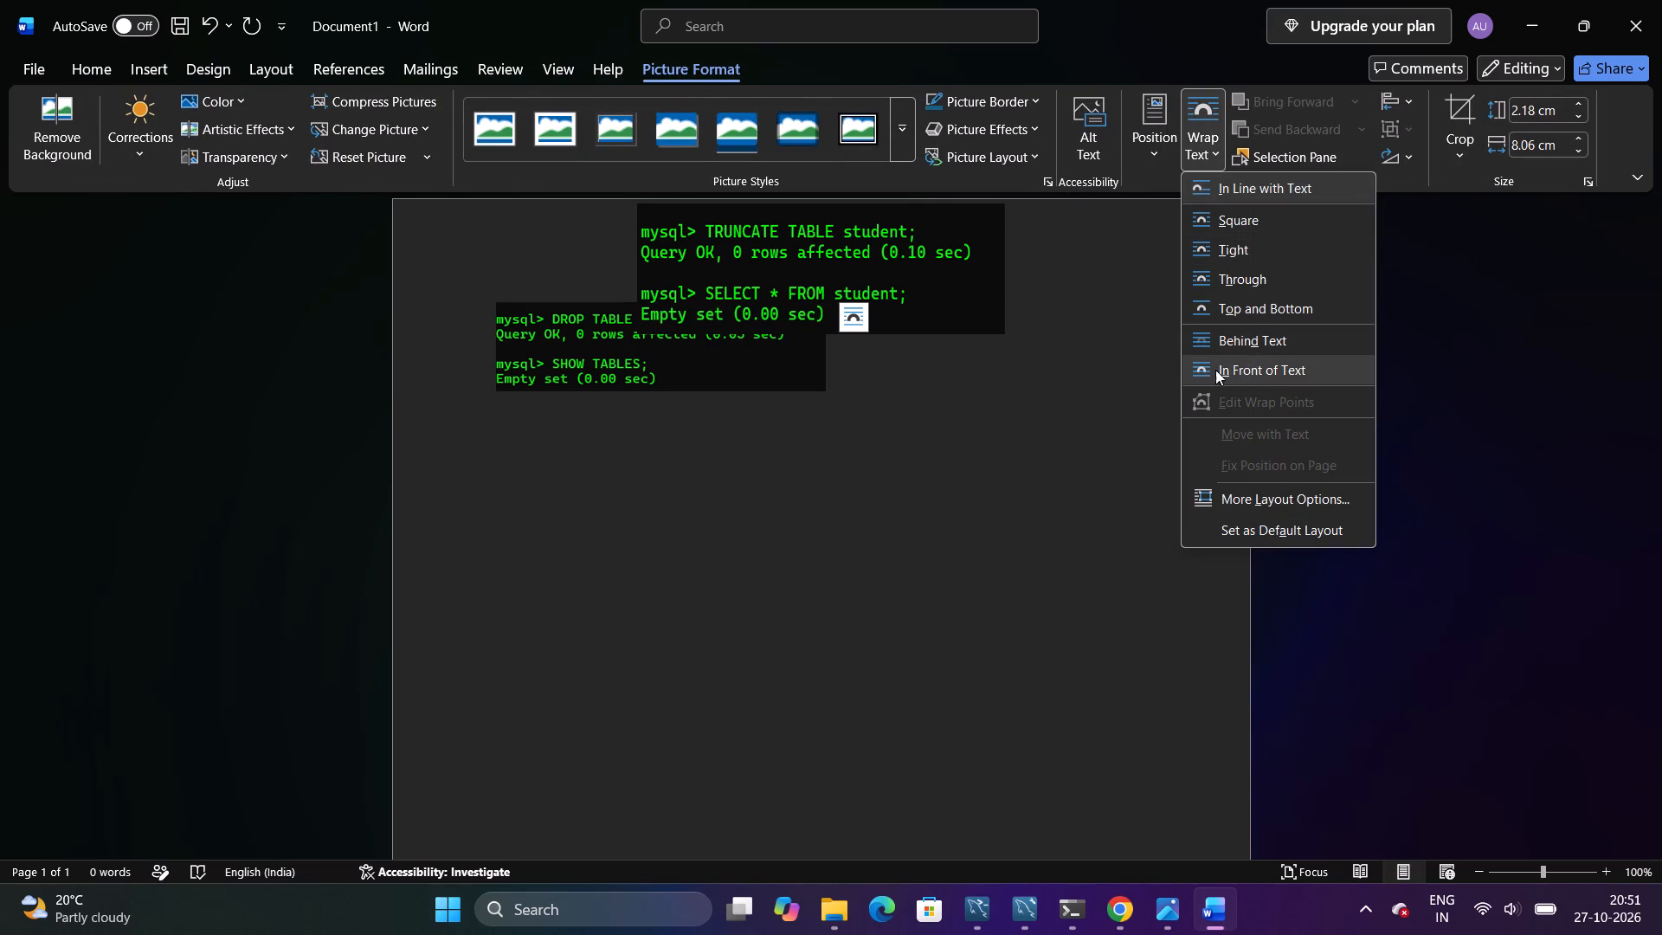
{"action": "left_click", "coordinate": [1245, 364]}
Move the DROP TABLE screenshot clear below the TRUNCATE TABLE screenshot, slightly outside the page's left margin, and deselect it.
{"action": "left_click_drag", "start_coordinate": [735, 369], "coordinate": [747, 404]}
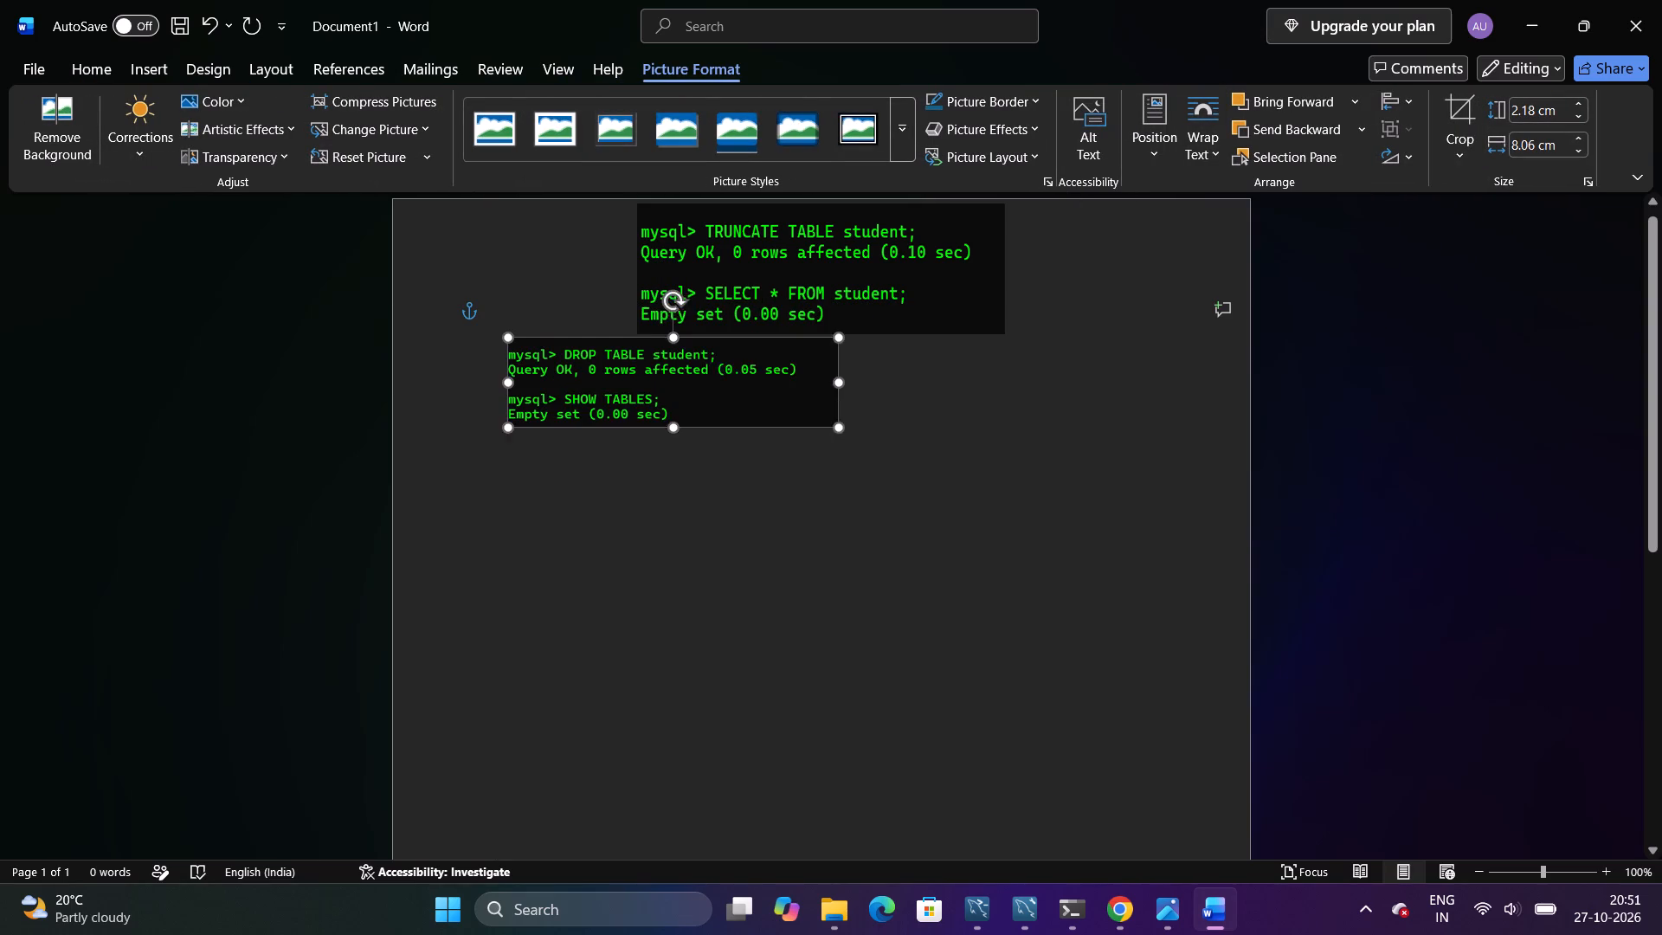
{"action": "left_click_drag", "start_coordinate": [747, 404], "coordinate": [678, 467]}
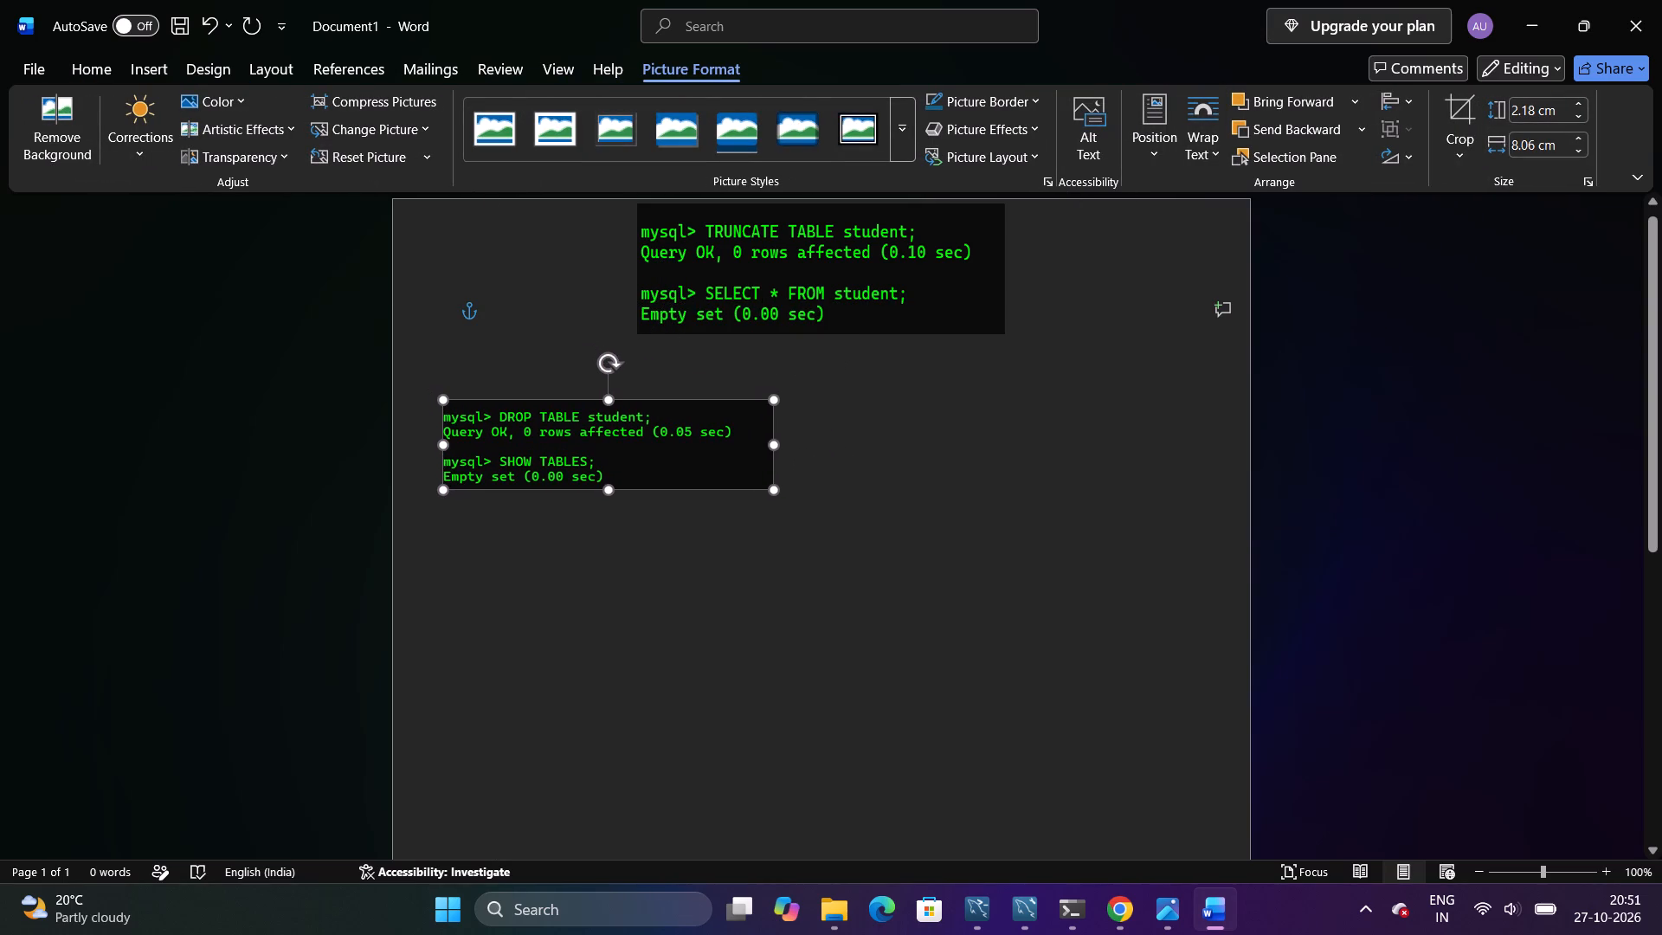
{"action": "left_click_drag", "start_coordinate": [678, 467], "coordinate": [694, 457]}
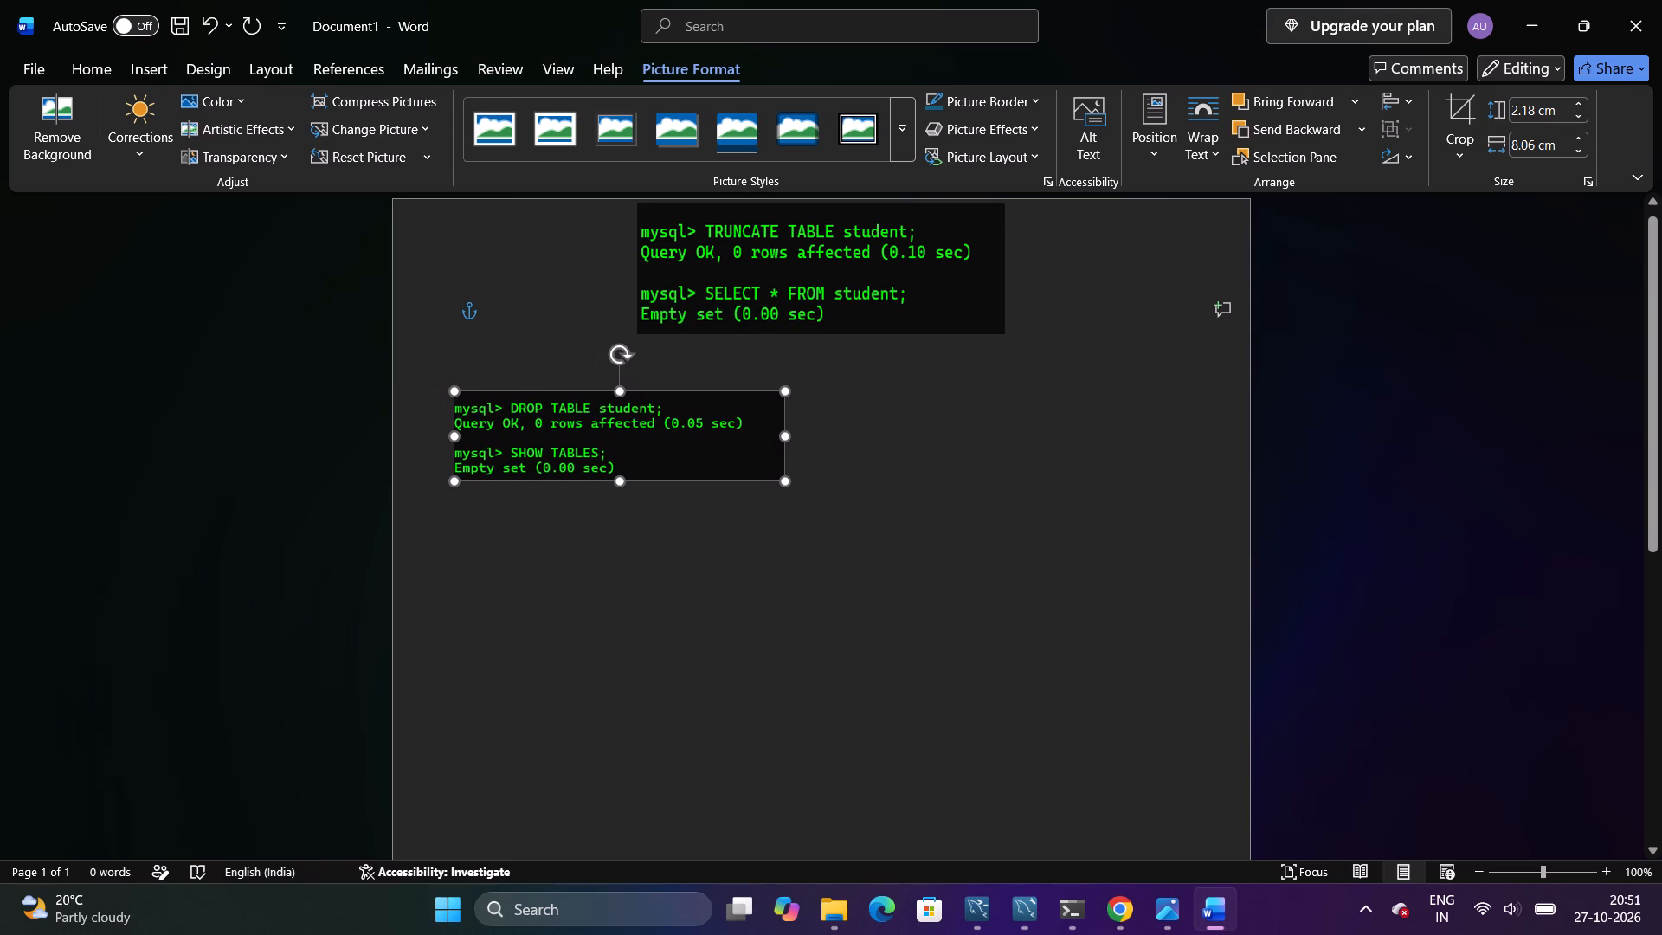
{"action": "left_click_drag", "start_coordinate": [694, 457], "coordinate": [699, 456]}
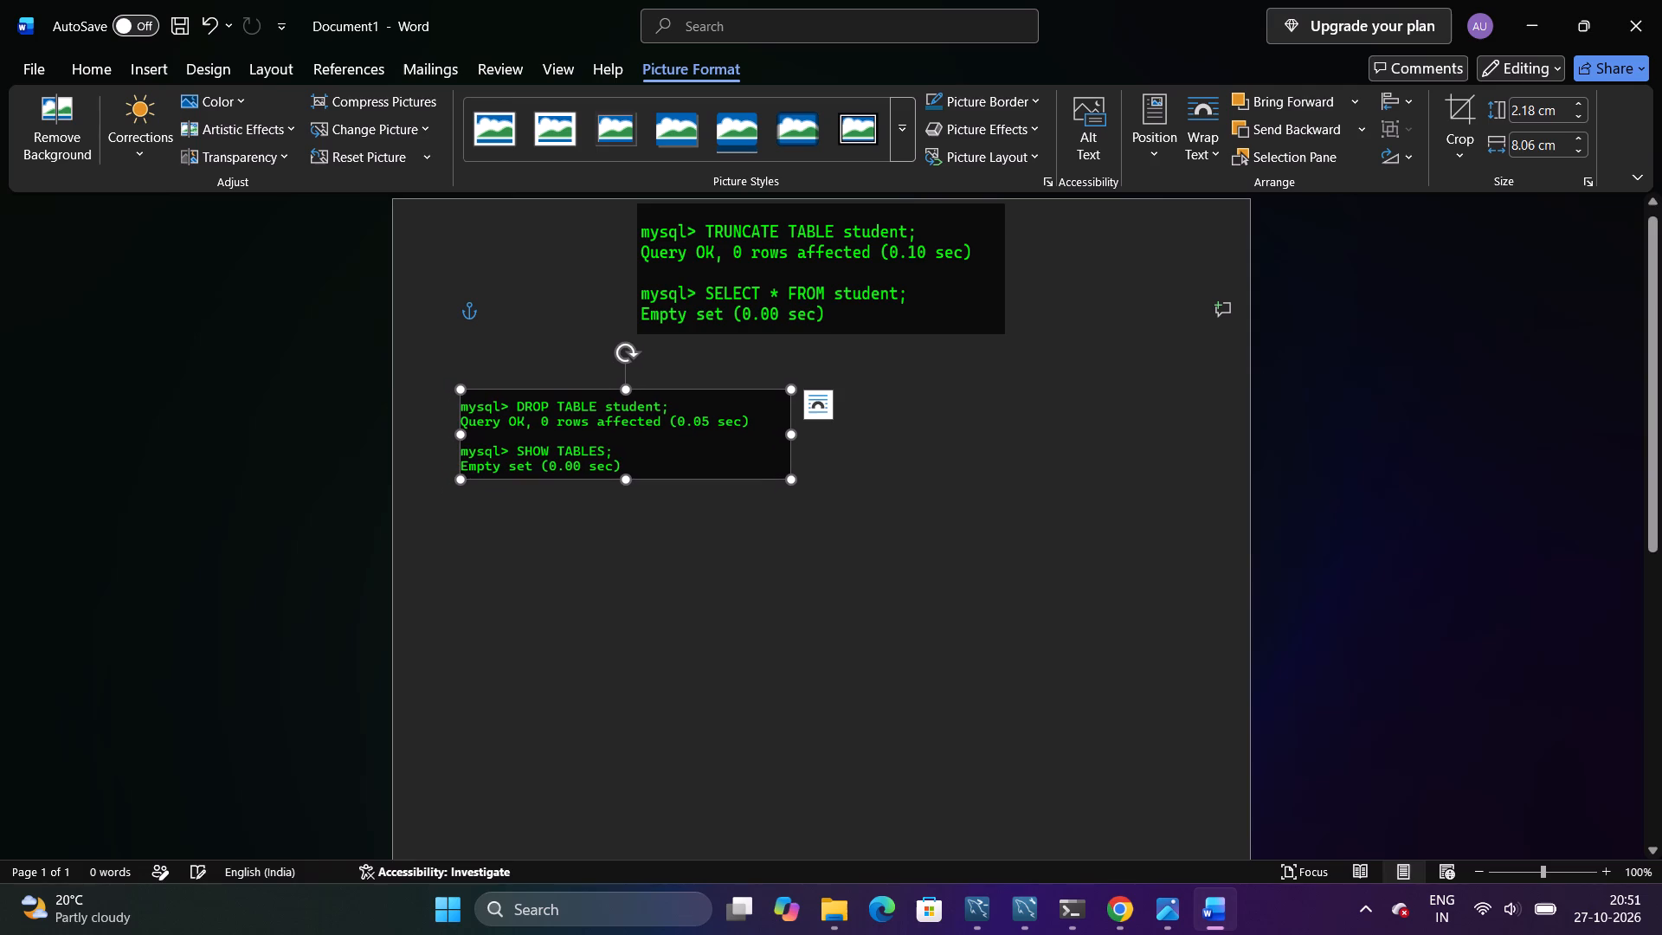
{"action": "left_click", "coordinate": [917, 367]}
Set the TRUNCATE TABLE screenshot's wrapping to In Front of Text and move it just above the DROP TABLE screenshot, left edges roughly aligned.
{"action": "left_click", "coordinate": [814, 284]}
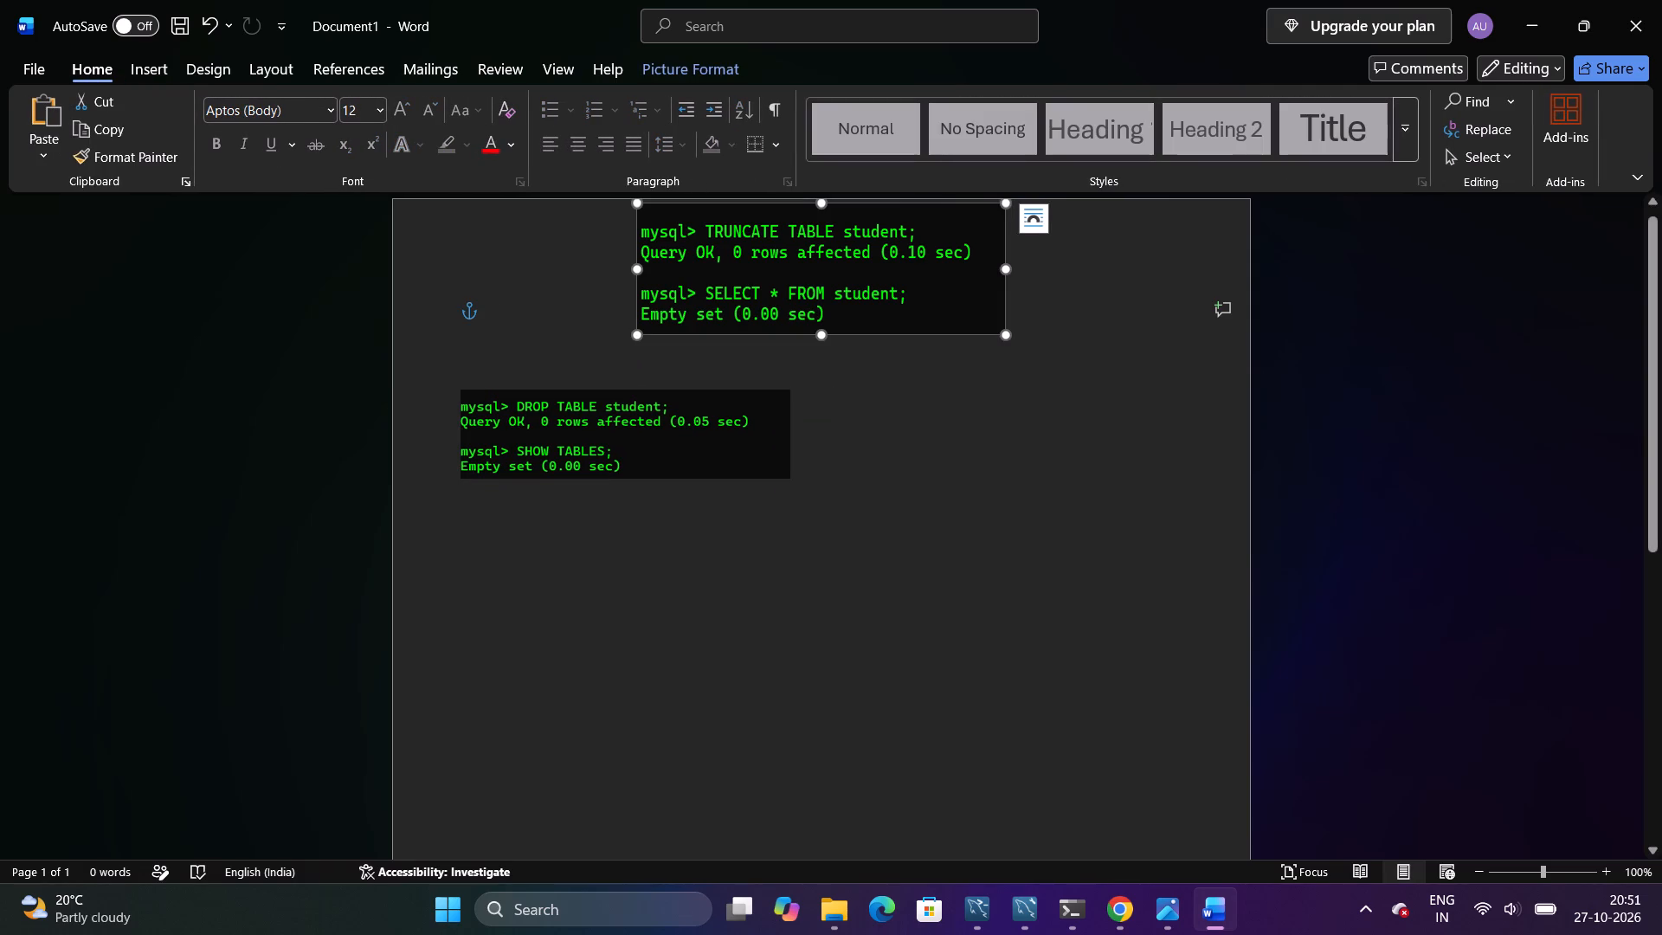
{"action": "left_click", "coordinate": [700, 60]}
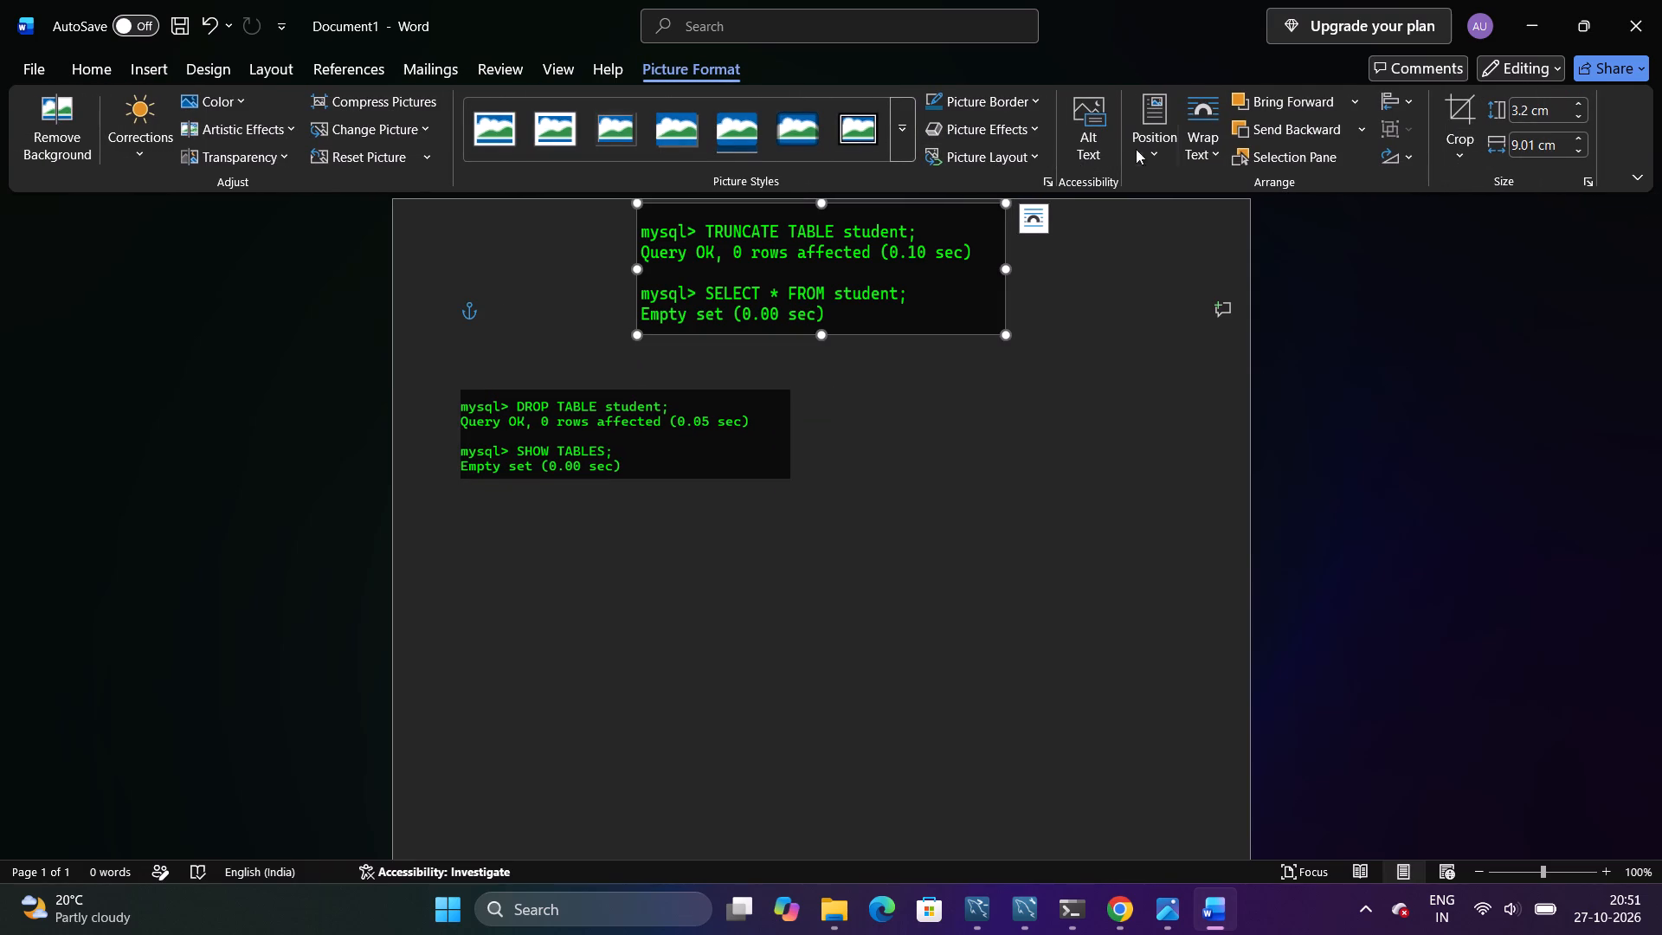
{"action": "left_click", "coordinate": [1201, 134]}
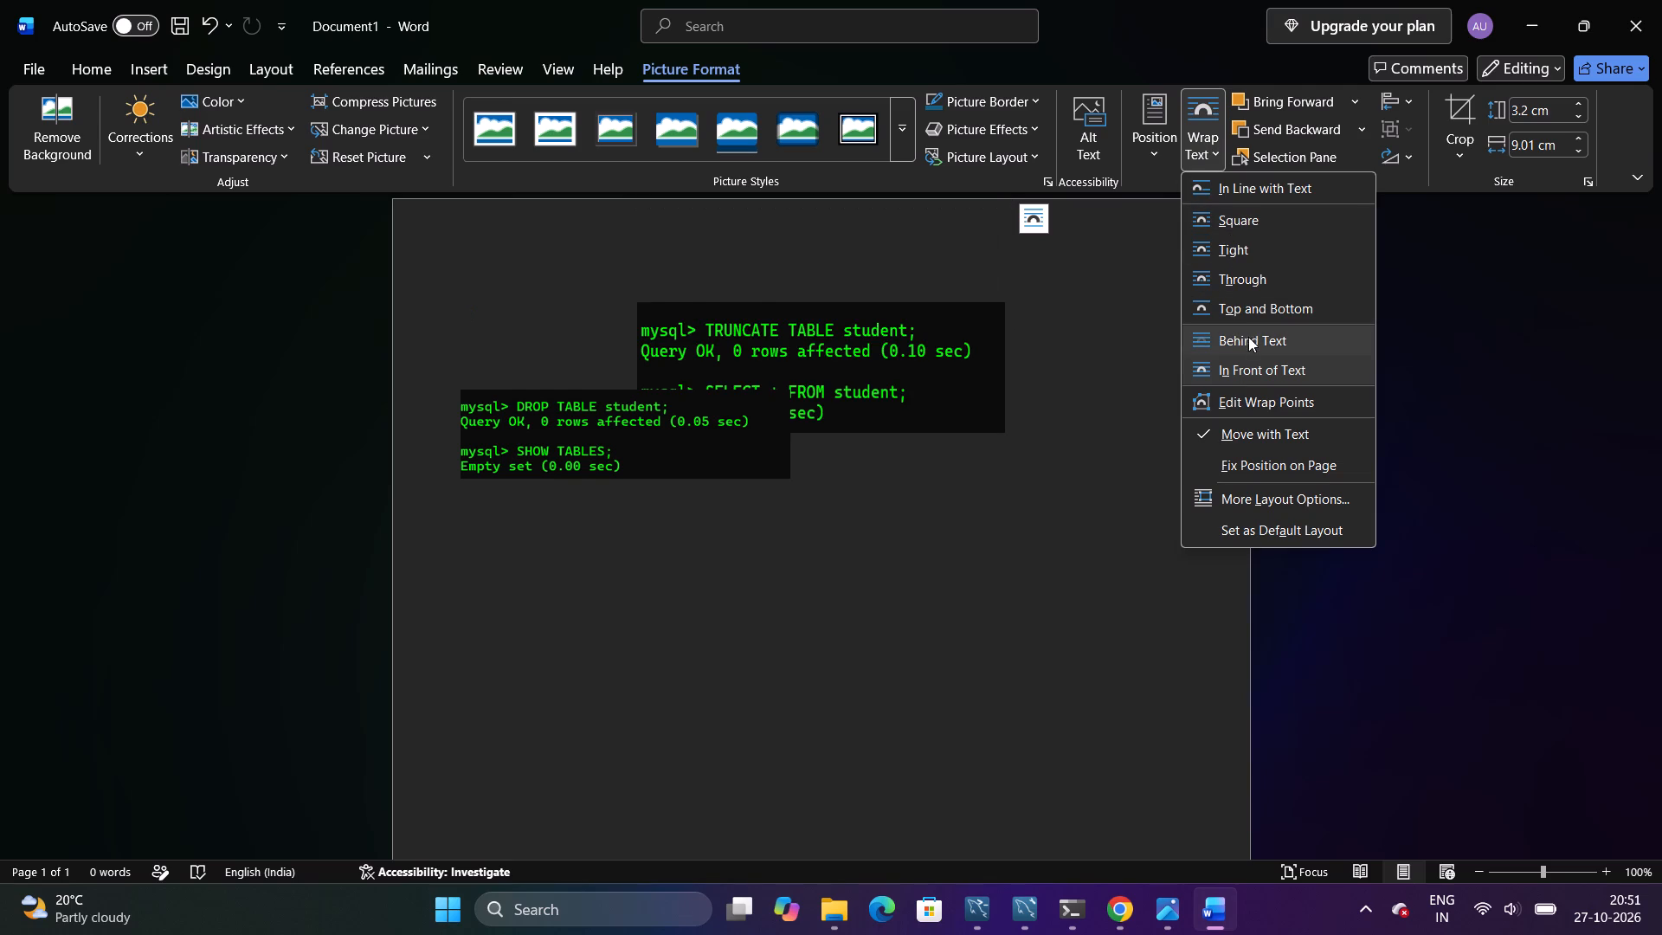
{"action": "left_click", "coordinate": [1253, 365]}
{"action": "left_click_drag", "start_coordinate": [874, 284], "coordinate": [786, 308]}
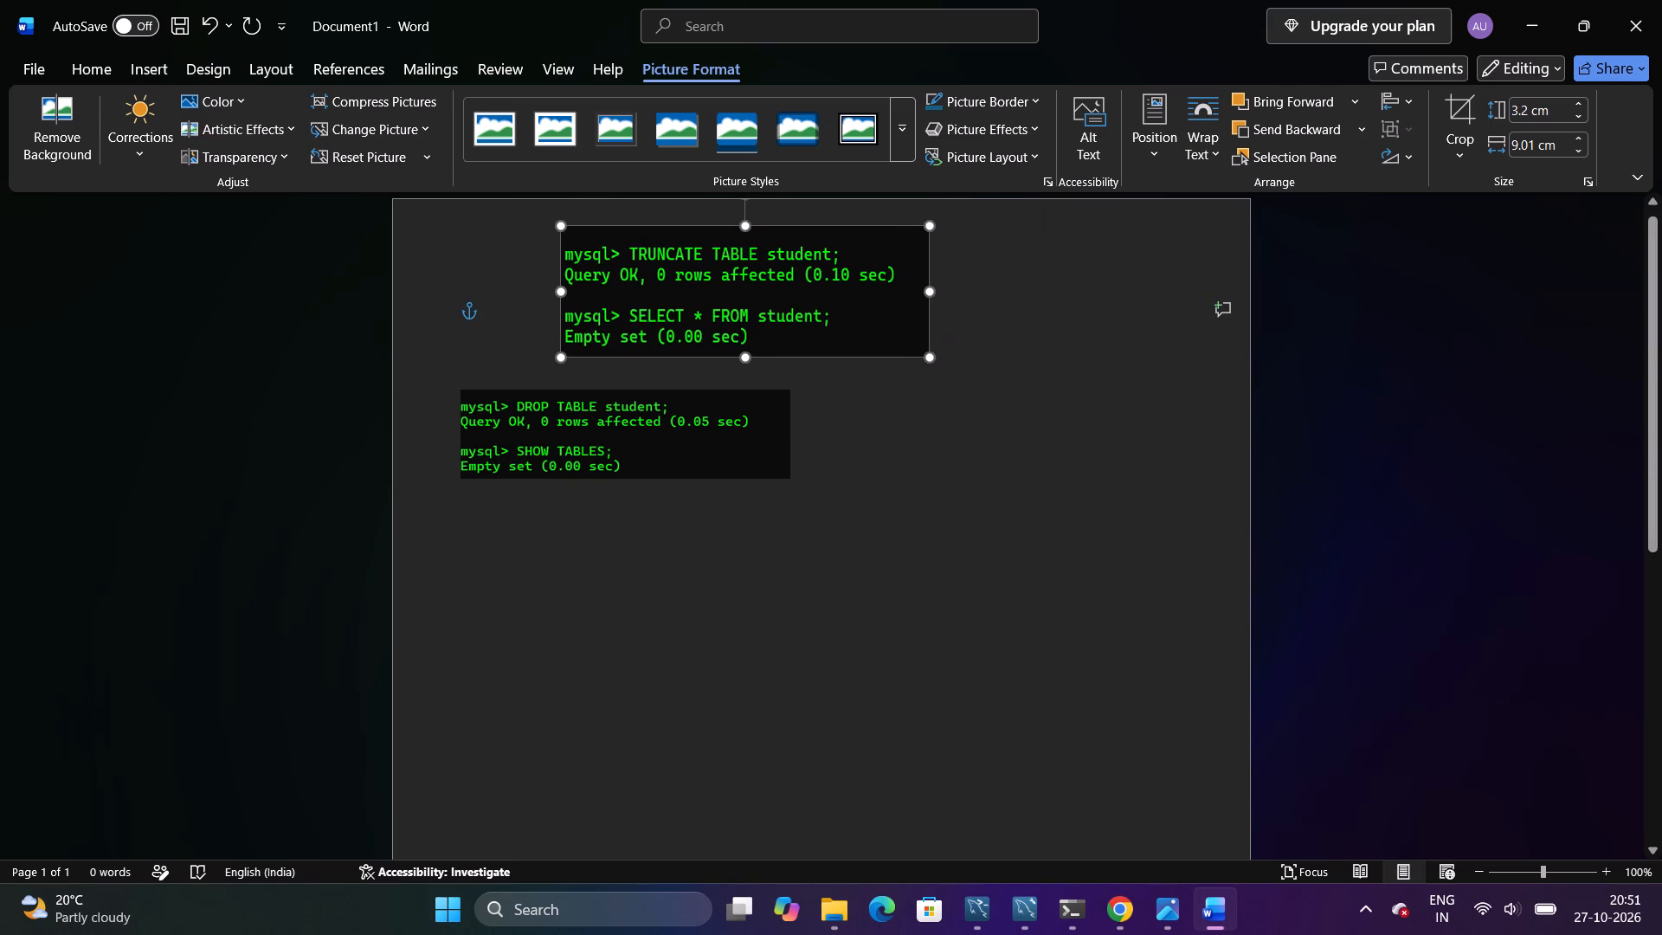
{"action": "left_click_drag", "start_coordinate": [786, 308], "coordinate": [693, 311]}
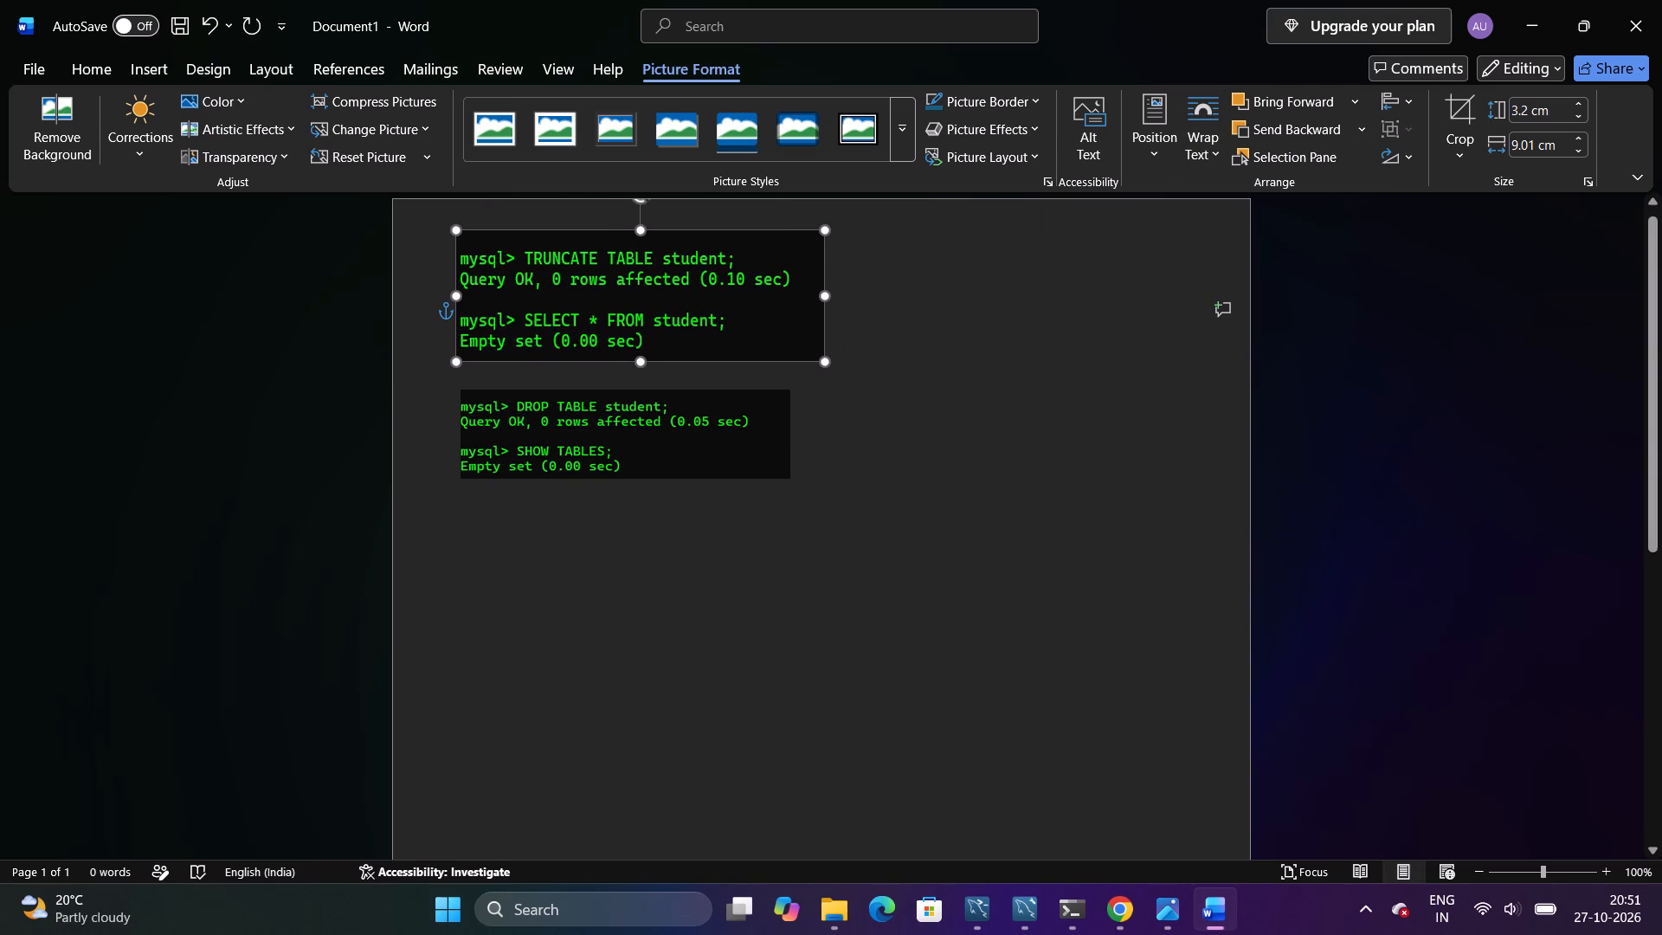
{"action": "left_click_drag", "start_coordinate": [693, 311], "coordinate": [694, 313]}
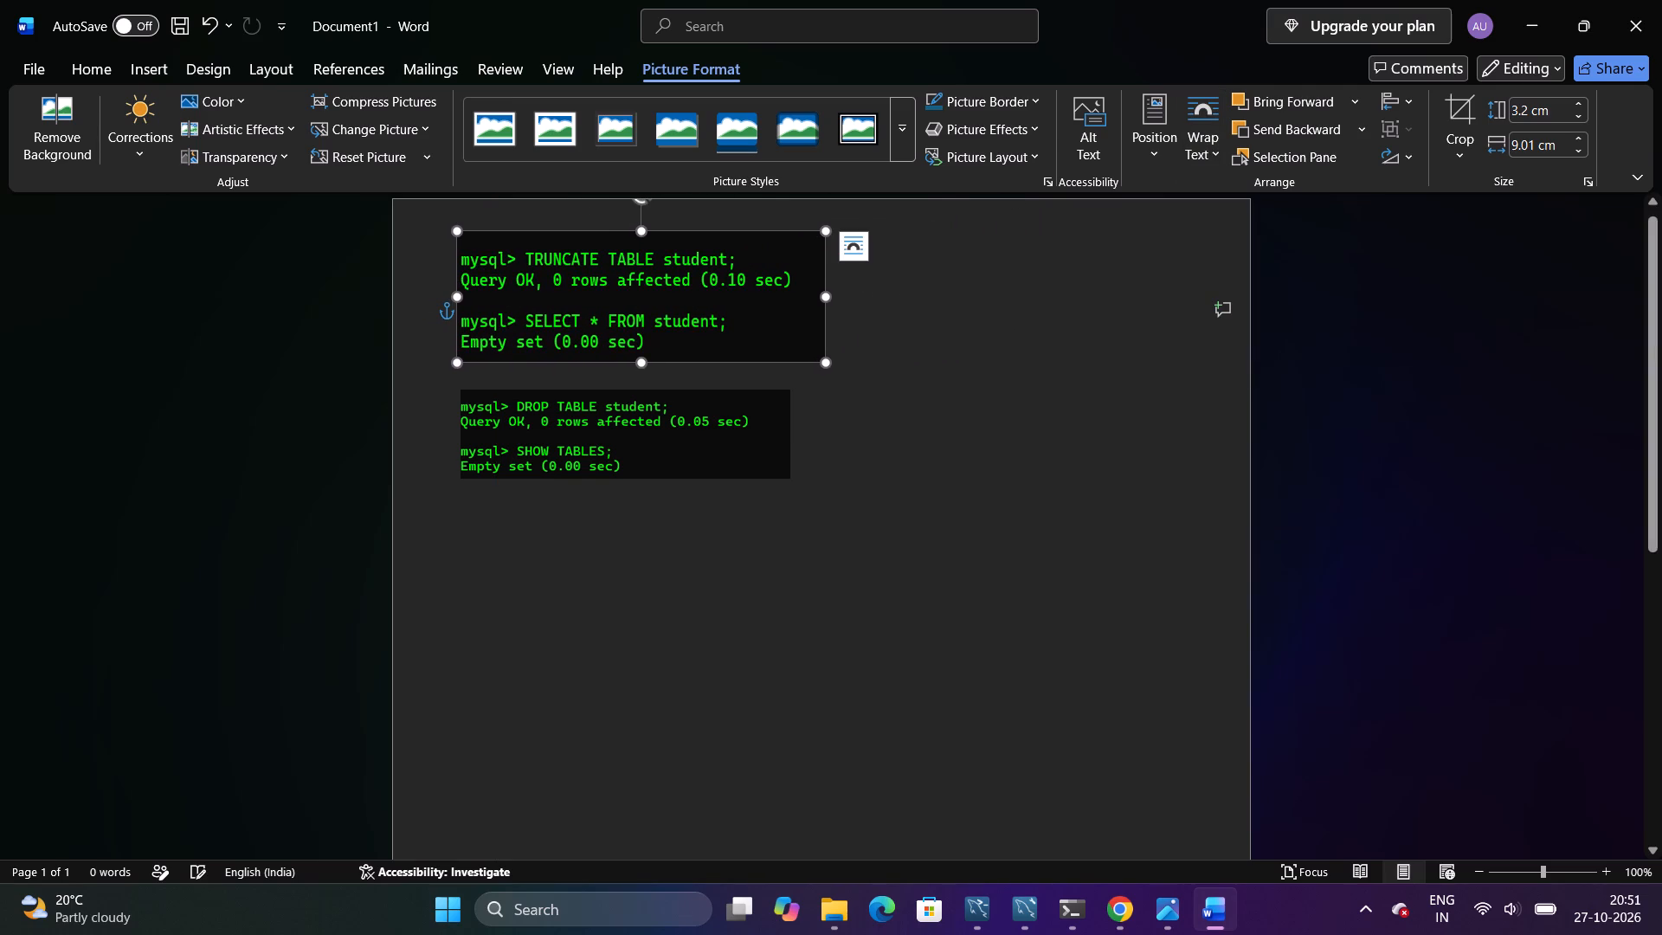
{"action": "left_click", "coordinate": [950, 365]}
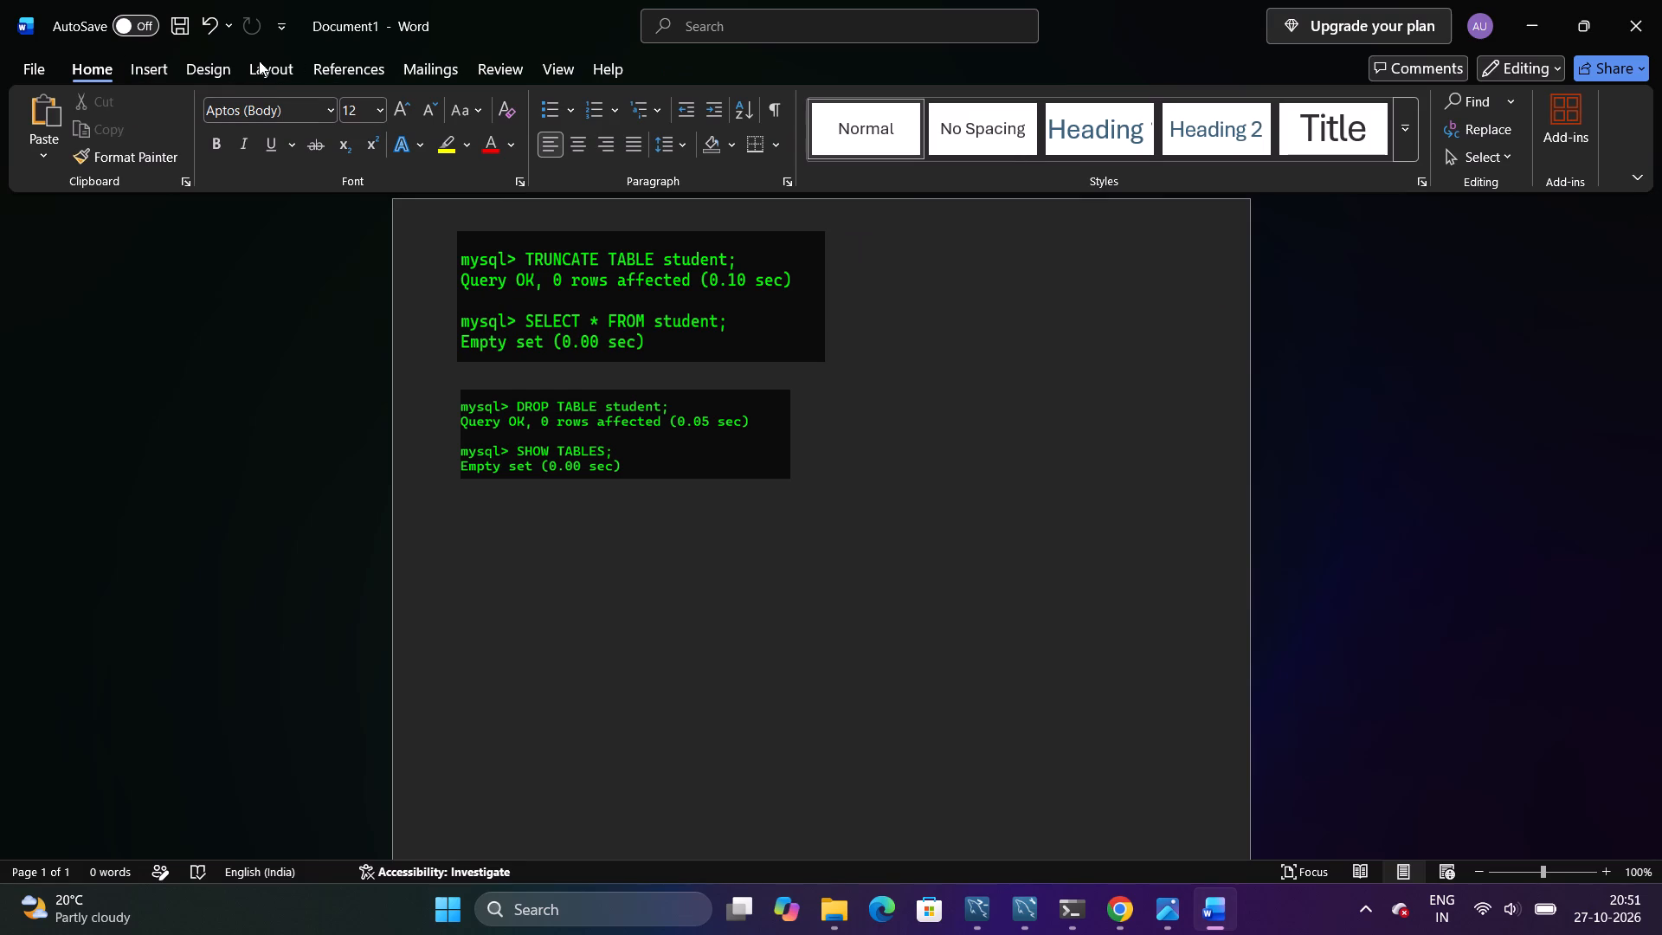
{"action": "left_click", "coordinate": [153, 72]}
{"action": "left_click", "coordinate": [235, 139]}
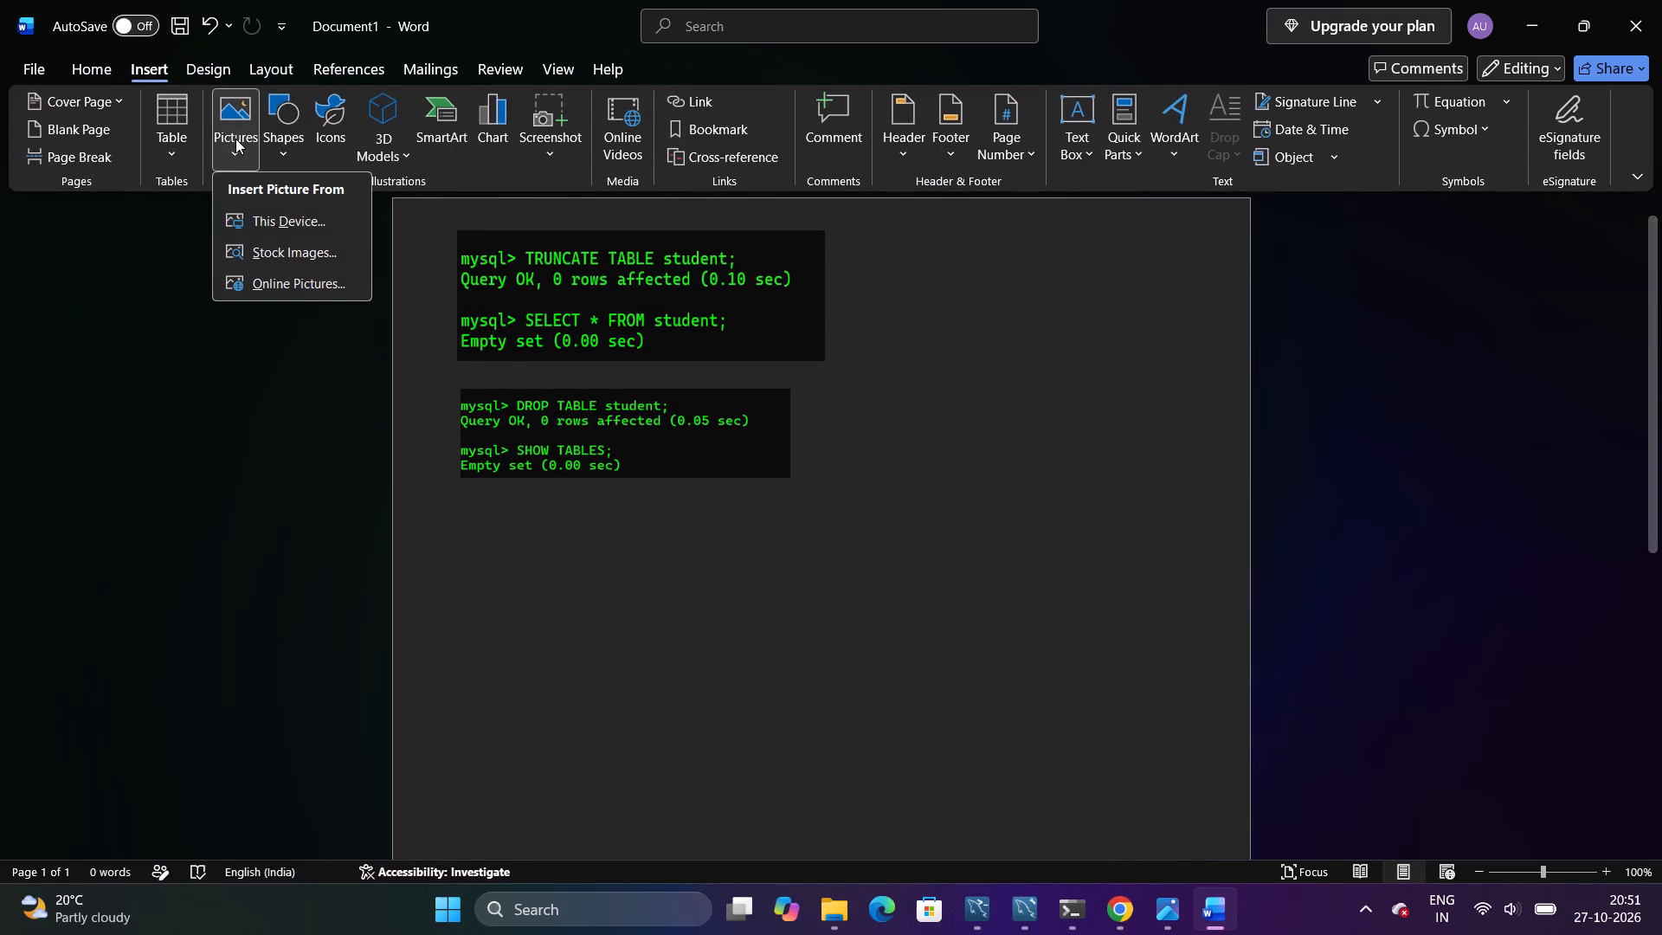
{"action": "left_click", "coordinate": [245, 216]}
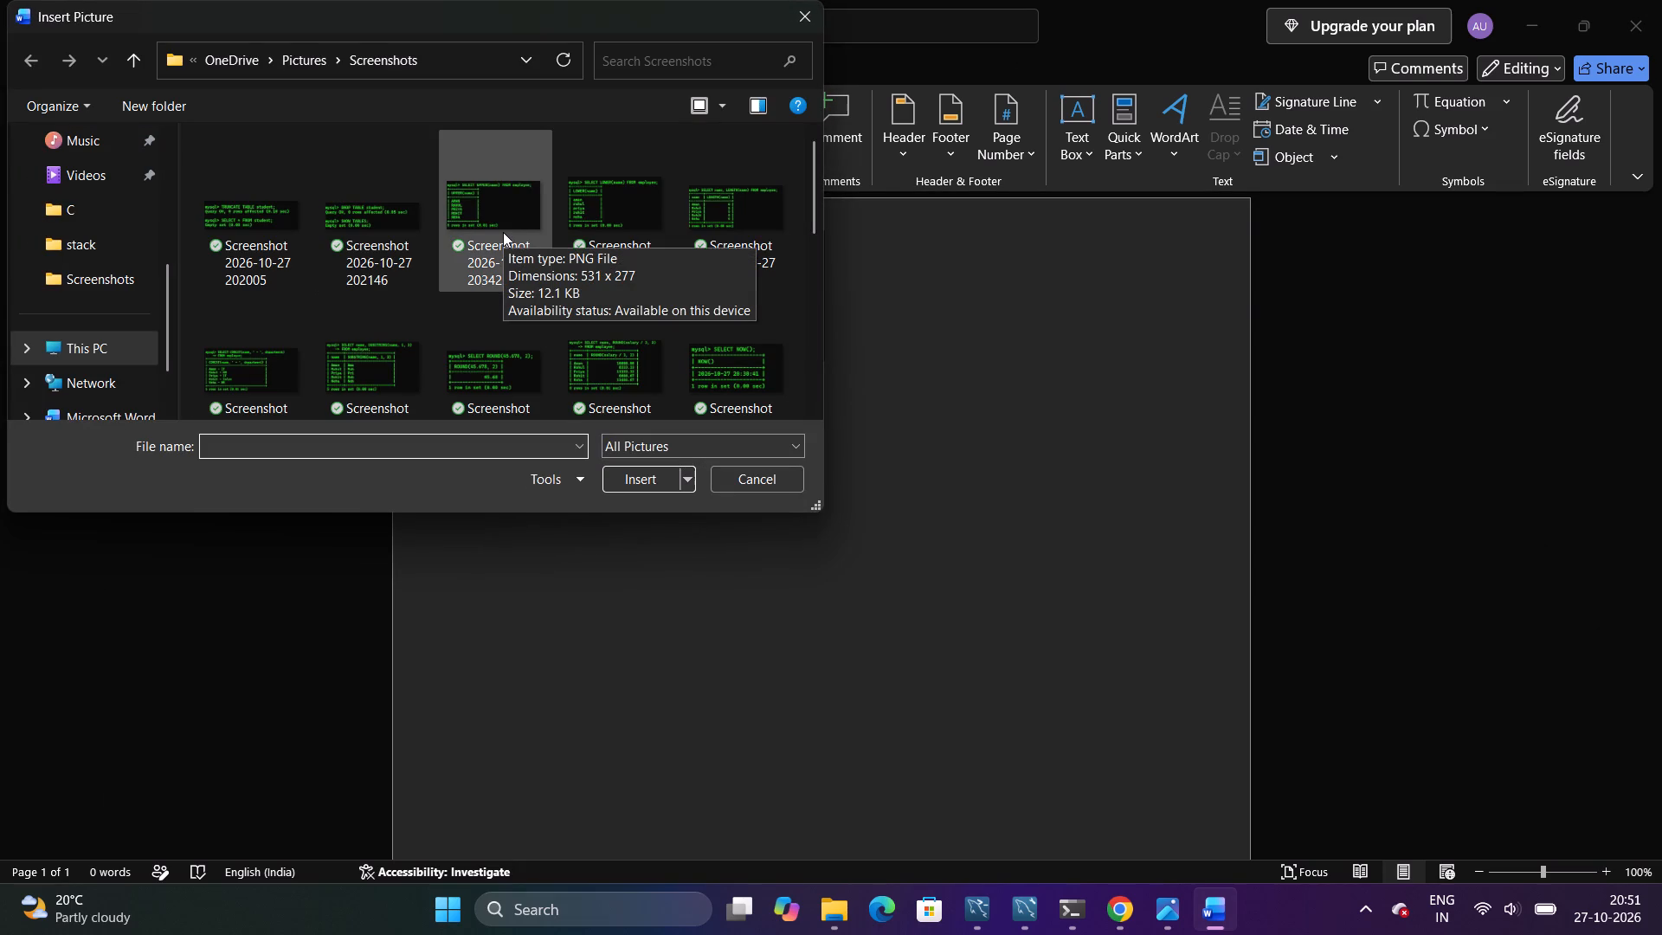
{"action": "left_click", "coordinate": [503, 232]}
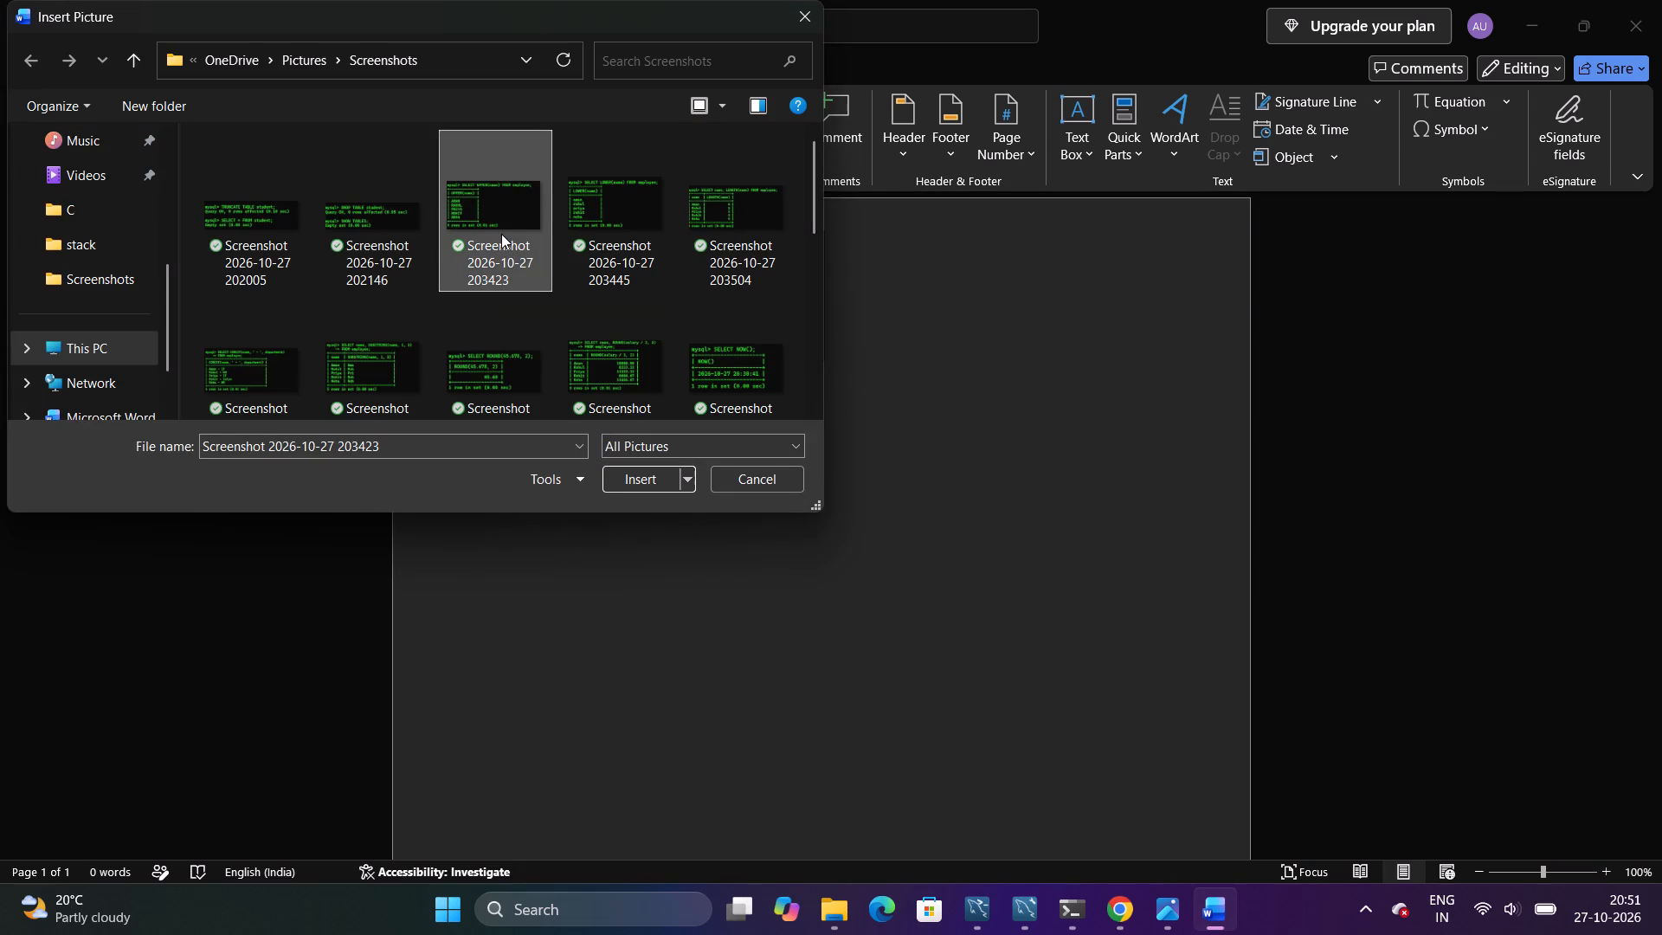
{"action": "left_click", "coordinate": [605, 242]}
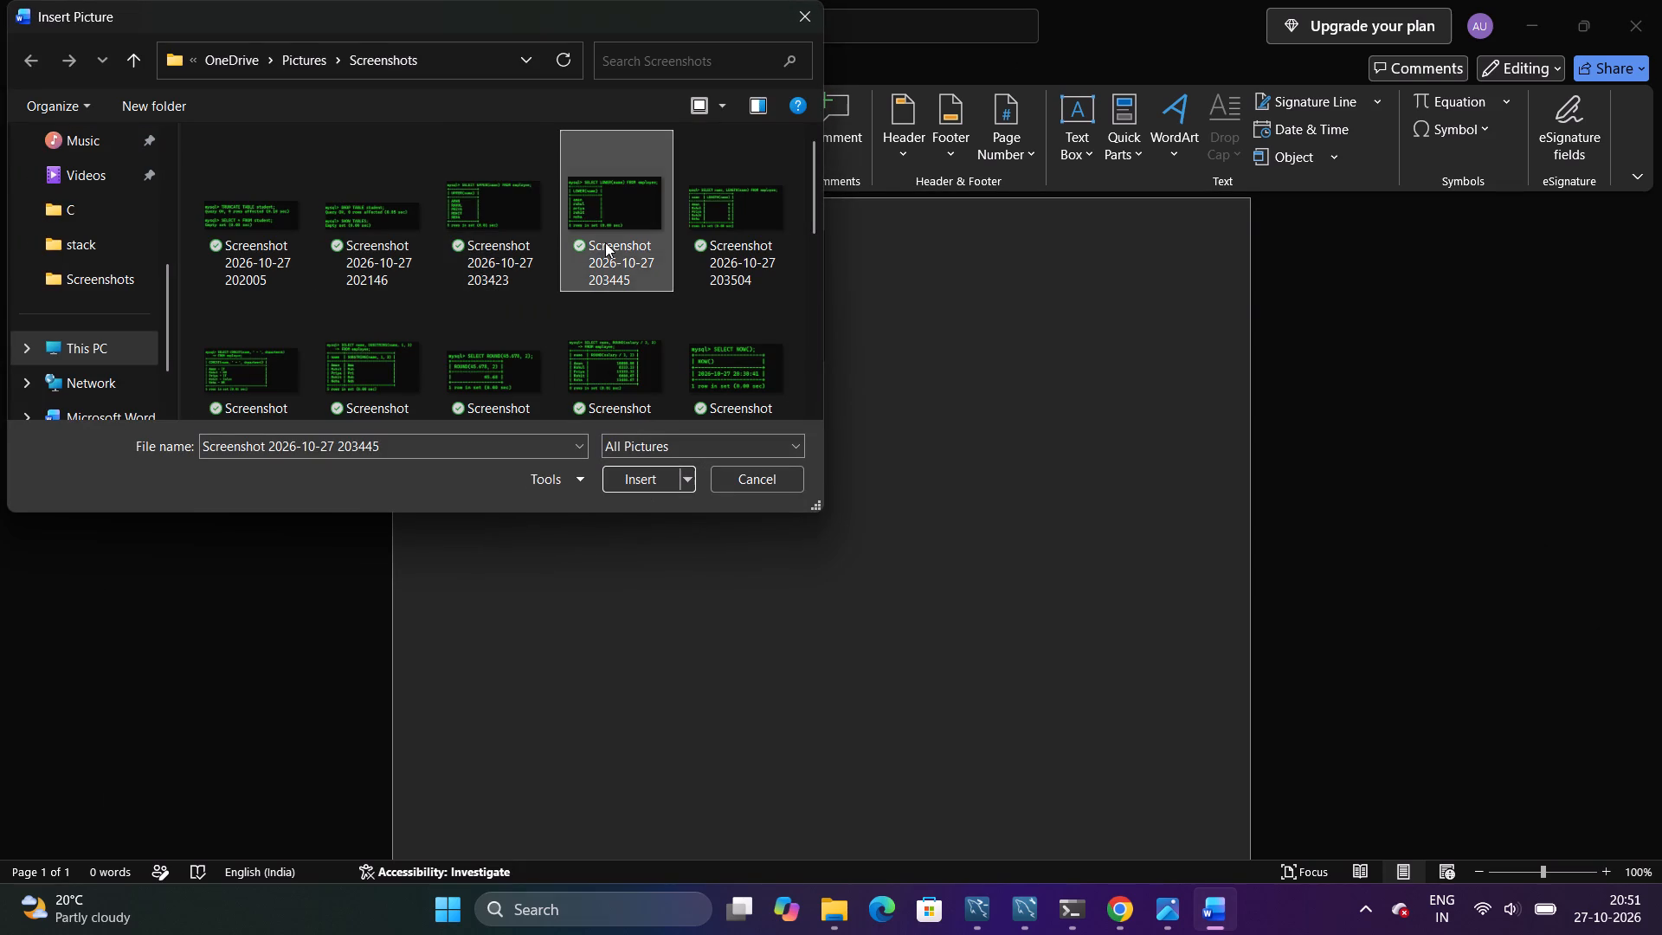
{"action": "left_click", "coordinate": [478, 240]}
{"action": "left_click", "coordinate": [644, 481]}
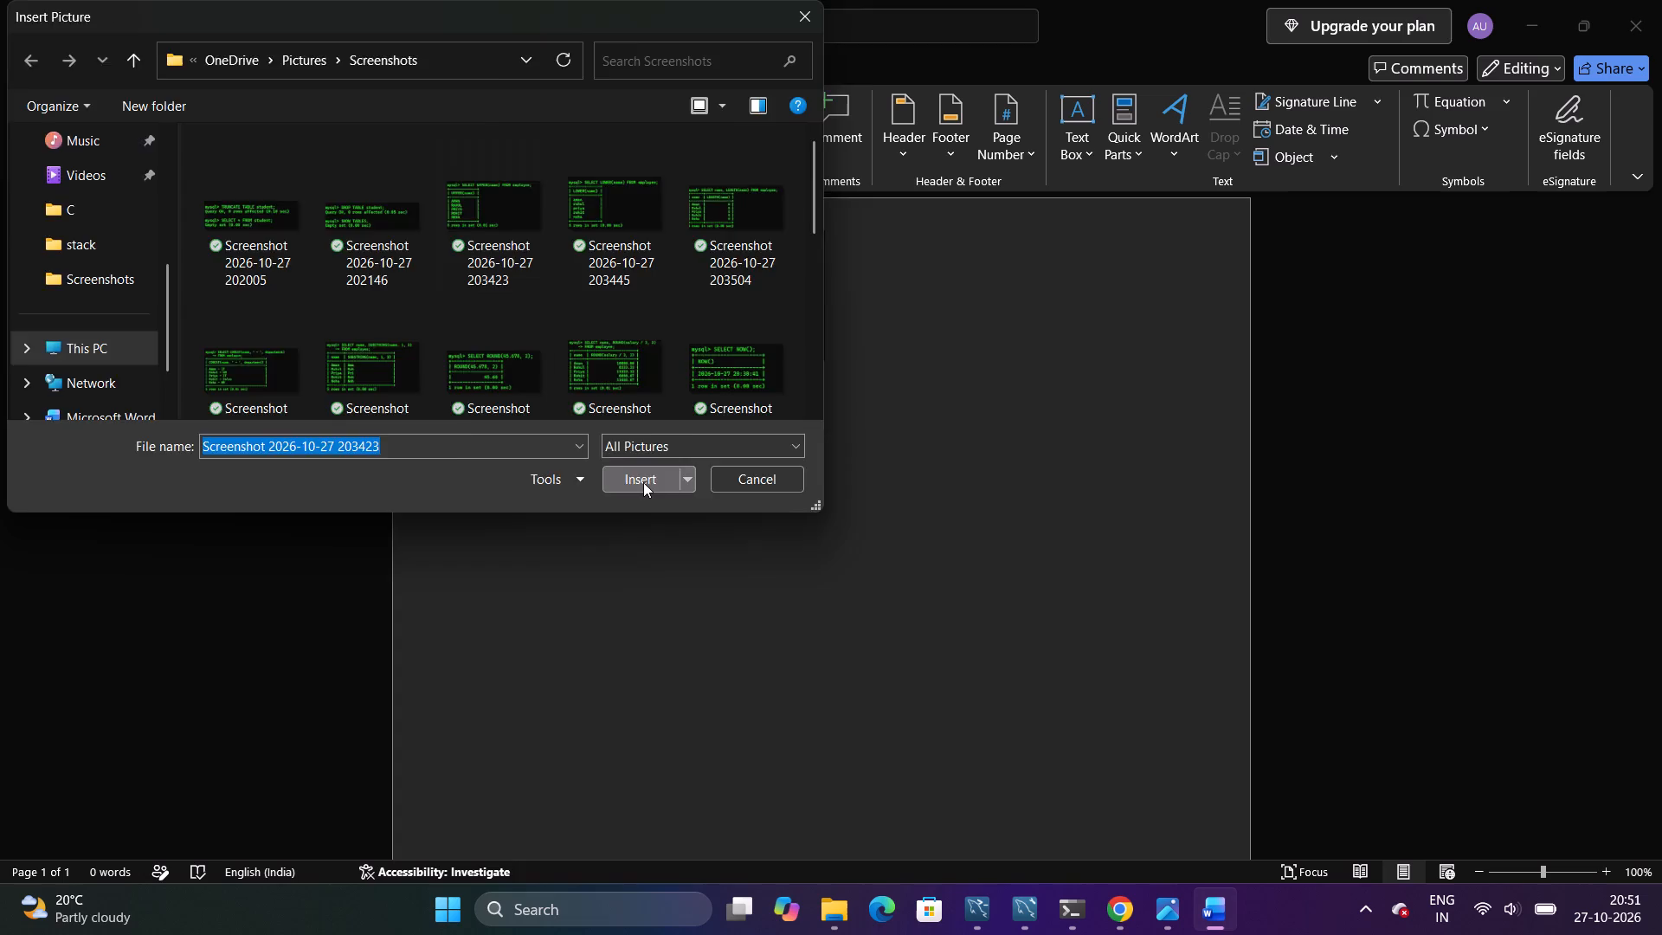
{"action": "left_click_drag", "start_coordinate": [664, 494], "coordinate": [674, 526]}
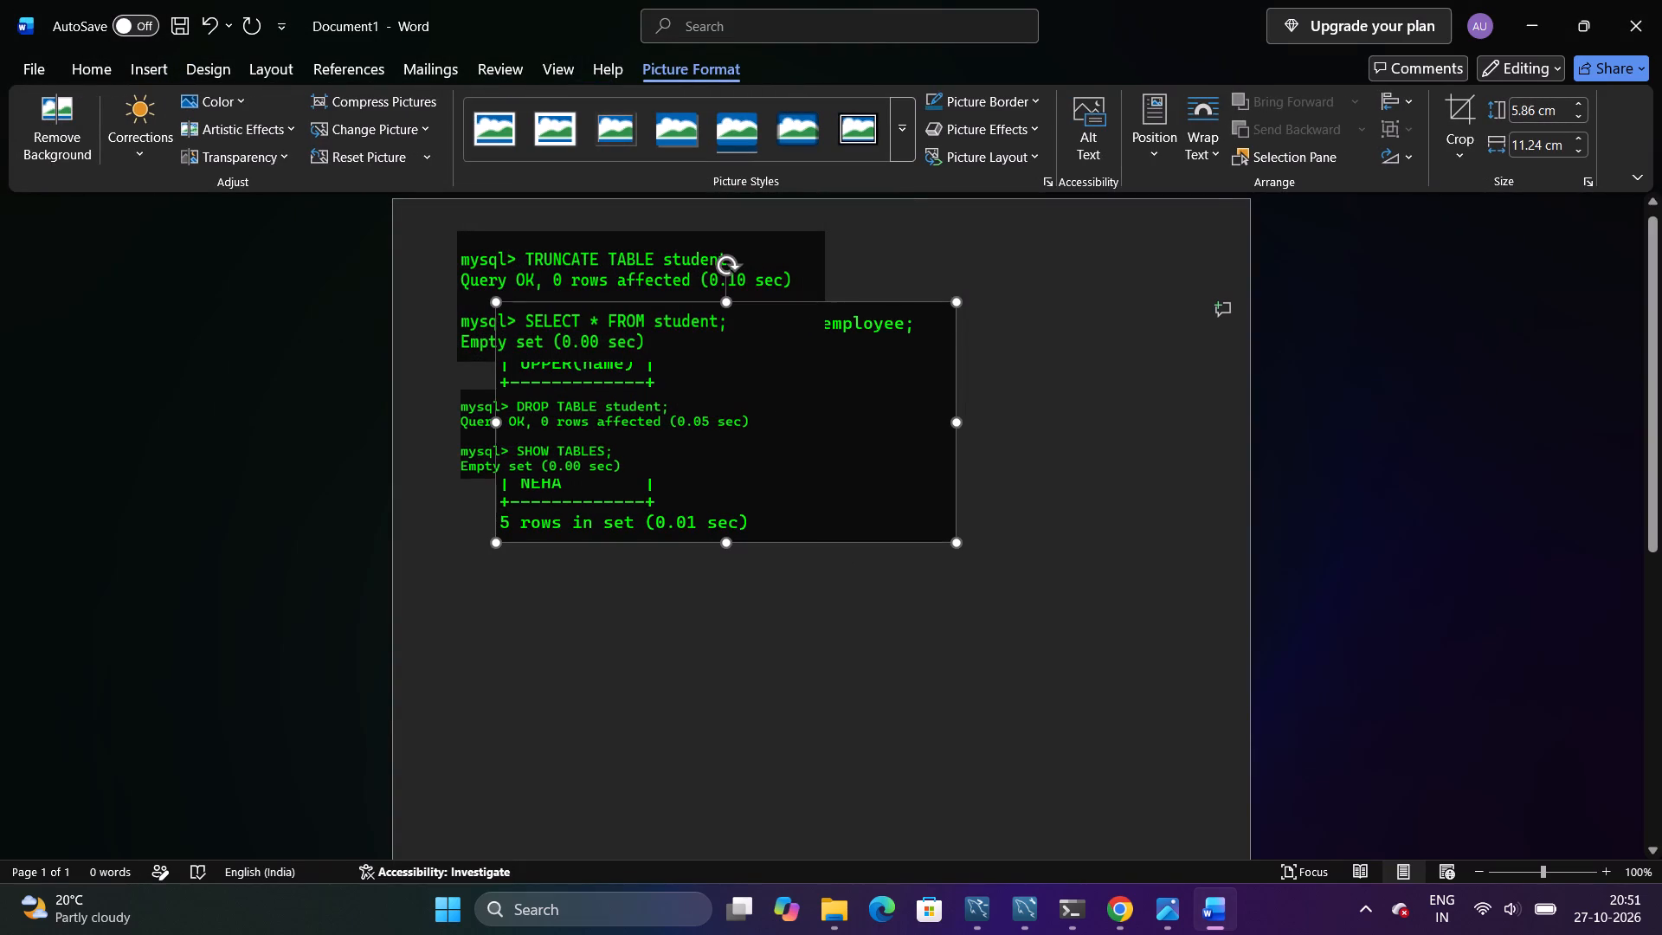
Set the SELECT UPPER(name) screenshot to In Front of Text and place it just below the DROP TABLE screenshot, left edges roughly aligned.
{"action": "left_click", "coordinate": [1205, 143]}
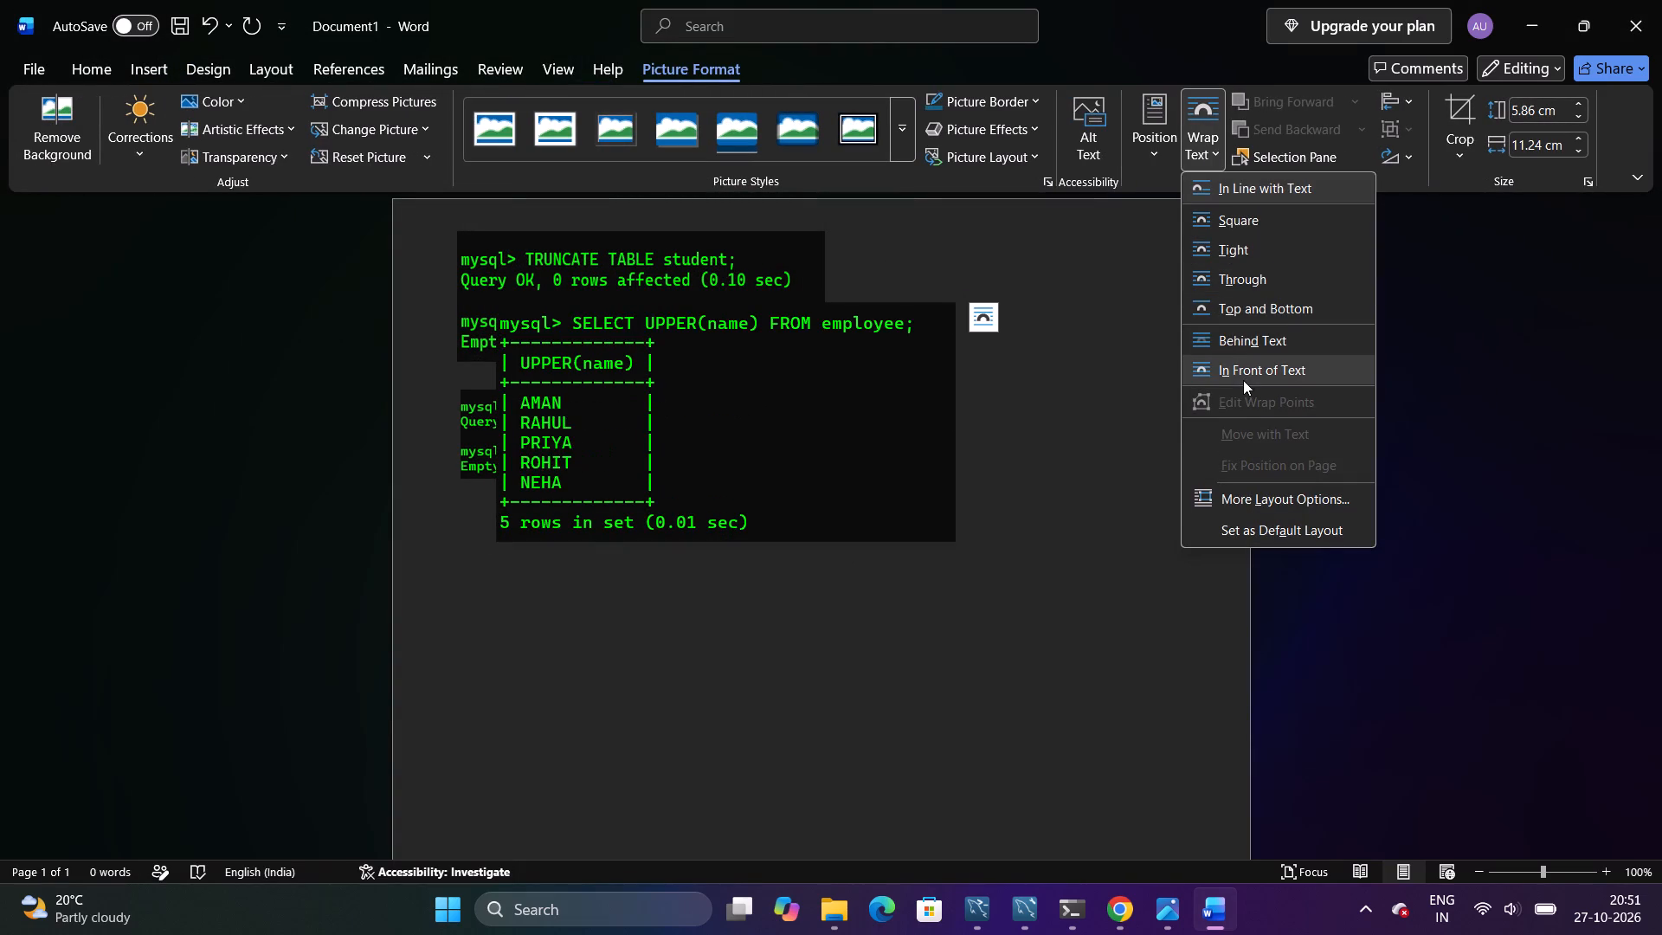
{"action": "left_click", "coordinate": [1240, 373]}
{"action": "left_click_drag", "start_coordinate": [872, 452], "coordinate": [848, 605]}
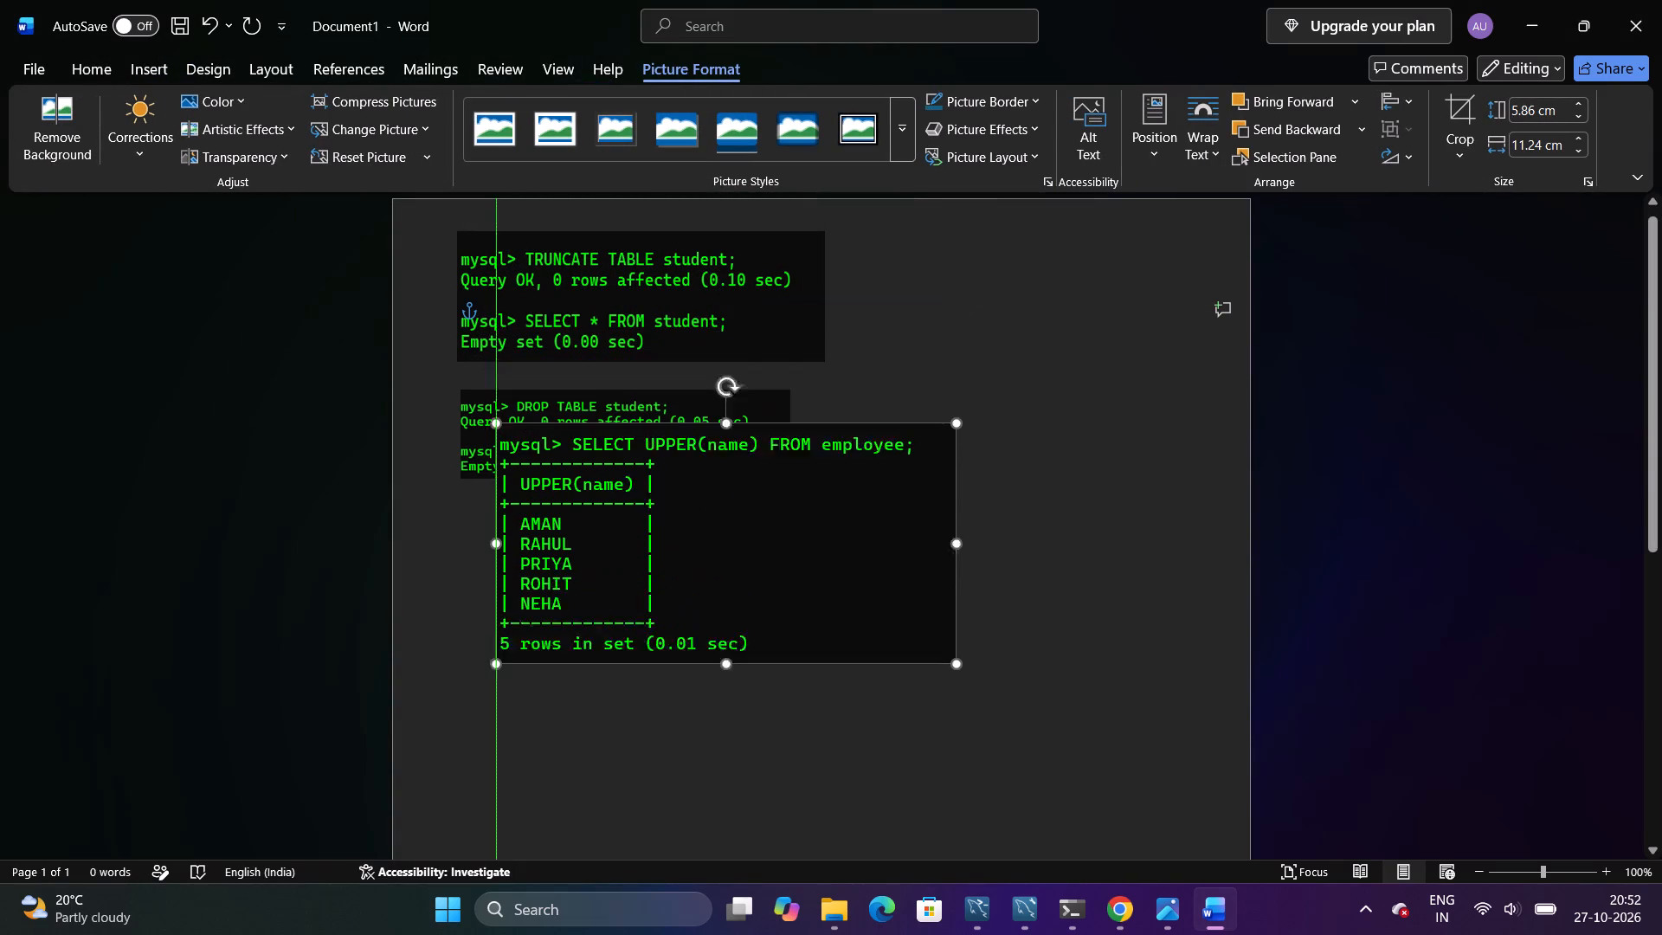
{"action": "left_click_drag", "start_coordinate": [848, 605], "coordinate": [839, 648]}
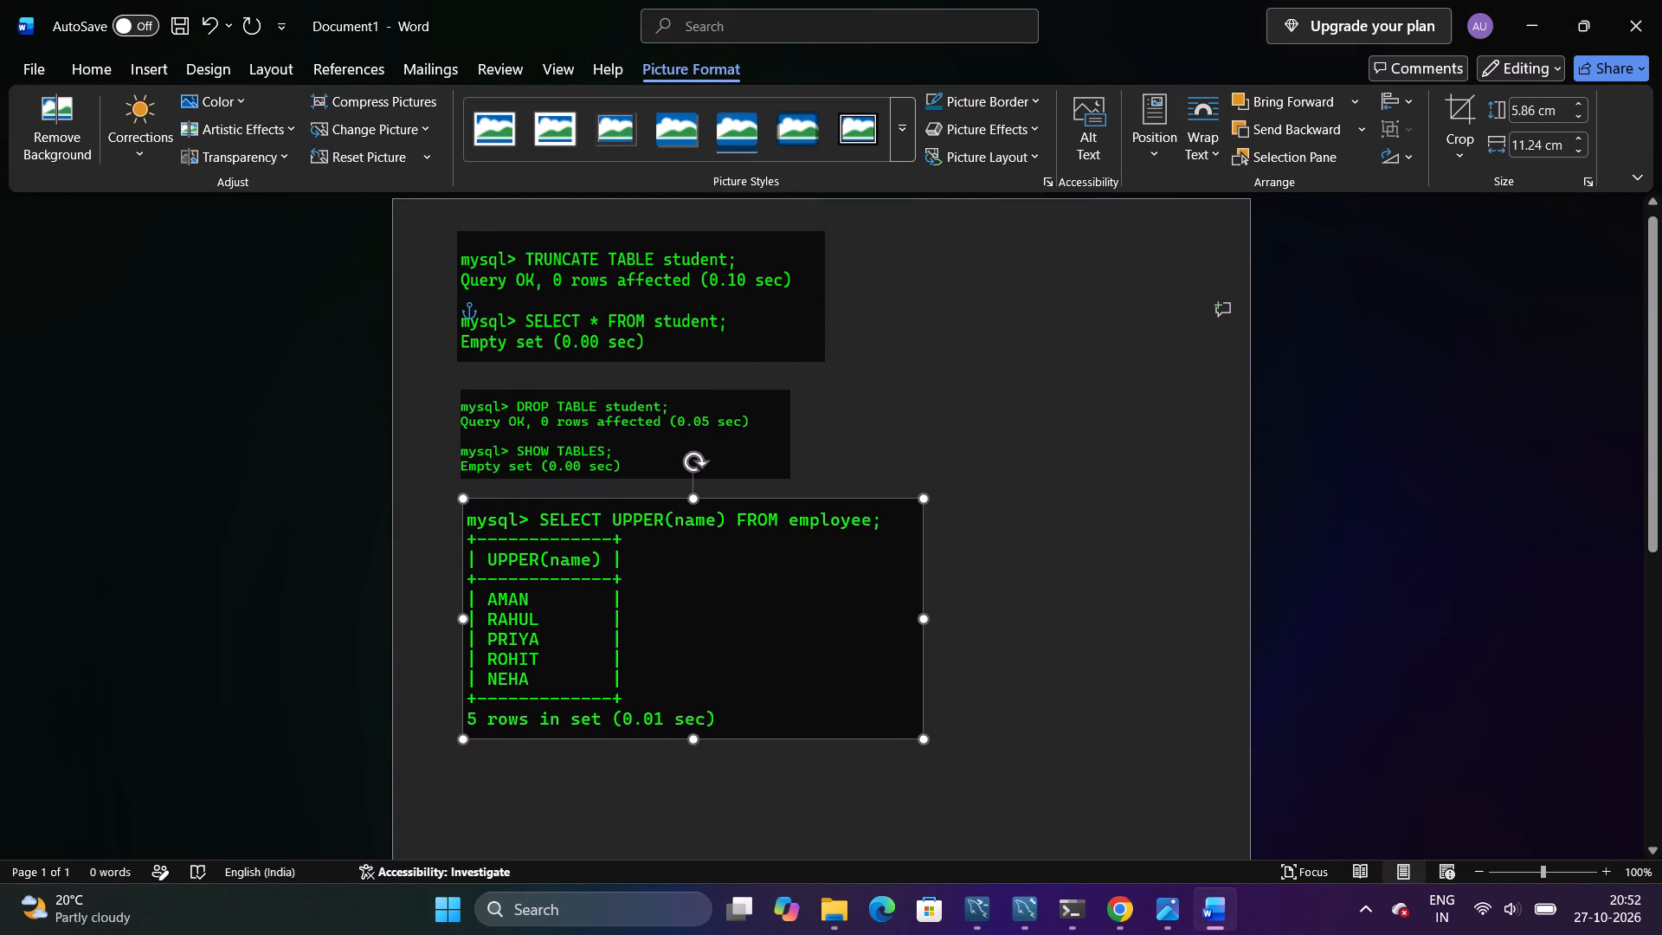
{"action": "left_click_drag", "start_coordinate": [839, 648], "coordinate": [830, 654]}
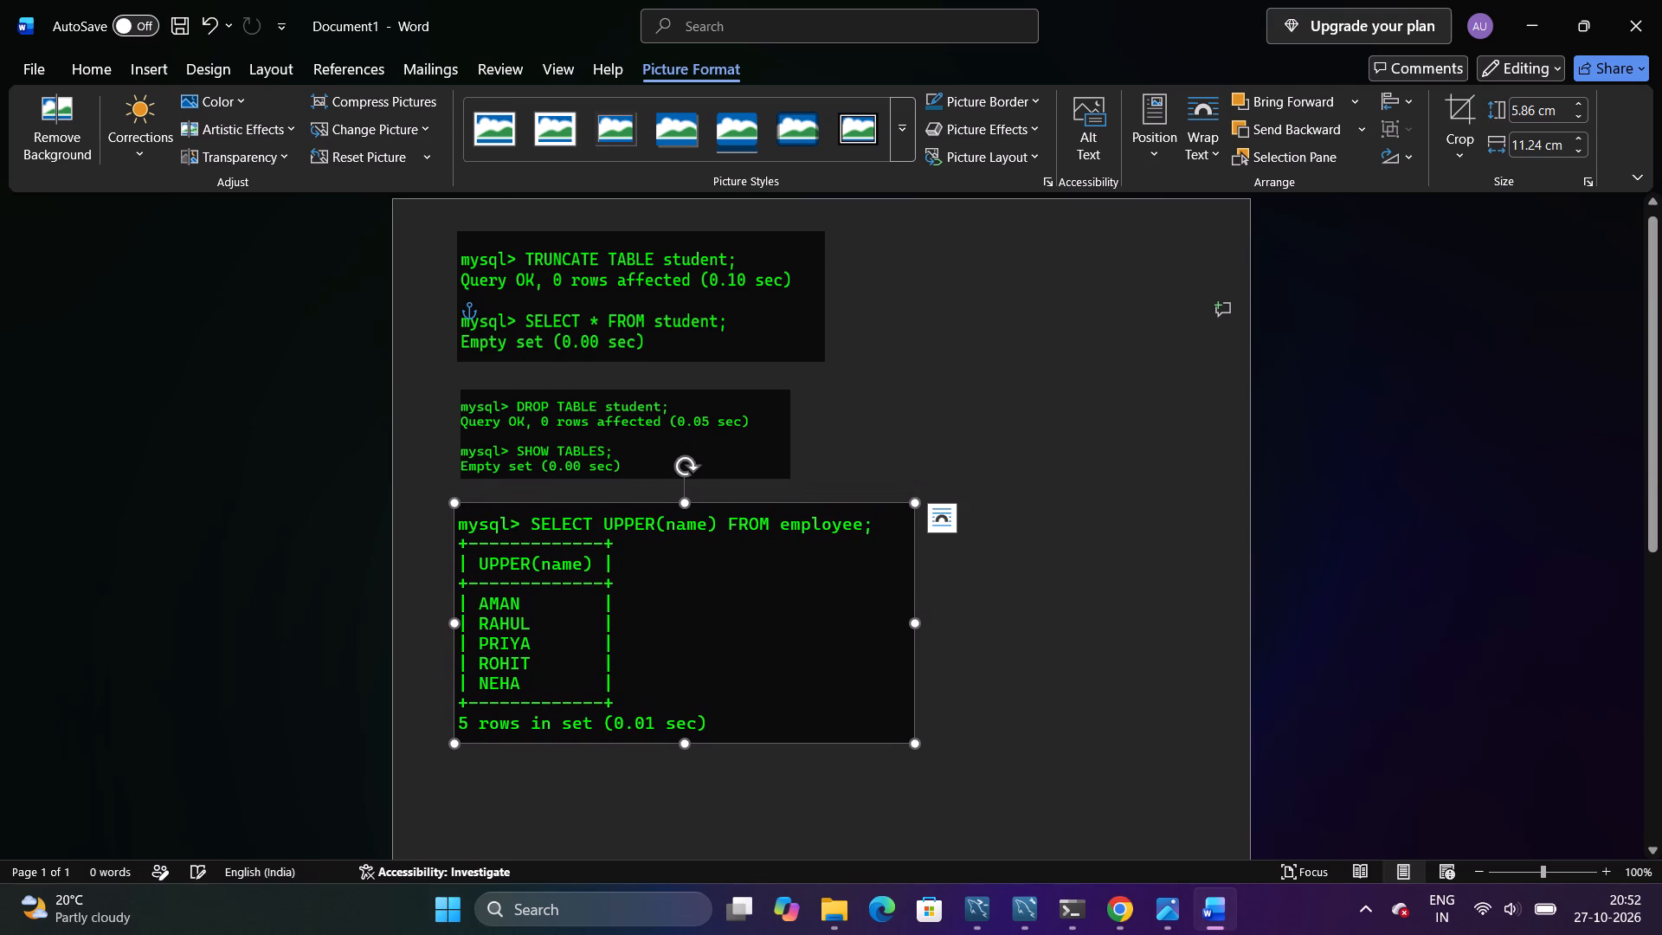
{"action": "left_click", "coordinate": [1023, 627]}
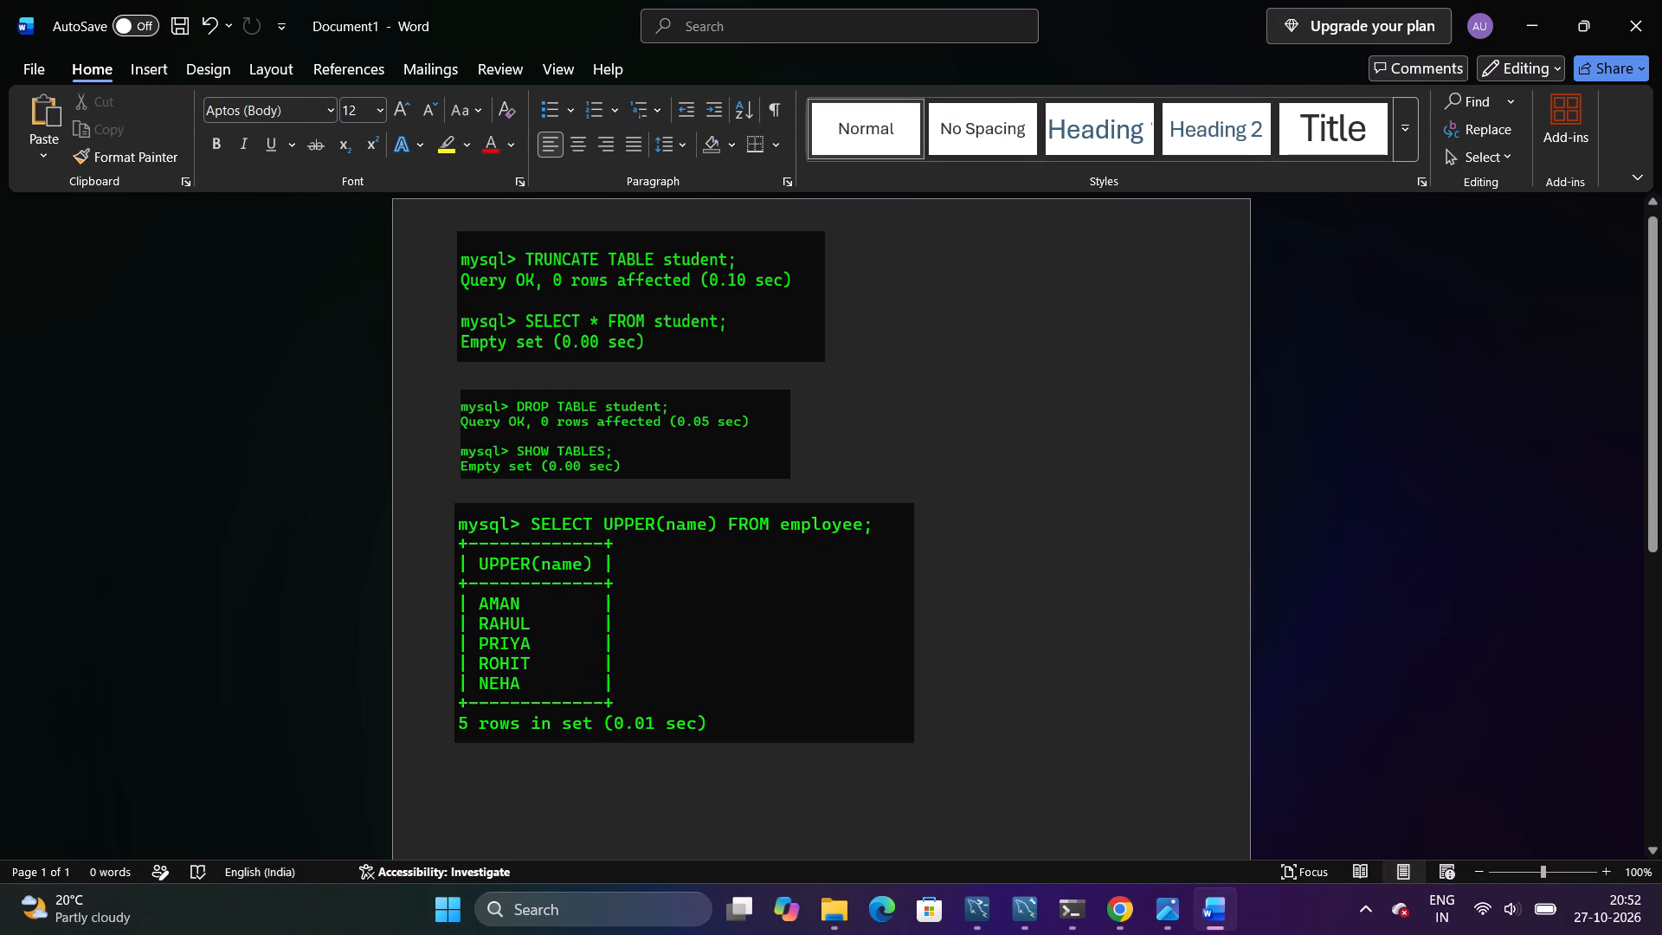
Check the remaining space on the page below the SELECT UPPER(name) screenshot.
{"action": "scroll", "coordinate": [1145, 481], "scroll_direction": "down", "scroll_amount": 1}
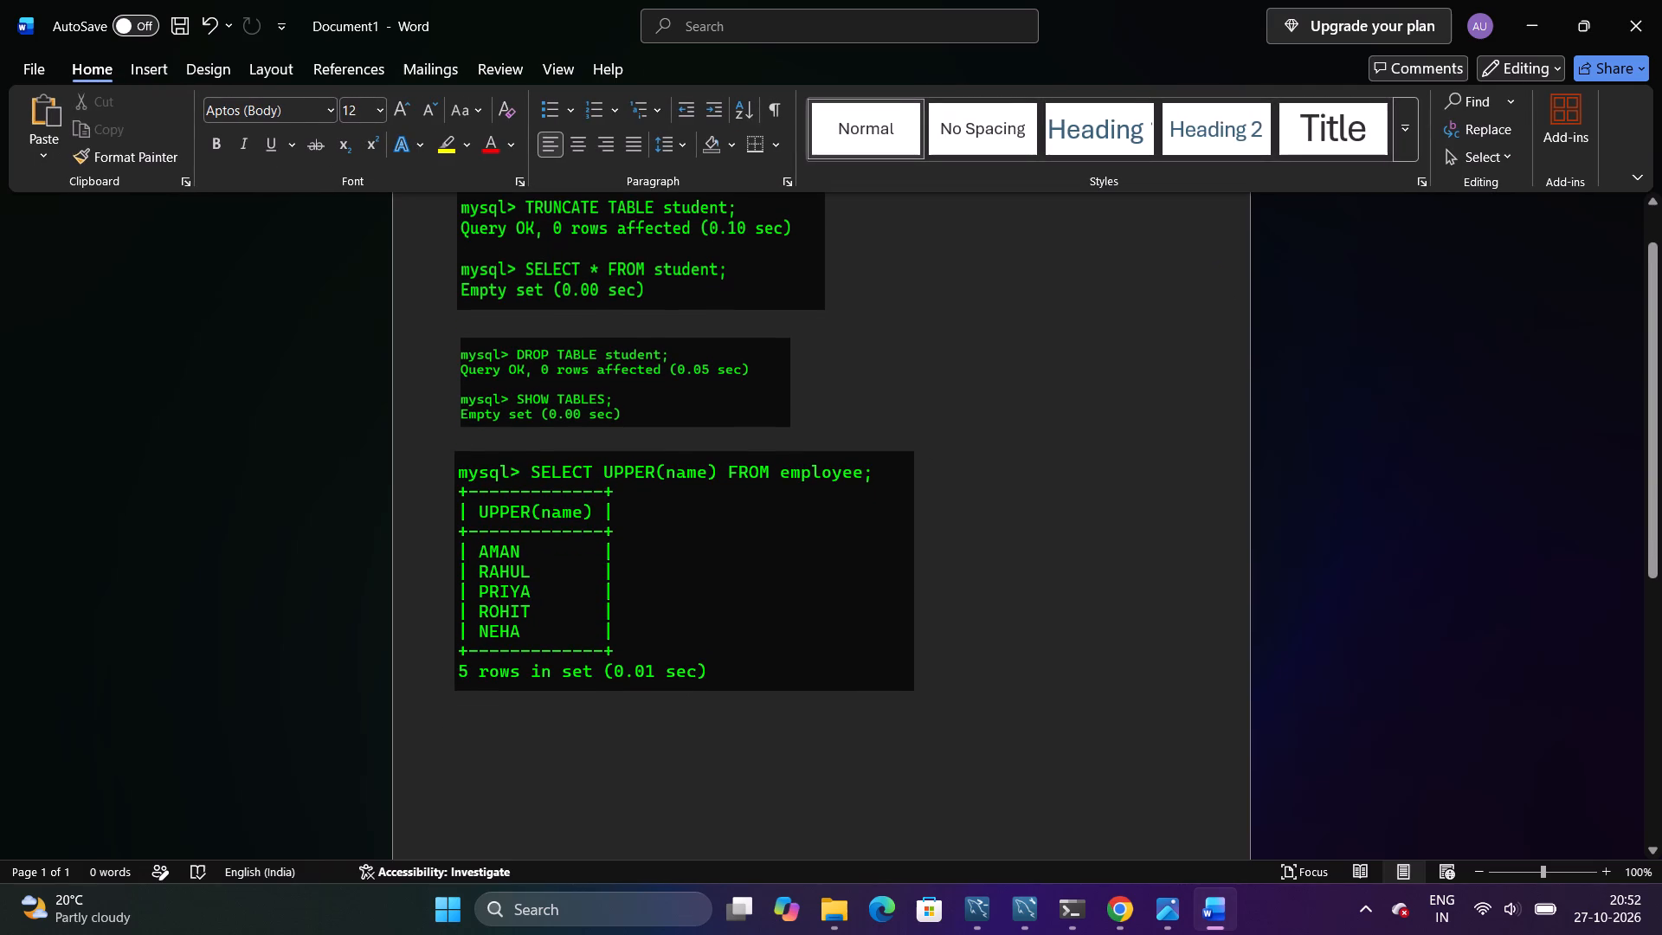
{"action": "scroll", "coordinate": [965, 462], "scroll_direction": "down", "scroll_amount": 14}
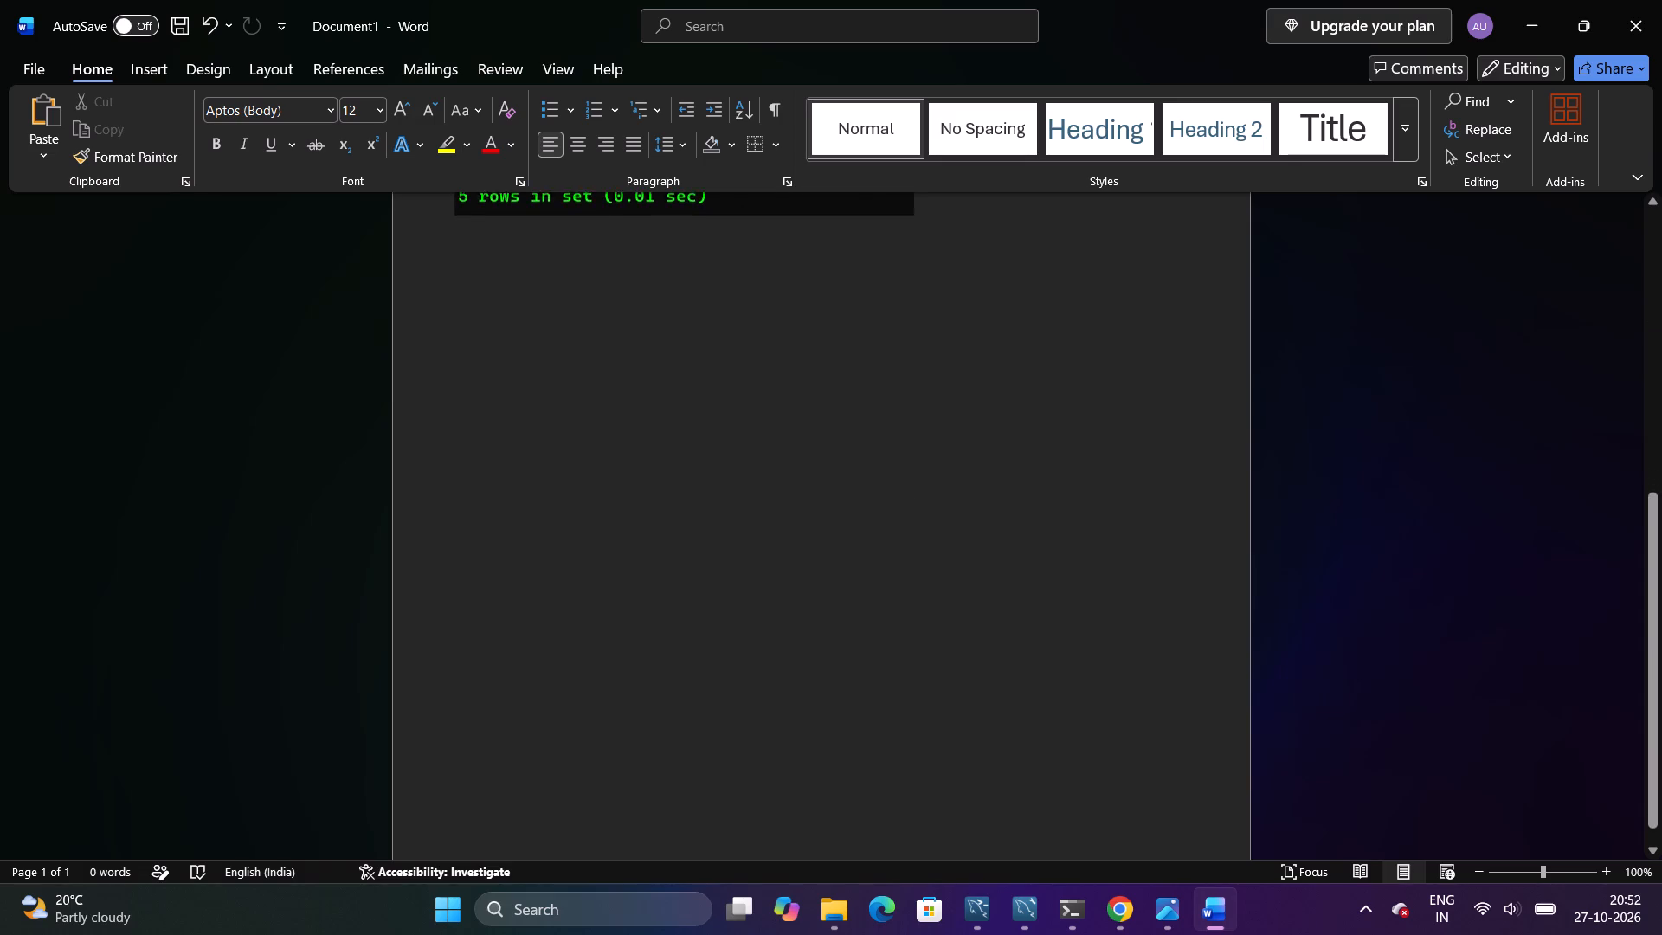
{"action": "scroll", "coordinate": [996, 472], "scroll_direction": "down", "scroll_amount": 5}
{"action": "scroll", "coordinate": [996, 473], "scroll_direction": "up", "scroll_amount": 8}
{"action": "scroll", "coordinate": [1056, 370], "scroll_direction": "up", "scroll_amount": 5}
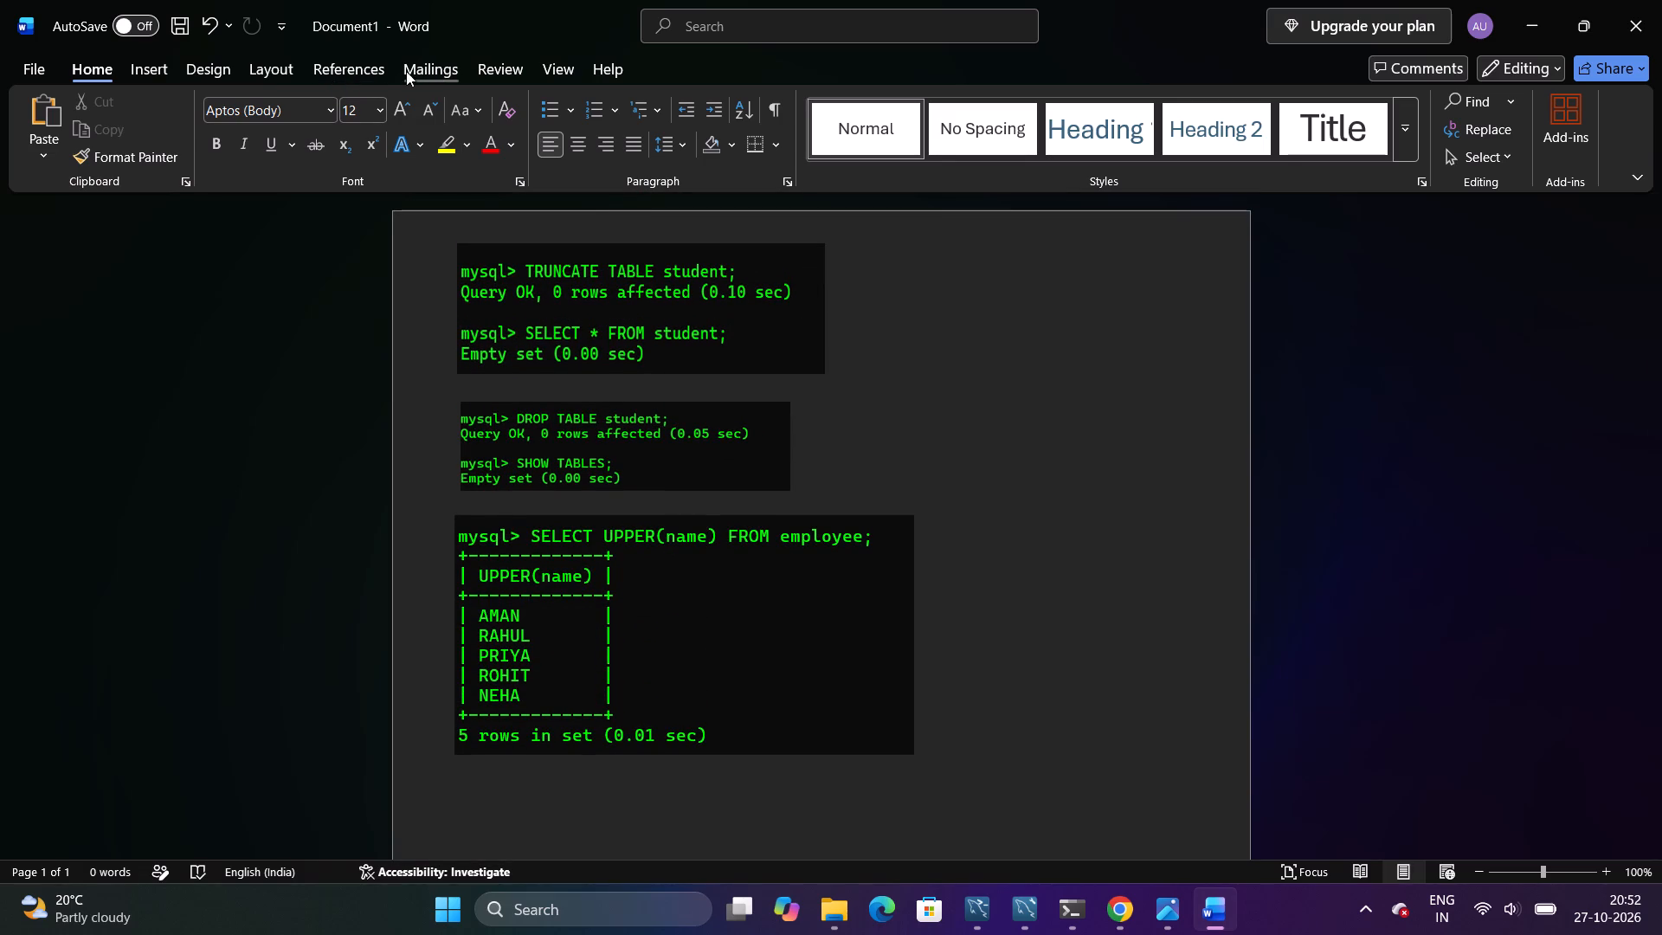
{"action": "left_click", "coordinate": [152, 67]}
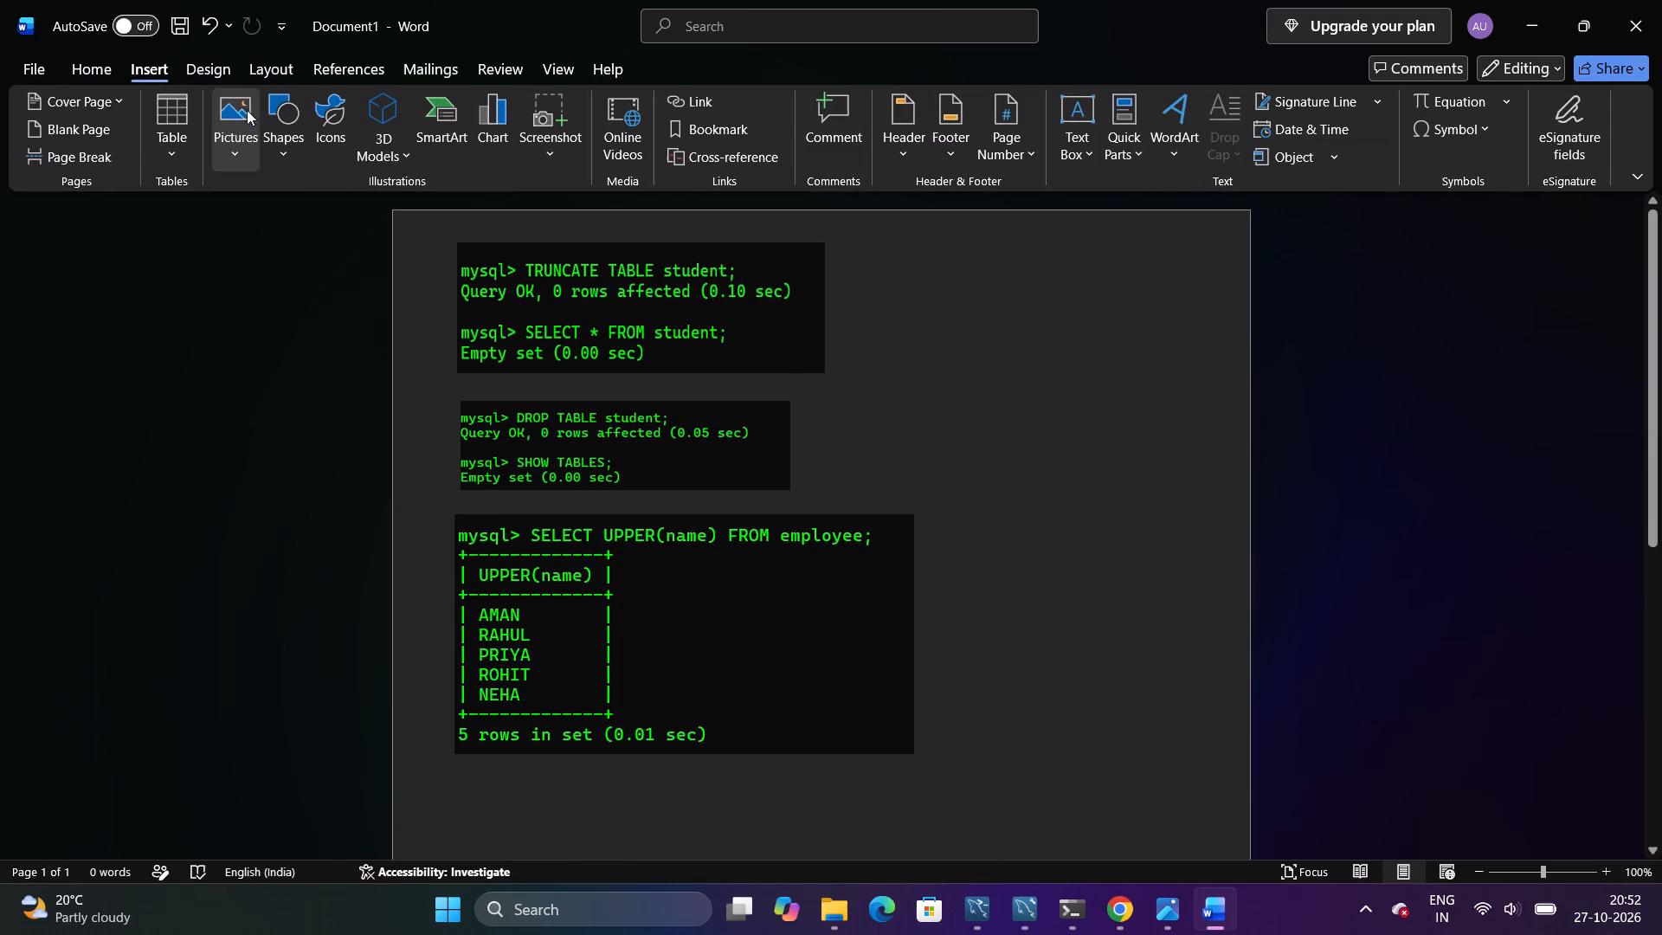
{"action": "left_click", "coordinate": [224, 143]}
{"action": "left_click", "coordinate": [300, 214]}
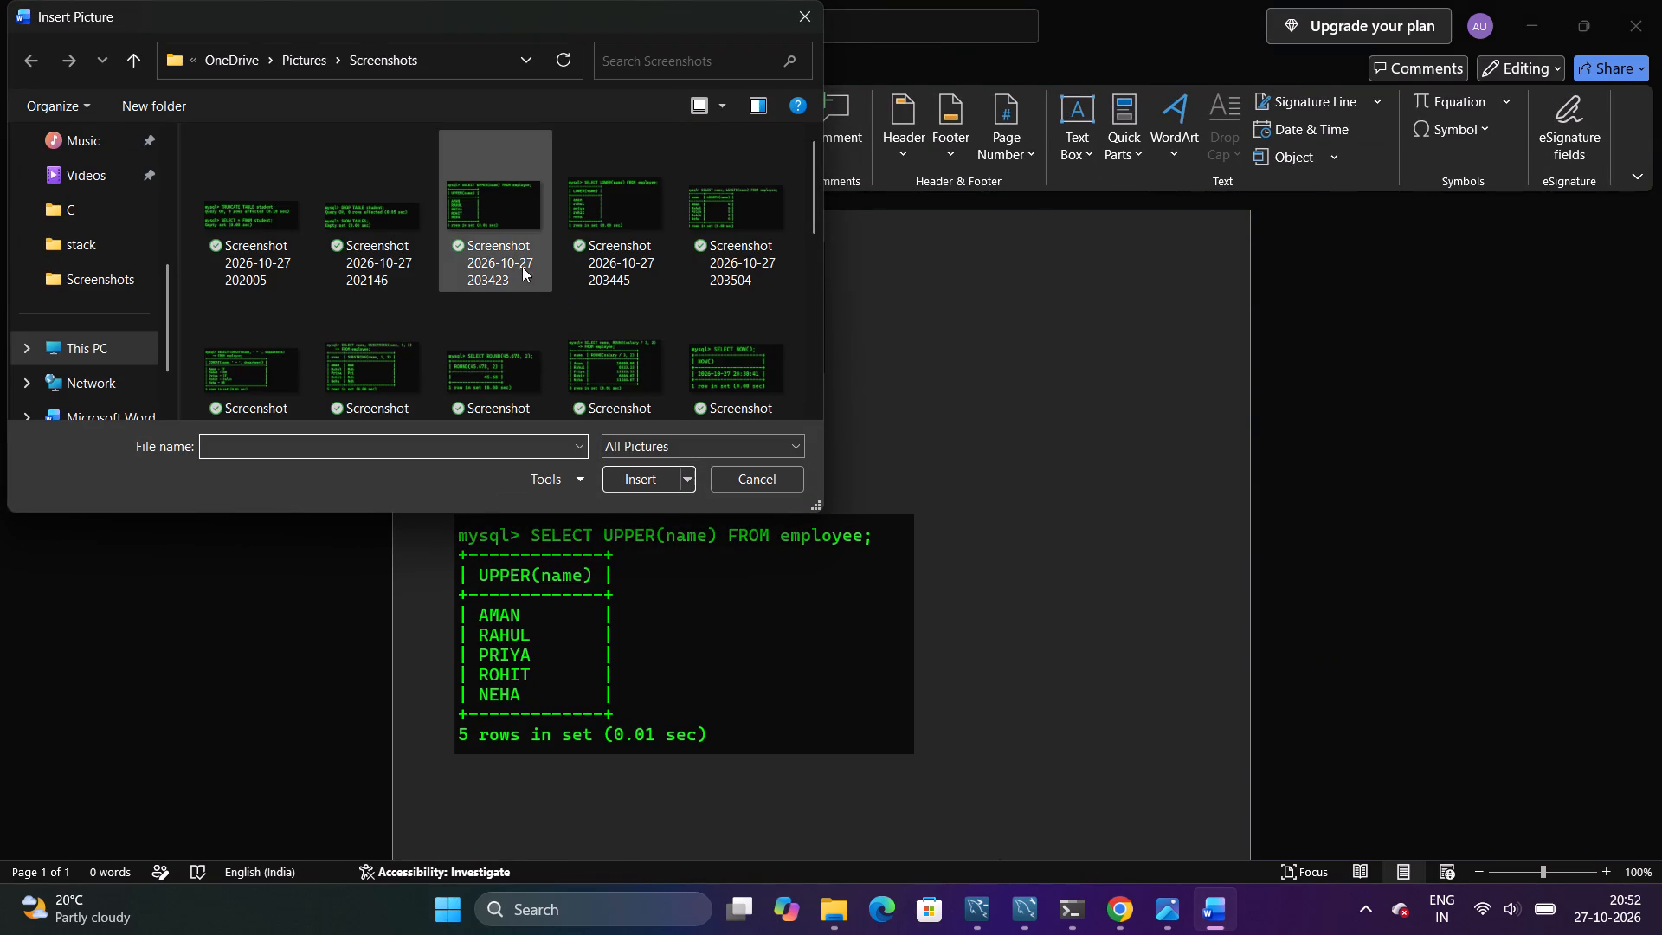
{"action": "left_click", "coordinate": [612, 230]}
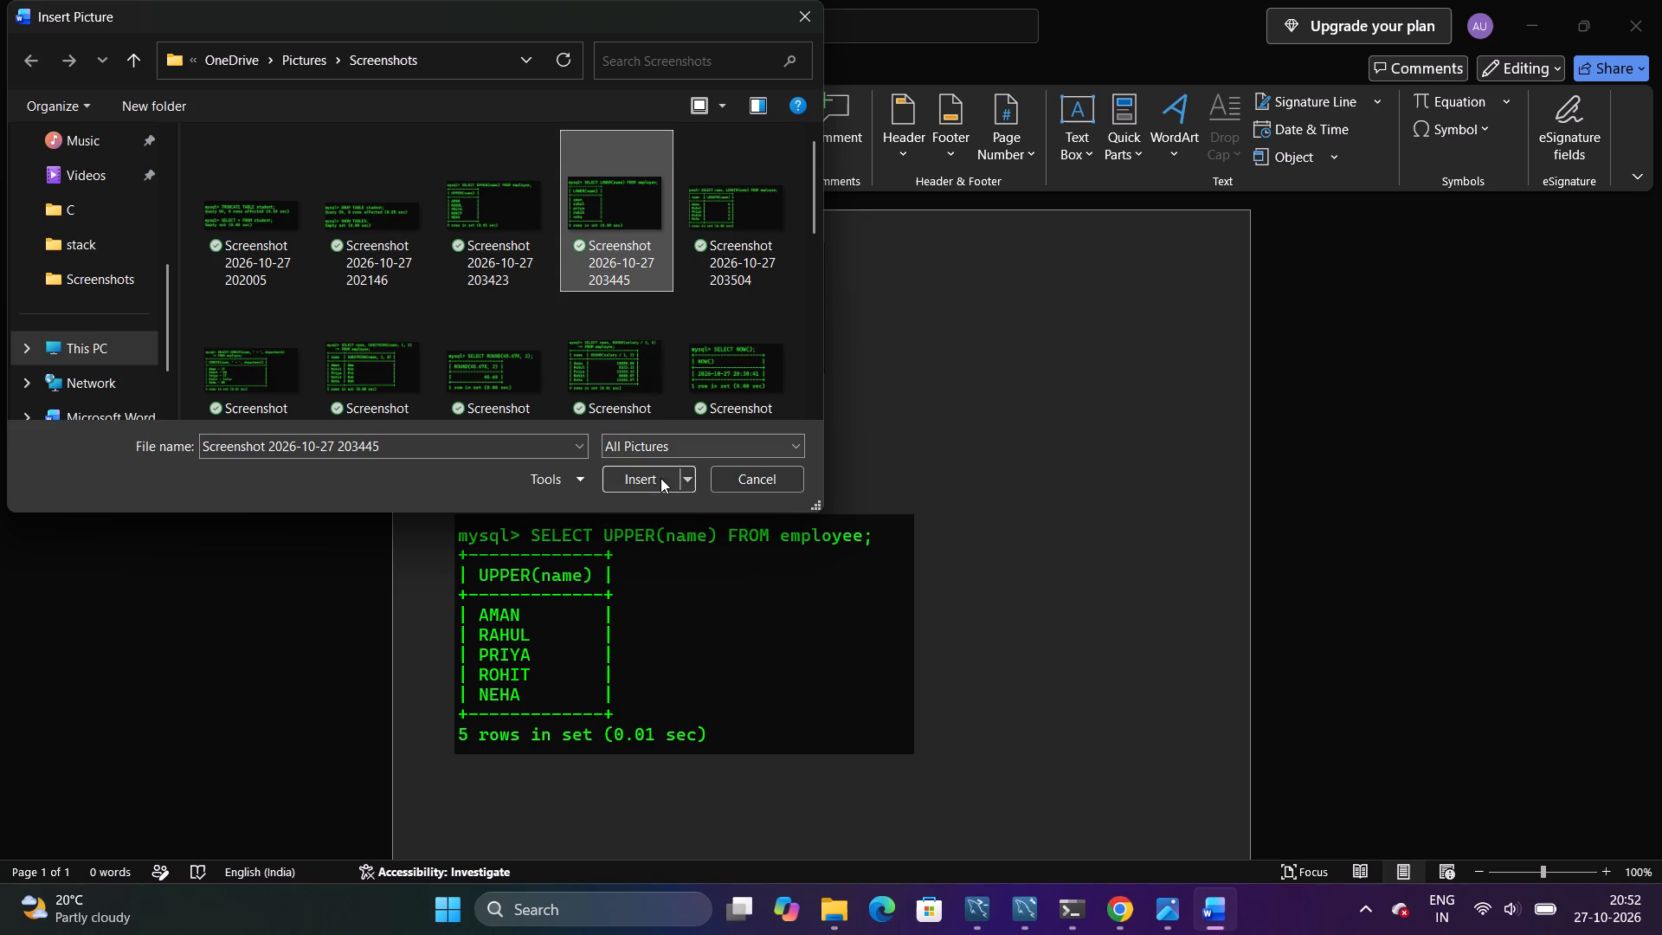
{"action": "left_click", "coordinate": [660, 479]}
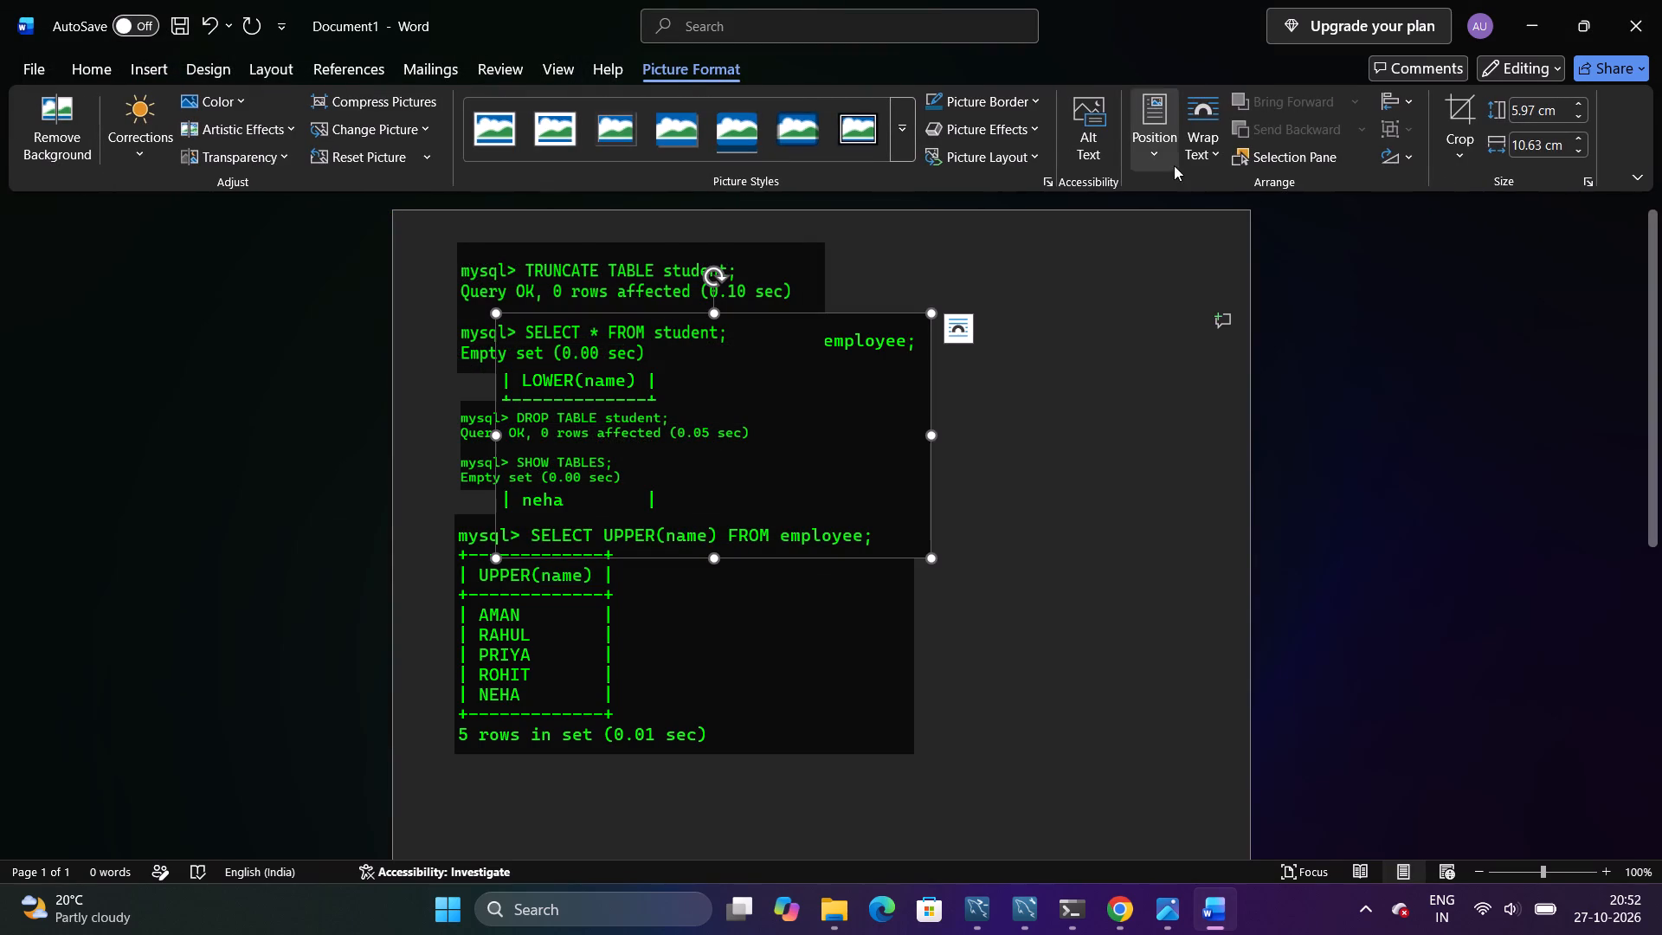
Set the SELECT LOWER(name) screenshot to In Front of Text and place it with a small gap below the SELECT UPPER(name) screenshot, left edges aligned.
{"action": "left_click", "coordinate": [1187, 145]}
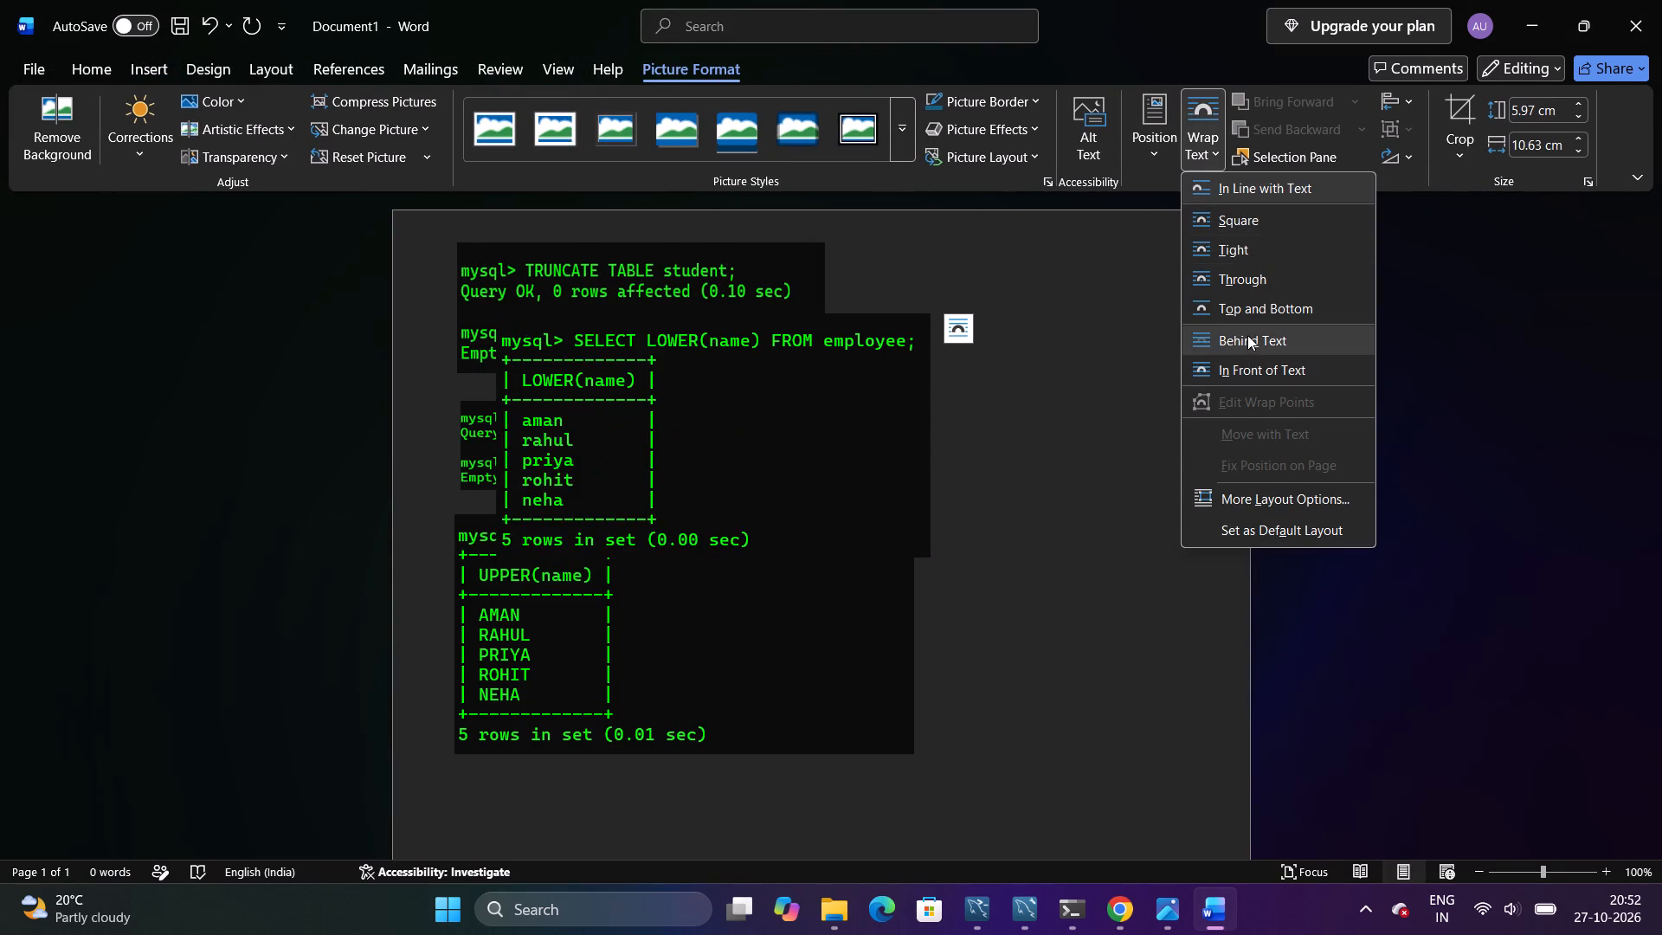
{"action": "left_click", "coordinate": [1259, 368]}
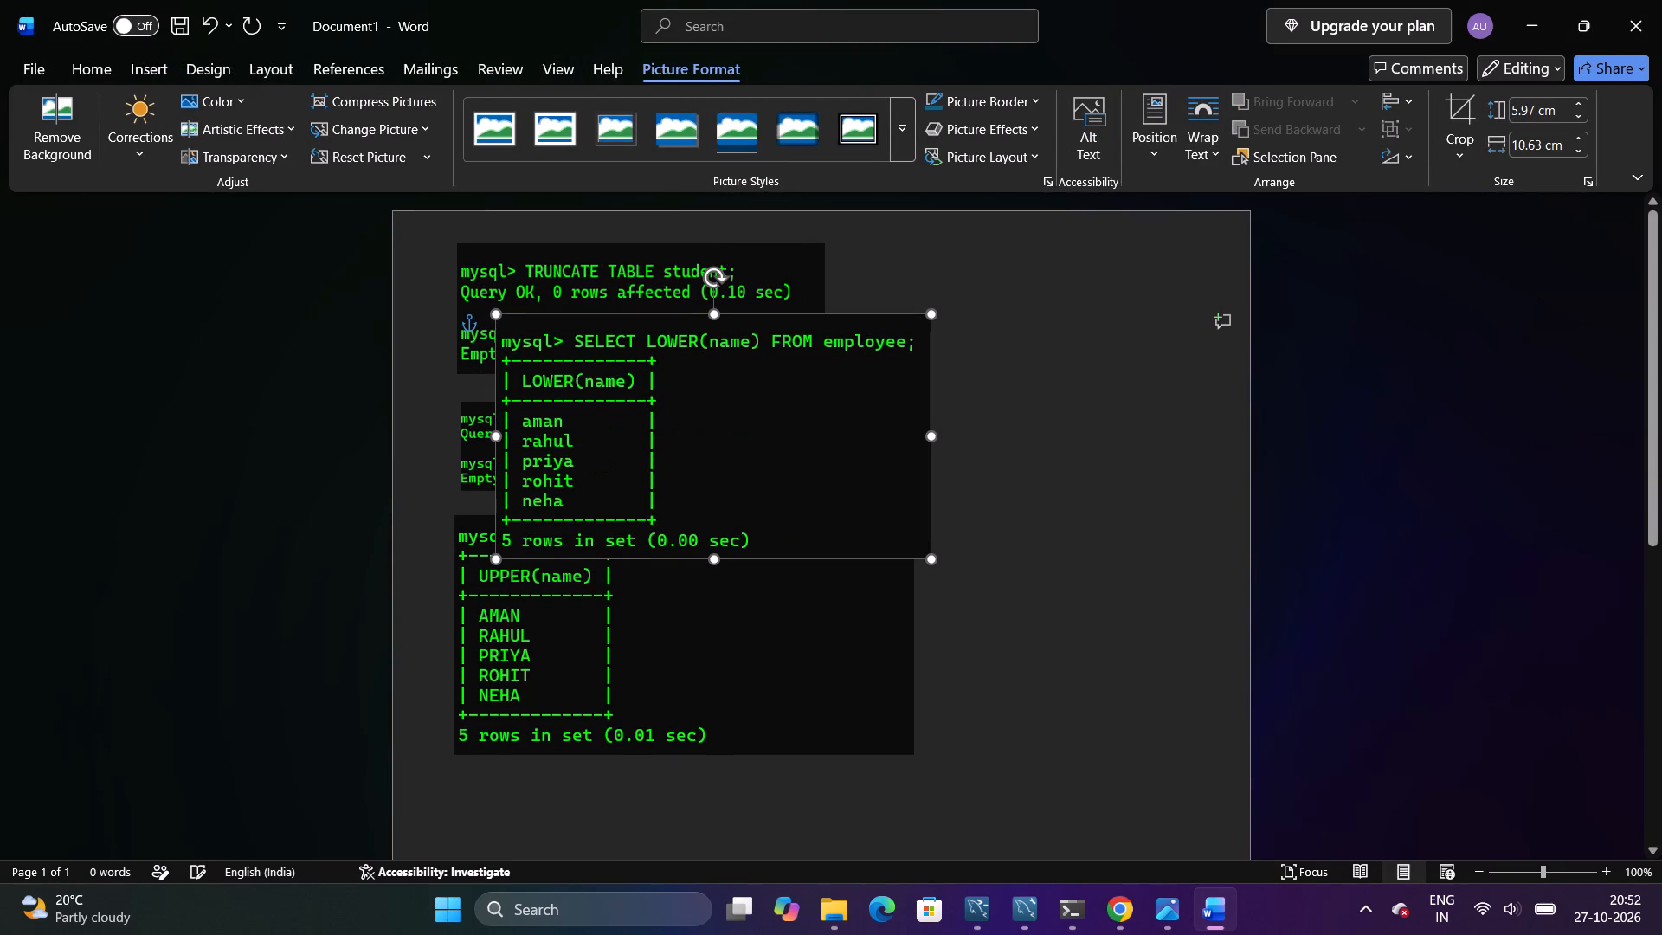
{"action": "left_click_drag", "start_coordinate": [865, 475], "coordinate": [1015, 825]}
{"action": "scroll", "coordinate": [910, 747], "scroll_direction": "down", "scroll_amount": 2}
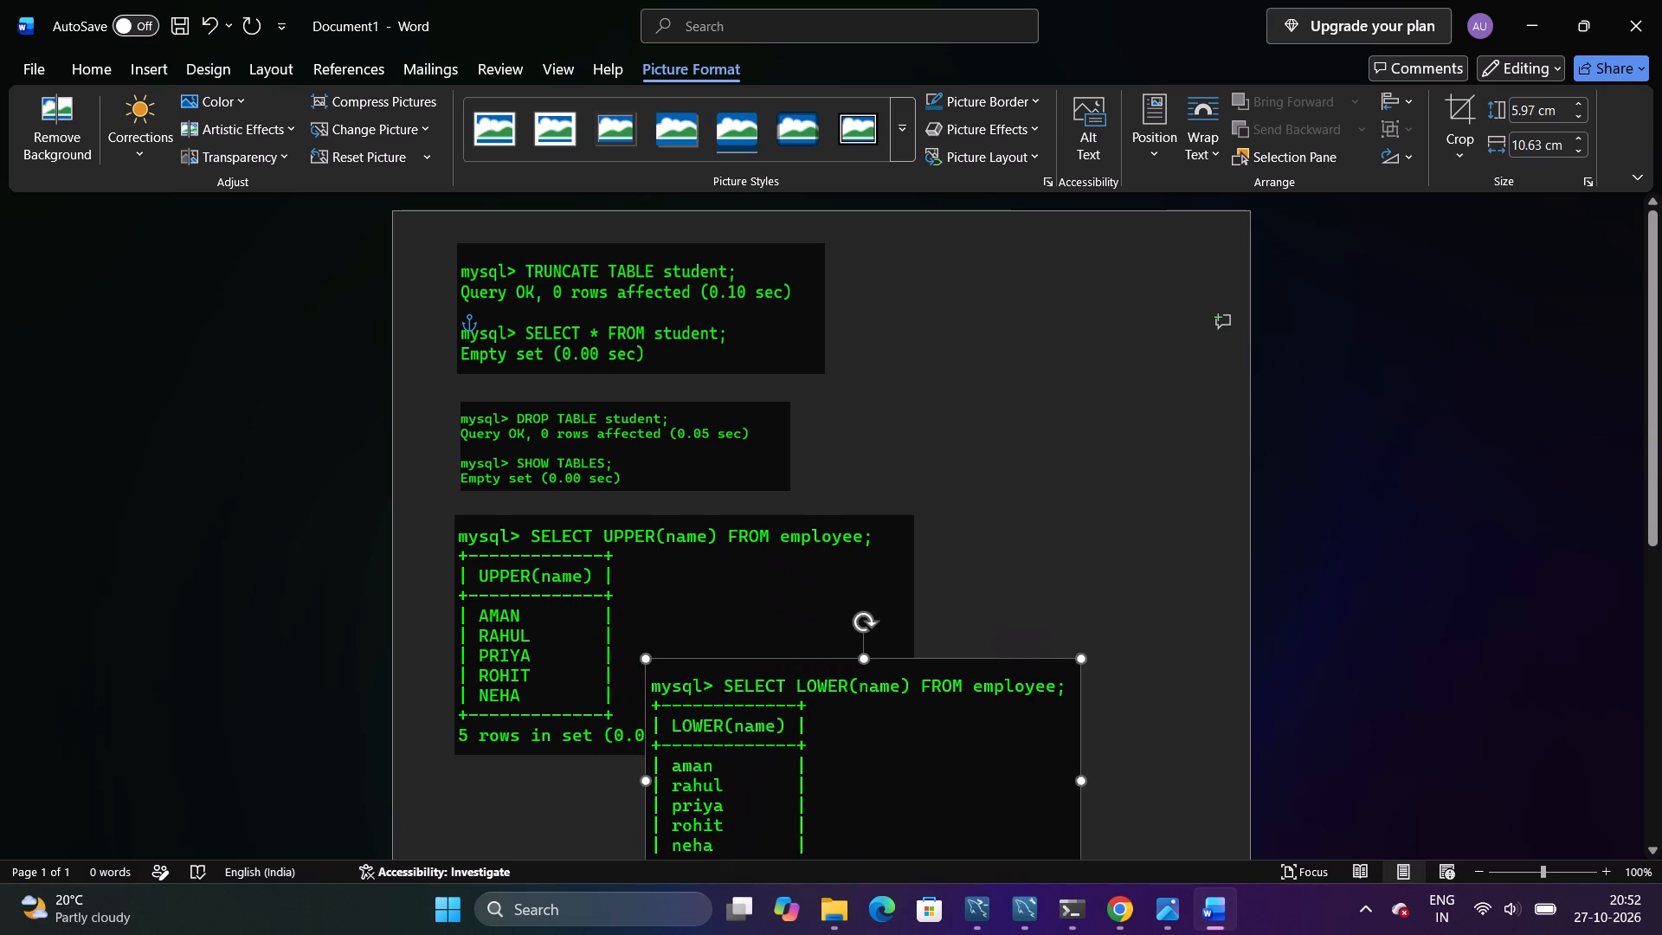
{"action": "left_click_drag", "start_coordinate": [1015, 825], "coordinate": [728, 860]}
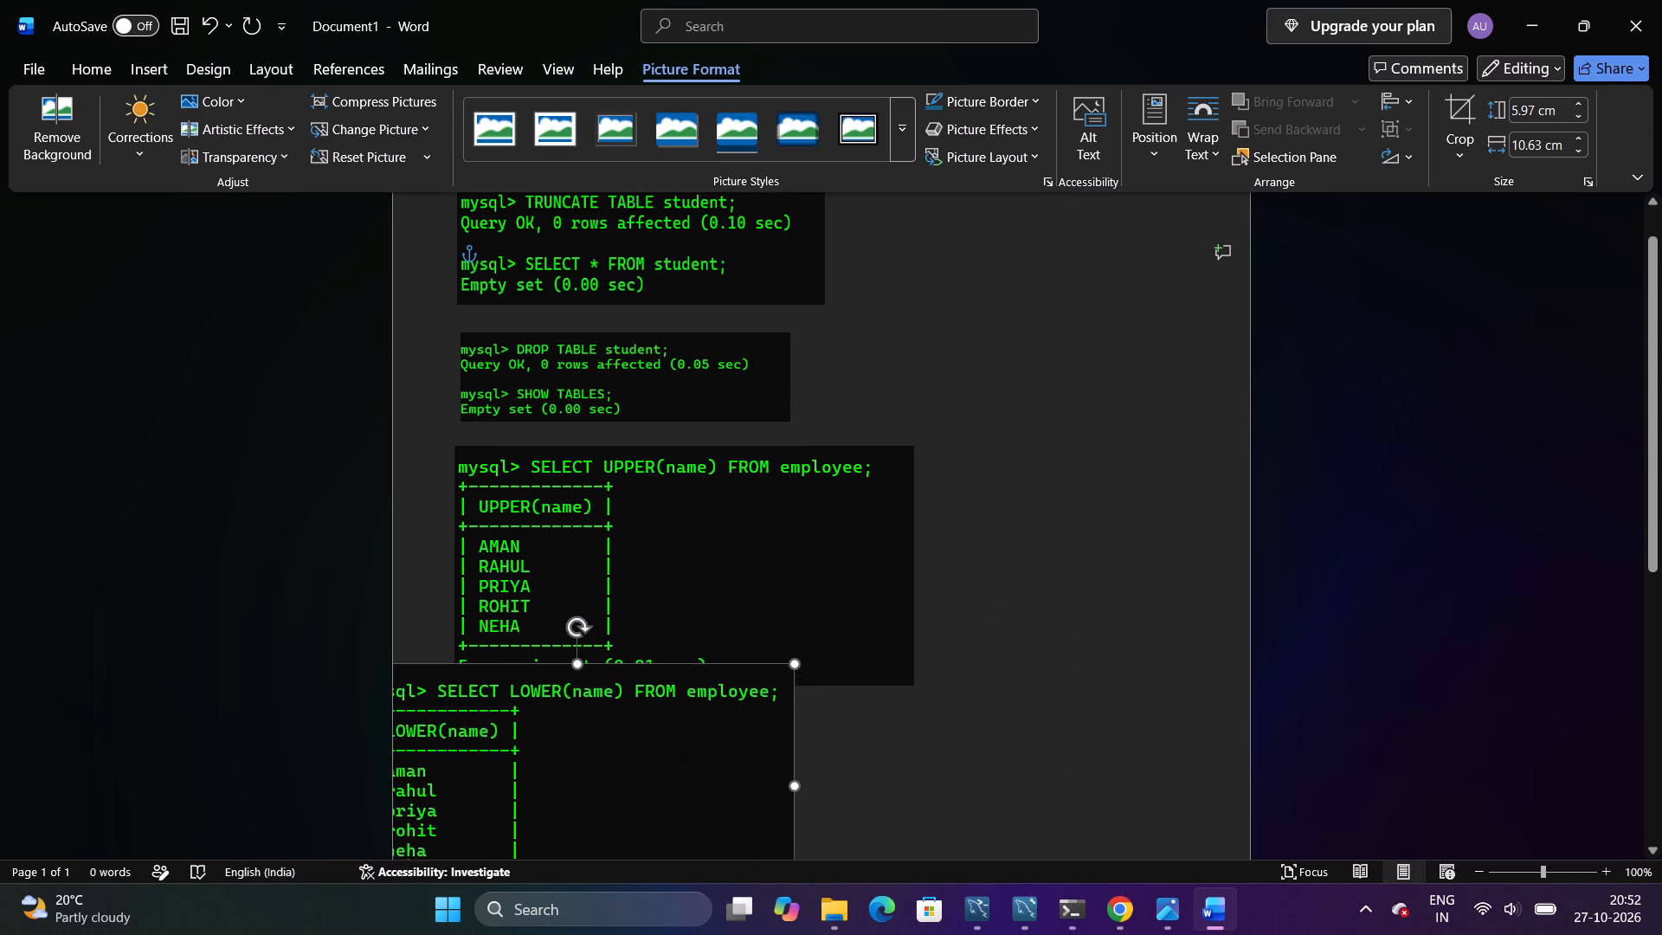
{"action": "left_click_drag", "start_coordinate": [728, 860], "coordinate": [829, 845]}
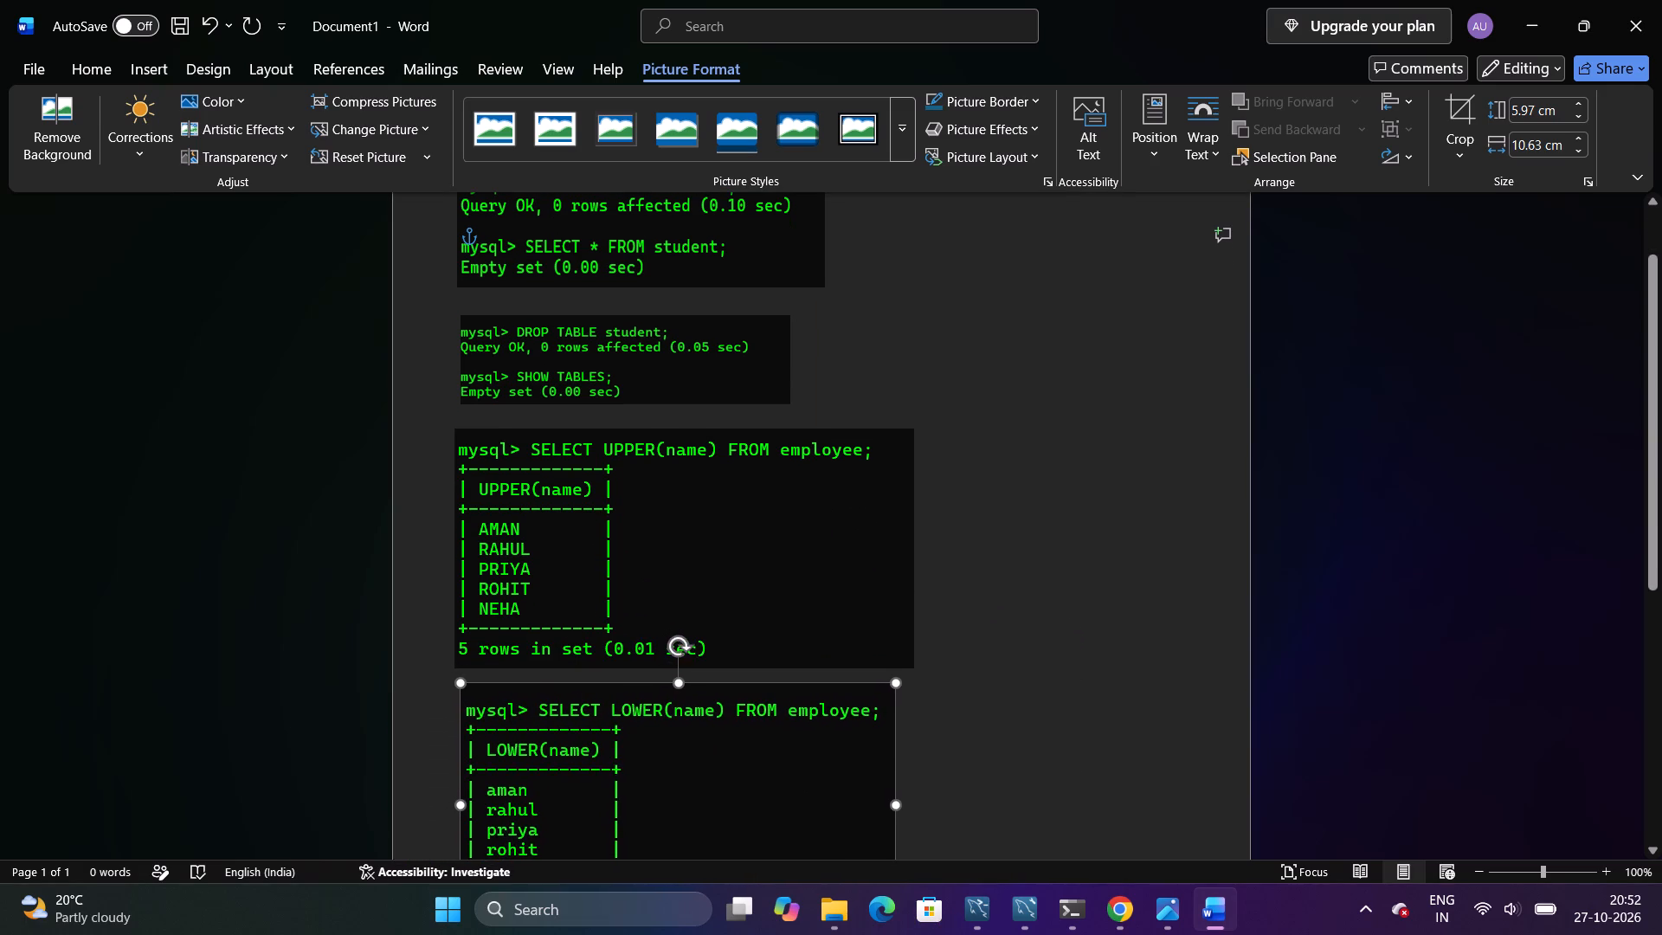
{"action": "left_click_drag", "start_coordinate": [829, 845], "coordinate": [824, 848]}
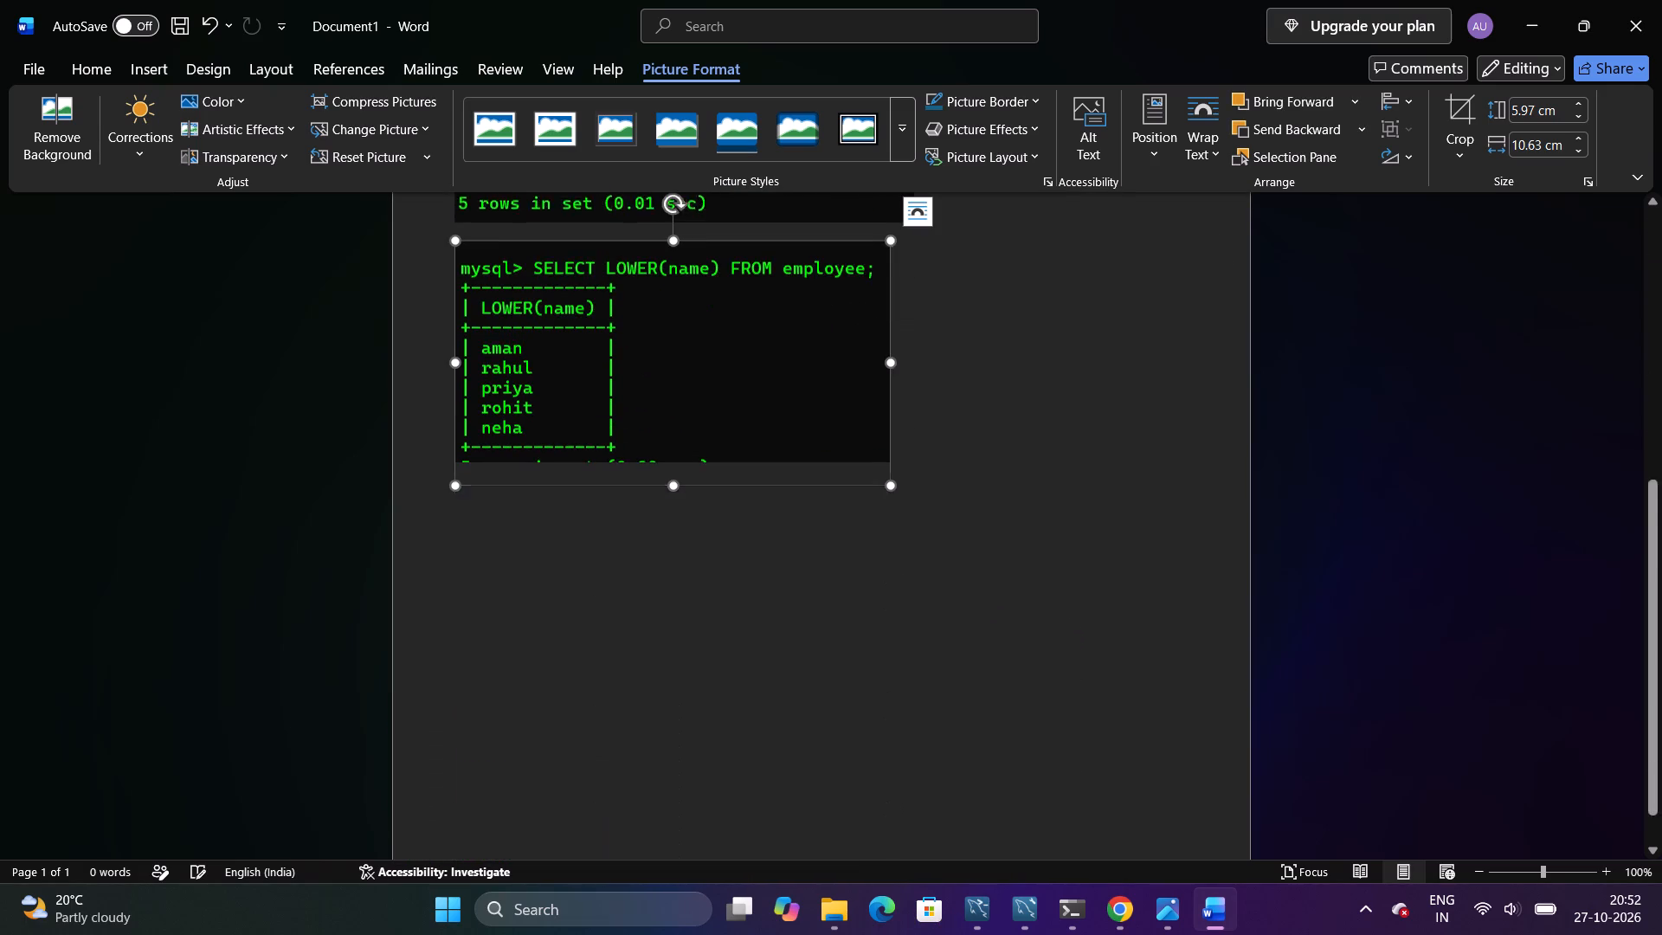
{"action": "scroll", "coordinate": [776, 717], "scroll_direction": "up", "scroll_amount": 3}
{"action": "left_click_drag", "start_coordinate": [707, 540], "coordinate": [712, 556]}
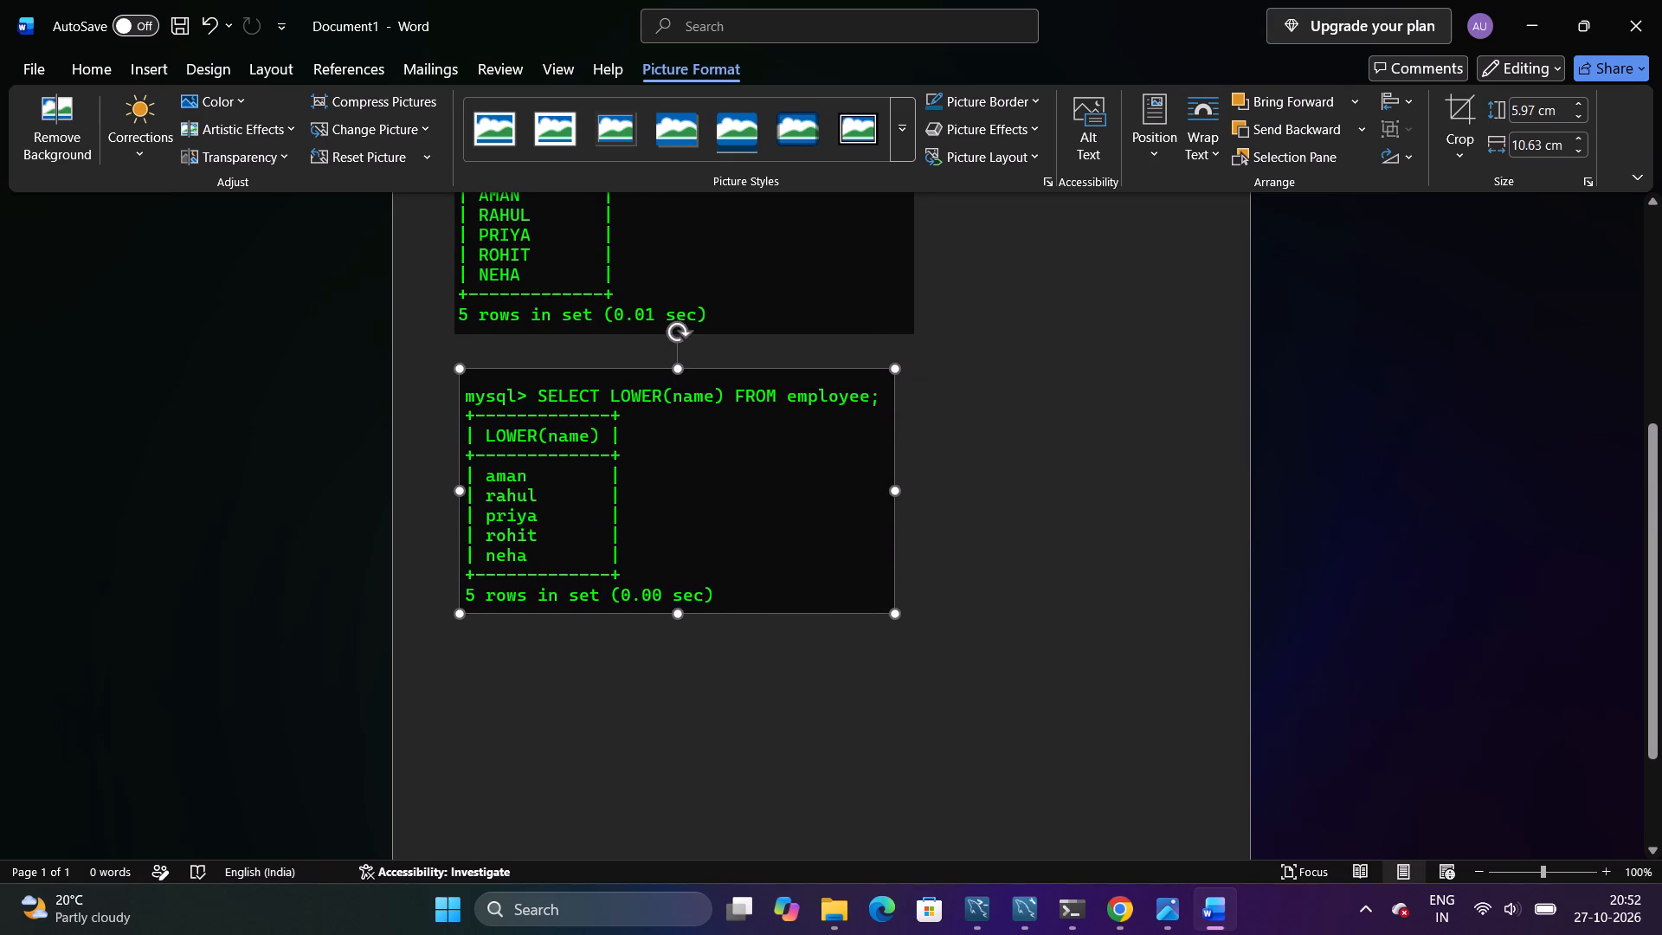
{"action": "left_click_drag", "start_coordinate": [712, 556], "coordinate": [708, 558]}
{"action": "left_click", "coordinate": [1017, 533]}
Review the spacing of the stacked screenshots and the free space down to the page's bottom edge.
{"action": "scroll", "coordinate": [911, 539], "scroll_direction": "up", "scroll_amount": 2}
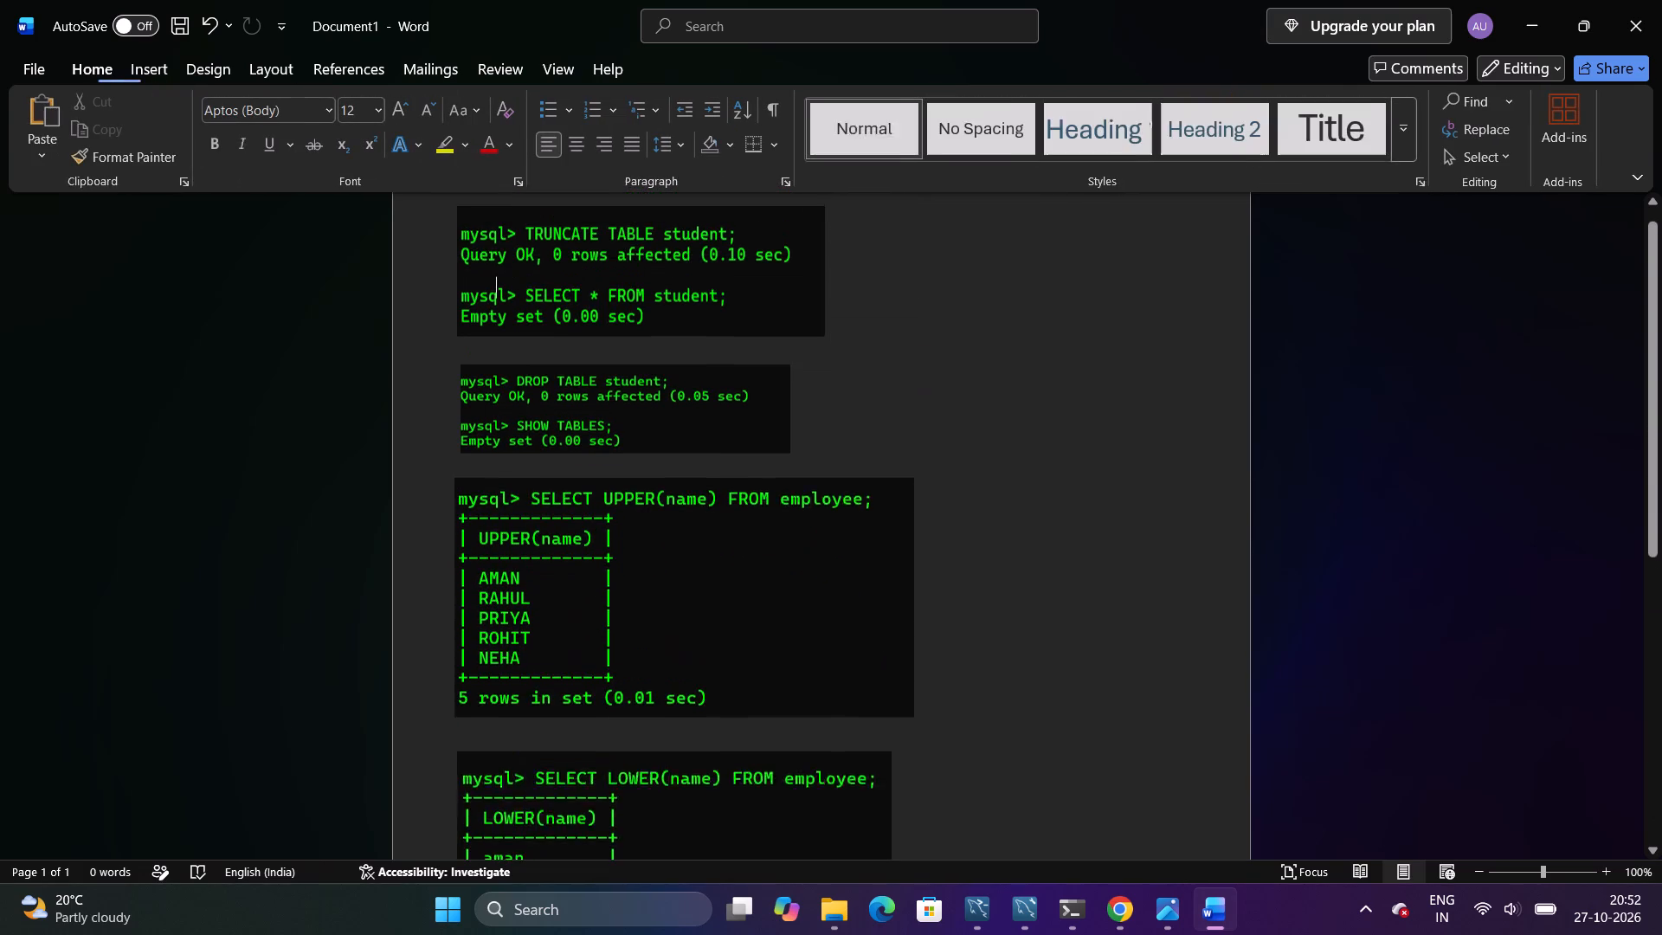
{"action": "scroll", "coordinate": [911, 539], "scroll_direction": "up", "scroll_amount": 4}
{"action": "scroll", "coordinate": [933, 519], "scroll_direction": "down", "scroll_amount": 9}
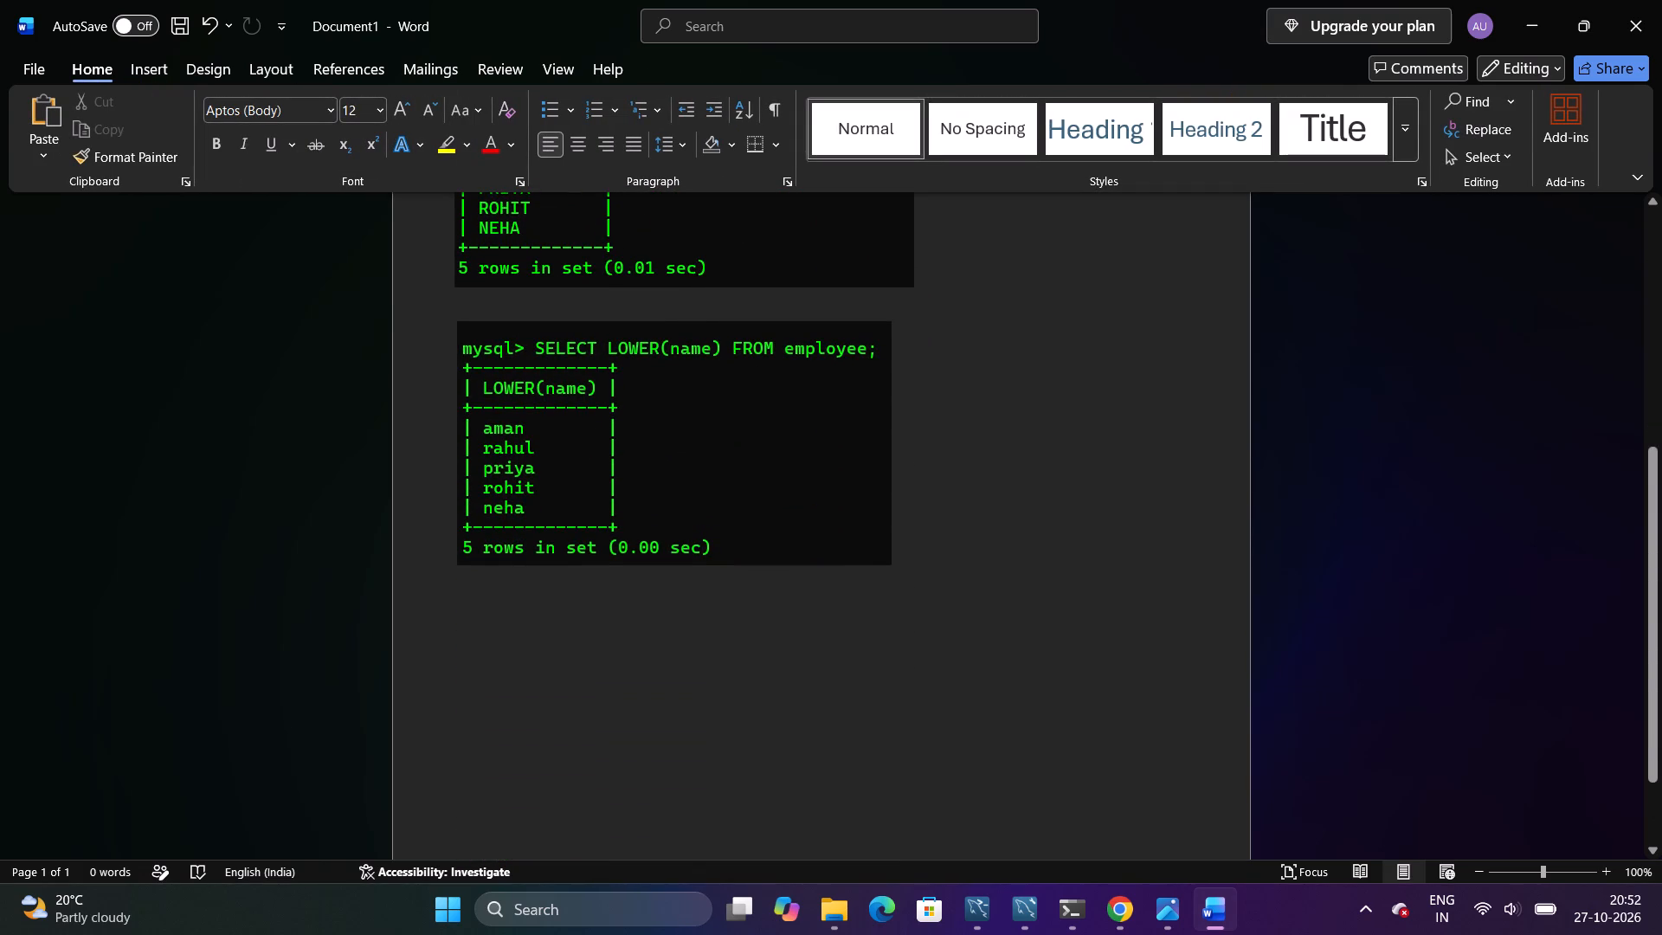
{"action": "scroll", "coordinate": [914, 448], "scroll_direction": "up", "scroll_amount": 7}
{"action": "scroll", "coordinate": [947, 468], "scroll_direction": "down", "scroll_amount": 17}
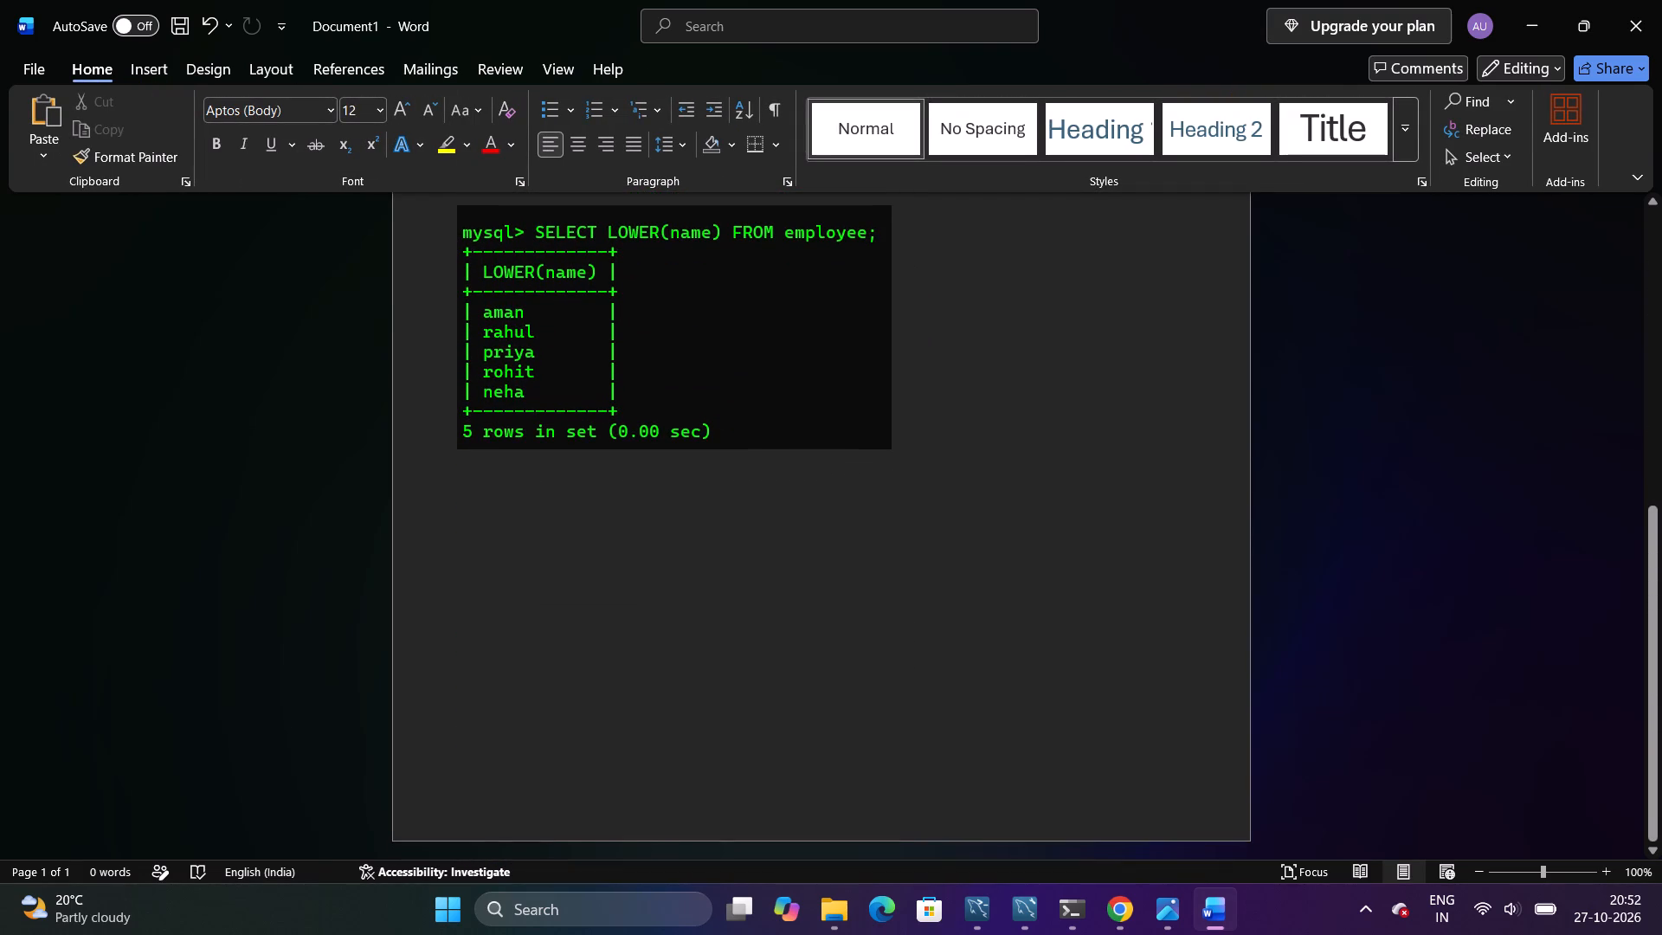
{"action": "scroll", "coordinate": [1230, 486], "scroll_direction": "up", "scroll_amount": 8}
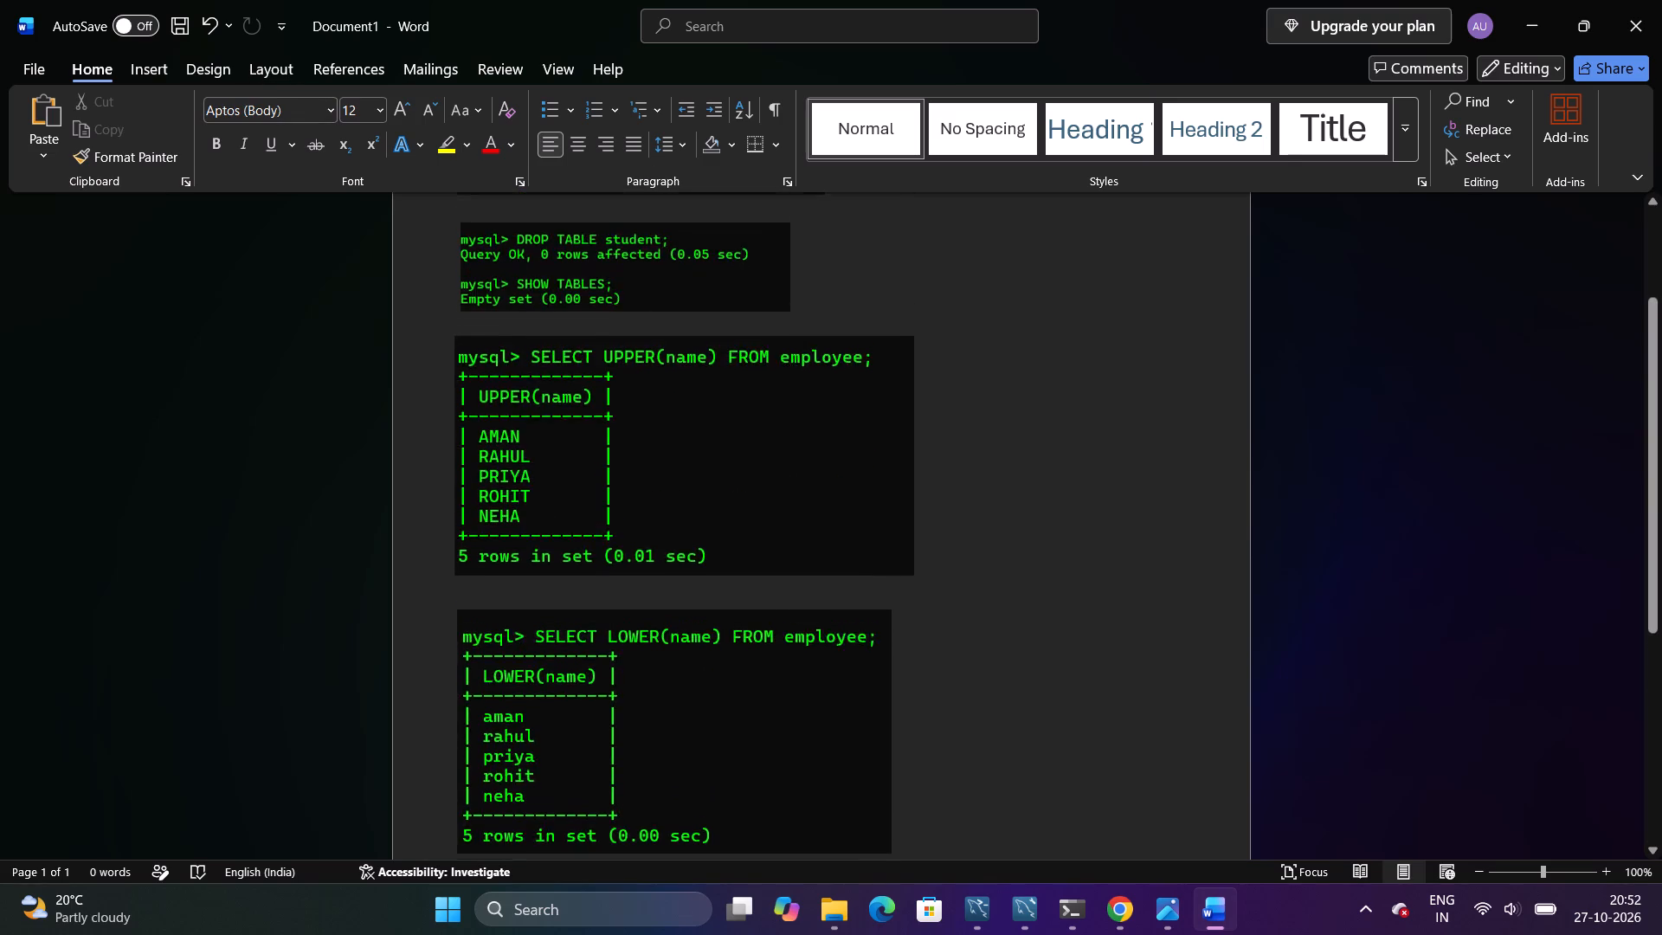
{"action": "scroll", "coordinate": [1034, 509], "scroll_direction": "up", "scroll_amount": 7}
{"action": "scroll", "coordinate": [1013, 506], "scroll_direction": "down", "scroll_amount": 9}
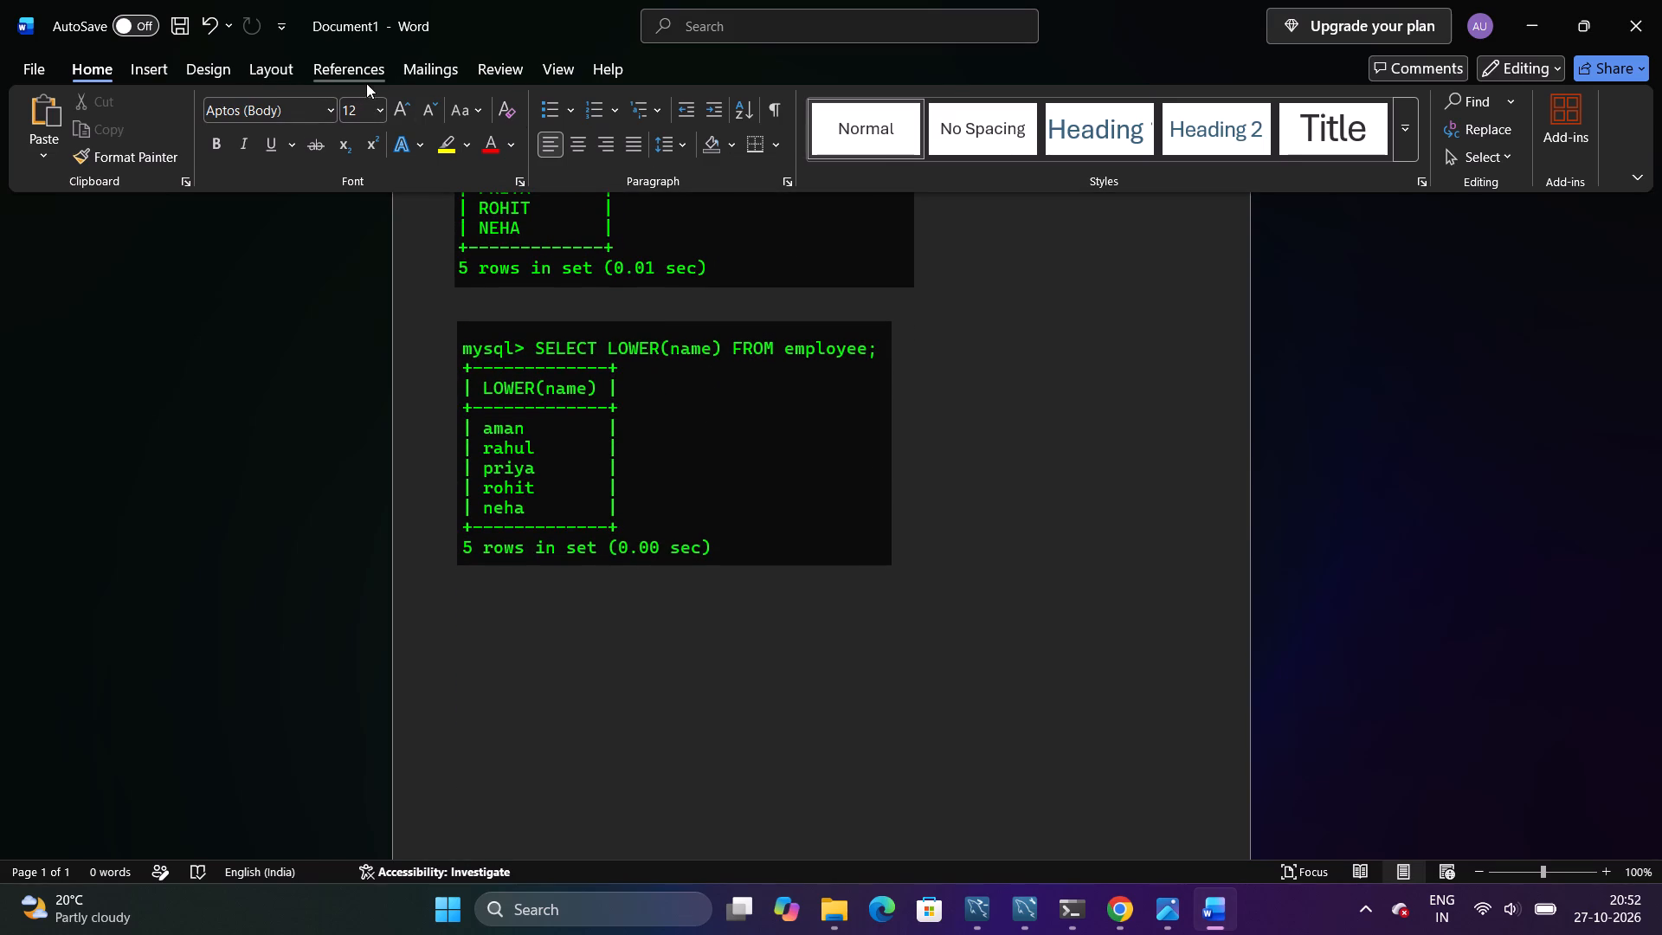
{"action": "left_click", "coordinate": [160, 60]}
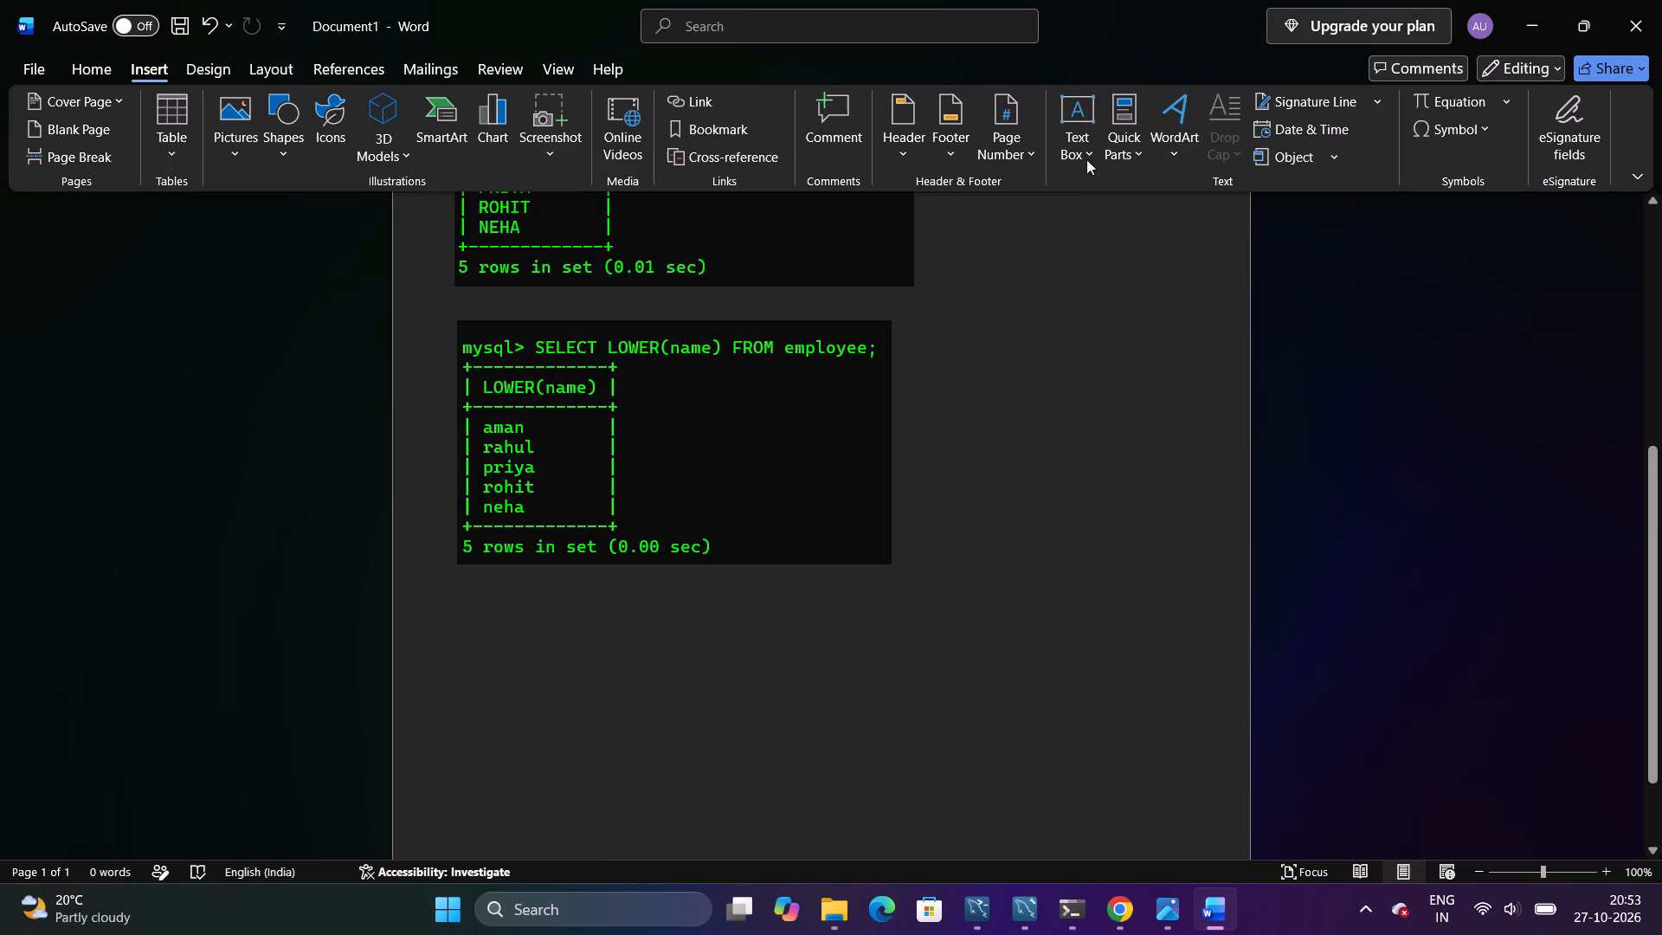
{"action": "left_click", "coordinate": [230, 148]}
{"action": "left_click_drag", "start_coordinate": [303, 214], "coordinate": [313, 207]}
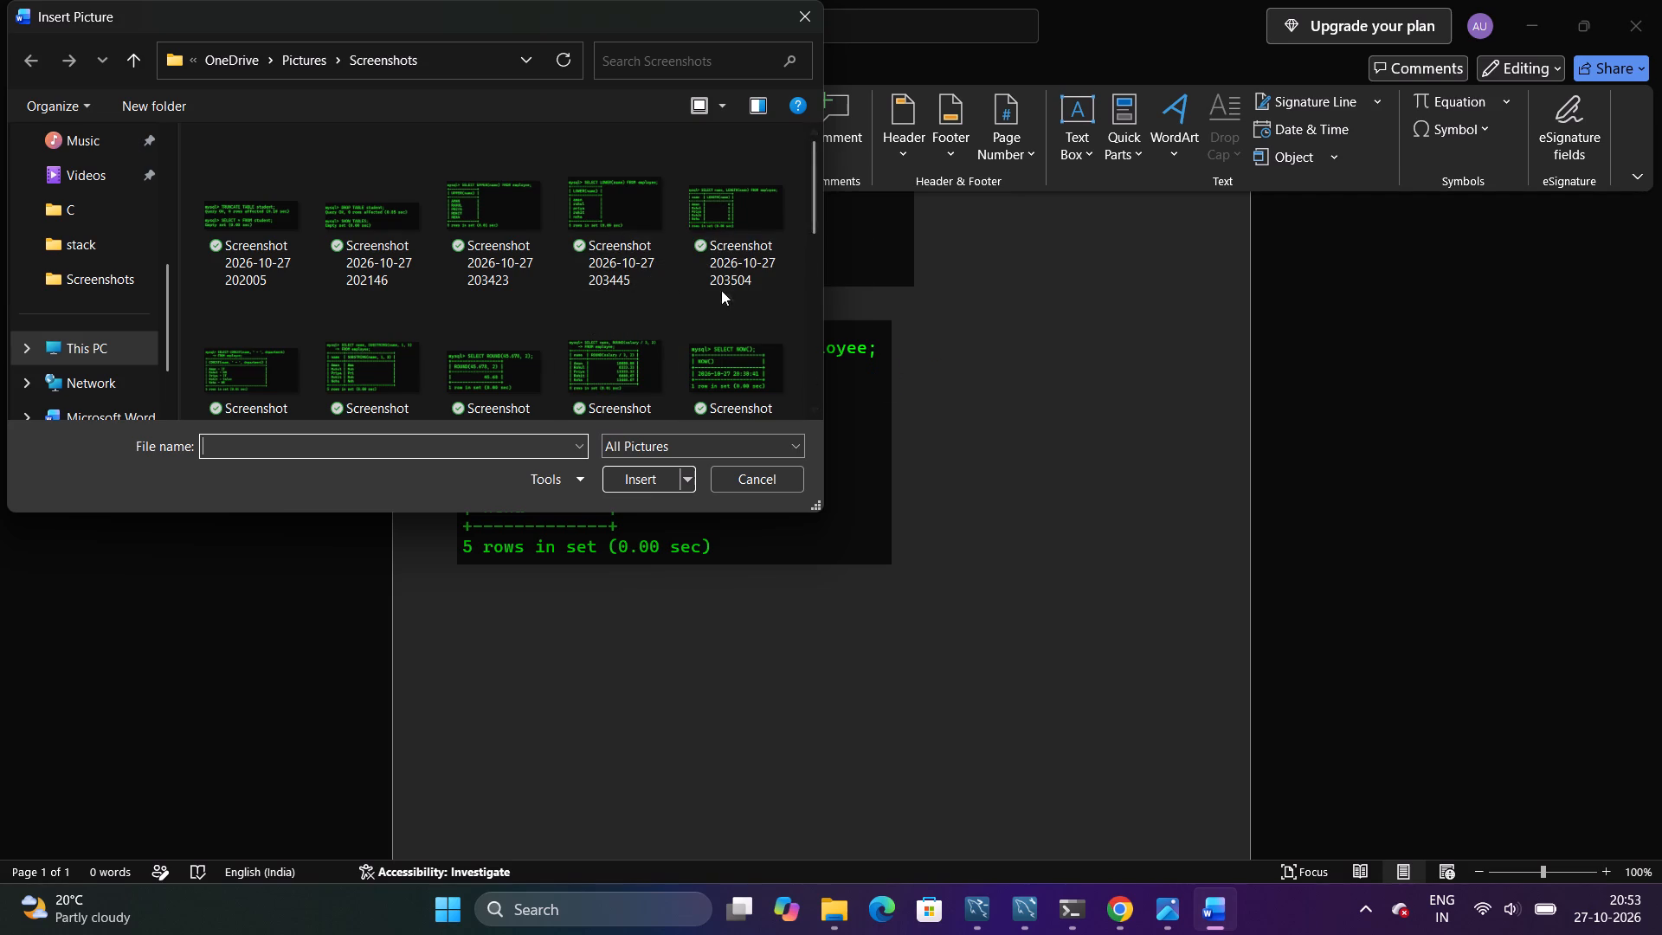
{"action": "left_click", "coordinate": [706, 203]}
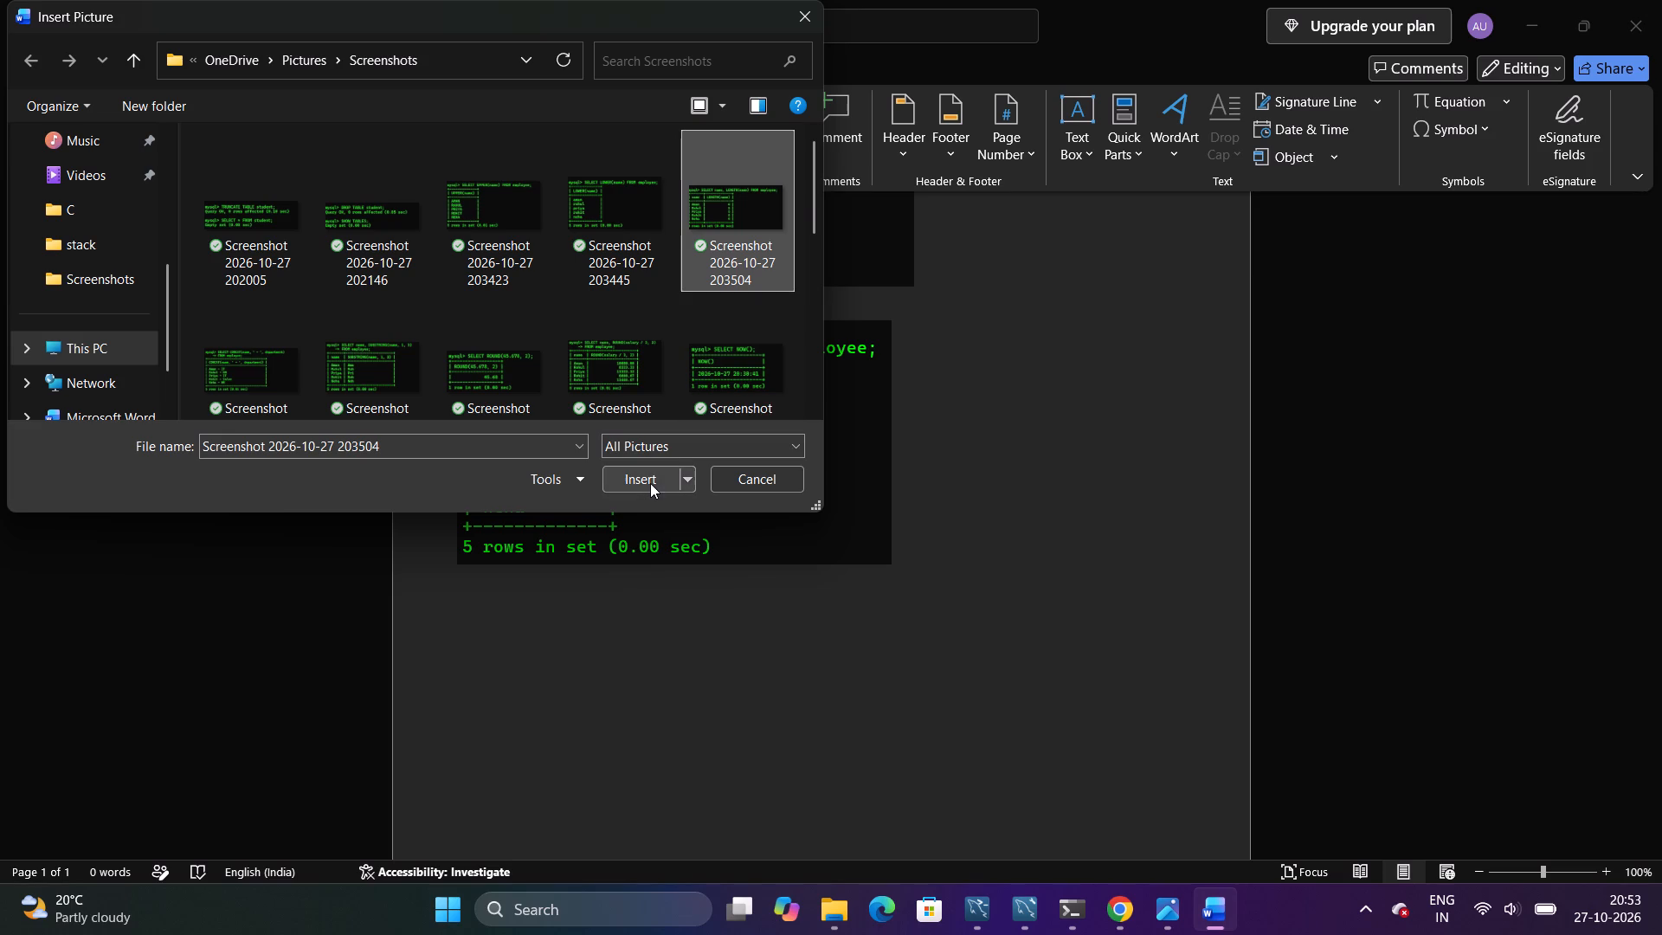
{"action": "left_click", "coordinate": [647, 482]}
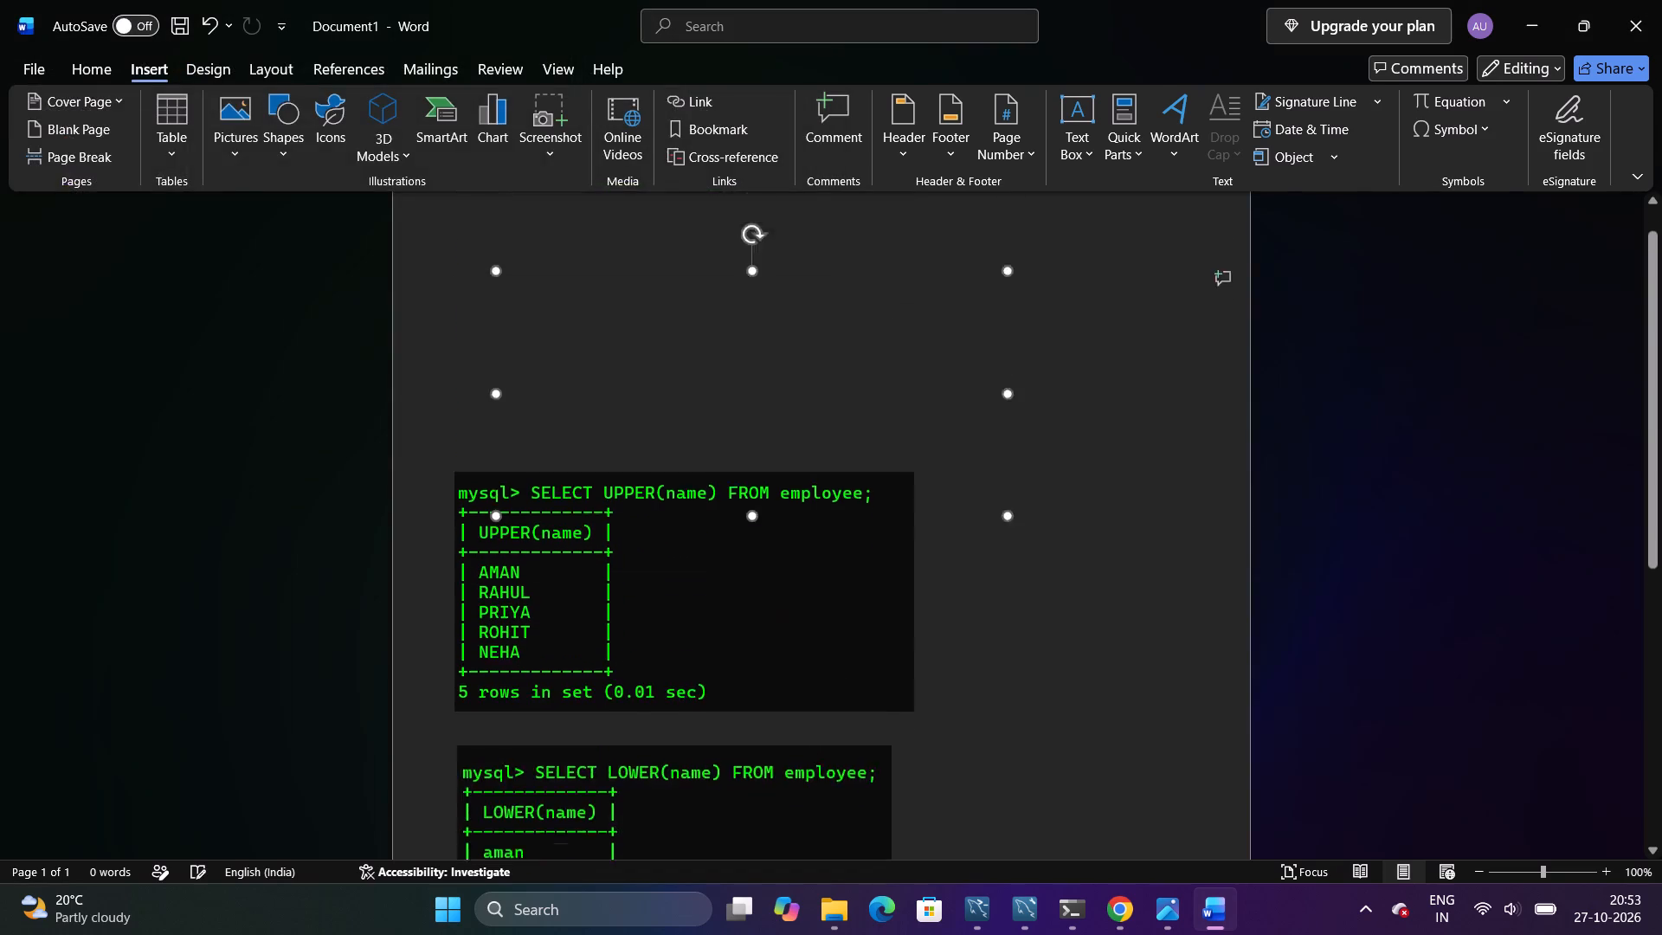
Set the SELECT name, LENGTH(name) screenshot to In Front of Text and place it with a small gap below the SELECT LOWER(name) screenshot, left edges aligned.
{"action": "left_click", "coordinate": [1196, 140]}
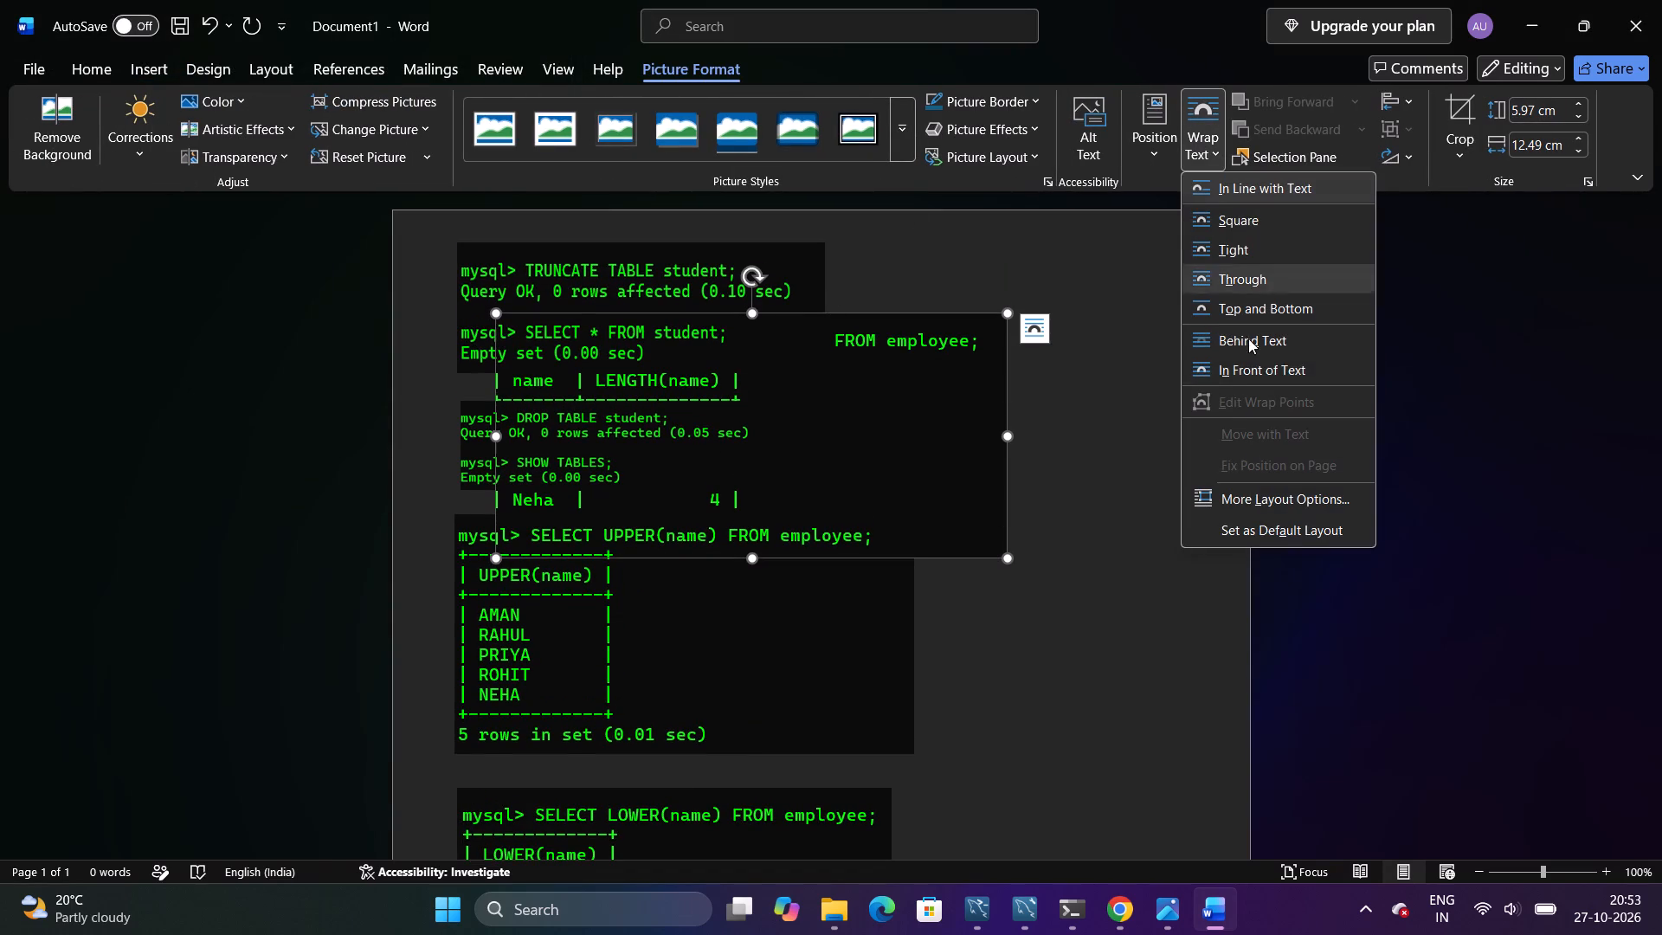
{"action": "left_click", "coordinate": [1267, 377]}
{"action": "left_click_drag", "start_coordinate": [892, 403], "coordinate": [894, 718]}
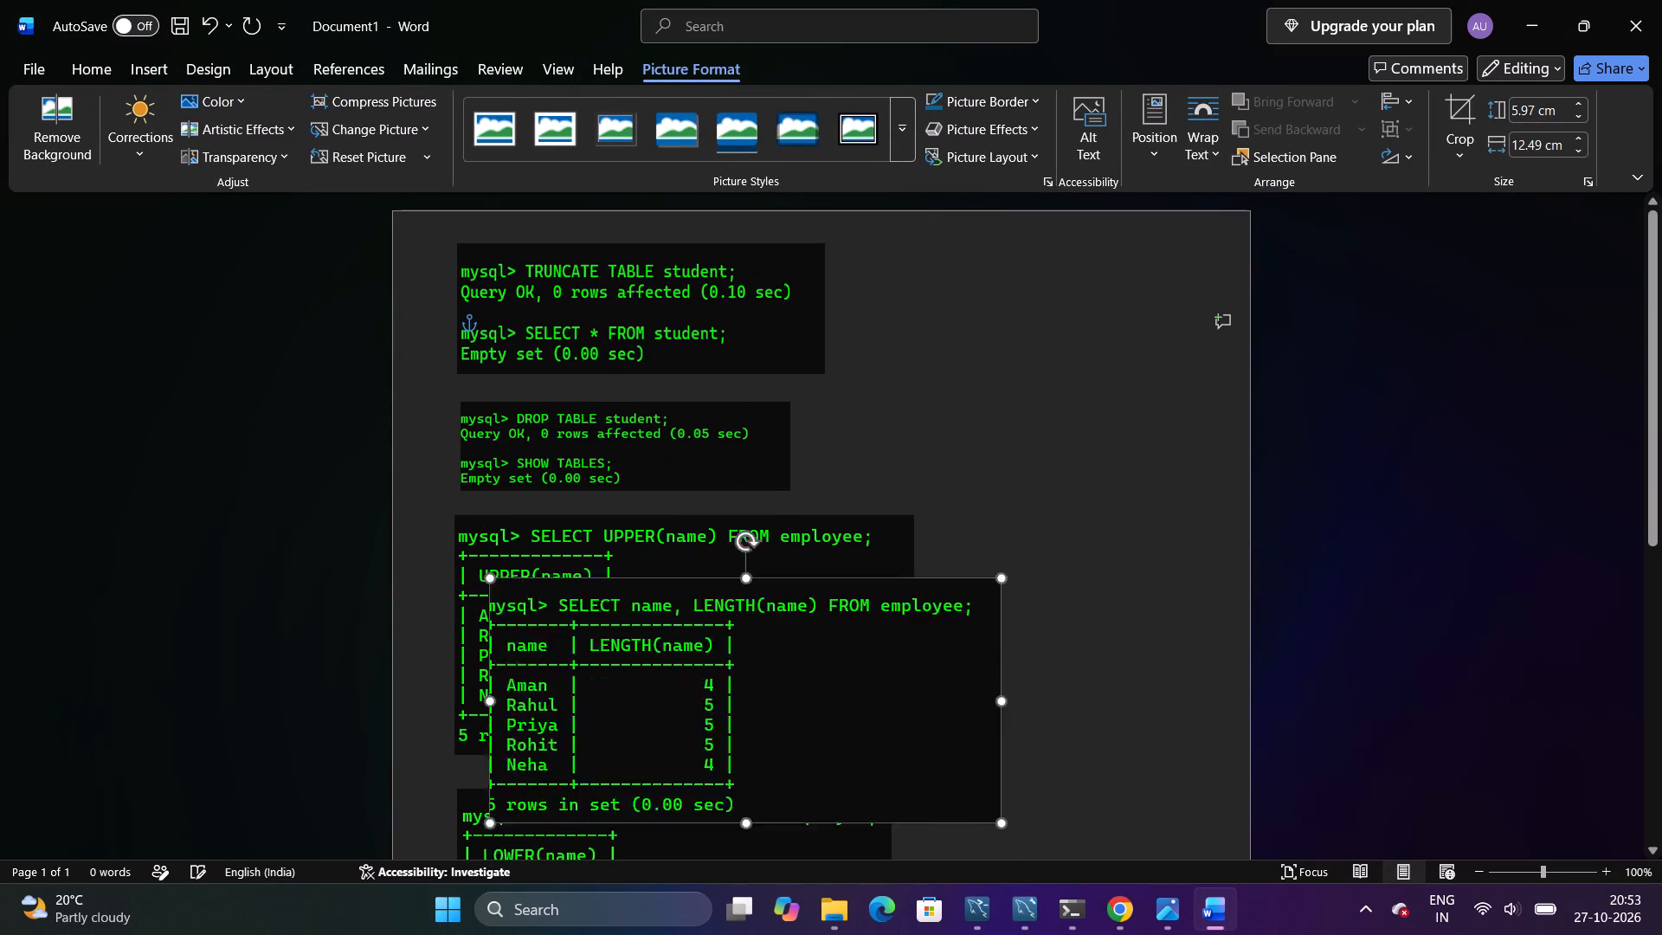
{"action": "left_click_drag", "start_coordinate": [894, 718], "coordinate": [870, 885]}
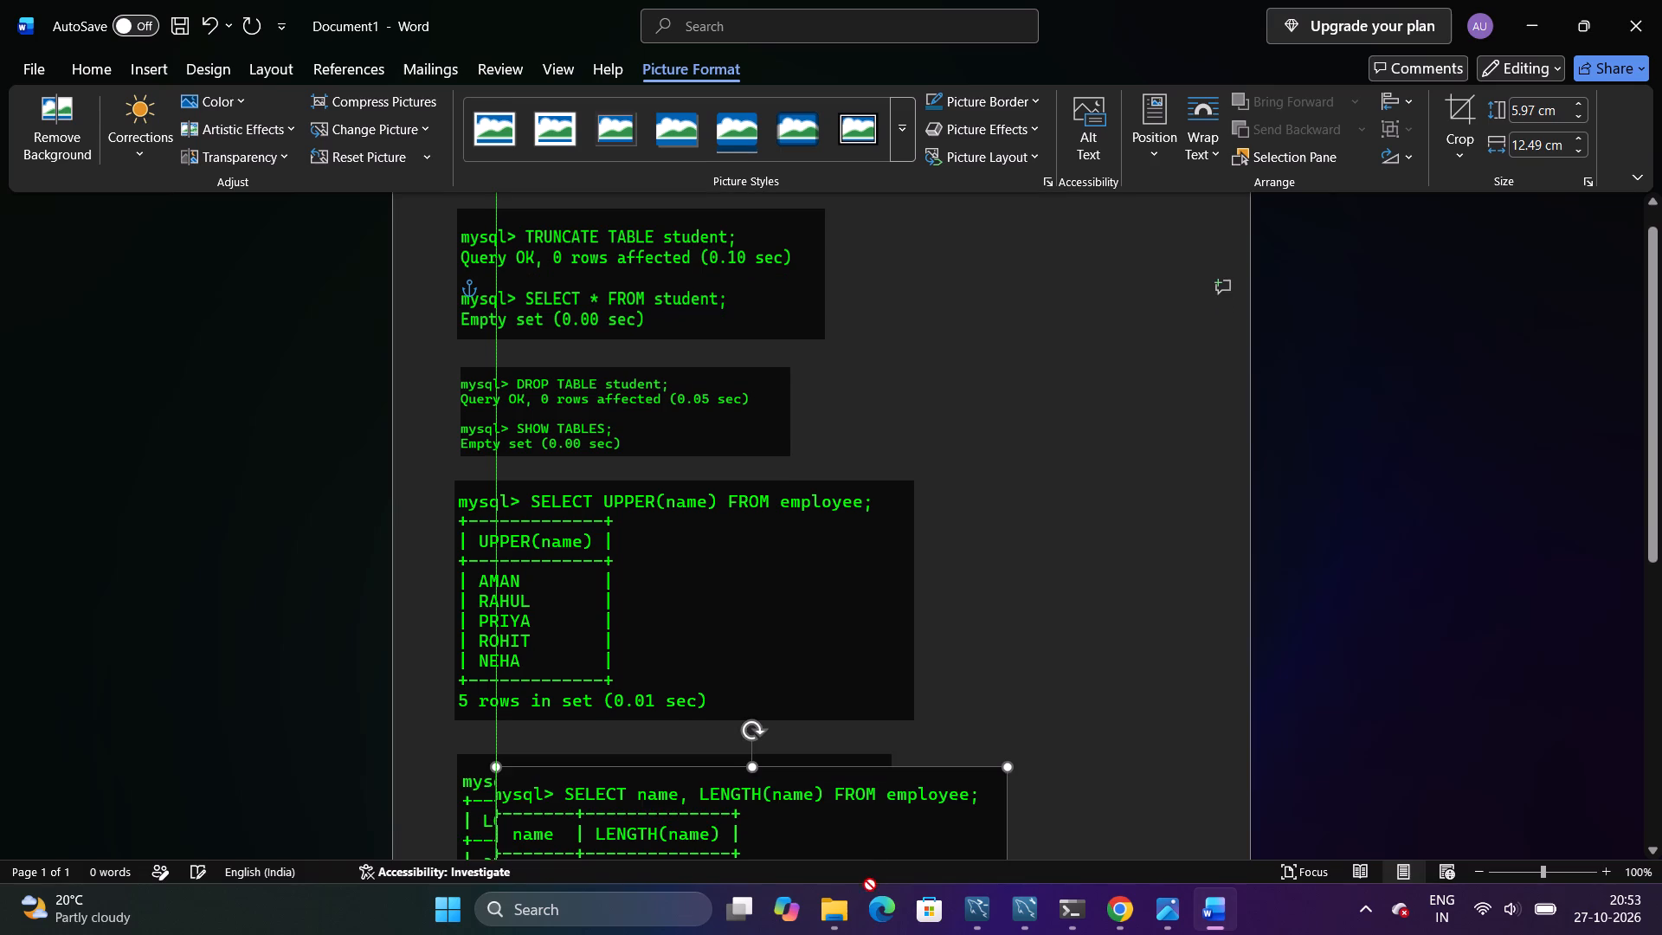
{"action": "left_click_drag", "start_coordinate": [870, 885], "coordinate": [874, 879]}
{"action": "left_click_drag", "start_coordinate": [789, 413], "coordinate": [789, 733]}
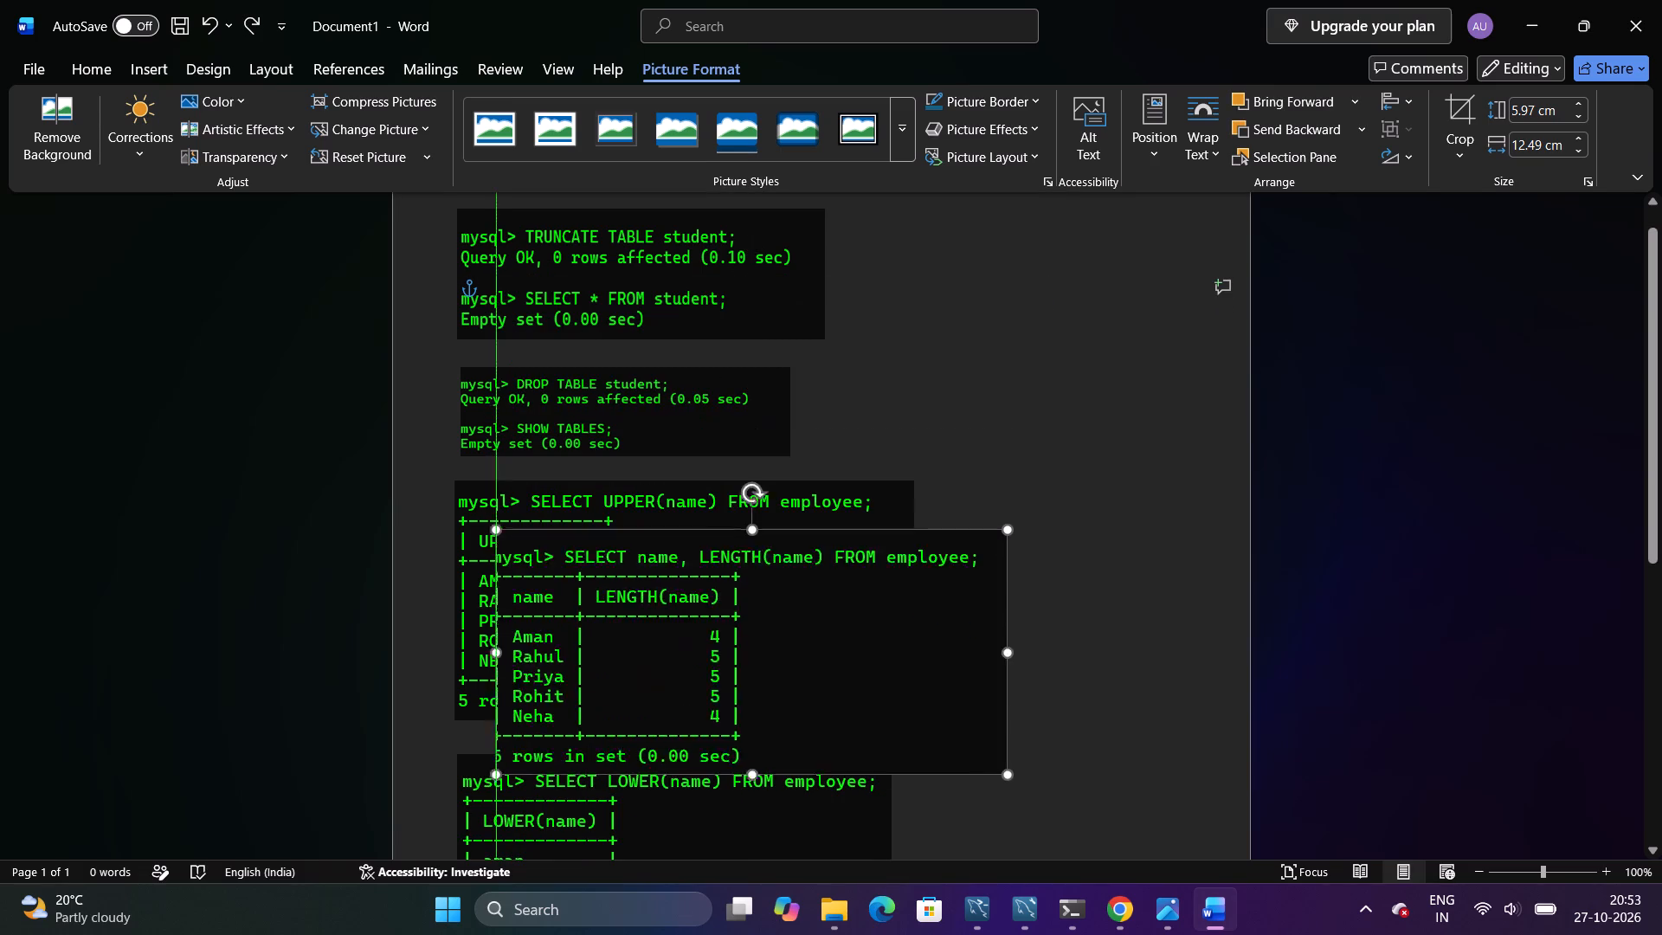
{"action": "left_click_drag", "start_coordinate": [789, 733], "coordinate": [1044, 852]}
{"action": "scroll", "coordinate": [820, 854], "scroll_direction": "down", "scroll_amount": 3}
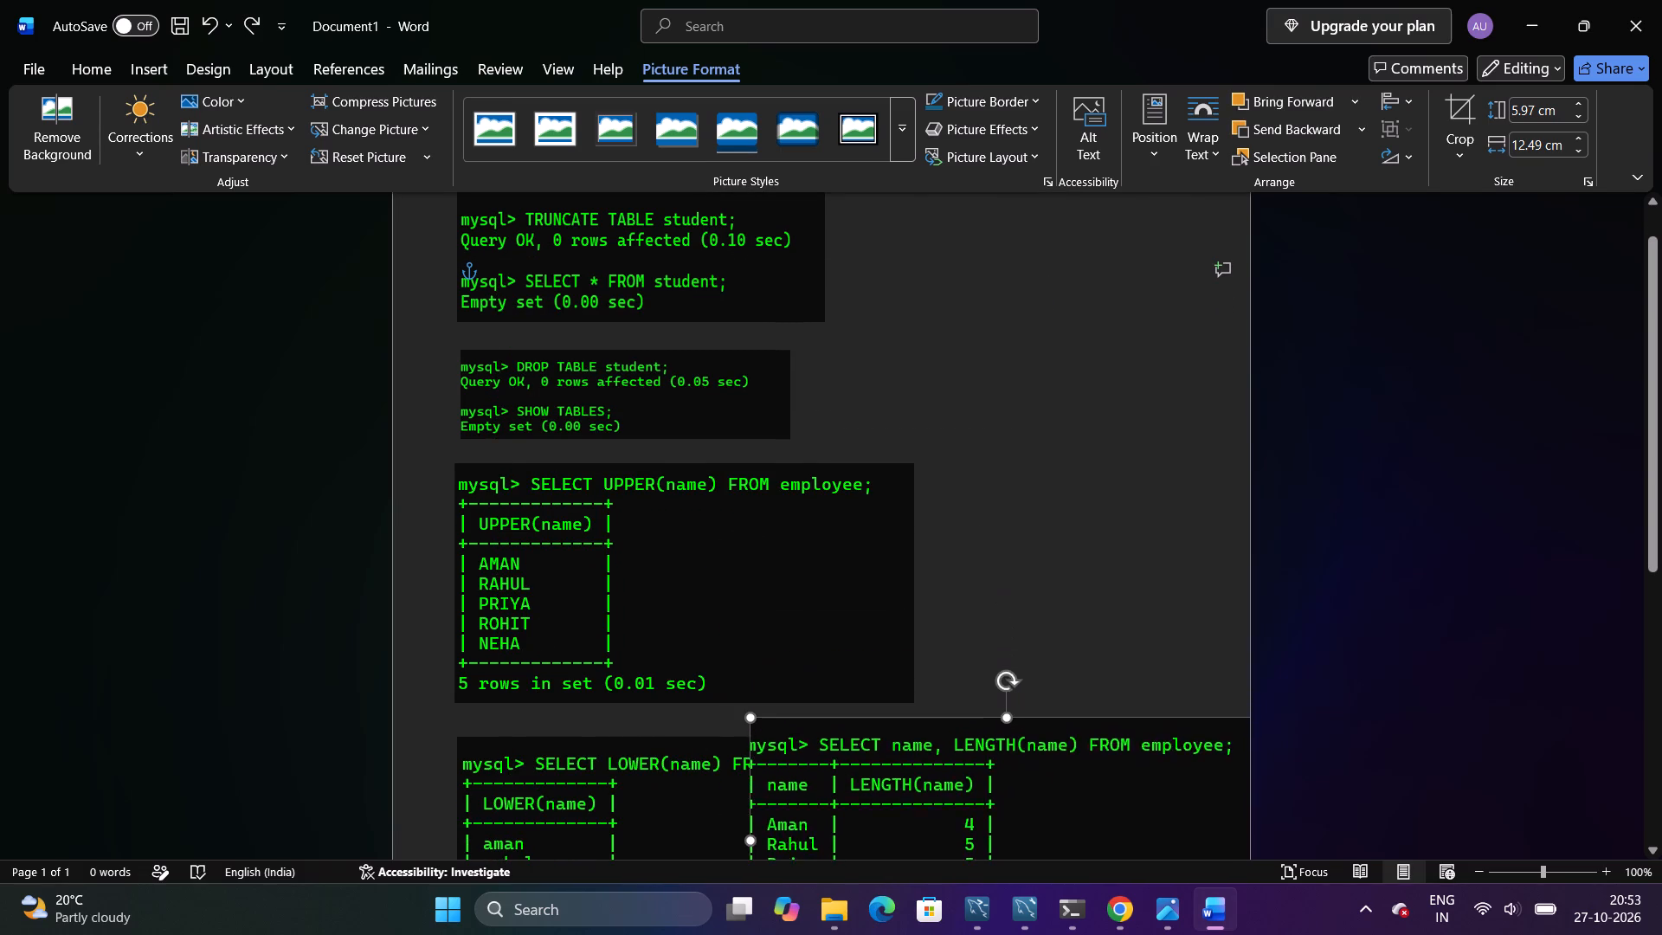
{"action": "left_click_drag", "start_coordinate": [1044, 852], "coordinate": [1043, 841]}
{"action": "left_click_drag", "start_coordinate": [937, 366], "coordinate": [686, 622]}
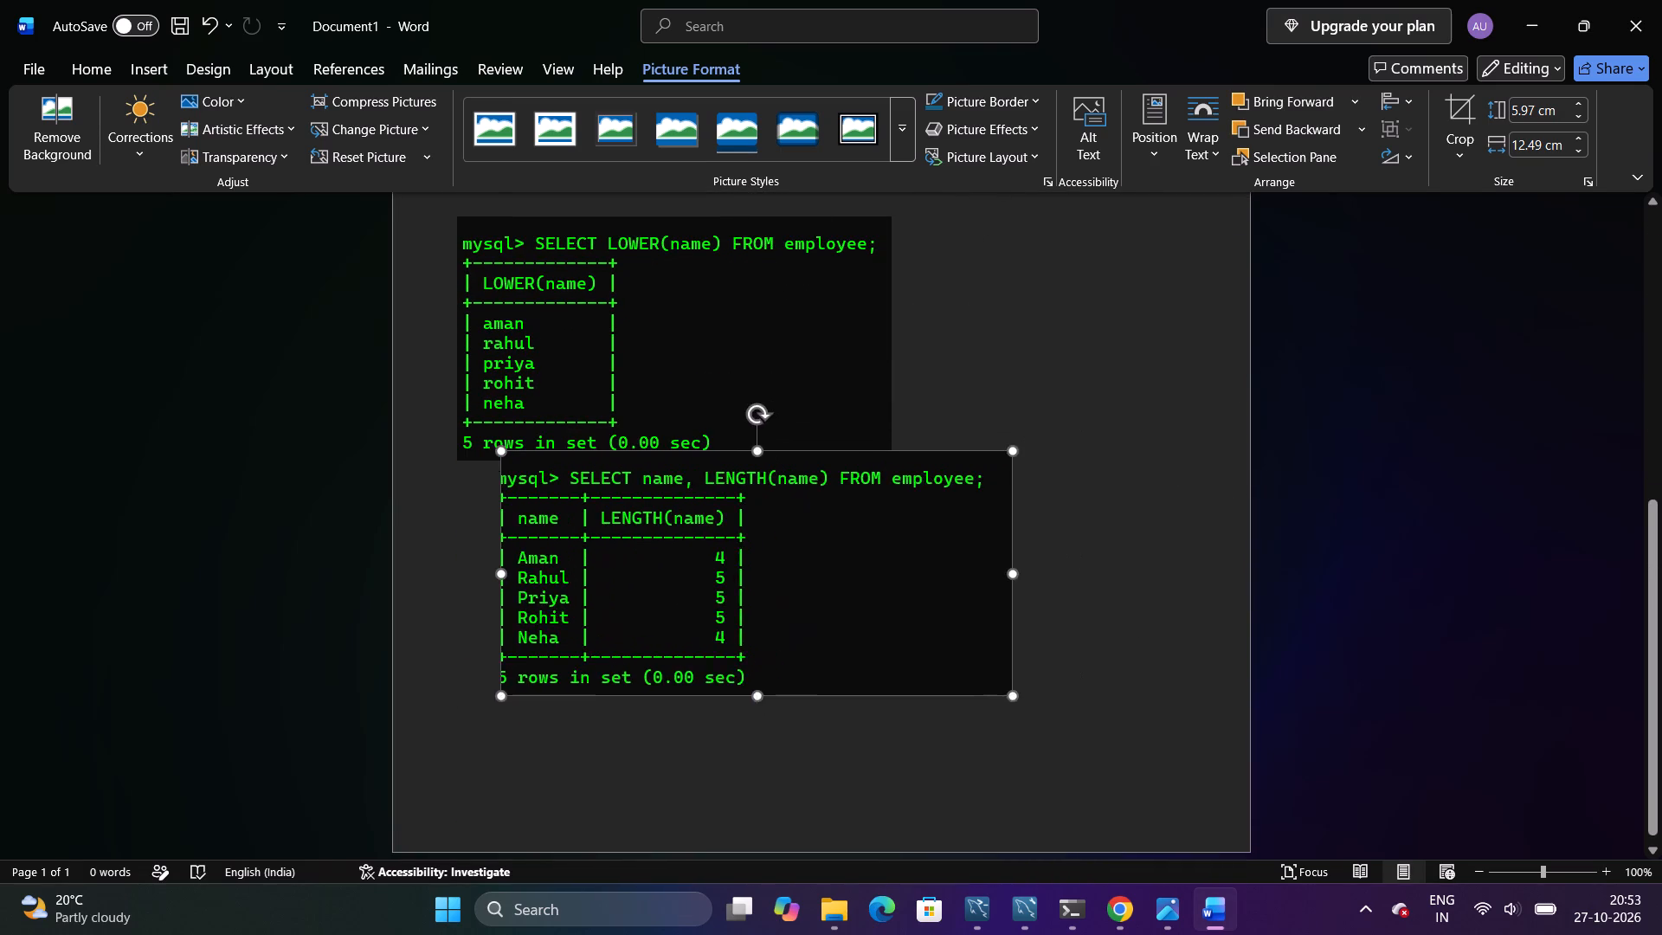
{"action": "left_click_drag", "start_coordinate": [686, 622], "coordinate": [642, 659]}
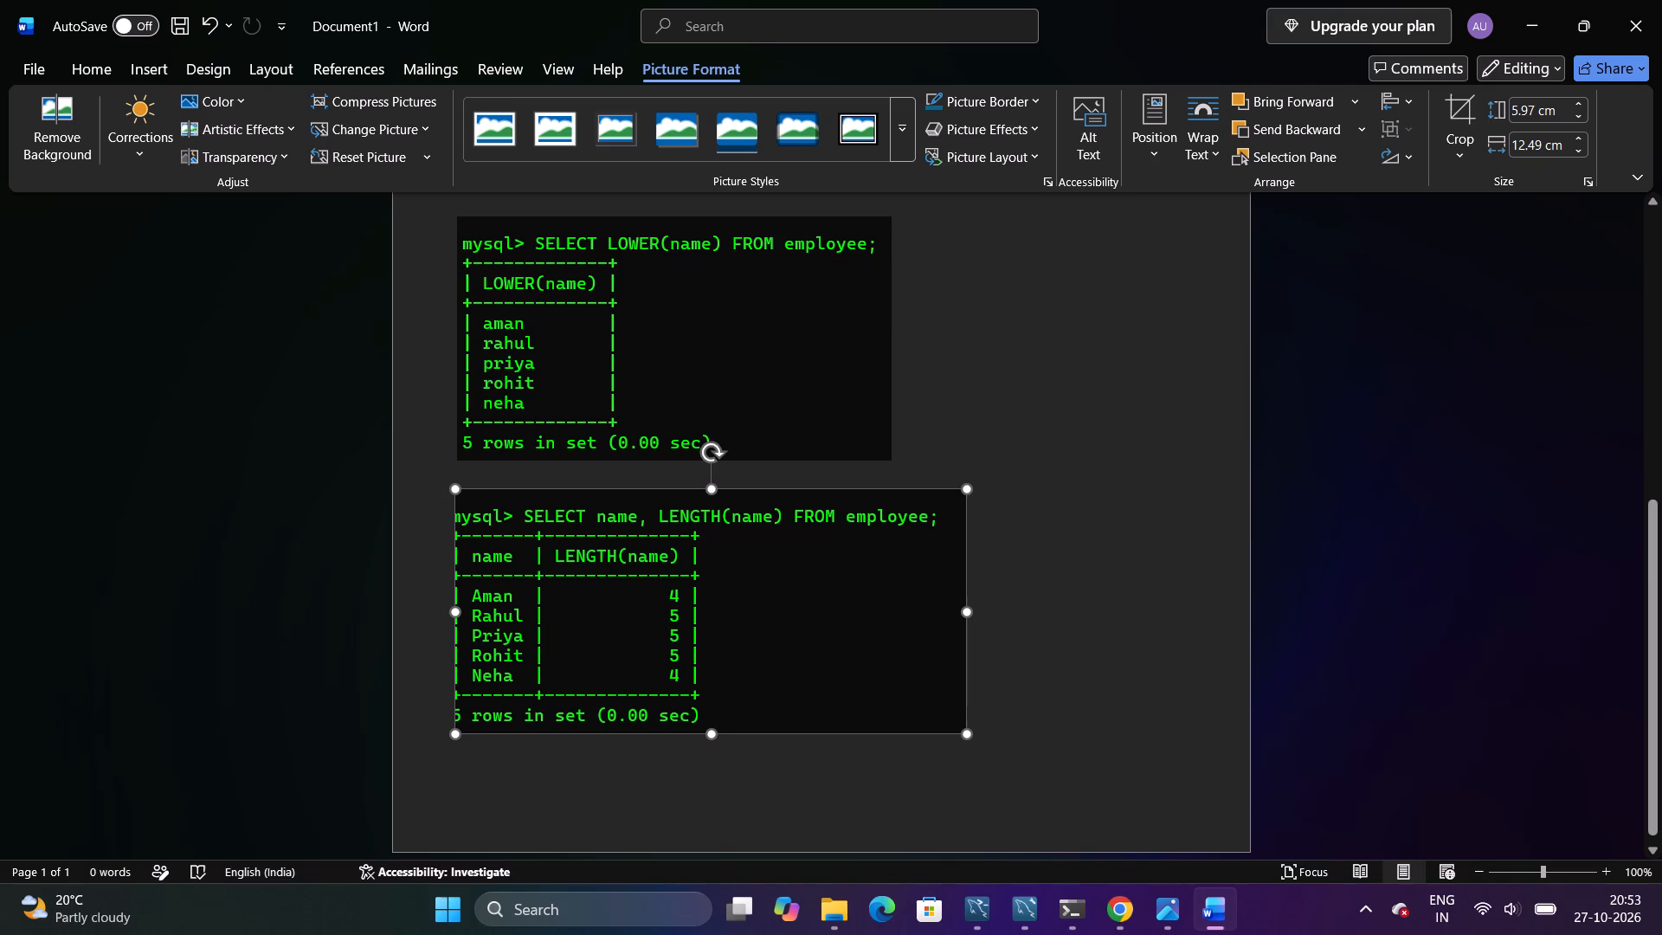
{"action": "left_click_drag", "start_coordinate": [642, 659], "coordinate": [642, 661]}
{"action": "left_click", "coordinate": [1171, 591]}
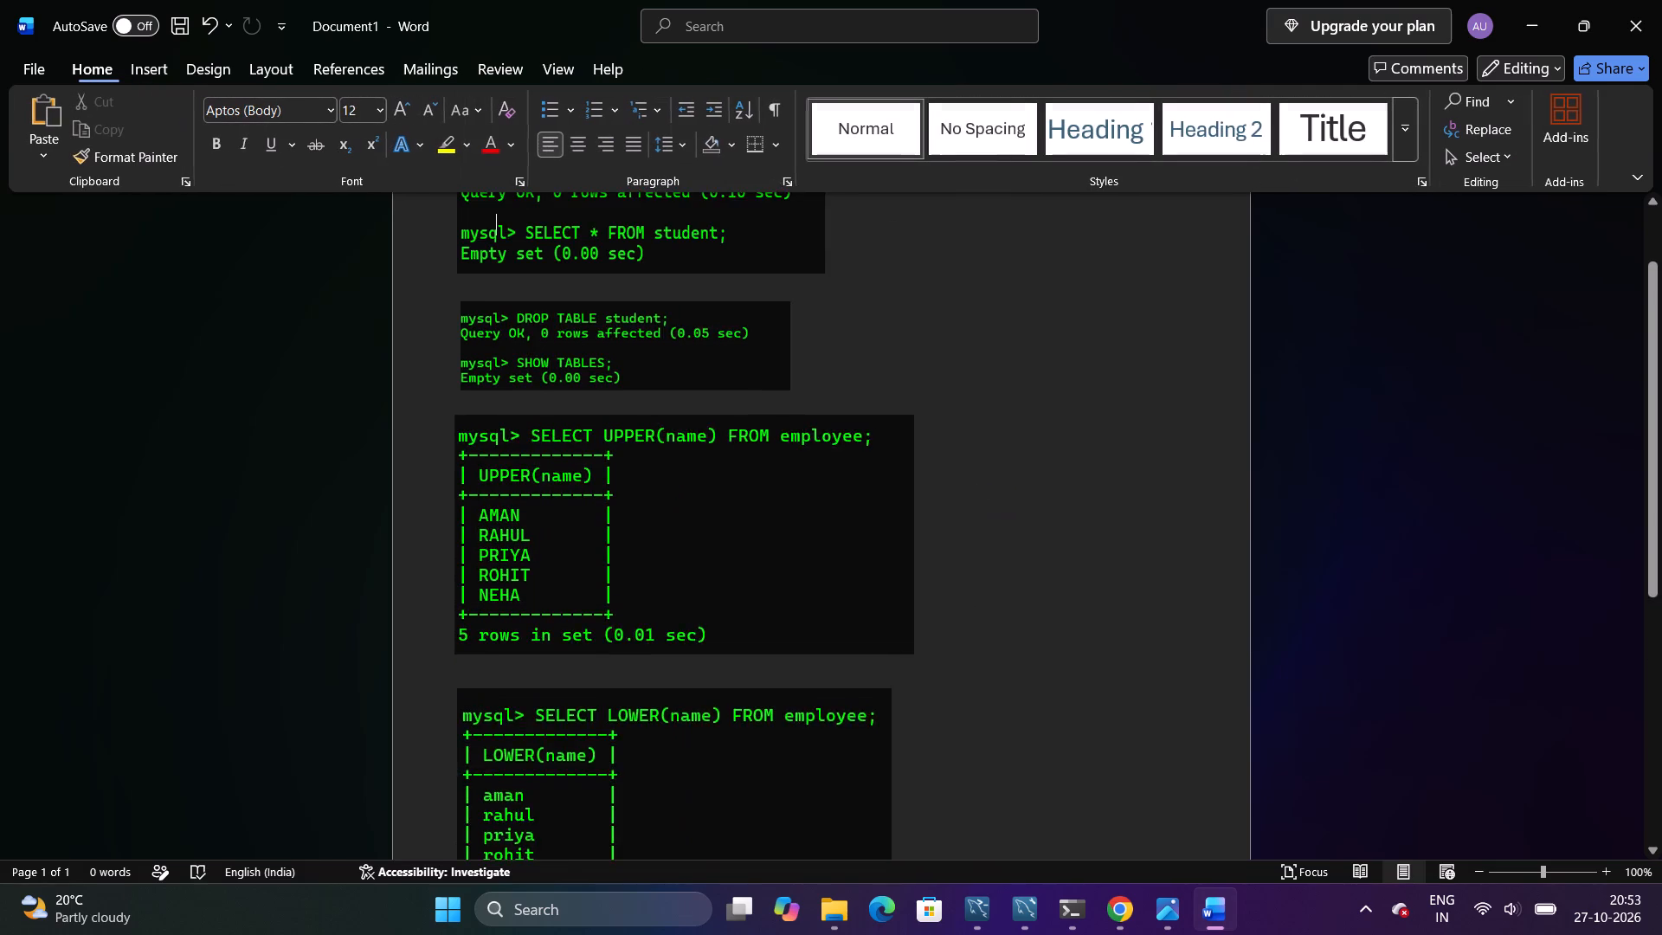
Review the order, alignment and spacing of all stacked screenshots and the space remaining at the bottom of the page.
{"action": "scroll", "coordinate": [1051, 563], "scroll_direction": "up", "scroll_amount": 12}
{"action": "scroll", "coordinate": [1002, 530], "scroll_direction": "down", "scroll_amount": 18}
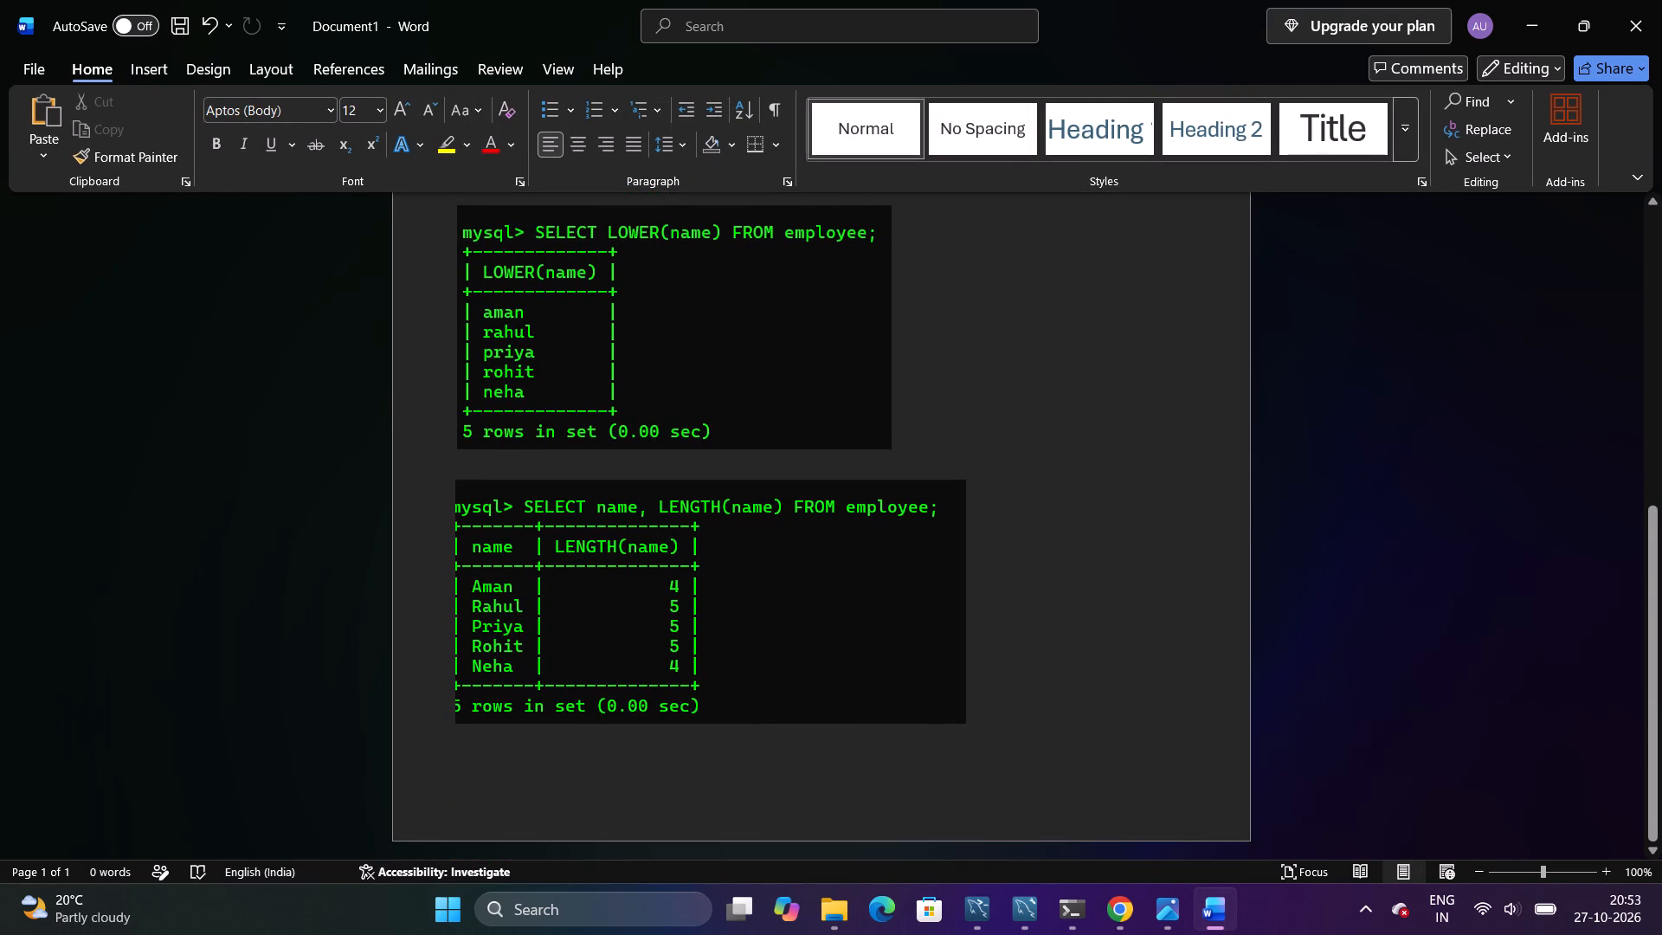
{"action": "scroll", "coordinate": [960, 462], "scroll_direction": "up", "scroll_amount": 17}
{"action": "scroll", "coordinate": [969, 431], "scroll_direction": "down", "scroll_amount": 4}
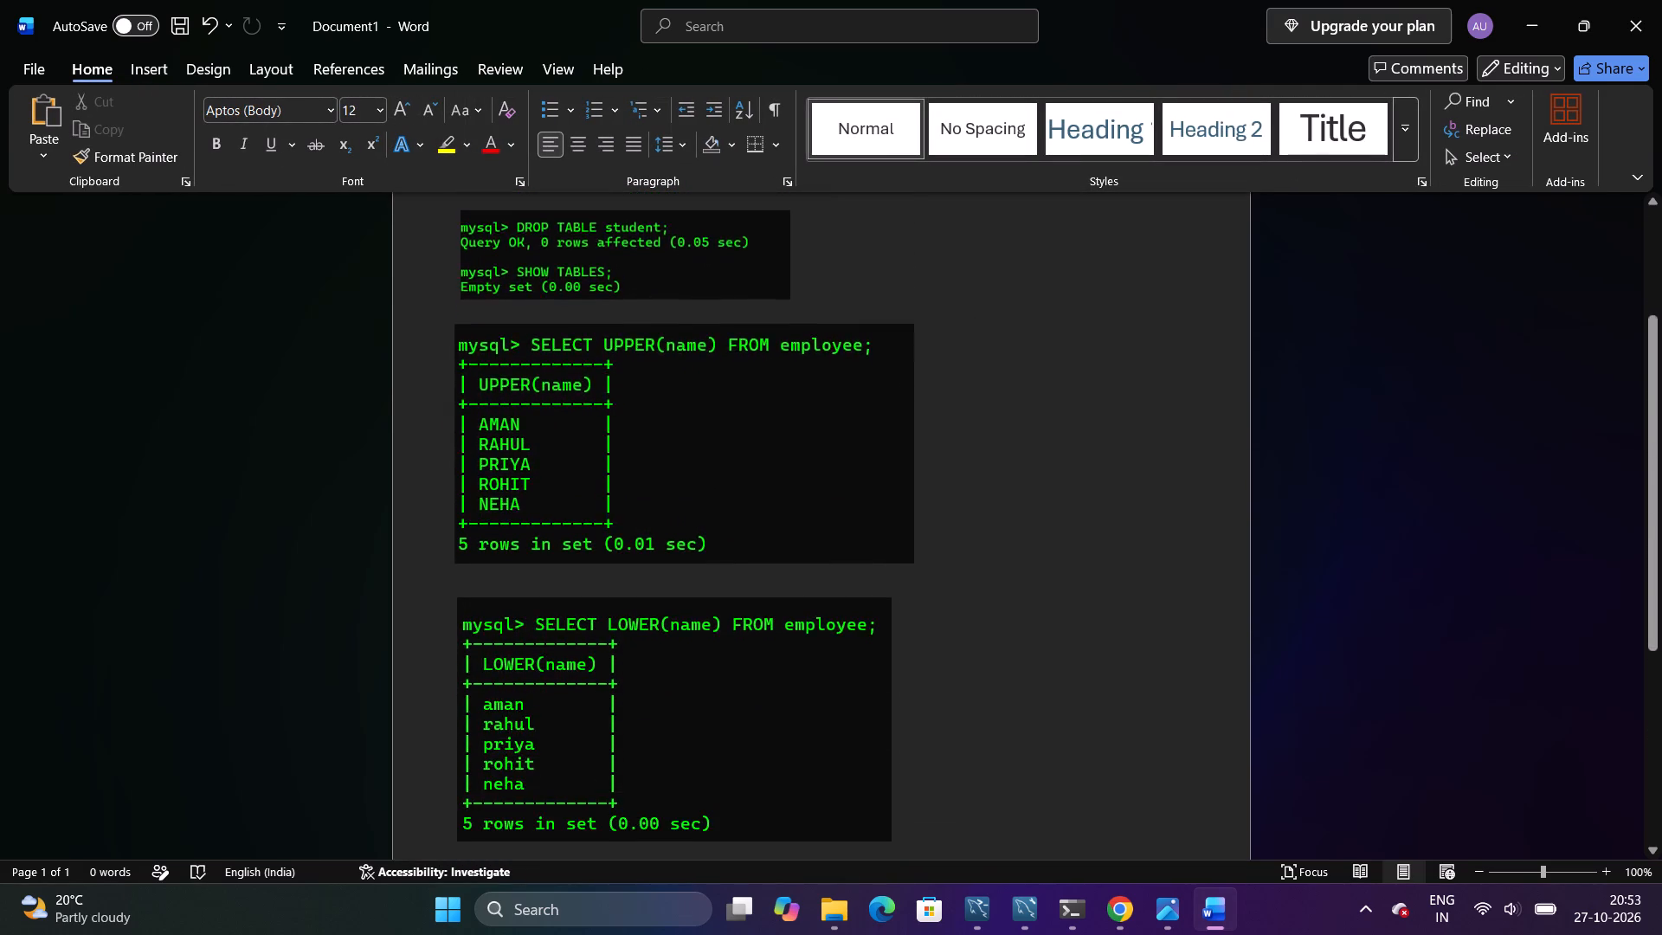
{"action": "scroll", "coordinate": [974, 461], "scroll_direction": "down", "scroll_amount": 11}
{"action": "scroll", "coordinate": [899, 341], "scroll_direction": "up", "scroll_amount": 7}
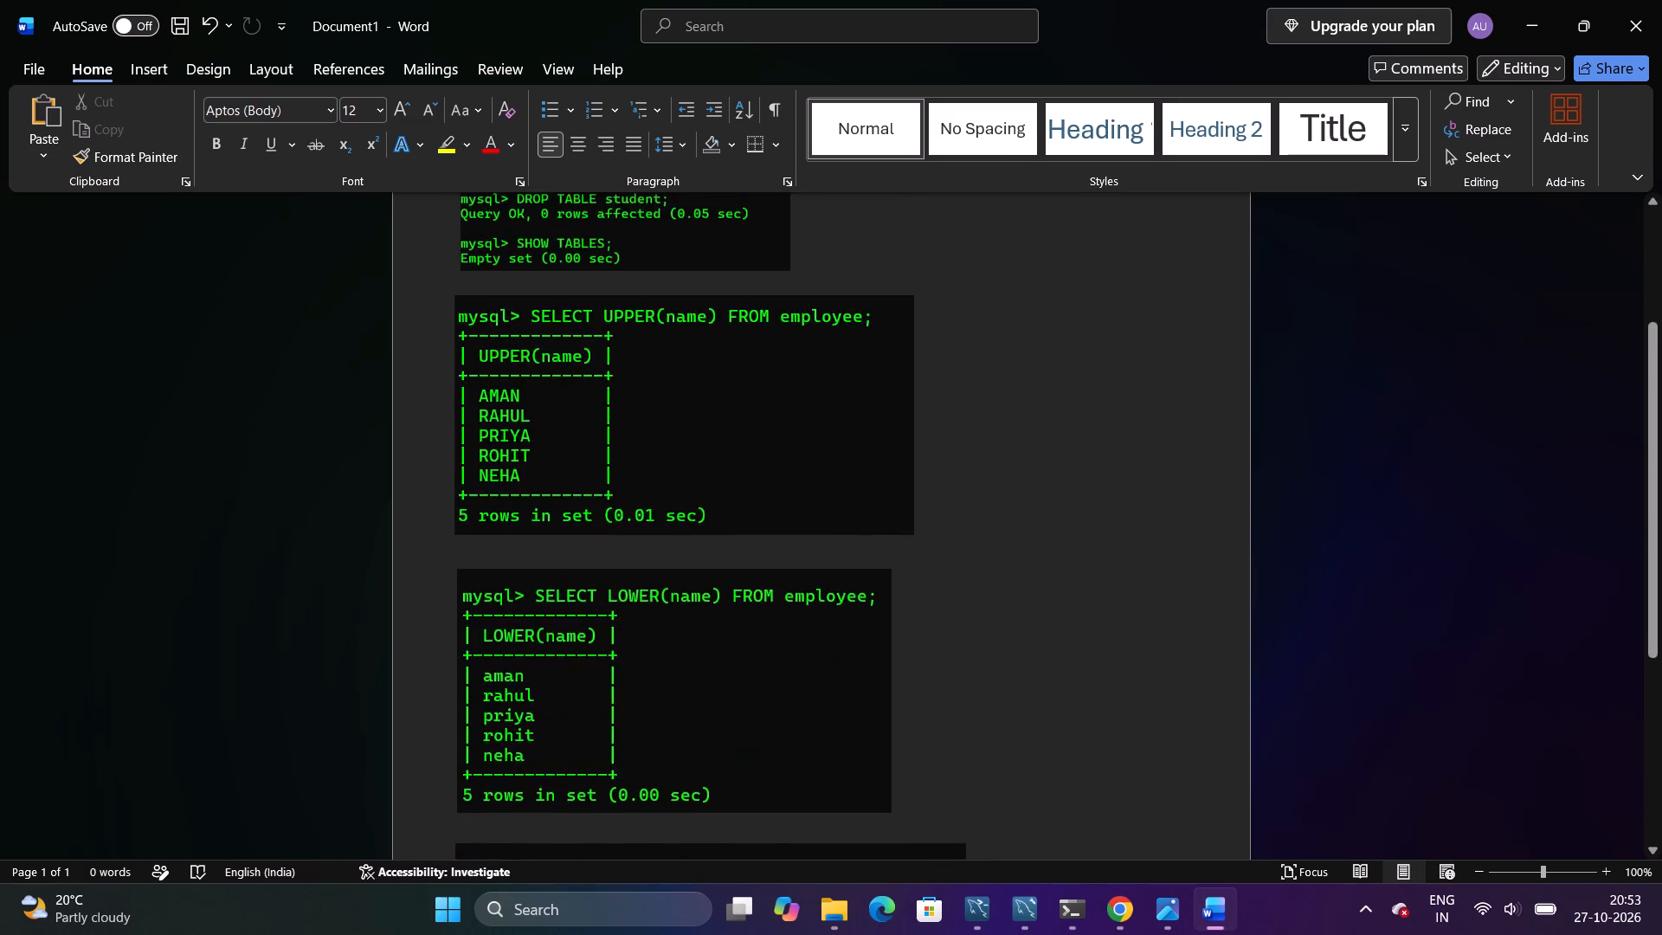
{"action": "scroll", "coordinate": [892, 345], "scroll_direction": "up", "scroll_amount": 6}
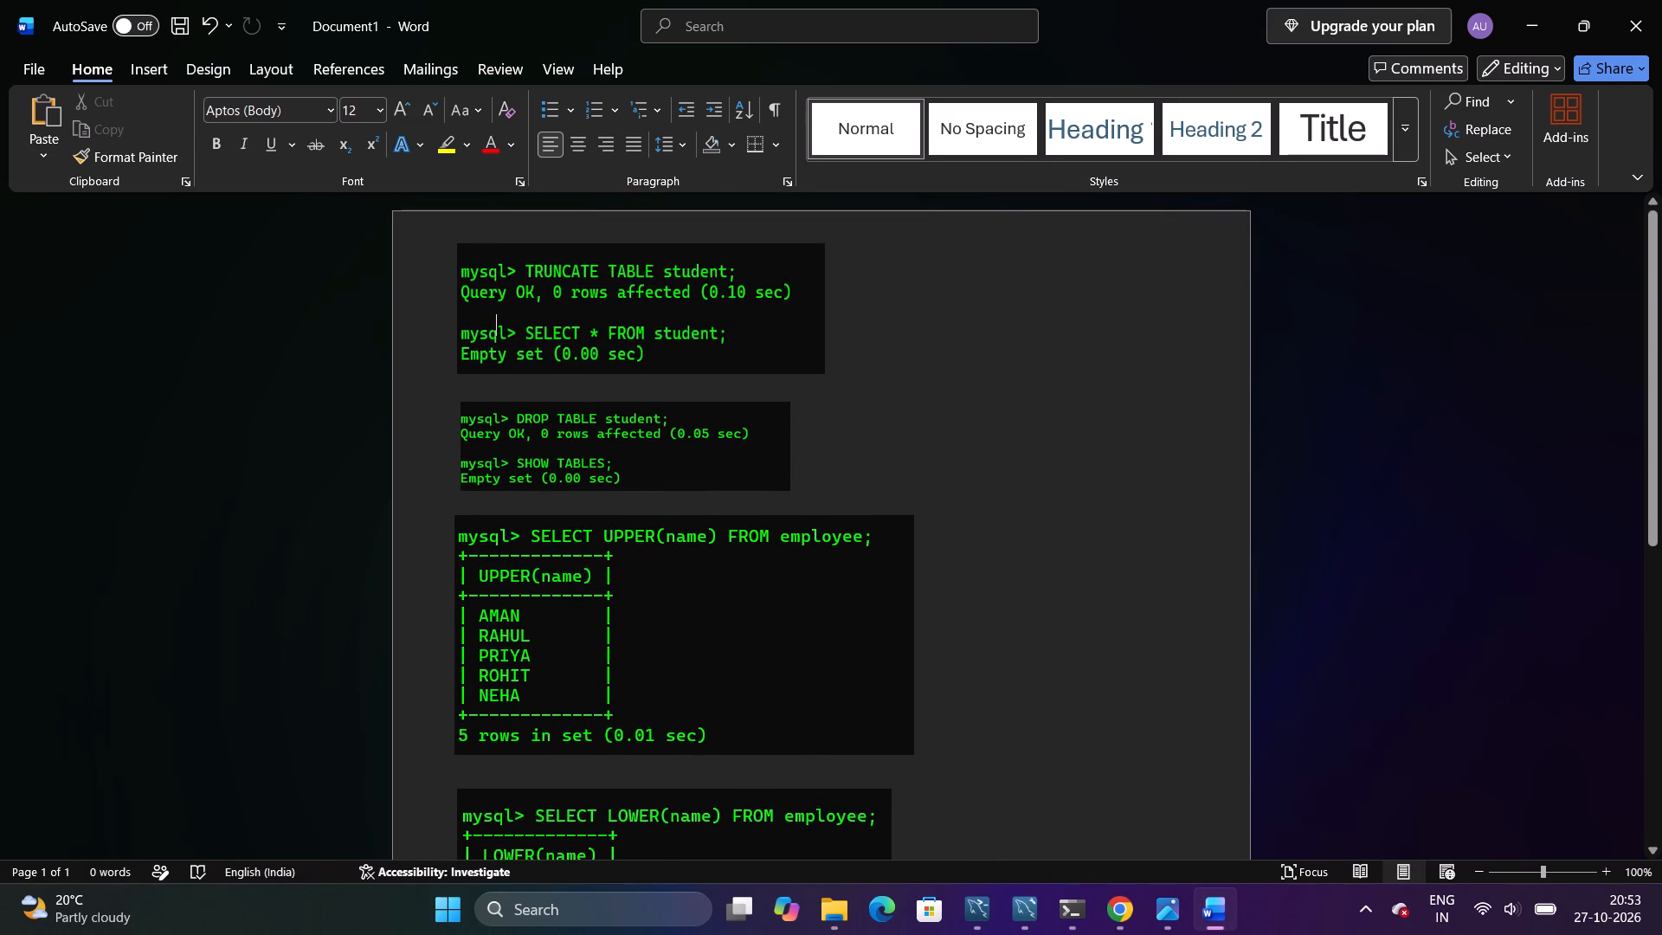
{"action": "scroll", "coordinate": [867, 535], "scroll_direction": "down", "scroll_amount": 8}
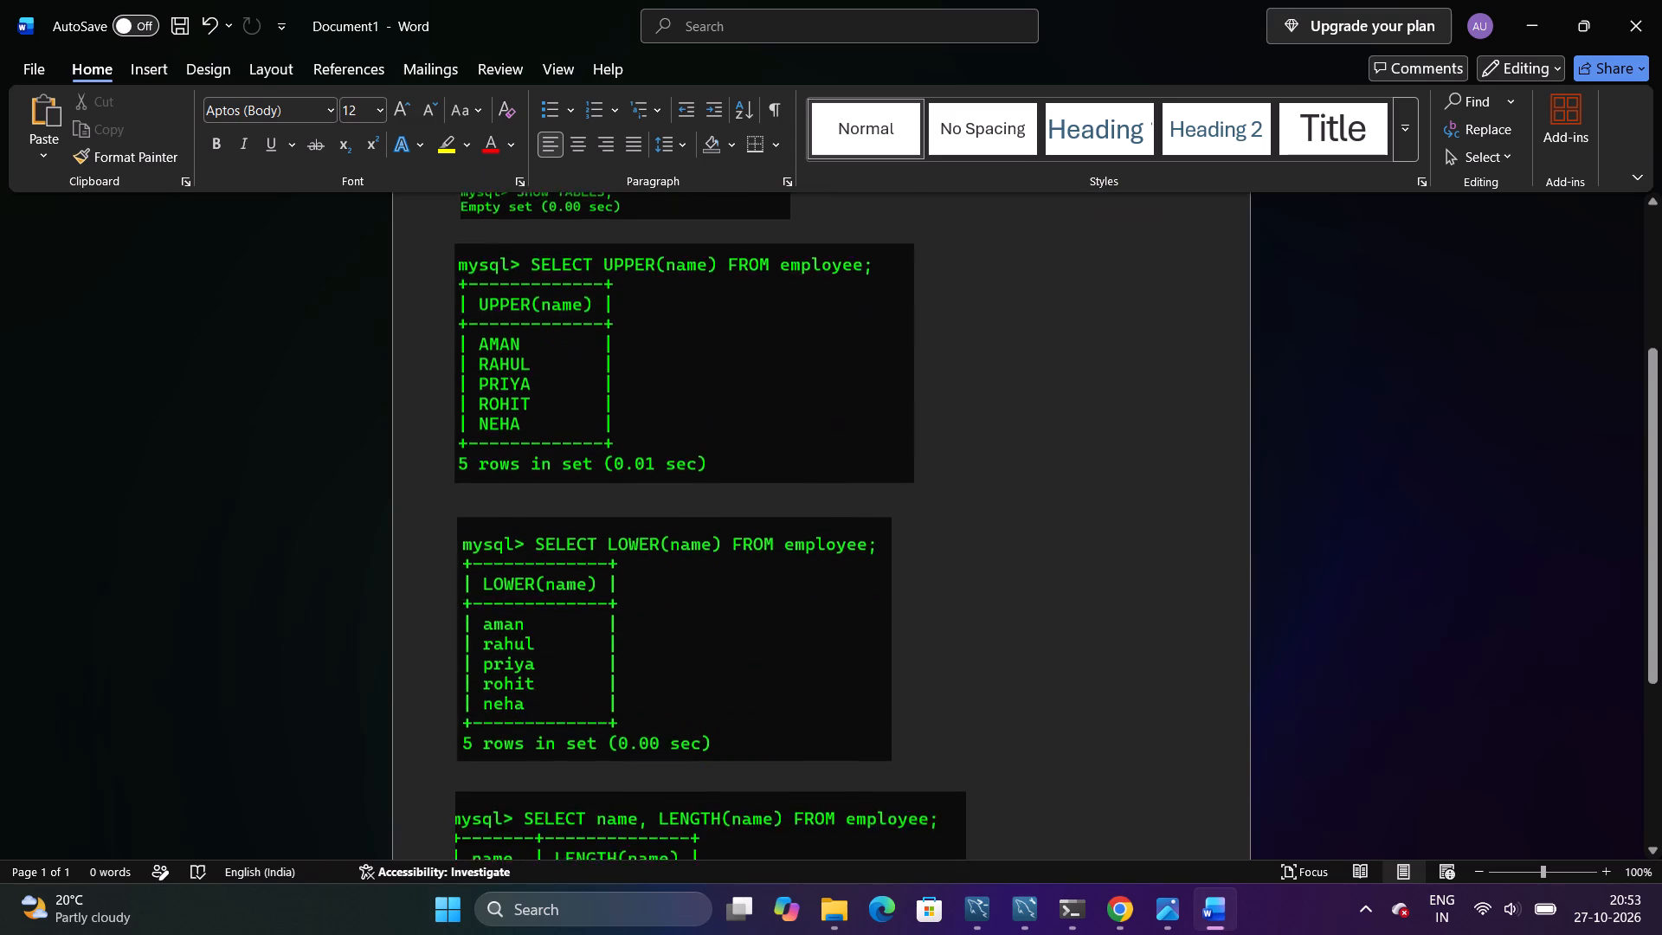
{"action": "scroll", "coordinate": [995, 526], "scroll_direction": "down", "scroll_amount": 8}
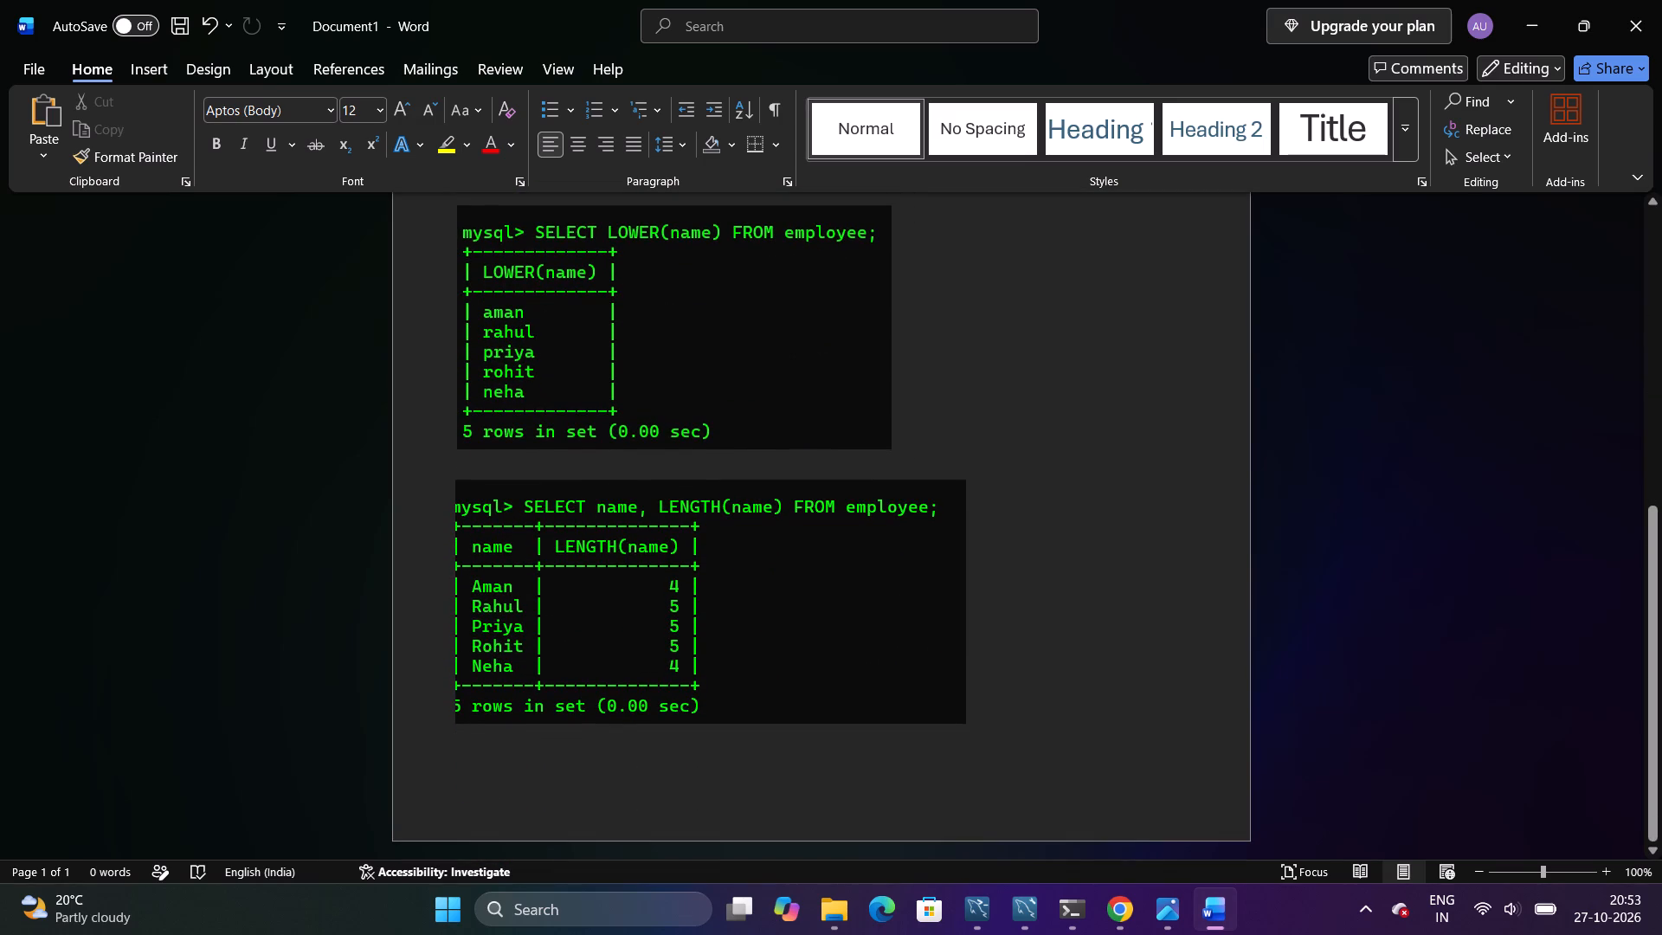
Create a new blank document.
{"action": "key", "text": "ctrl+n"}
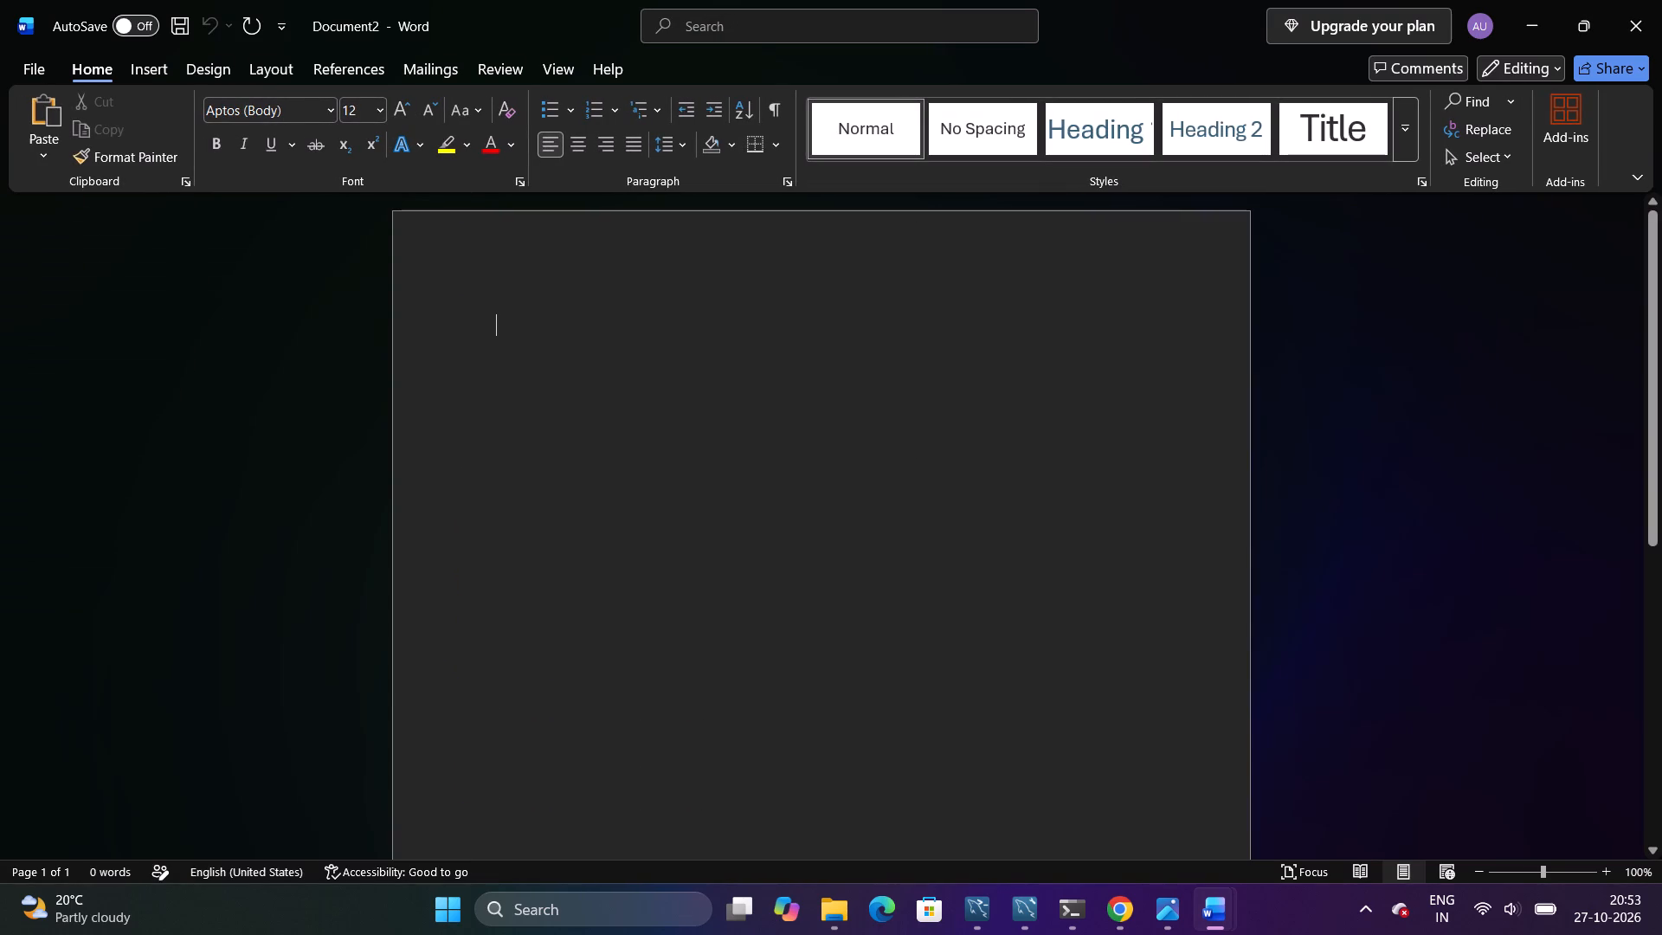
{"action": "scroll", "coordinate": [559, 248], "scroll_direction": "up", "scroll_amount": 6}
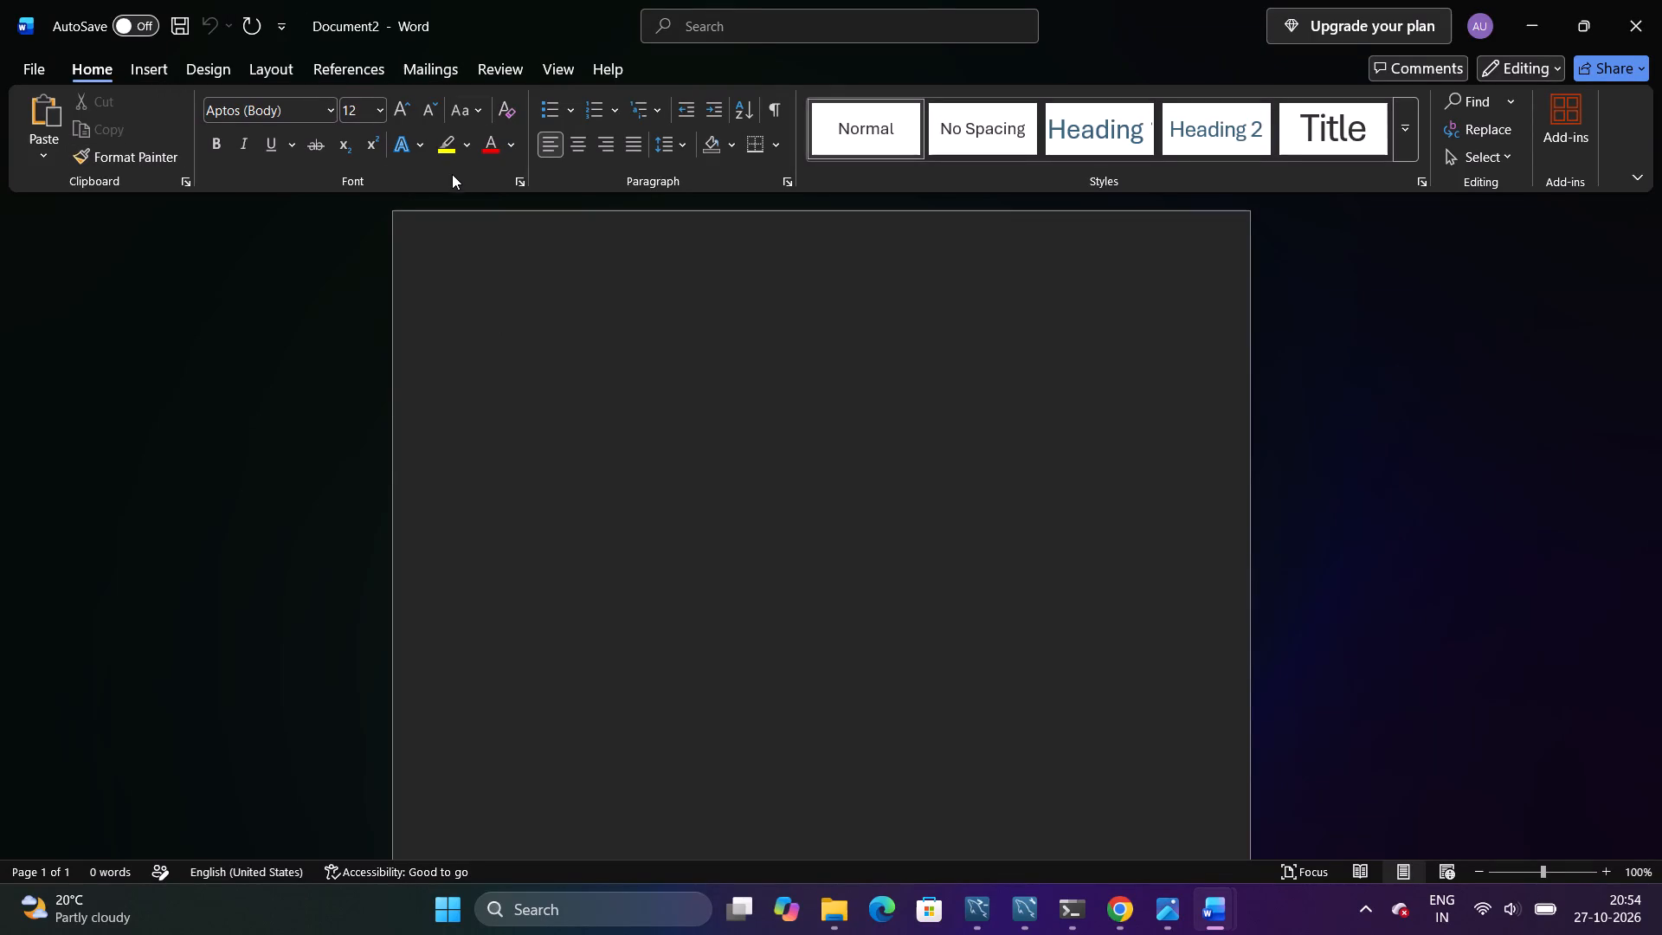
{"action": "key", "text": "ctrl+z"}
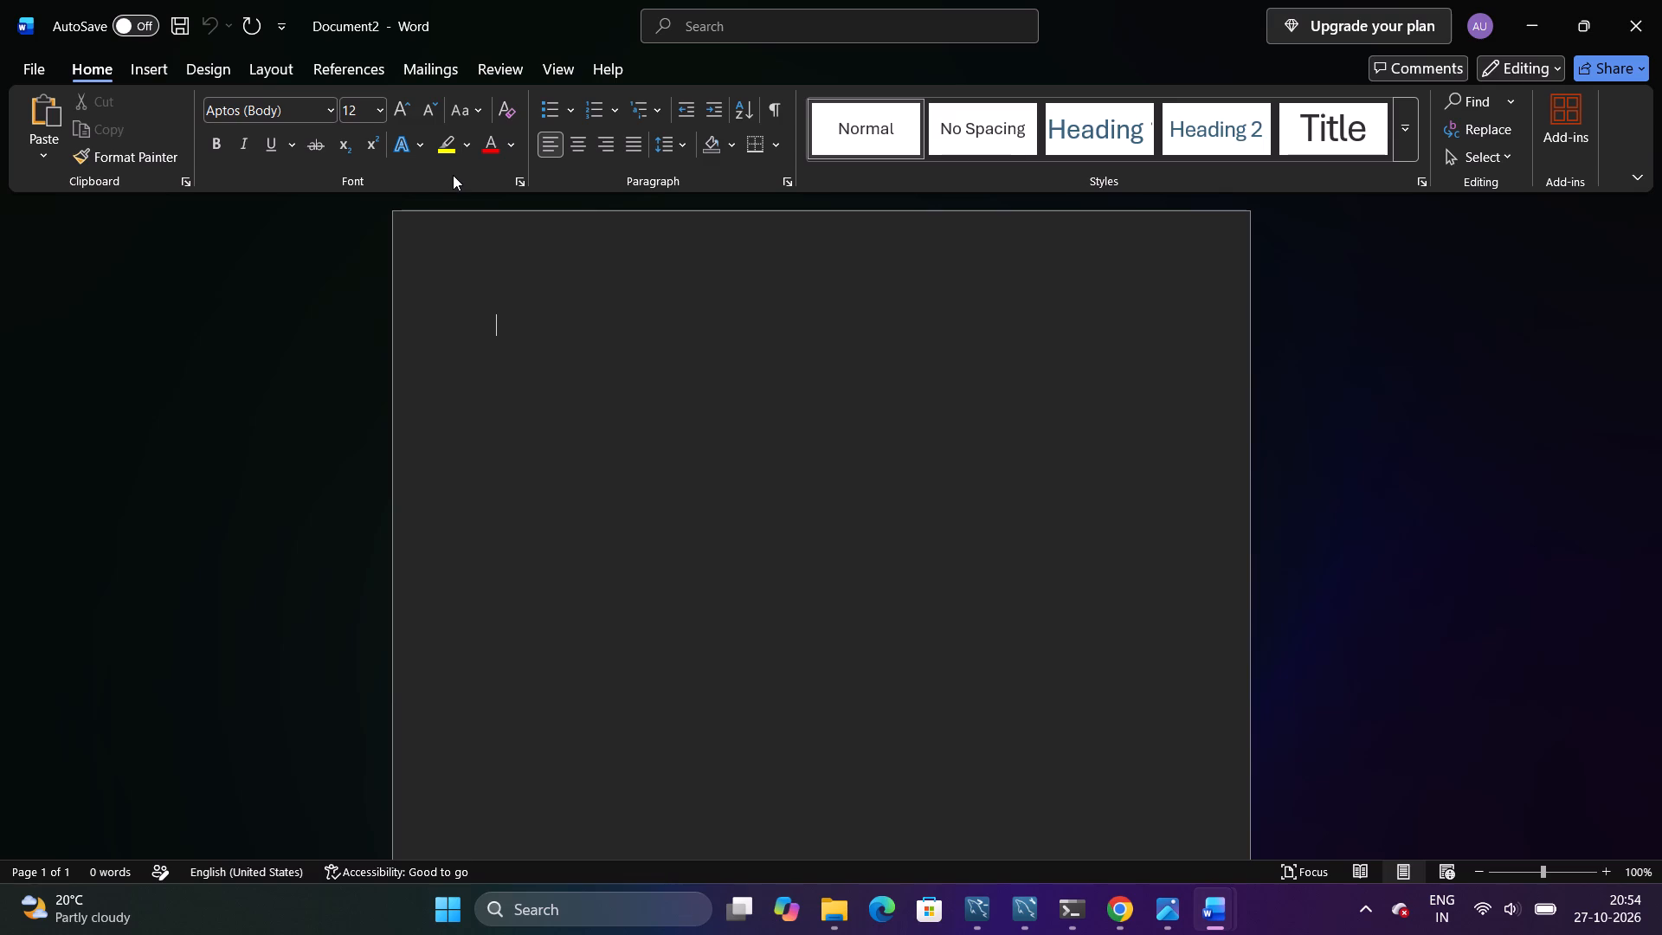
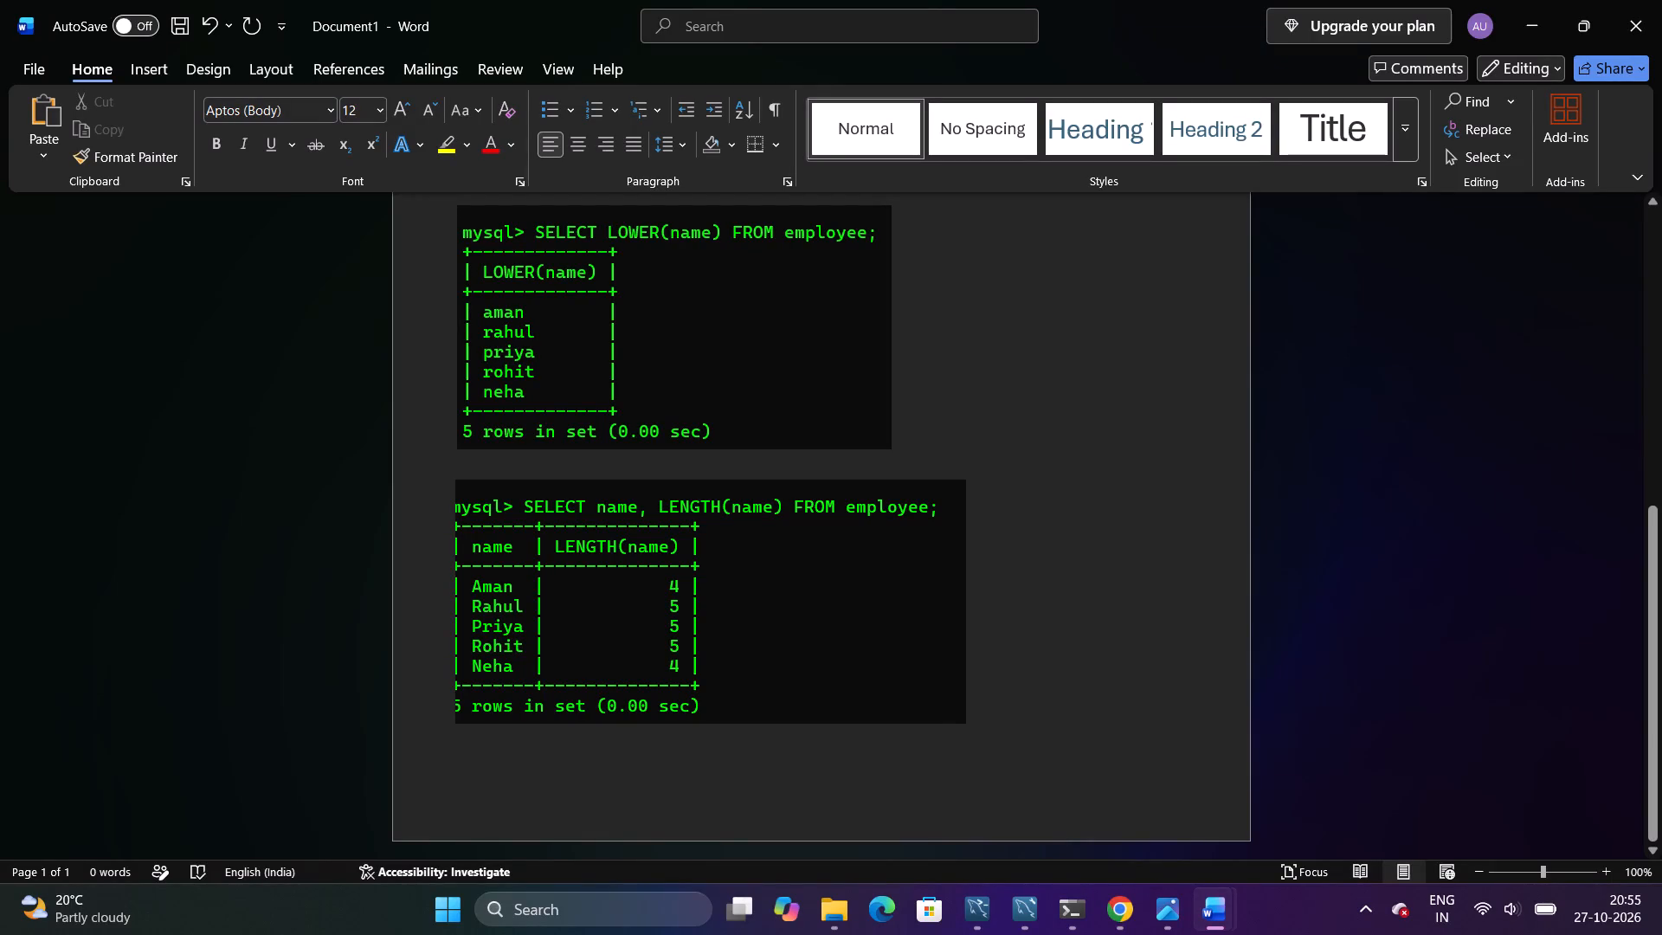
Review the stacked screenshots in Read Mode and Web Layout, return to Print Layout and check the page's remaining space.
{"action": "left_click", "coordinate": [1360, 867]}
{"action": "left_click", "coordinate": [1401, 869]}
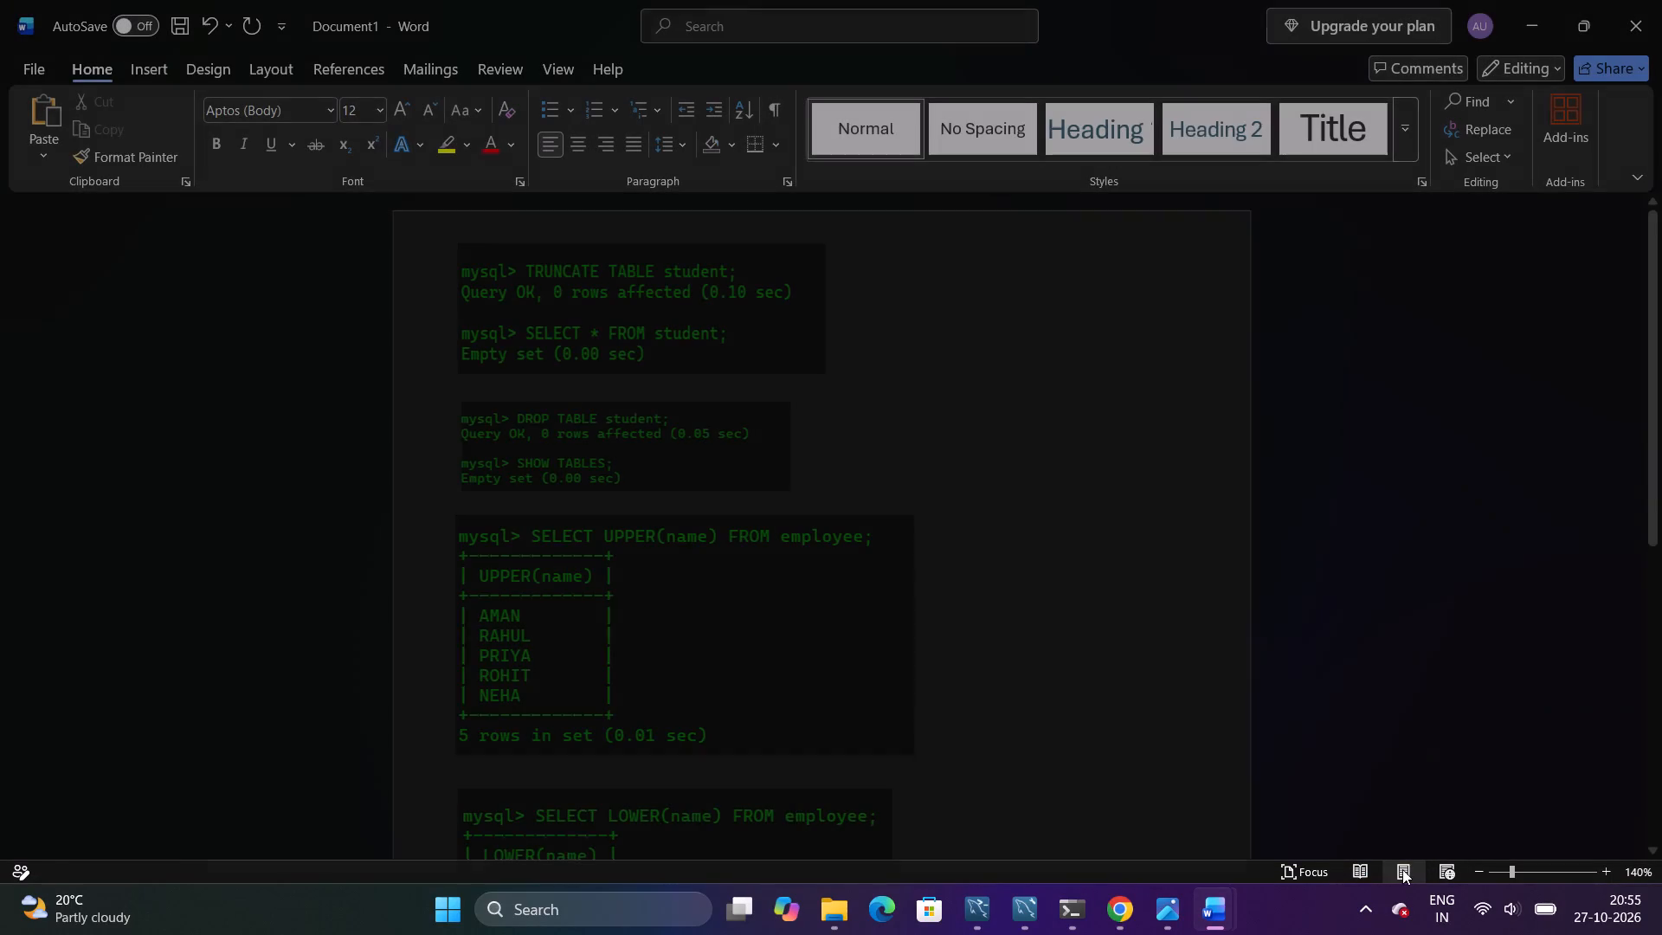
{"action": "left_click", "coordinate": [1362, 873]}
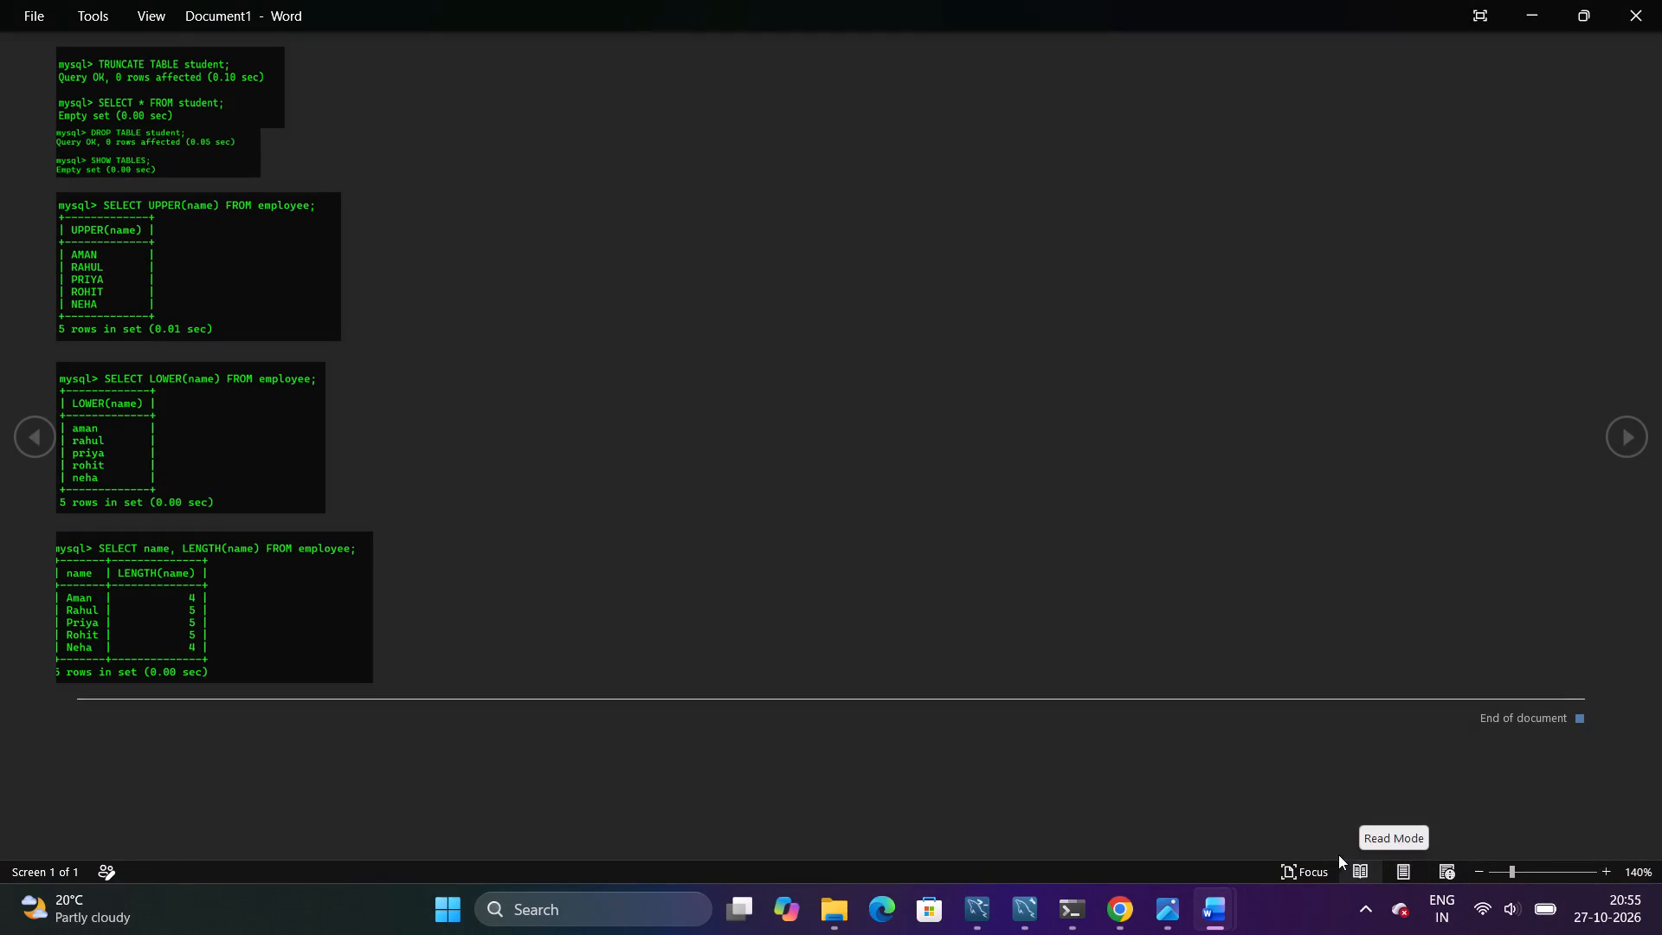
{"action": "left_click", "coordinate": [1408, 866]}
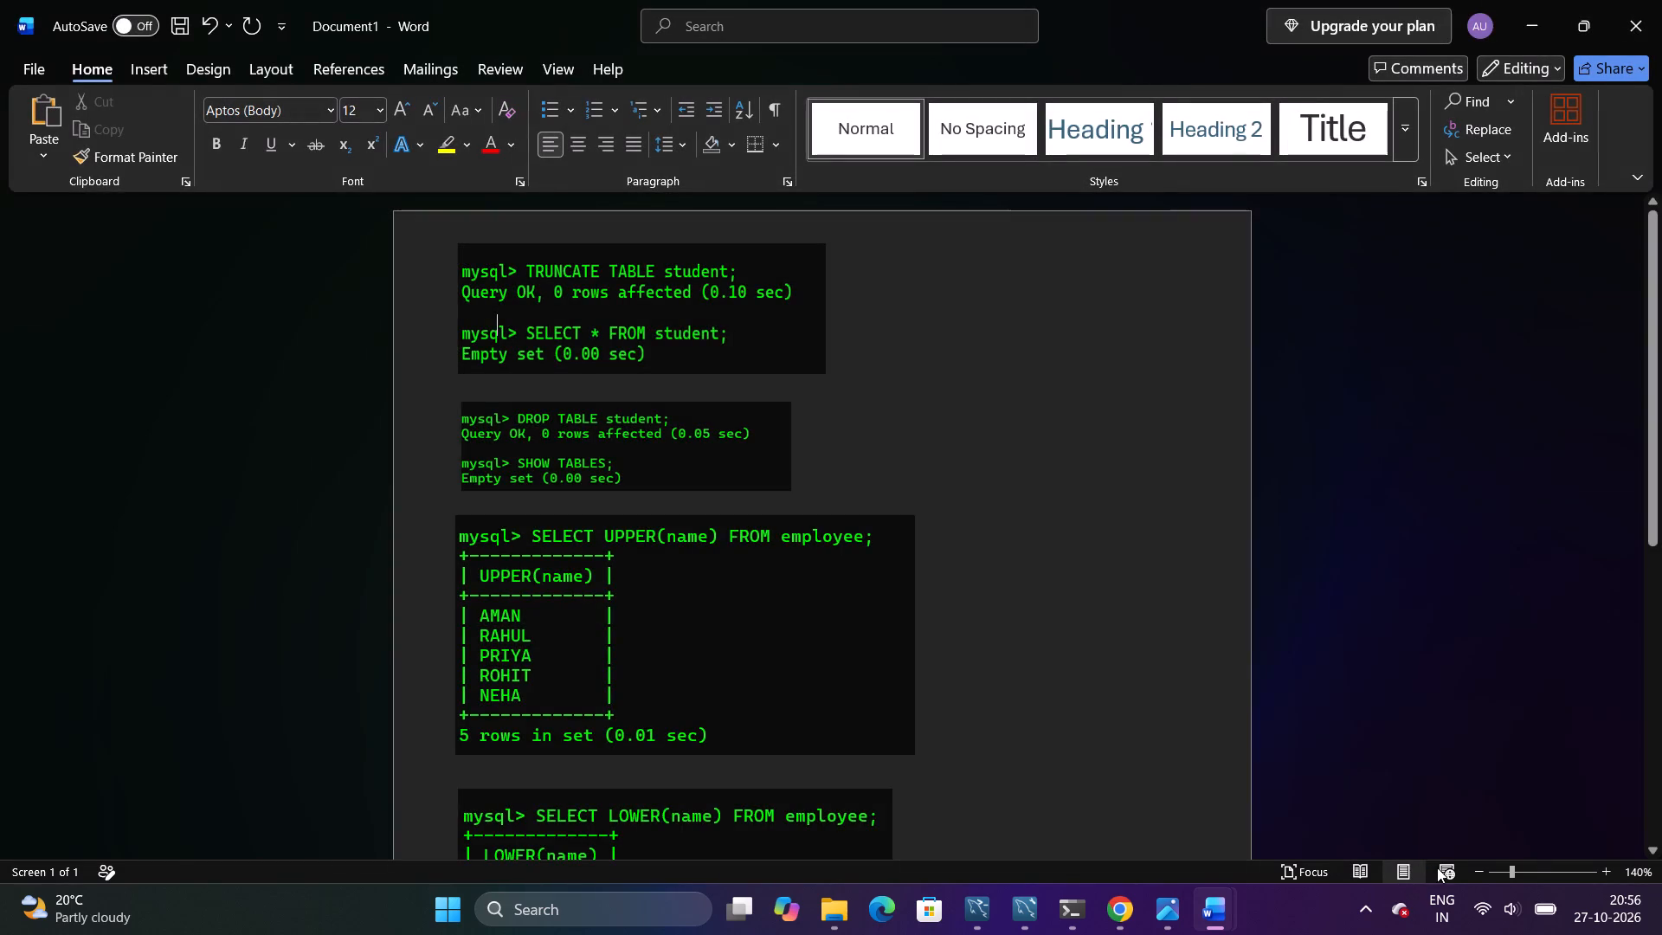
{"action": "left_click", "coordinate": [1438, 867]}
{"action": "left_click", "coordinate": [1405, 870]}
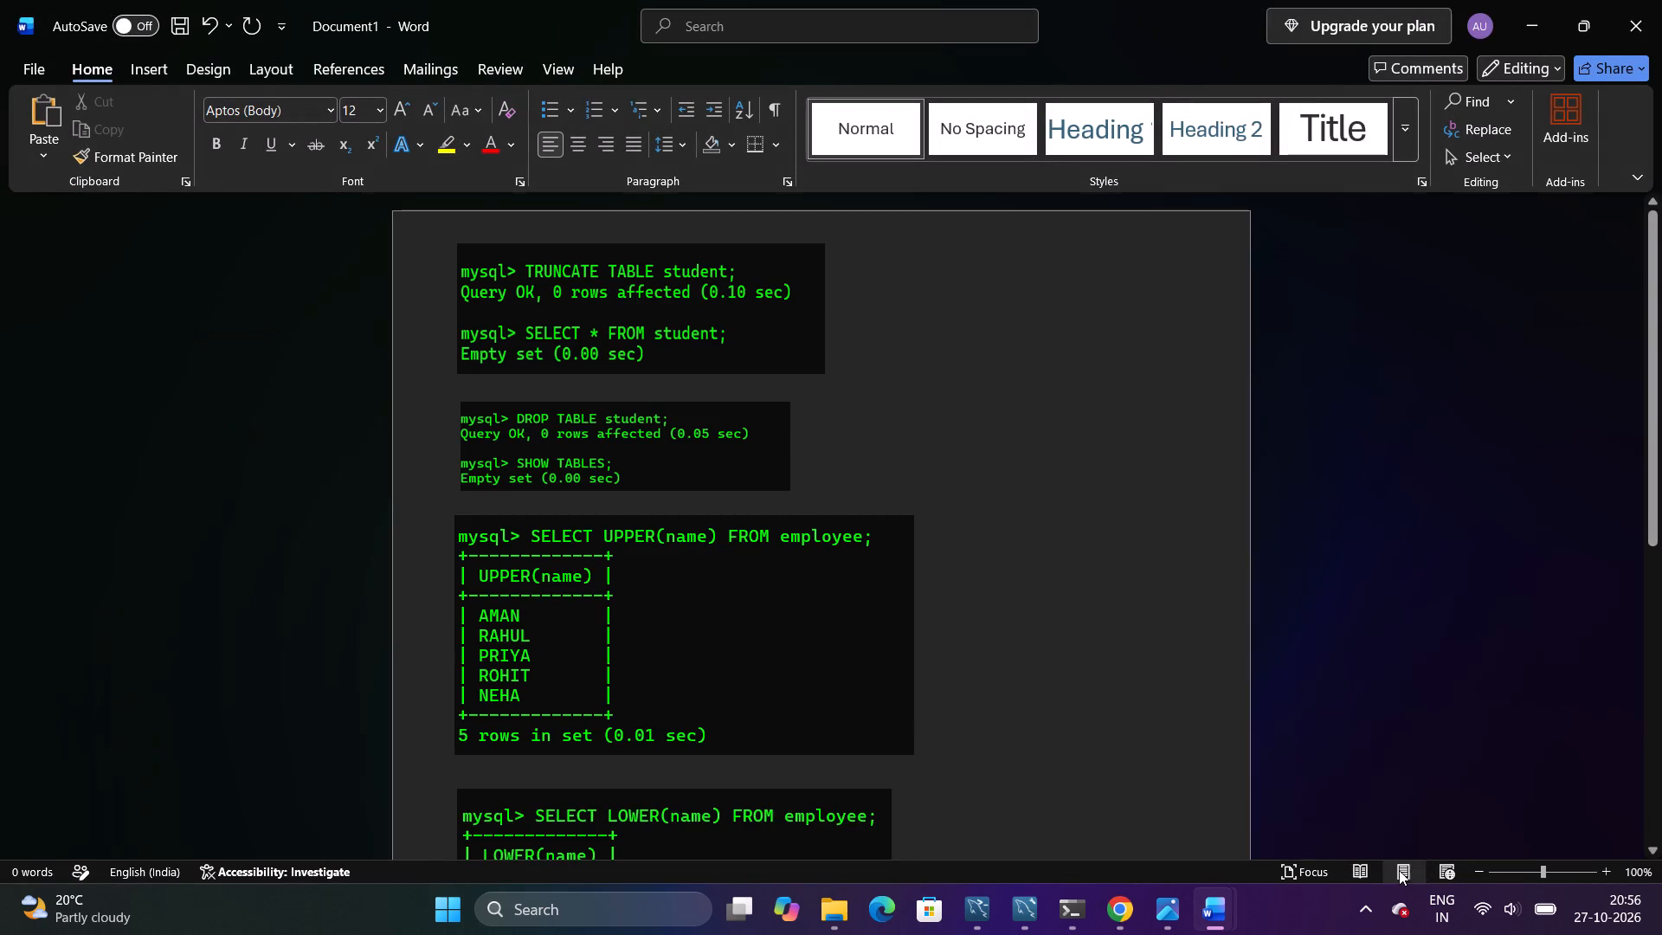
{"action": "scroll", "coordinate": [1150, 648], "scroll_direction": "down", "scroll_amount": 5}
{"action": "scroll", "coordinate": [1058, 593], "scroll_direction": "down", "scroll_amount": 11}
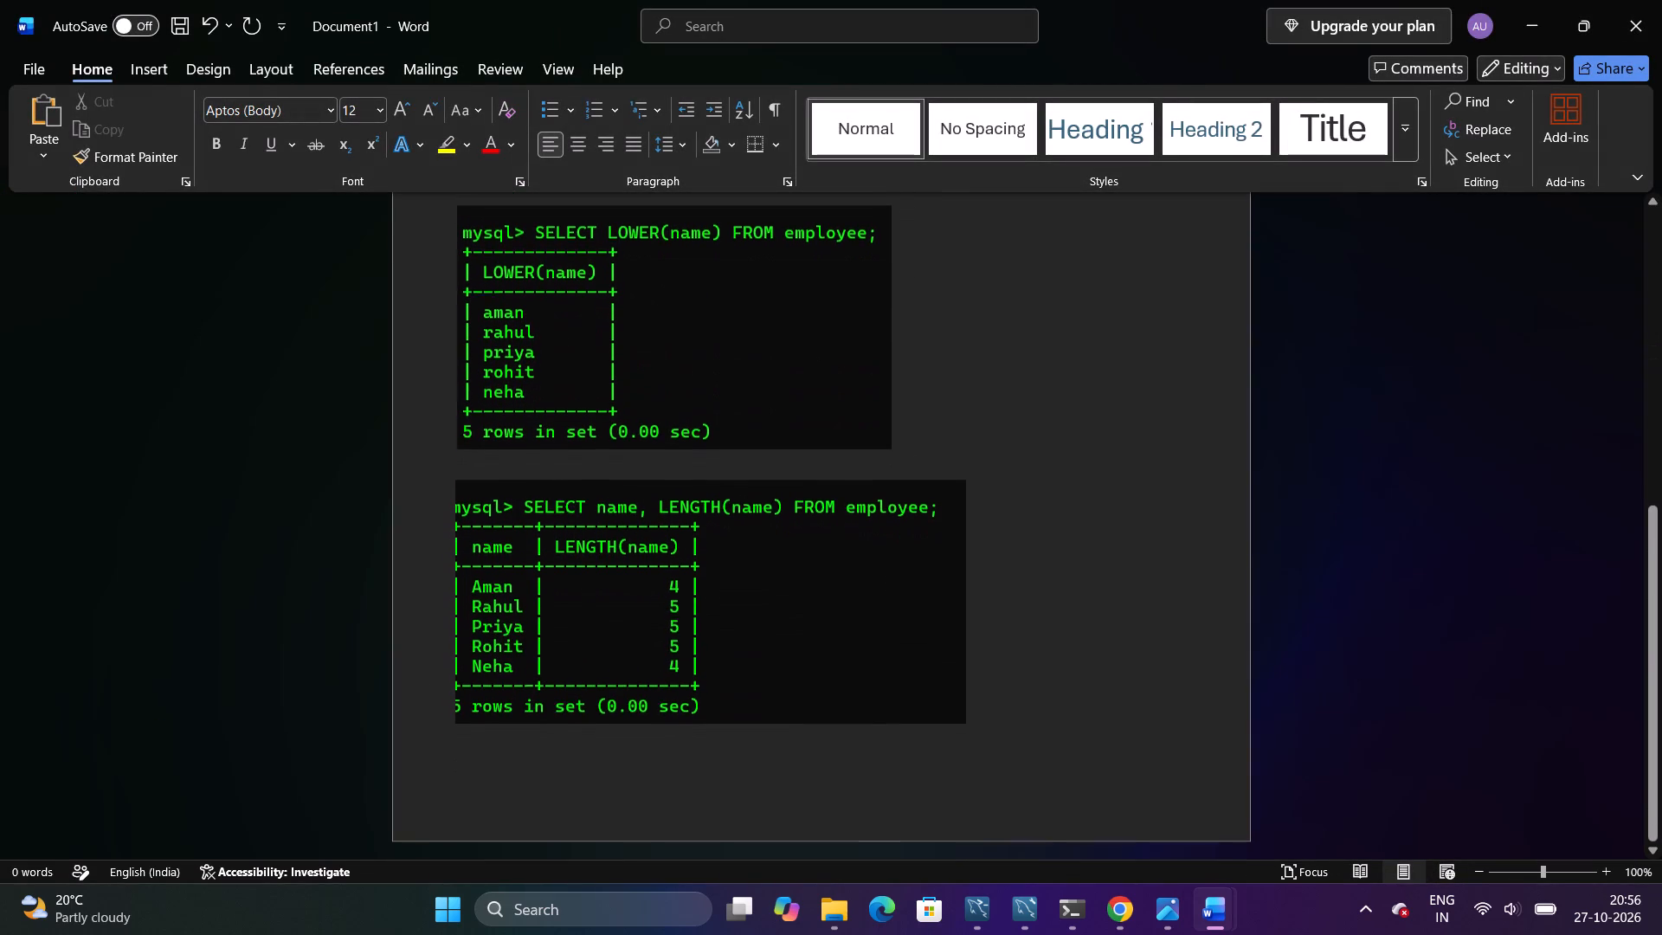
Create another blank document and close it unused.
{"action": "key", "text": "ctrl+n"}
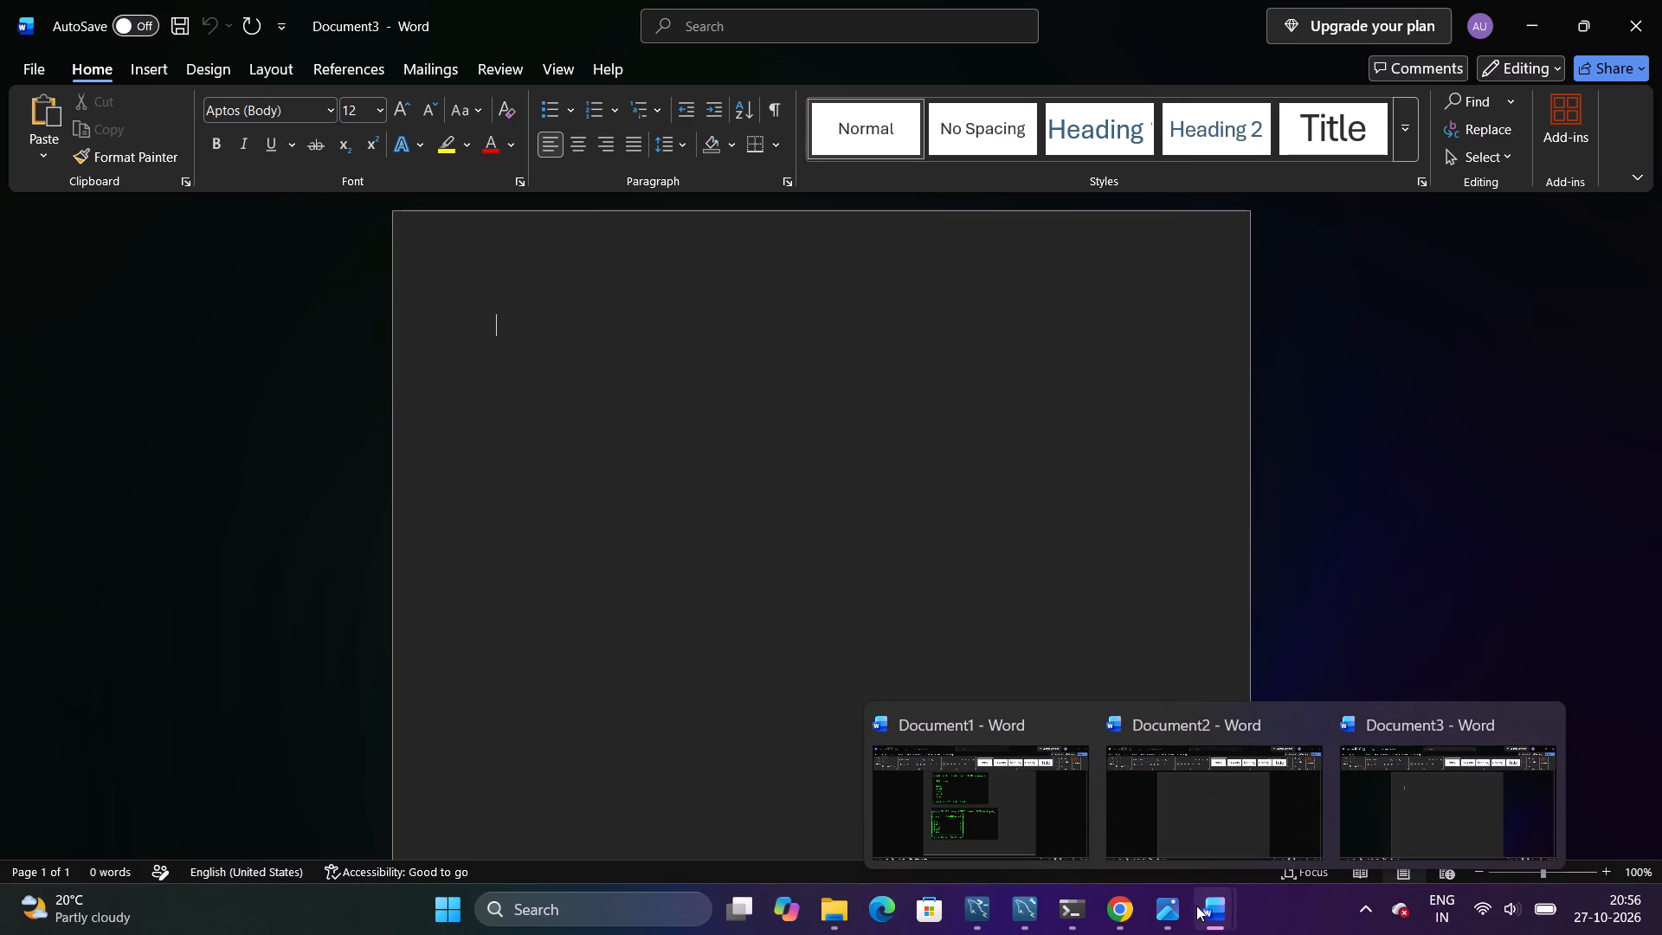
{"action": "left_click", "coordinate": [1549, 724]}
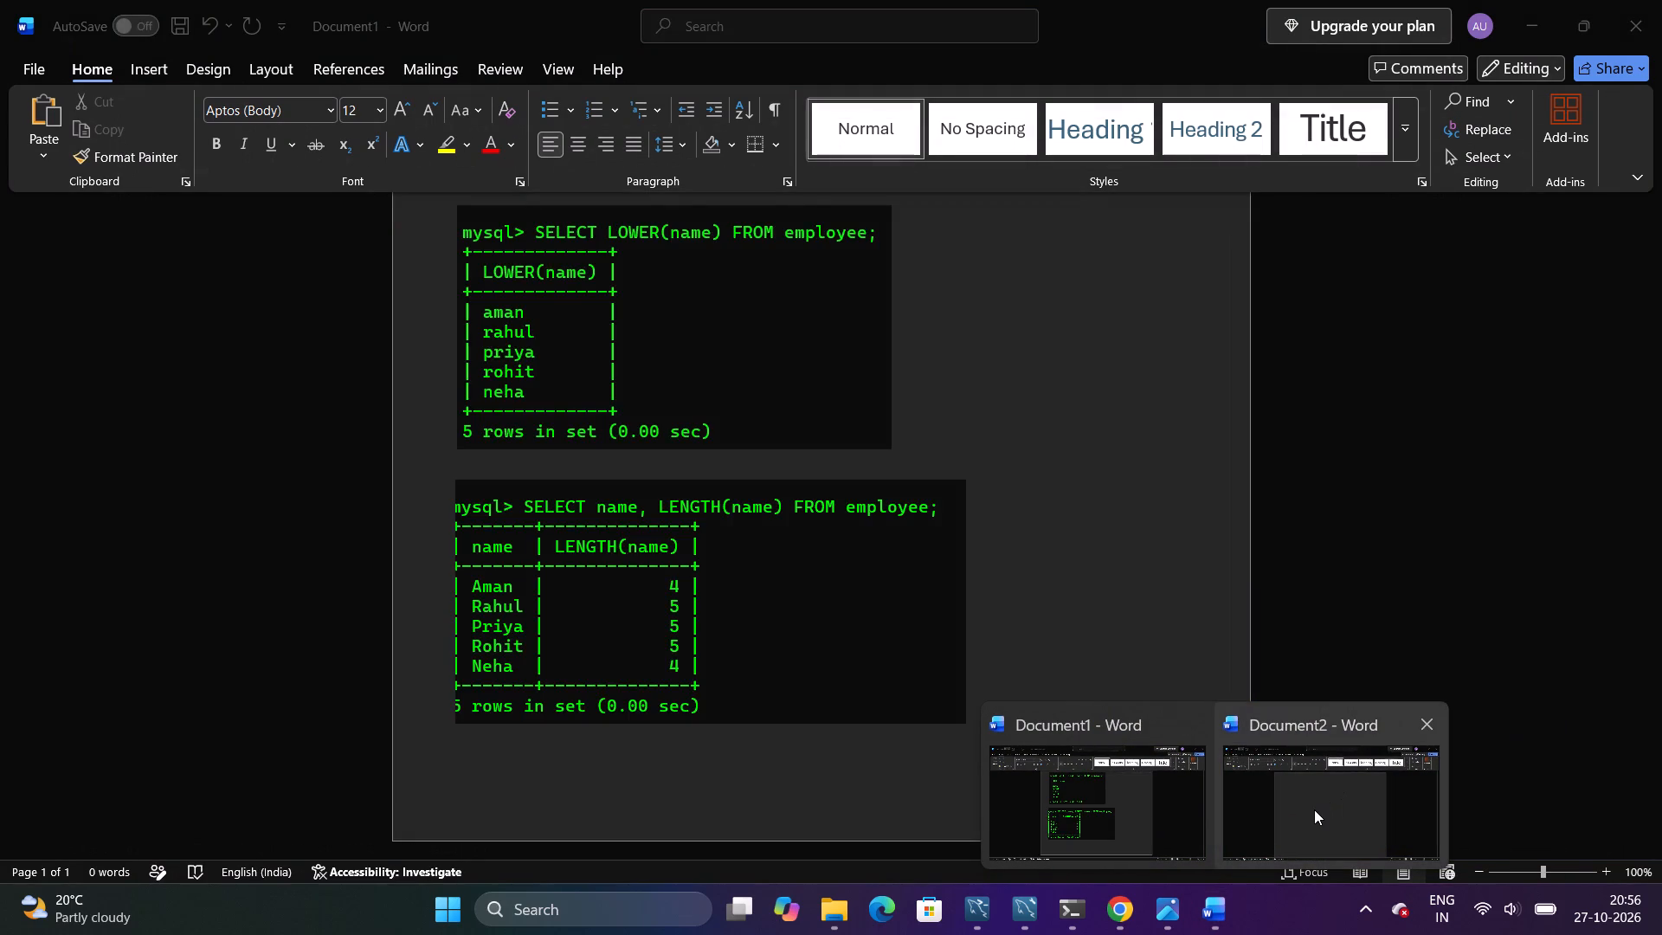
Check the query screenshots in the Photos gallery and review which ones are already placed in Document1.
{"action": "left_click", "coordinate": [1314, 809]}
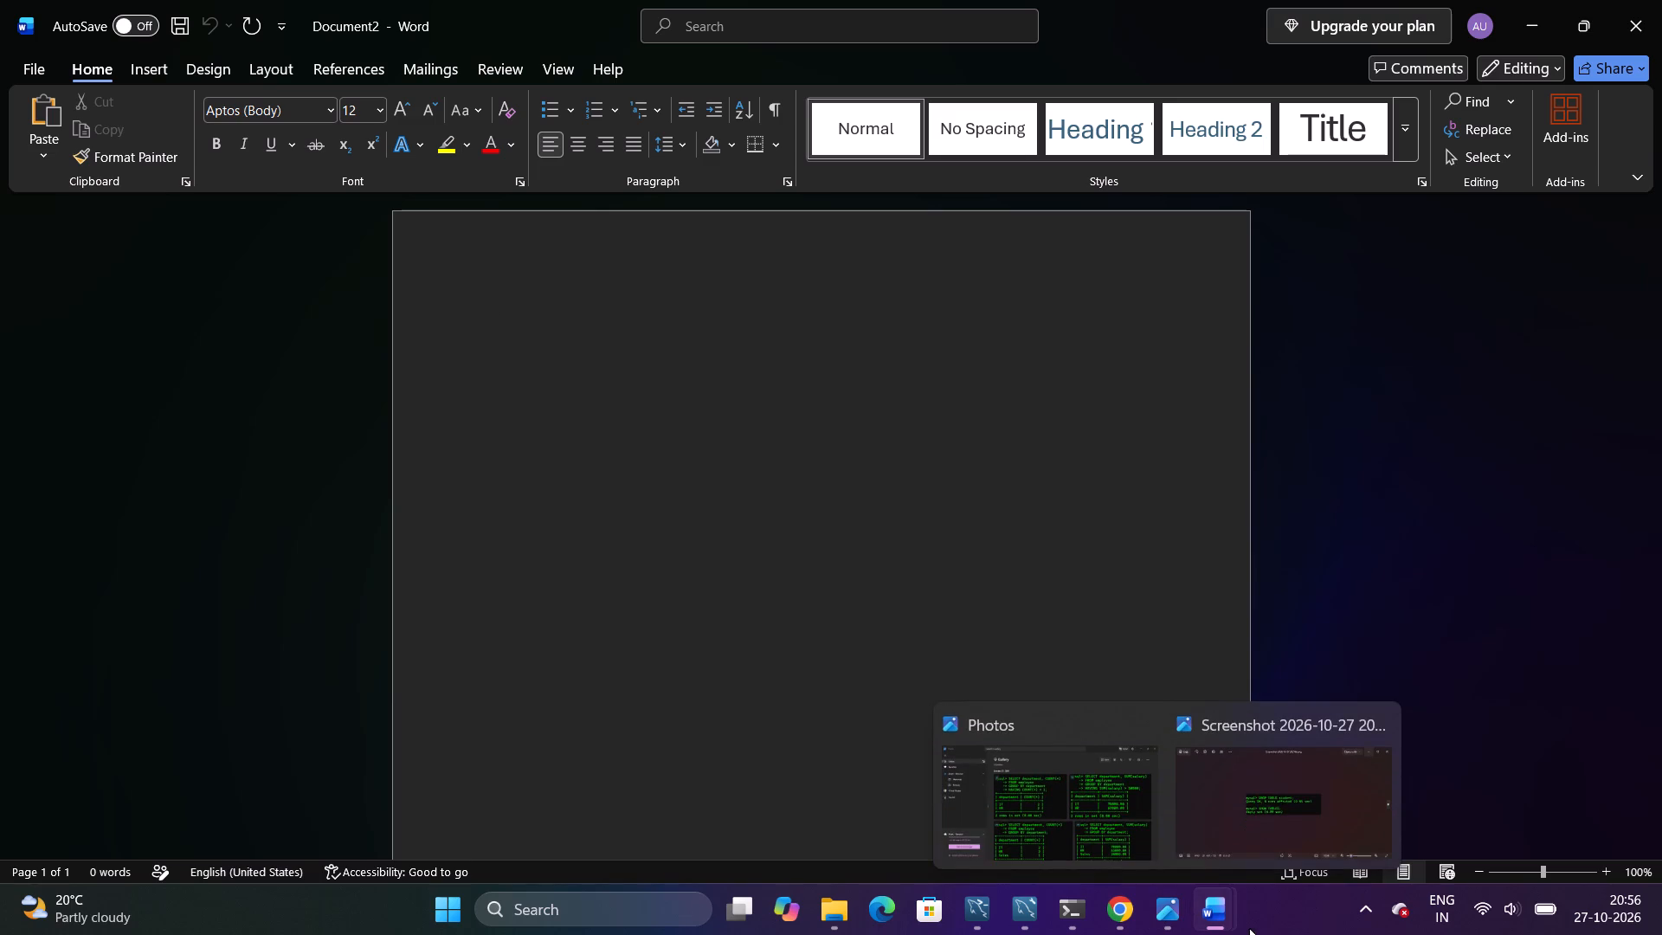
{"action": "left_click", "coordinate": [1055, 824]}
{"action": "scroll", "coordinate": [598, 409], "scroll_direction": "up", "scroll_amount": 5}
{"action": "scroll", "coordinate": [609, 464], "scroll_direction": "down", "scroll_amount": 2}
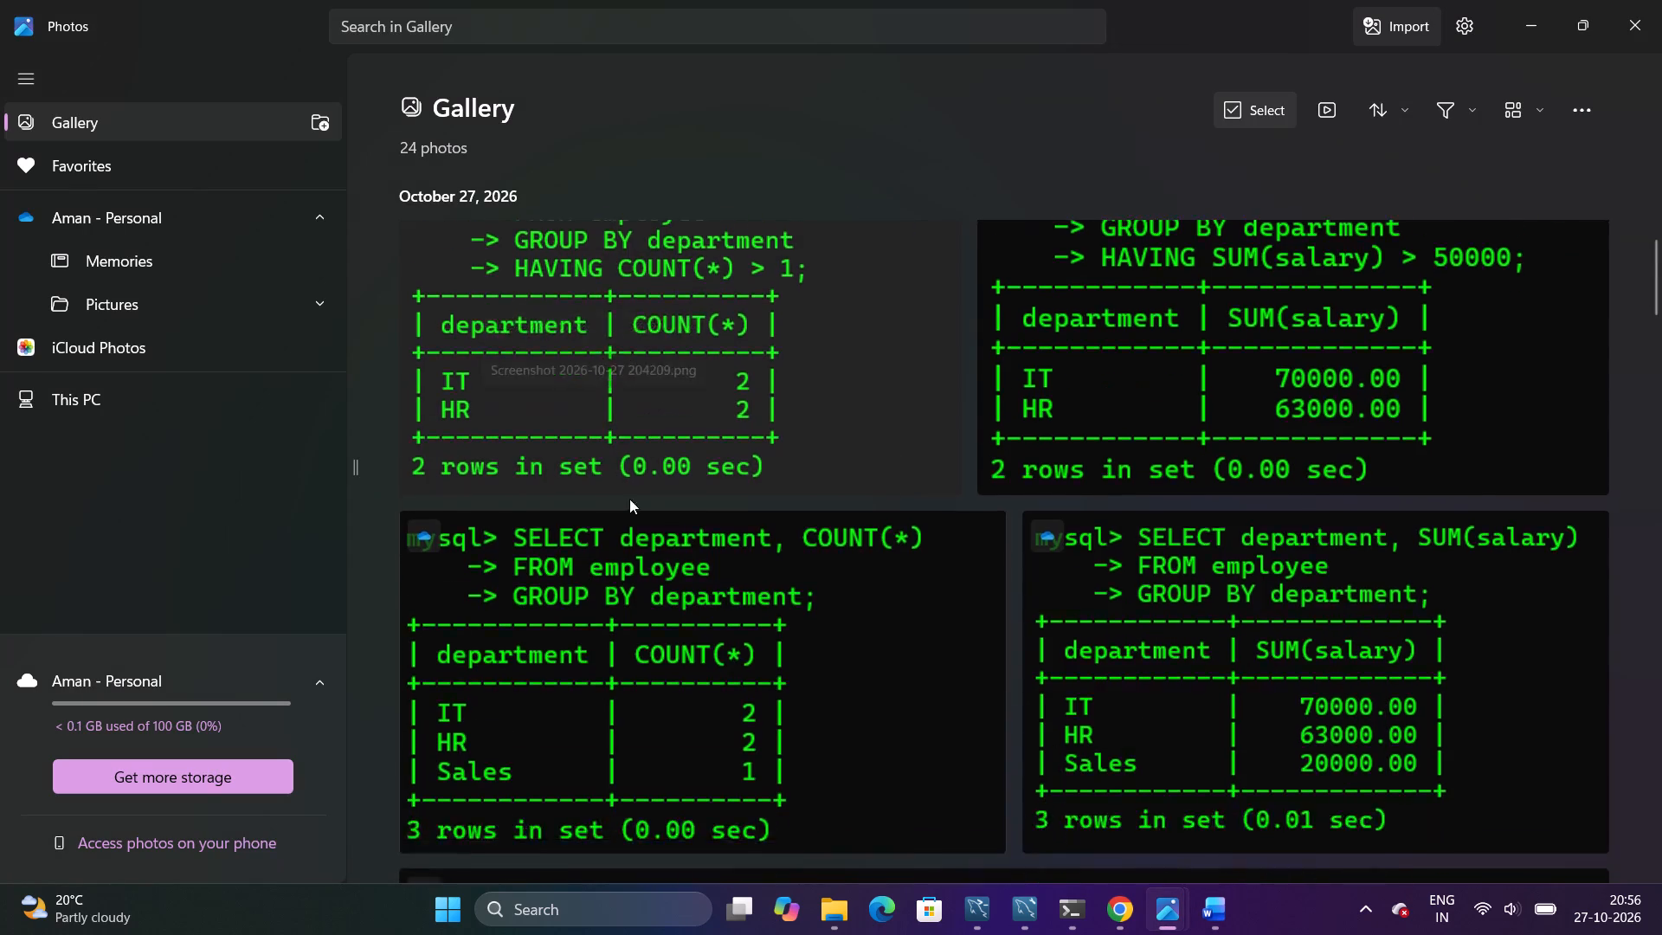
{"action": "left_click", "coordinate": [1221, 912]}
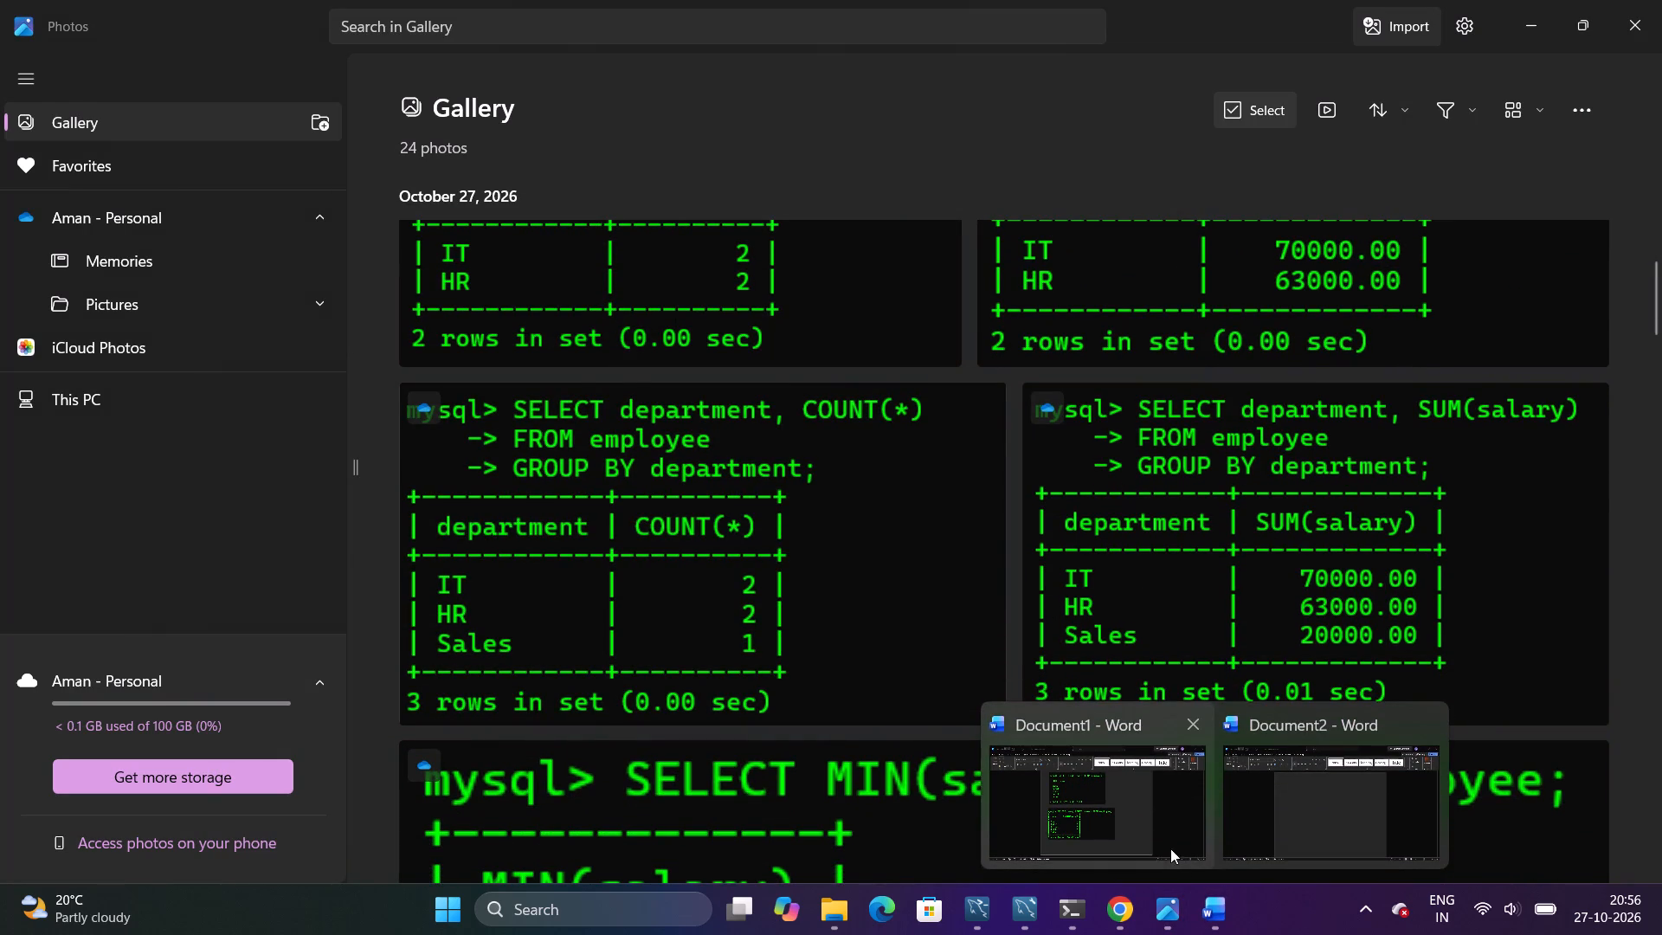
{"action": "left_click", "coordinate": [1143, 832]}
{"action": "scroll", "coordinate": [750, 532], "scroll_direction": "up", "scroll_amount": 14}
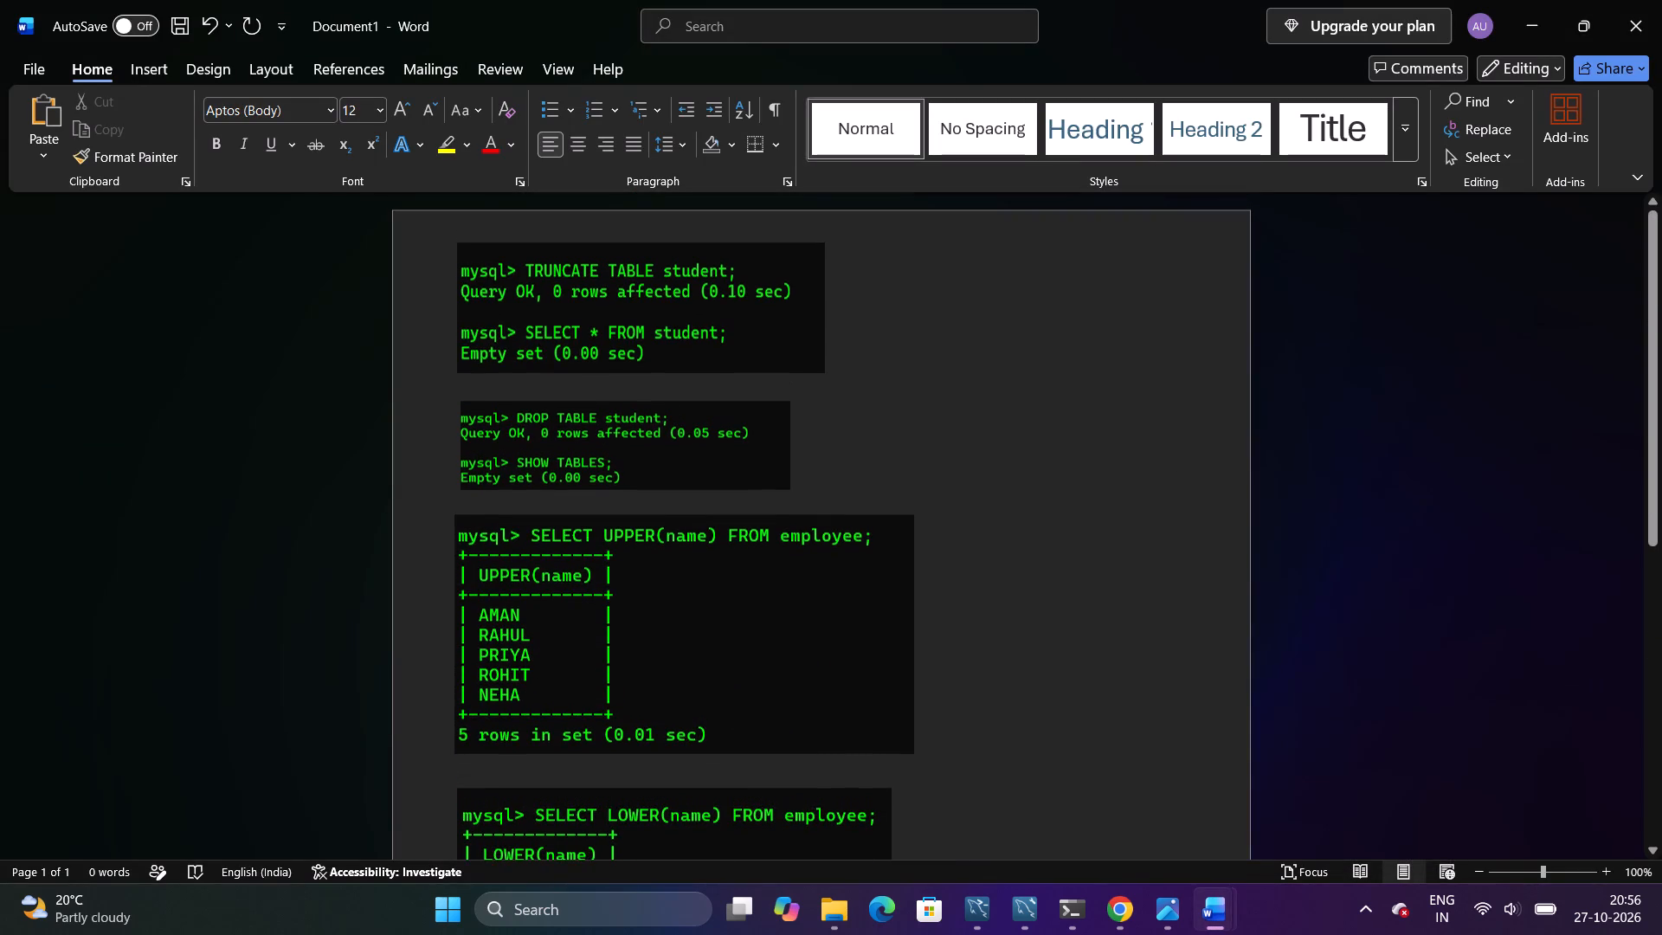
{"action": "scroll", "coordinate": [712, 456], "scroll_direction": "up", "scroll_amount": 6}
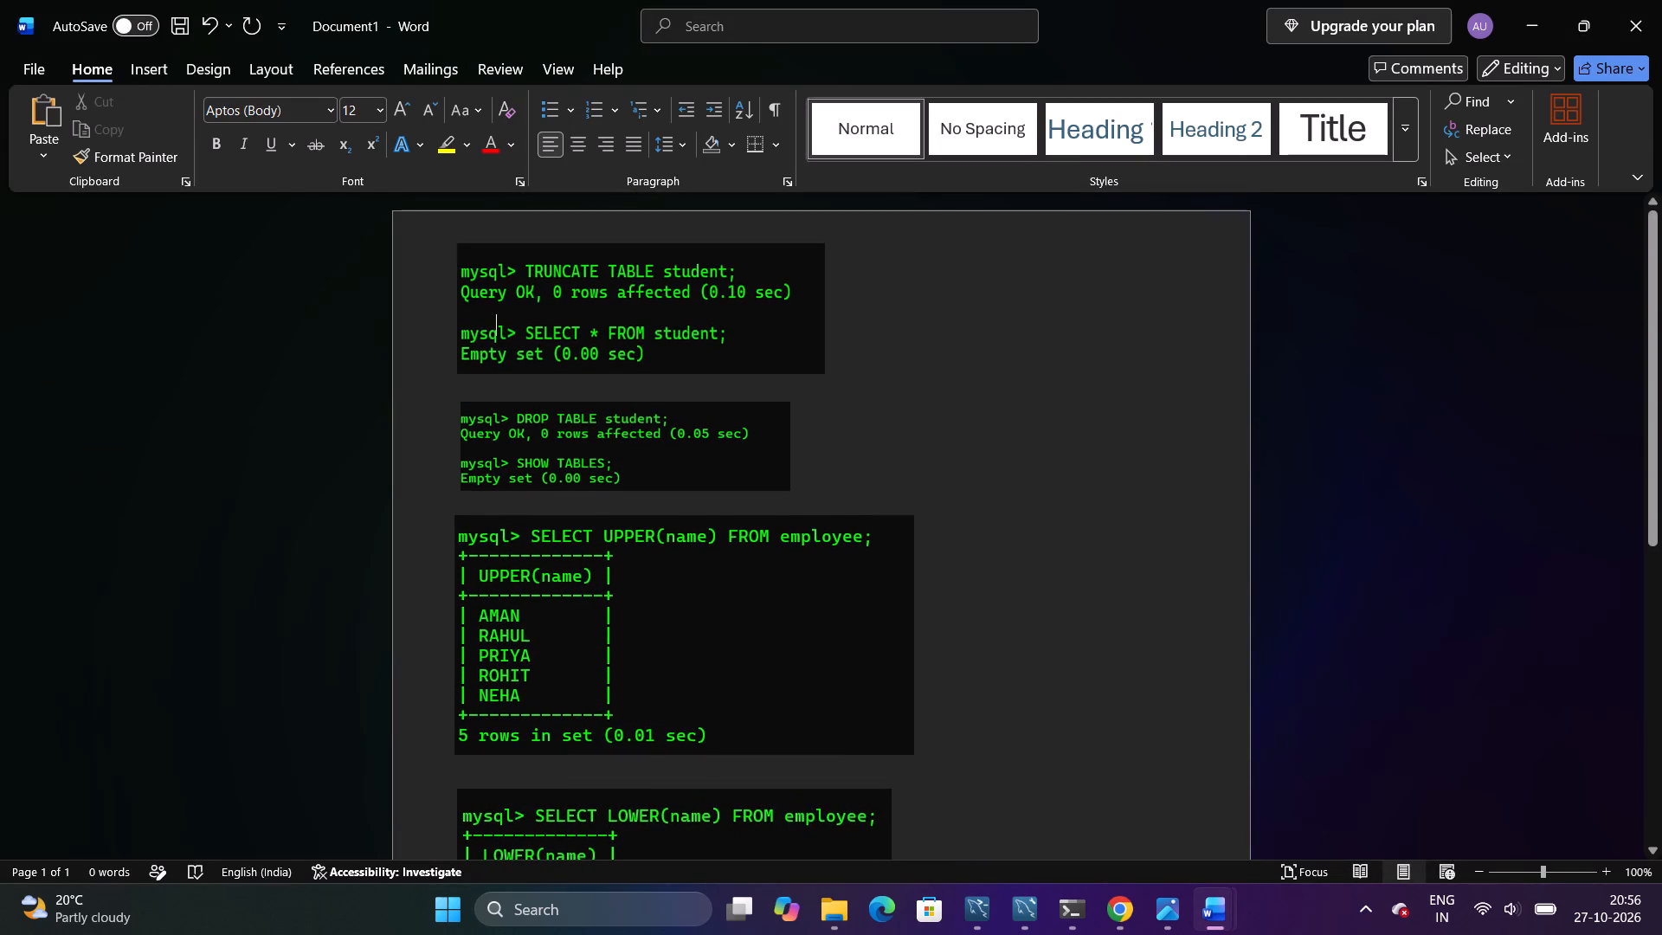
{"action": "scroll", "coordinate": [716, 654], "scroll_direction": "down", "scroll_amount": 12}
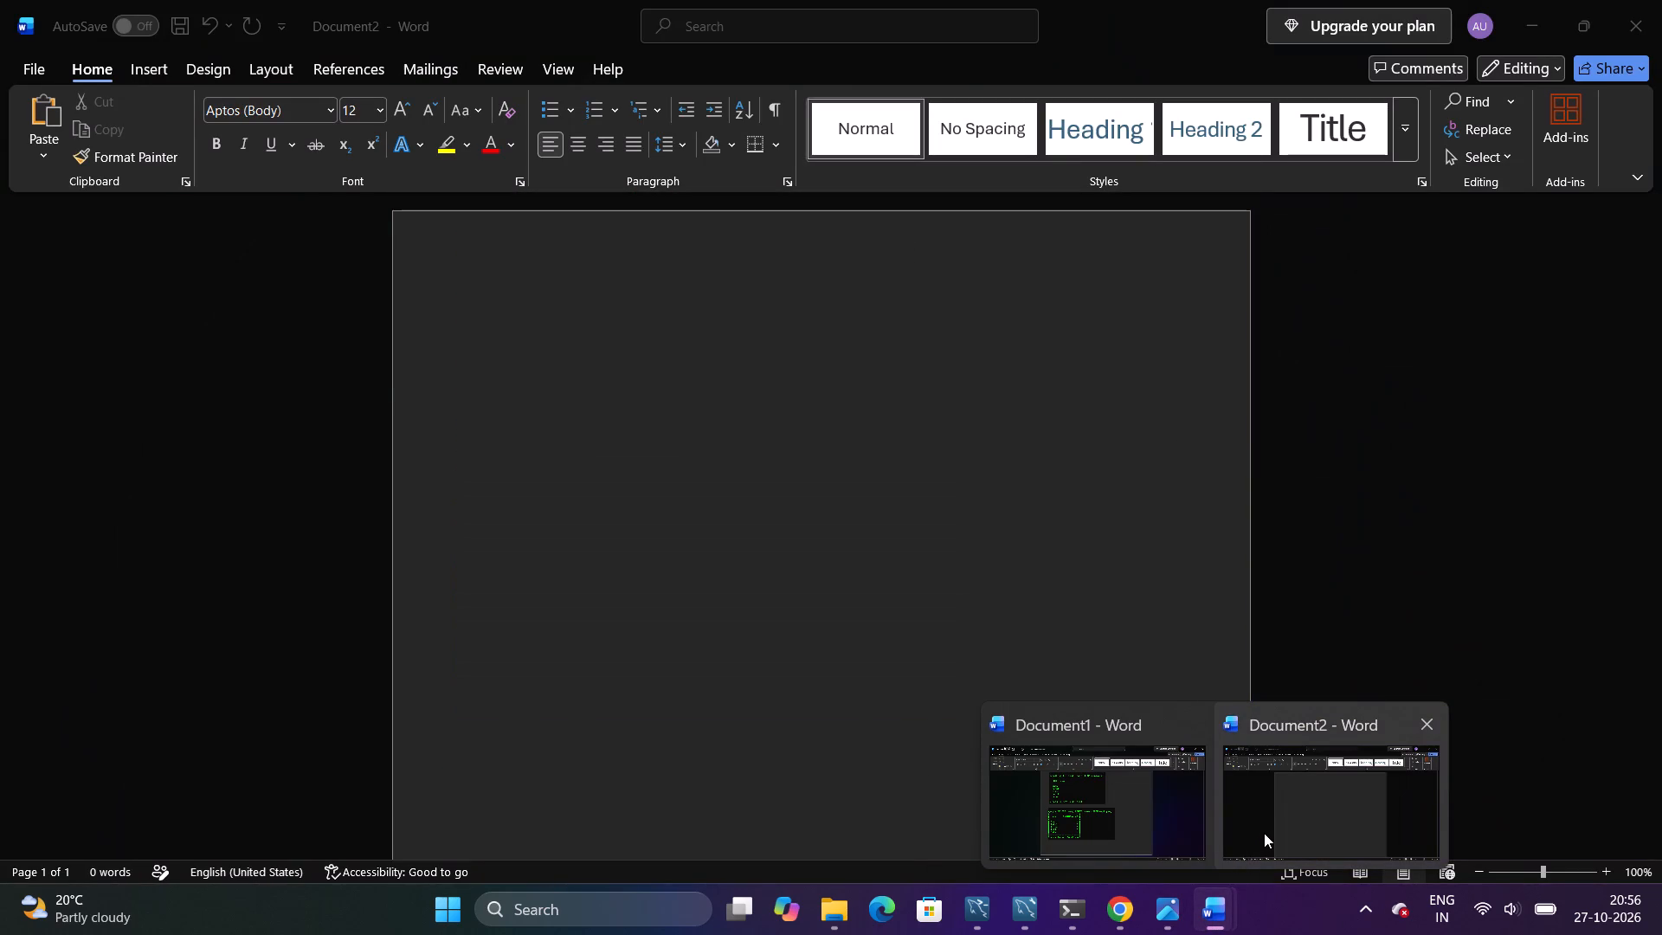
{"action": "left_click", "coordinate": [1264, 833]}
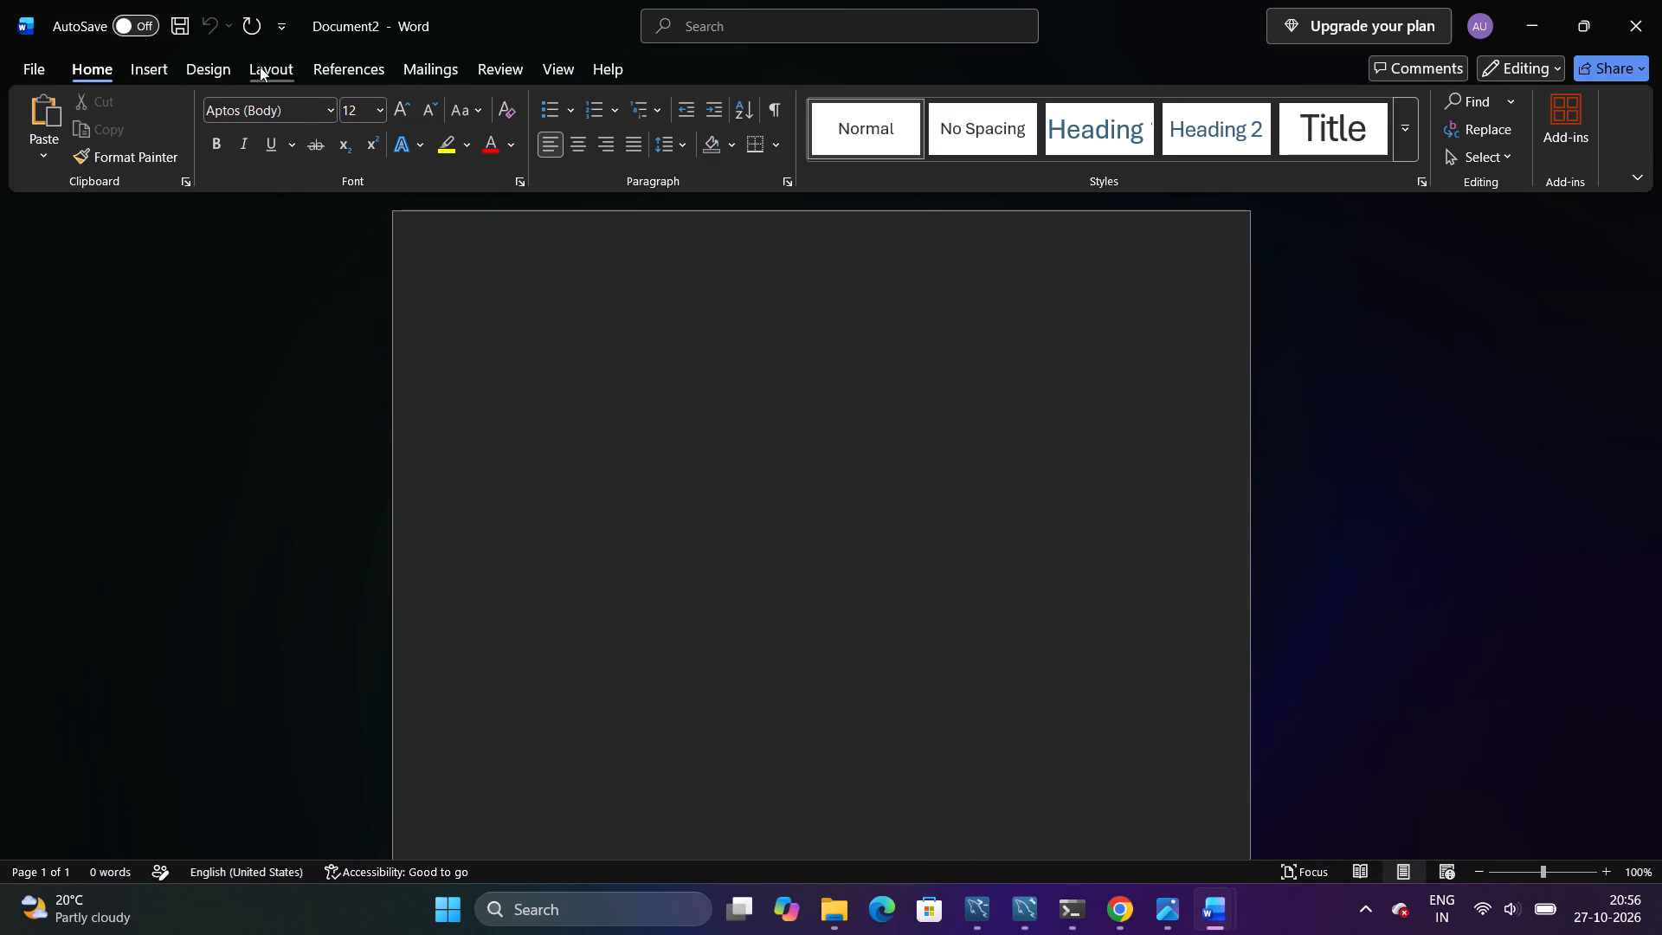
{"action": "left_click", "coordinate": [165, 61]}
{"action": "left_click", "coordinate": [236, 135]}
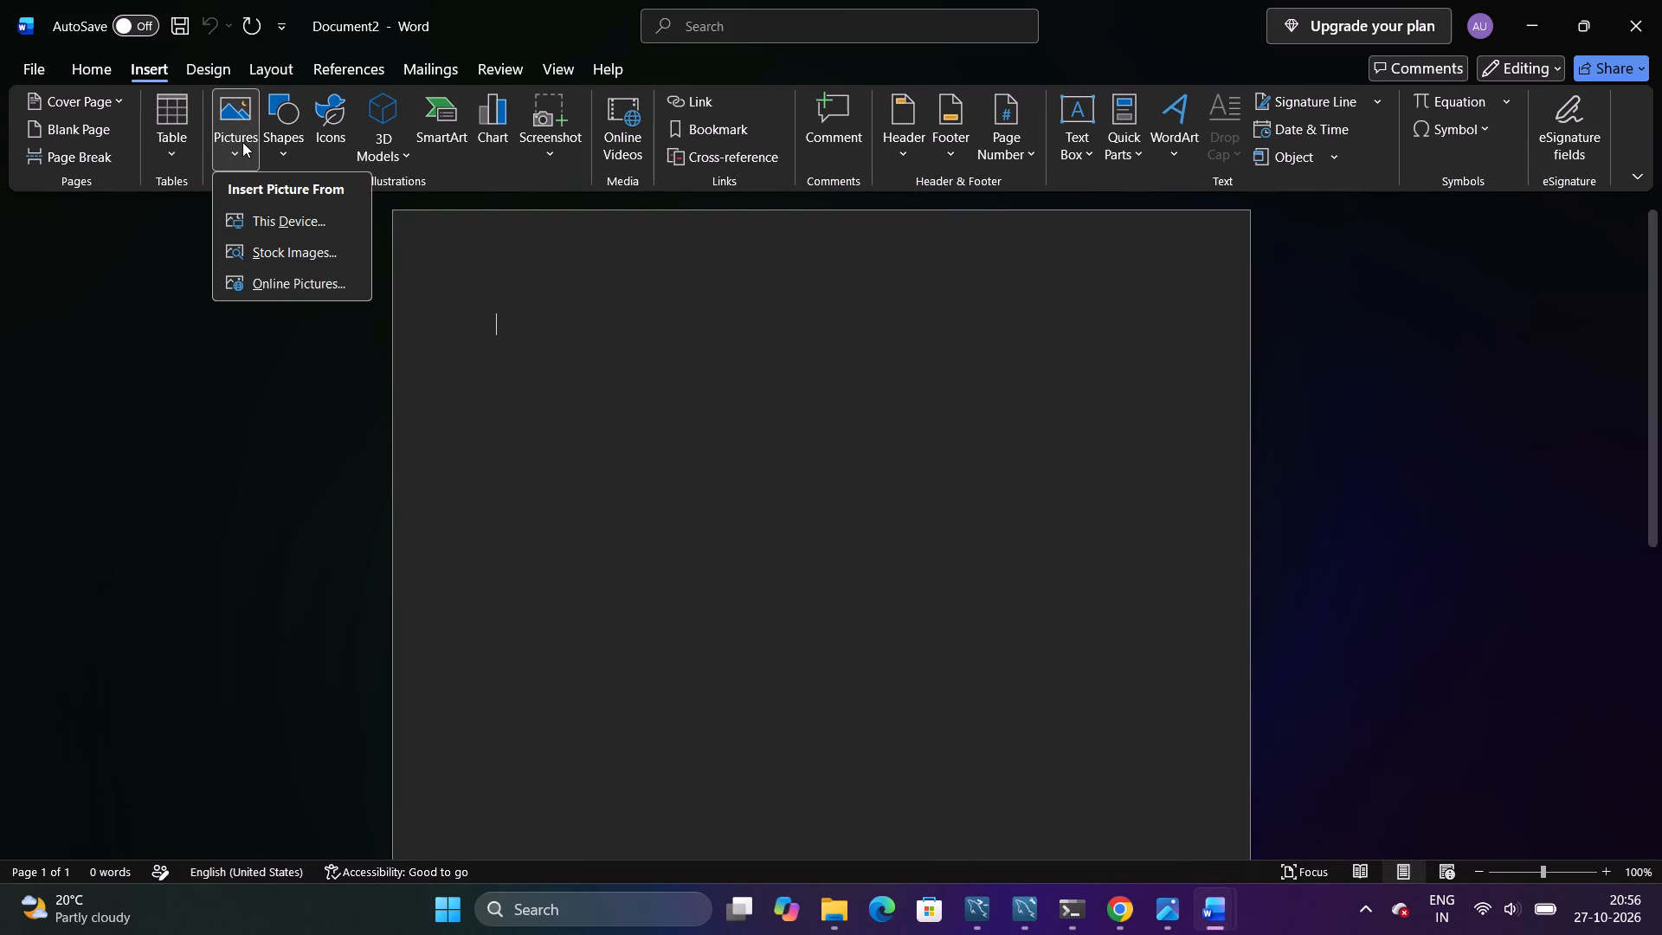
{"action": "left_click", "coordinate": [256, 222]}
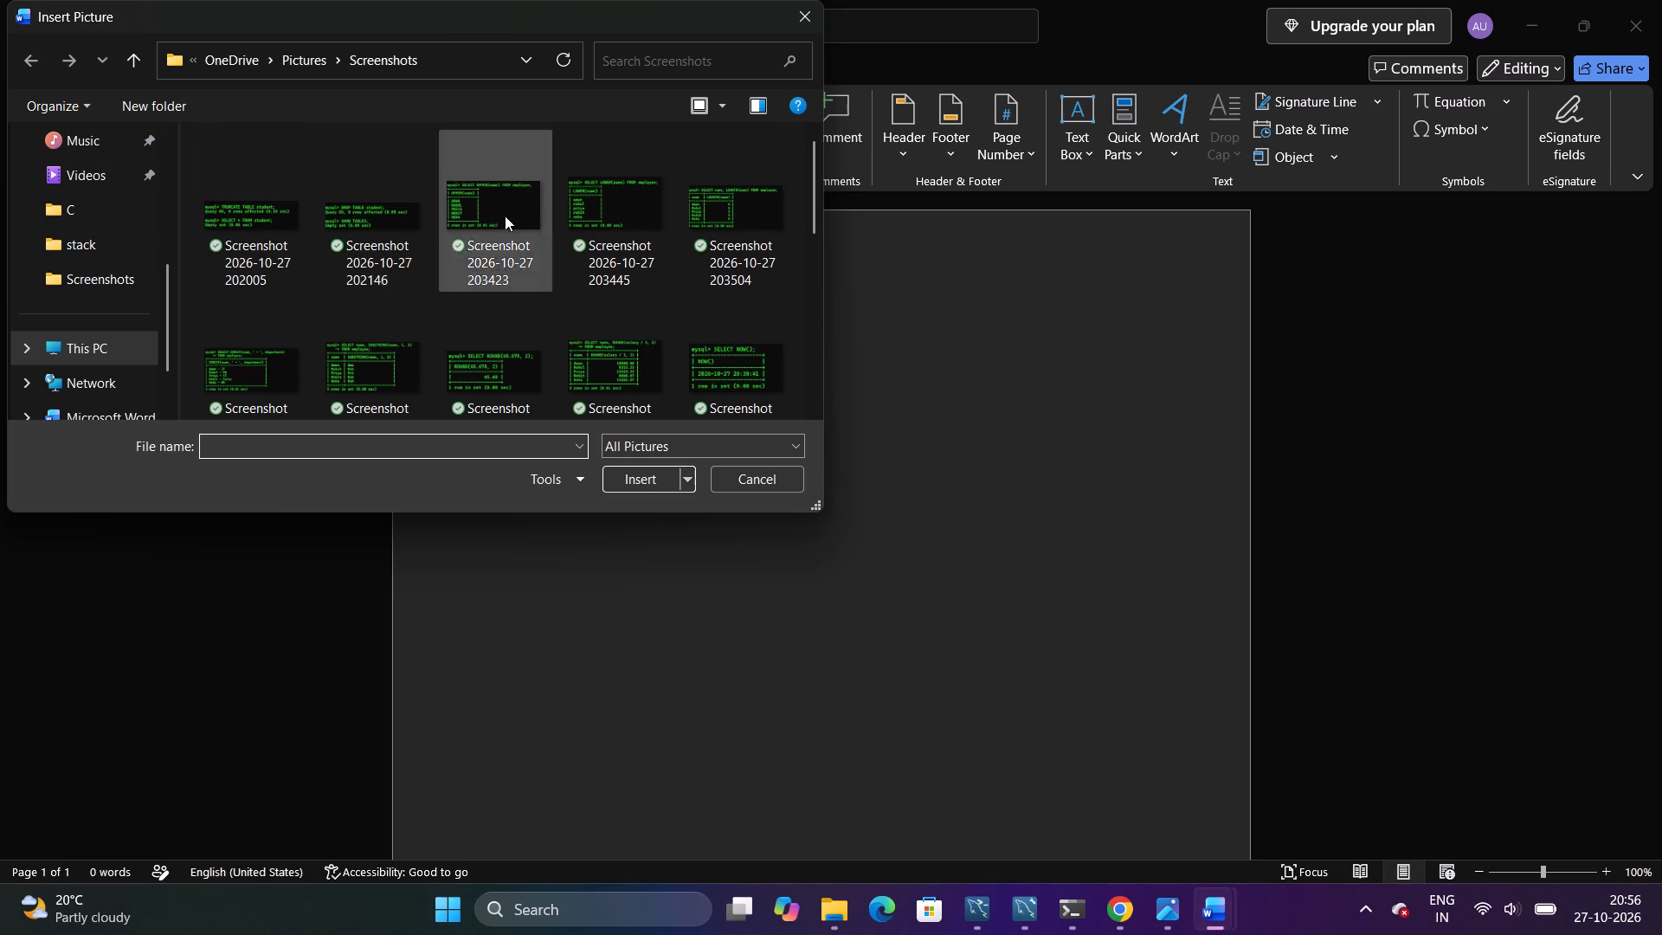
{"action": "left_click", "coordinate": [271, 363]}
{"action": "left_click", "coordinate": [646, 474]}
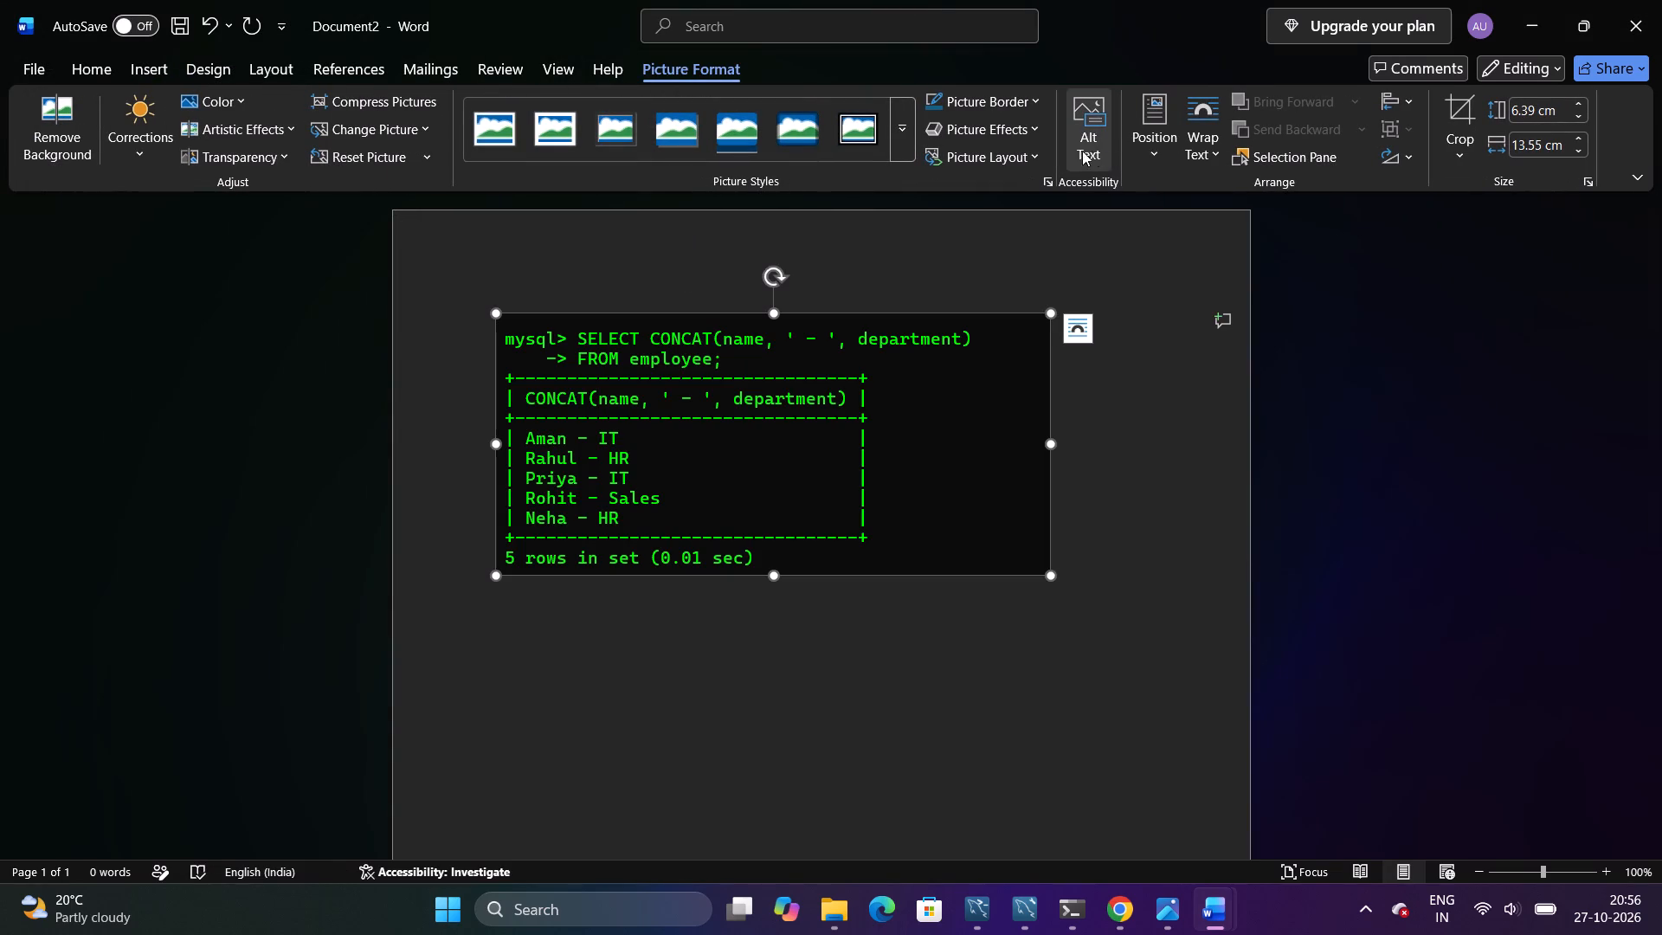
Set the SELECT CONCAT screenshot to In Front of Text and place it near the page's upper-left corner.
{"action": "left_click", "coordinate": [1208, 137]}
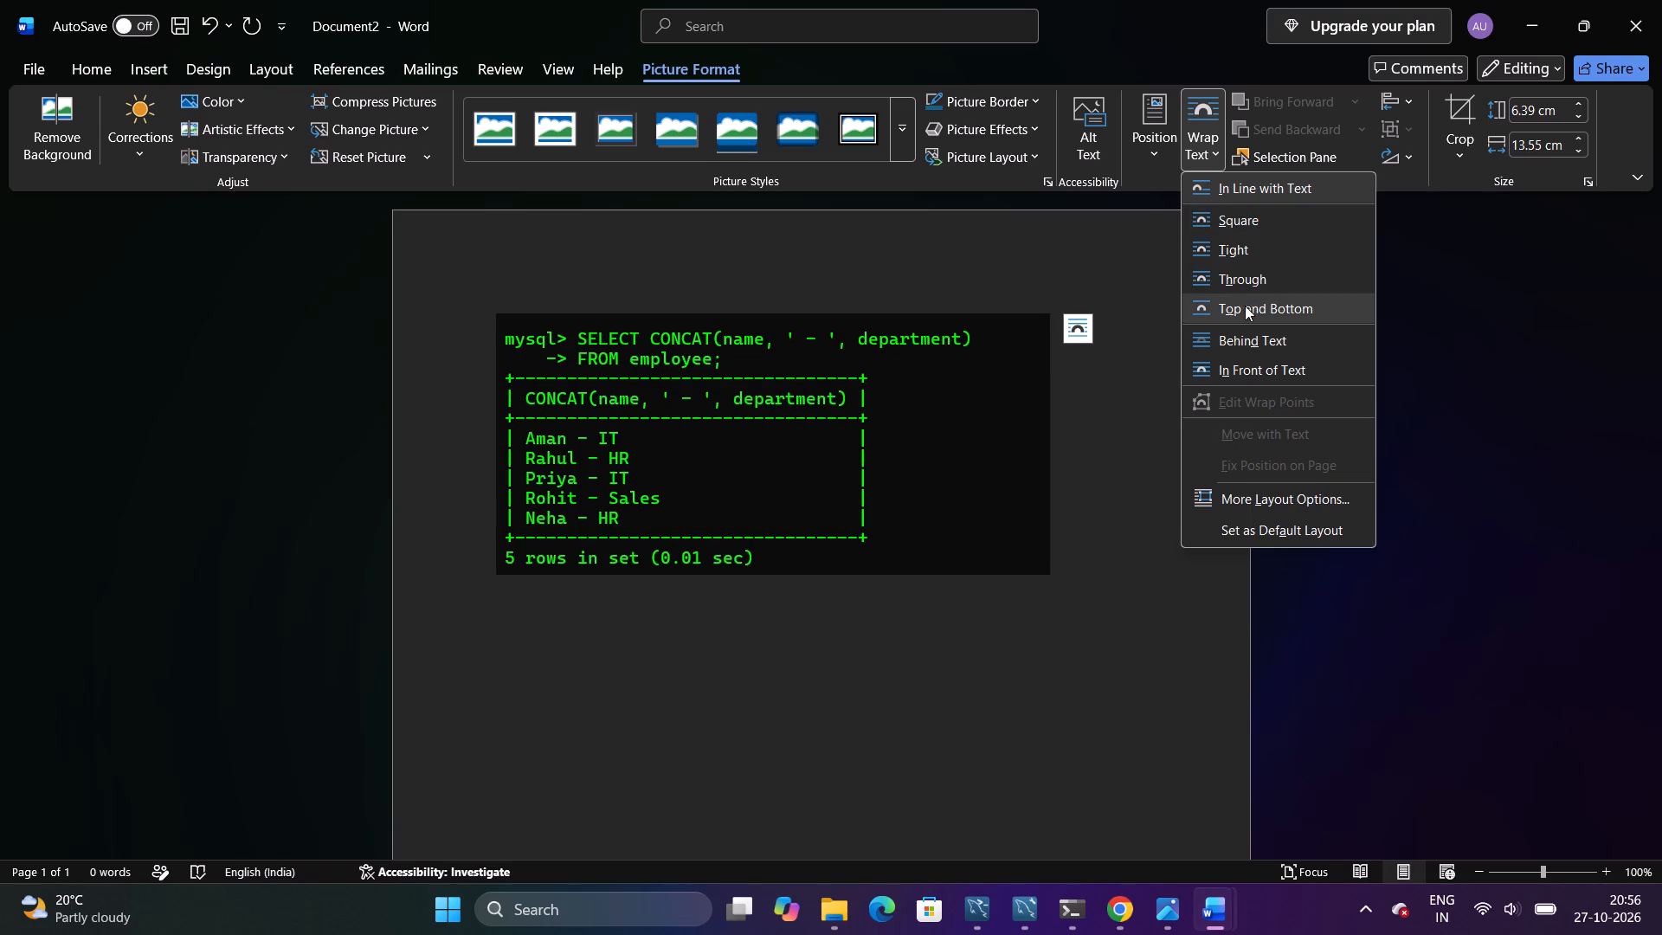
{"action": "left_click", "coordinate": [1251, 371]}
{"action": "left_click_drag", "start_coordinate": [866, 372], "coordinate": [783, 342]}
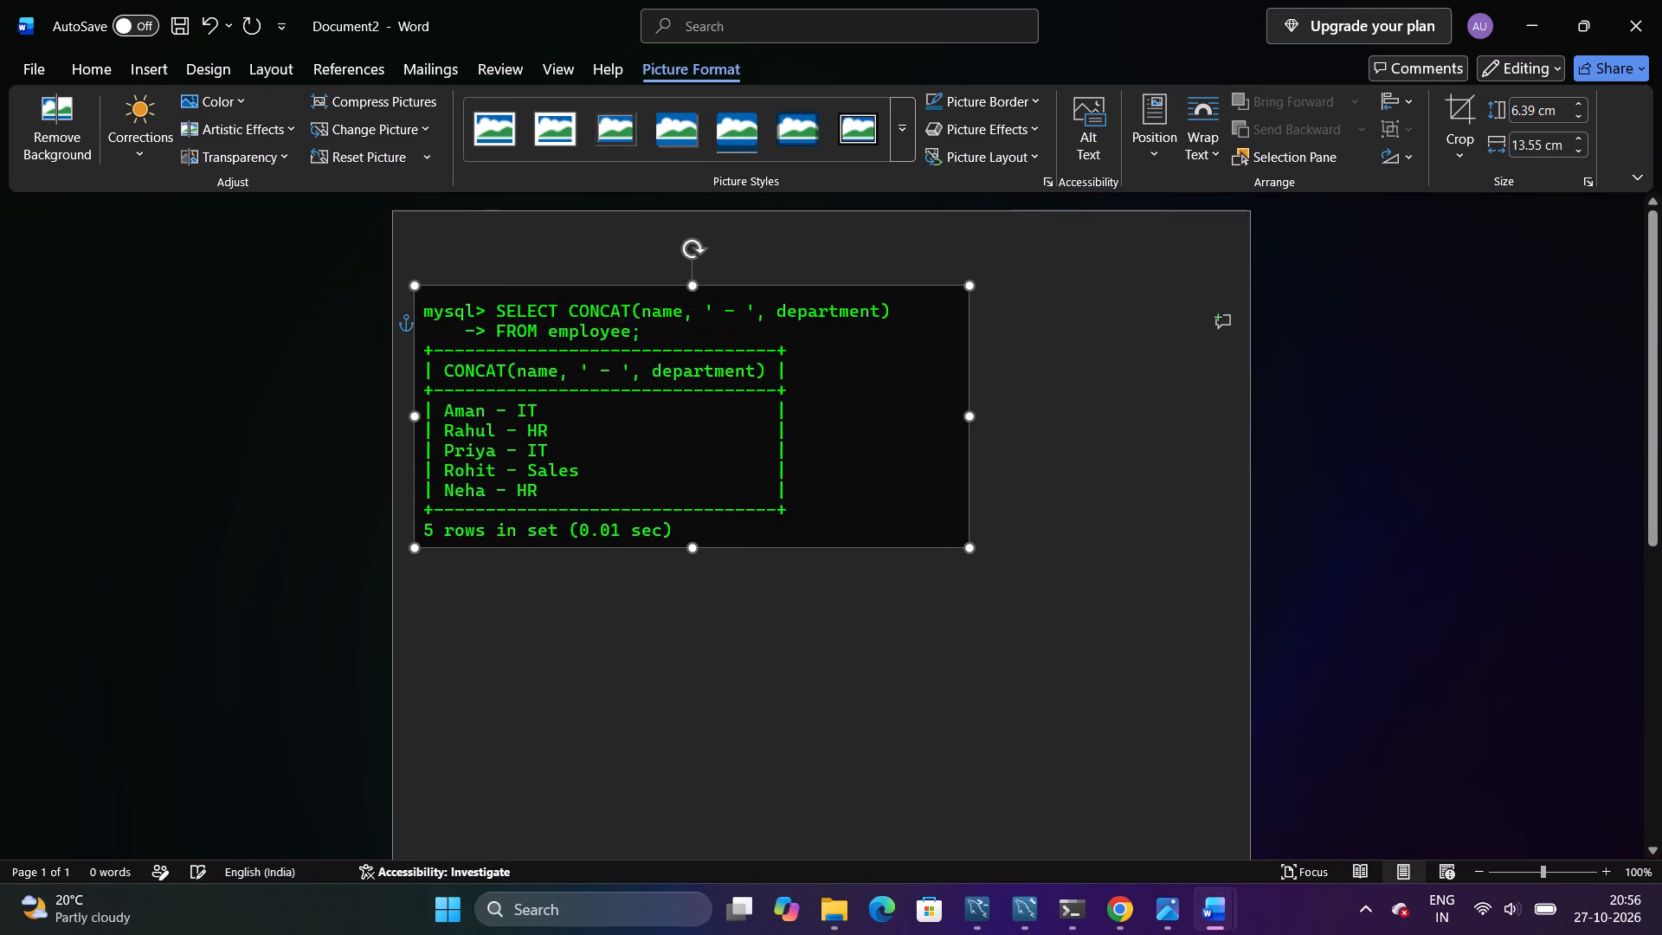
{"action": "left_click_drag", "start_coordinate": [783, 342], "coordinate": [790, 301]}
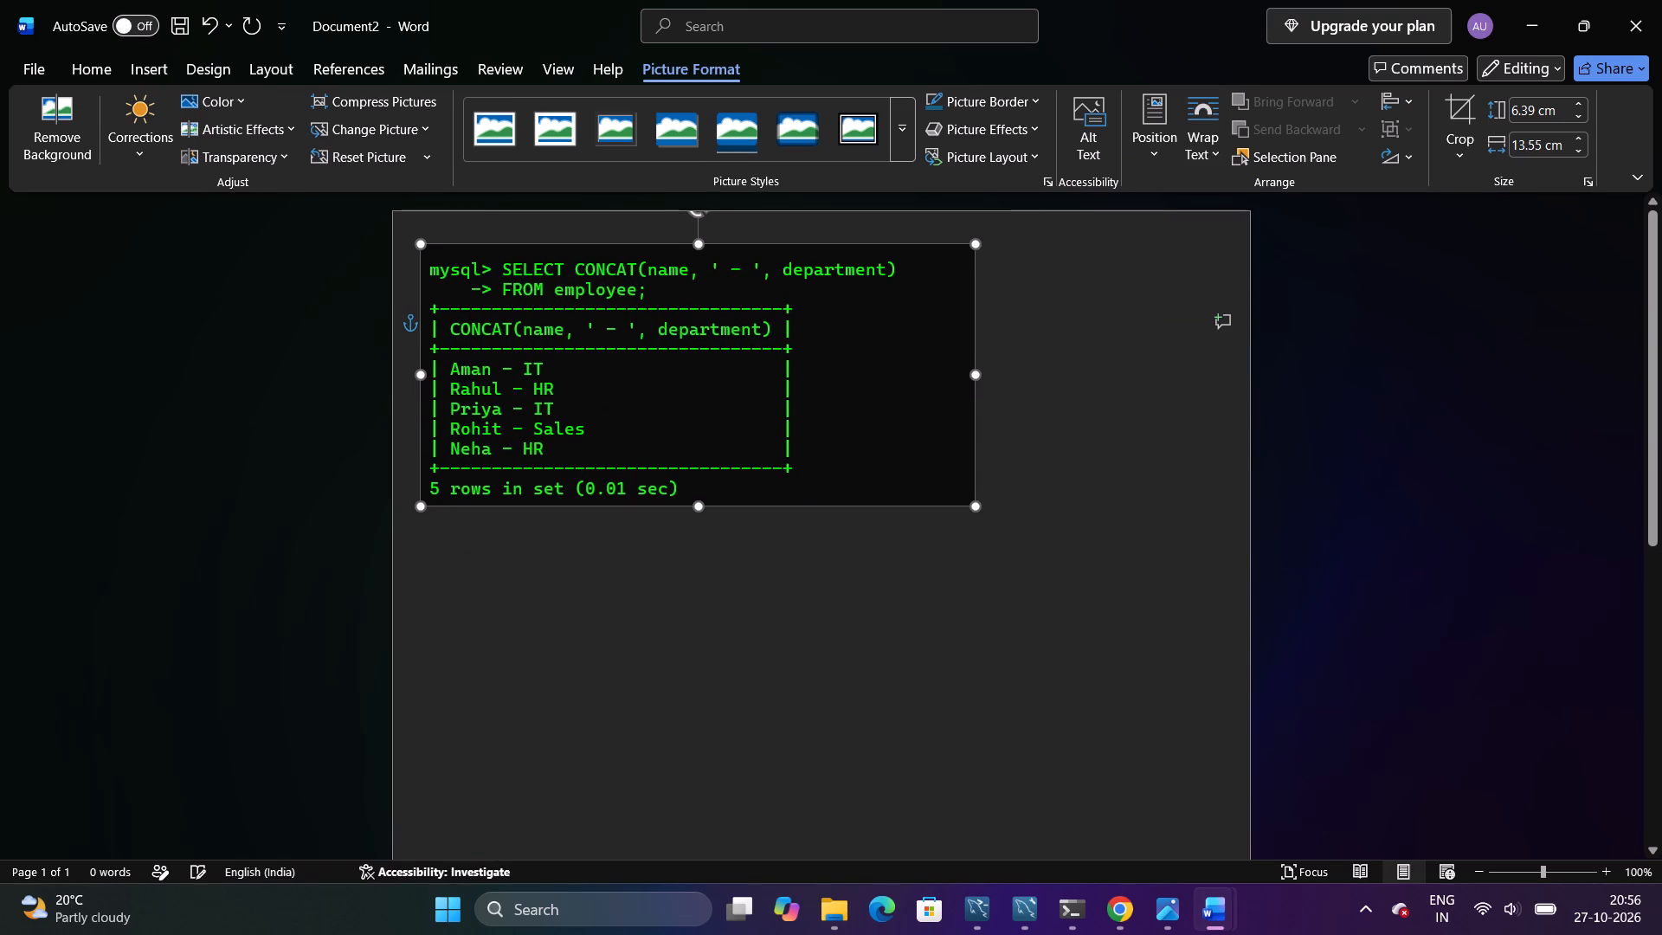
{"action": "left_click_drag", "start_coordinate": [790, 301], "coordinate": [789, 297]}
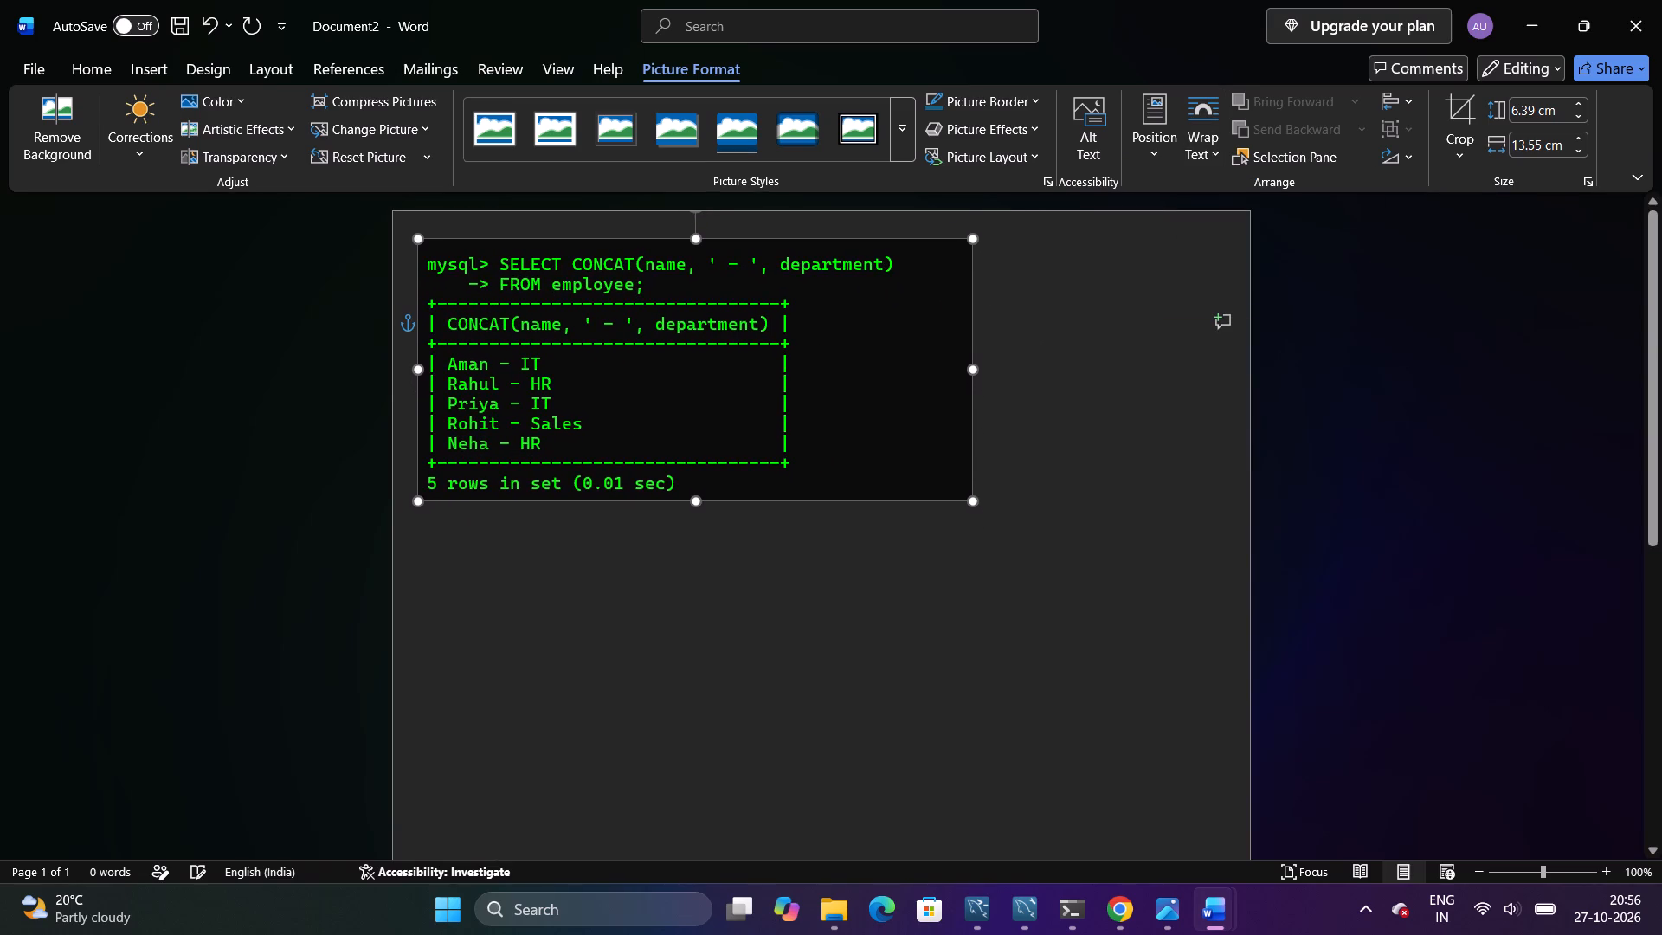
{"action": "left_click_drag", "start_coordinate": [789, 297], "coordinate": [790, 298]}
{"action": "left_click", "coordinate": [1047, 338]}
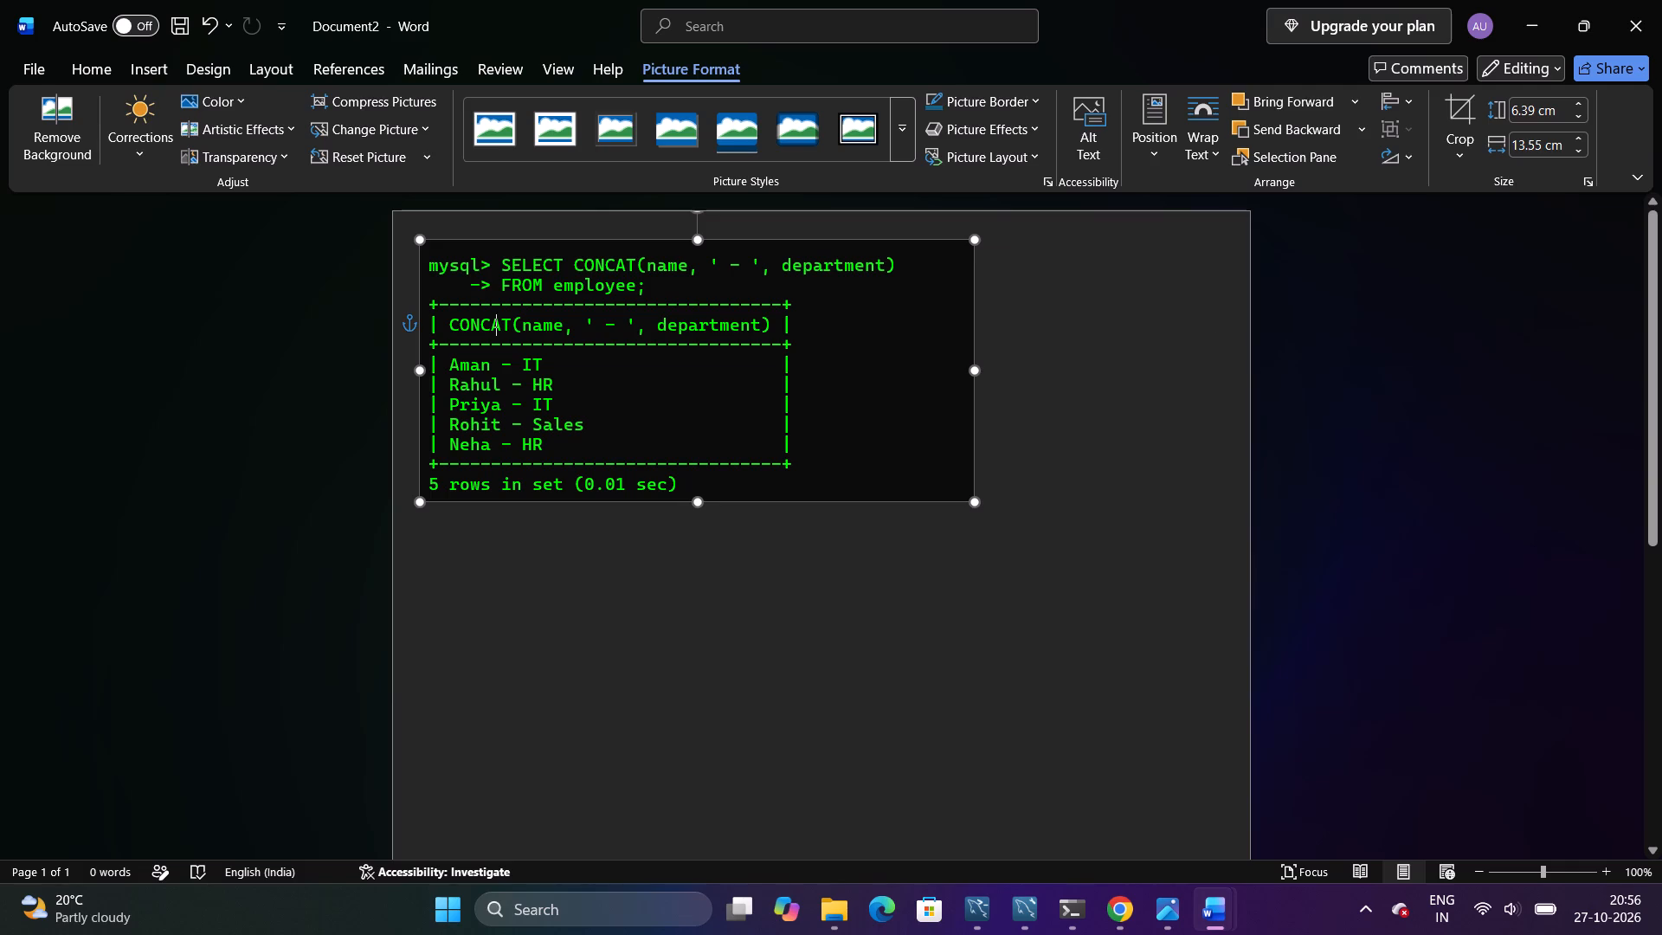
{"action": "scroll", "coordinate": [1103, 395], "scroll_direction": "down", "scroll_amount": 2}
{"action": "scroll", "coordinate": [850, 386], "scroll_direction": "up", "scroll_amount": 2}
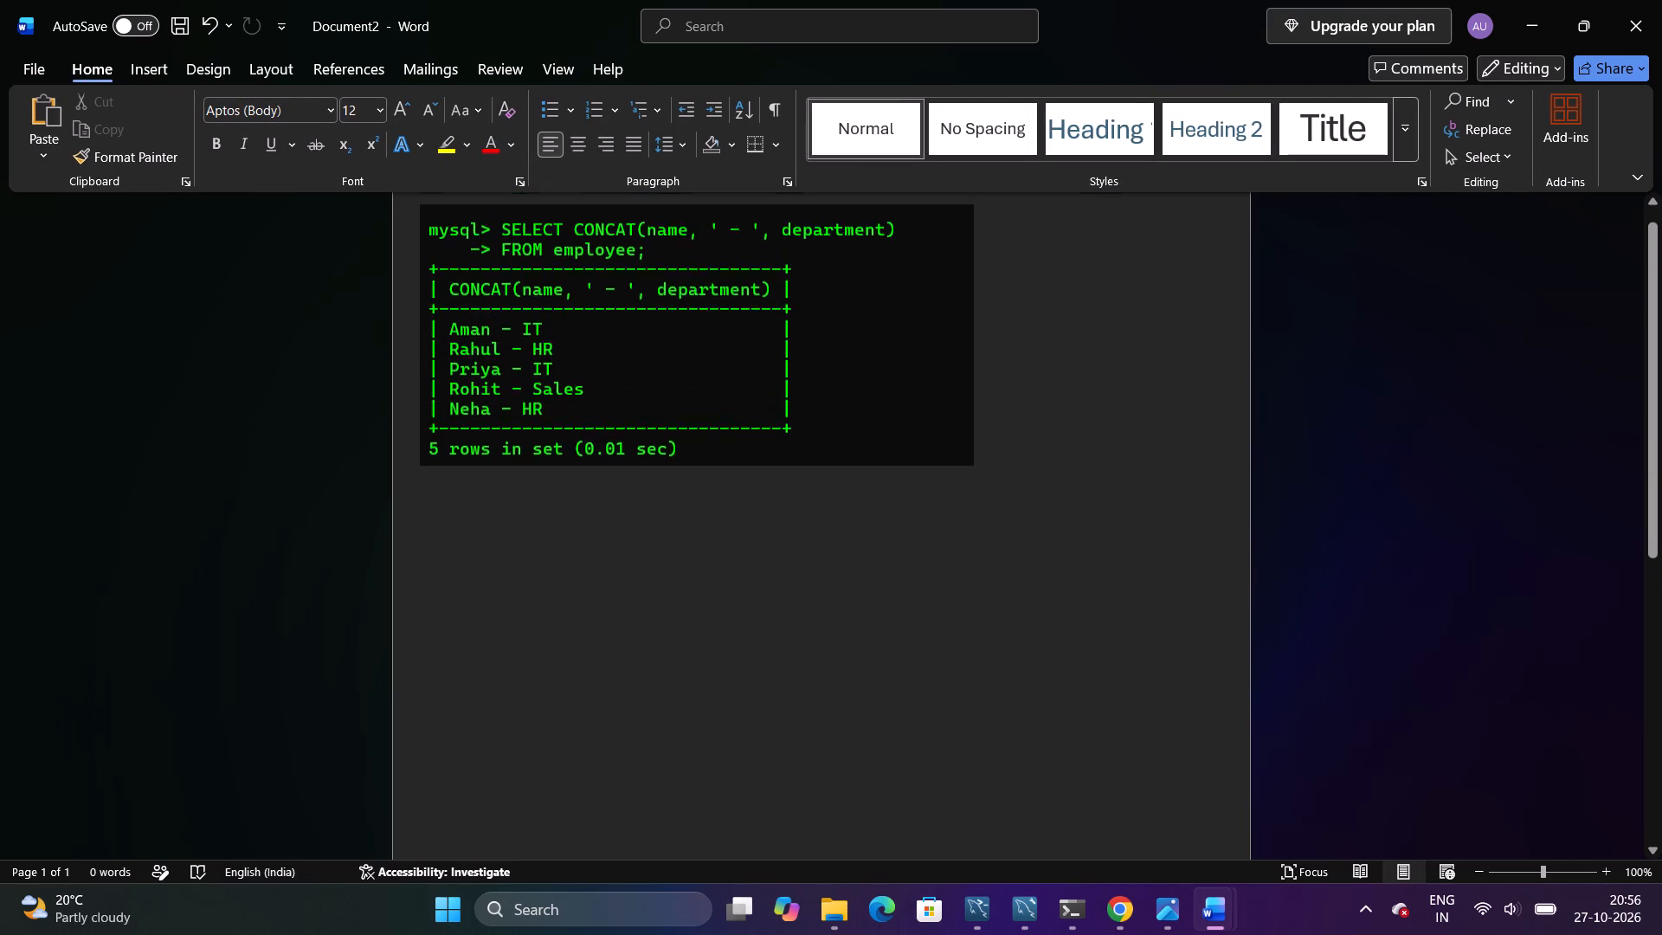
{"action": "scroll", "coordinate": [848, 386], "scroll_direction": "up", "scroll_amount": 1}
{"action": "left_click", "coordinate": [164, 66]}
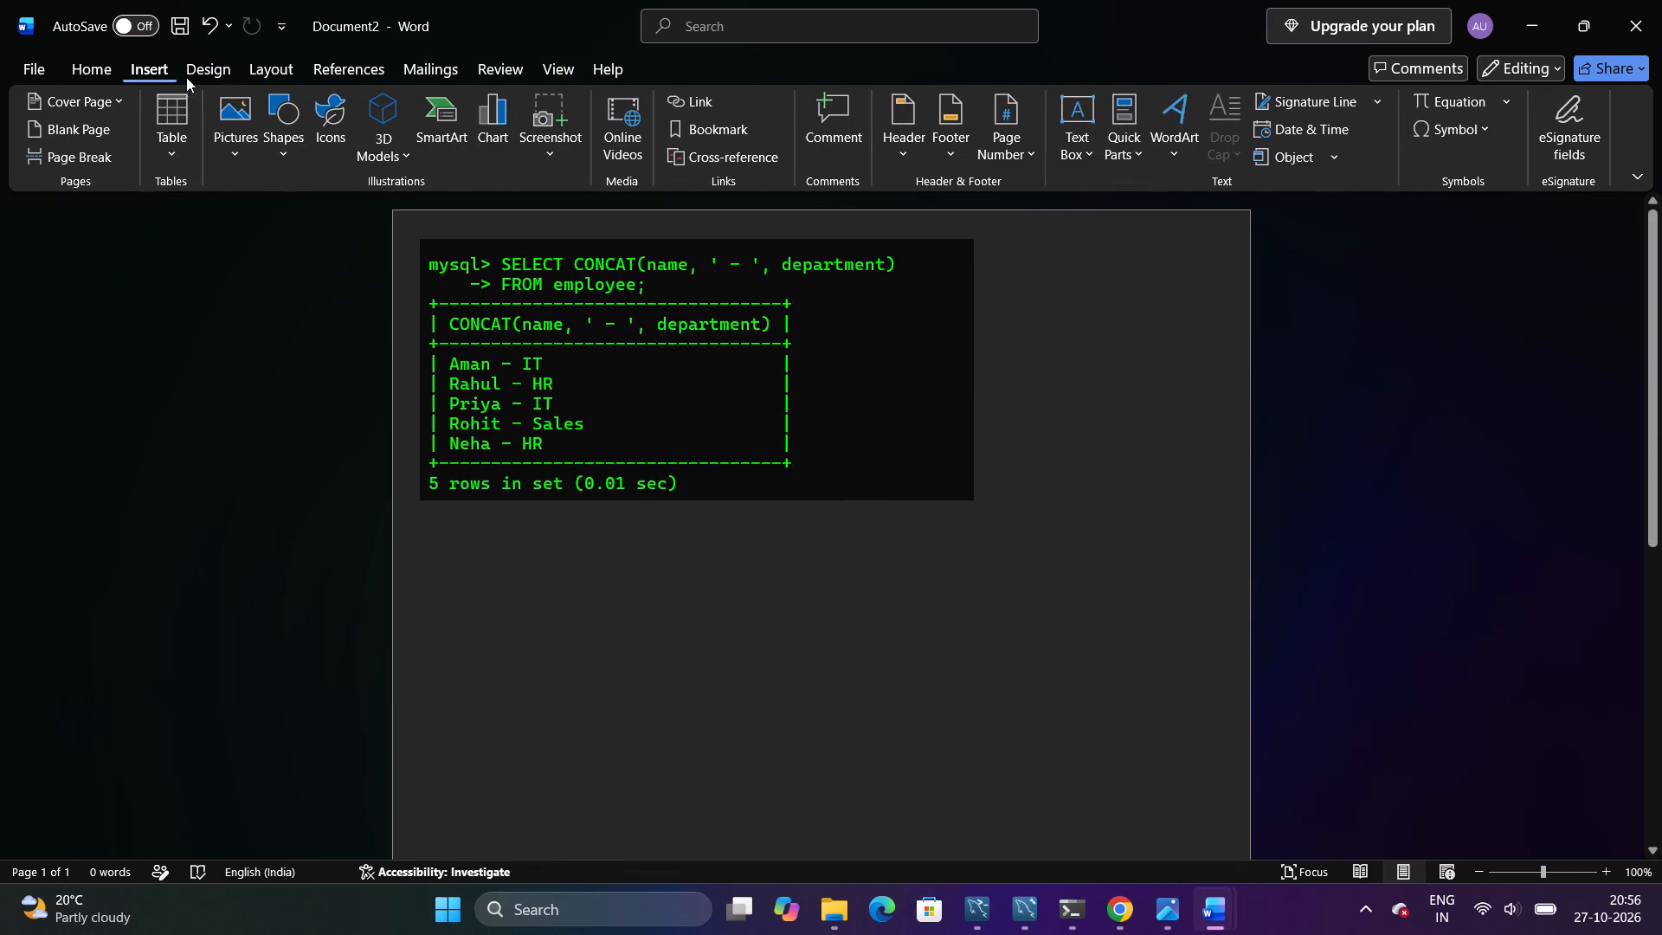
{"action": "left_click", "coordinate": [237, 158]}
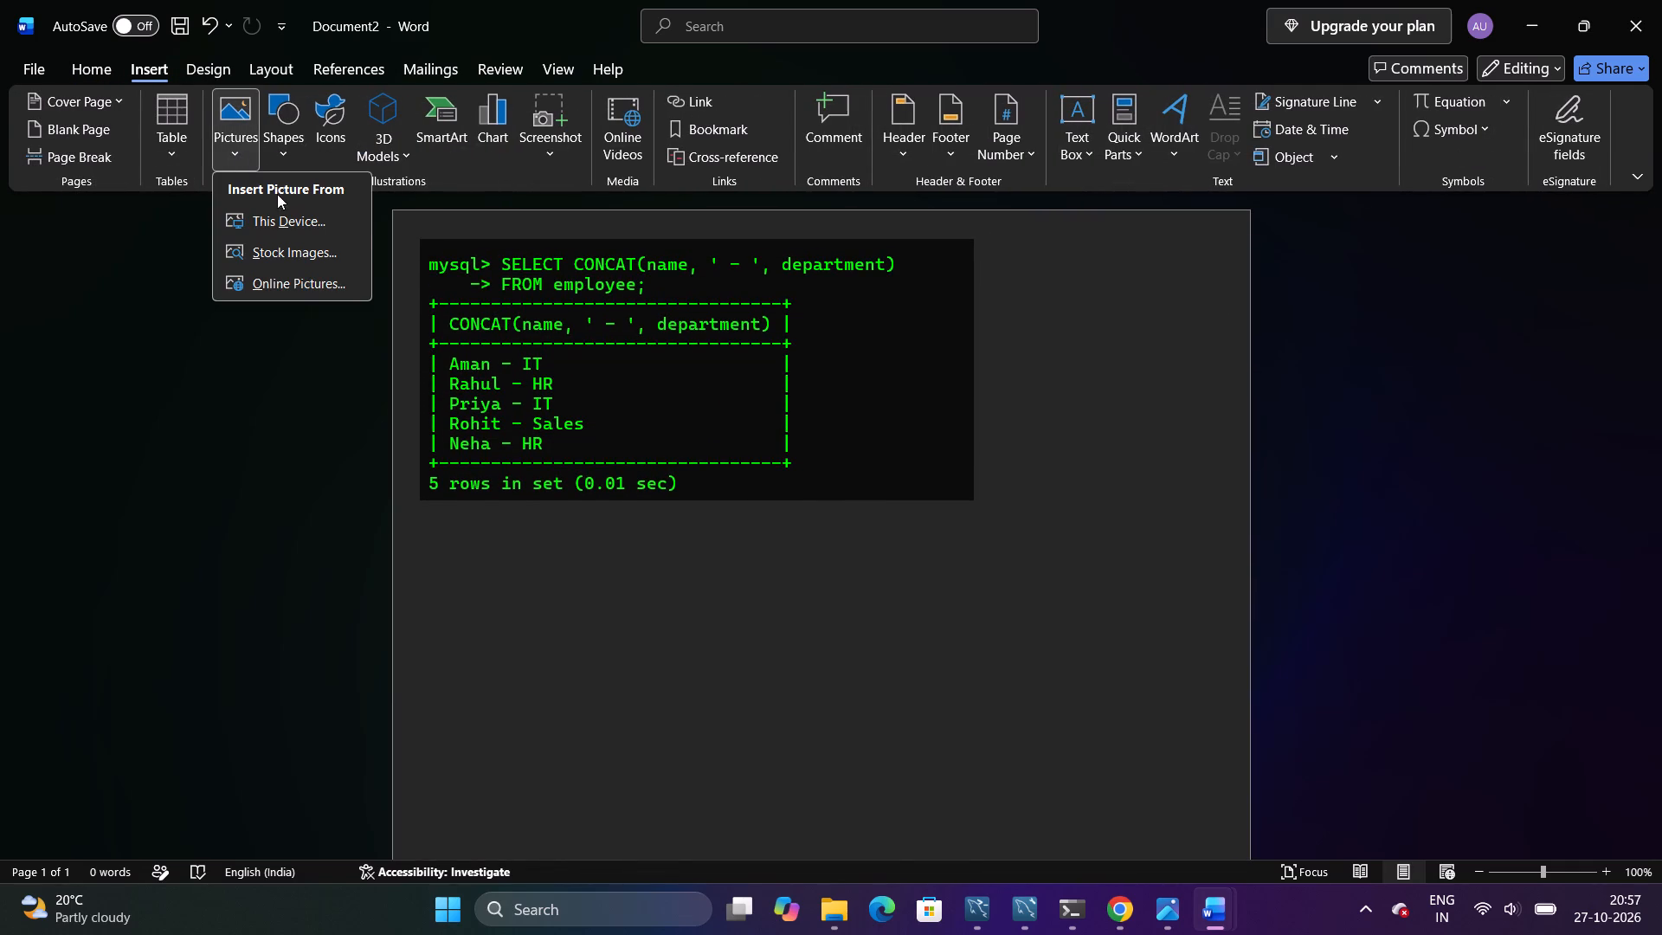
{"action": "left_click", "coordinate": [277, 216]}
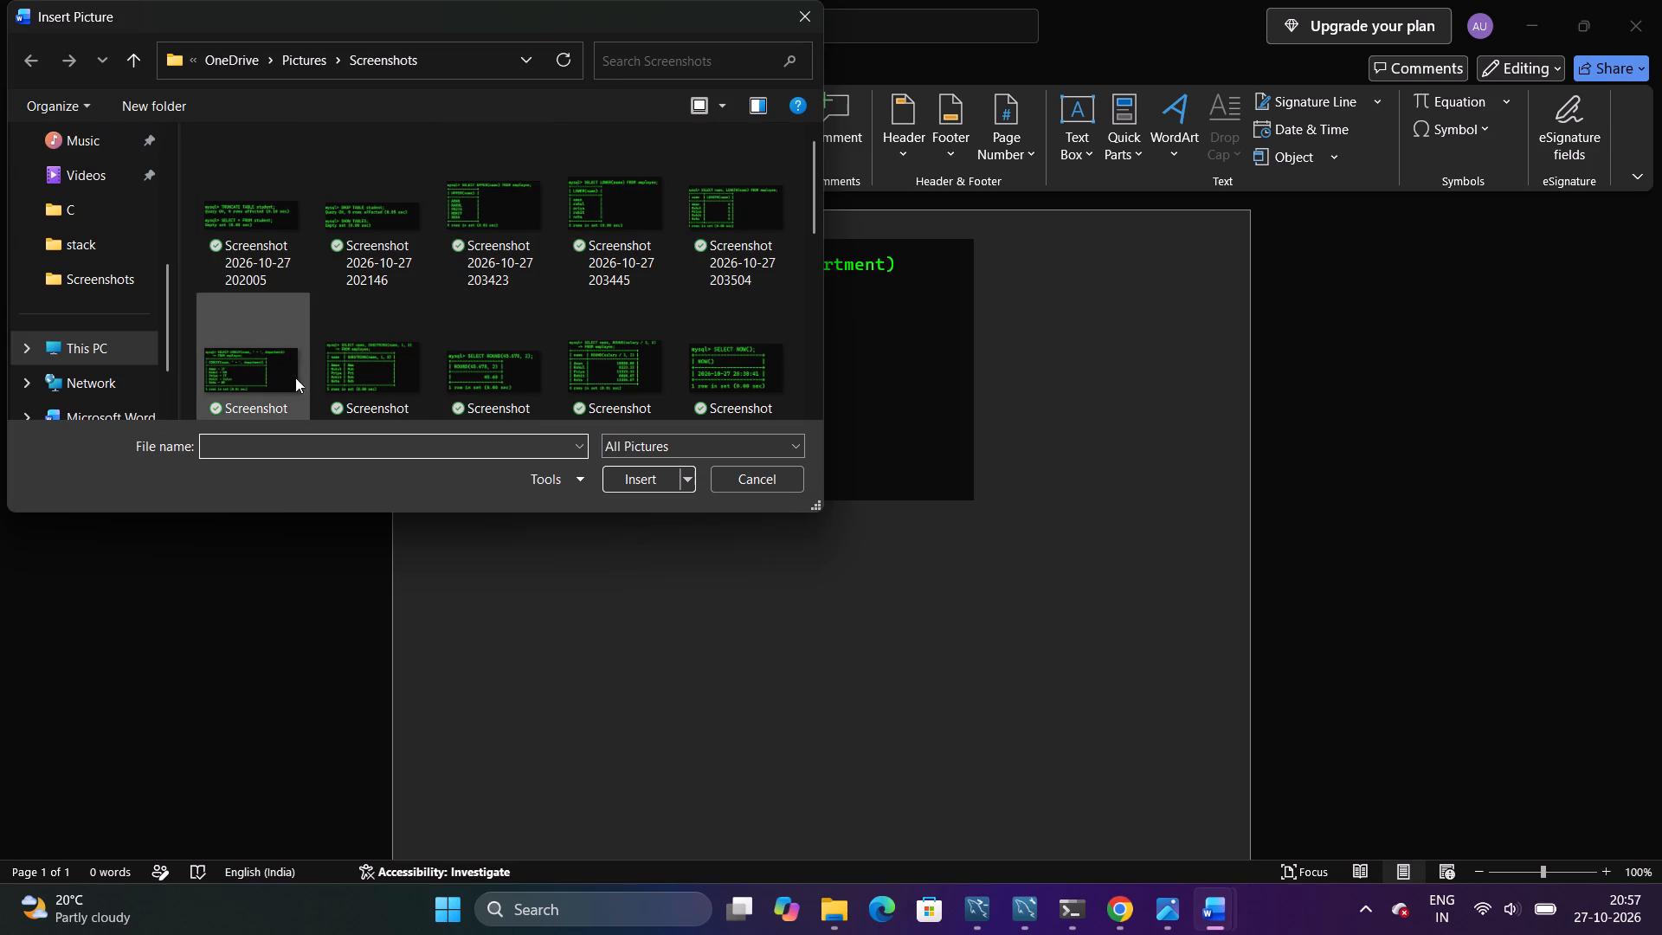
{"action": "left_click", "coordinate": [355, 362]}
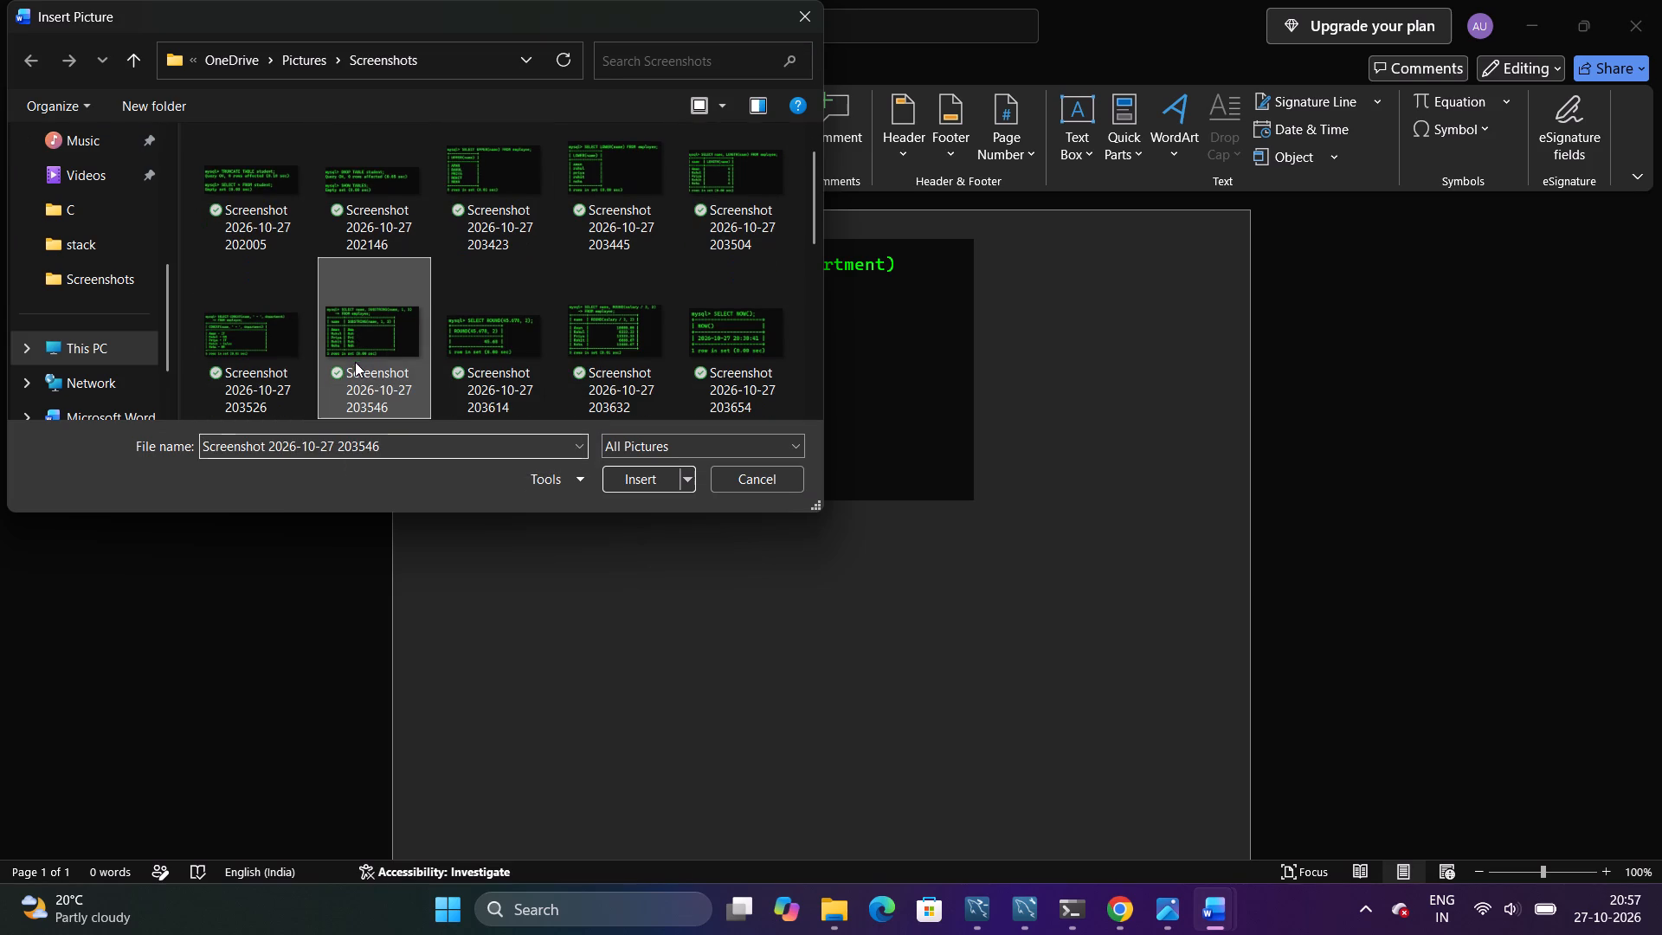
{"action": "left_click", "coordinate": [654, 480]}
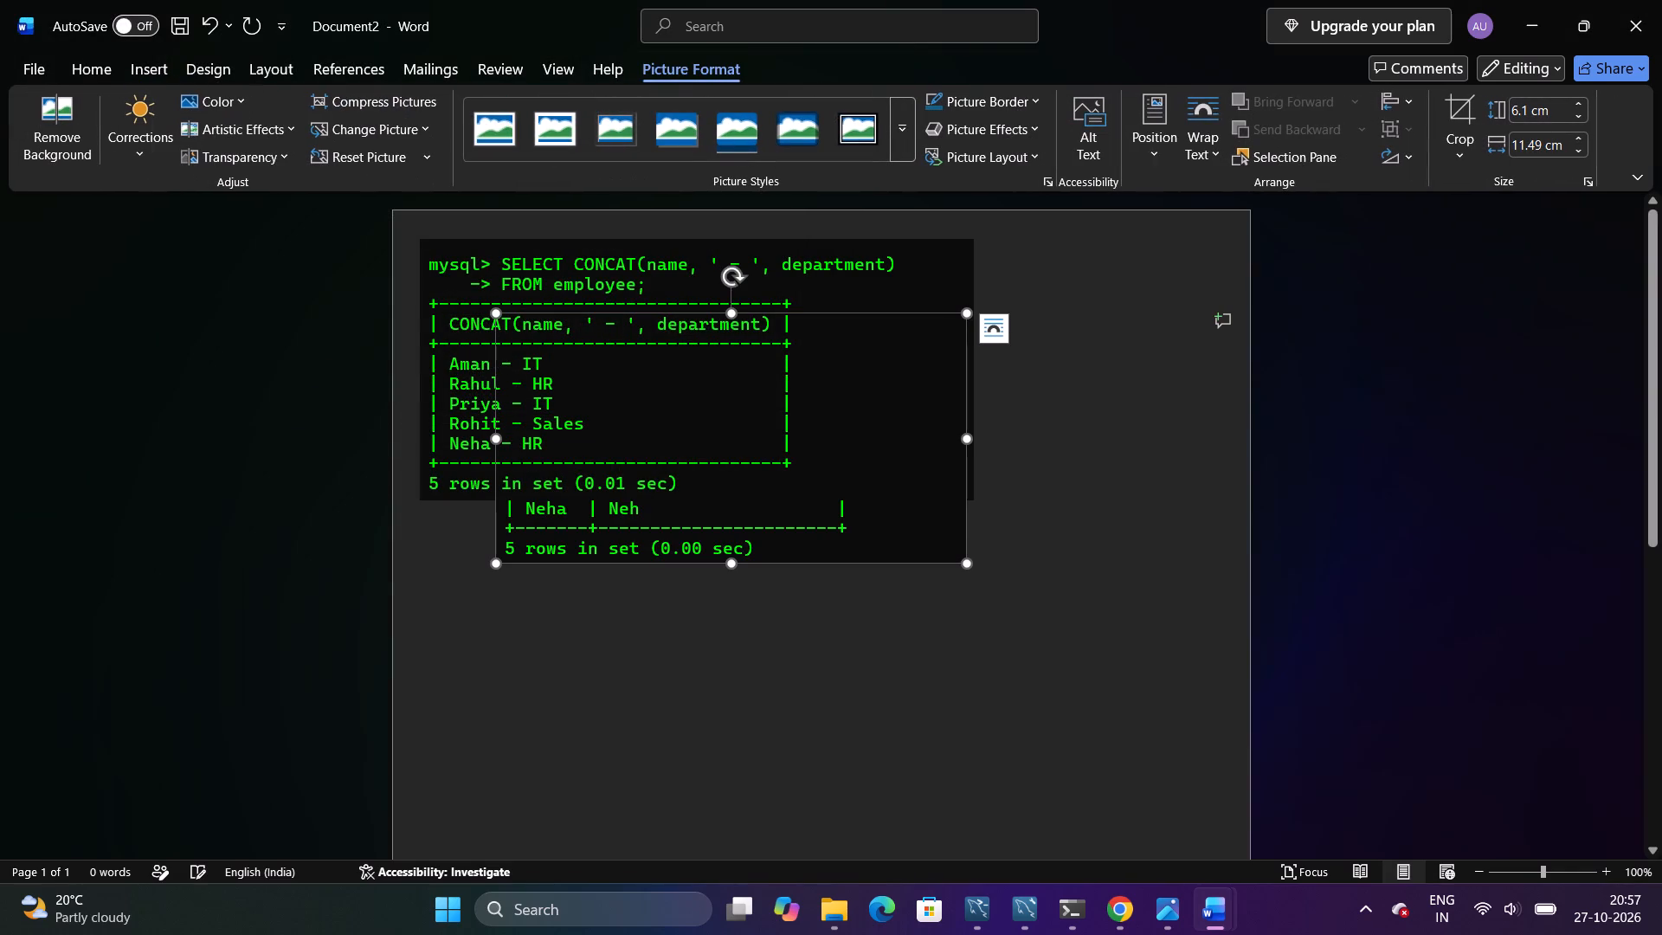
Set the SELECT name, SUBSTRING screenshot to In Front of Text and place it with a small gap below the CONCAT screenshot, left edges roughly aligned.
{"action": "left_click", "coordinate": [1200, 143]}
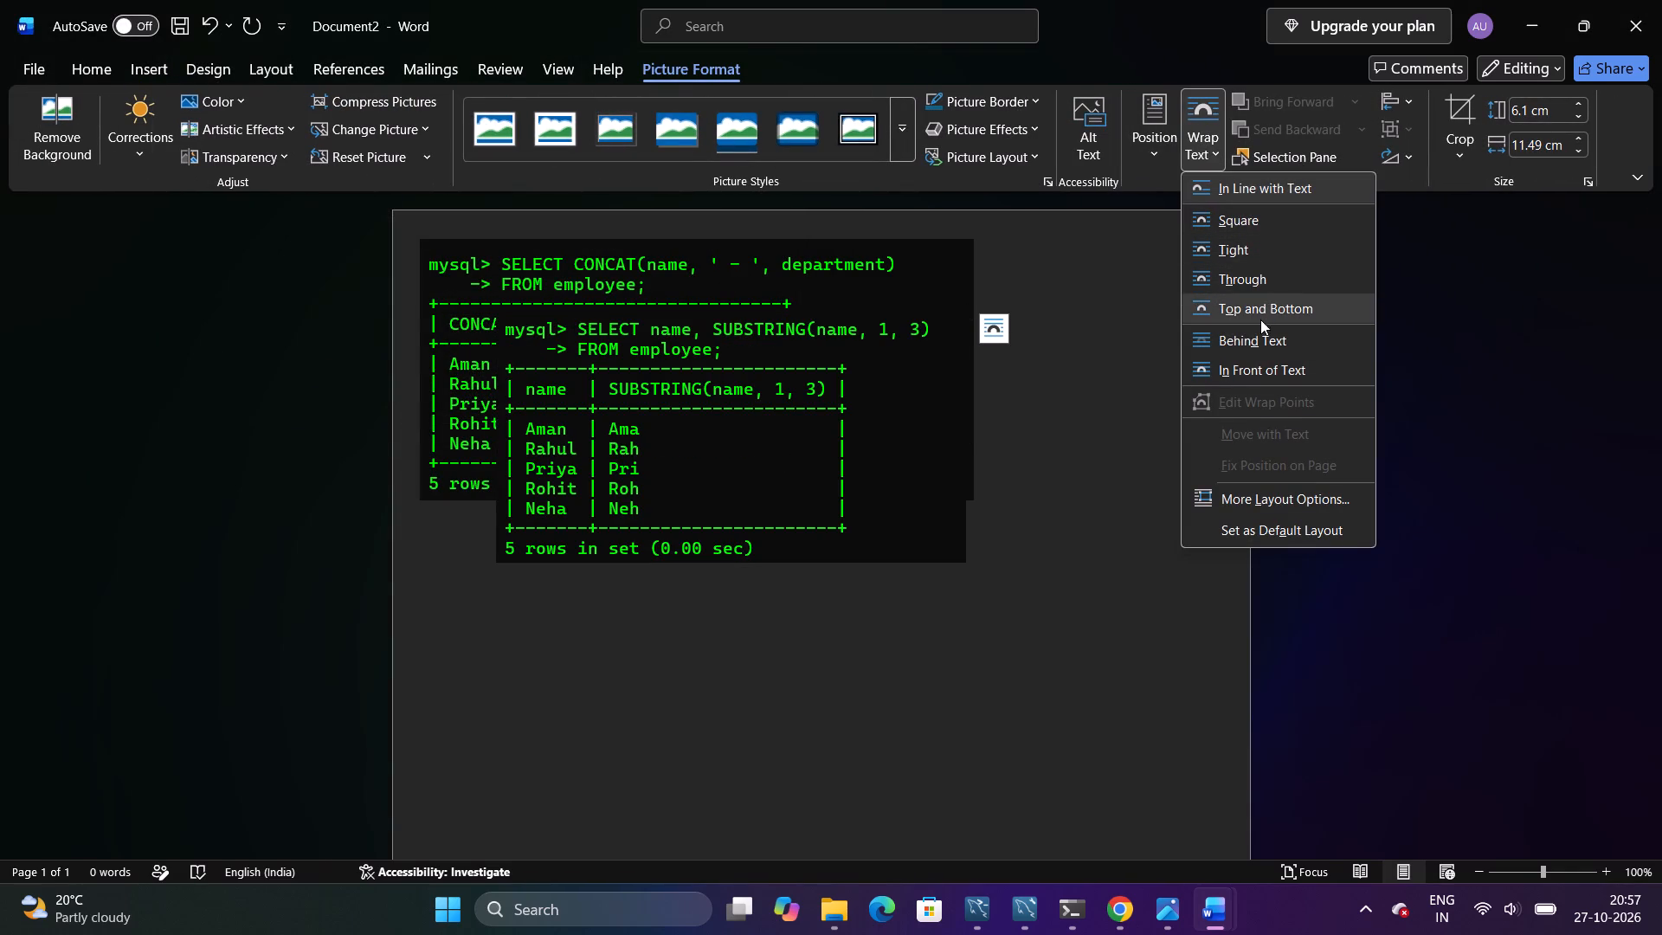
{"action": "left_click", "coordinate": [1255, 368]}
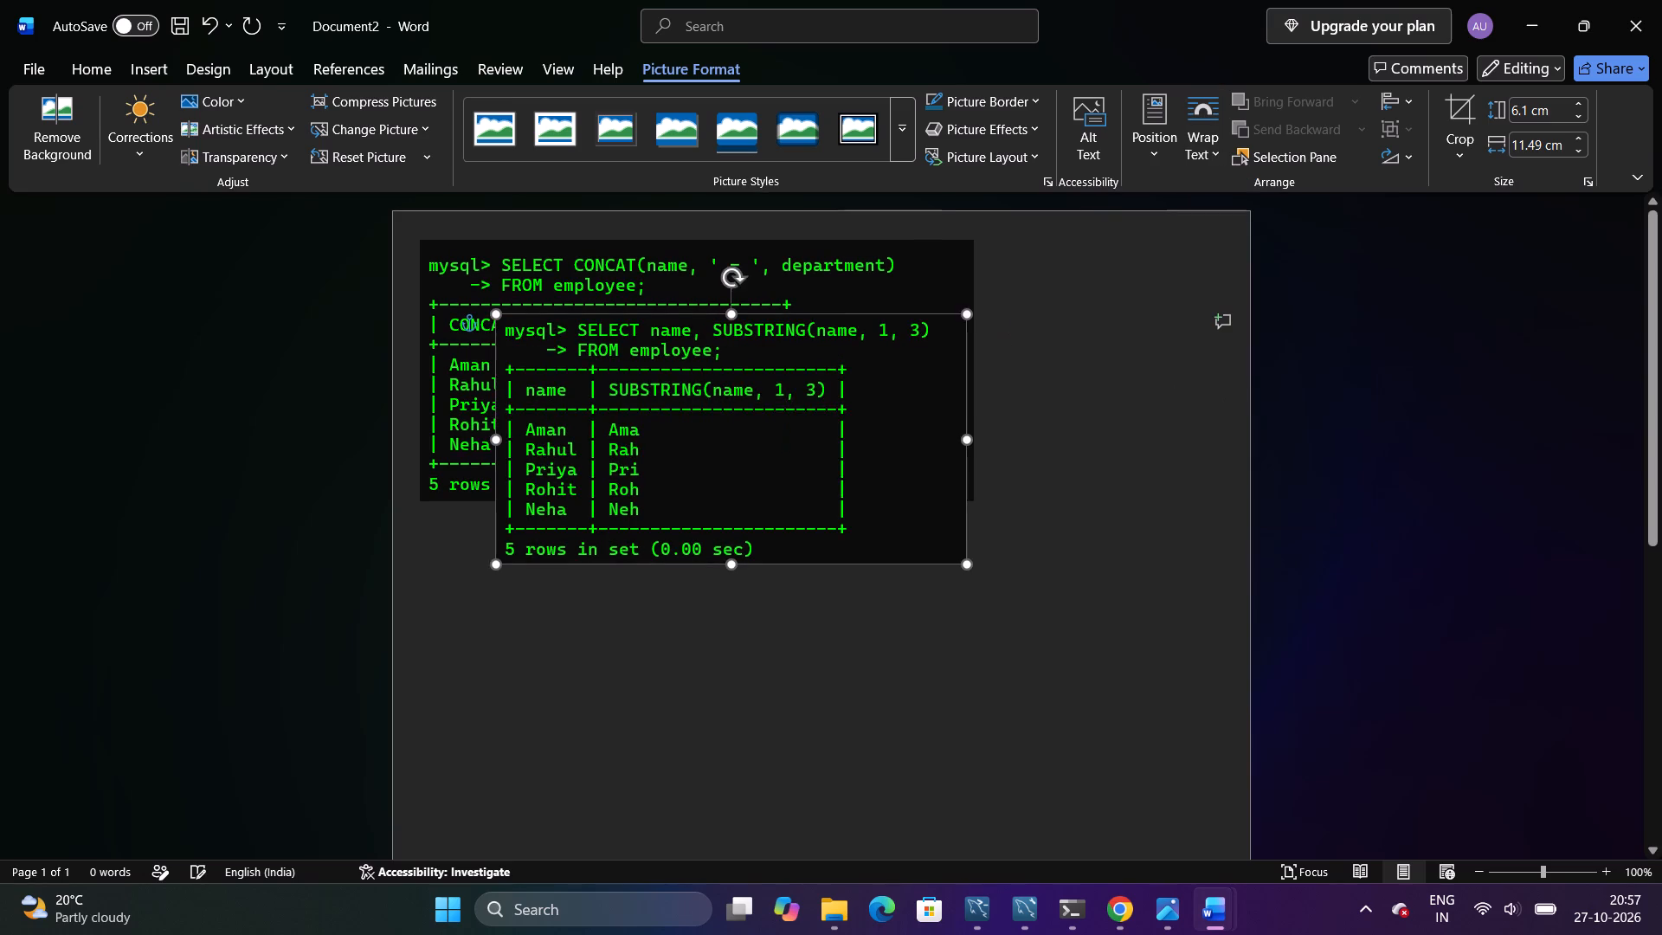
{"action": "left_click_drag", "start_coordinate": [837, 443], "coordinate": [770, 670]}
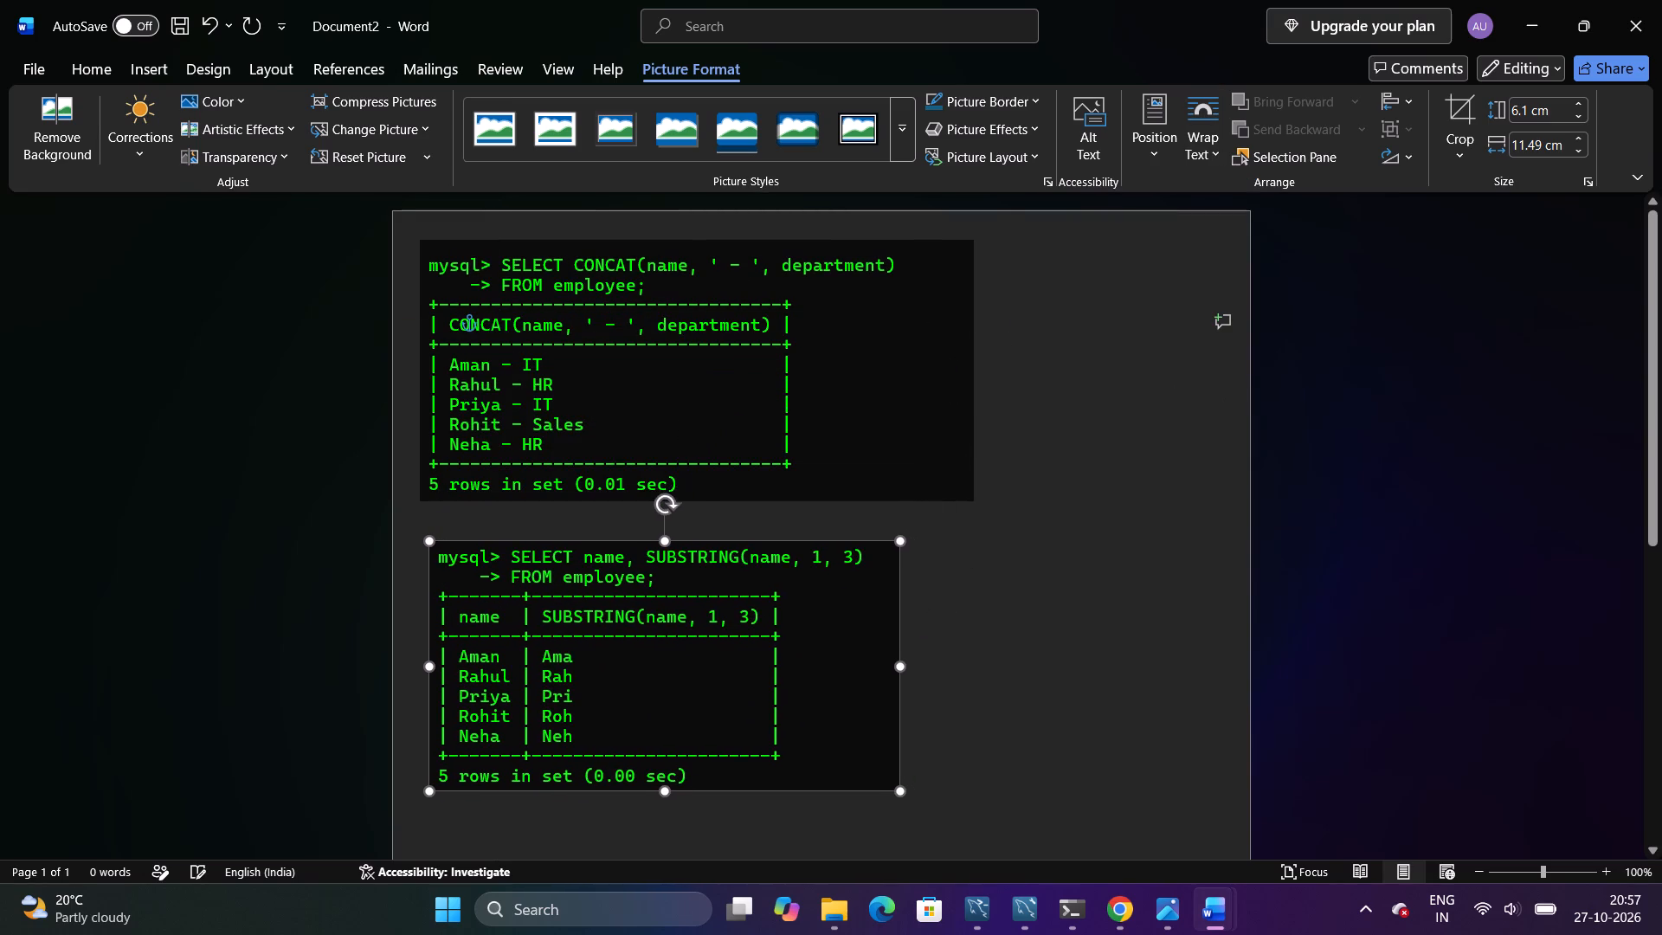
{"action": "left_click_drag", "start_coordinate": [770, 670], "coordinate": [772, 660]}
{"action": "left_click", "coordinate": [1005, 642]}
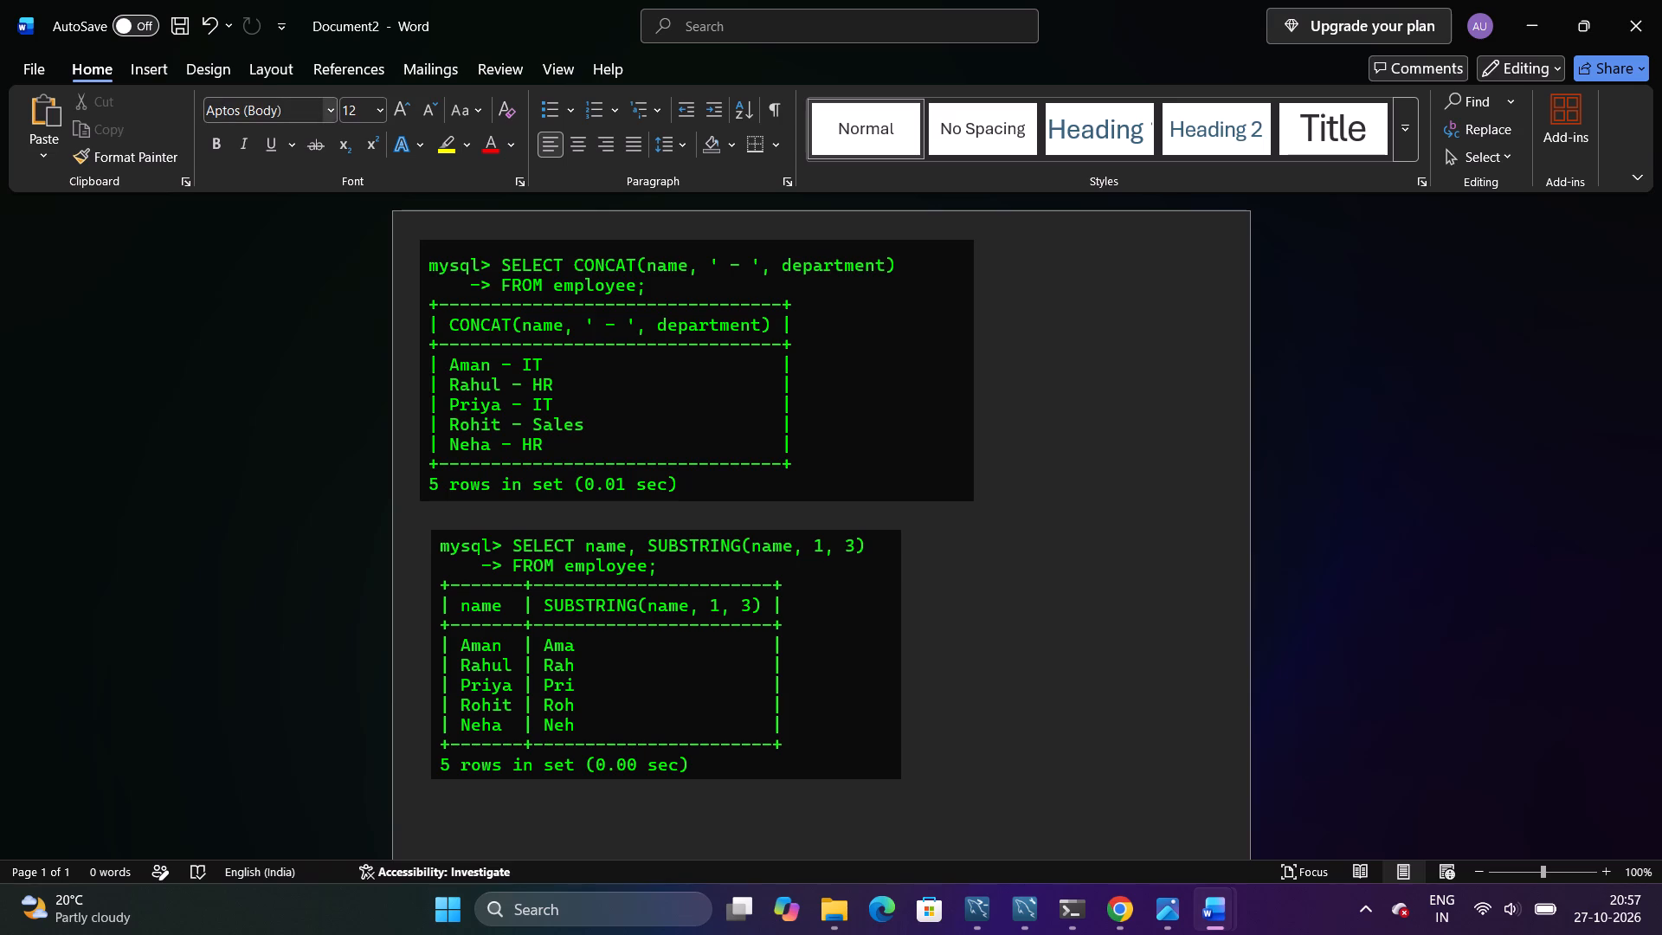
{"action": "left_click", "coordinate": [145, 63]}
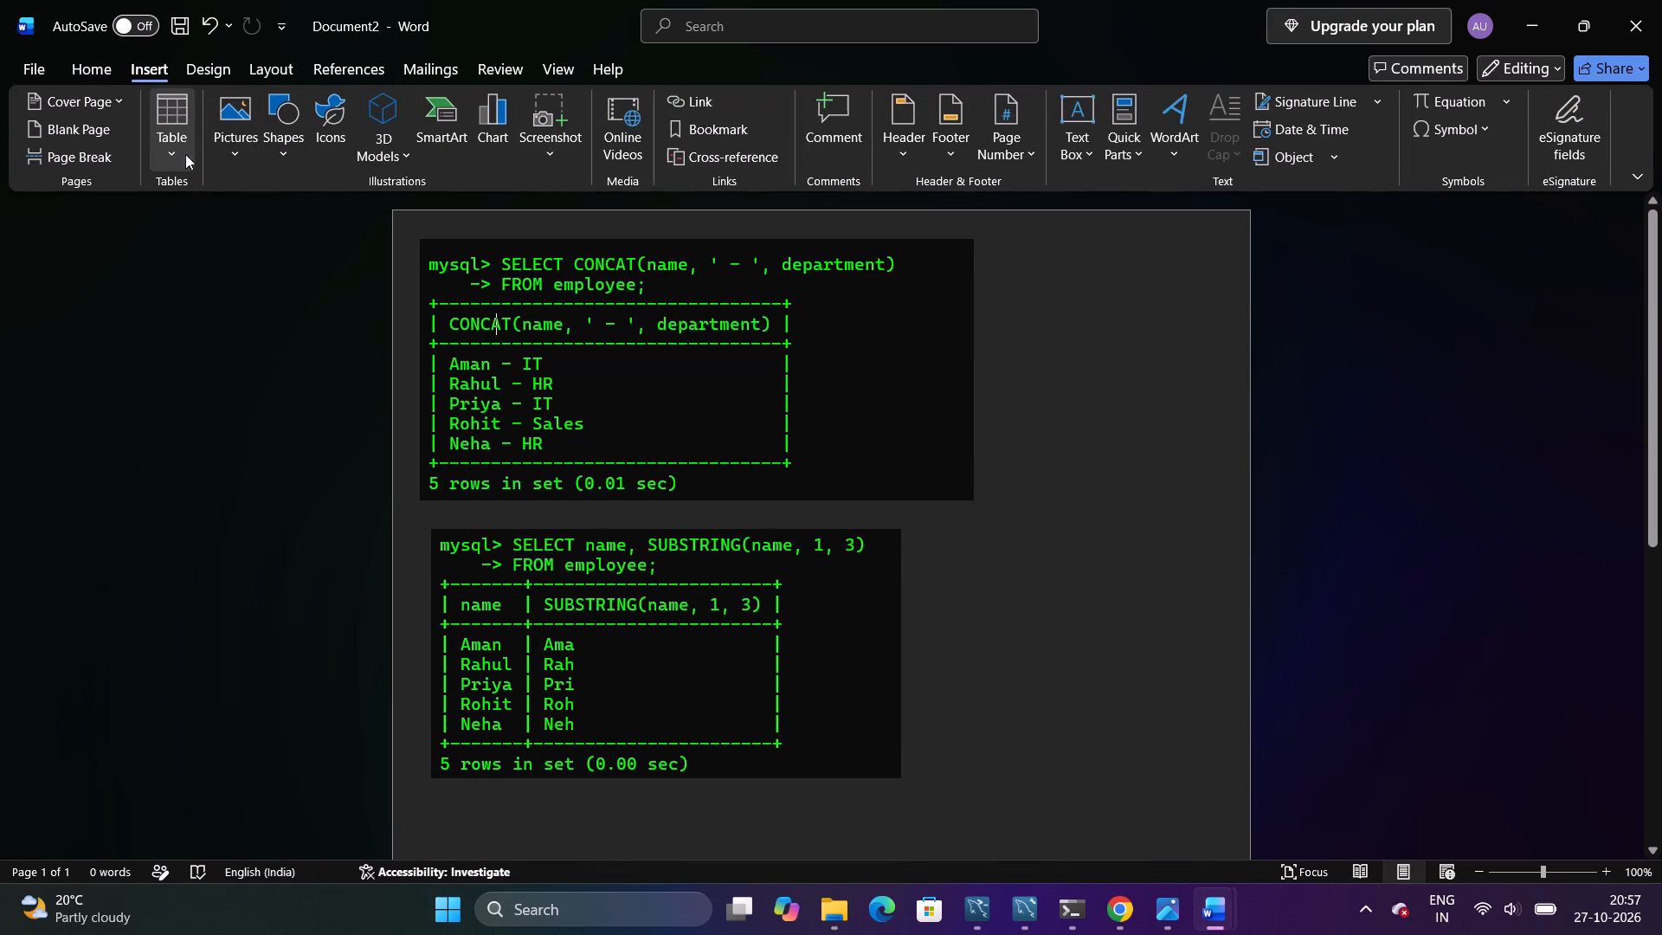
{"action": "left_click", "coordinate": [218, 158]}
{"action": "left_click", "coordinate": [244, 215]}
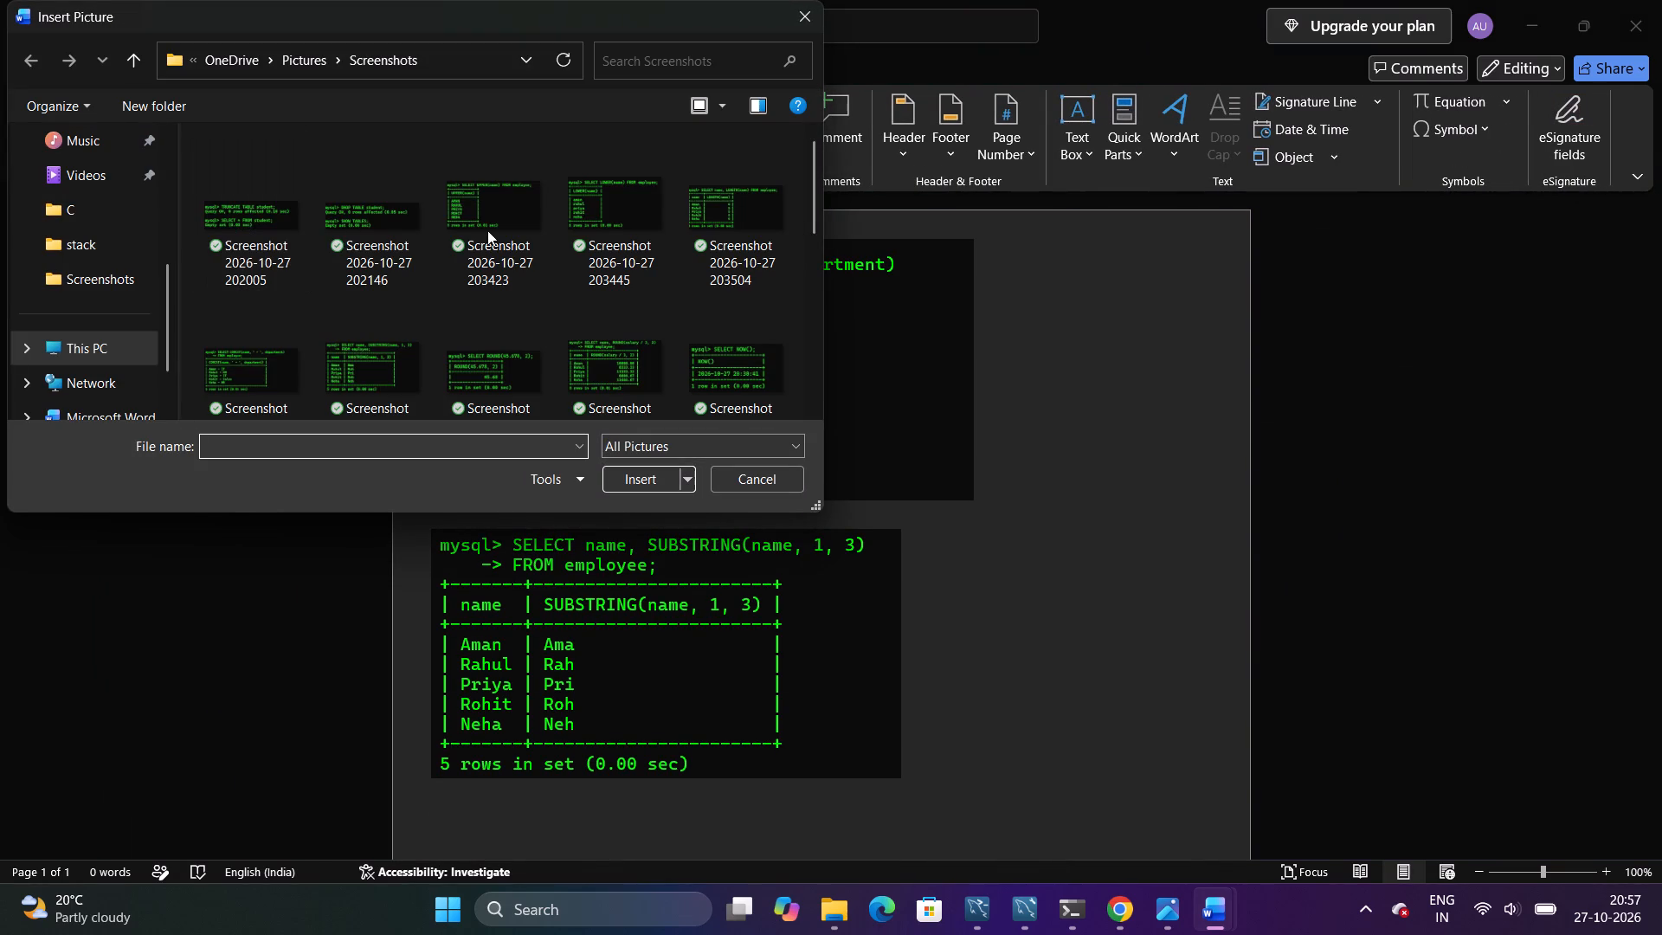
{"action": "scroll", "coordinate": [339, 345], "scroll_direction": "down", "scroll_amount": 1}
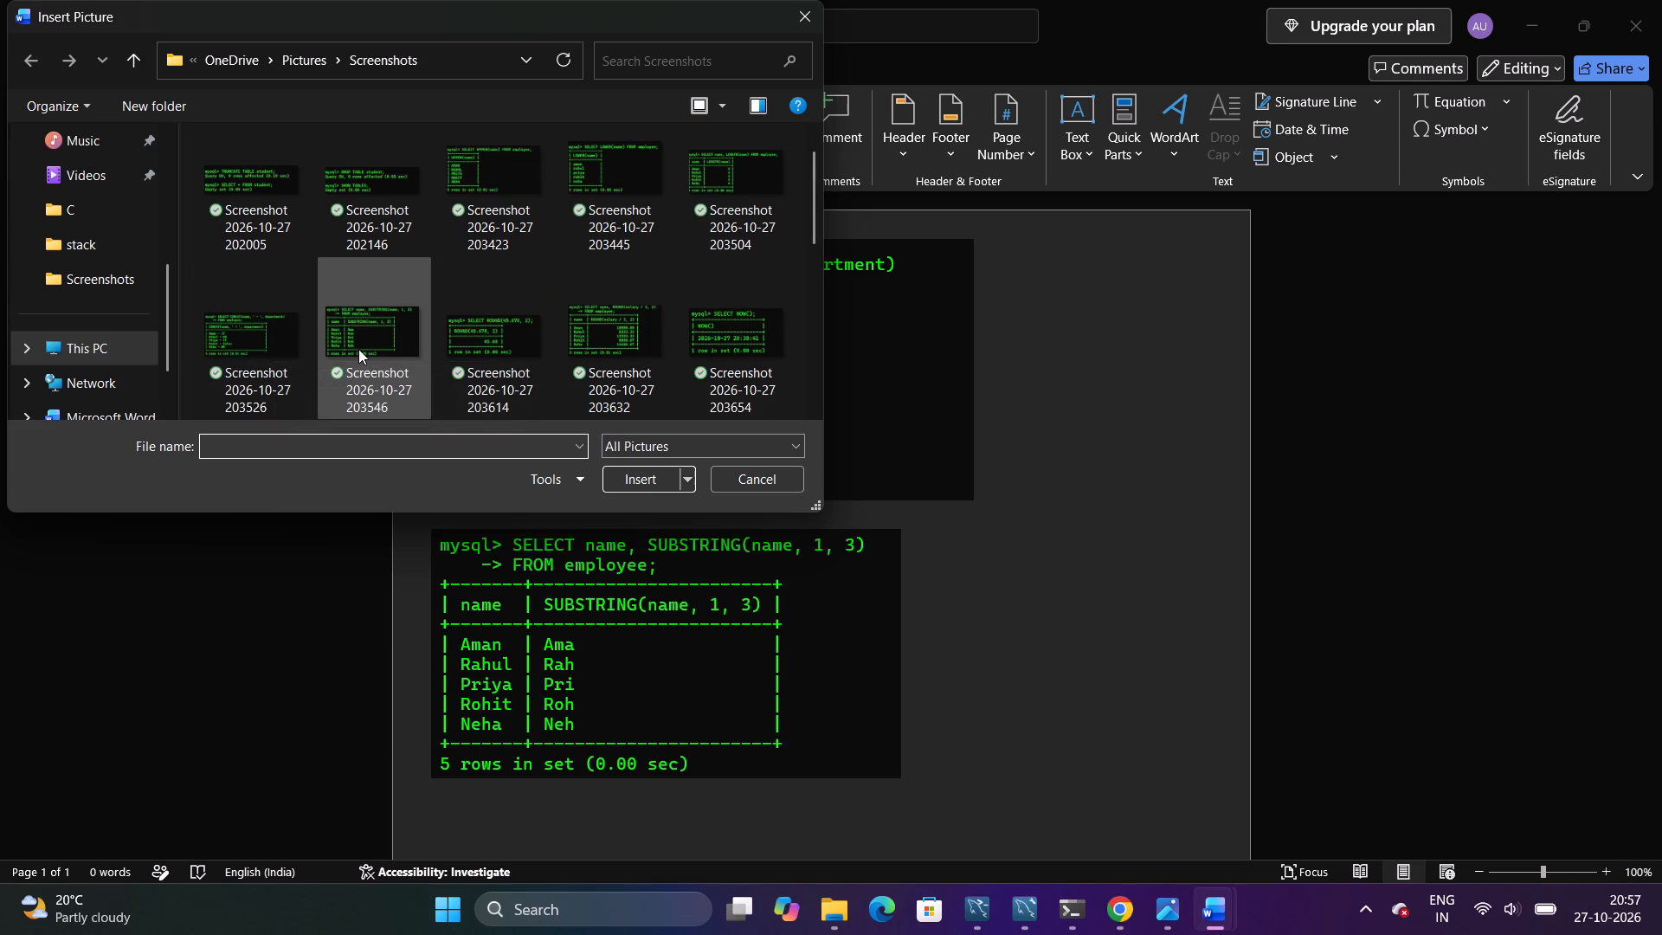
{"action": "scroll", "coordinate": [538, 338], "scroll_direction": "down", "scroll_amount": 2}
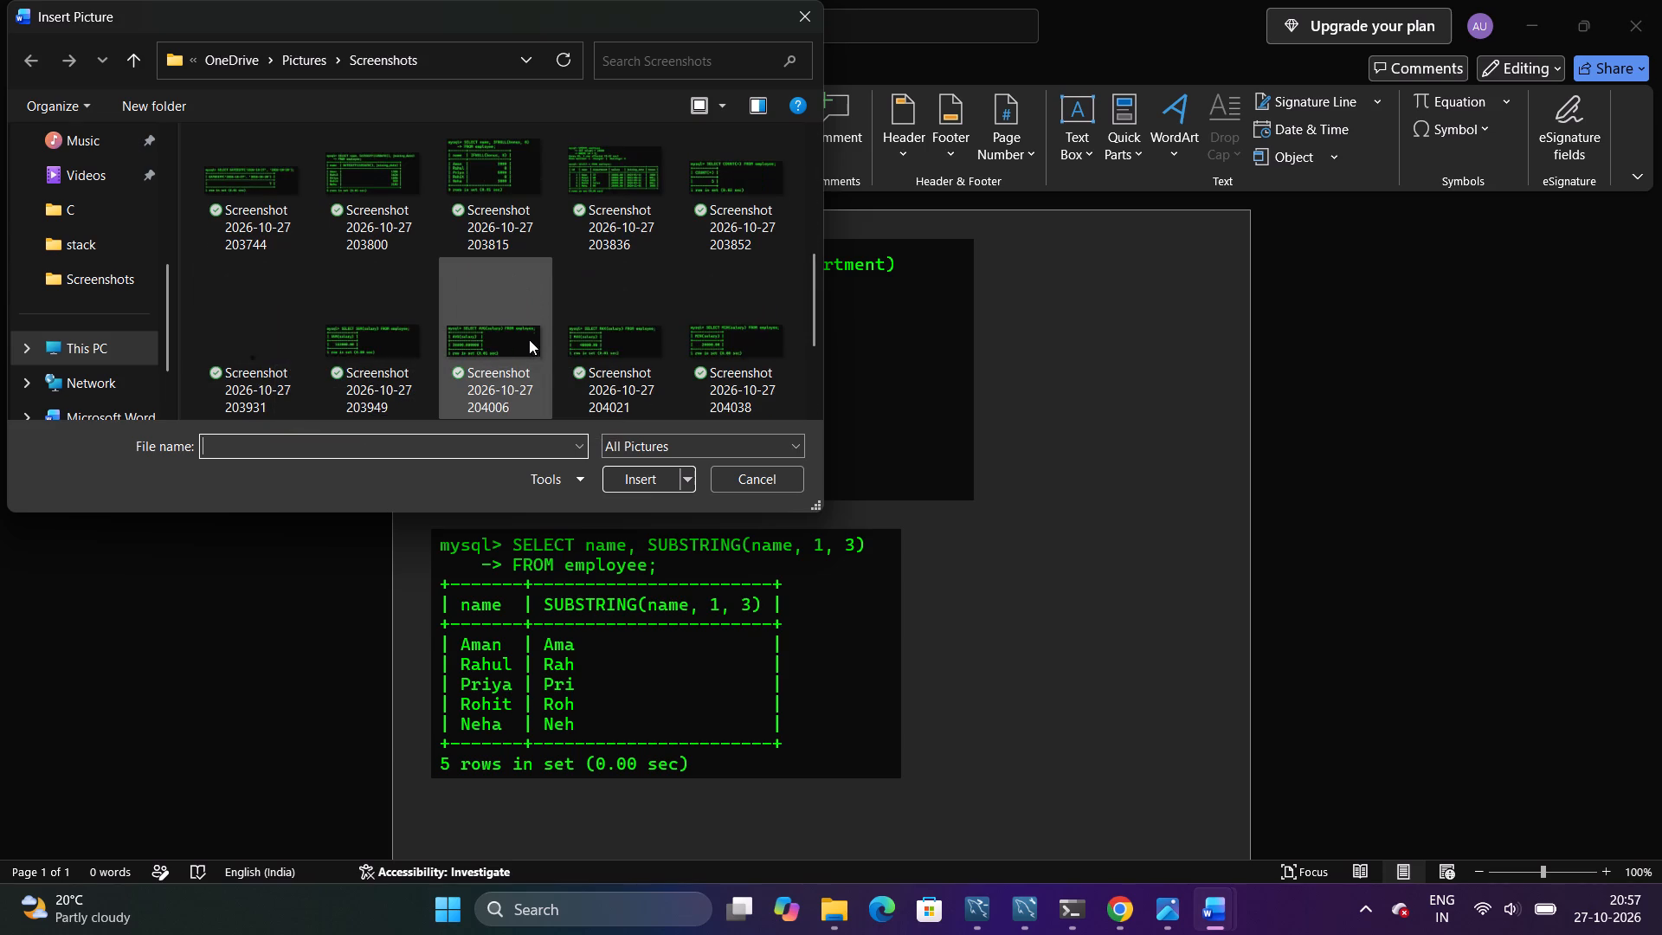
{"action": "scroll", "coordinate": [505, 284], "scroll_direction": "up", "scroll_amount": 3}
{"action": "scroll", "coordinate": [421, 248], "scroll_direction": "up", "scroll_amount": 3}
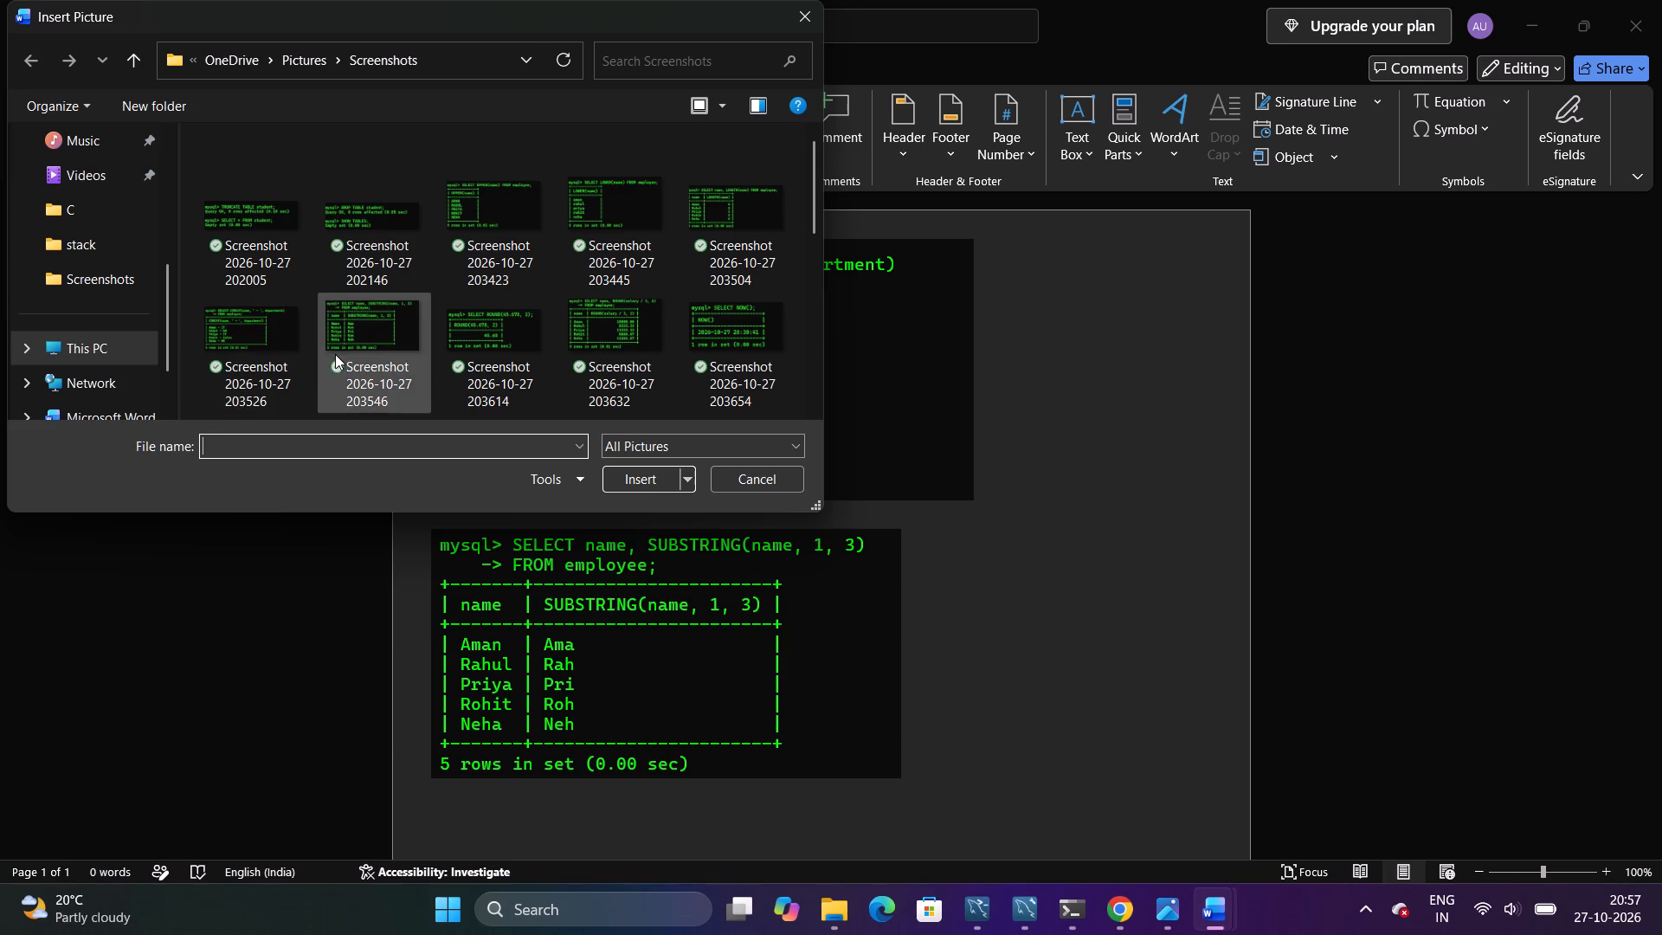
{"action": "left_click", "coordinate": [497, 359]}
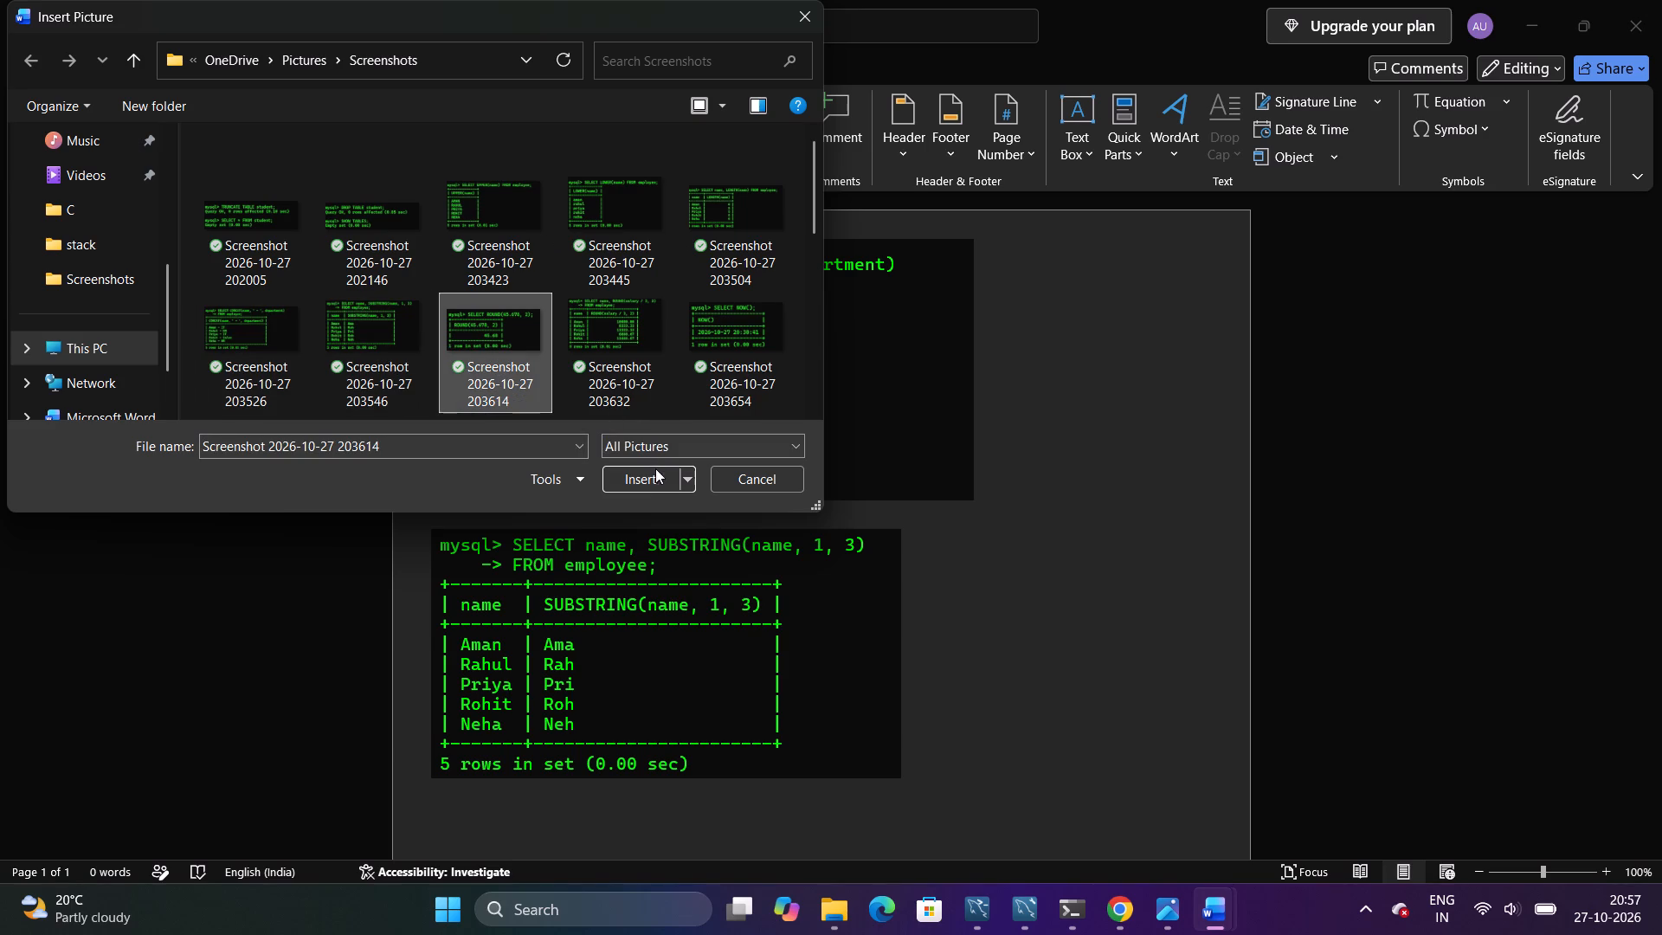
{"action": "left_click", "coordinate": [655, 473]}
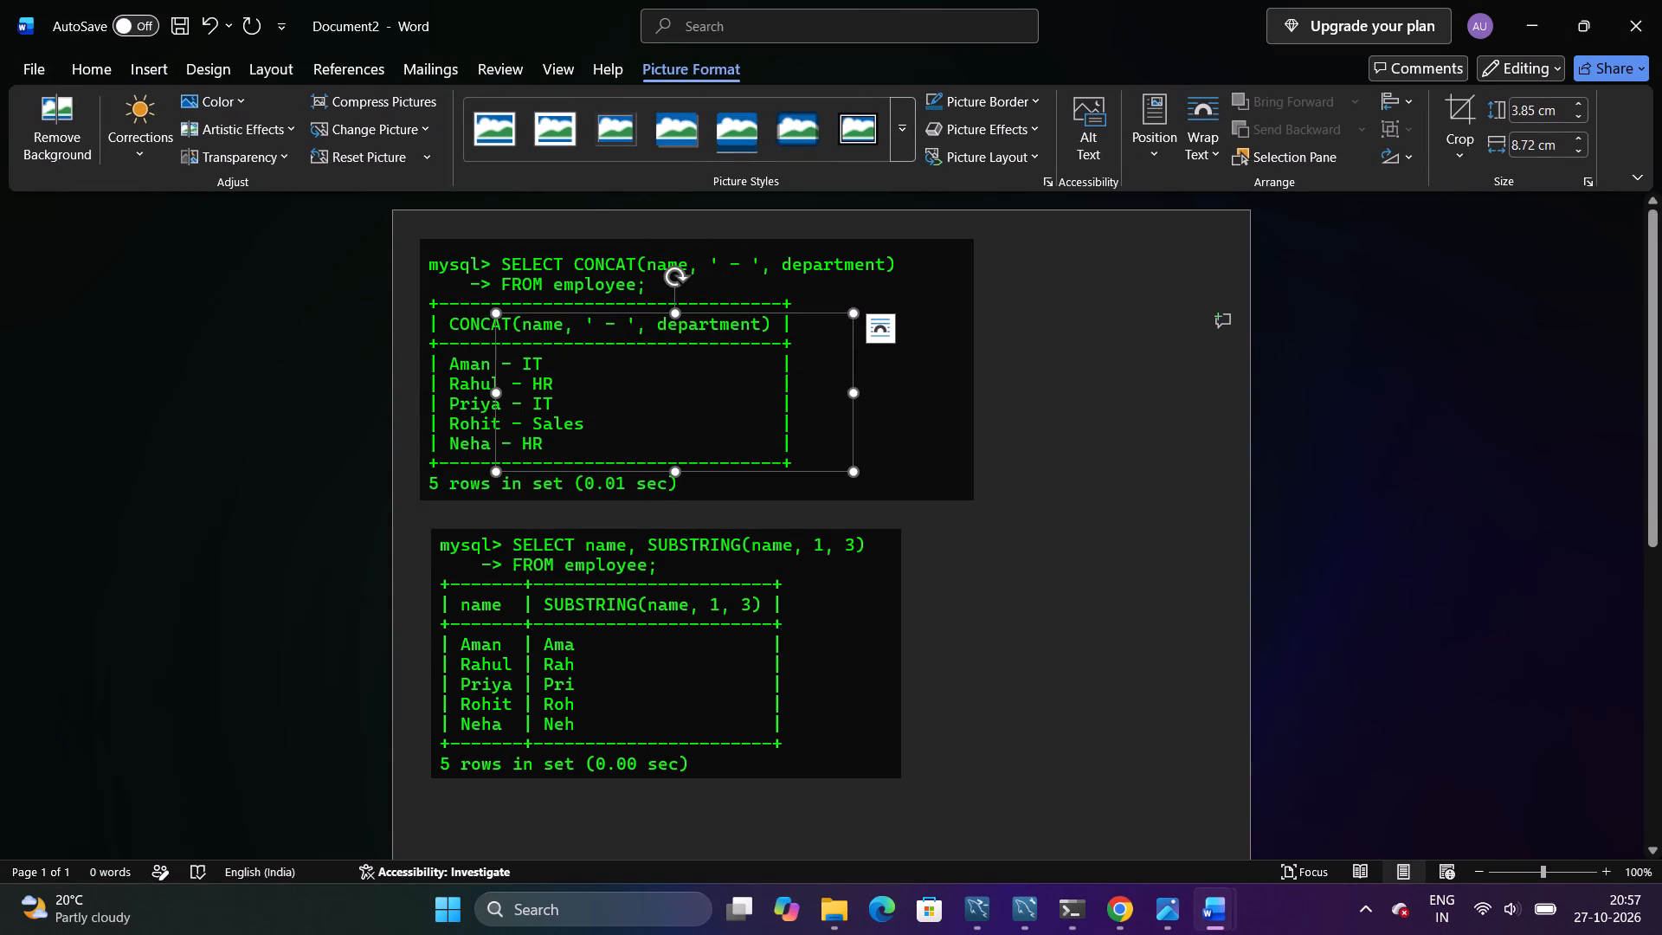
Move the CONCAT screenshot aside, then set the SELECT ROUND(45.678, 2) screenshot to In Front of Text and move it to the page's right edge, below CONCAT.
{"action": "left_click", "coordinate": [710, 392]}
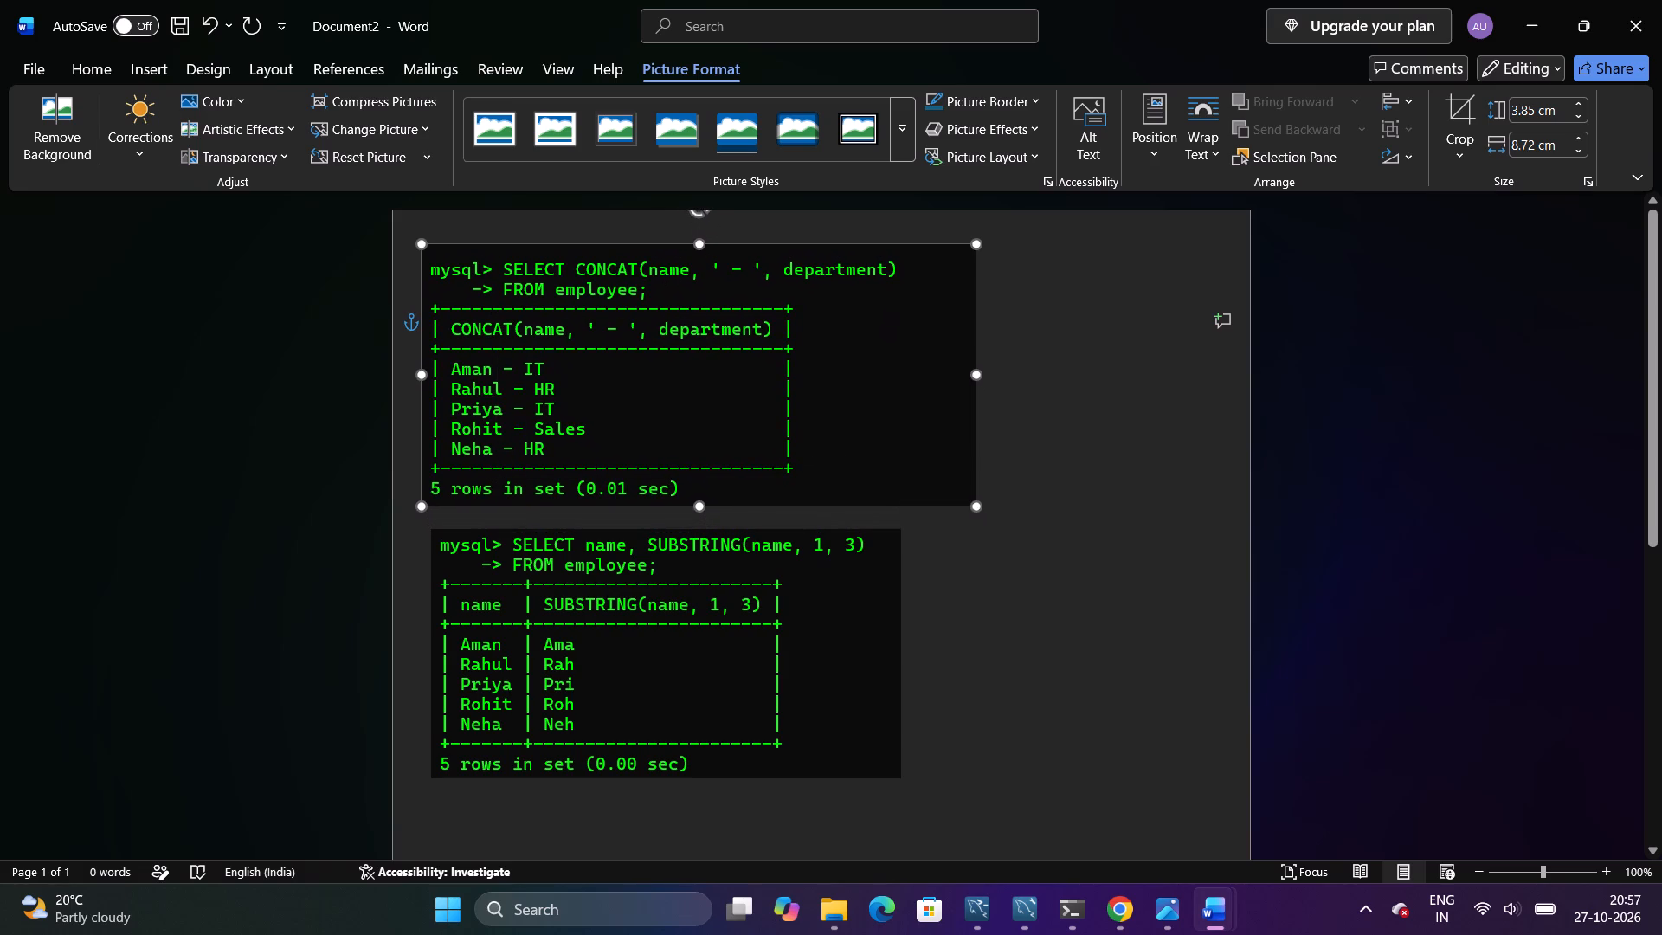
{"action": "left_click_drag", "start_coordinate": [718, 396], "coordinate": [1068, 396]}
{"action": "left_click_drag", "start_coordinate": [610, 400], "coordinate": [628, 427]}
{"action": "left_click", "coordinate": [628, 416]}
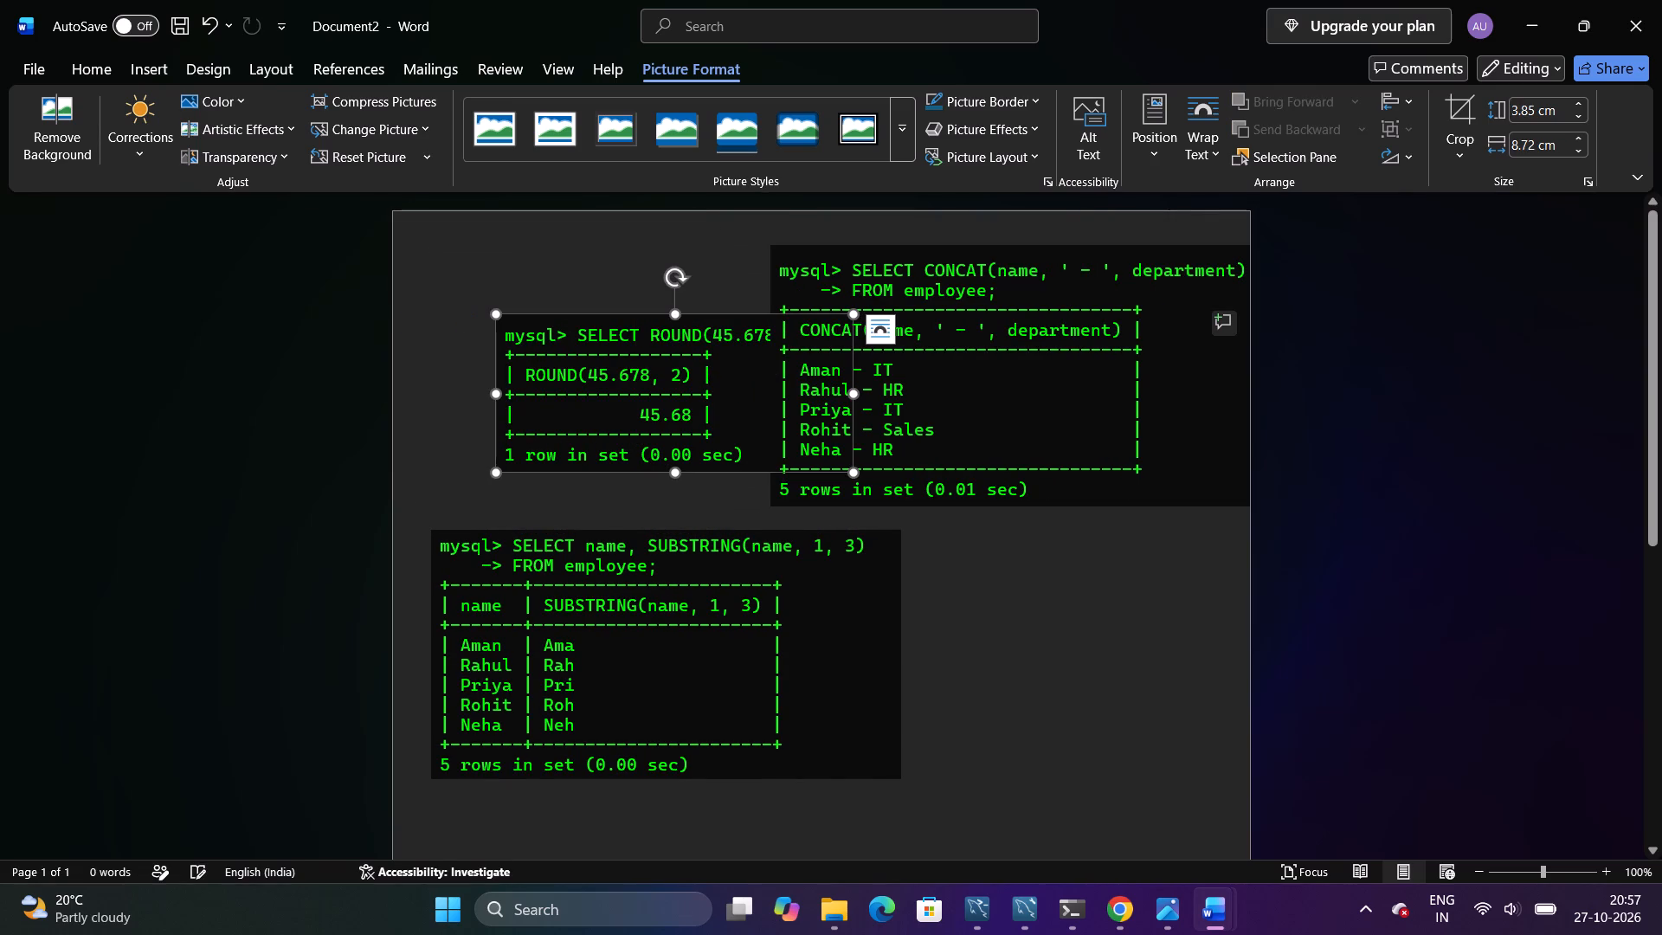
{"action": "left_click", "coordinate": [1205, 162]}
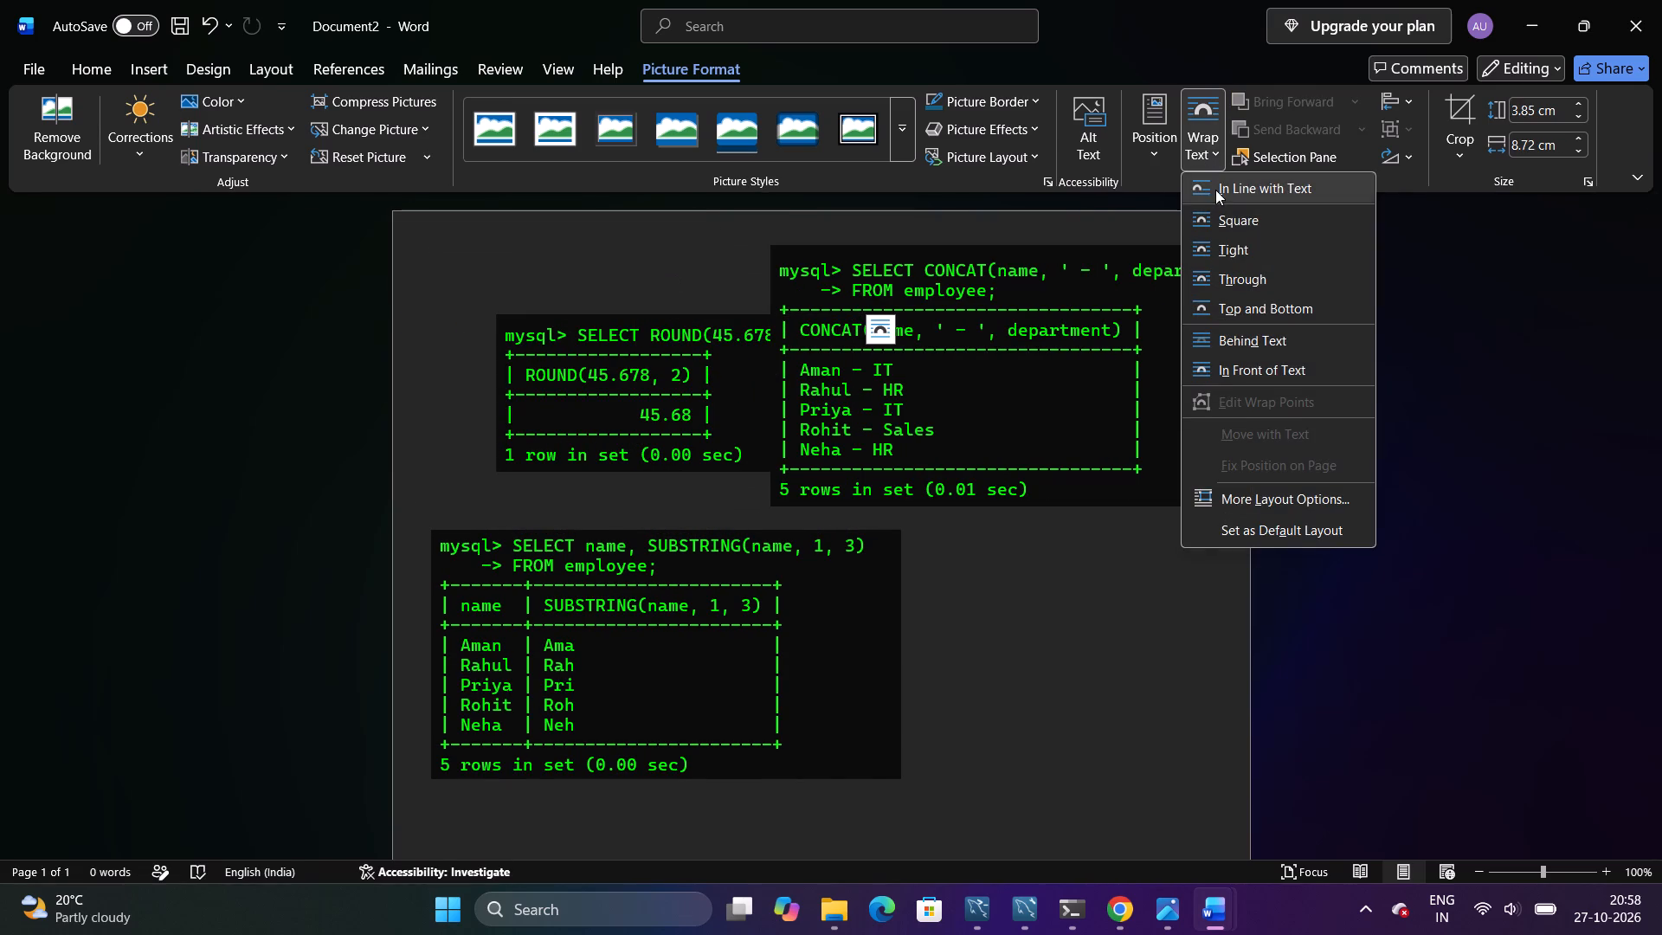
{"action": "left_click", "coordinate": [1234, 371]}
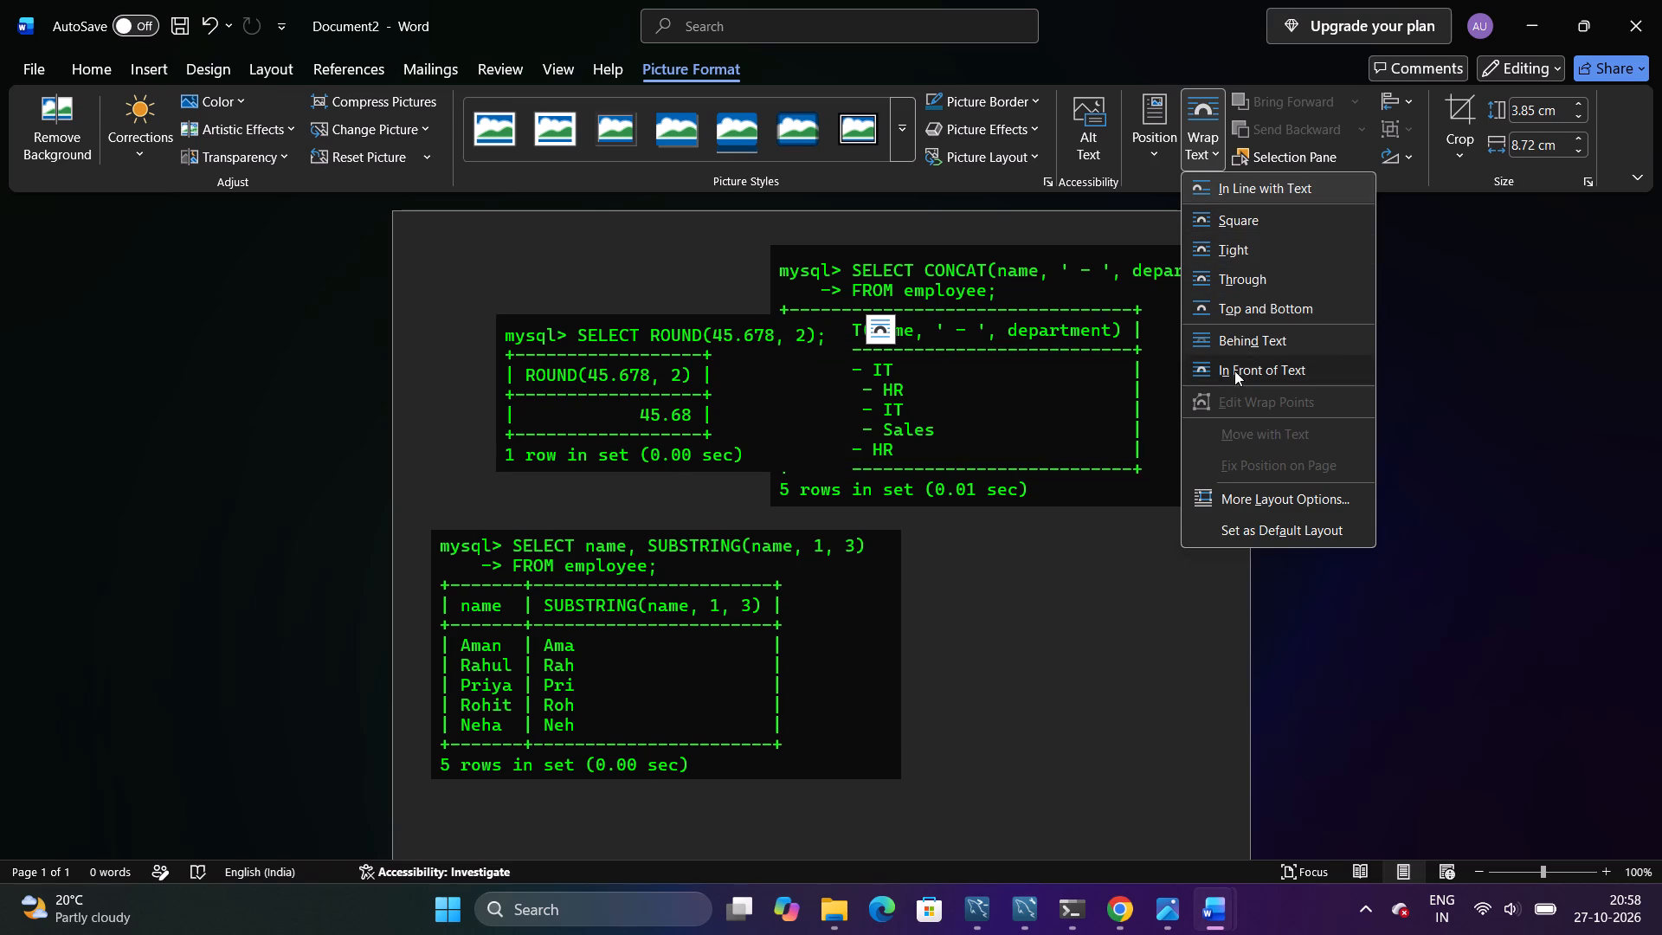
{"action": "left_click_drag", "start_coordinate": [664, 420], "coordinate": [1077, 830]}
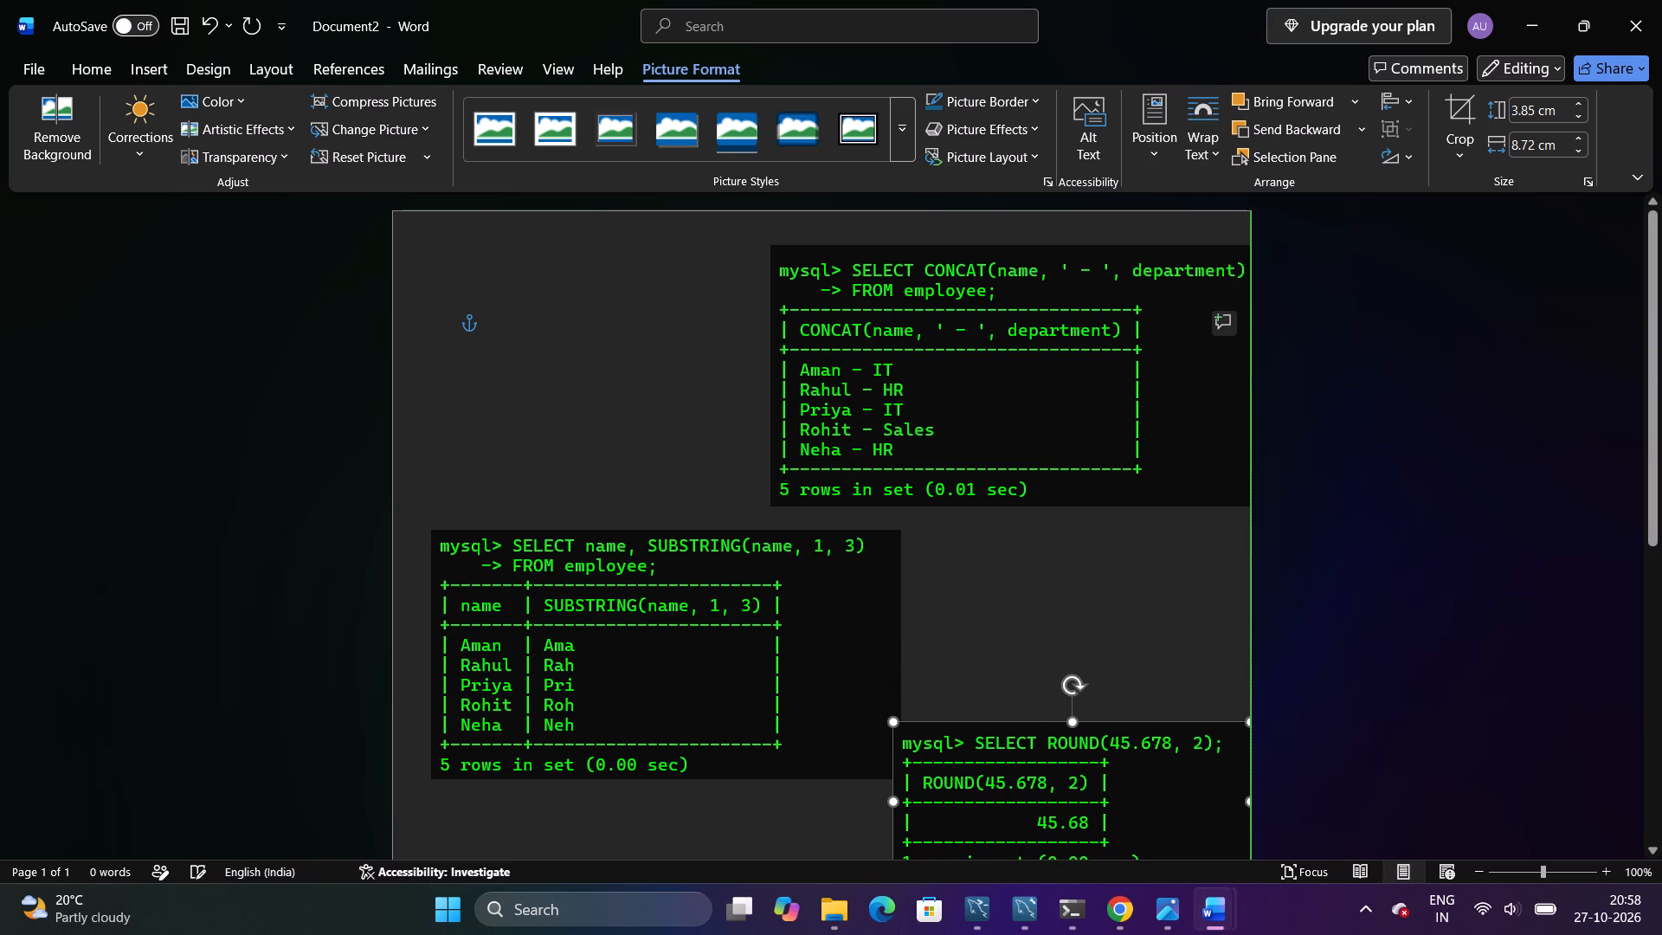
{"action": "left_click_drag", "start_coordinate": [1077, 830], "coordinate": [1076, 825]}
Return the CONCAT screenshot, set to In Front of Text, to the page's upper-left corner, left edge roughly aligned with the SUBSTRING screenshot.
{"action": "left_click", "coordinate": [982, 395]}
{"action": "left_click_drag", "start_coordinate": [982, 394], "coordinate": [932, 390]}
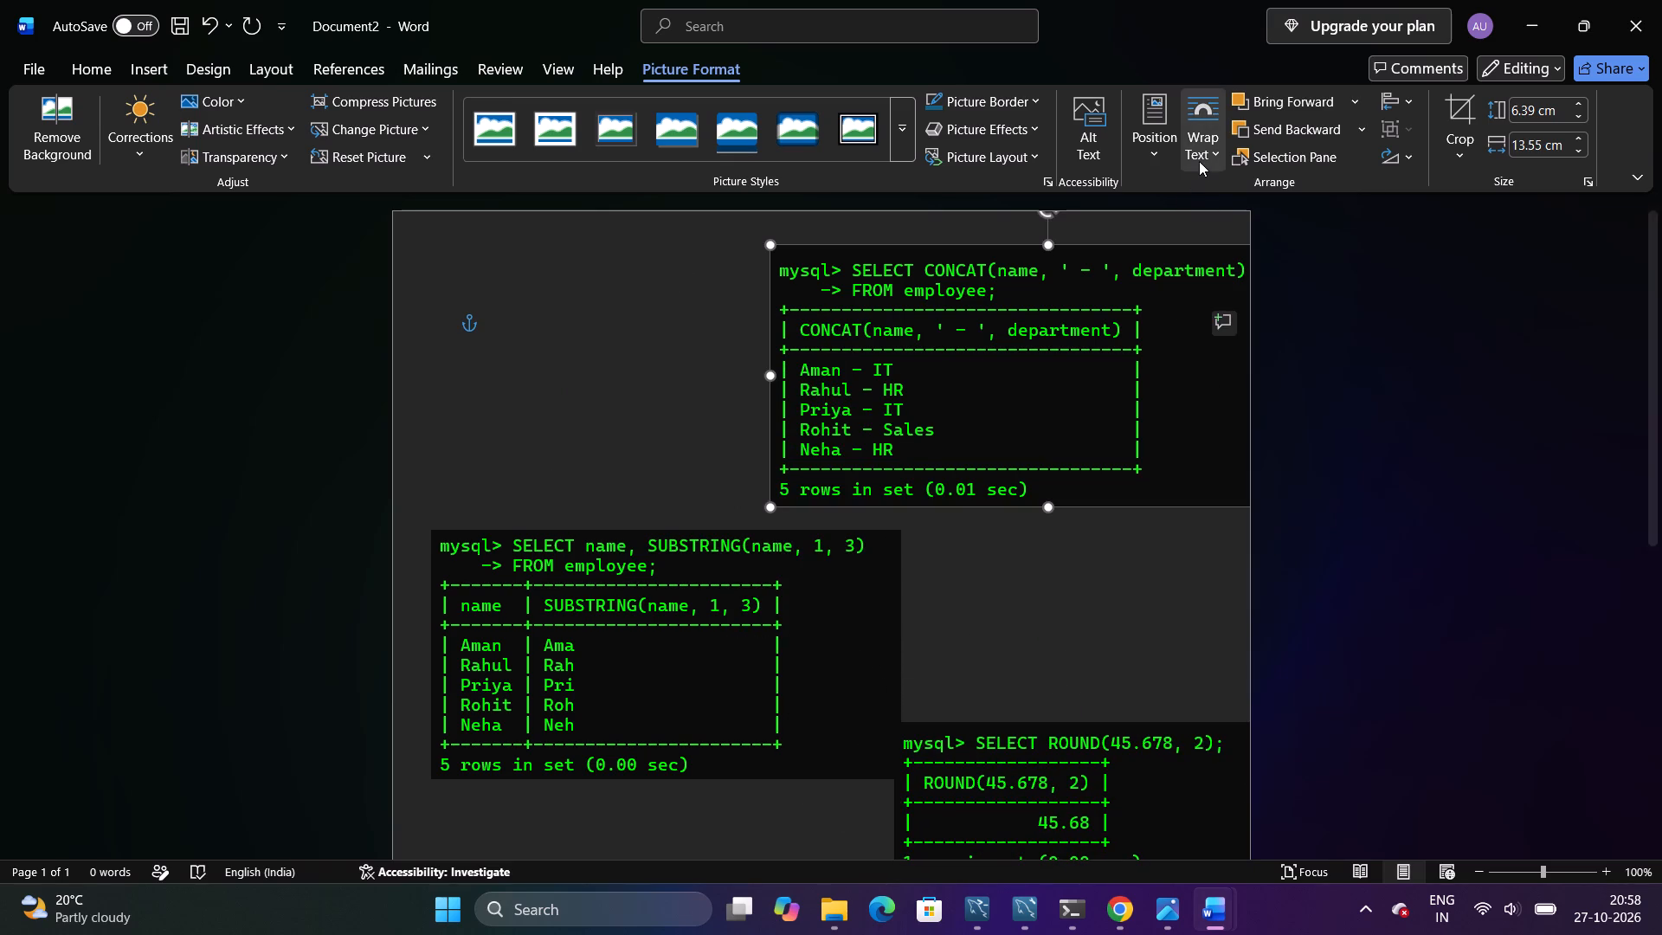
{"action": "left_click", "coordinate": [1199, 160]}
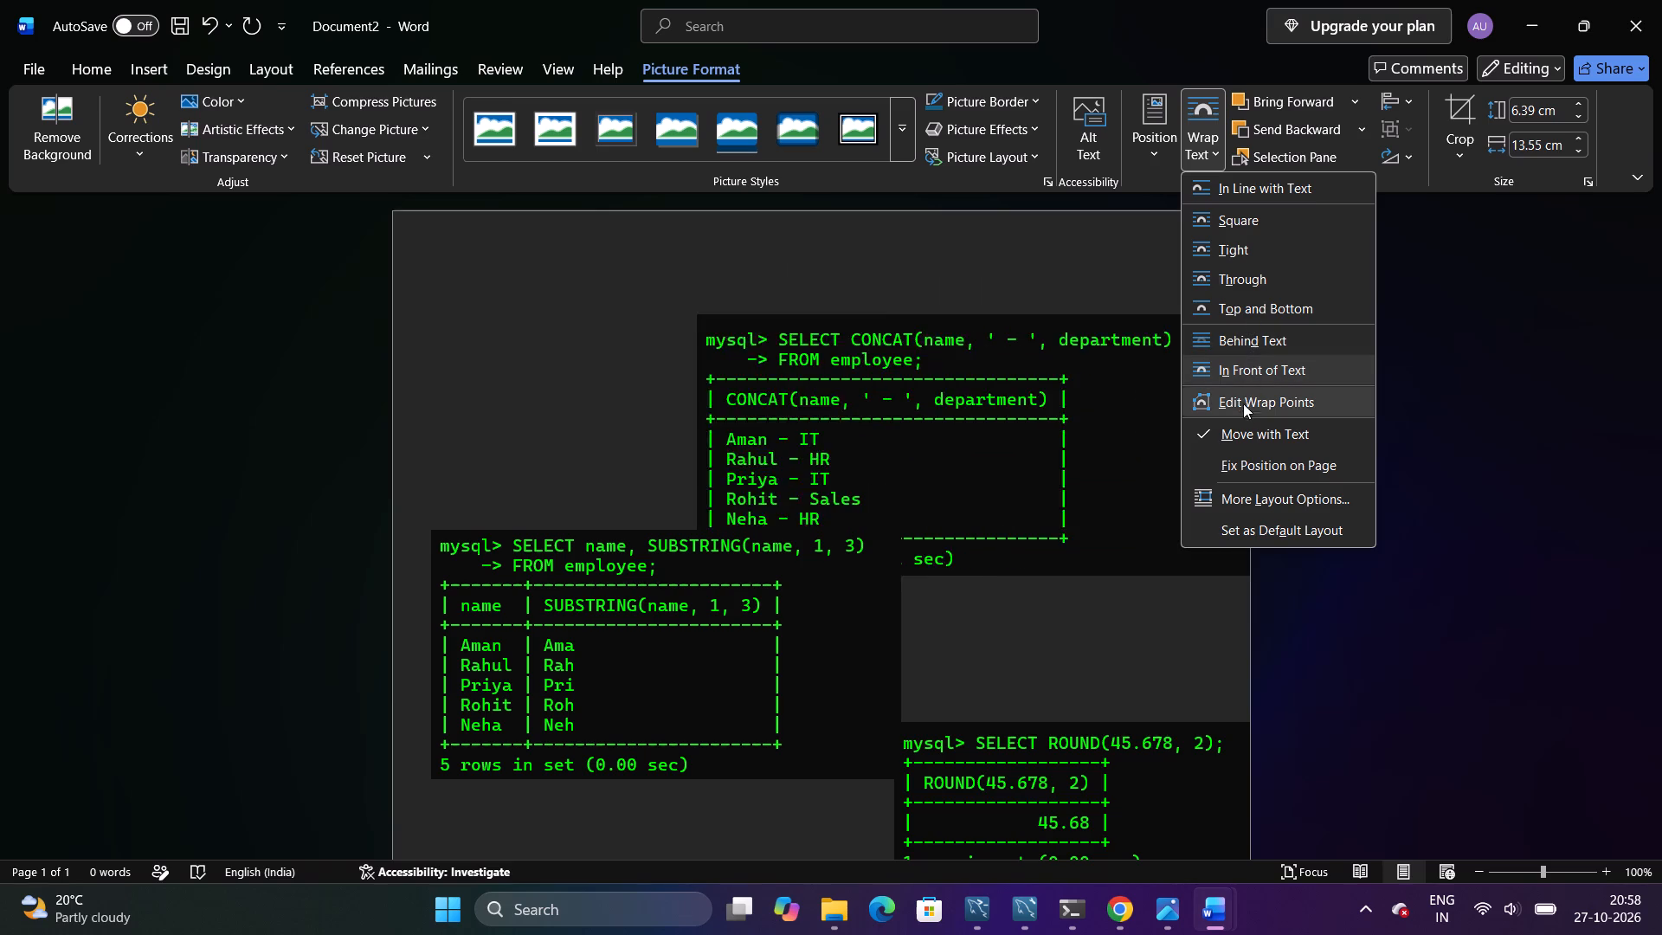
{"action": "left_click", "coordinate": [1259, 365]}
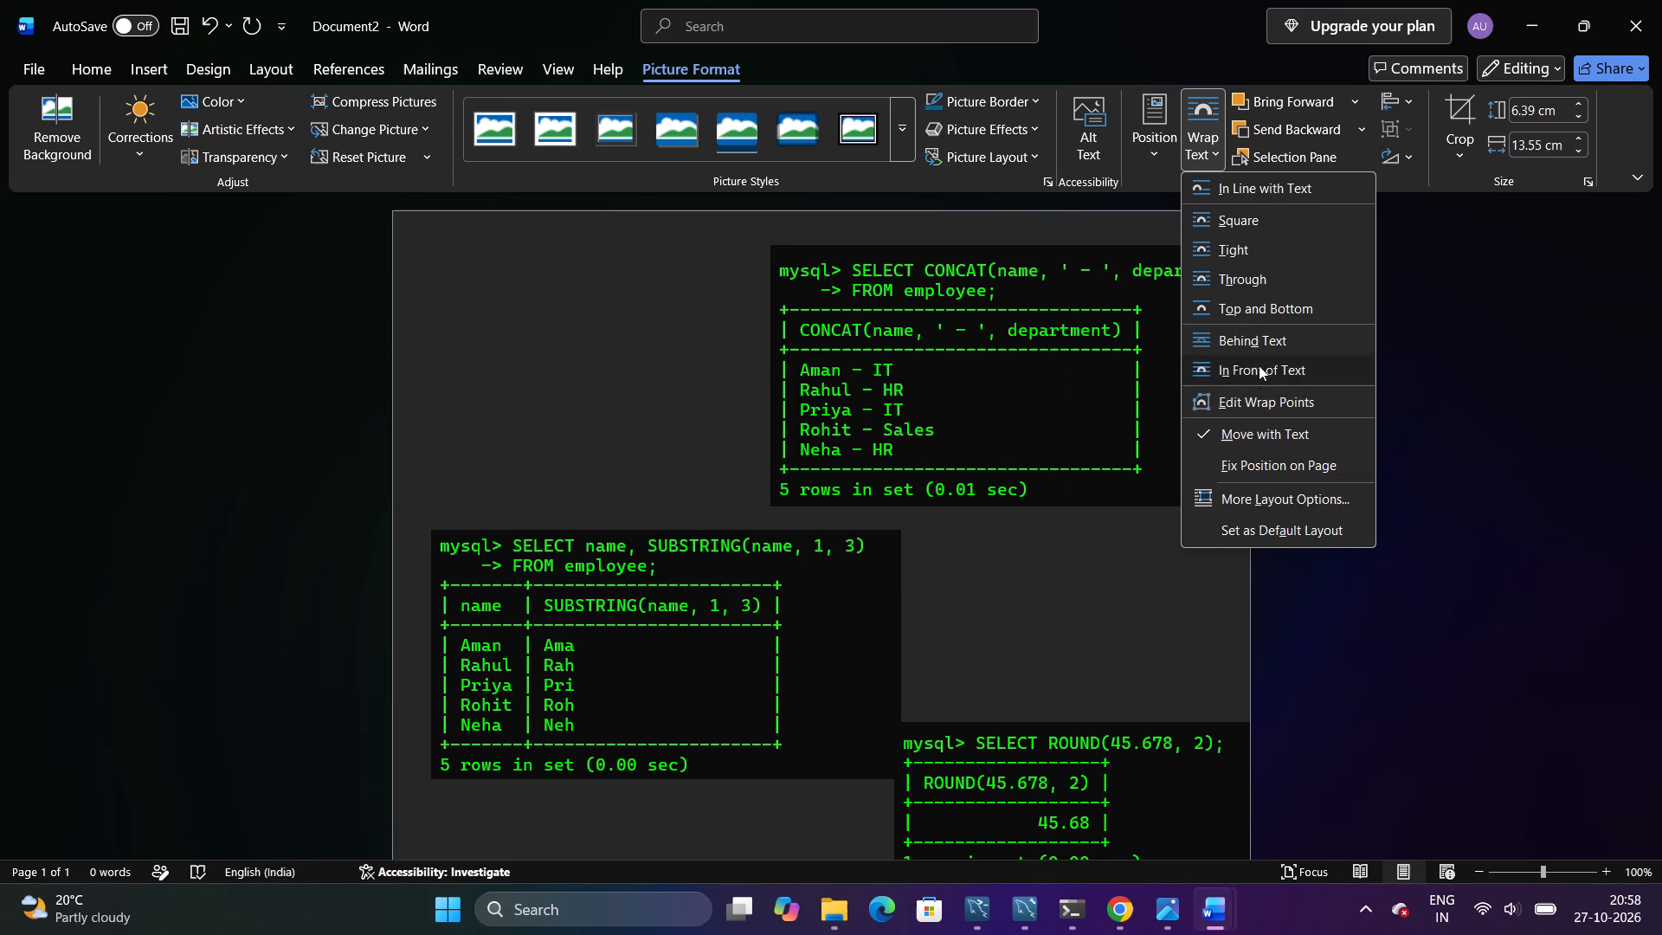
{"action": "left_click_drag", "start_coordinate": [950, 384], "coordinate": [607, 375]}
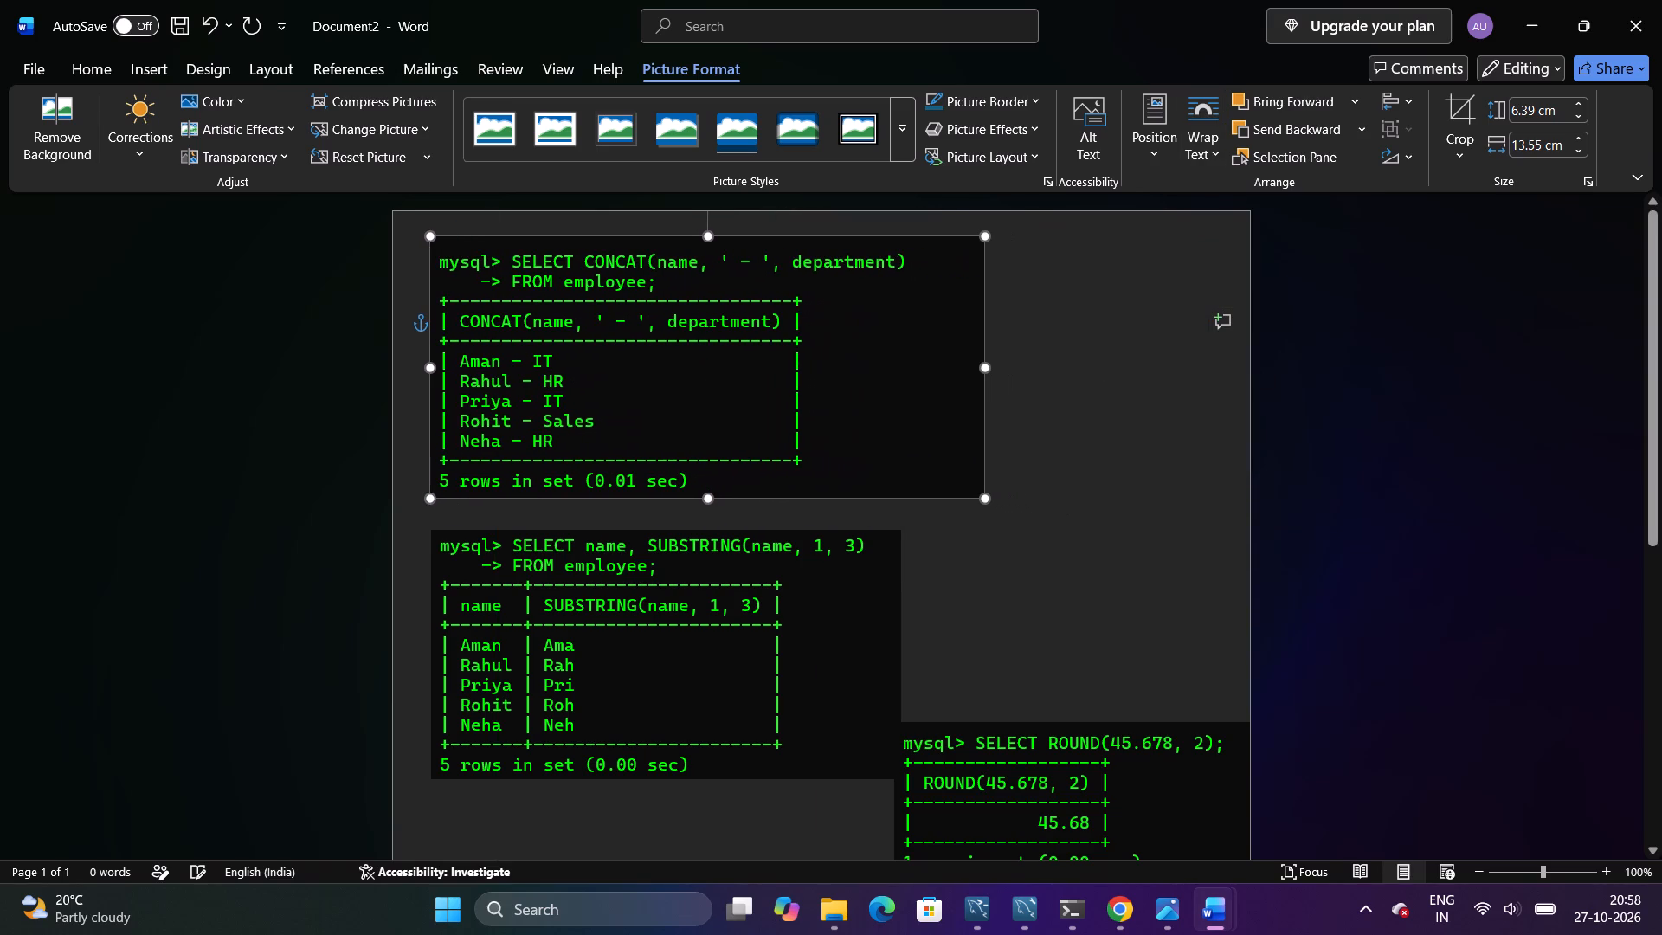
{"action": "left_click_drag", "start_coordinate": [607, 375], "coordinate": [608, 375]}
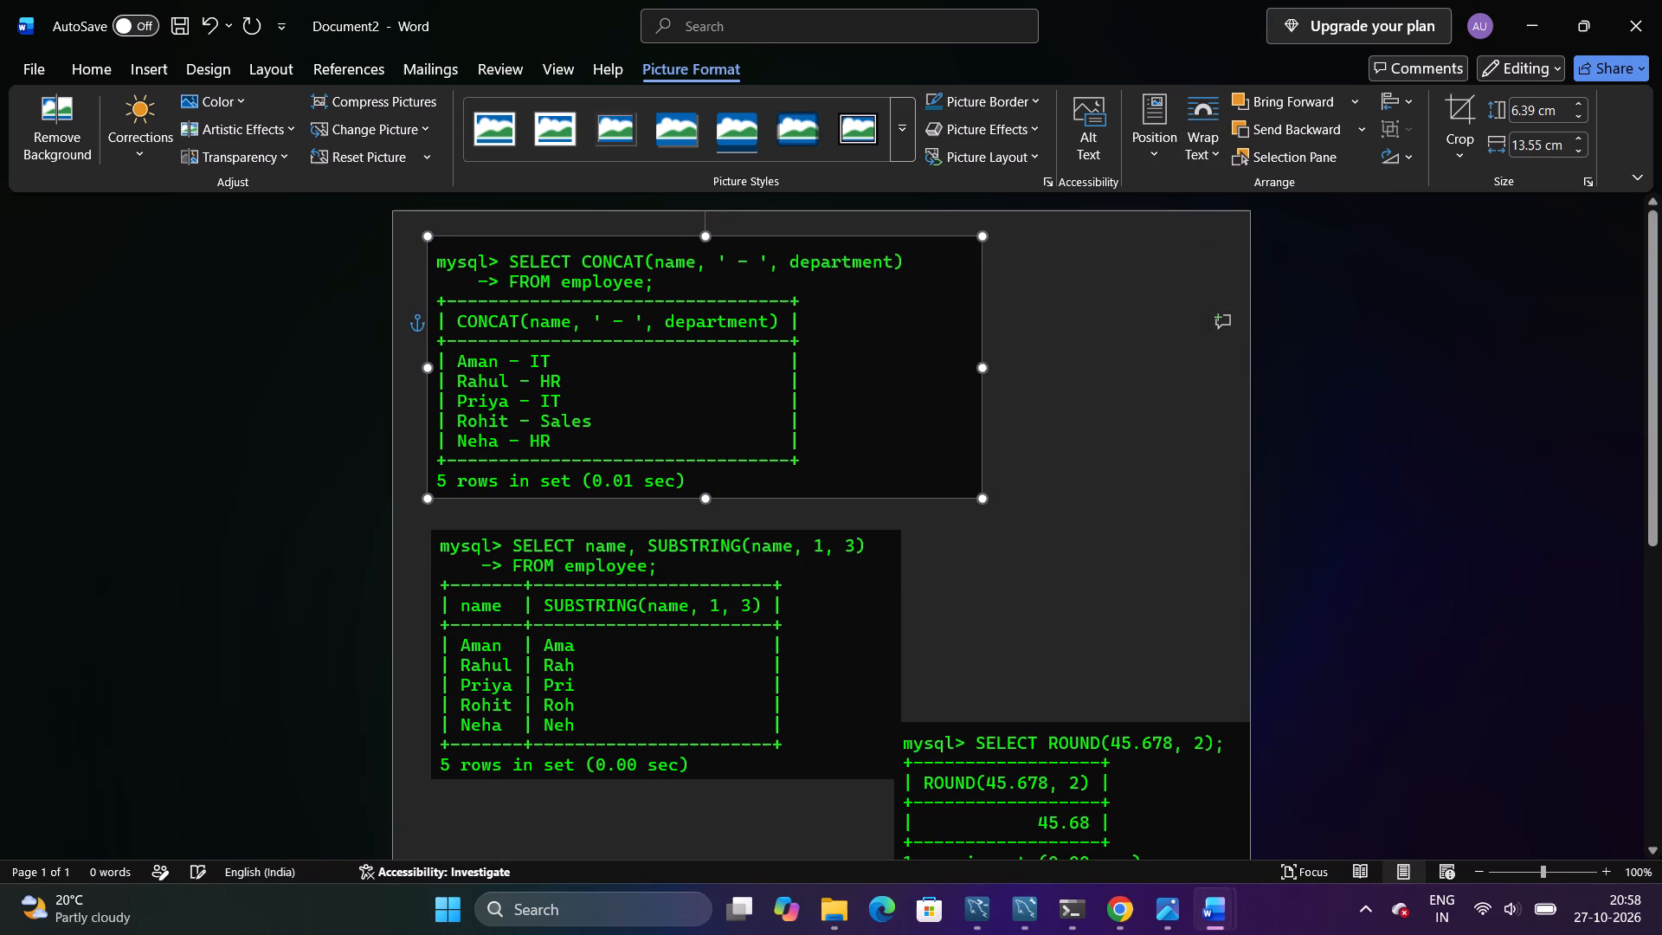
Place the ROUND(45.678, 2) screenshot, set to In Front of Text, with a small gap below the SUBSTRING screenshot, left edges roughly aligned.
{"action": "left_click", "coordinate": [1068, 399]}
{"action": "scroll", "coordinate": [1073, 401], "scroll_direction": "down", "scroll_amount": 5}
{"action": "left_click", "coordinate": [1034, 472]}
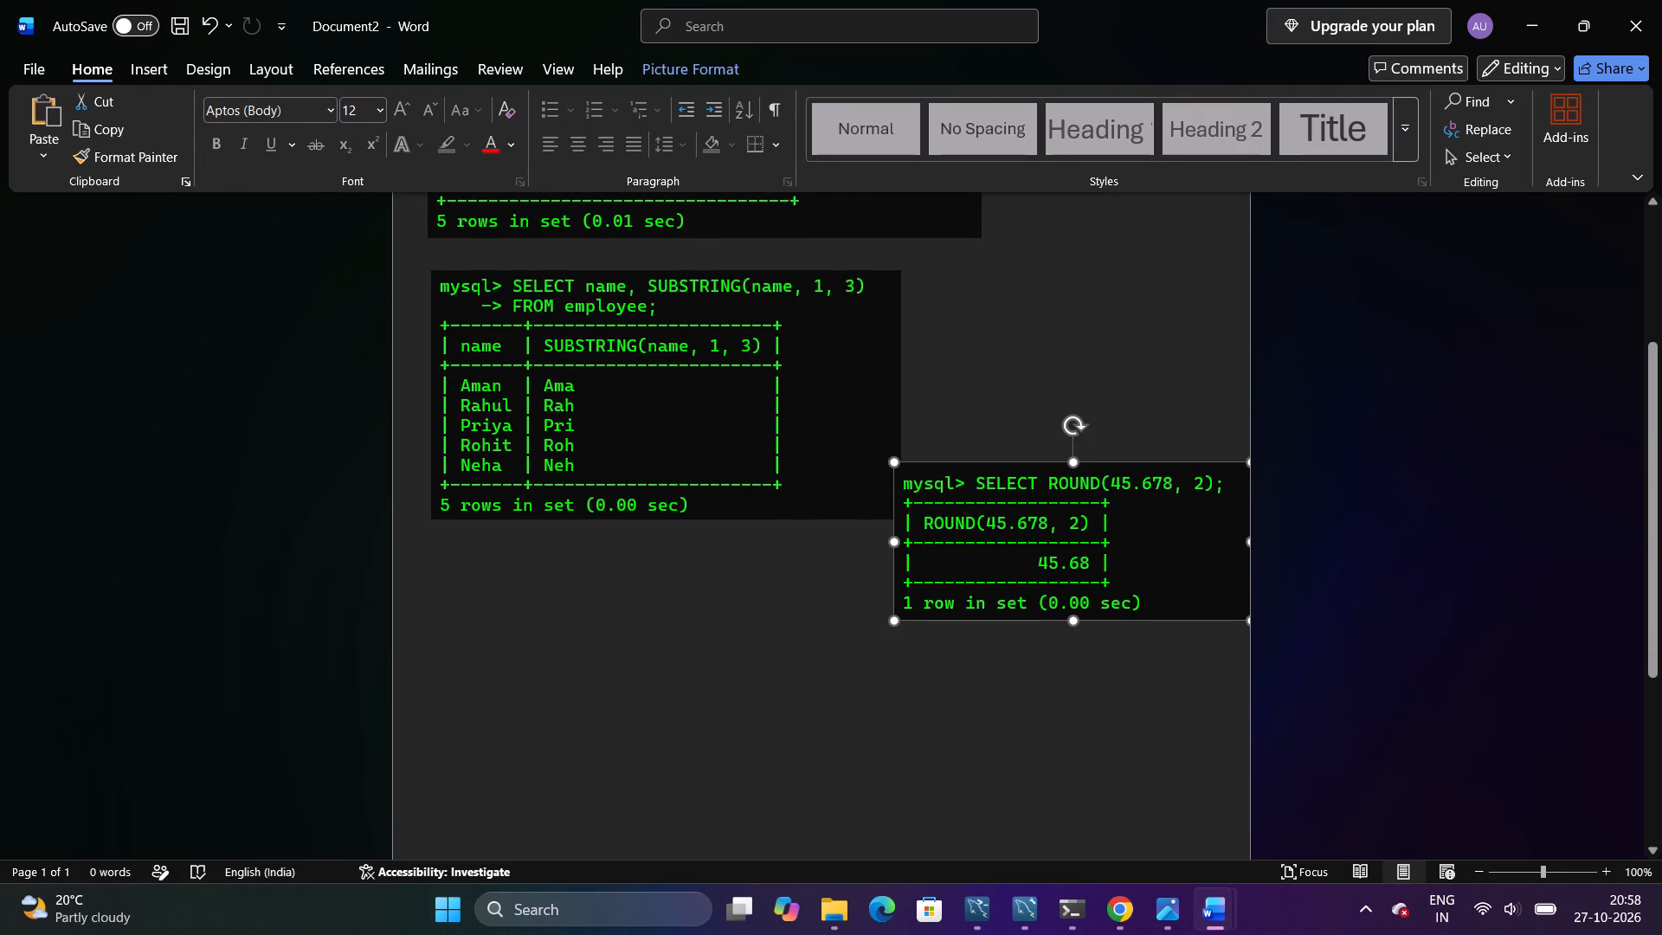
{"action": "left_click", "coordinate": [647, 70]}
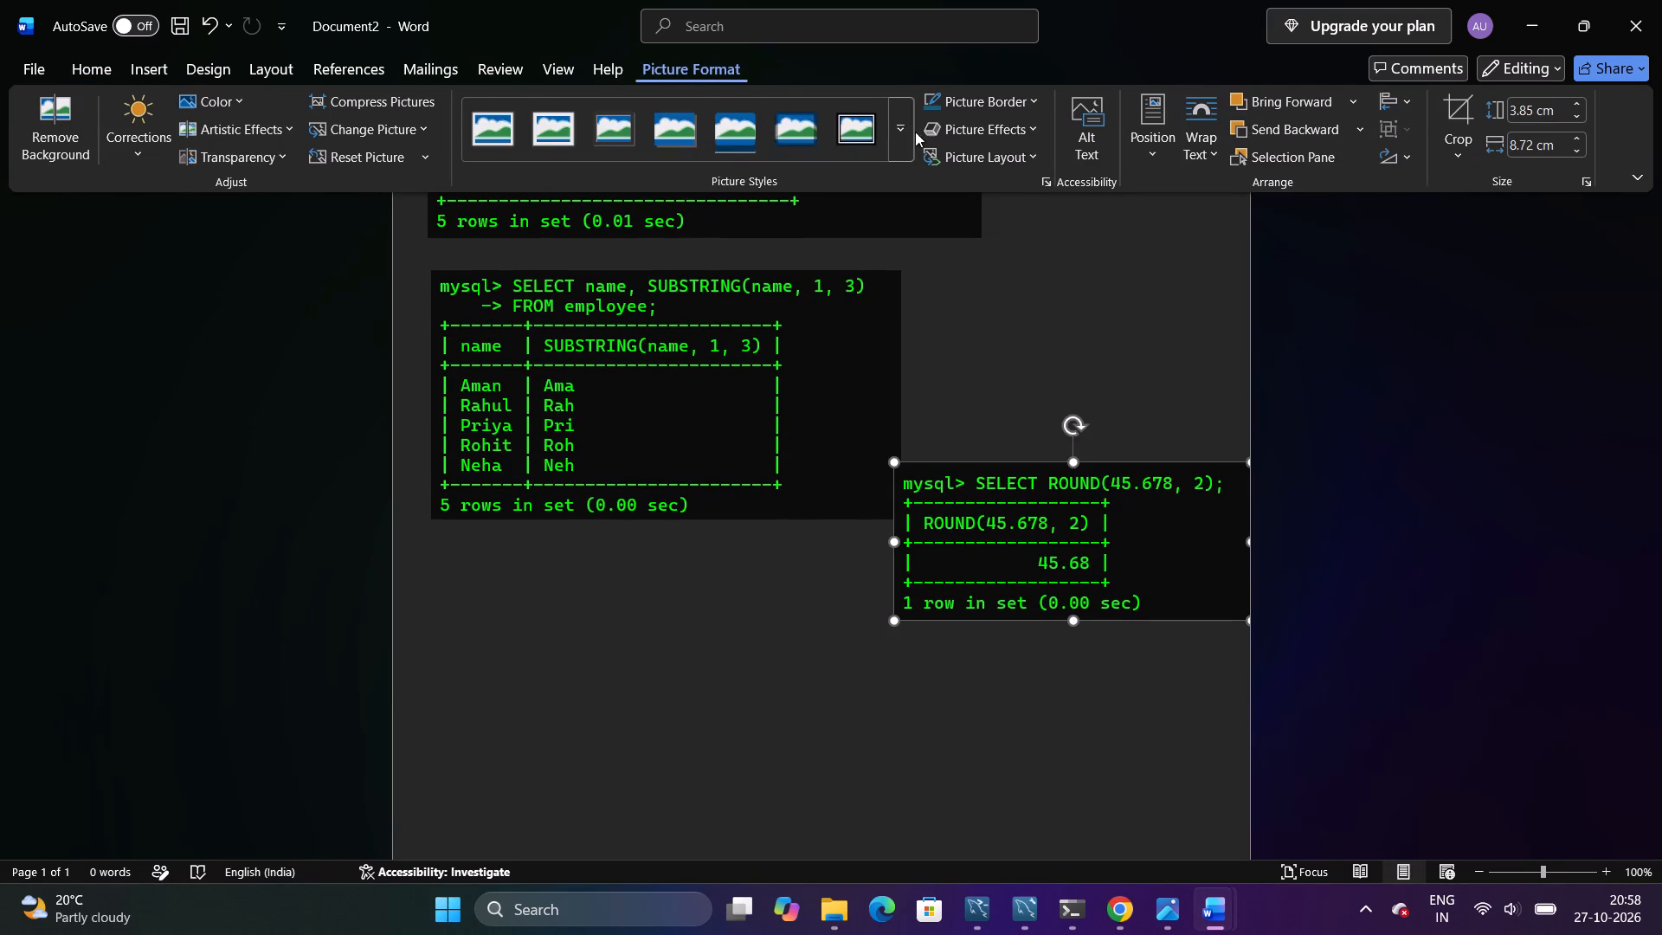
{"action": "left_click", "coordinate": [1190, 152]}
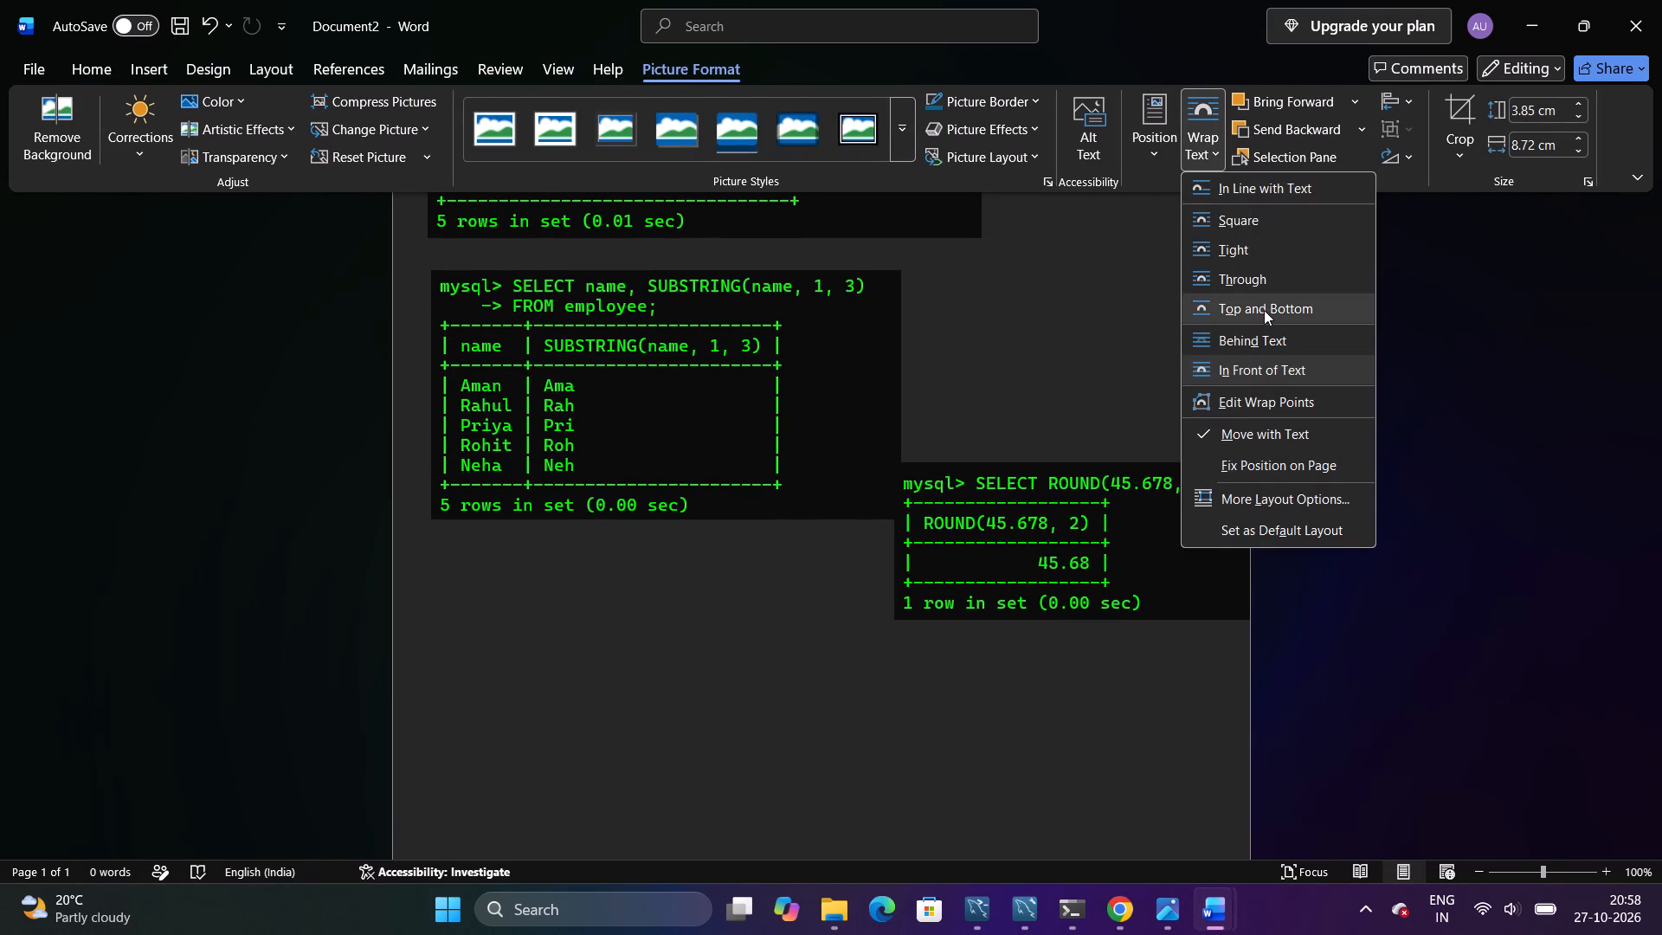
{"action": "left_click", "coordinate": [1257, 372]}
{"action": "left_click_drag", "start_coordinate": [1107, 545], "coordinate": [897, 666]}
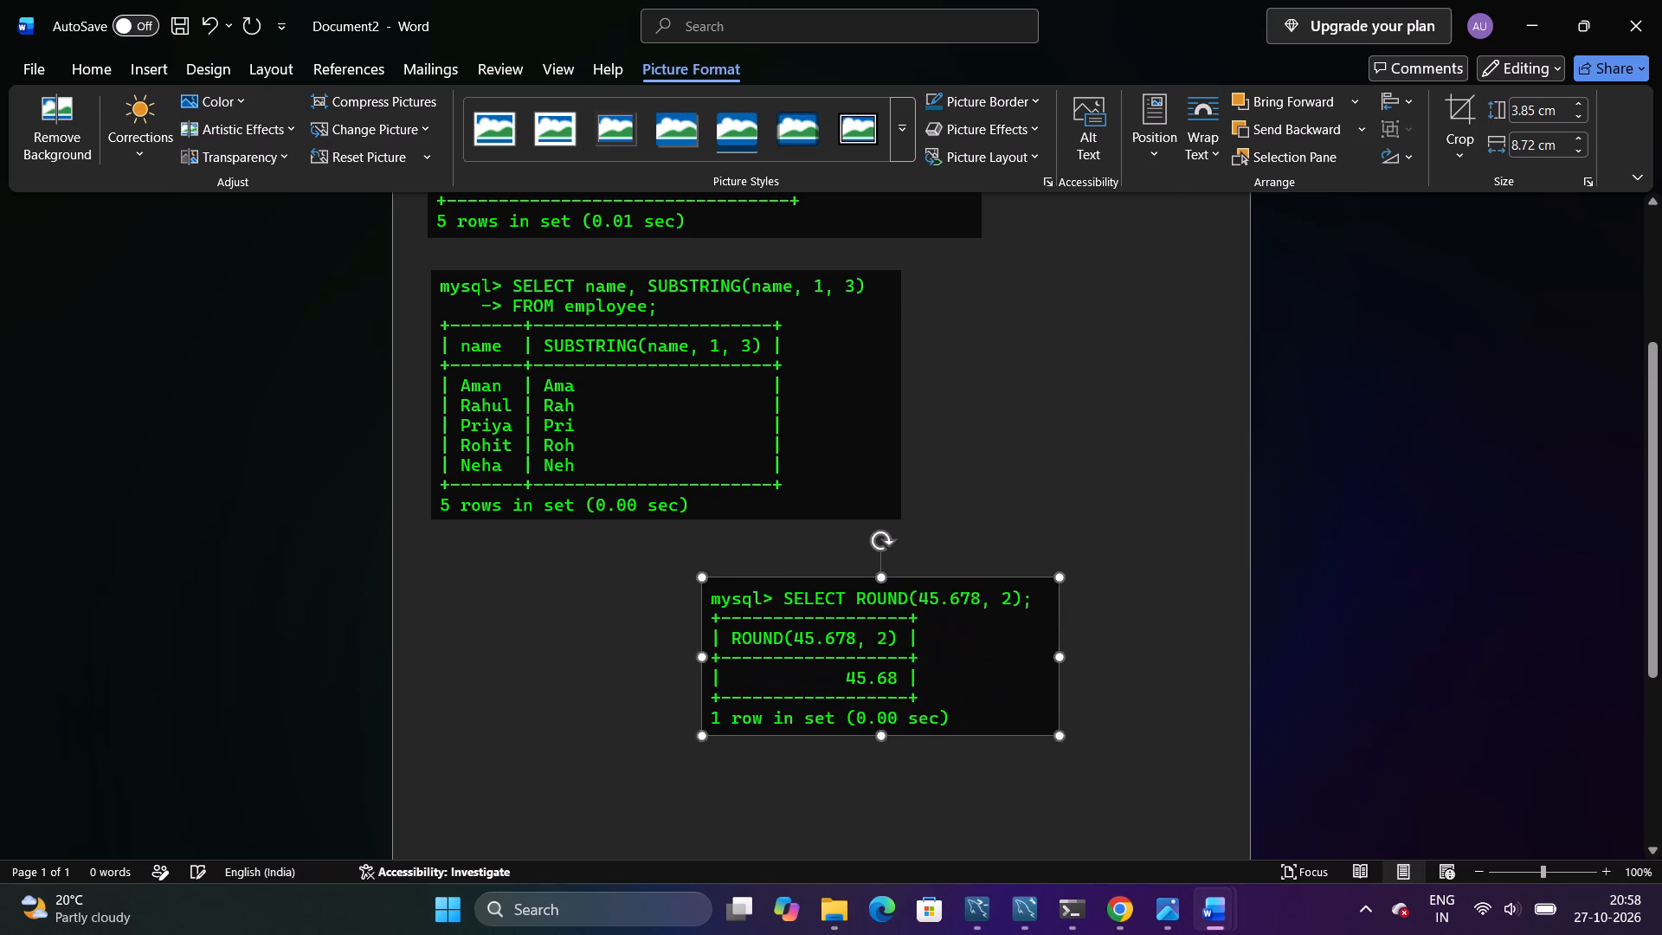
{"action": "left_click_drag", "start_coordinate": [897, 666], "coordinate": [647, 645]}
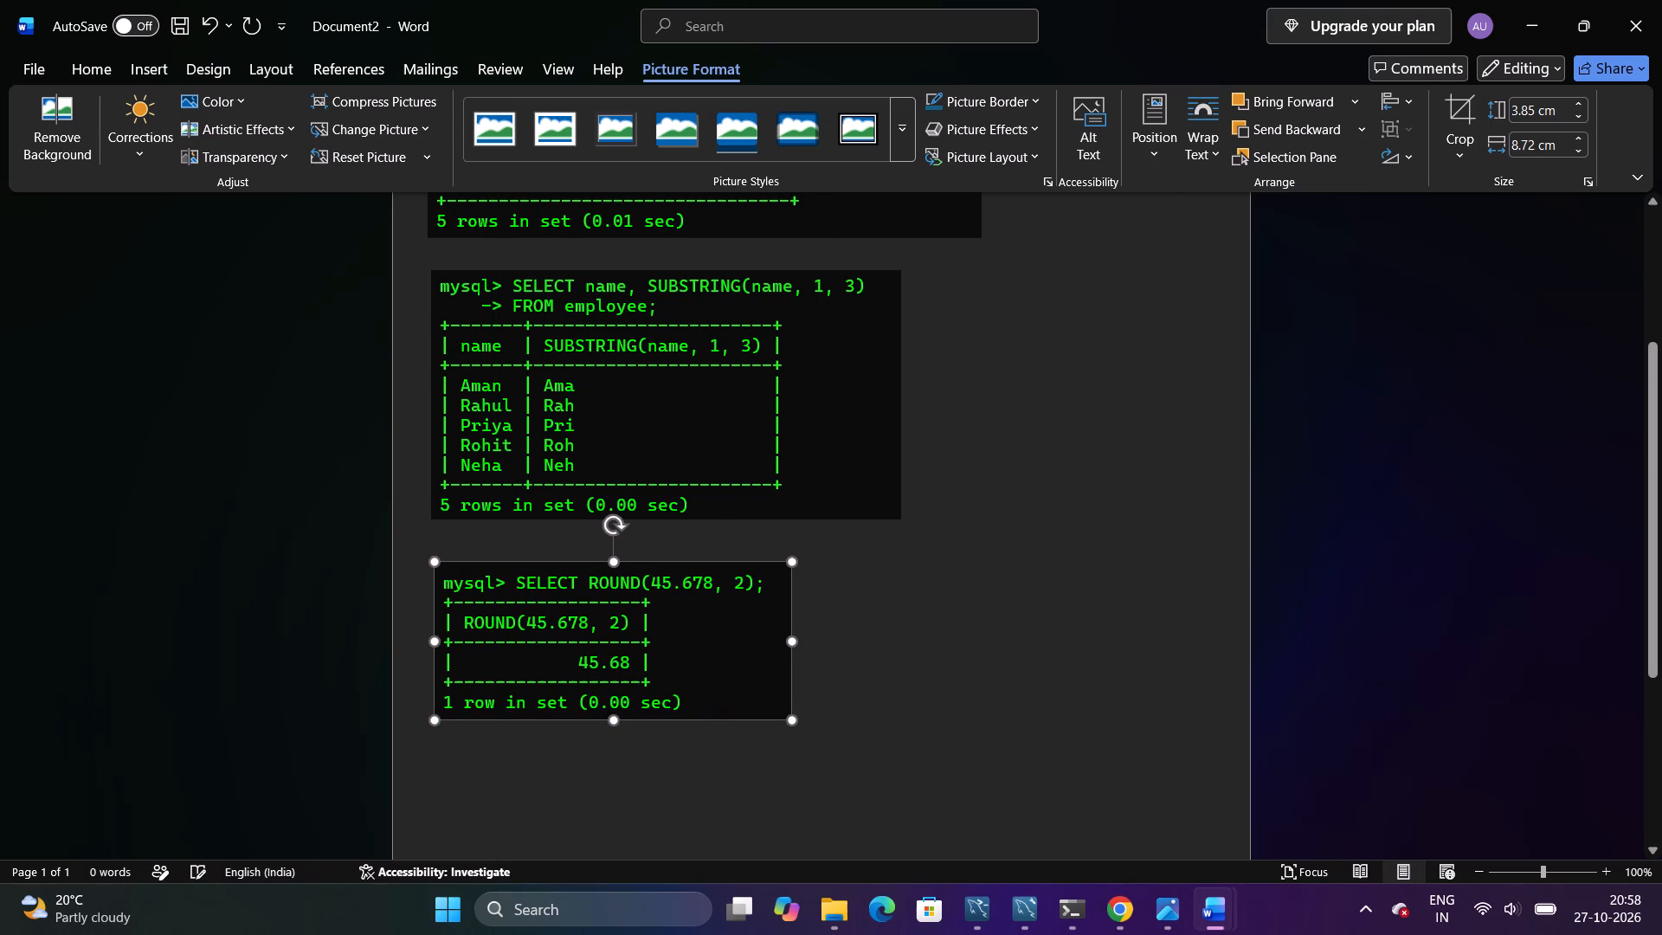
{"action": "left_click_drag", "start_coordinate": [647, 645], "coordinate": [654, 646]}
{"action": "left_click", "coordinate": [961, 650]}
{"action": "scroll", "coordinate": [926, 553], "scroll_direction": "up", "scroll_amount": 4}
{"action": "scroll", "coordinate": [923, 545], "scroll_direction": "down", "scroll_amount": 8}
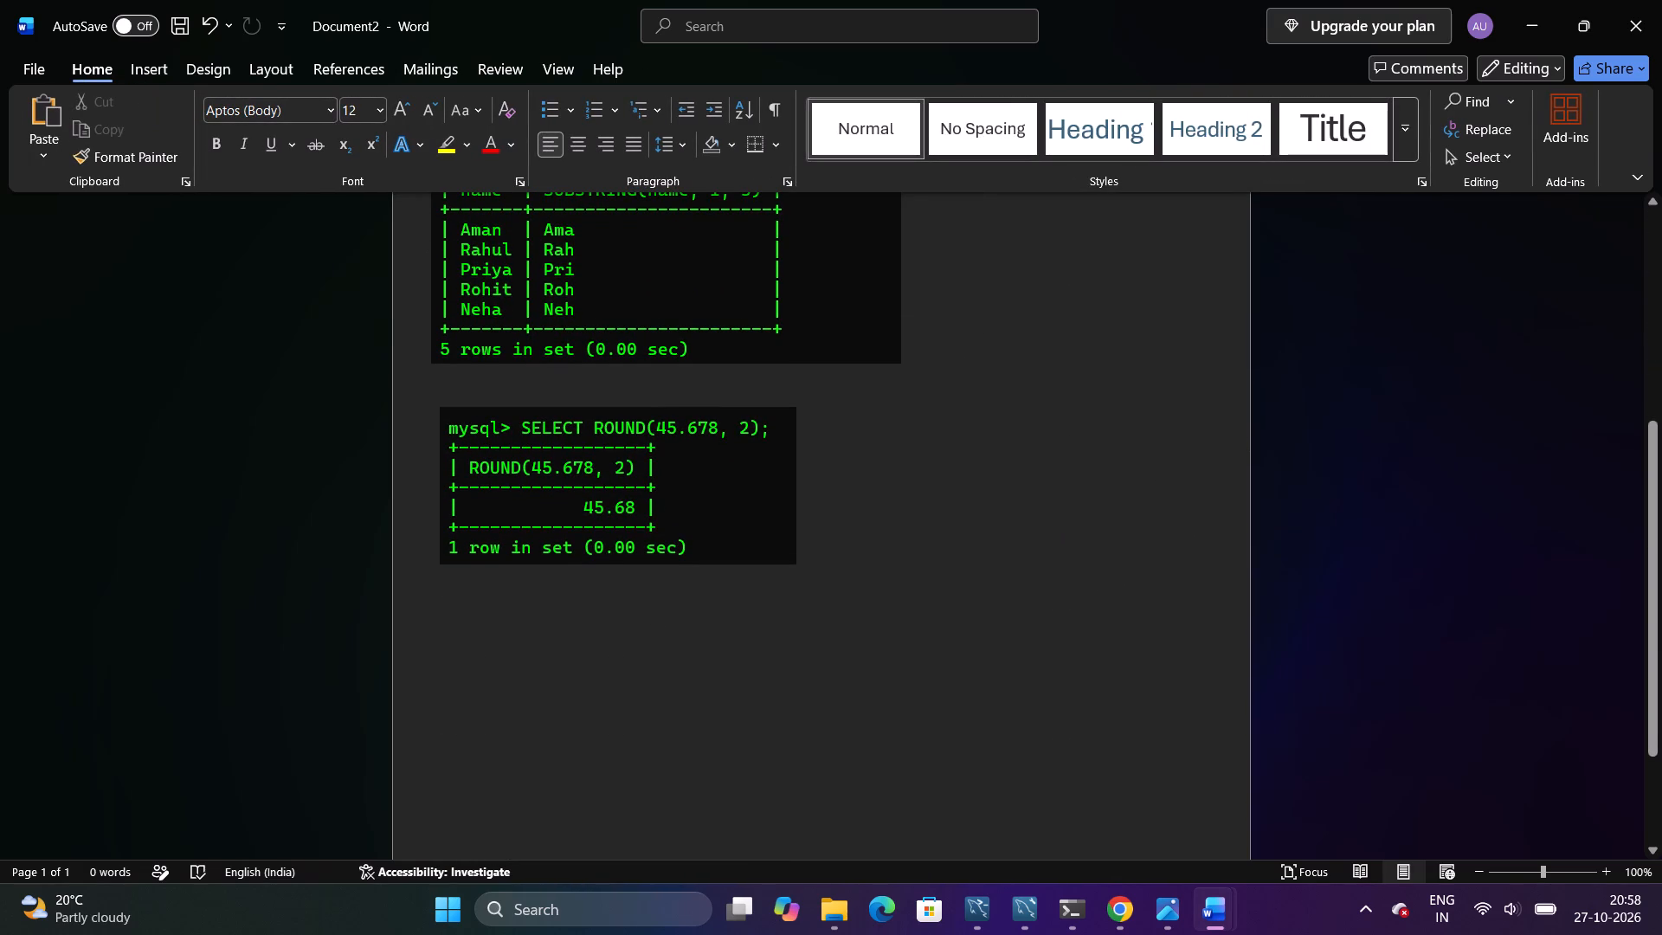
{"action": "left_click", "coordinate": [168, 66]}
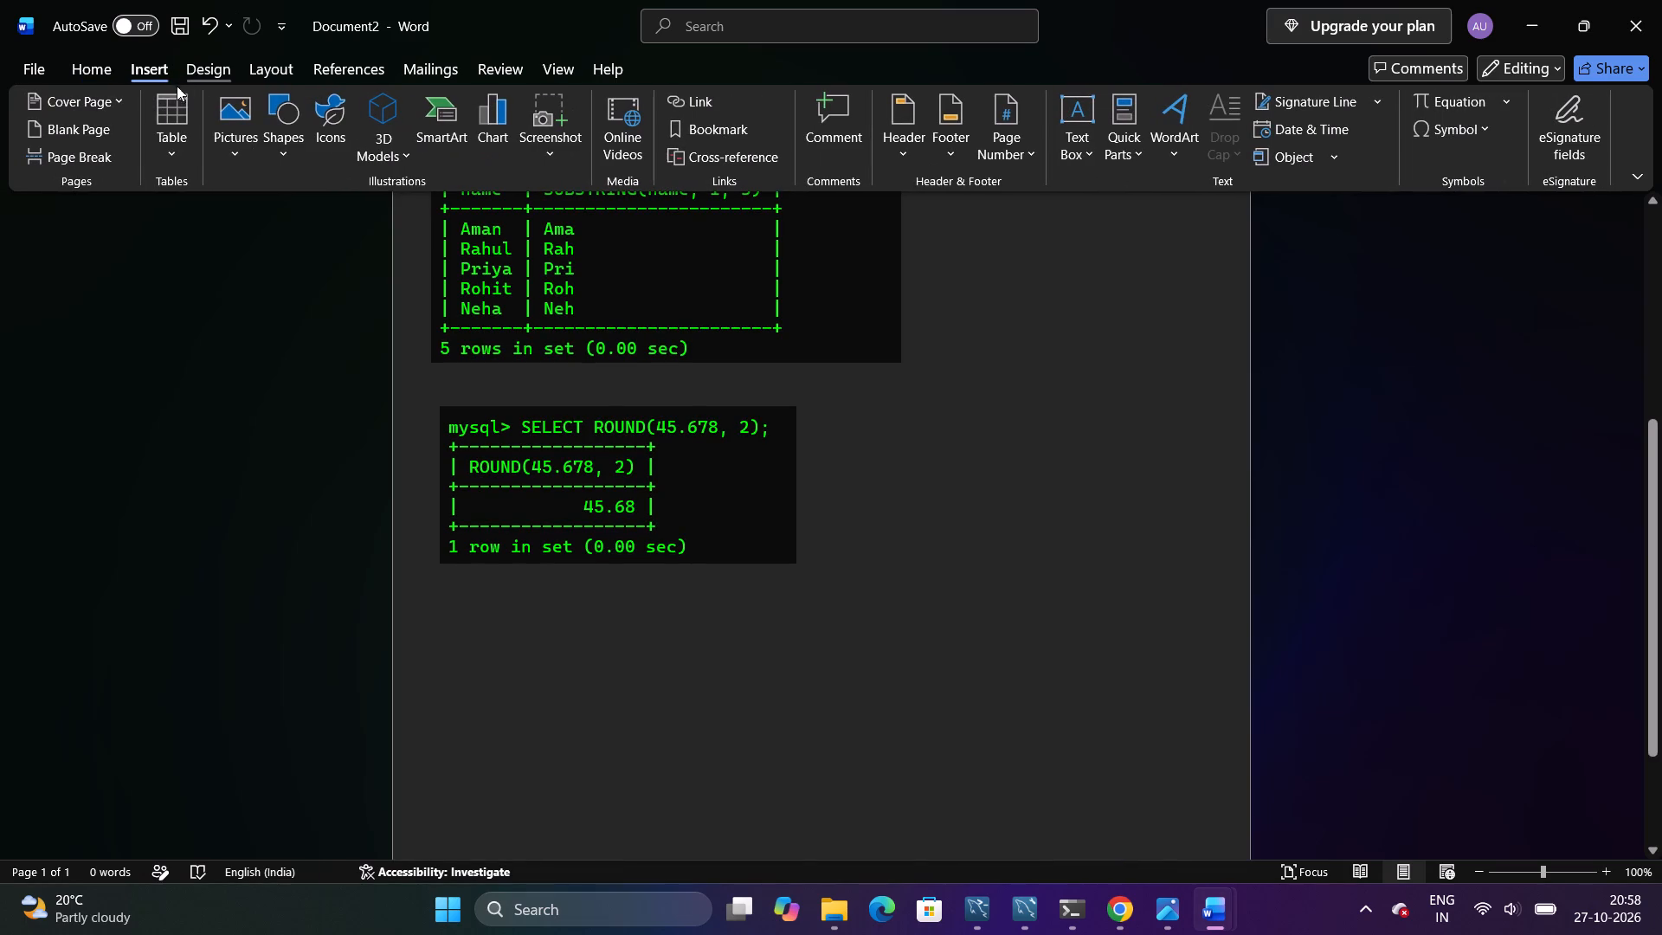
{"action": "left_click", "coordinate": [166, 153]}
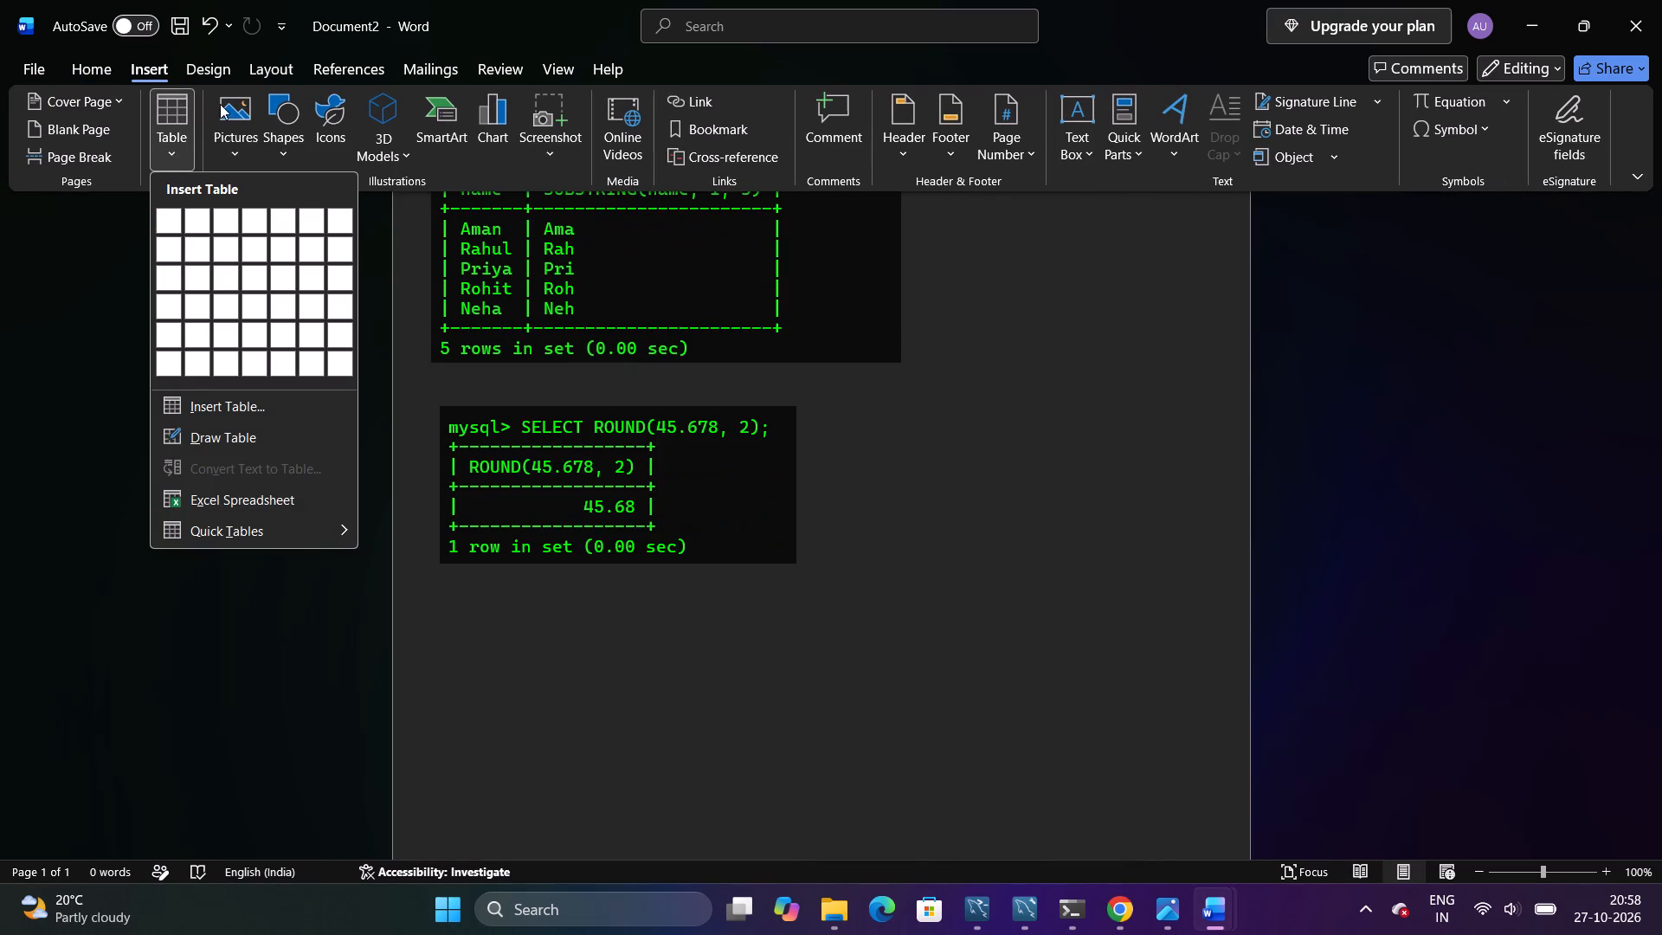
{"action": "left_click", "coordinate": [232, 149]}
{"action": "left_click", "coordinate": [245, 212]}
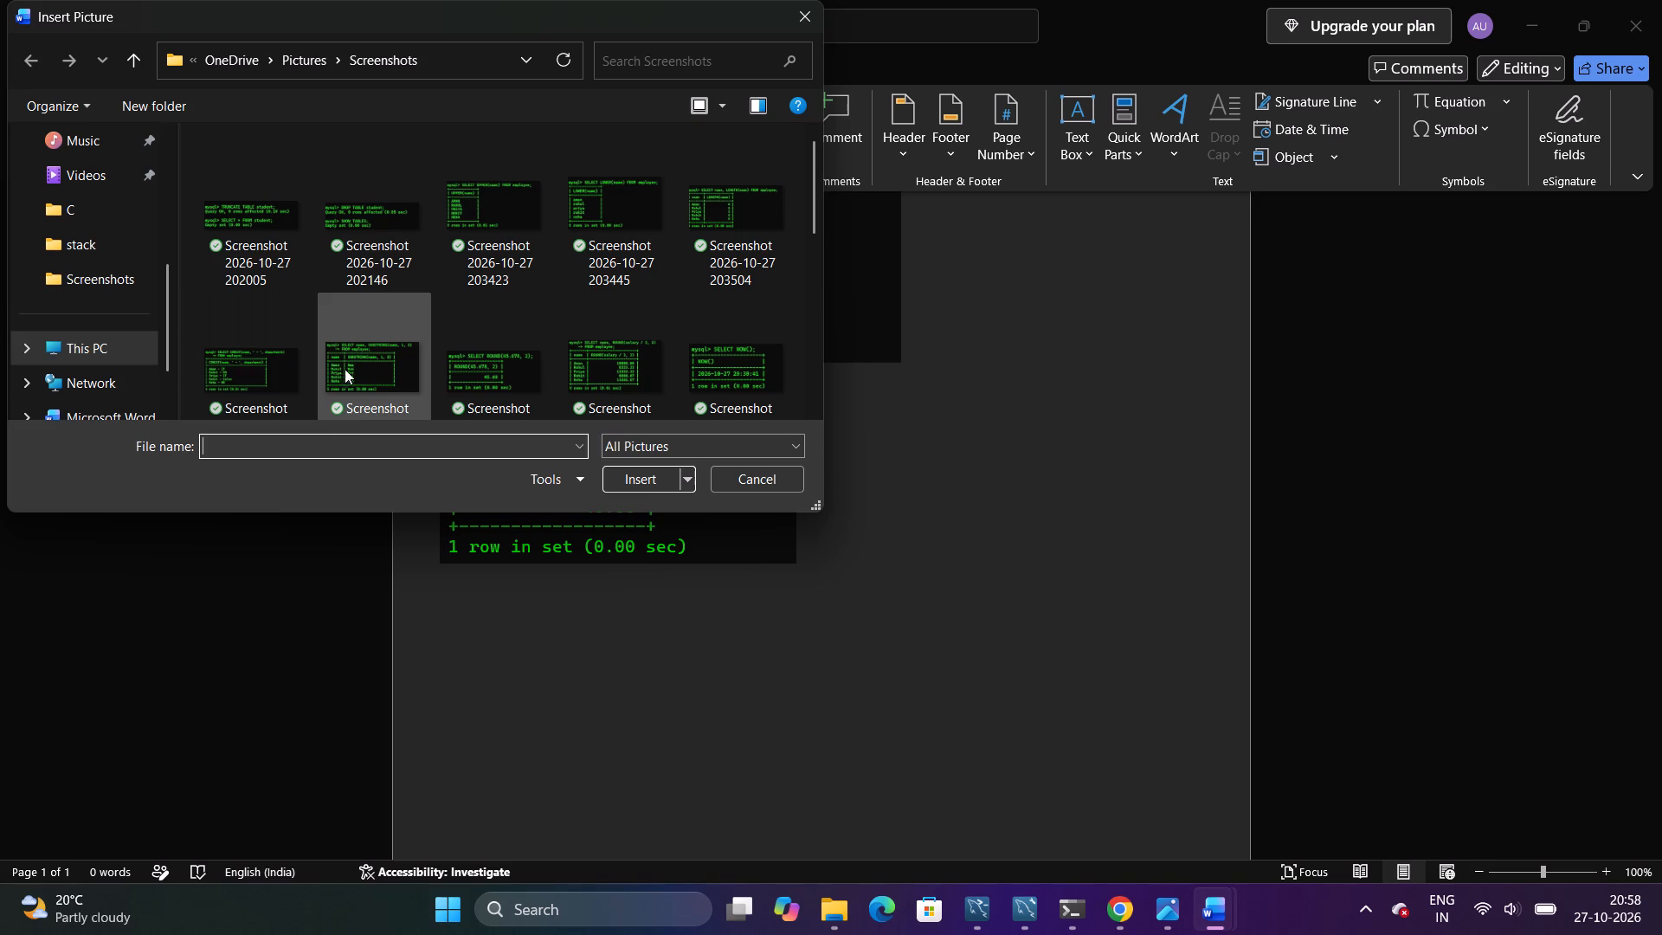
{"action": "left_click", "coordinate": [614, 364]}
{"action": "left_click", "coordinate": [656, 478]}
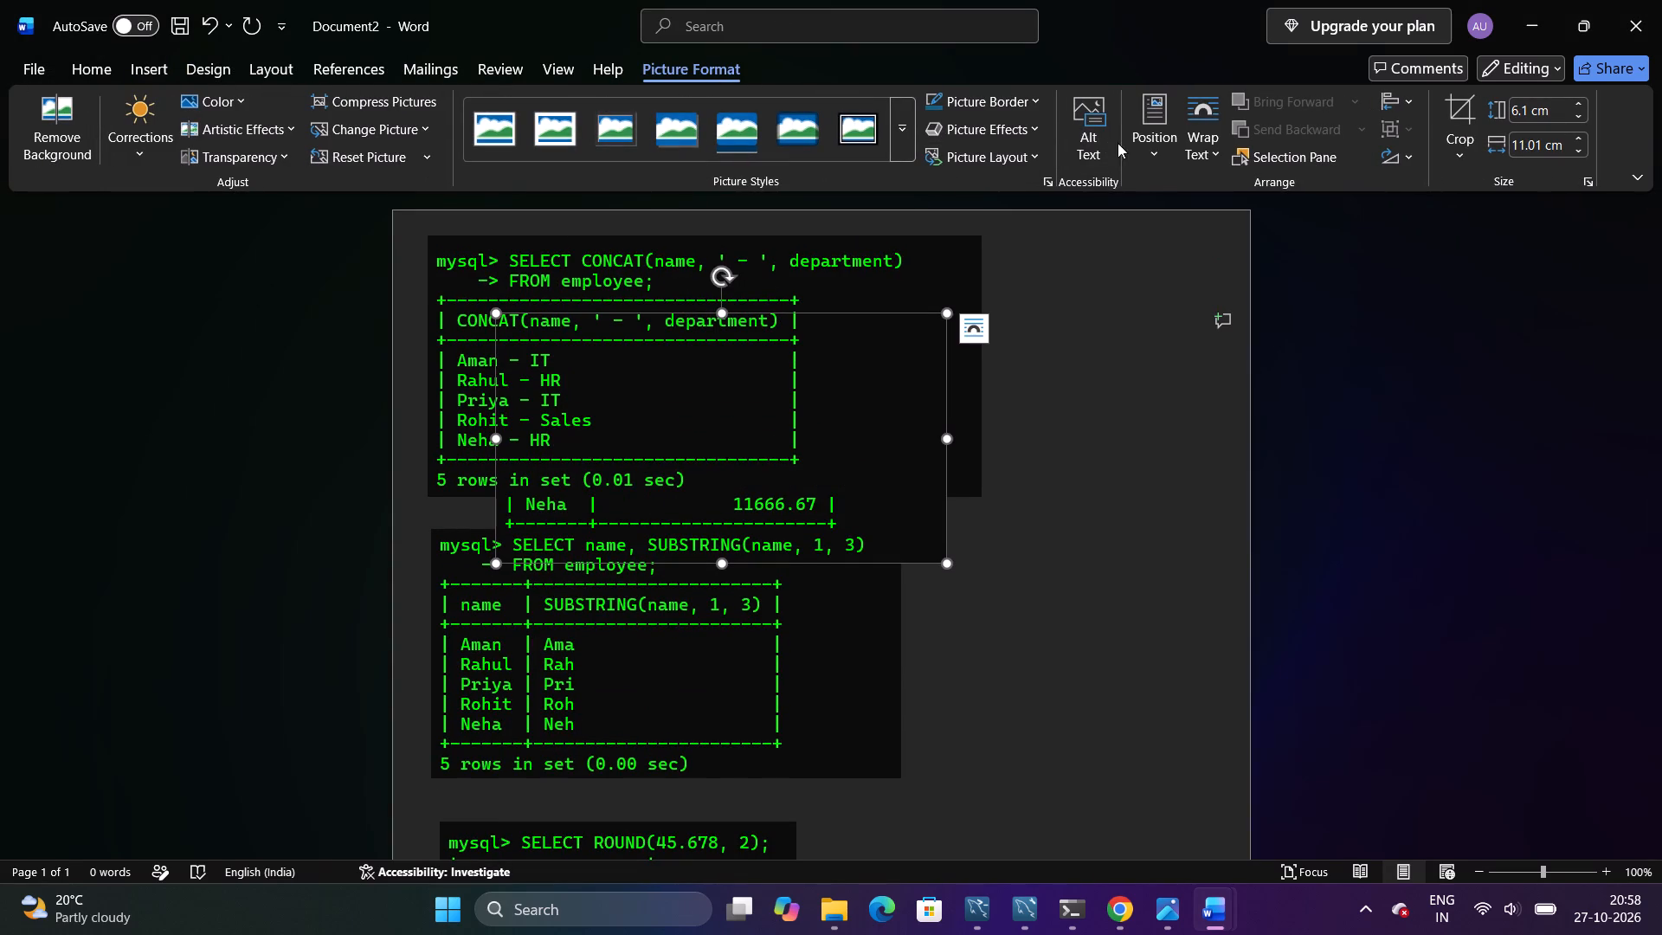
Set the ROUND(salary / 3, 2) screenshot to In Front of Text and place it just below the ROUND(45.678, 2) screenshot, left edges roughly aligned.
{"action": "left_click", "coordinate": [1198, 135]}
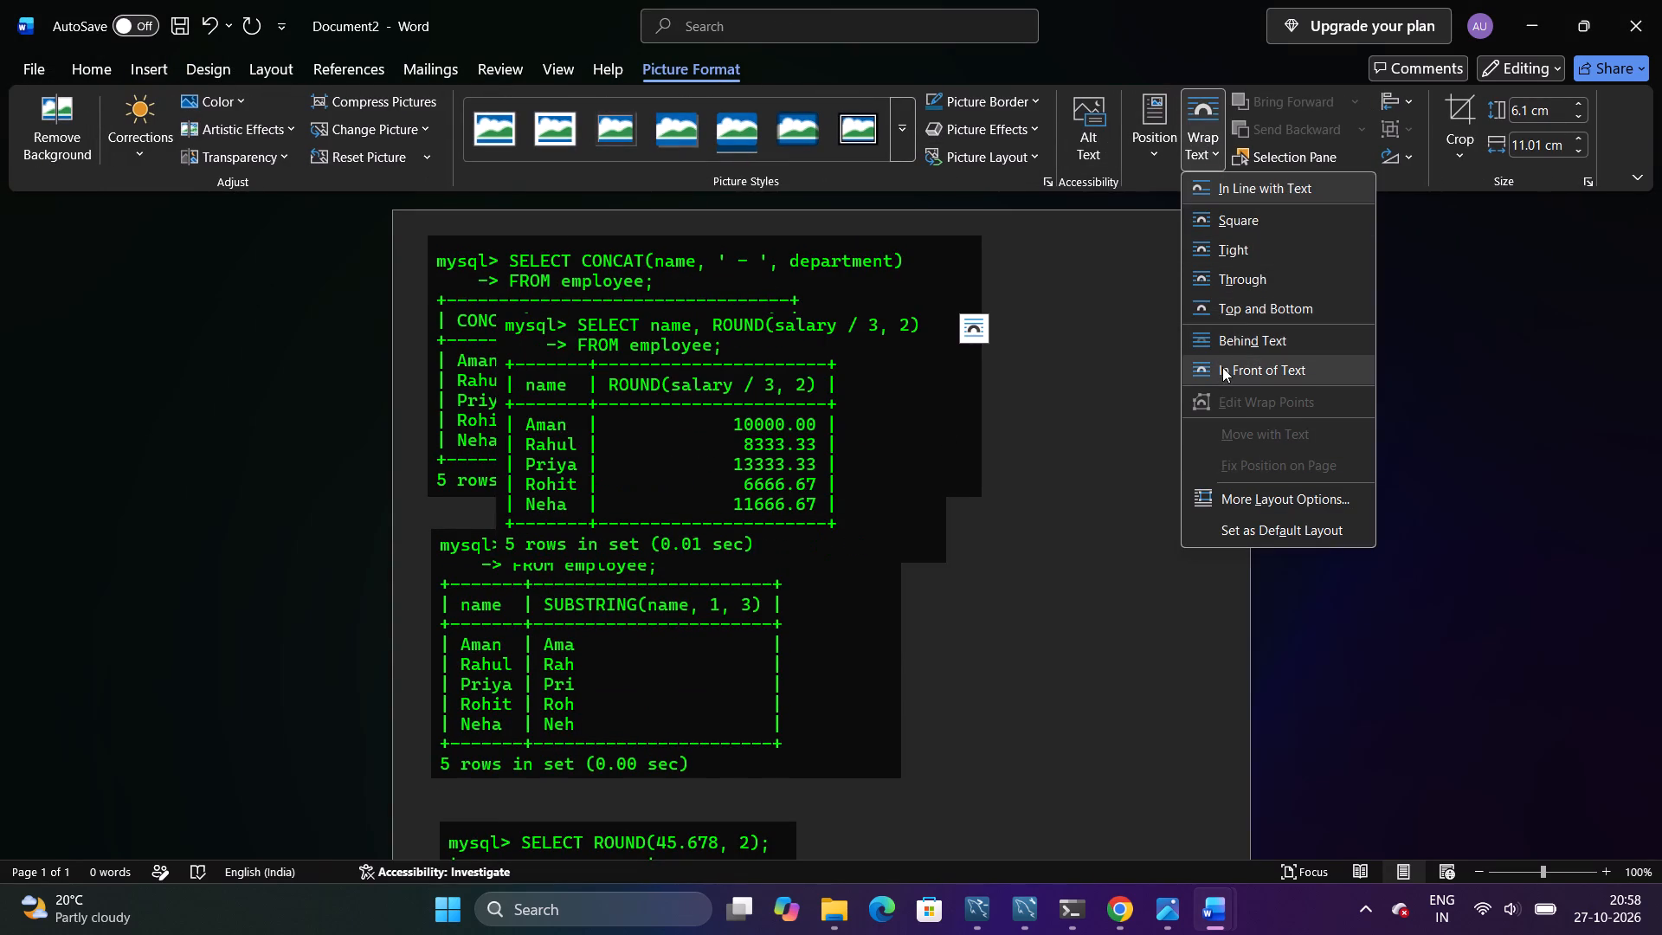
{"action": "left_click", "coordinate": [1222, 368]}
{"action": "left_click_drag", "start_coordinate": [851, 443], "coordinate": [899, 599]}
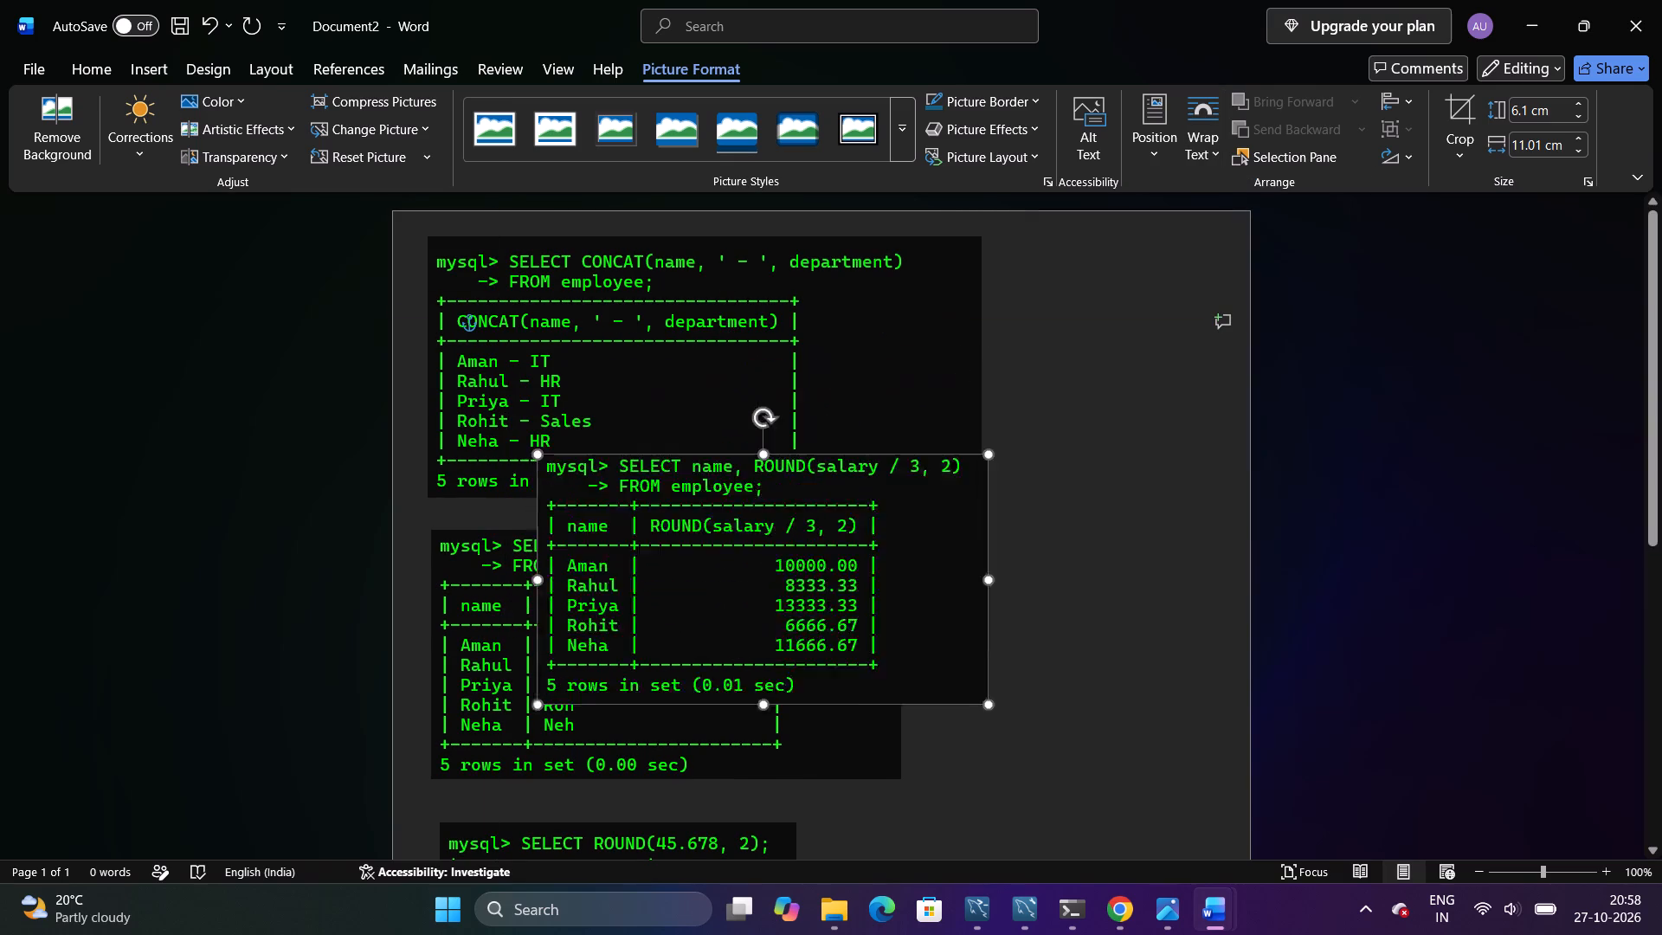
{"action": "left_click_drag", "start_coordinate": [899, 599], "coordinate": [931, 892]}
{"action": "scroll", "coordinate": [913, 633], "scroll_direction": "down", "scroll_amount": 3}
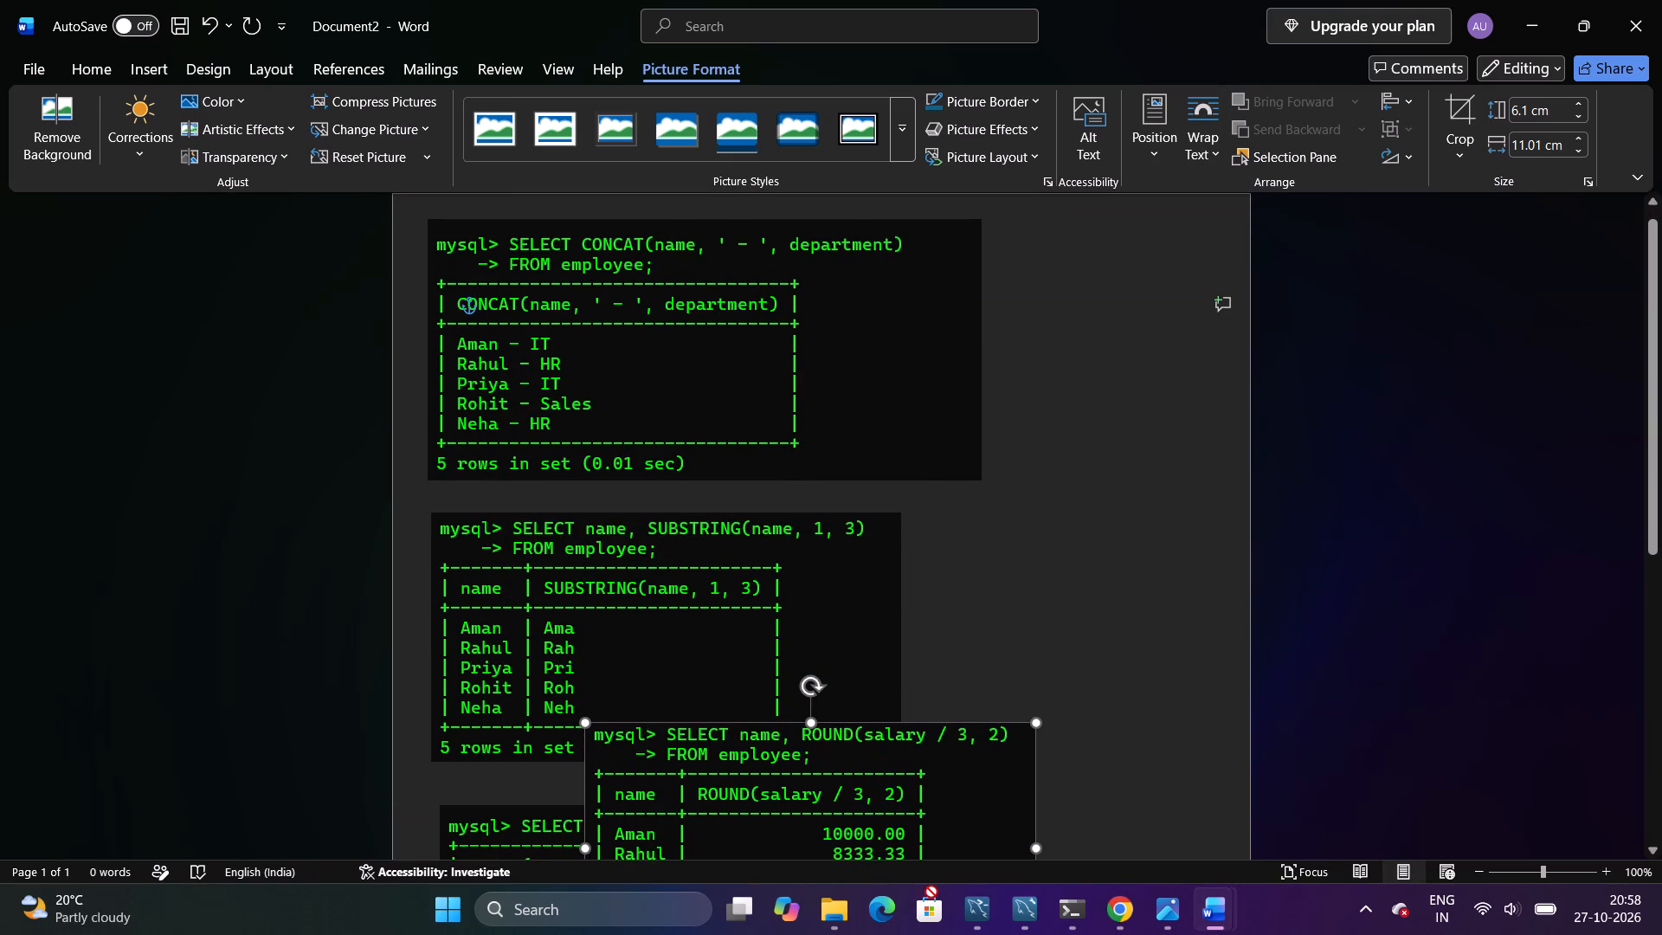
{"action": "left_click_drag", "start_coordinate": [931, 892], "coordinate": [931, 886]}
{"action": "left_click_drag", "start_coordinate": [854, 484], "coordinate": [1007, 822]}
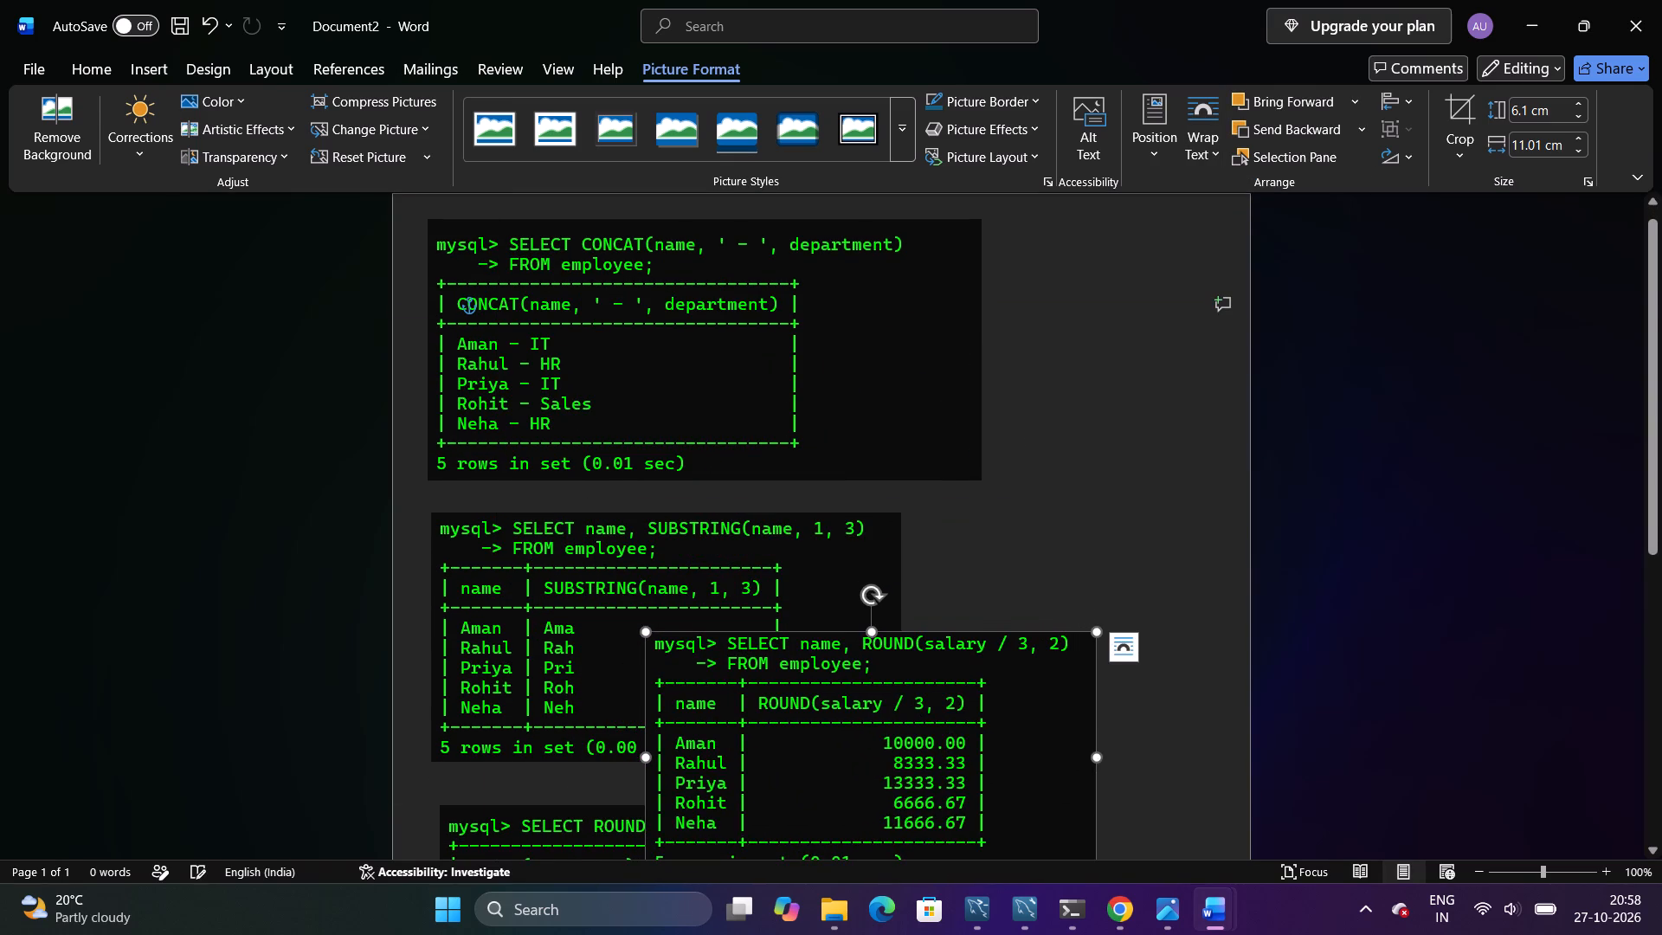
{"action": "scroll", "coordinate": [1019, 450], "scroll_direction": "down", "scroll_amount": 4}
{"action": "left_click_drag", "start_coordinate": [927, 593], "coordinate": [843, 887]}
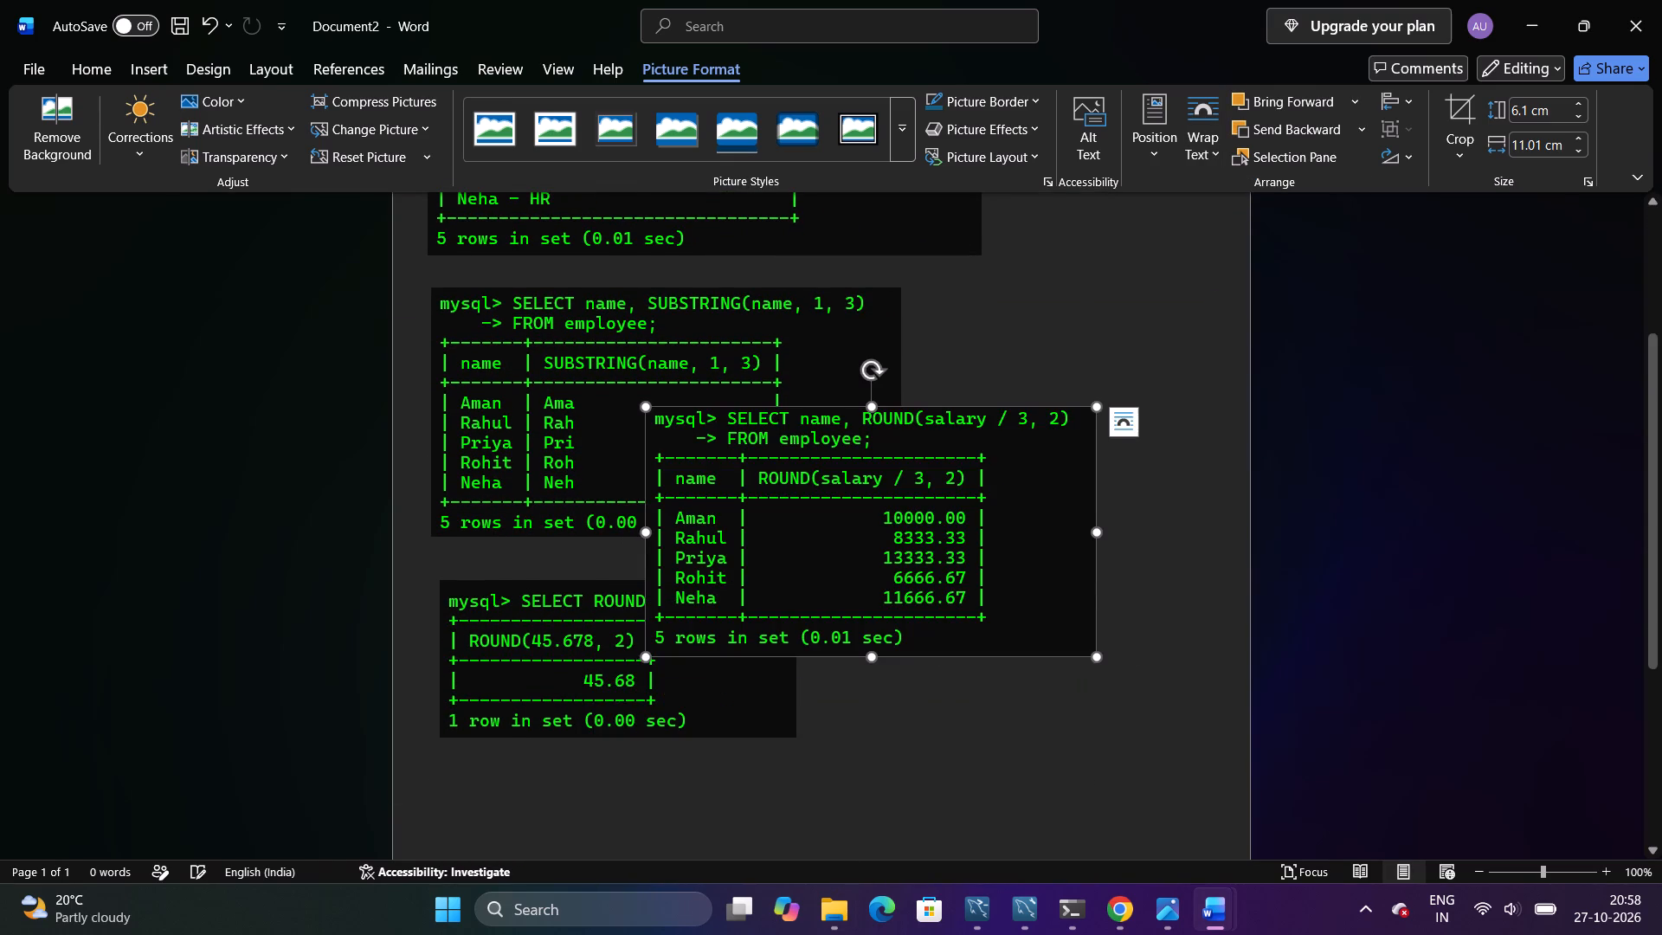
{"action": "scroll", "coordinate": [1024, 306], "scroll_direction": "down", "scroll_amount": 3}
{"action": "left_click_drag", "start_coordinate": [915, 452], "coordinate": [760, 798]}
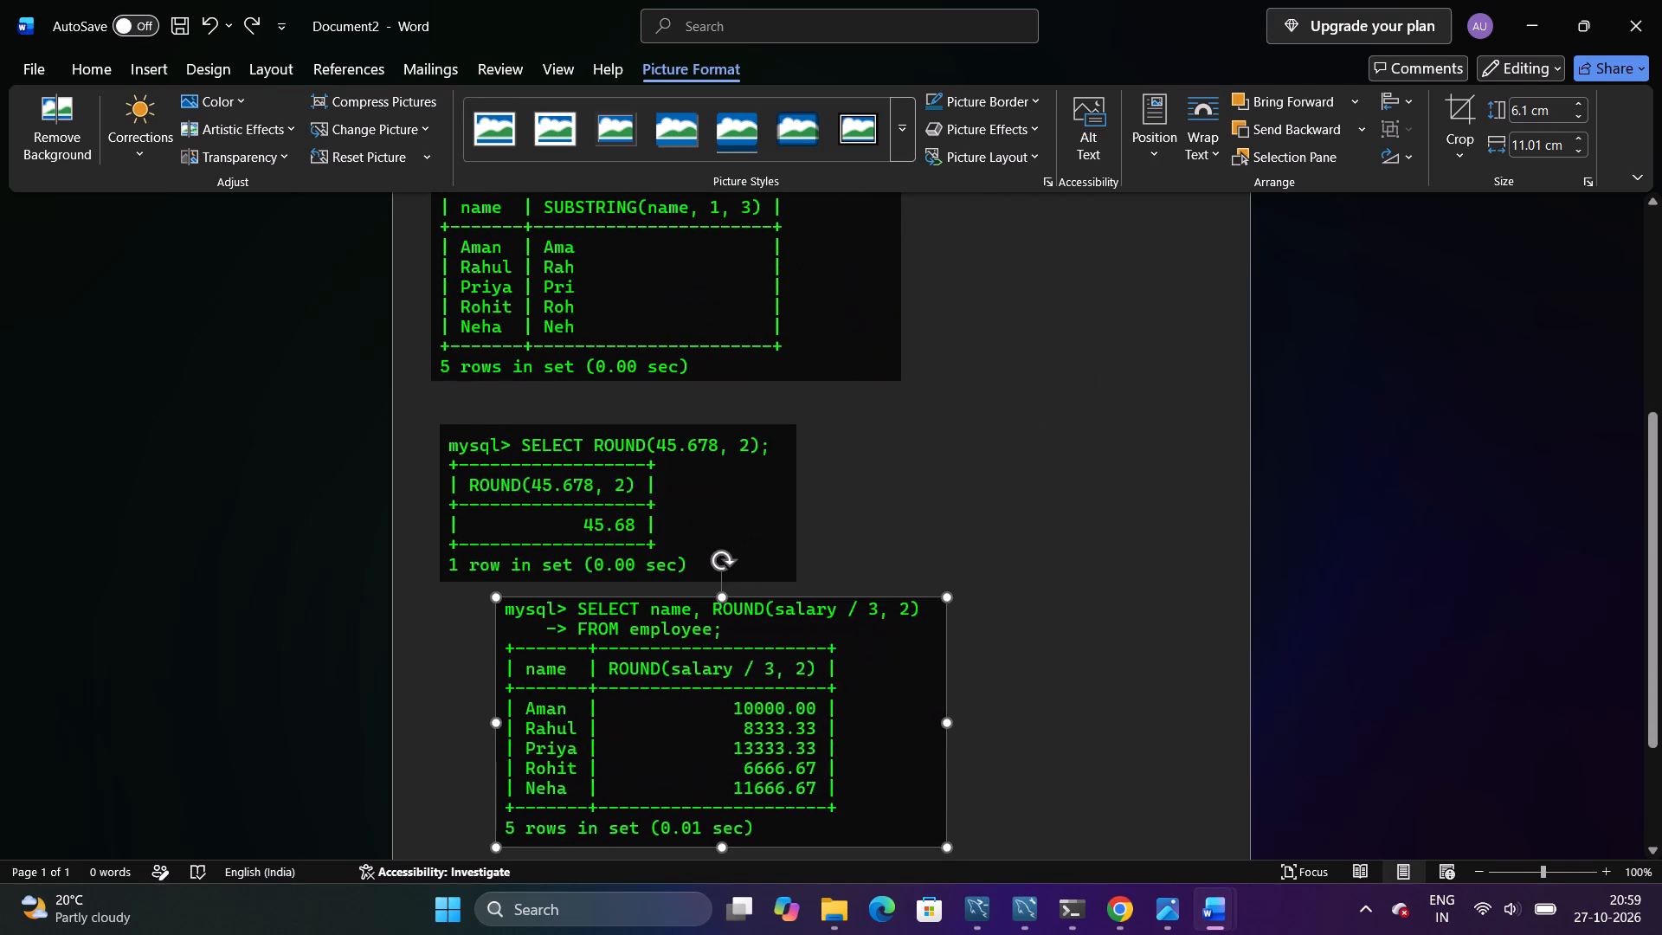
{"action": "left_click_drag", "start_coordinate": [760, 798], "coordinate": [710, 815]}
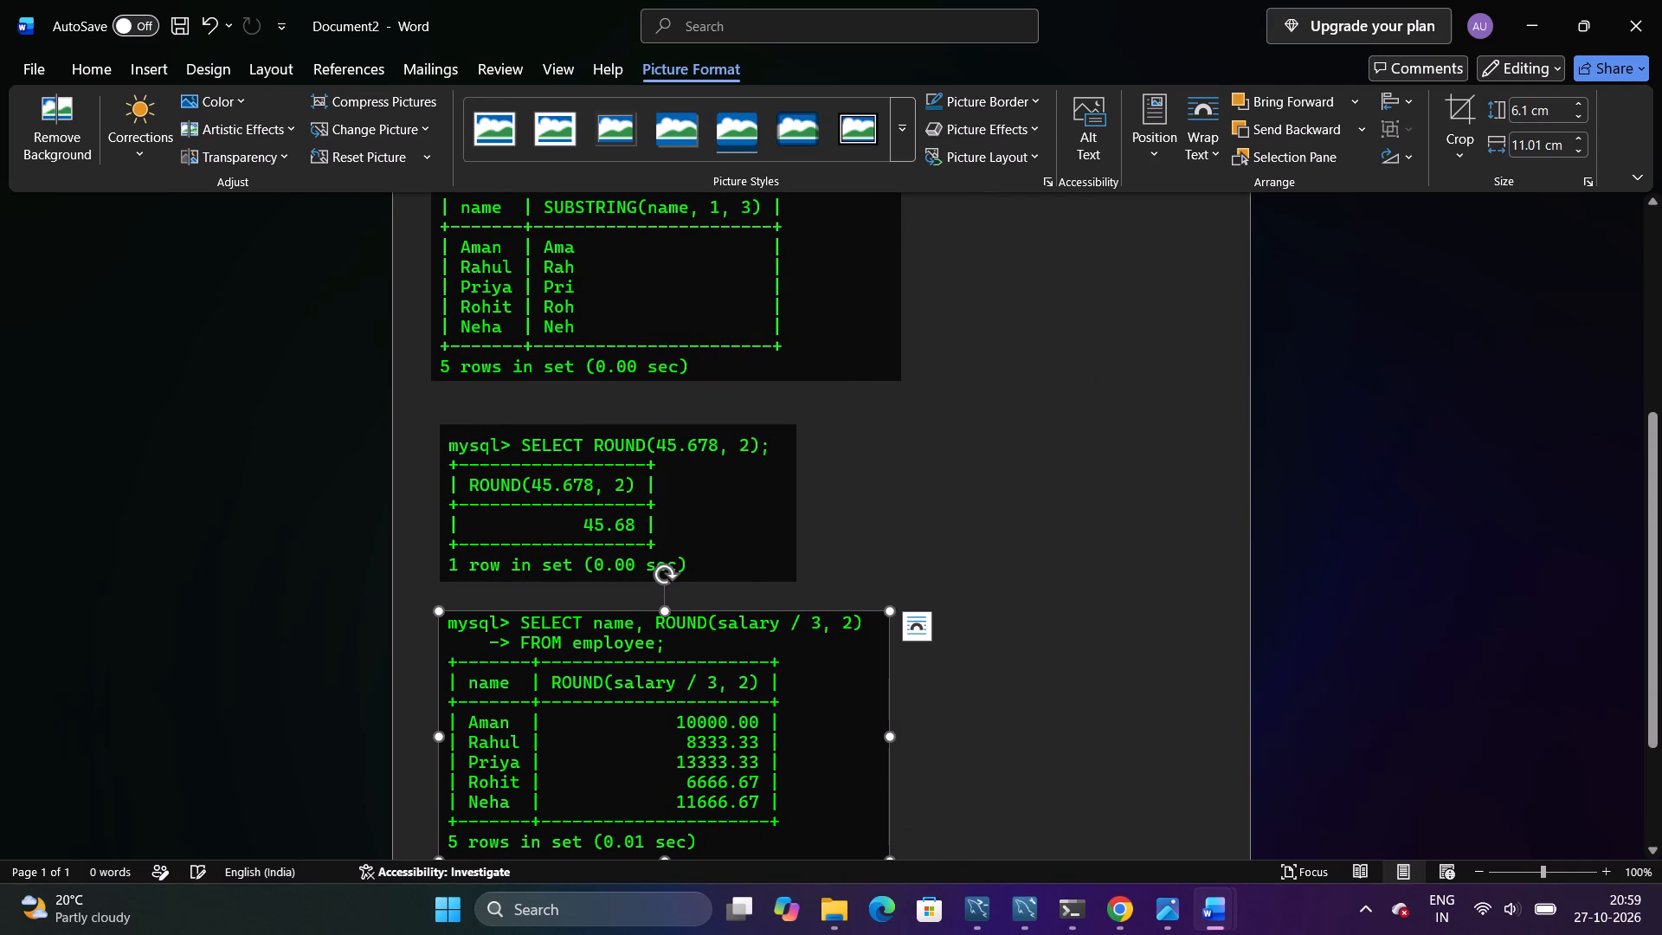
{"action": "scroll", "coordinate": [1027, 524], "scroll_direction": "down", "scroll_amount": 5}
{"action": "left_click_drag", "start_coordinate": [727, 579], "coordinate": [716, 571]}
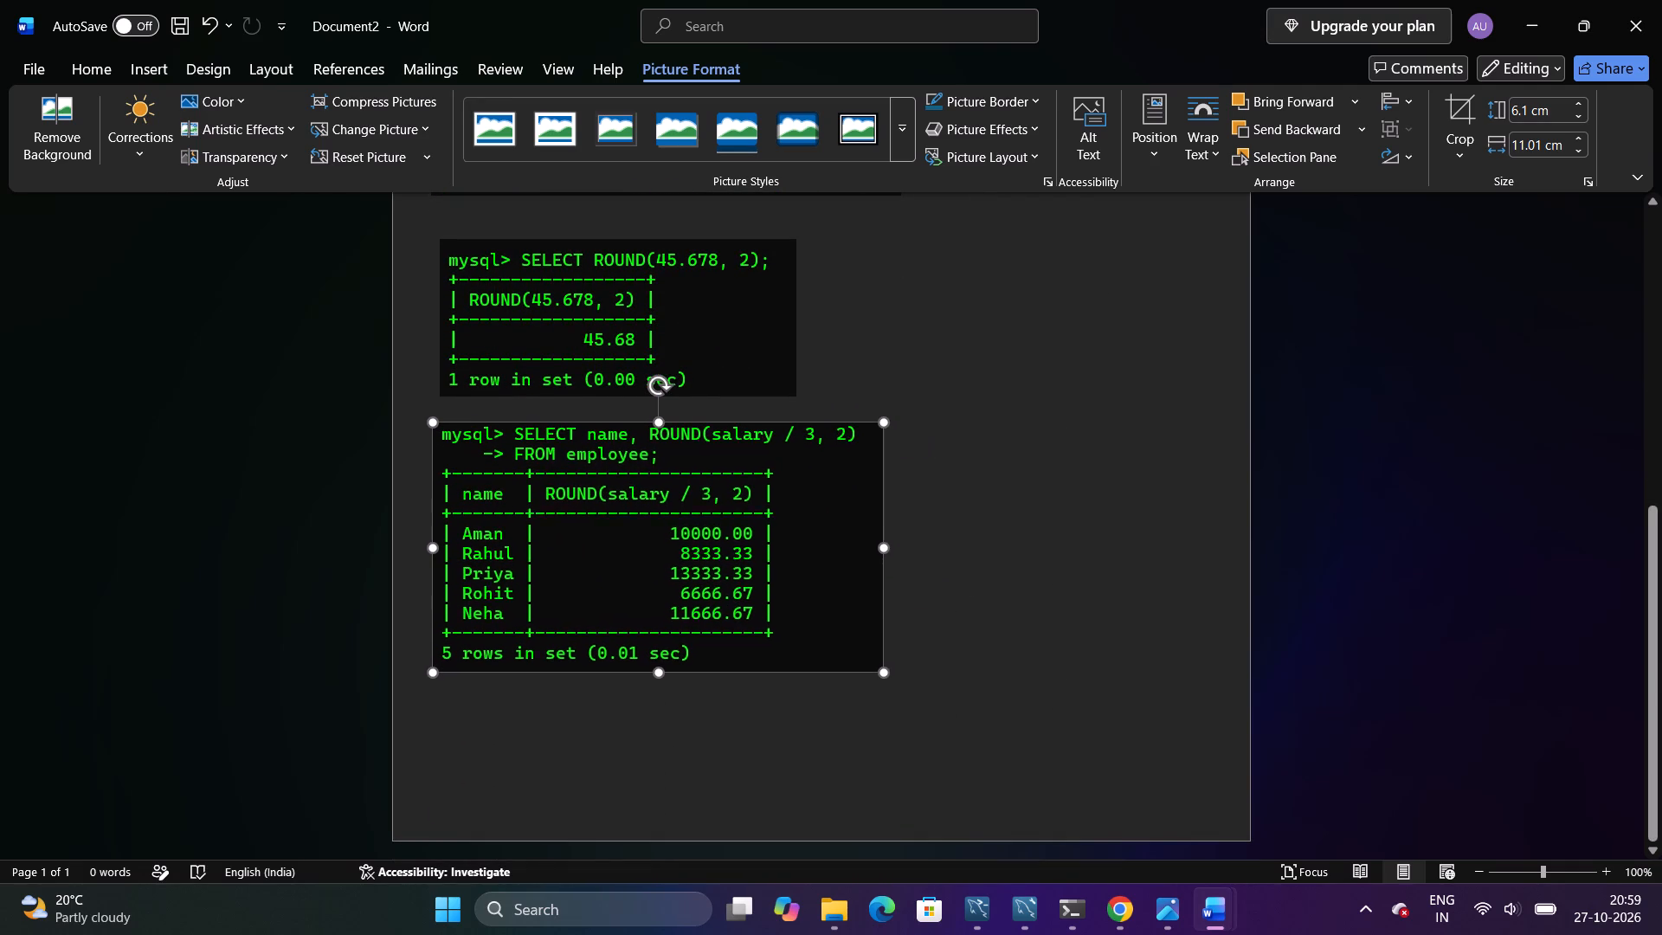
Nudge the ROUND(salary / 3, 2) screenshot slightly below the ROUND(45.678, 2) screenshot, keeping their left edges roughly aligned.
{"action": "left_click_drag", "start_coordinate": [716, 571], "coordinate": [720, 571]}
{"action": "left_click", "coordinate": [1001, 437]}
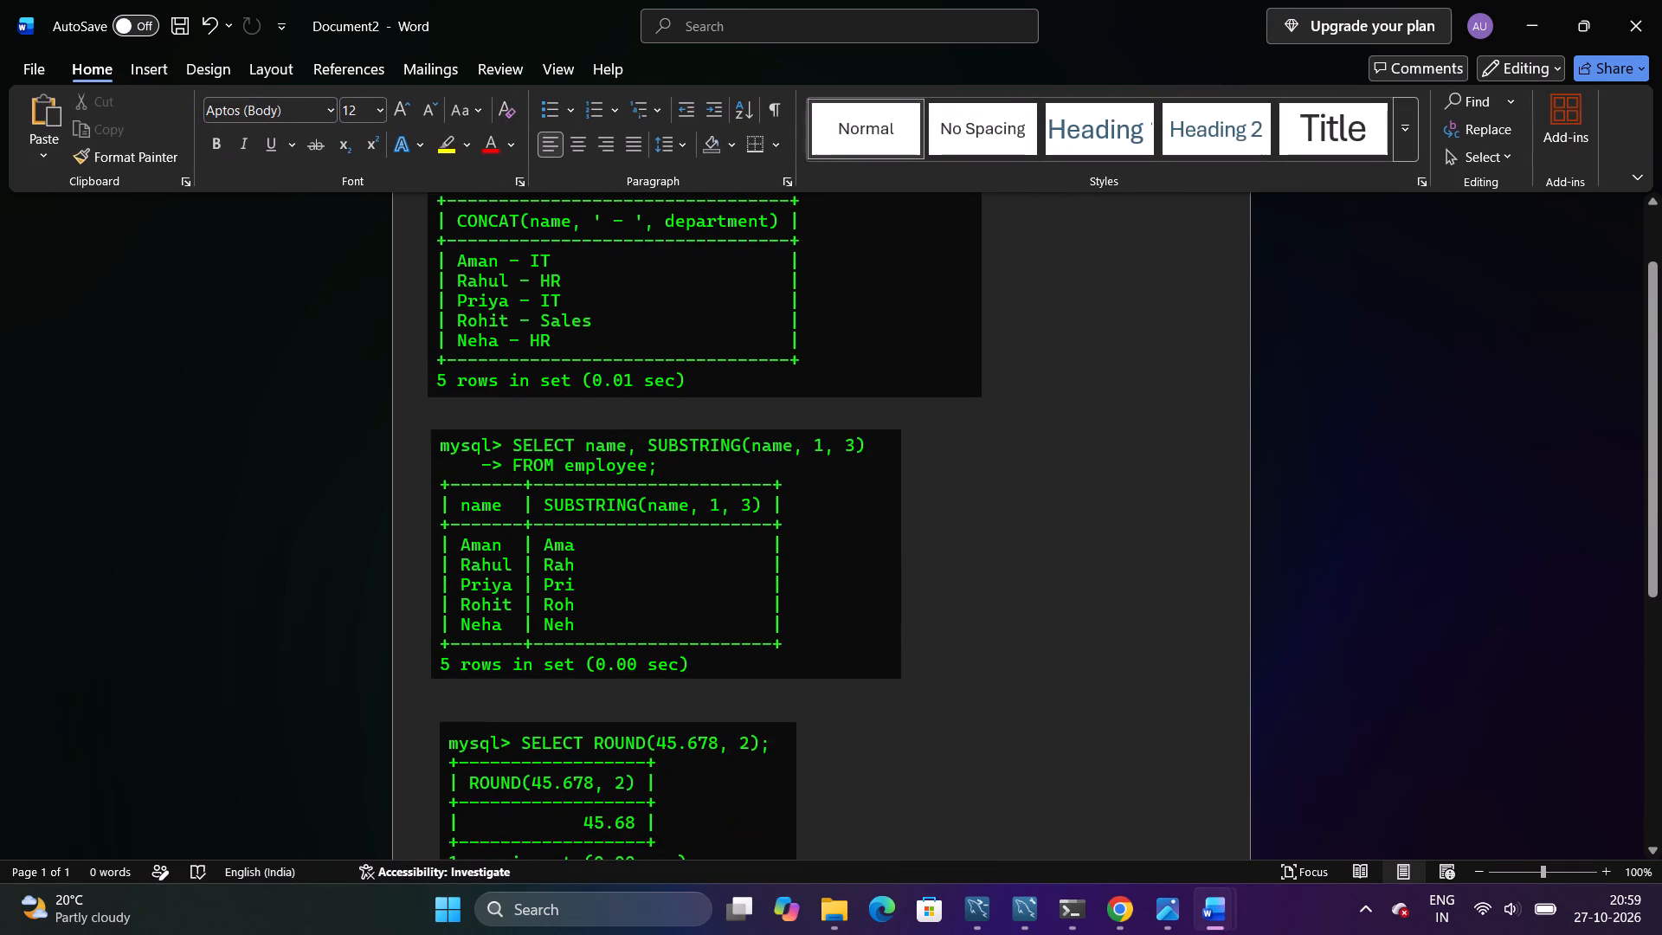
{"action": "scroll", "coordinate": [834, 391], "scroll_direction": "down", "scroll_amount": 17}
{"action": "scroll", "coordinate": [831, 438], "scroll_direction": "up", "scroll_amount": 7}
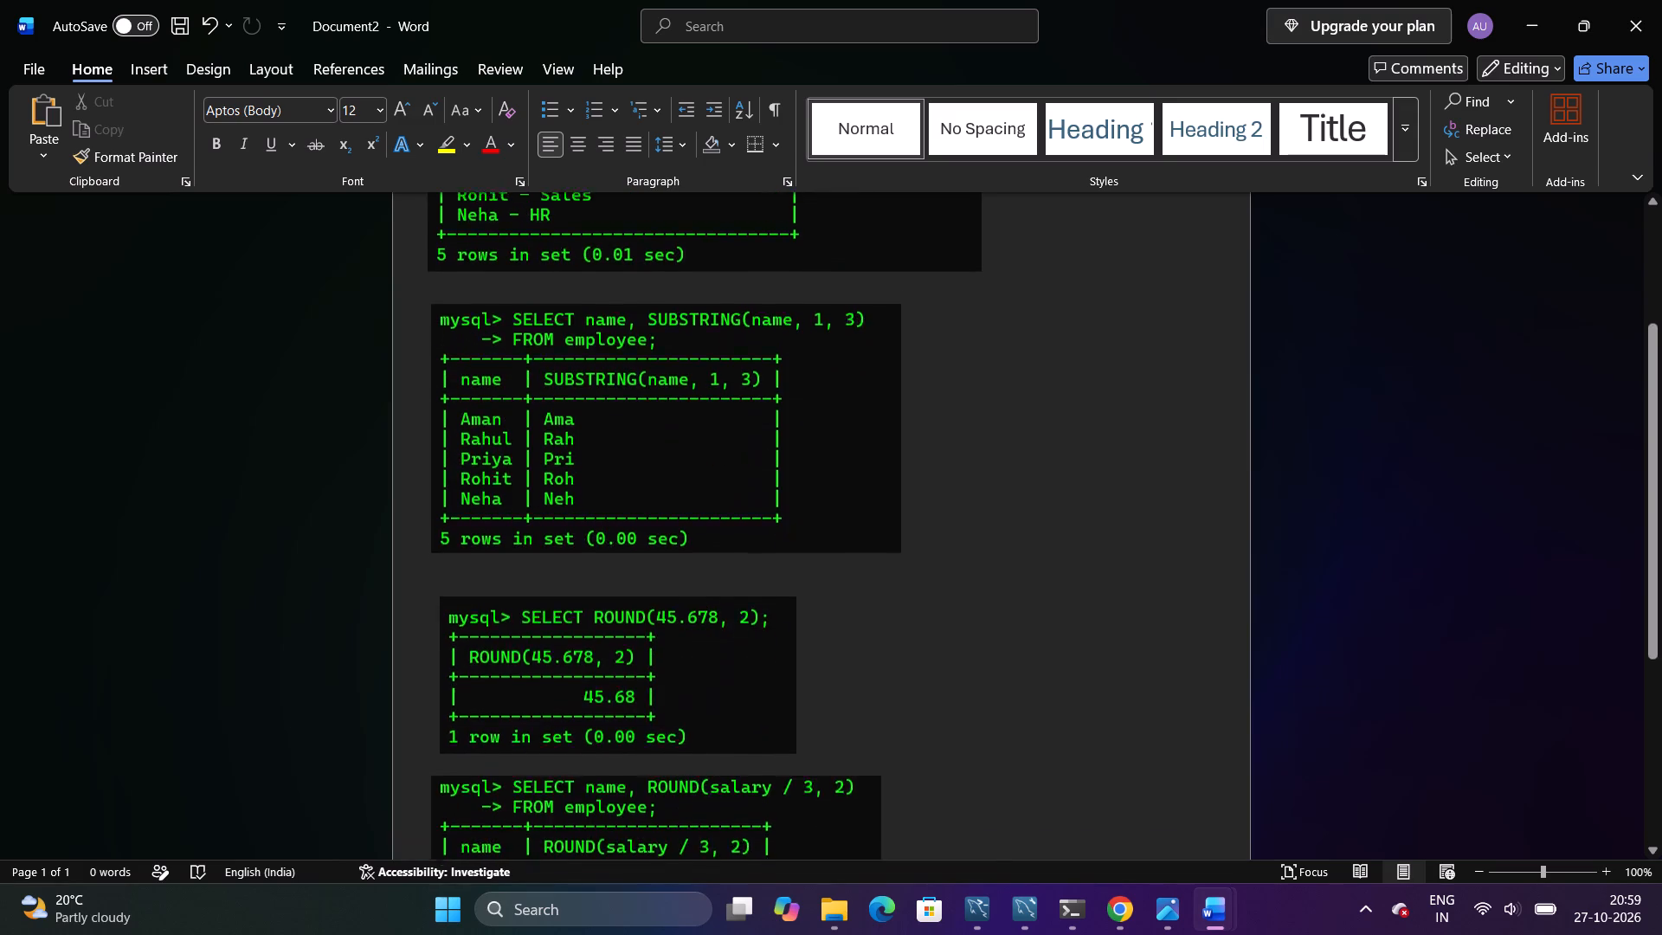
{"action": "scroll", "coordinate": [822, 422], "scroll_direction": "up", "scroll_amount": 9}
{"action": "scroll", "coordinate": [837, 383], "scroll_direction": "down", "scroll_amount": 5}
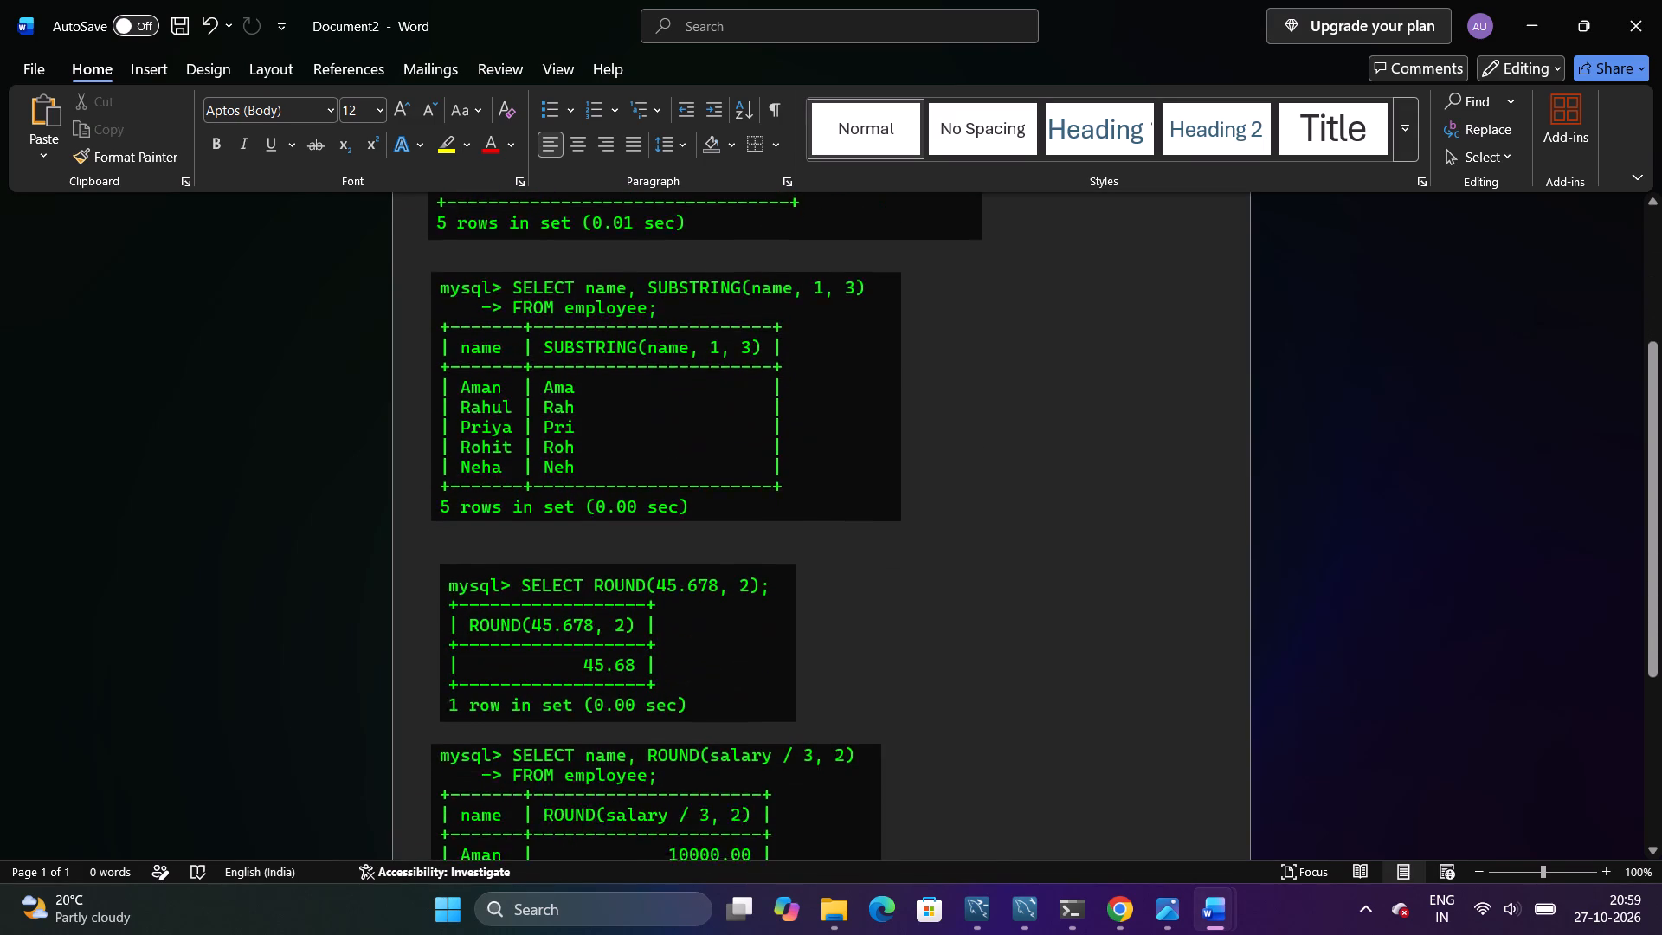
{"action": "scroll", "coordinate": [833, 378], "scroll_direction": "down", "scroll_amount": 6}
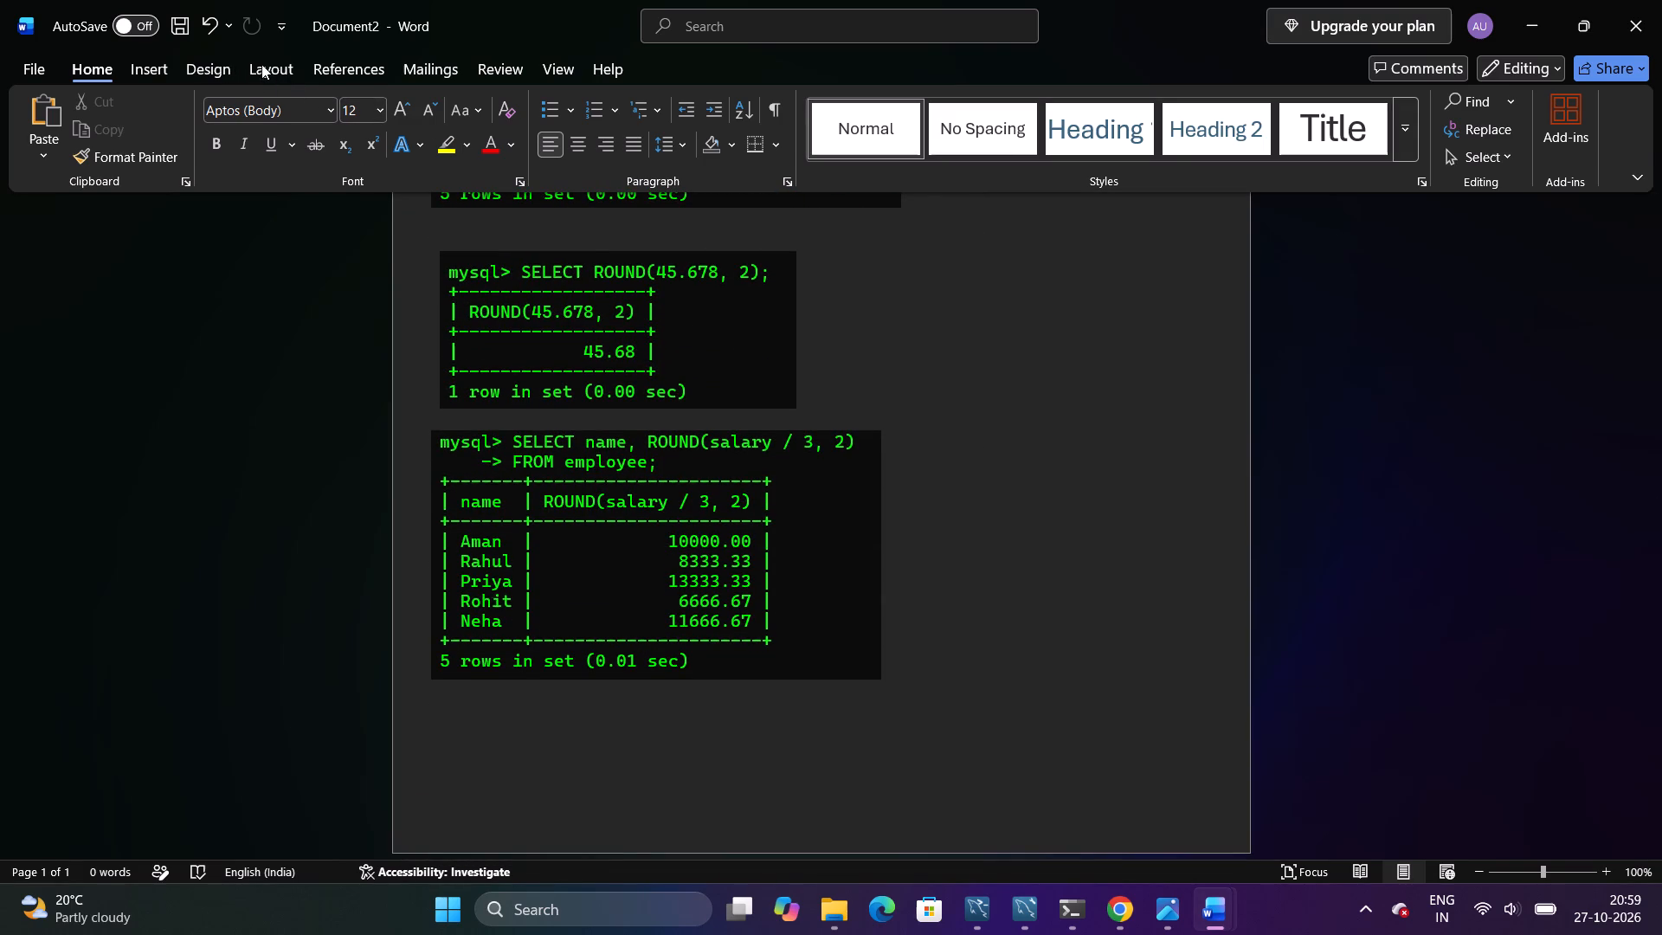
{"action": "left_click", "coordinate": [163, 65]}
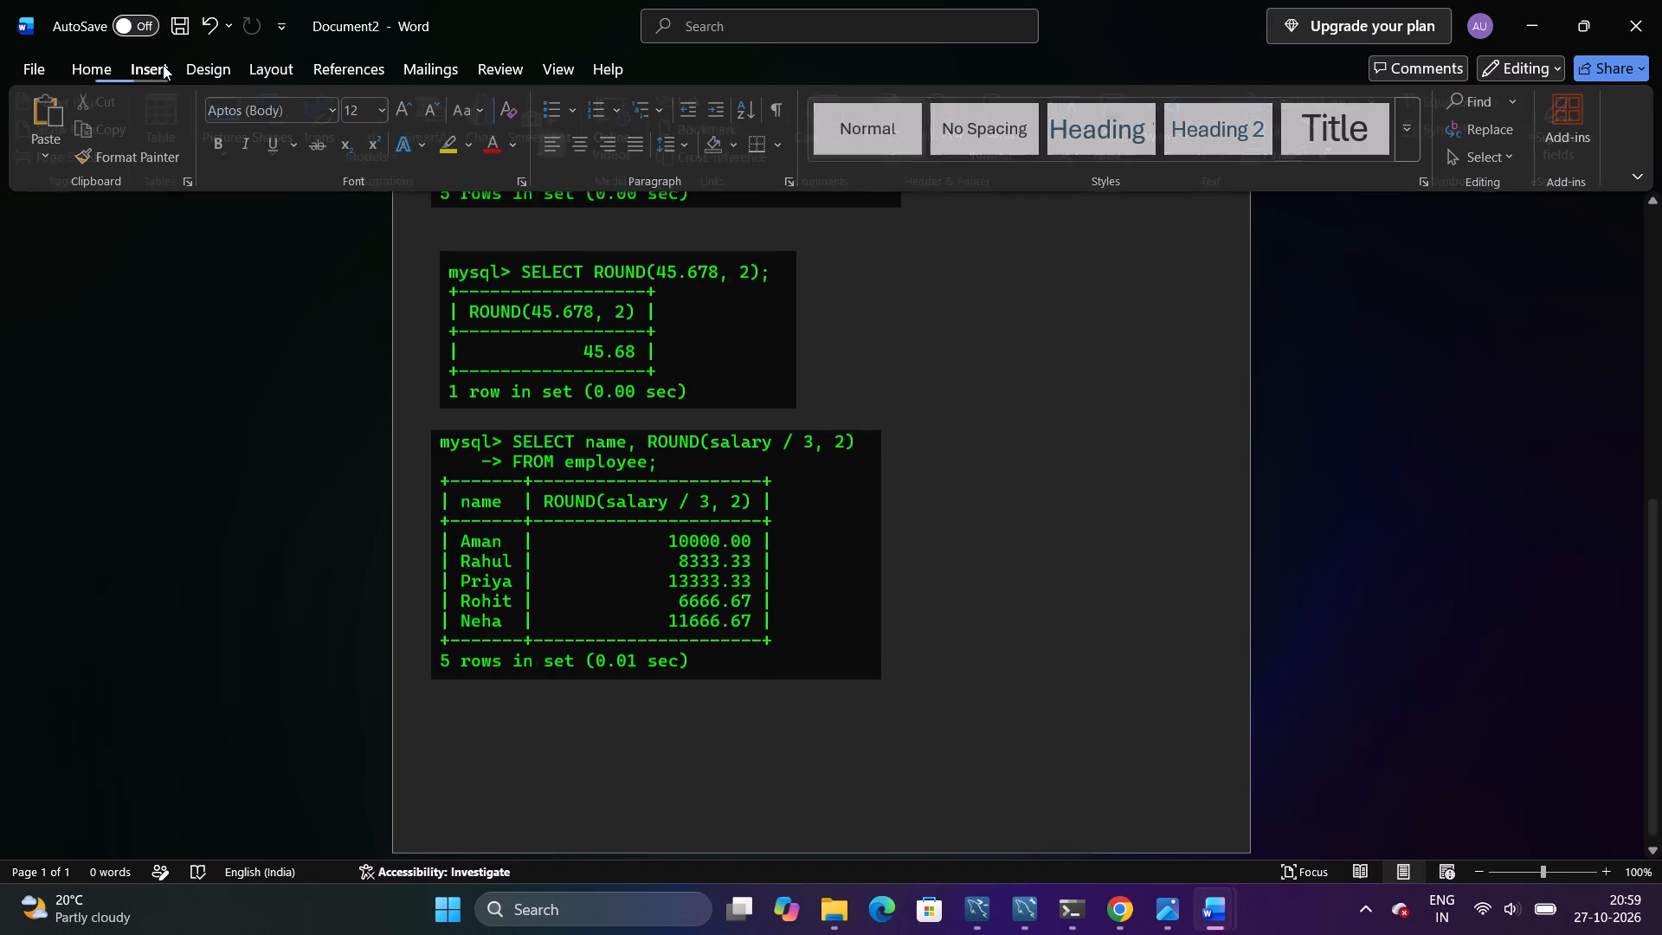
{"action": "left_click", "coordinate": [230, 141]}
{"action": "left_click", "coordinate": [271, 219]}
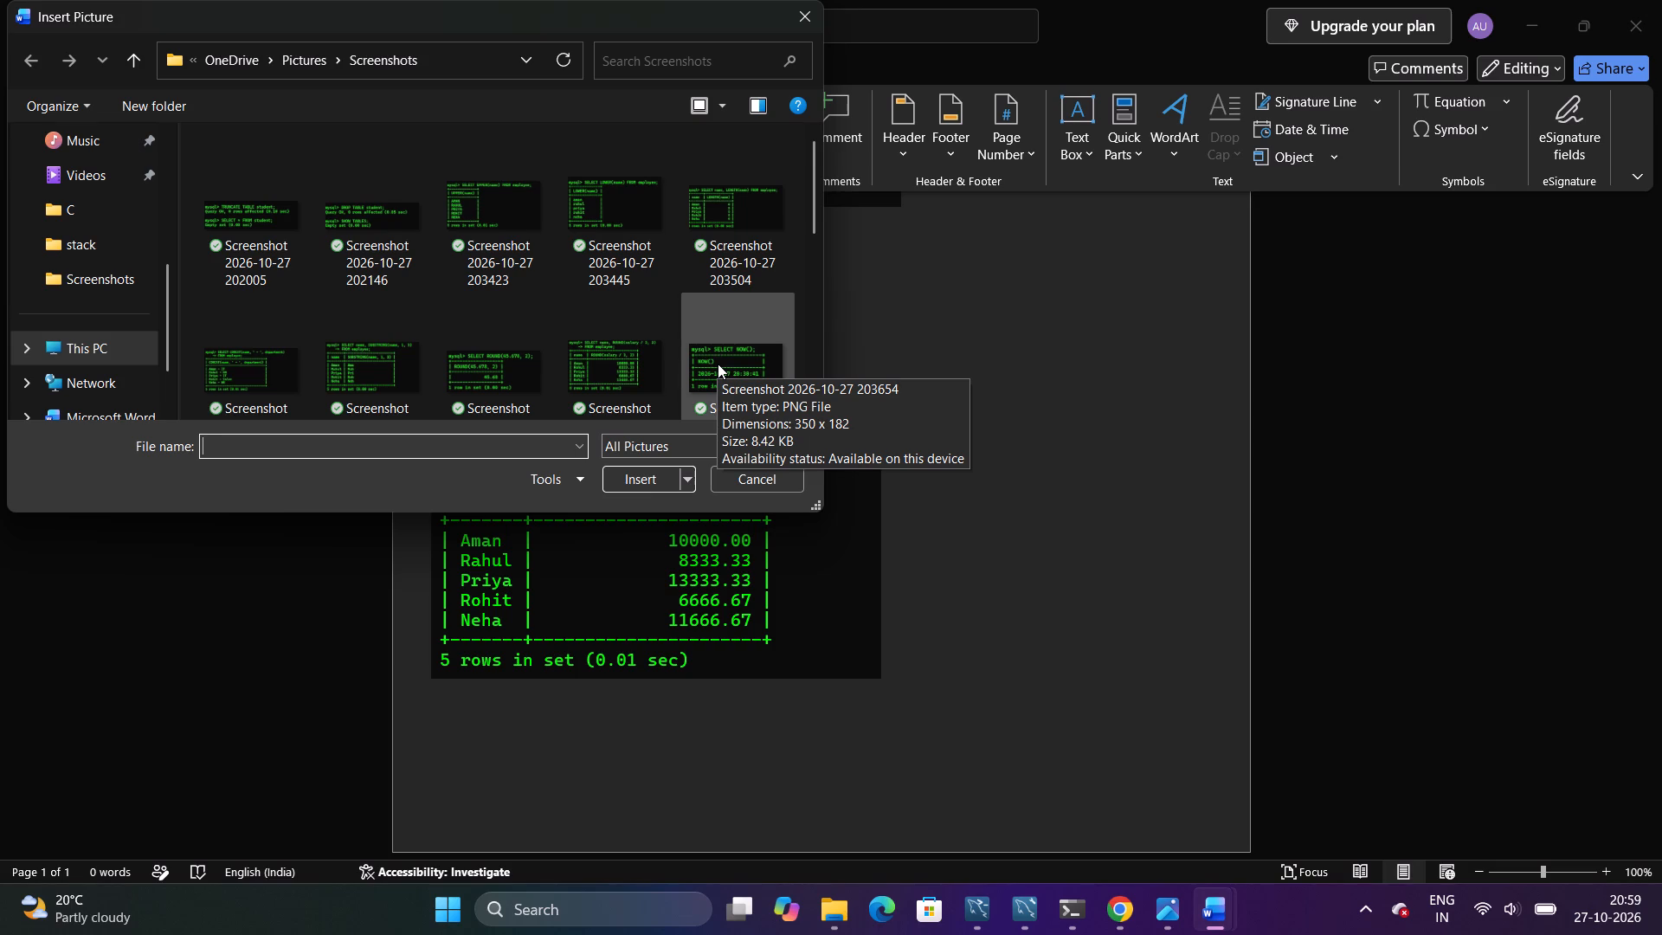
{"action": "left_click", "coordinate": [718, 364]}
{"action": "left_click", "coordinate": [667, 479]}
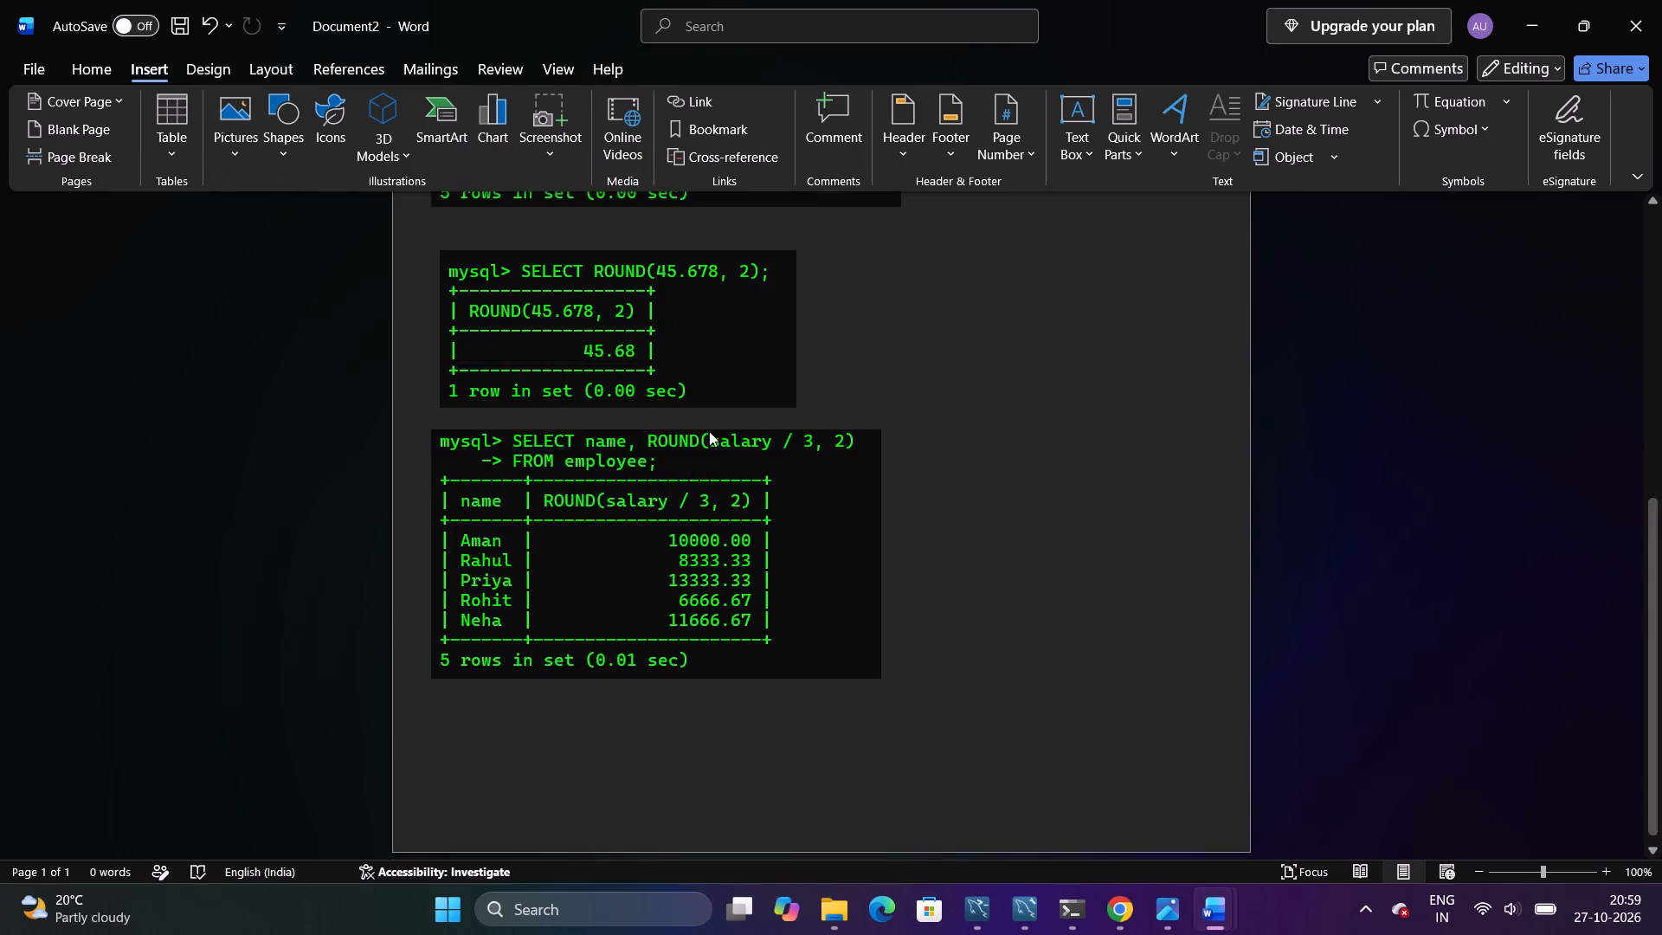
Move the CONCAT screenshot aside to the page's upper-right corner to uncover the inserted NOW() screenshot.
{"action": "left_click_drag", "start_coordinate": [706, 412], "coordinate": [723, 423]}
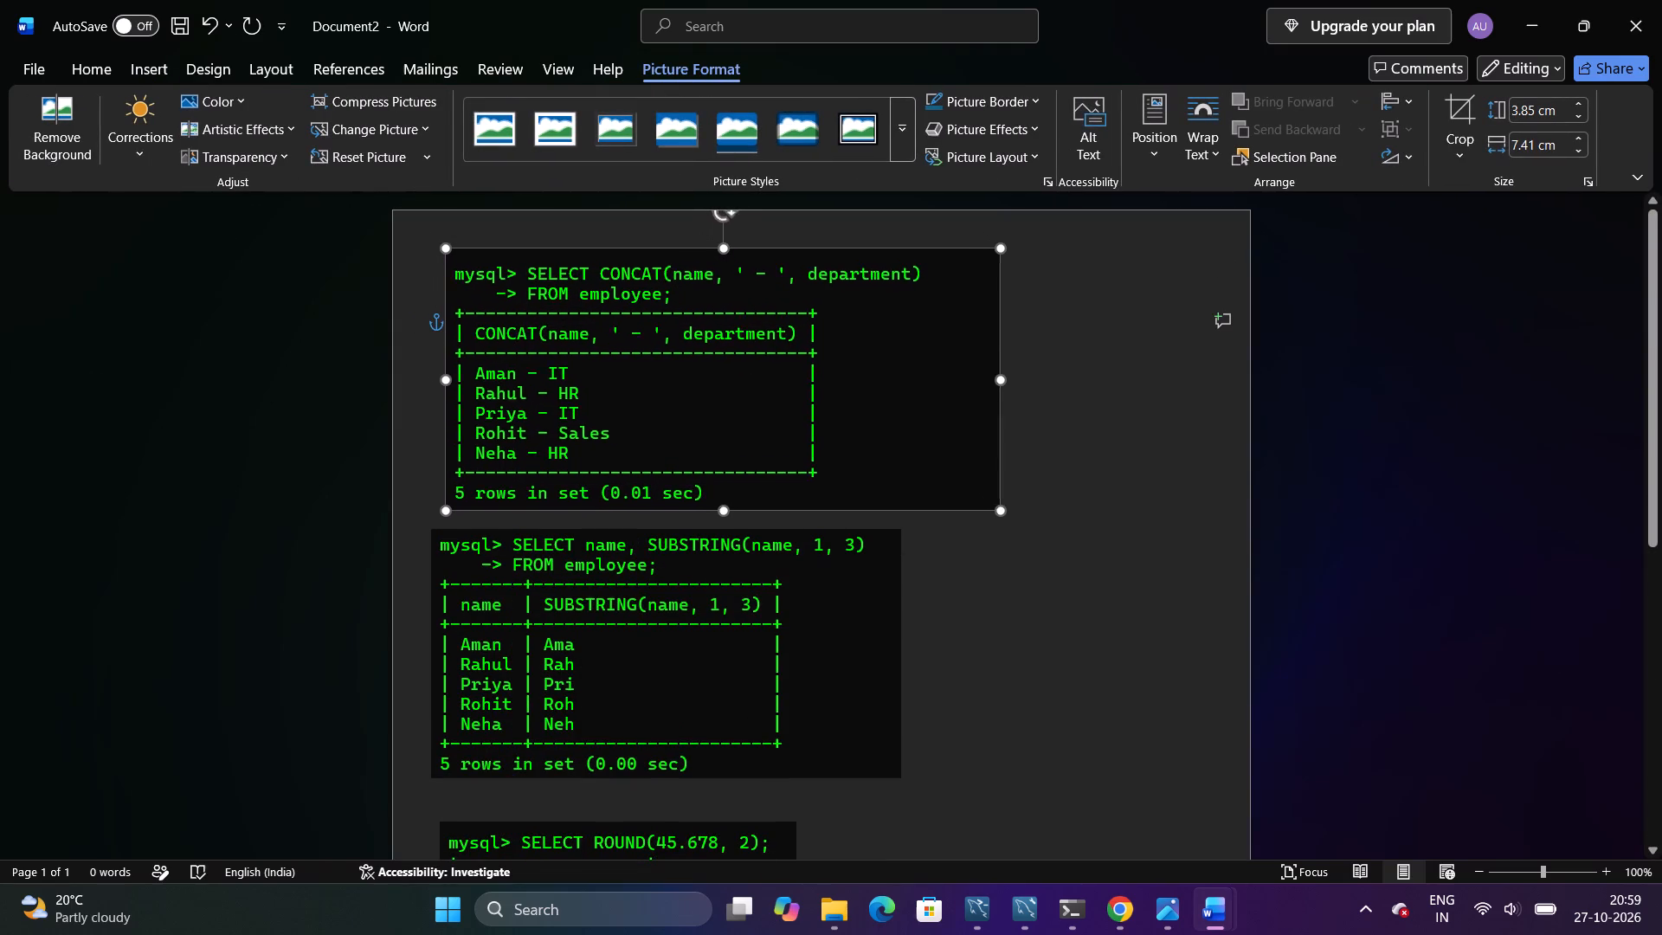
{"action": "left_click_drag", "start_coordinate": [723, 423], "coordinate": [714, 413]}
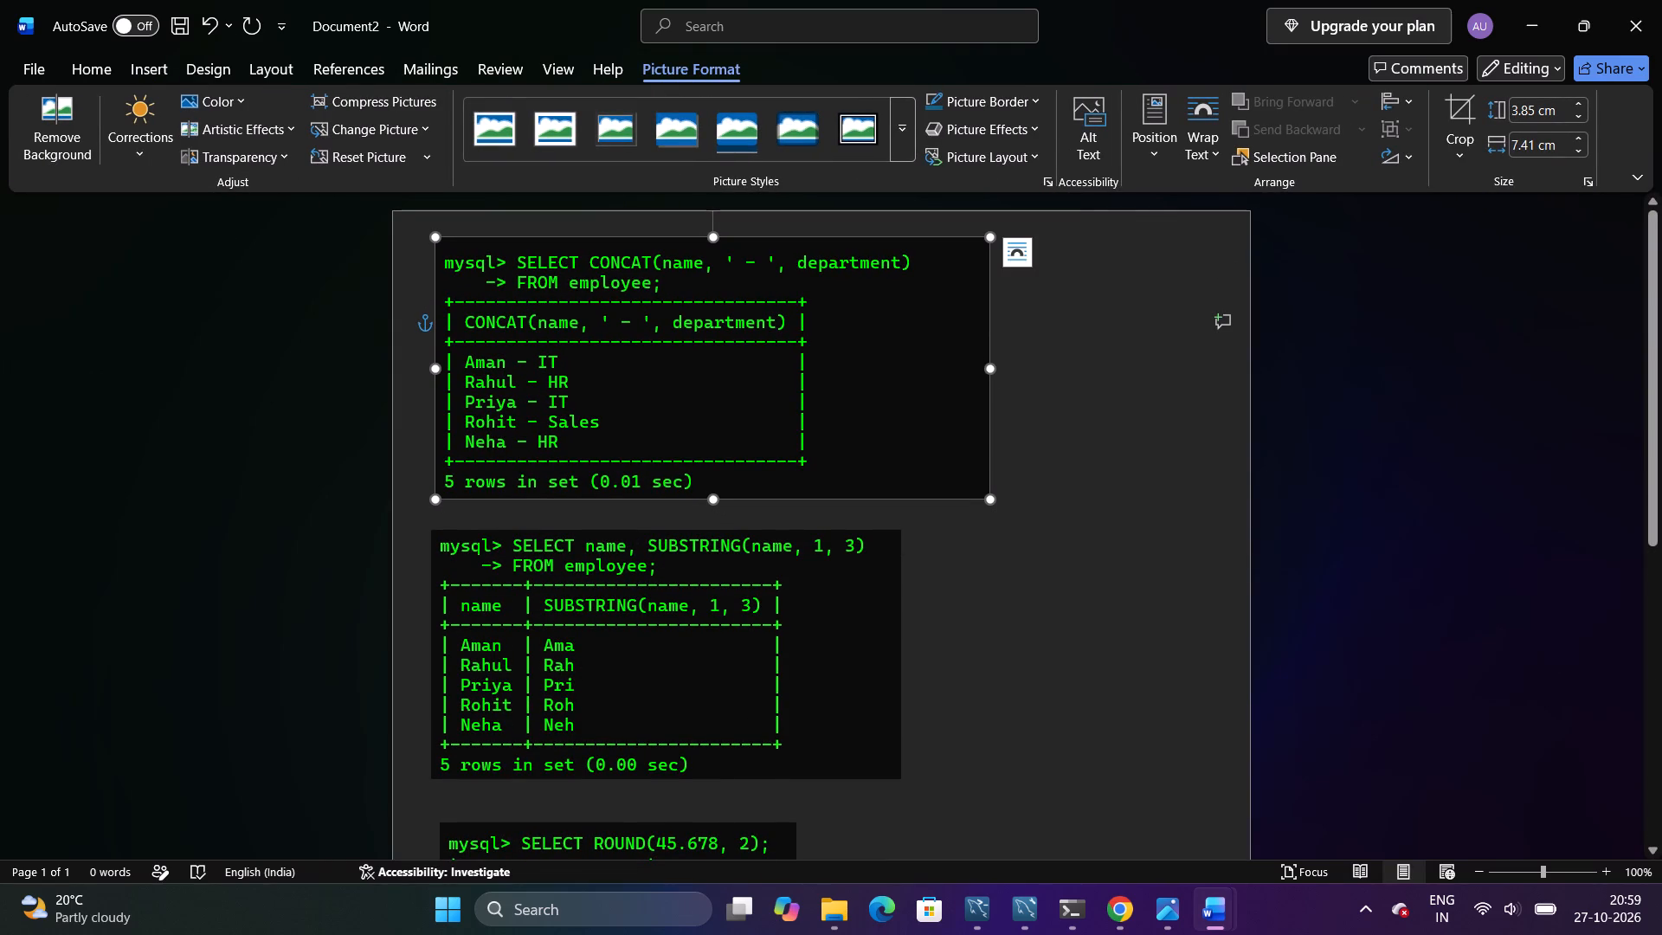
{"action": "left_click_drag", "start_coordinate": [740, 409], "coordinate": [1067, 368]}
Set the NOW() screenshot to In Front of Text and park it in the free space right of the SUBSTRING screenshot.
{"action": "left_click", "coordinate": [659, 408]}
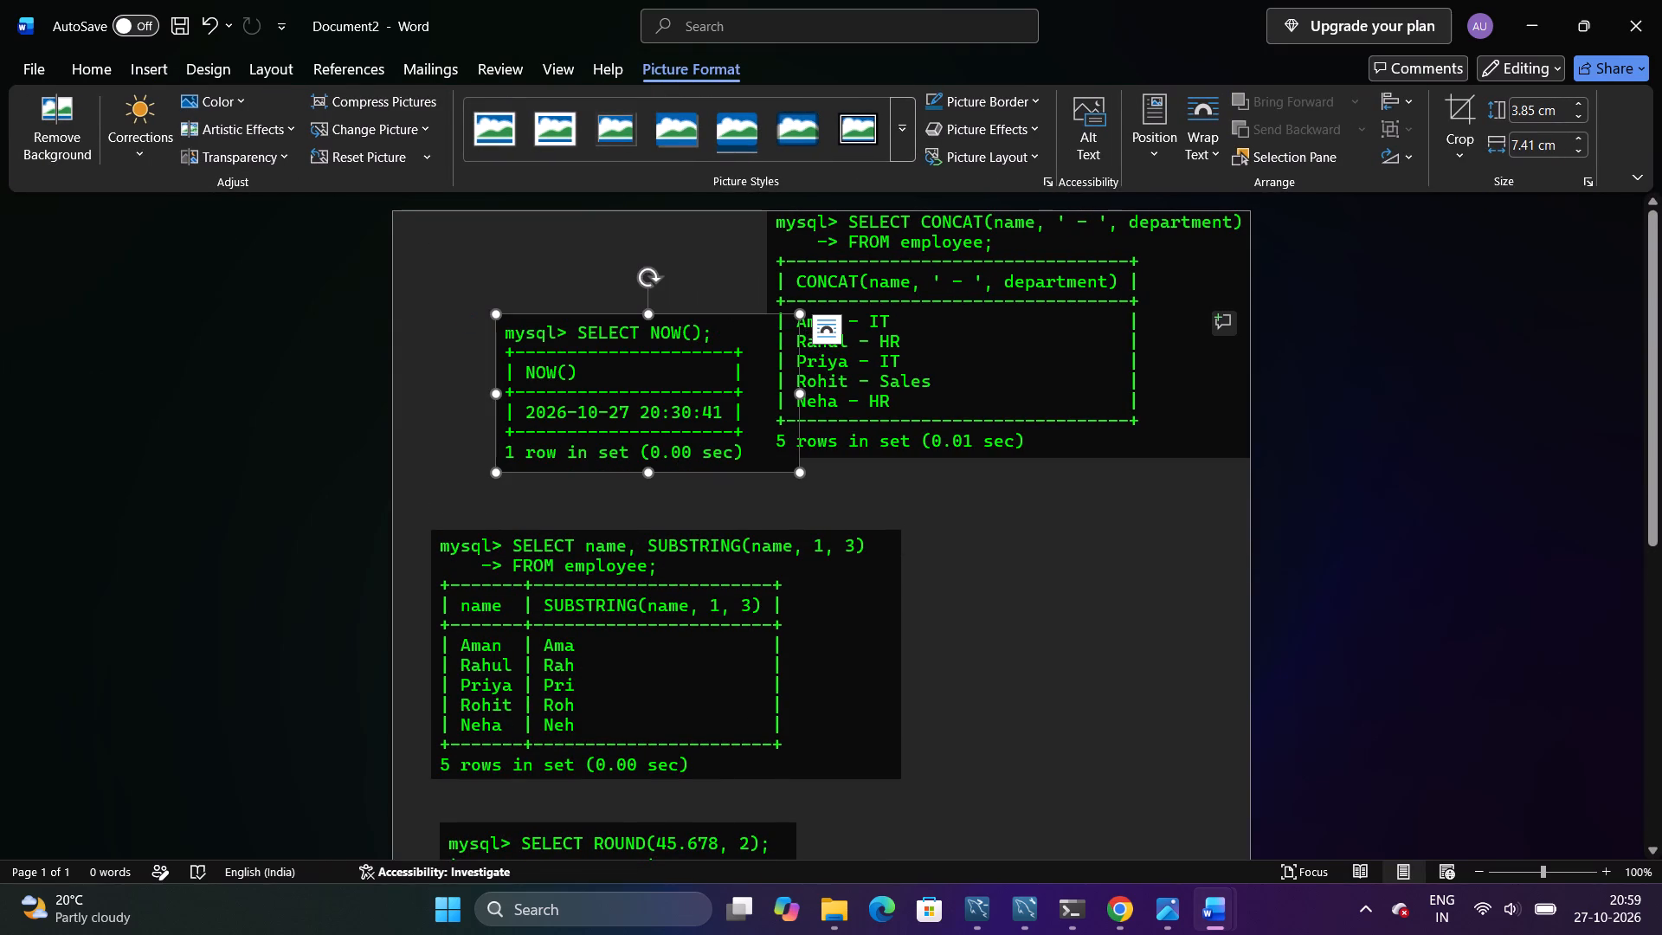
{"action": "left_click", "coordinate": [1208, 152]}
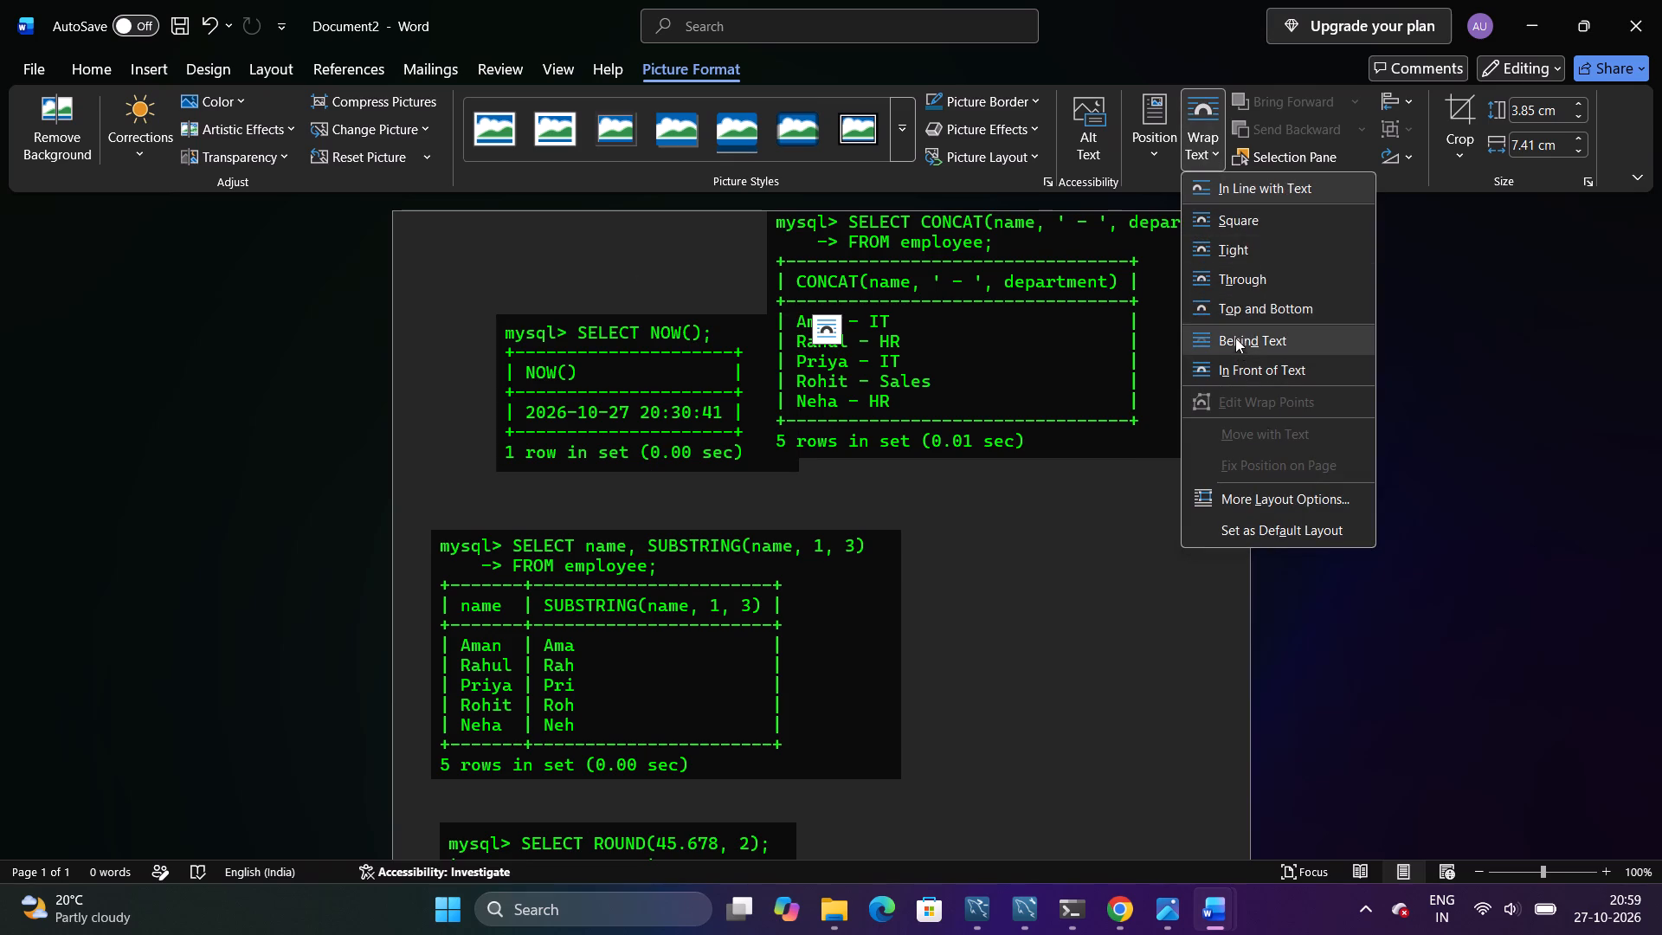
{"action": "left_click", "coordinate": [1234, 377]}
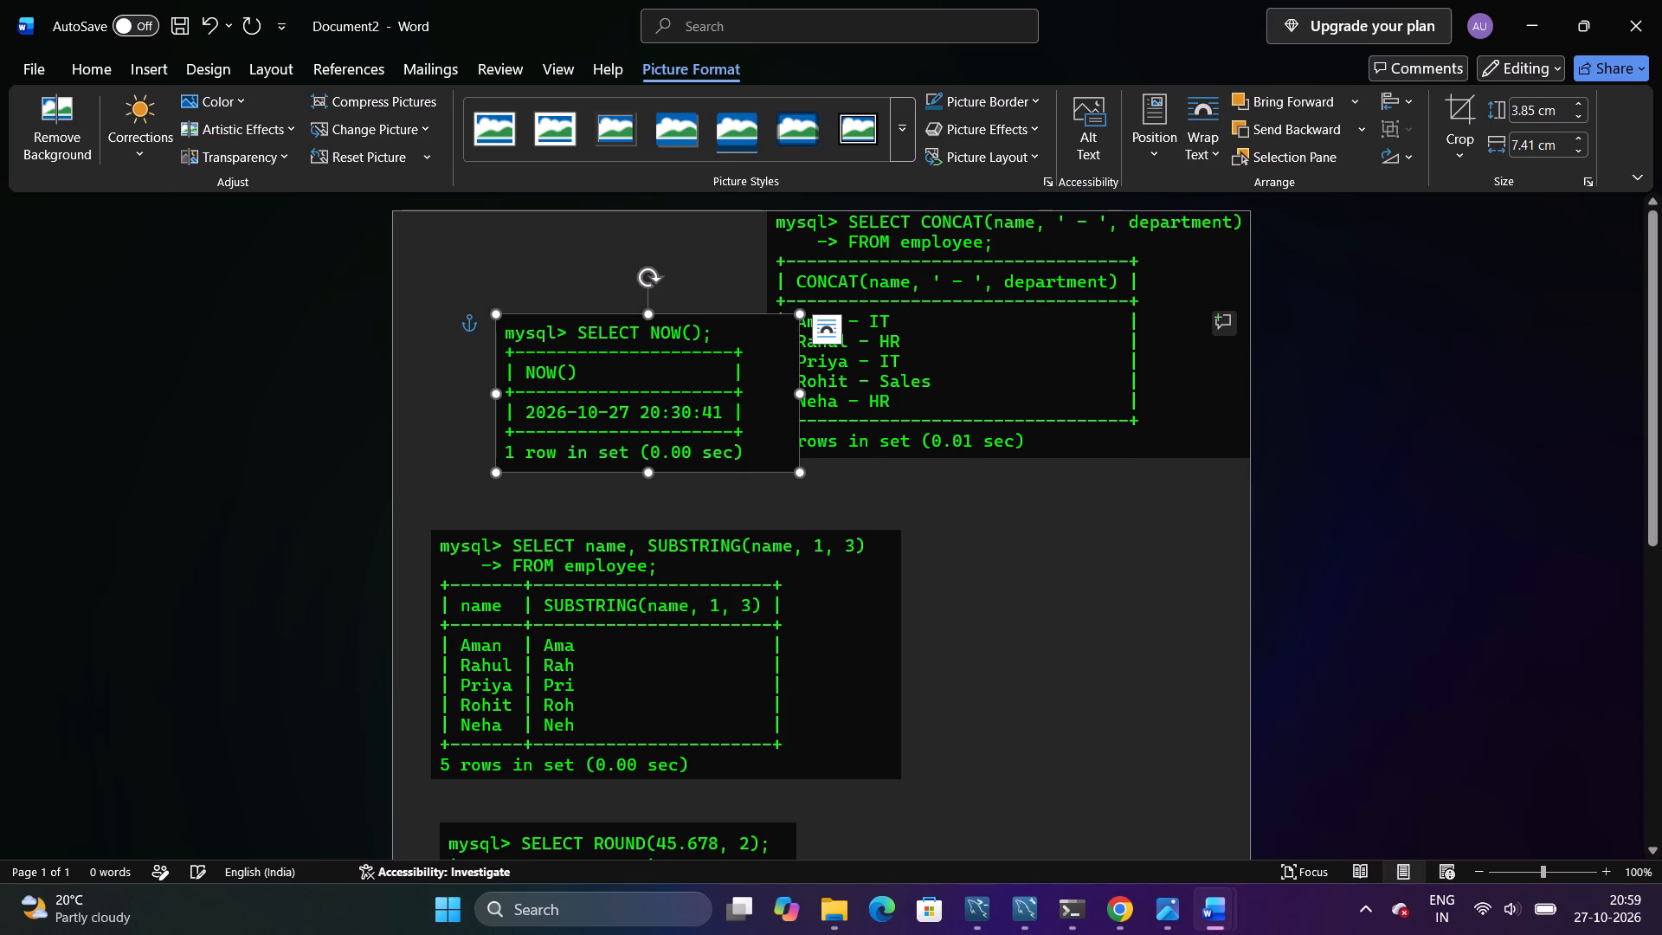
{"action": "left_click_drag", "start_coordinate": [683, 432], "coordinate": [1118, 712]}
Return the CONCAT screenshot, set to In Front of Text, to the page's upper-left area, left edge roughly aligned with the SUBSTRING screenshot.
{"action": "left_click", "coordinate": [981, 360]}
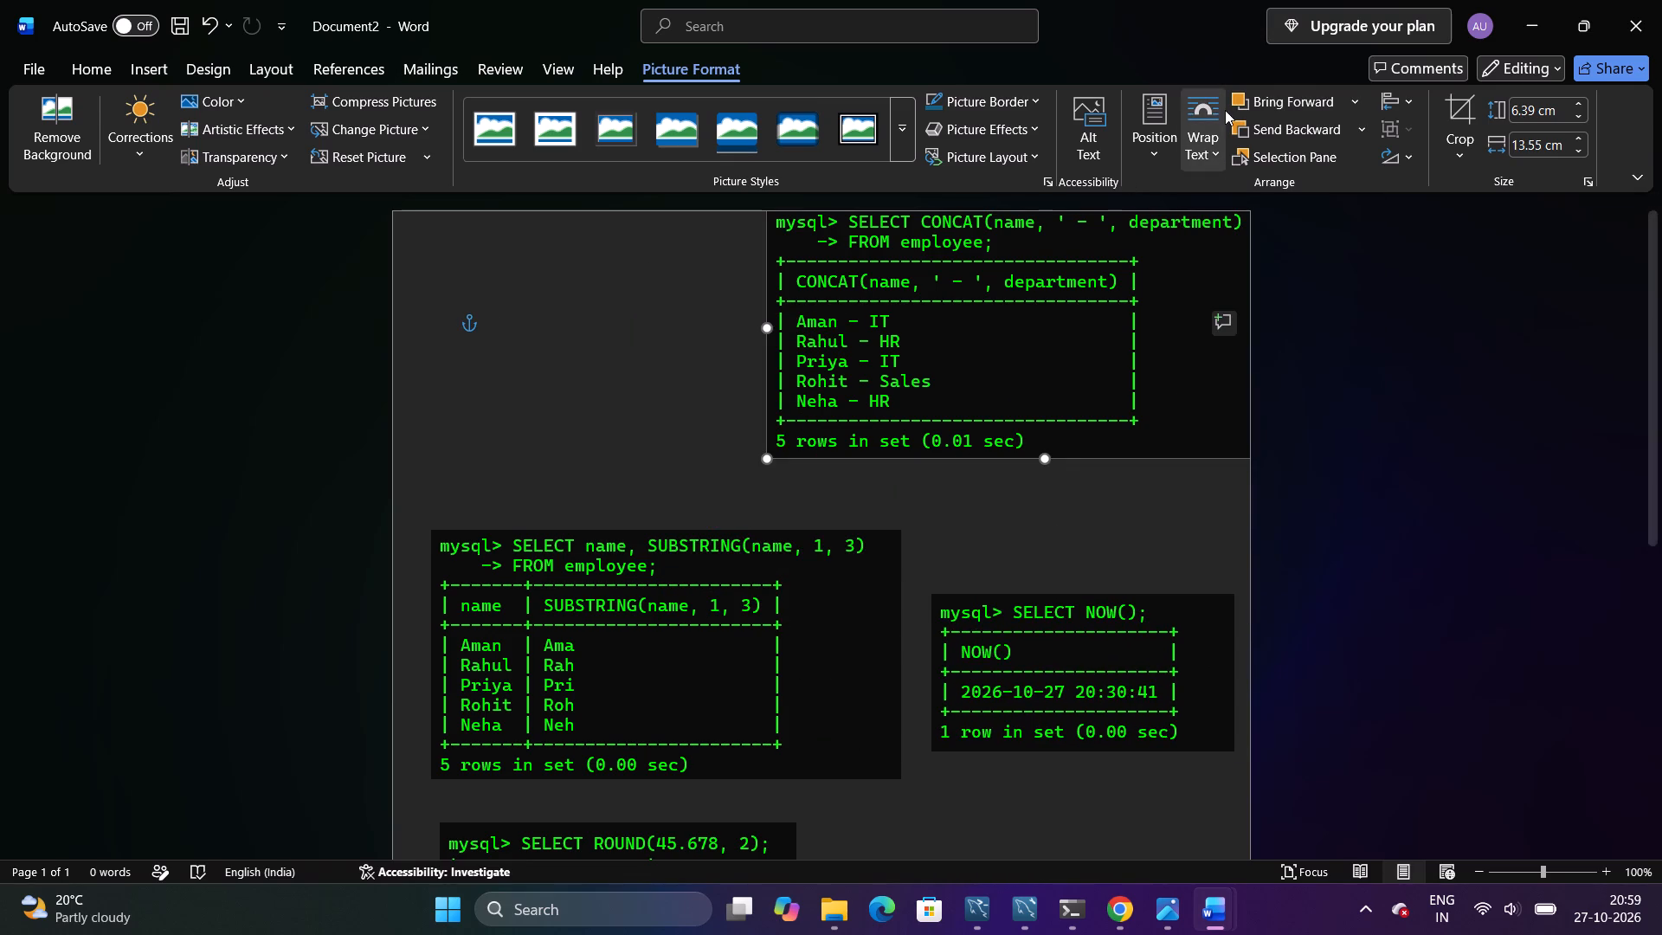
{"action": "left_click", "coordinate": [1201, 154]}
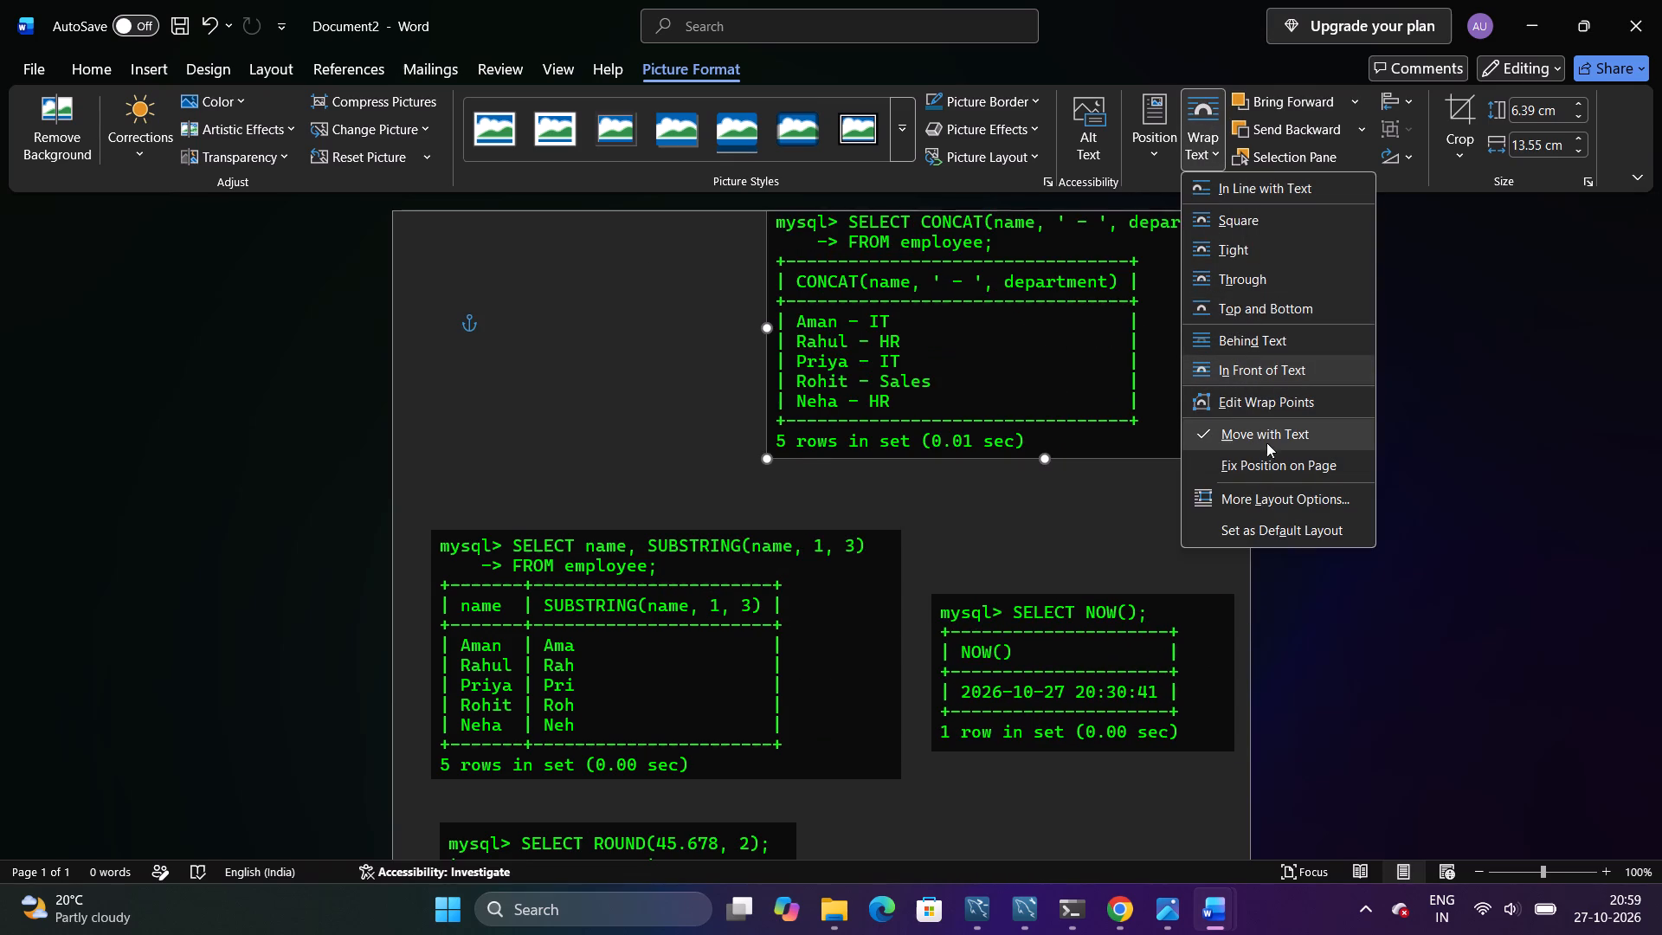
{"action": "left_click", "coordinate": [1266, 363]}
{"action": "left_click_drag", "start_coordinate": [1054, 369], "coordinate": [804, 403]}
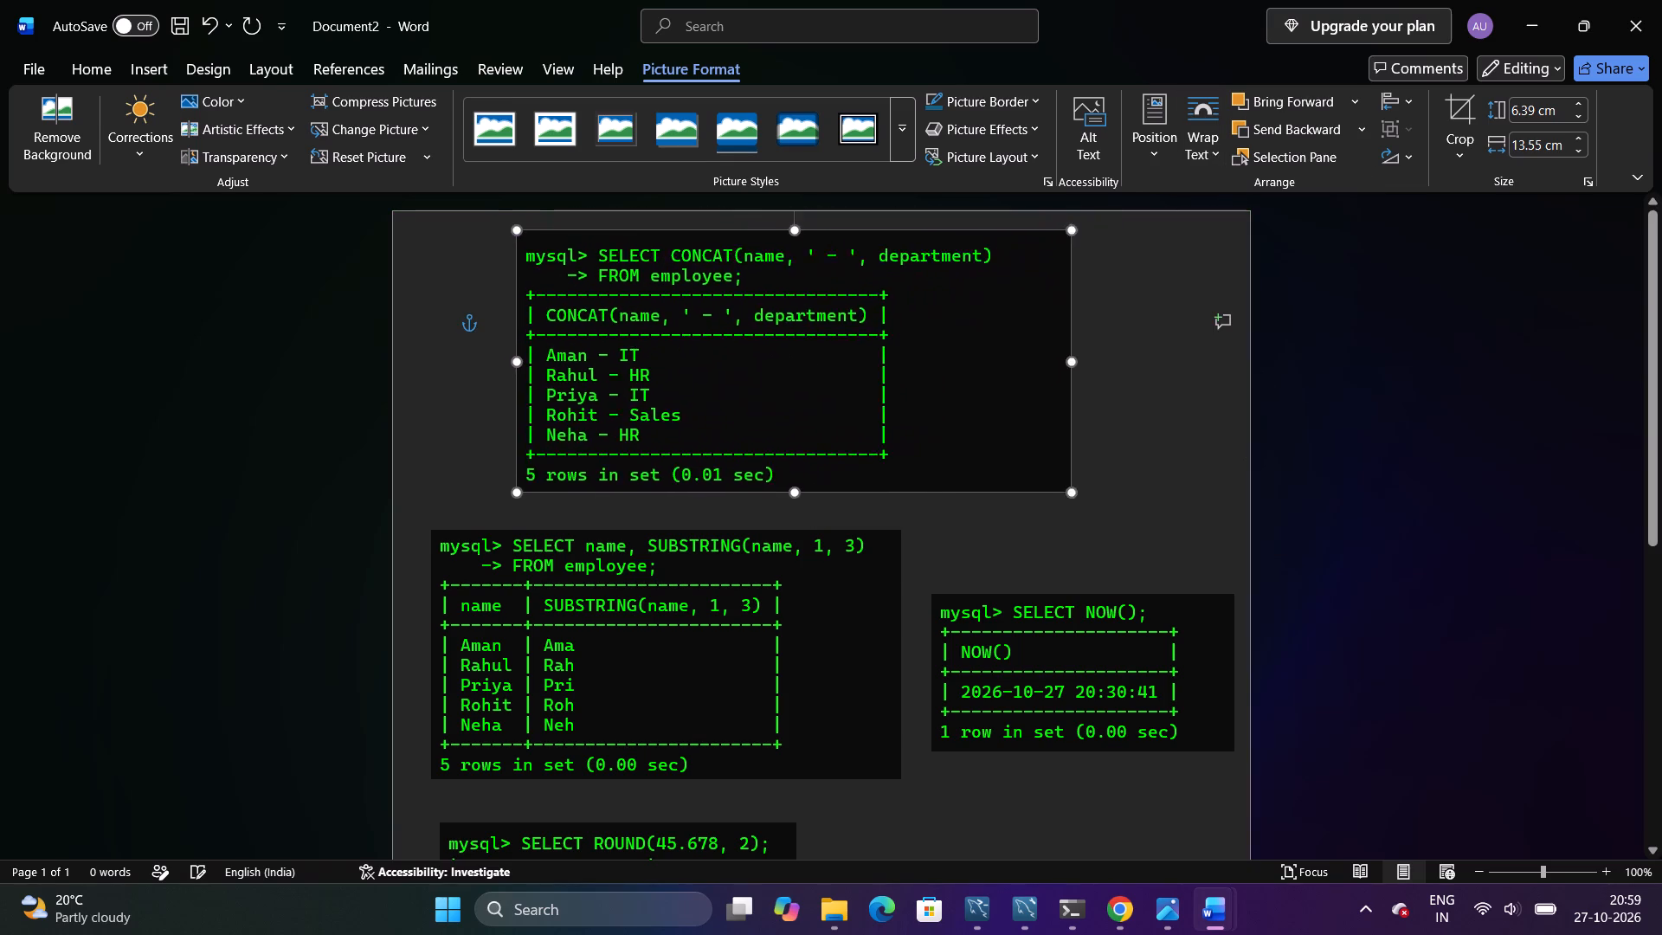
{"action": "left_click_drag", "start_coordinate": [804, 403], "coordinate": [723, 406]}
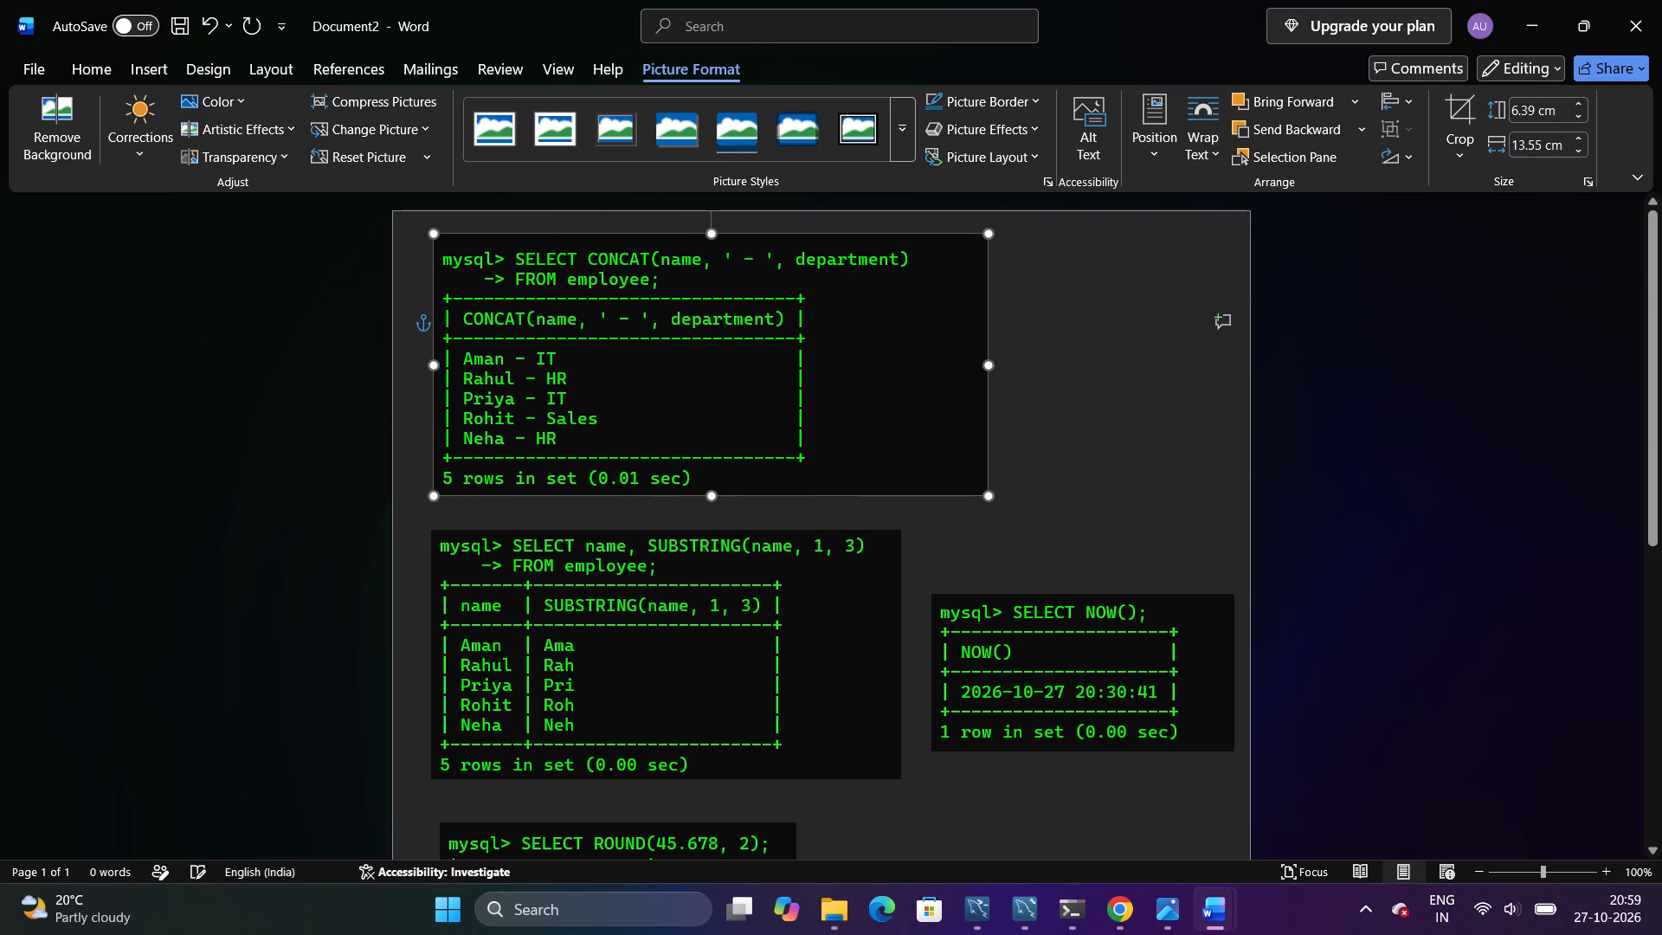
{"action": "left_click_drag", "start_coordinate": [723, 406], "coordinate": [716, 398]}
Set the SUBSTRING screenshot to In Front of Text and move it up to just below the CONCAT screenshot.
{"action": "left_click", "coordinate": [720, 577]}
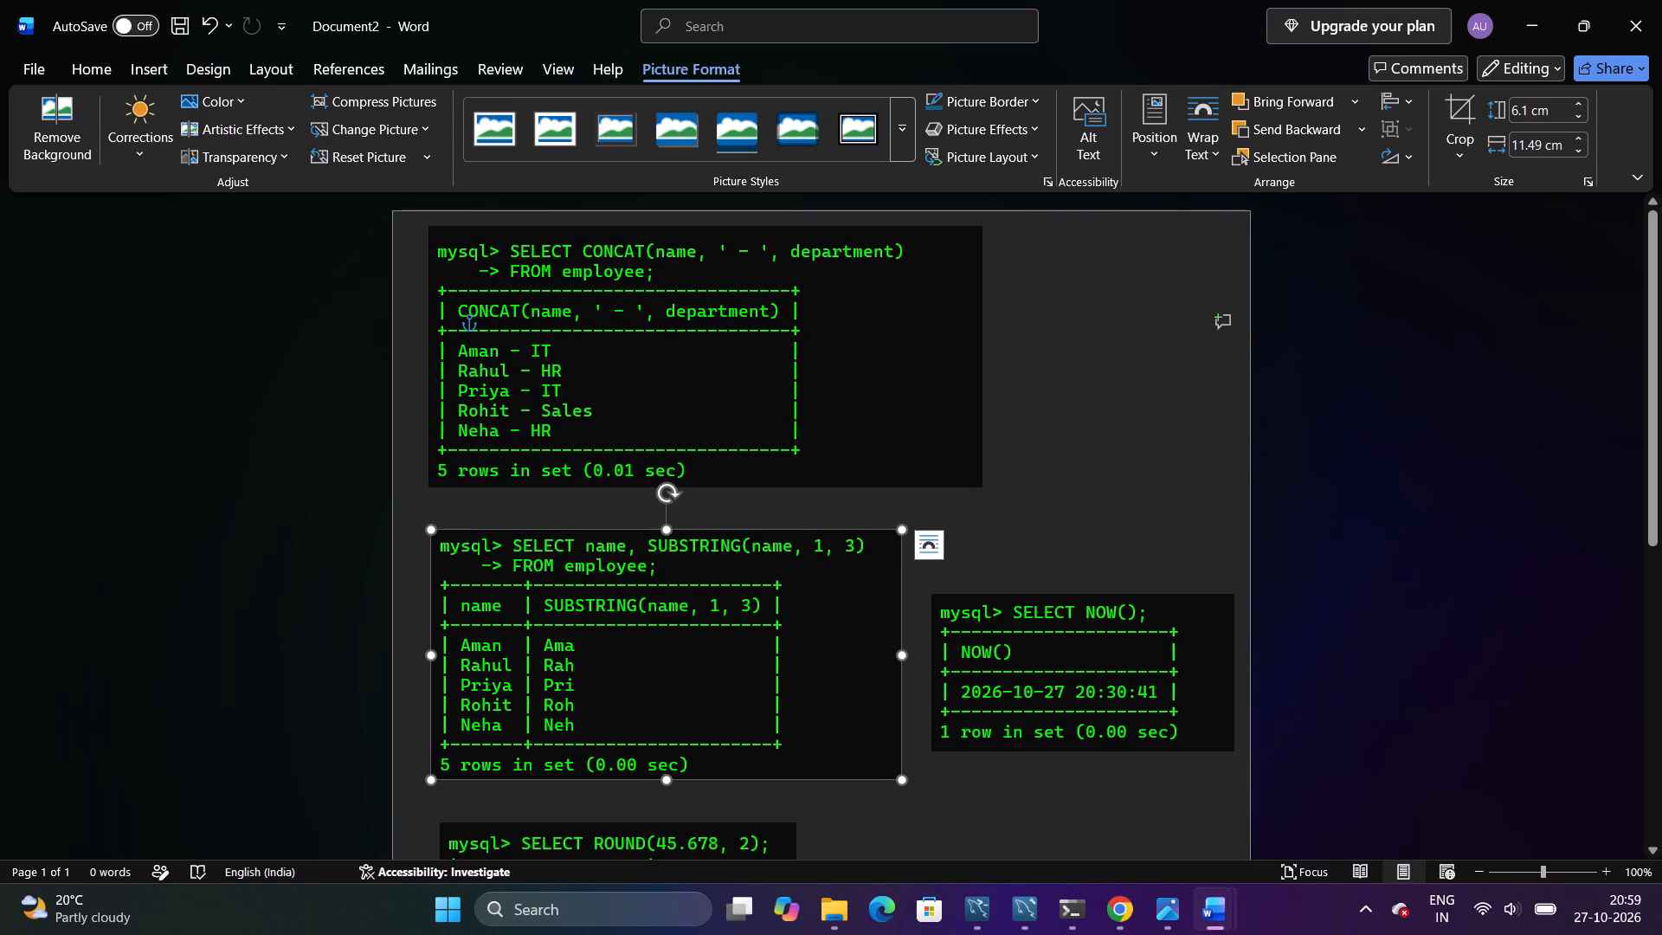
{"action": "left_click", "coordinate": [1207, 149]}
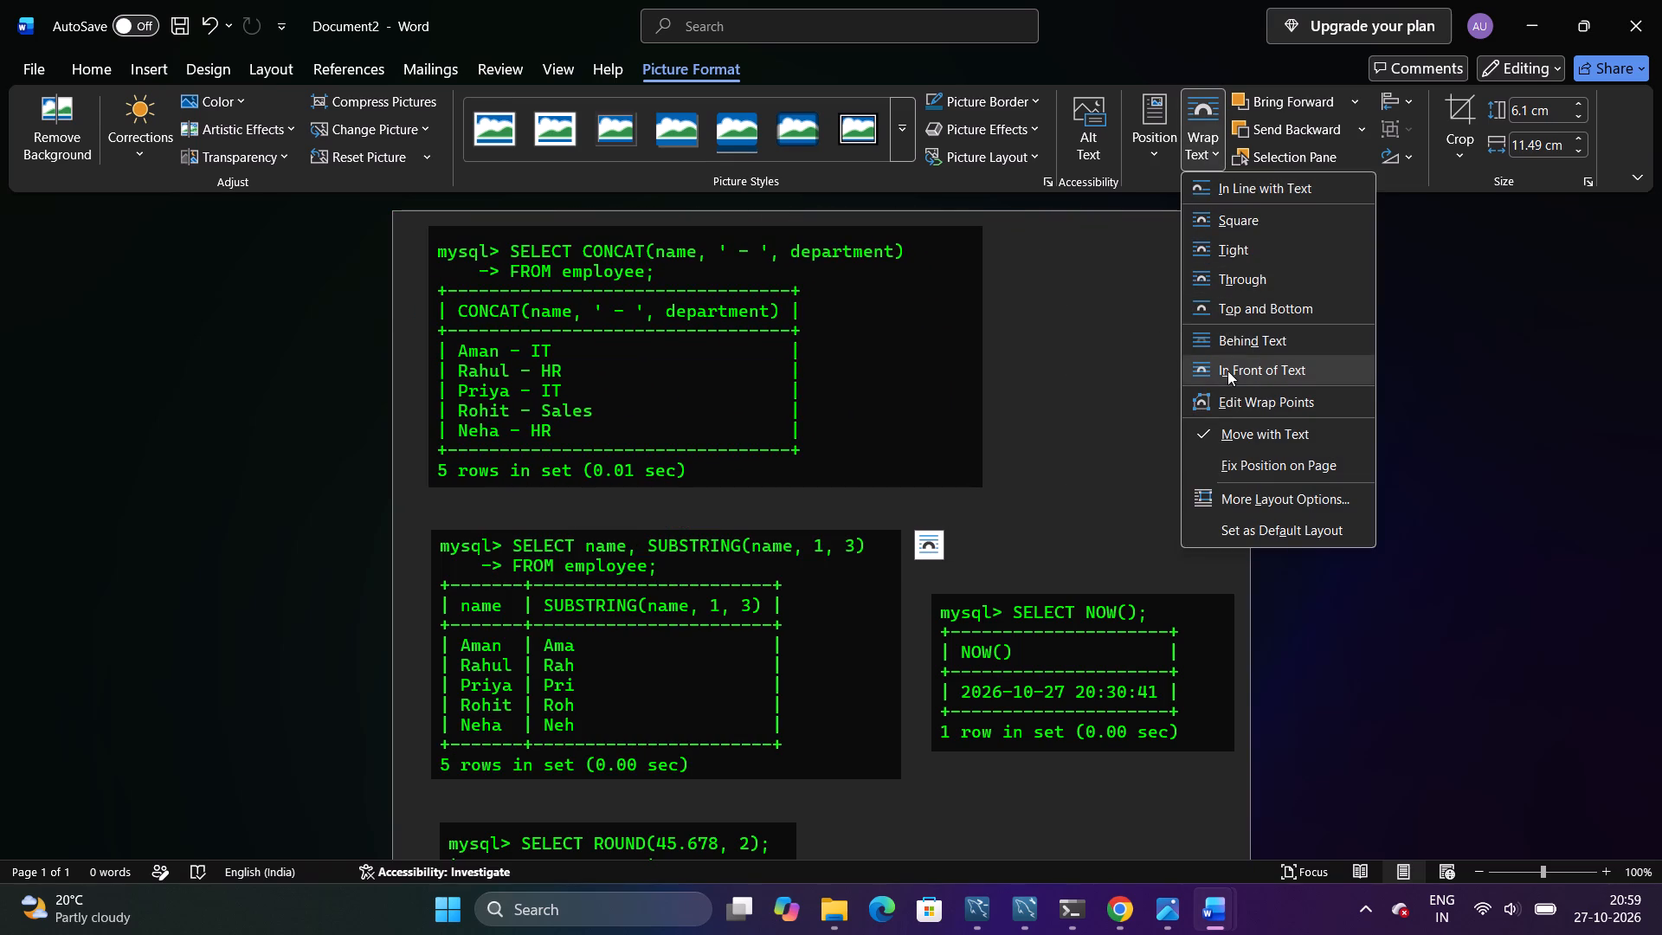
{"action": "left_click", "coordinate": [1227, 371]}
{"action": "left_click_drag", "start_coordinate": [744, 625], "coordinate": [748, 596]}
Move the ROUND(45.678, 2) screenshot up to just below the SUBSTRING screenshot, left edges roughly aligned.
{"action": "scroll", "coordinate": [716, 764], "scroll_direction": "down", "scroll_amount": 3}
{"action": "left_click", "coordinate": [694, 737]}
{"action": "left_click_drag", "start_coordinate": [689, 725], "coordinate": [689, 718]}
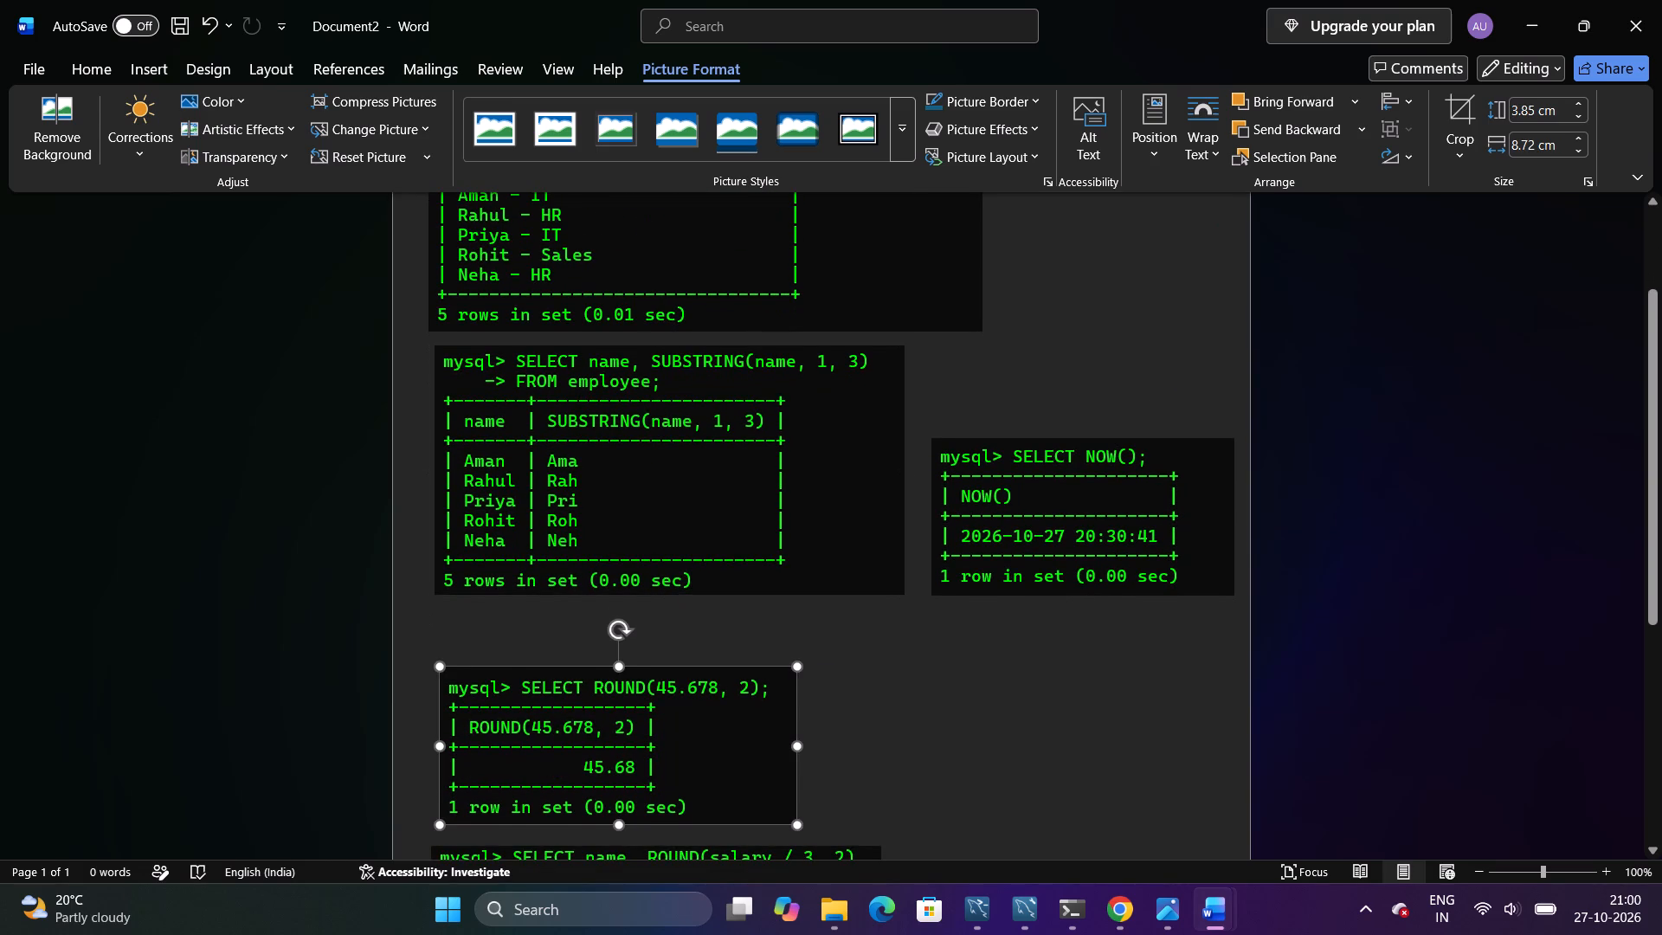
{"action": "left_click_drag", "start_coordinate": [689, 718], "coordinate": [689, 665]}
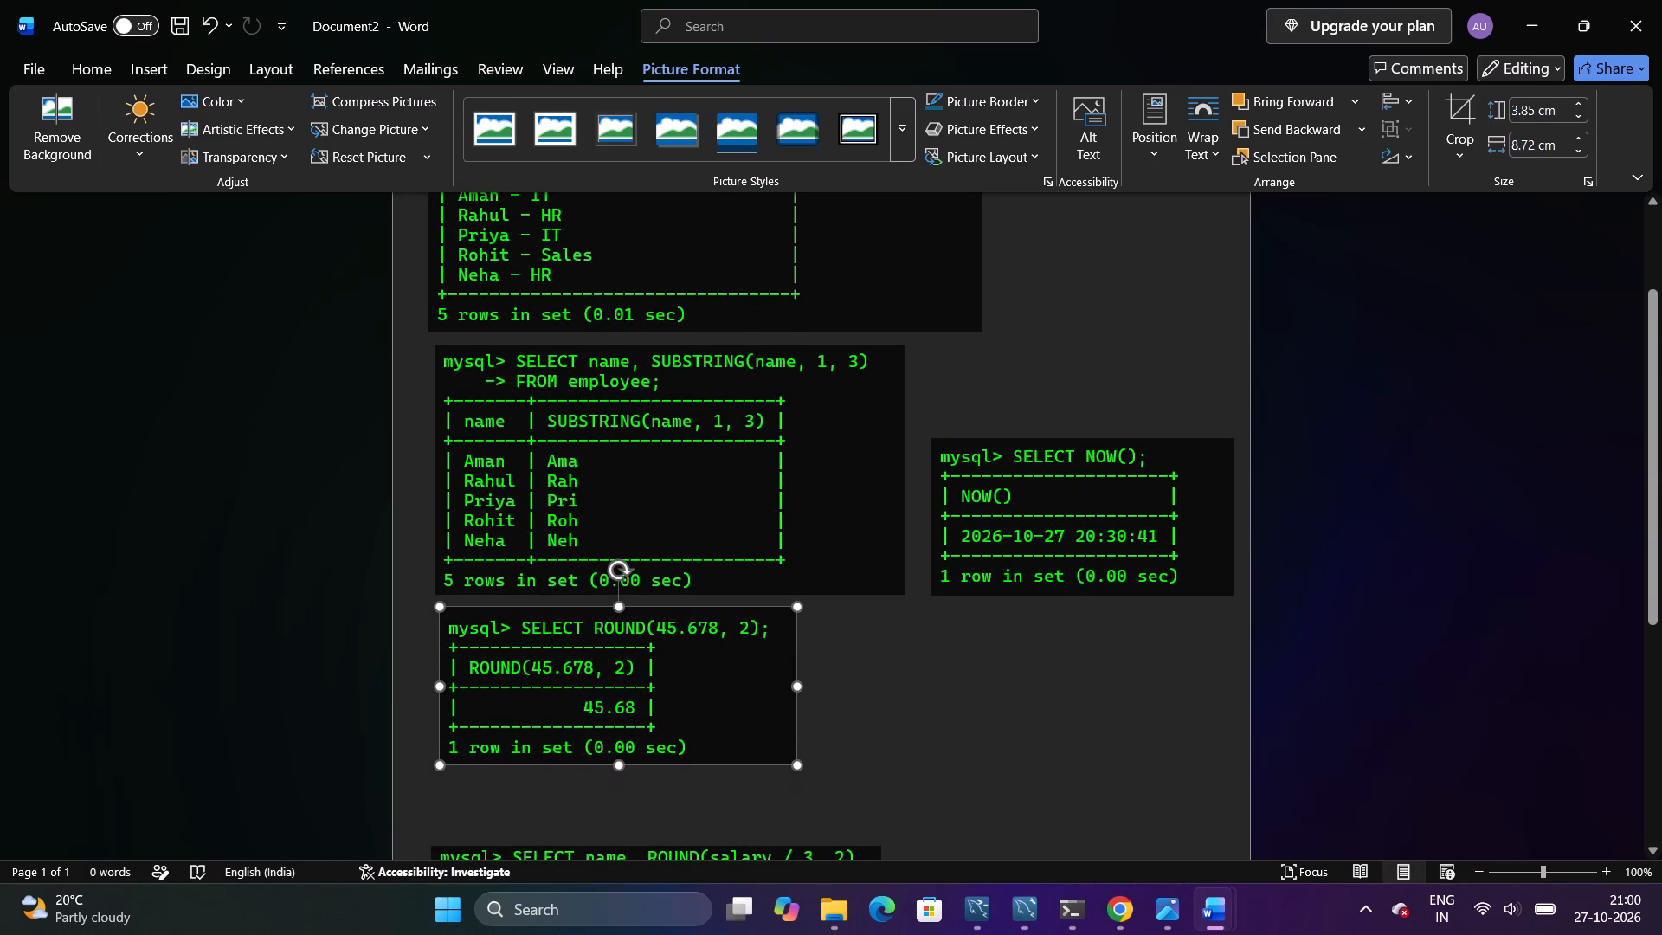
Move the ROUND(salary / 3, 2) screenshot up to just below the ROUND(45.678, 2) screenshot, left edges roughly aligned.
{"action": "scroll", "coordinate": [817, 678], "scroll_direction": "down", "scroll_amount": 6}
{"action": "left_click", "coordinate": [728, 666]}
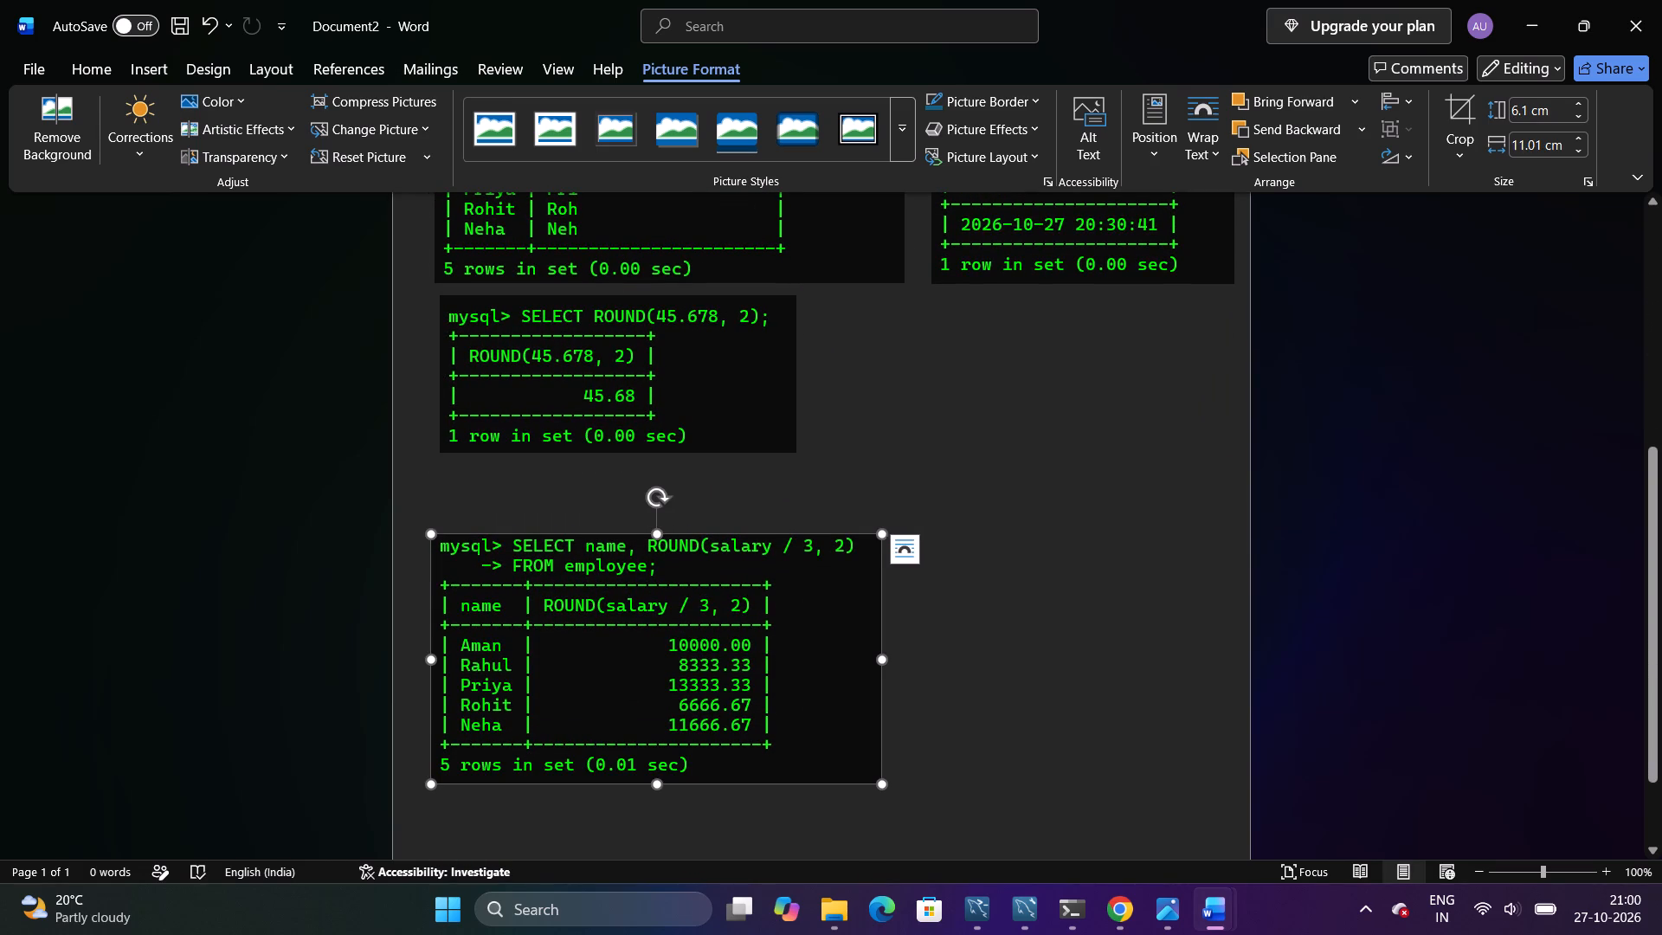
{"action": "left_click_drag", "start_coordinate": [728, 665], "coordinate": [722, 629]}
{"action": "left_click_drag", "start_coordinate": [718, 623], "coordinate": [705, 571]}
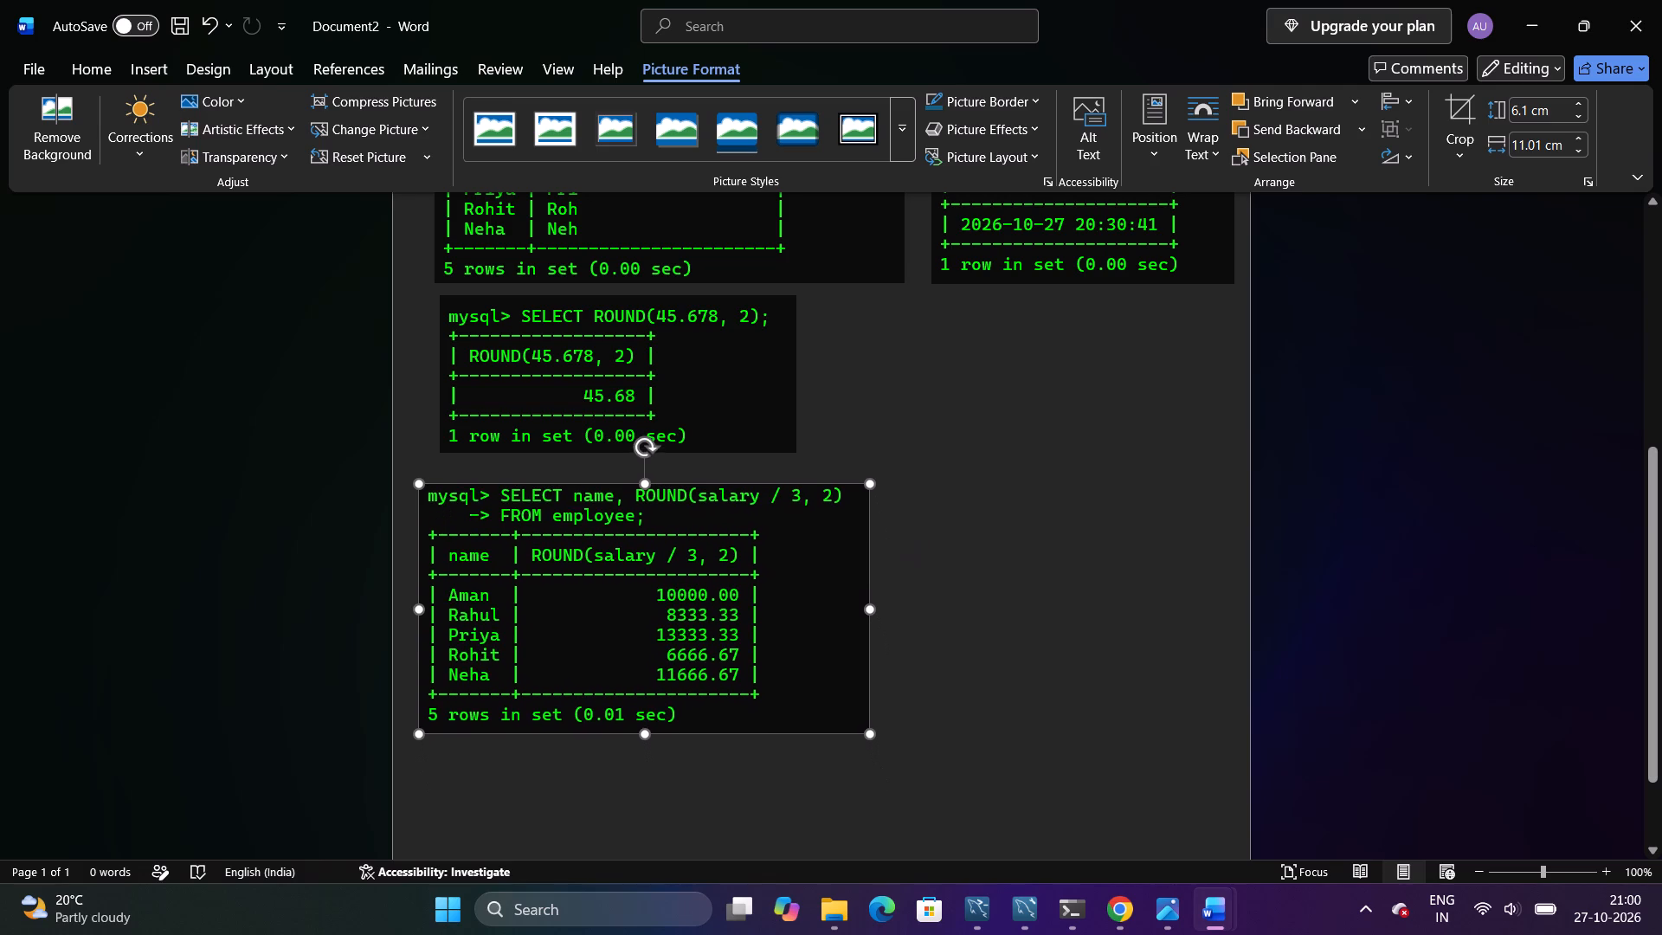
{"action": "left_click_drag", "start_coordinate": [705, 571], "coordinate": [719, 564]}
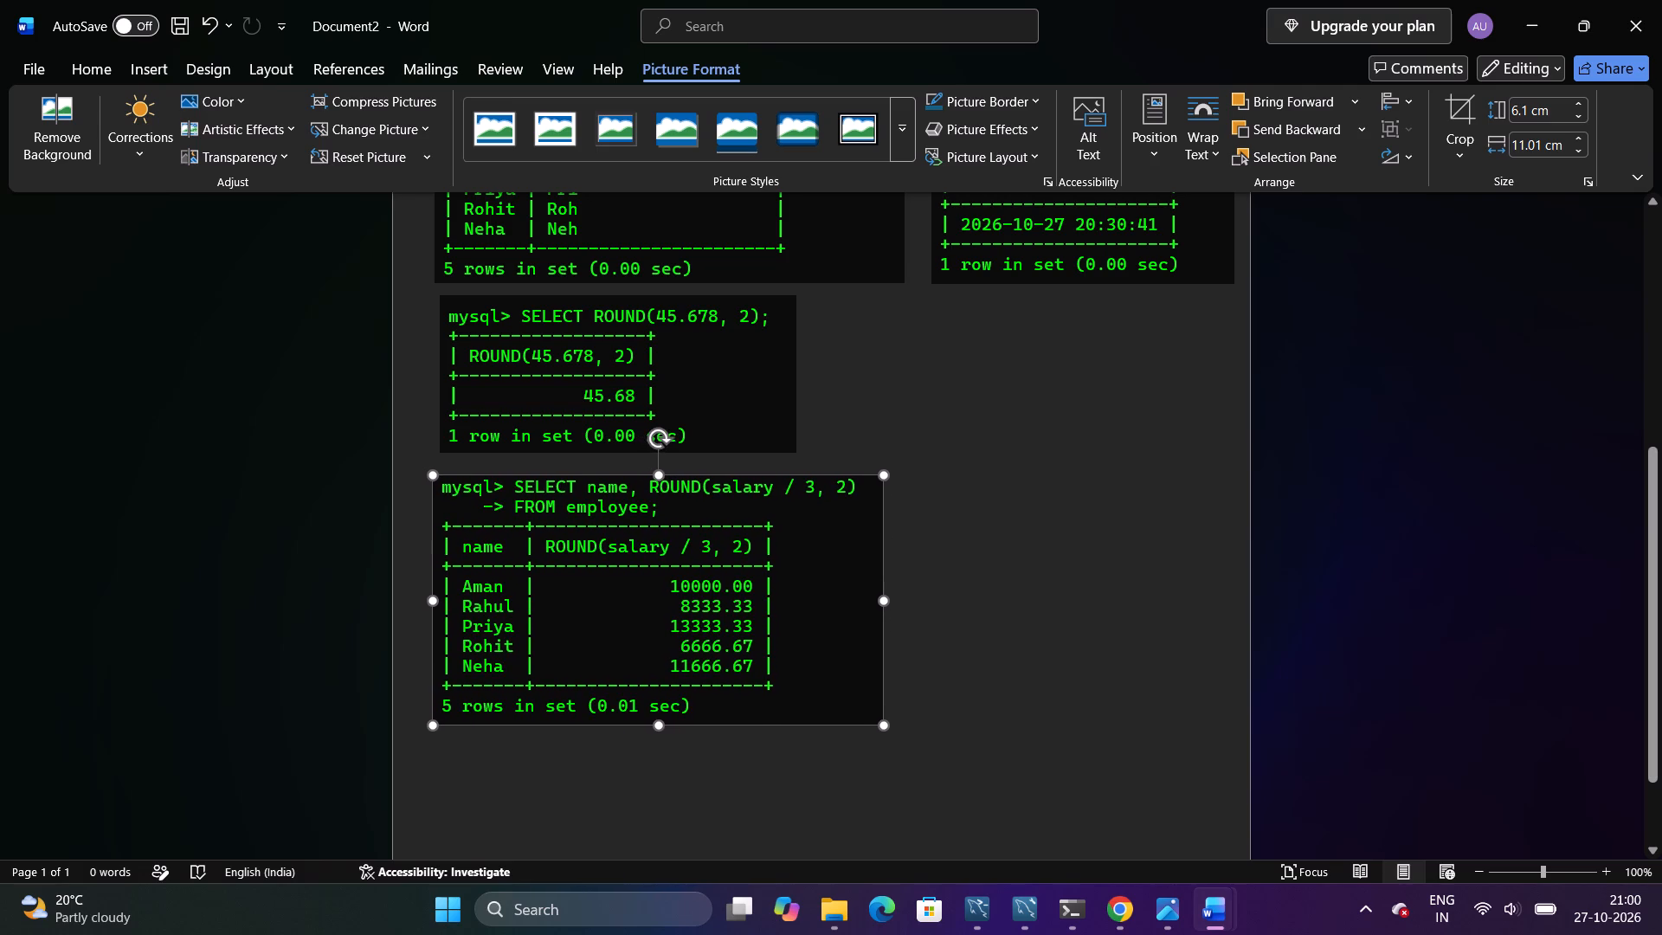
{"action": "left_click_drag", "start_coordinate": [719, 564], "coordinate": [722, 562]}
Move the NOW() screenshot from beside the stack to the page bottom, below the ROUND(salary / 3, 2) screenshot and near its left edge.
{"action": "scroll", "coordinate": [953, 586], "scroll_direction": "down", "scroll_amount": 3}
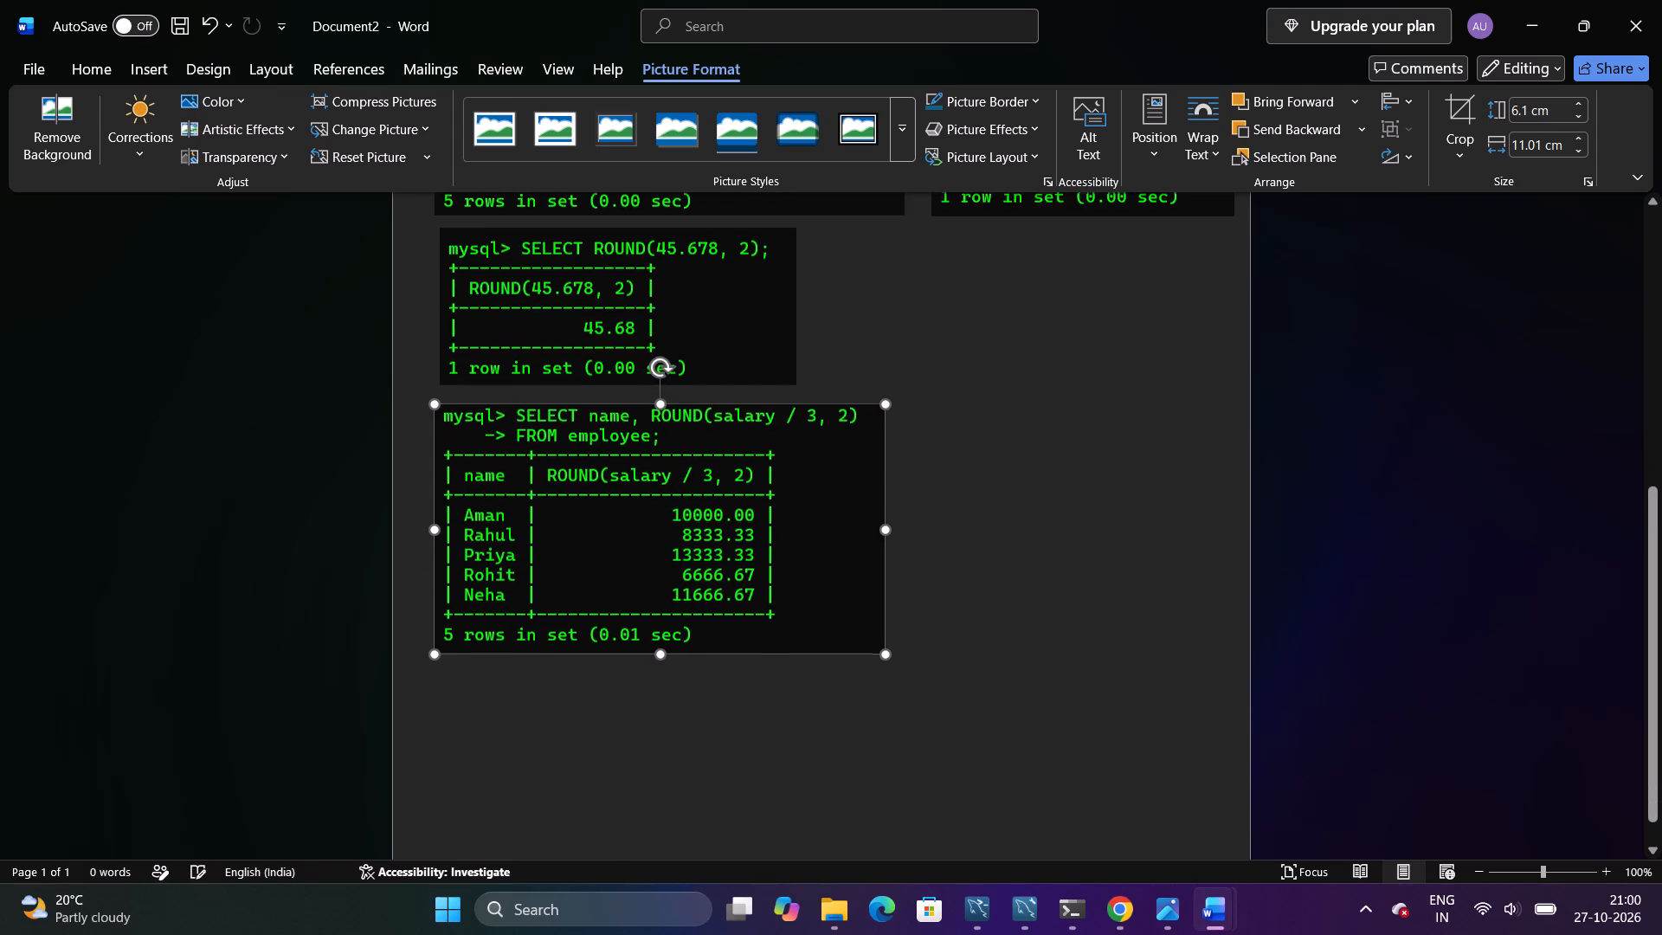
{"action": "scroll", "coordinate": [953, 586], "scroll_direction": "down", "scroll_amount": 1}
{"action": "scroll", "coordinate": [1027, 510], "scroll_direction": "up", "scroll_amount": 3}
{"action": "left_click", "coordinate": [1085, 256]}
{"action": "left_click_drag", "start_coordinate": [1087, 272], "coordinate": [1066, 408]}
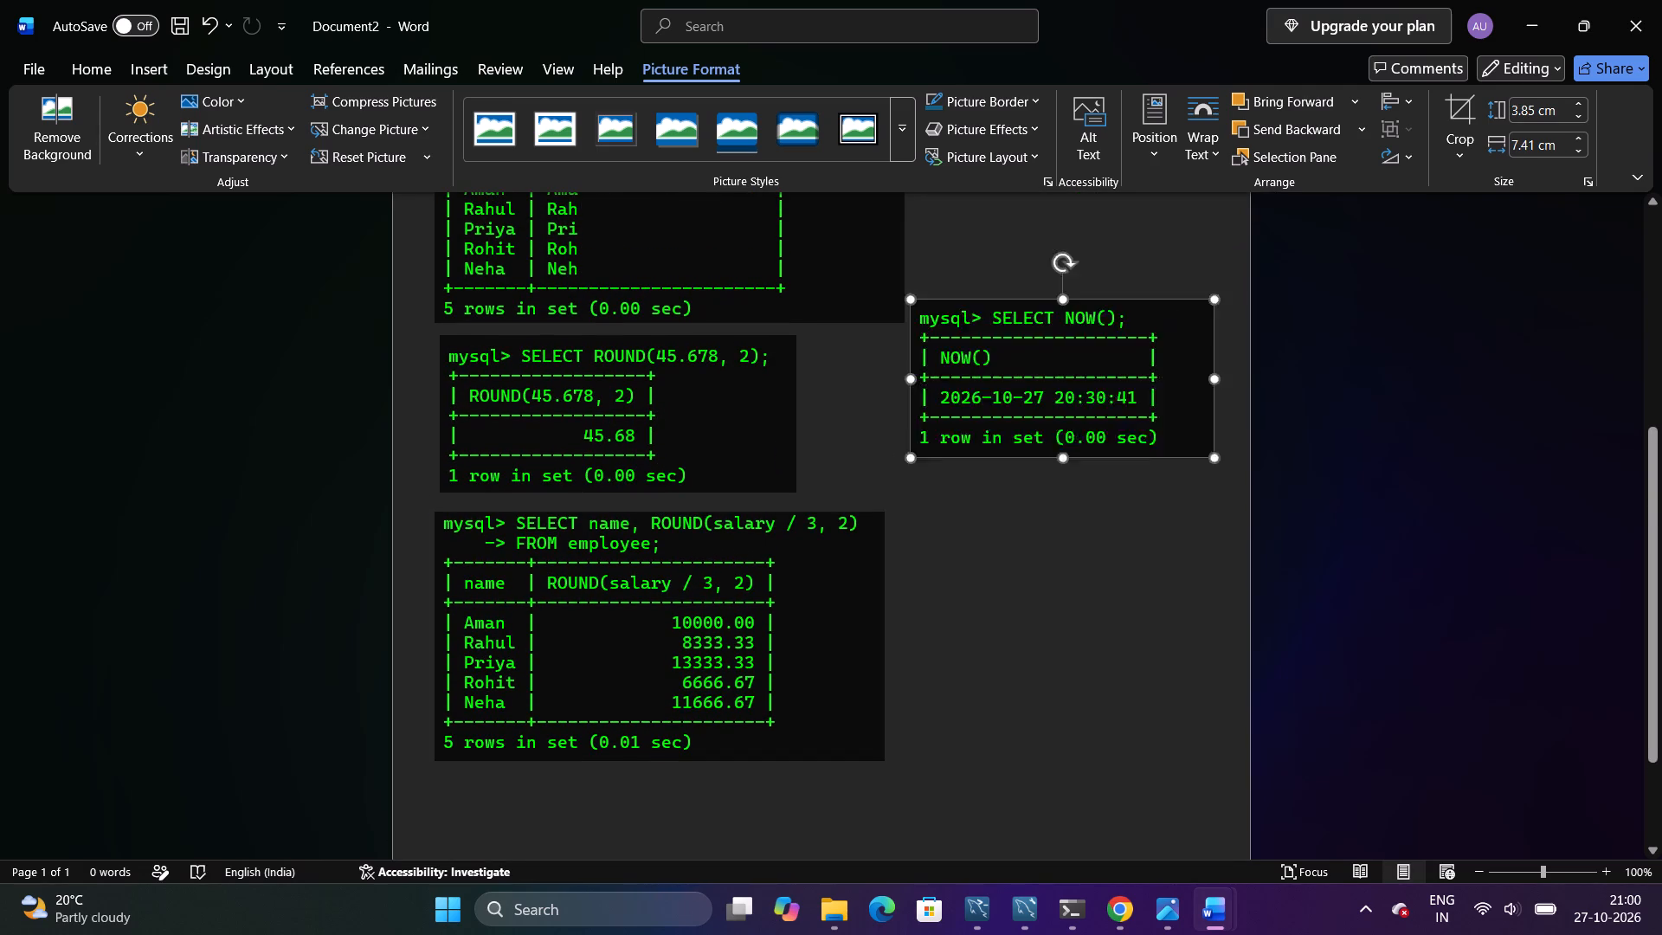
{"action": "left_click_drag", "start_coordinate": [1066, 408], "coordinate": [1010, 676]}
{"action": "scroll", "coordinate": [1027, 332], "scroll_direction": "down", "scroll_amount": 7}
{"action": "left_click_drag", "start_coordinate": [981, 545], "coordinate": [970, 575]}
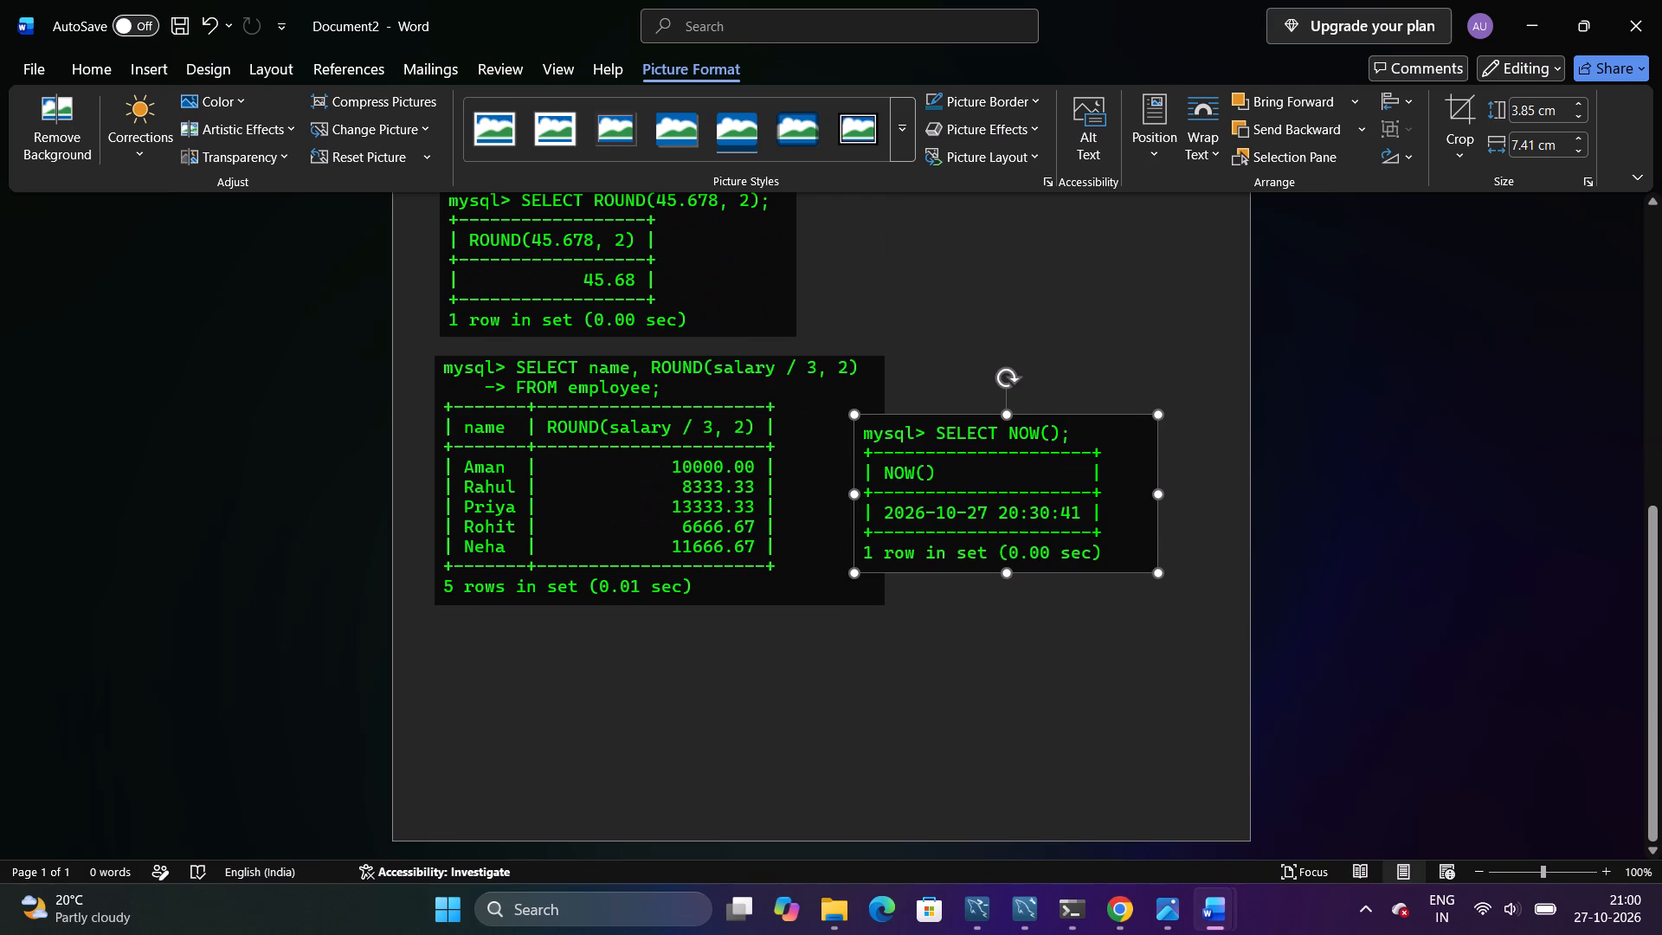
{"action": "left_click_drag", "start_coordinate": [970, 575], "coordinate": [595, 783]}
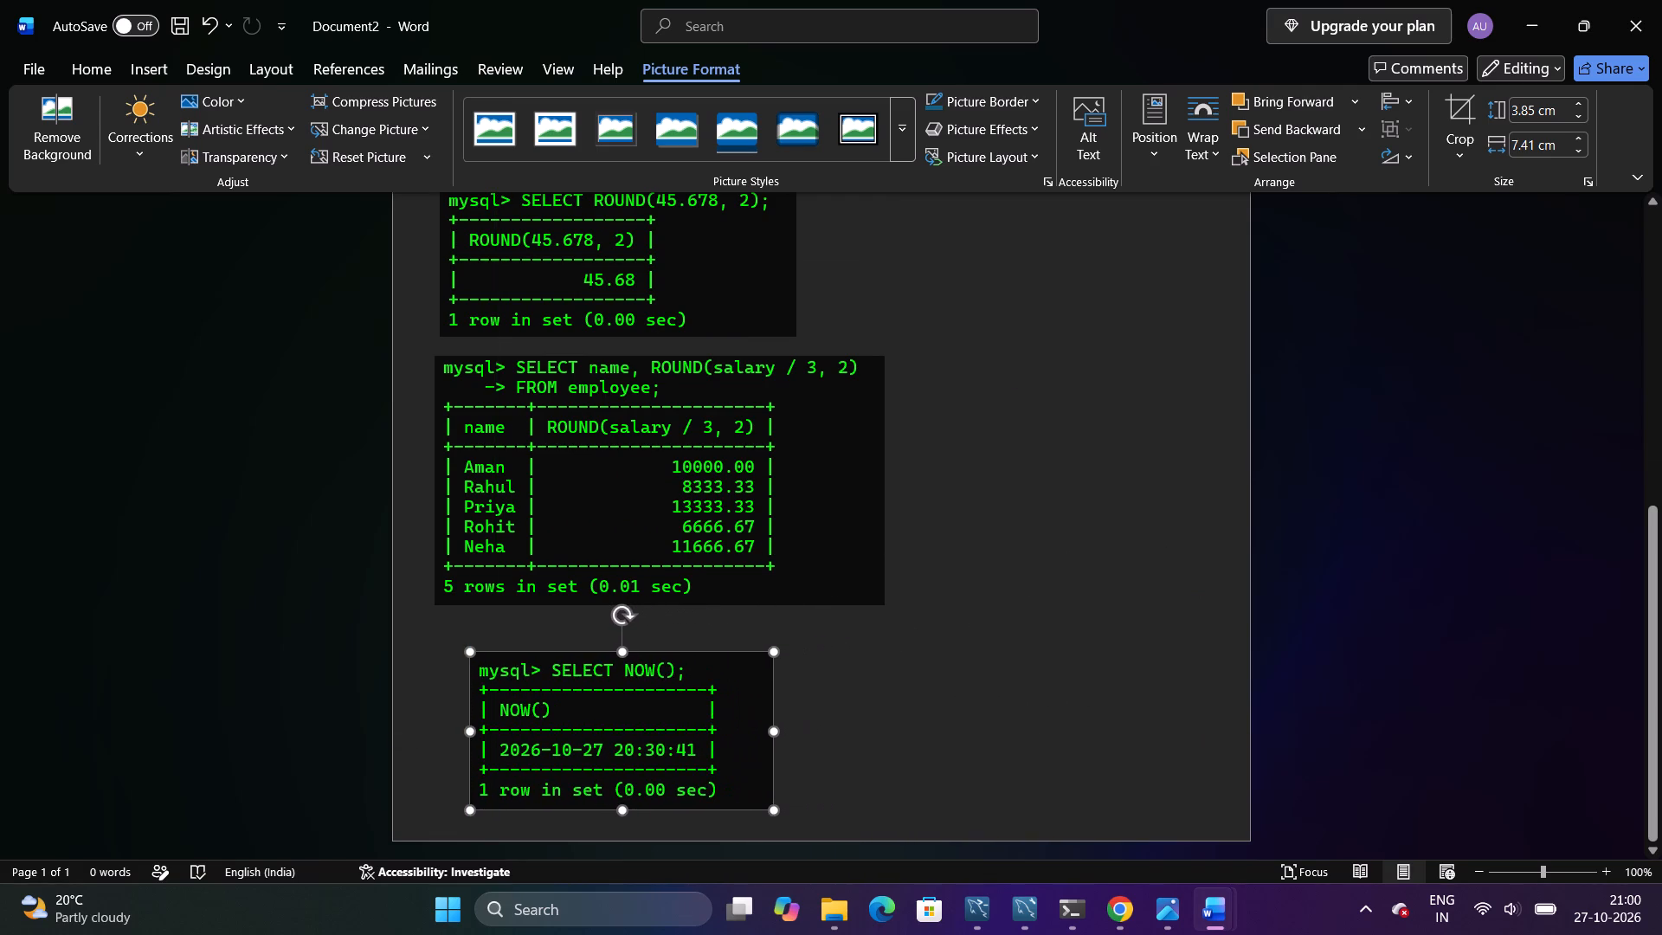
{"action": "left_click_drag", "start_coordinate": [595, 783], "coordinate": [583, 788]}
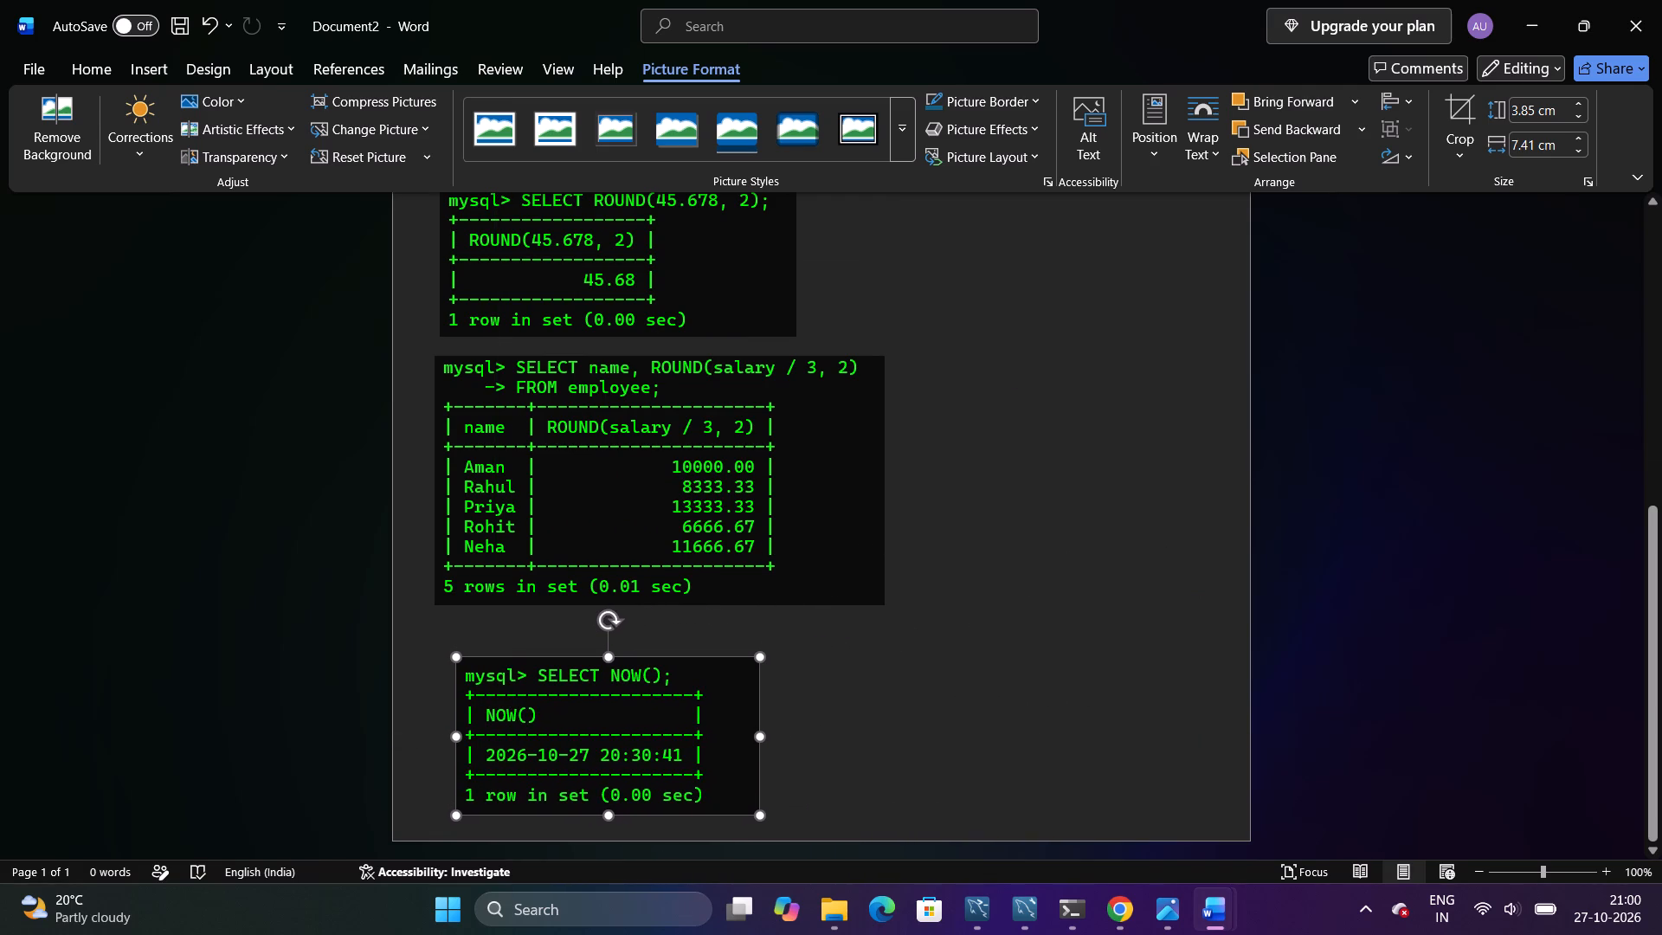
{"action": "left_click_drag", "start_coordinate": [583, 788], "coordinate": [579, 782]}
Move the NOW() screenshot up slightly, leaving only a small gap below the ROUND(salary / 3, 2) screenshot.
{"action": "left_click", "coordinate": [996, 634]}
{"action": "scroll", "coordinate": [987, 572], "scroll_direction": "up", "scroll_amount": 8}
{"action": "scroll", "coordinate": [1061, 443], "scroll_direction": "up", "scroll_amount": 6}
{"action": "scroll", "coordinate": [1078, 376], "scroll_direction": "down", "scroll_amount": 10}
{"action": "scroll", "coordinate": [1084, 459], "scroll_direction": "down", "scroll_amount": 5}
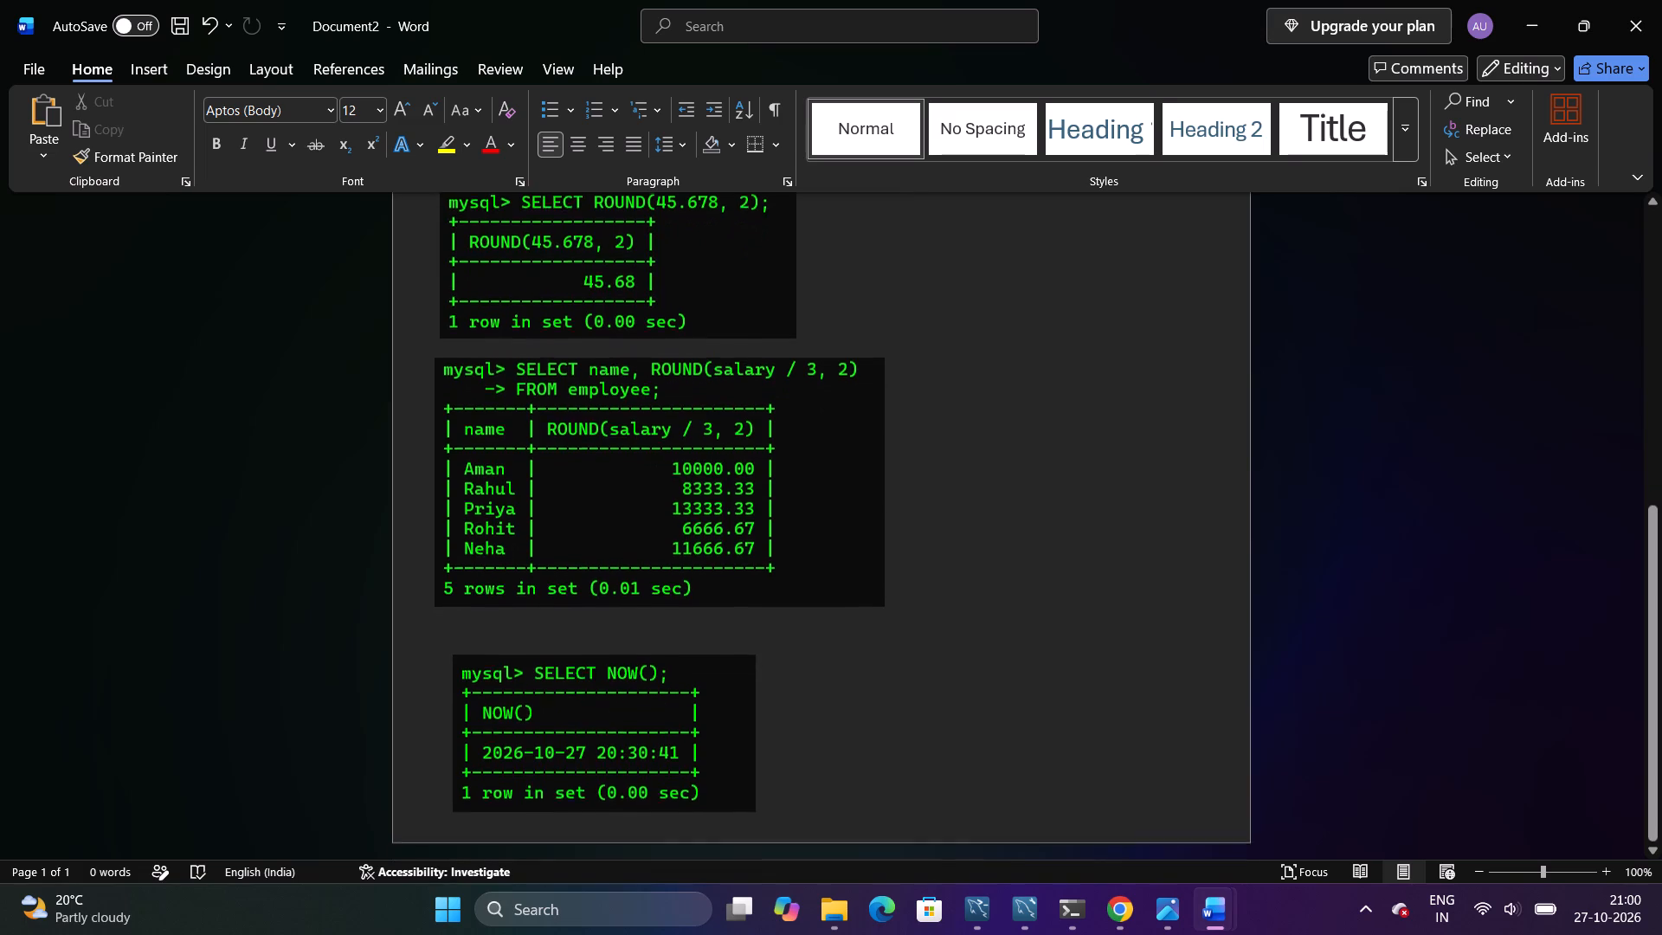
{"action": "scroll", "coordinate": [1070, 453], "scroll_direction": "up", "scroll_amount": 16}
{"action": "scroll", "coordinate": [1041, 429], "scroll_direction": "up", "scroll_amount": 5}
{"action": "scroll", "coordinate": [1035, 449], "scroll_direction": "down", "scroll_amount": 13}
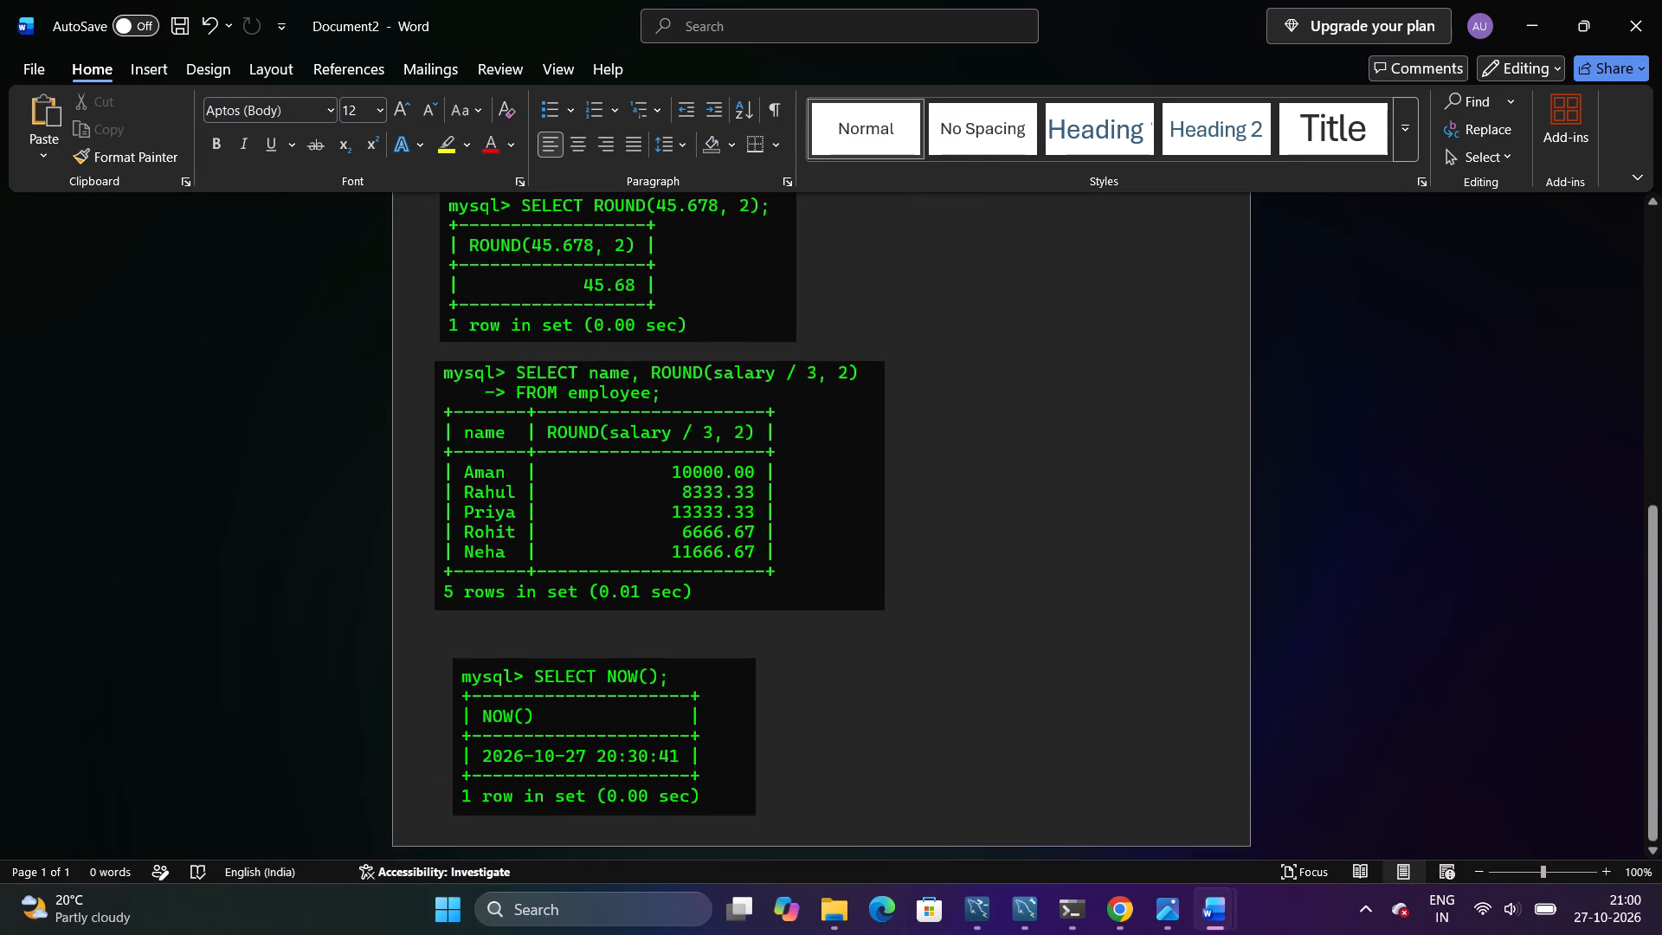
{"action": "scroll", "coordinate": [1040, 461], "scroll_direction": "down", "scroll_amount": 6}
{"action": "left_click", "coordinate": [657, 745]}
{"action": "left_click_drag", "start_coordinate": [651, 738], "coordinate": [652, 740]}
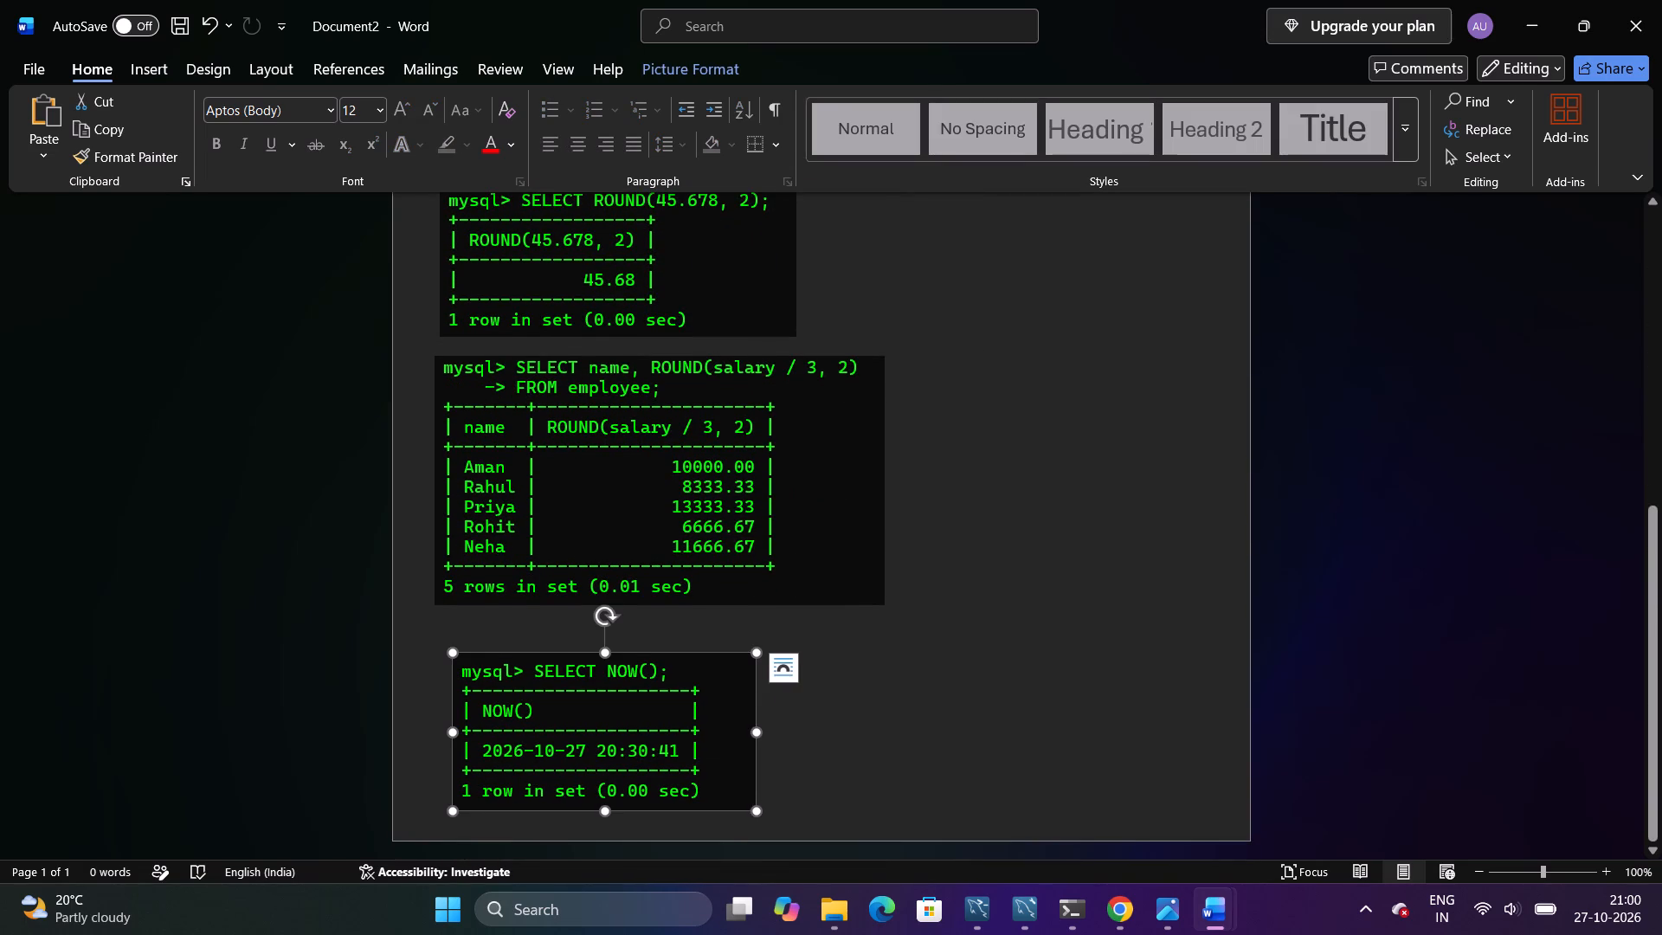
{"action": "left_click_drag", "start_coordinate": [652, 740], "coordinate": [653, 712]}
{"action": "left_click", "coordinate": [957, 637]}
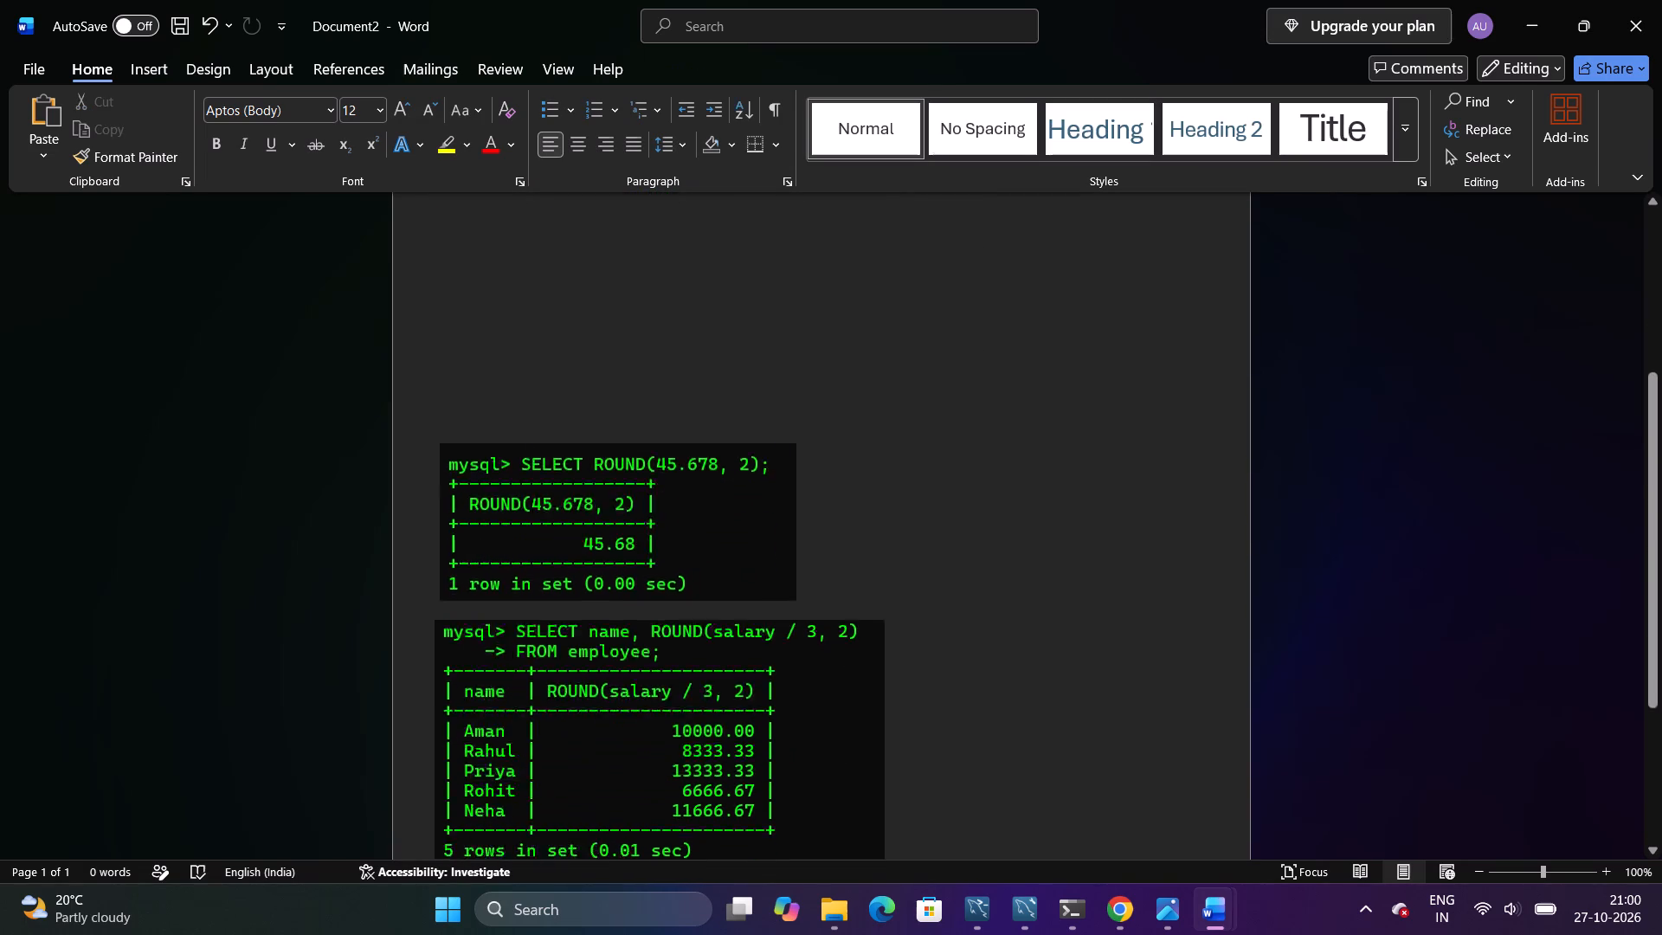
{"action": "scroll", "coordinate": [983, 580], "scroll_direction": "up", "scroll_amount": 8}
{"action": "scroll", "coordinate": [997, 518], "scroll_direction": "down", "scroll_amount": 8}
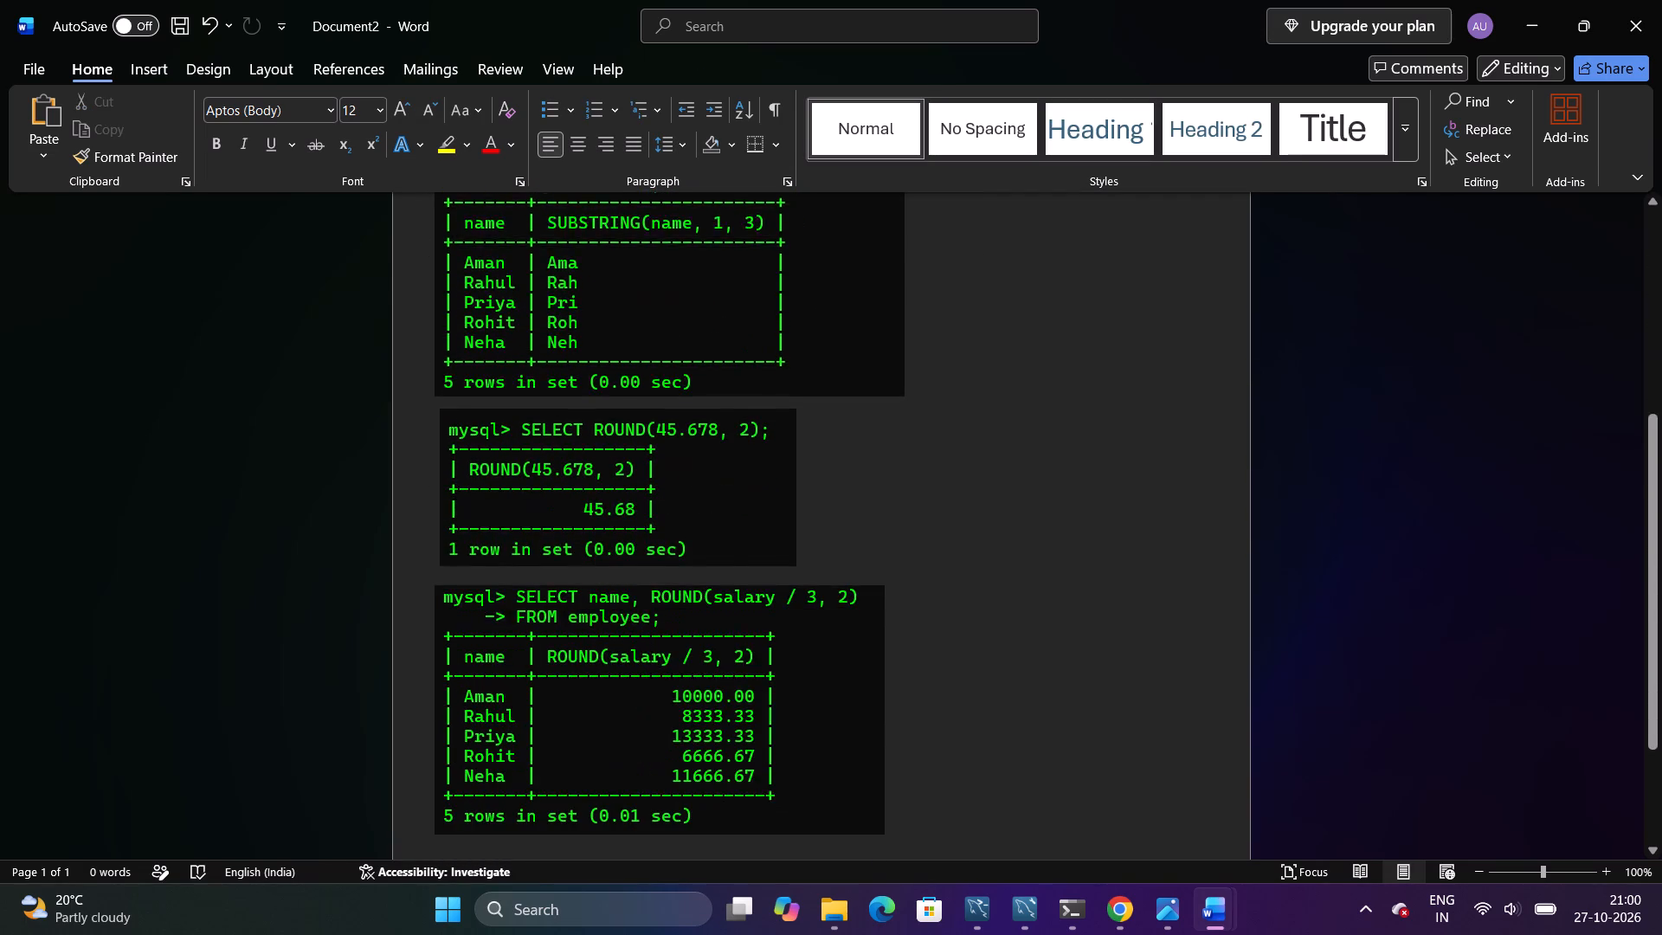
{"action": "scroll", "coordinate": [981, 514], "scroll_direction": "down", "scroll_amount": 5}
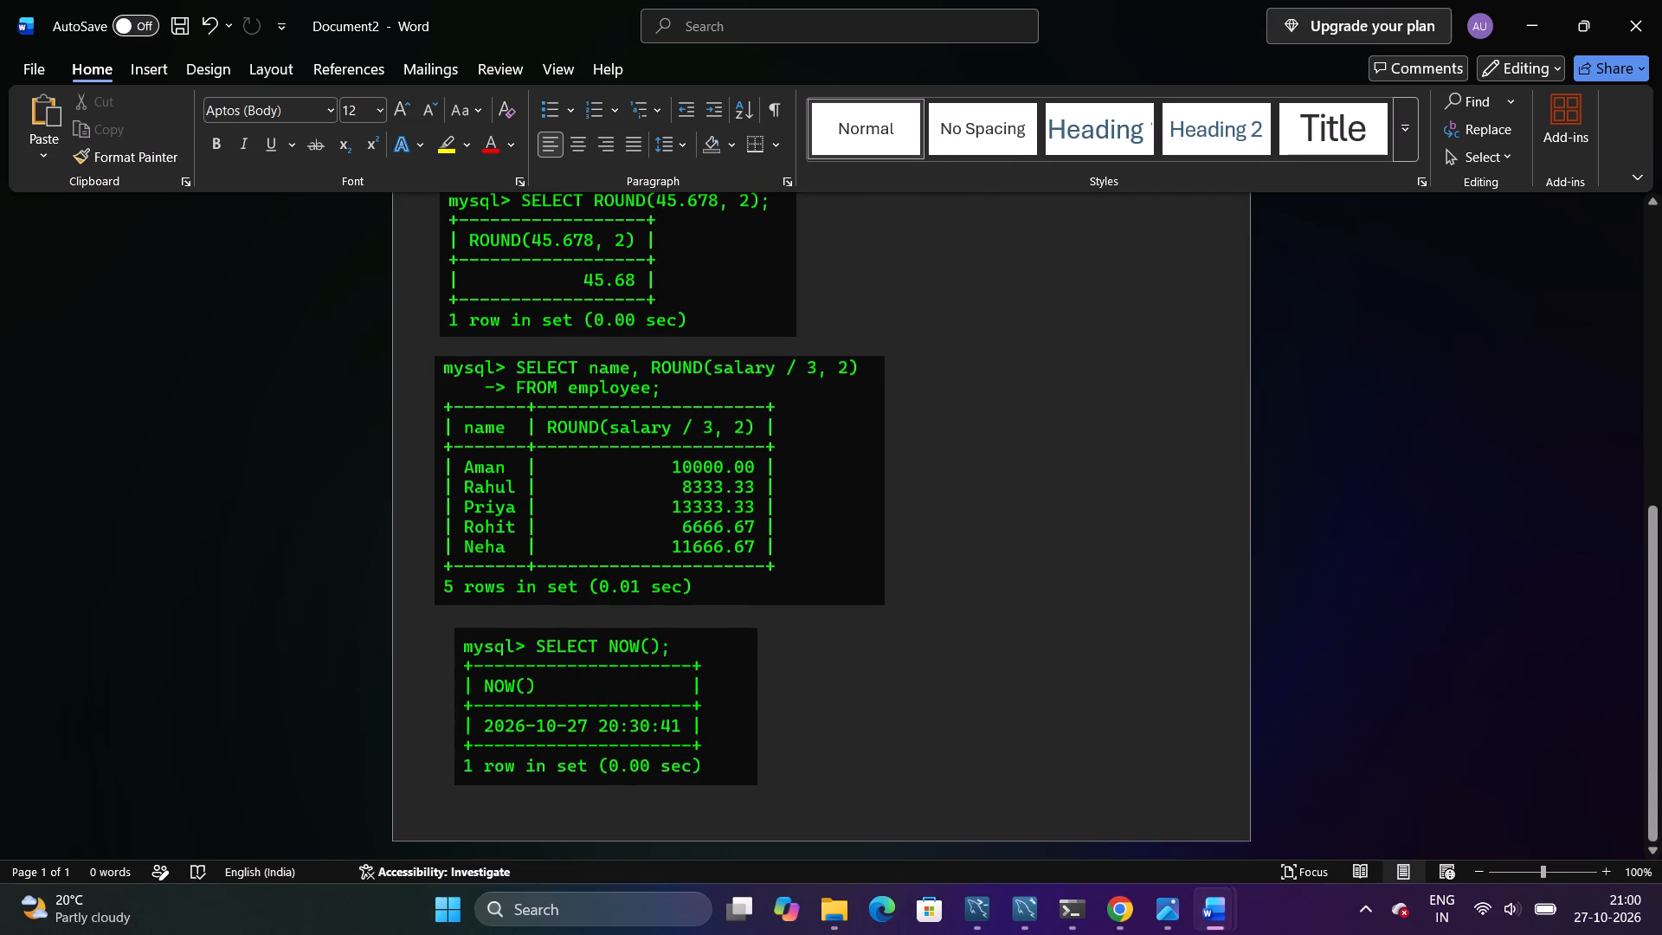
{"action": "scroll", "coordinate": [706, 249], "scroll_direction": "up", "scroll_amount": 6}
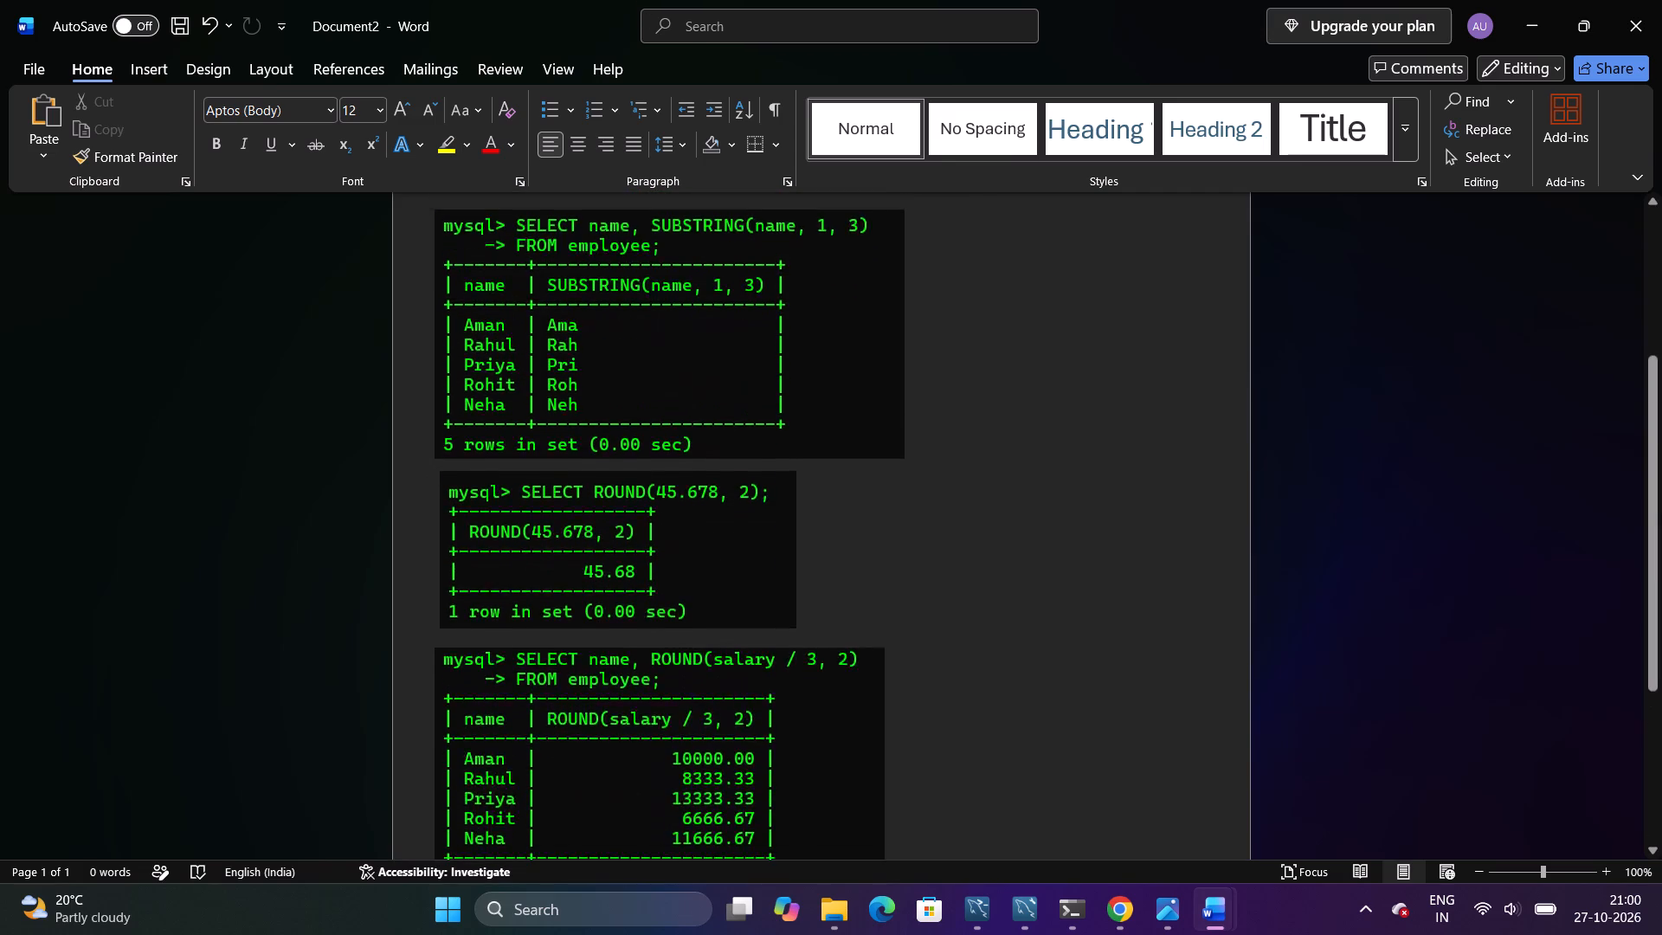
Create a new blank document to continue after the filled page of Document2.
{"action": "scroll", "coordinate": [702, 251], "scroll_direction": "down", "scroll_amount": 4}
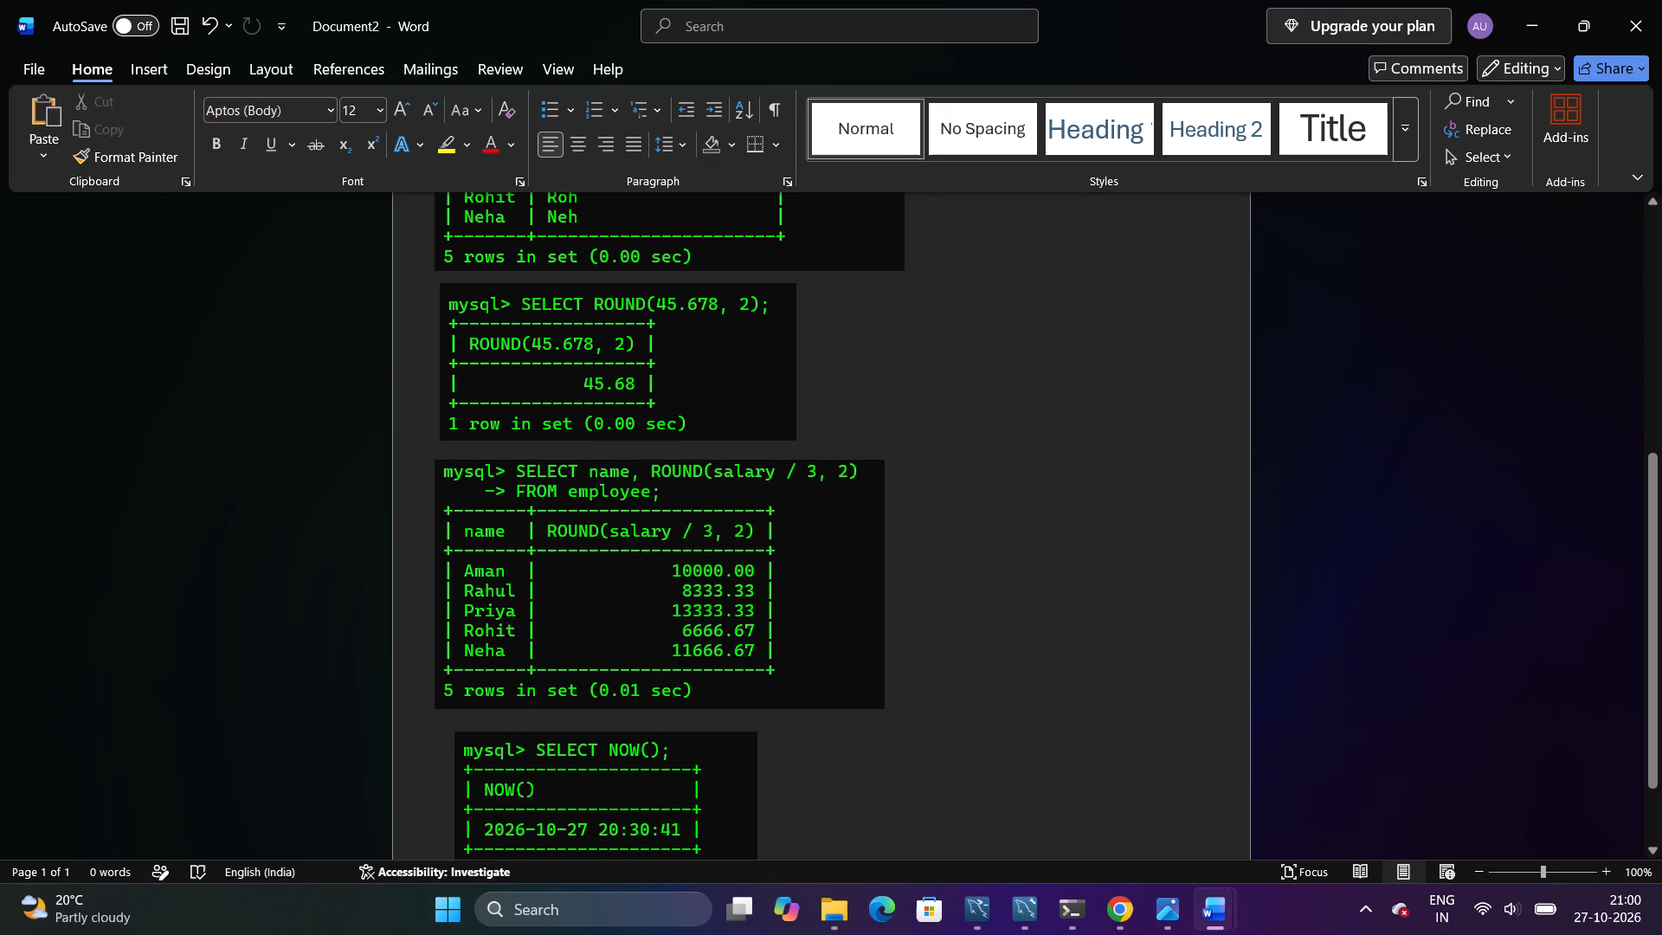
{"action": "scroll", "coordinate": [944, 439], "scroll_direction": "down", "scroll_amount": 5}
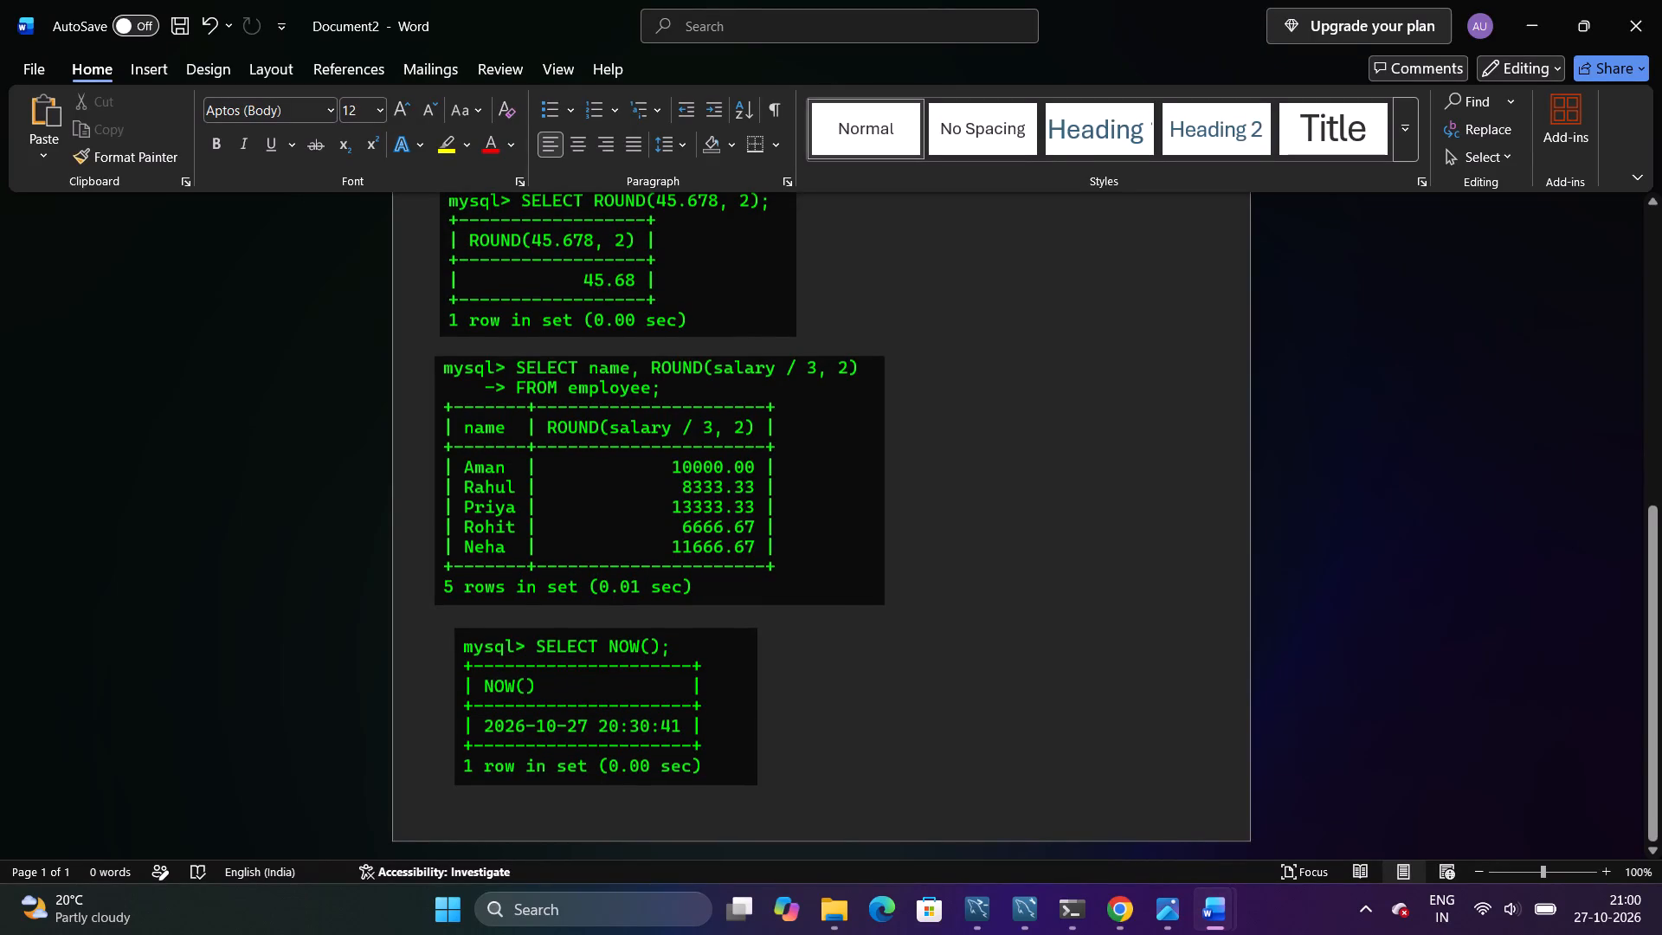
{"action": "key", "text": "ctrl+n"}
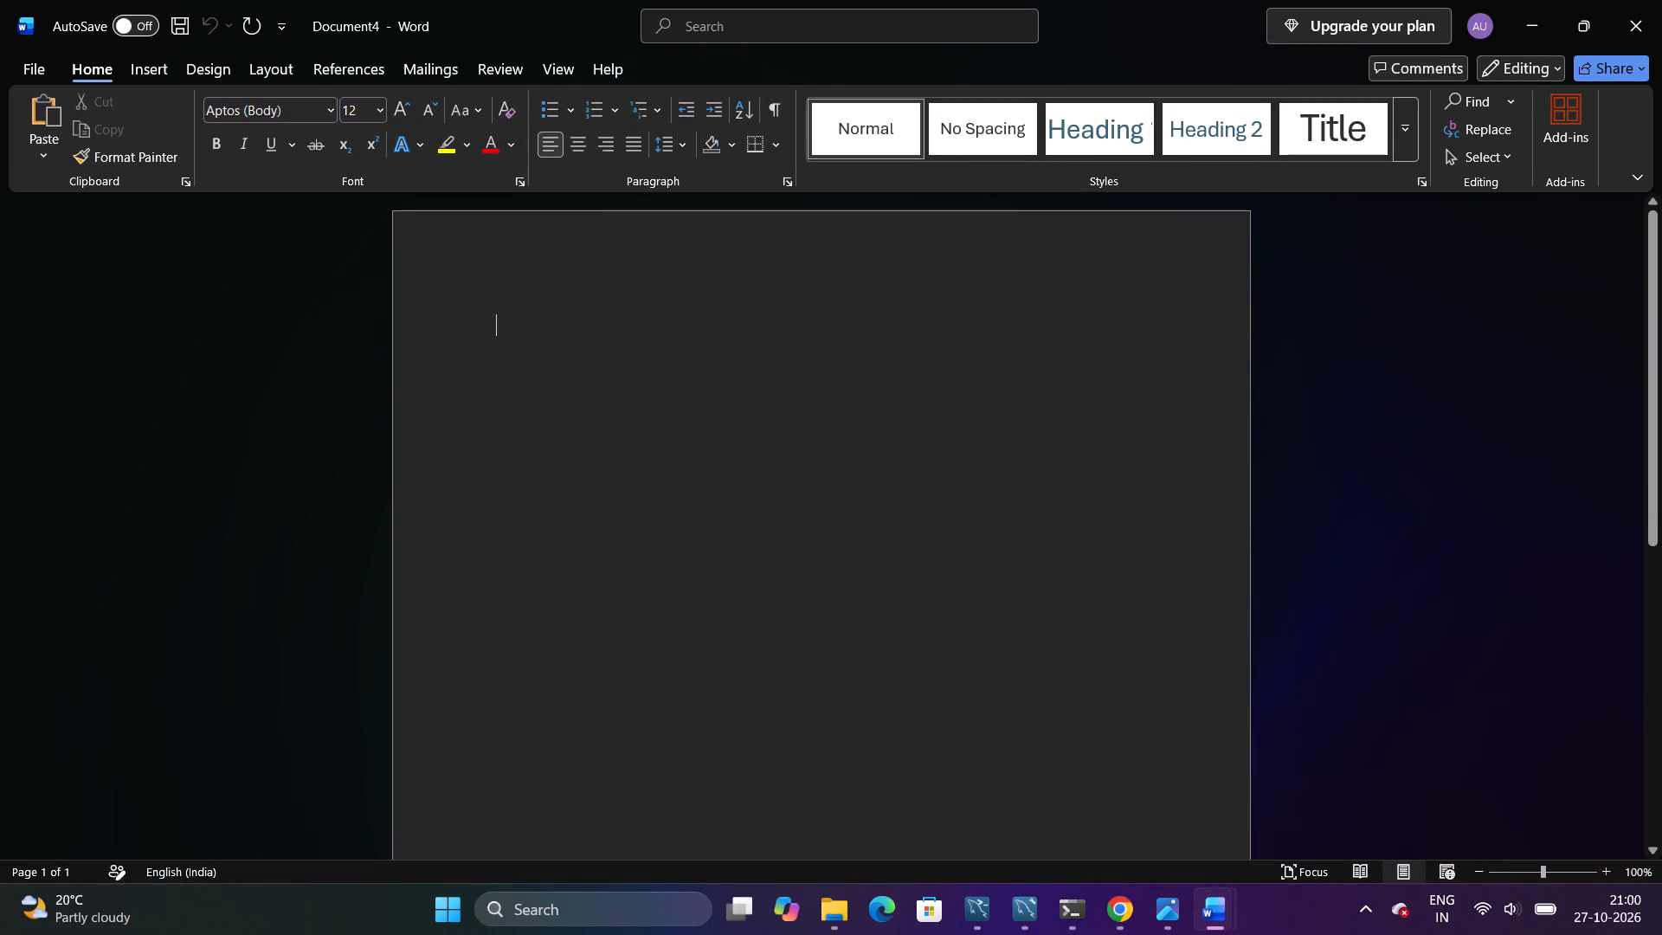
{"action": "left_click", "coordinate": [141, 68]}
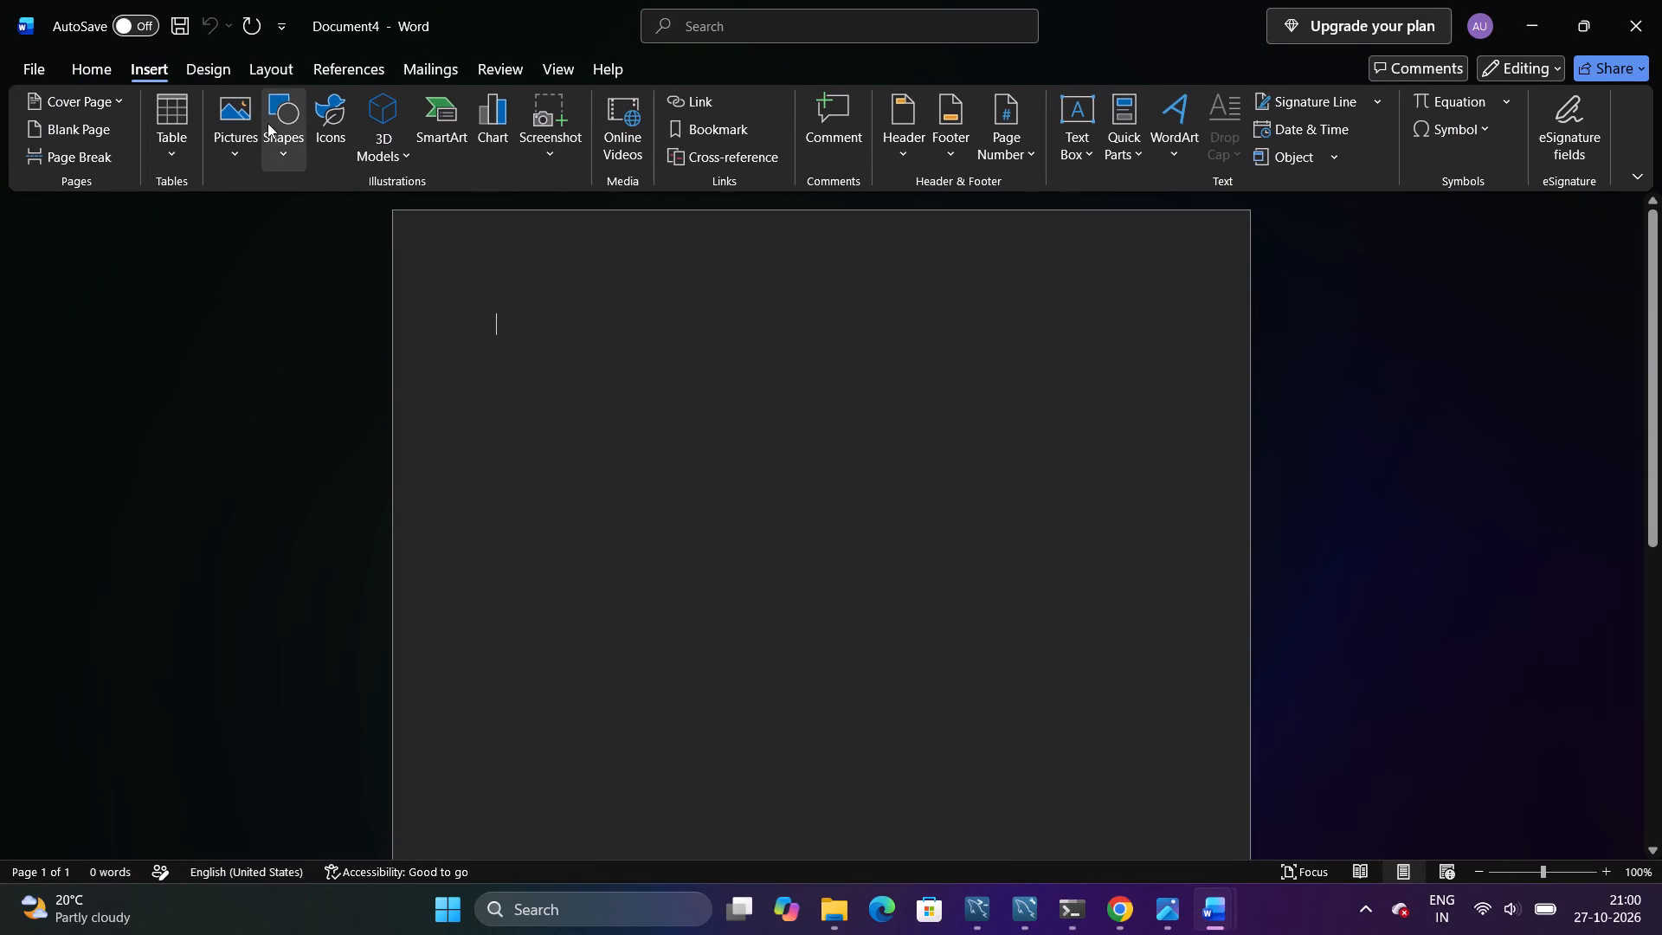
{"action": "left_click", "coordinate": [240, 139]}
{"action": "left_click", "coordinate": [328, 223]}
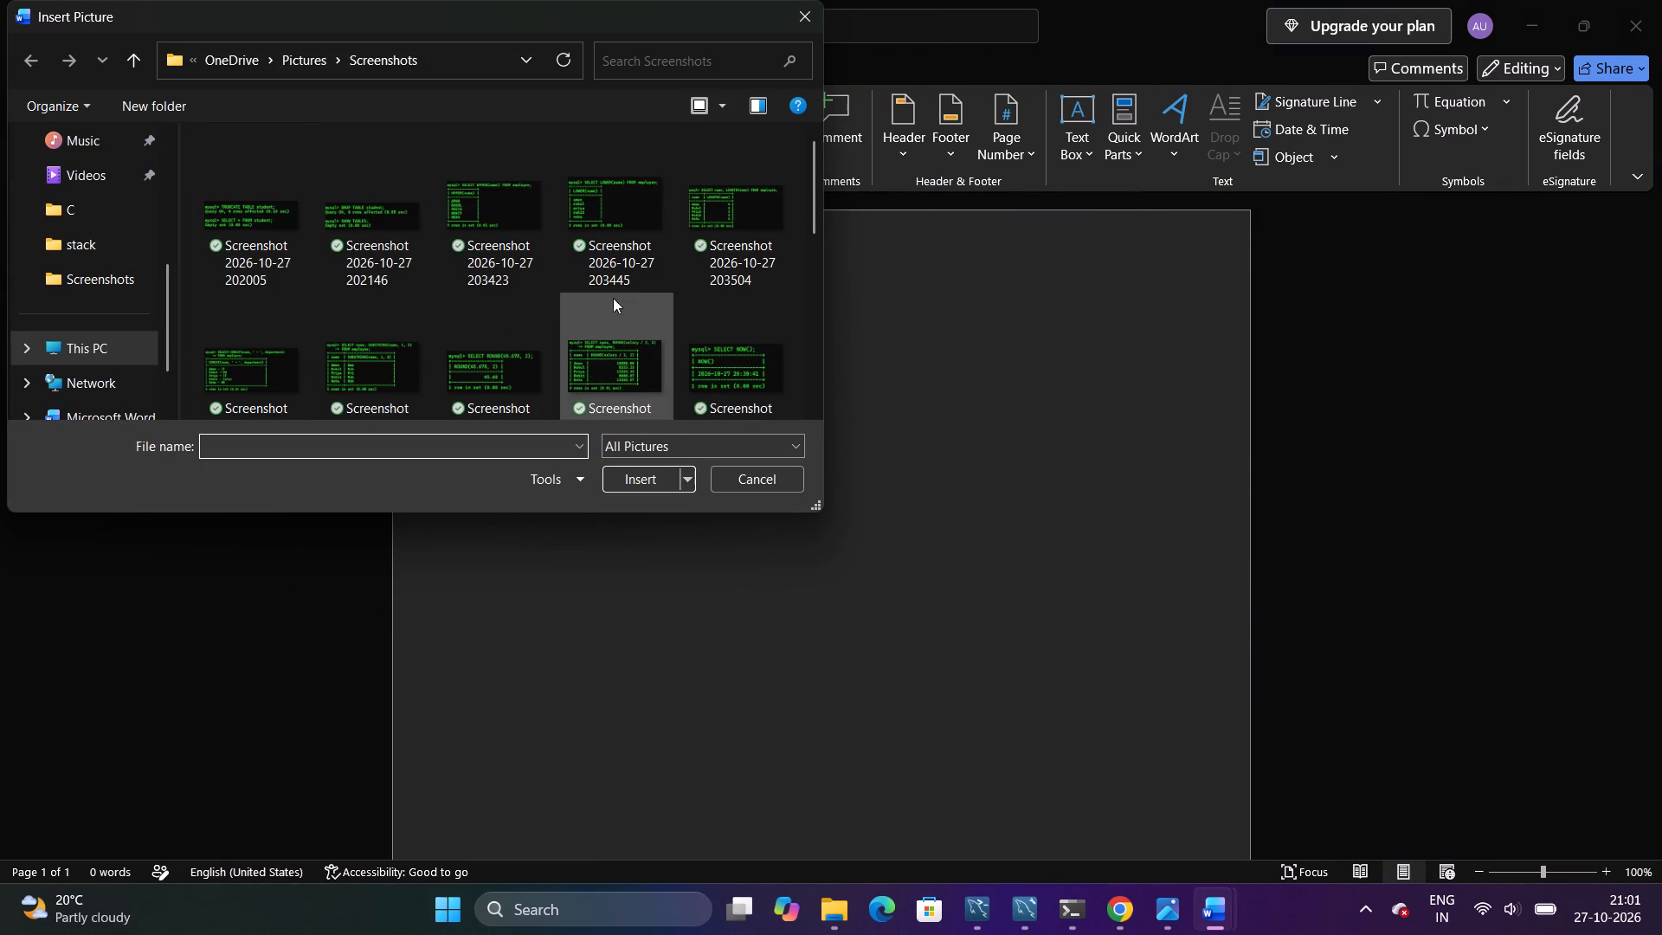
{"action": "scroll", "coordinate": [689, 347], "scroll_direction": "down", "scroll_amount": 2}
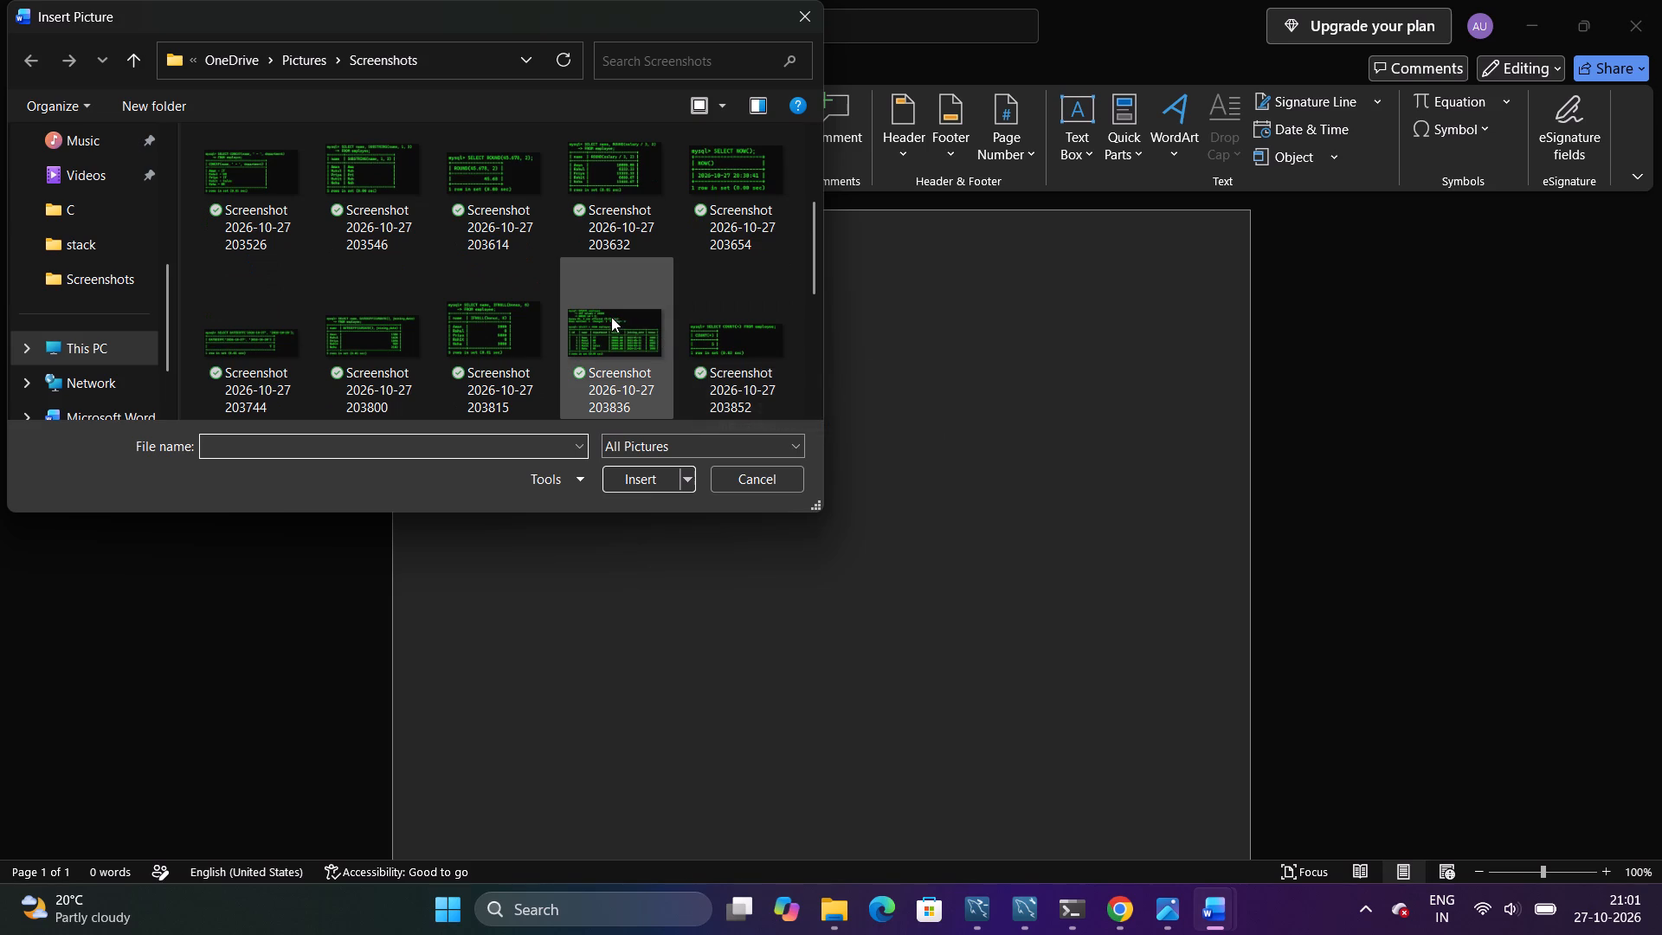
{"action": "left_click", "coordinate": [248, 345]}
{"action": "left_click", "coordinate": [655, 474]}
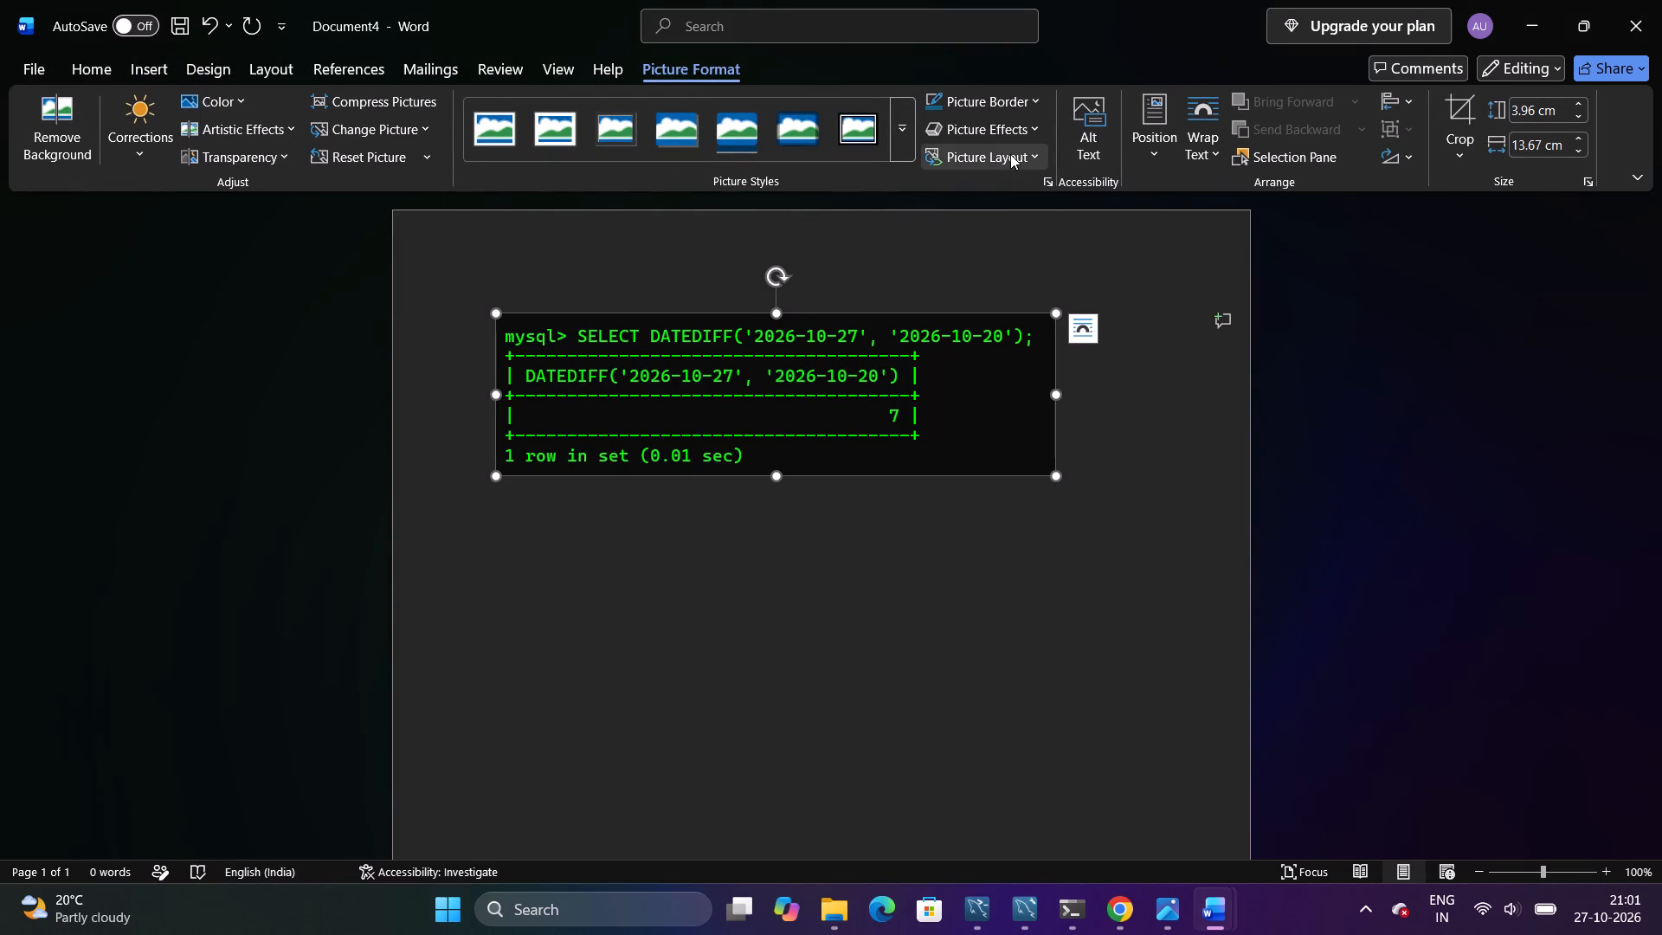
Set the DATEDIFF screenshot's text wrapping to Behind Text with the Move with Text option.
{"action": "left_click_drag", "start_coordinate": [1196, 161], "coordinate": [1197, 169]}
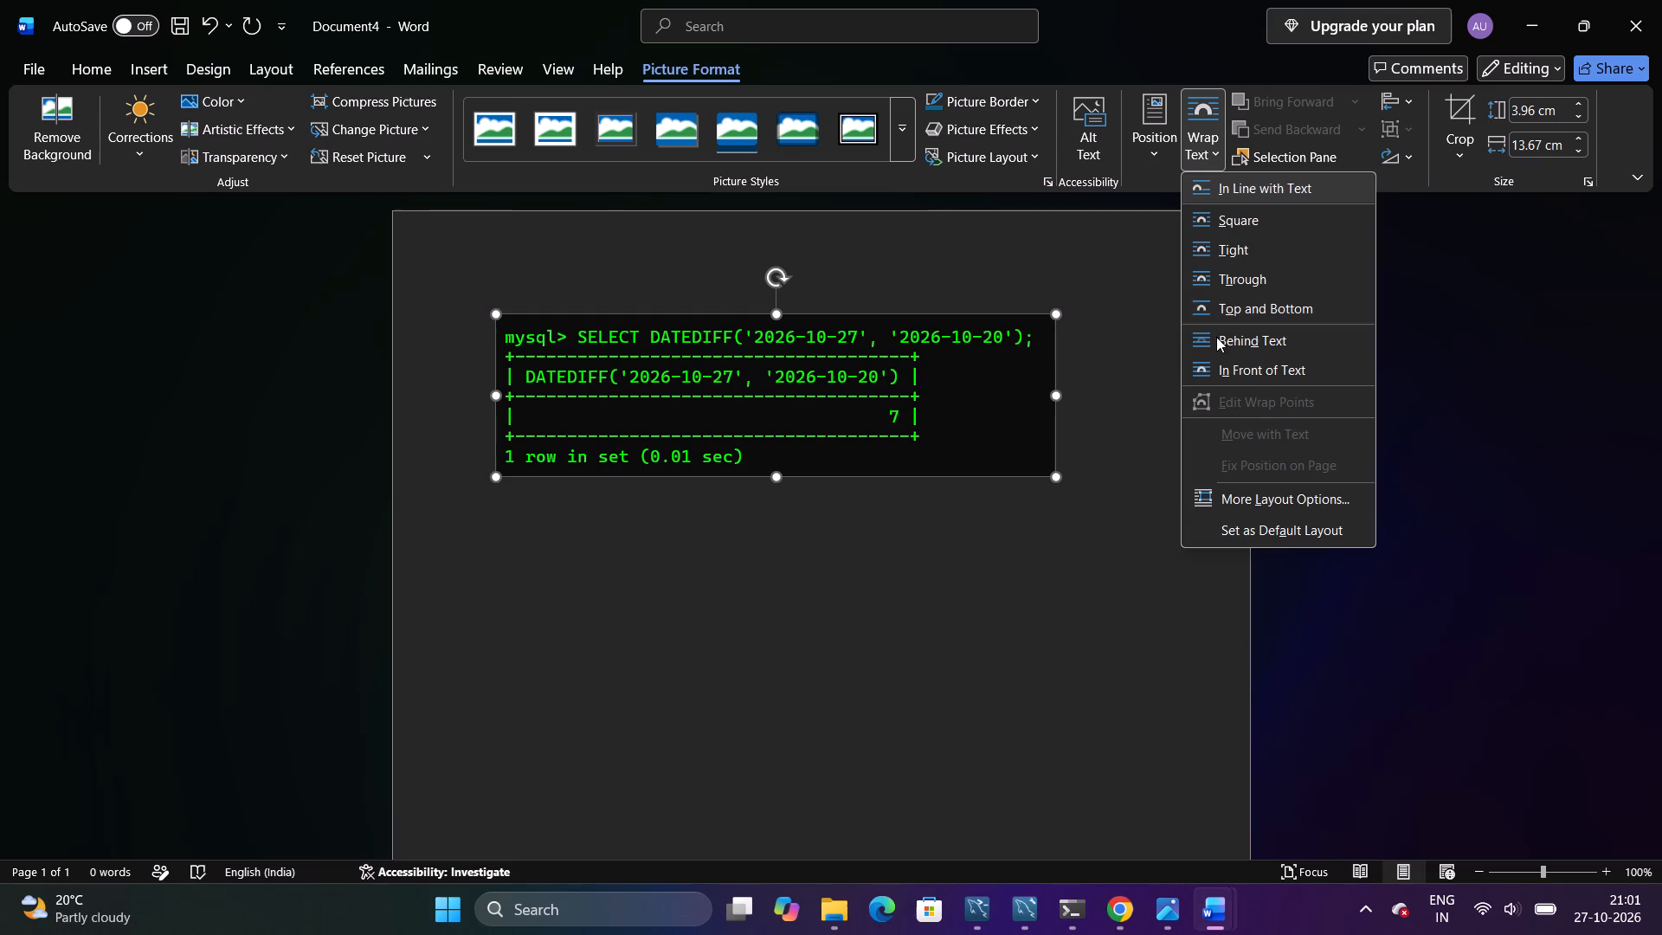
{"action": "left_click", "coordinate": [1219, 342]}
{"action": "left_click", "coordinate": [1212, 155]}
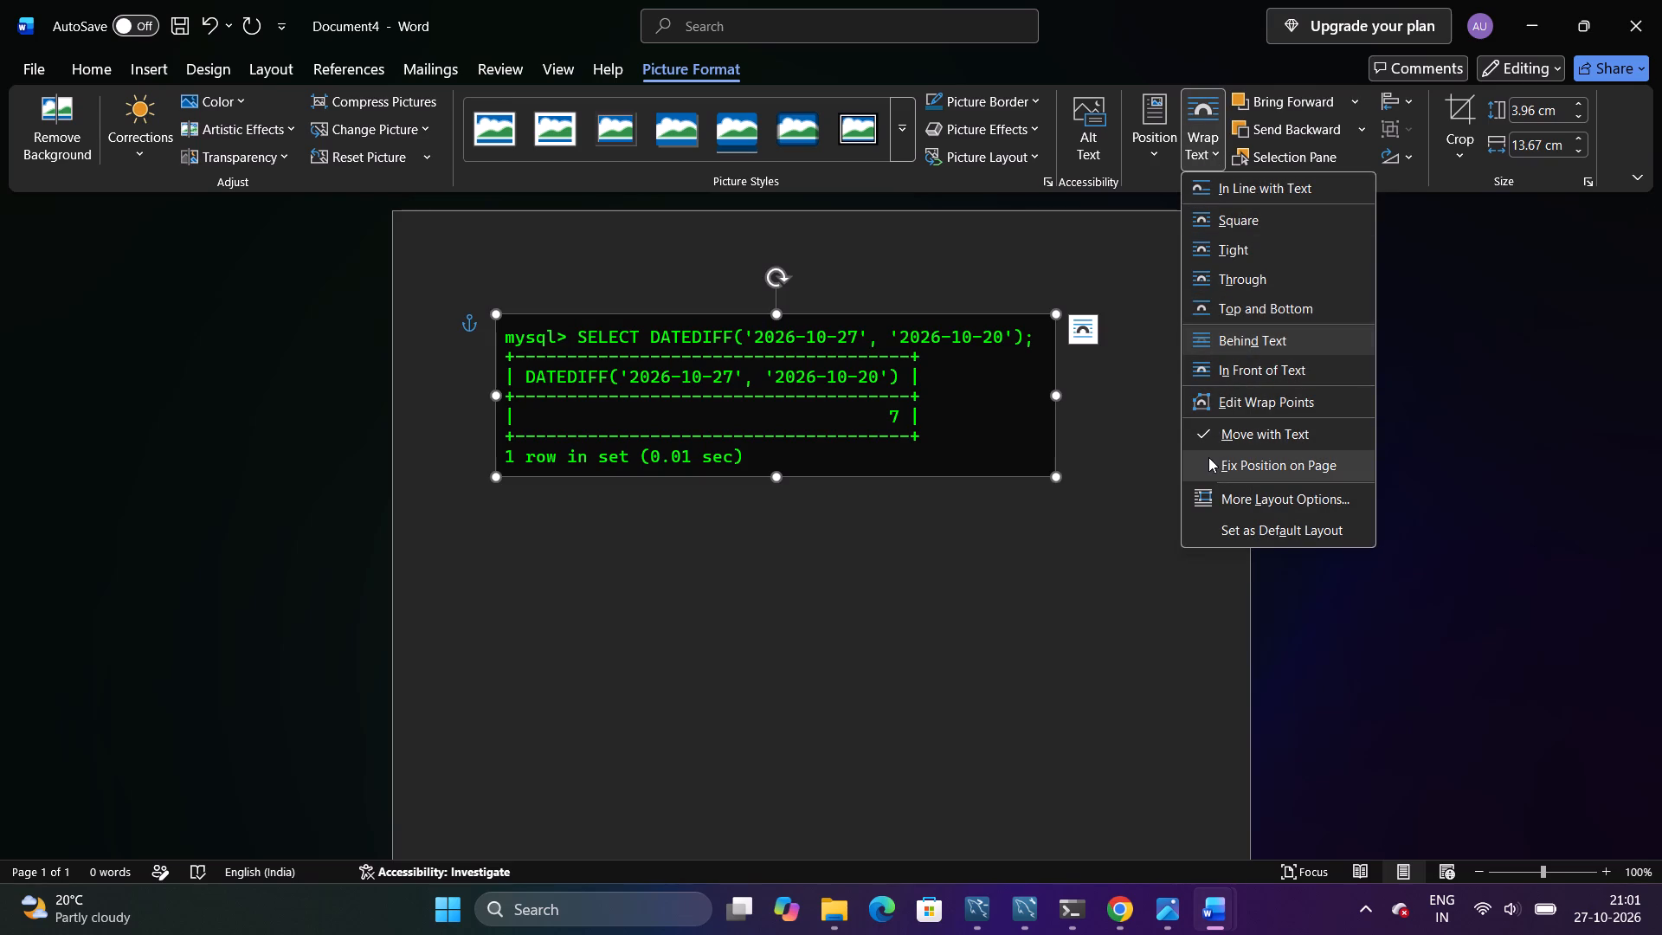
{"action": "left_click", "coordinate": [1208, 432]}
Move the DATEDIFF screenshot up and left into the page's upper-left corner, leaving small gaps to both page edges.
{"action": "left_click_drag", "start_coordinate": [666, 396], "coordinate": [603, 344]}
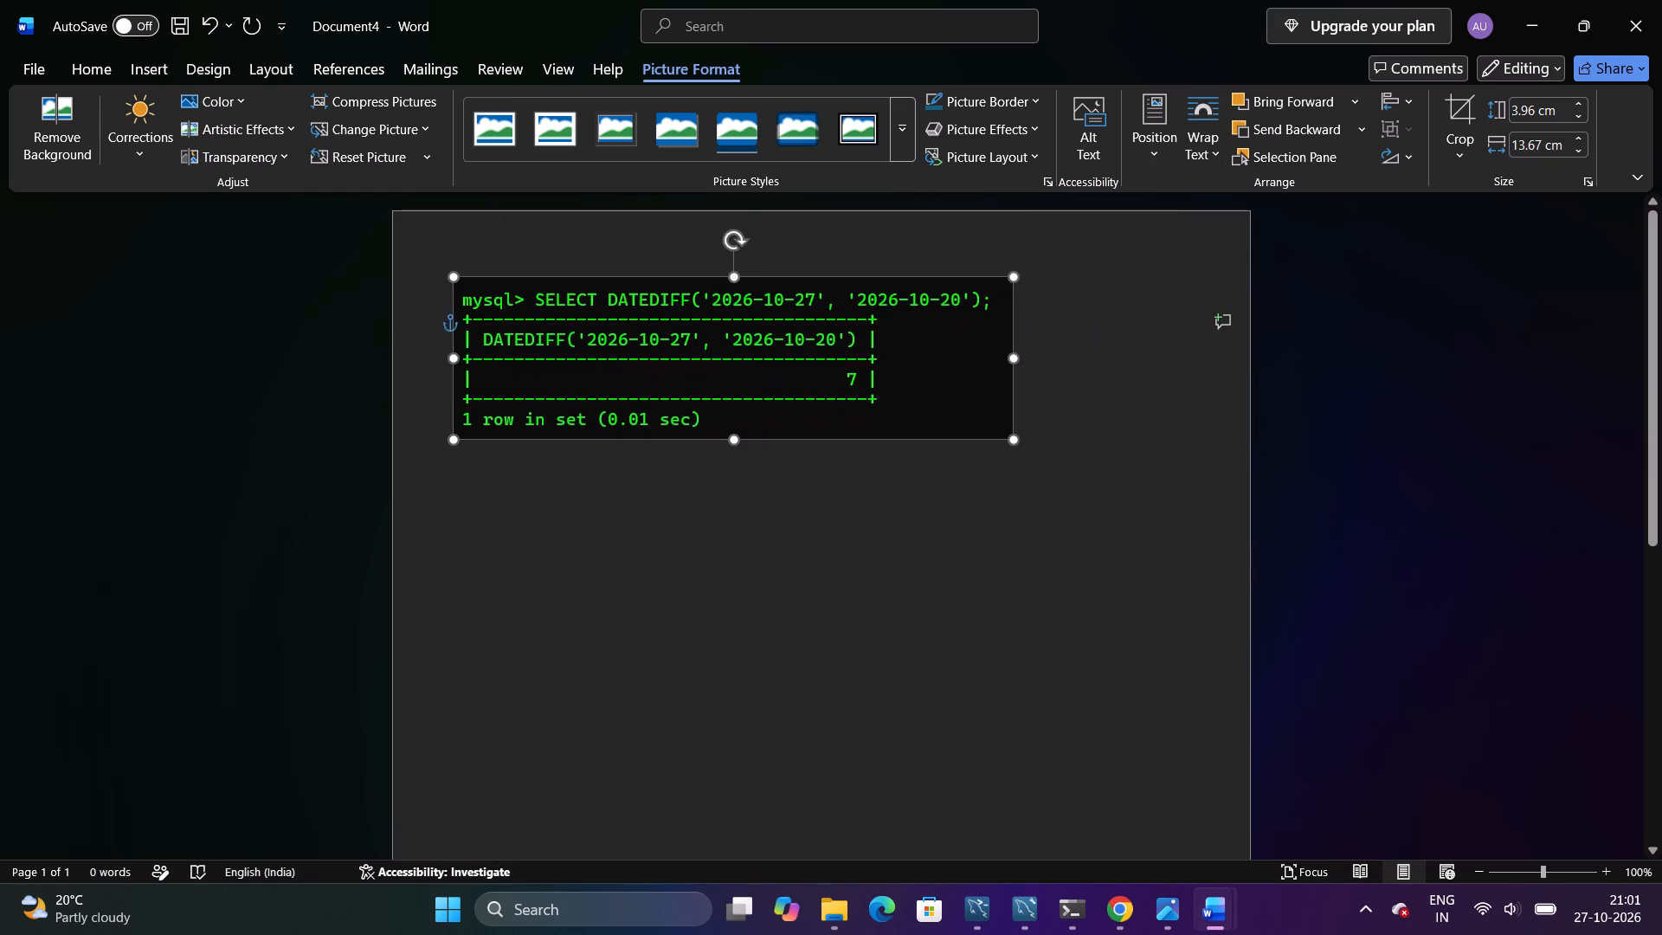
{"action": "left_click_drag", "start_coordinate": [603, 344], "coordinate": [581, 323]}
{"action": "left_click", "coordinate": [581, 323]}
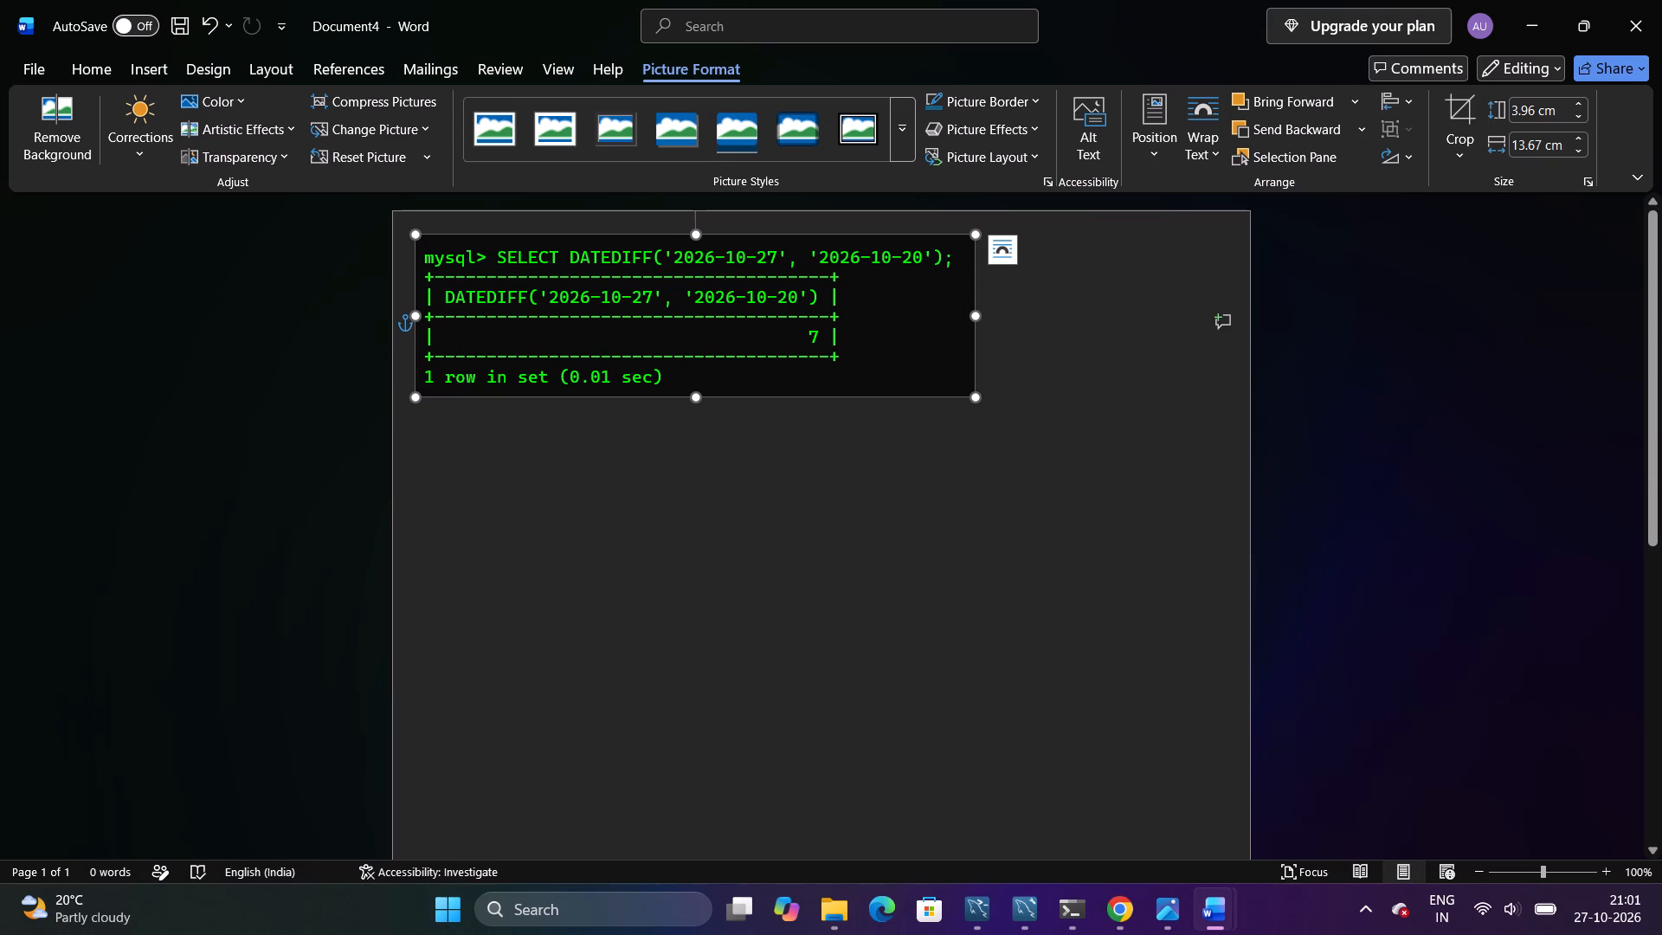
Shrink the DATEDIFF screenshot proportionally to about 3.5 cm high by 12.11 cm wide.
{"action": "left_click_drag", "start_coordinate": [975, 403], "coordinate": [946, 399]}
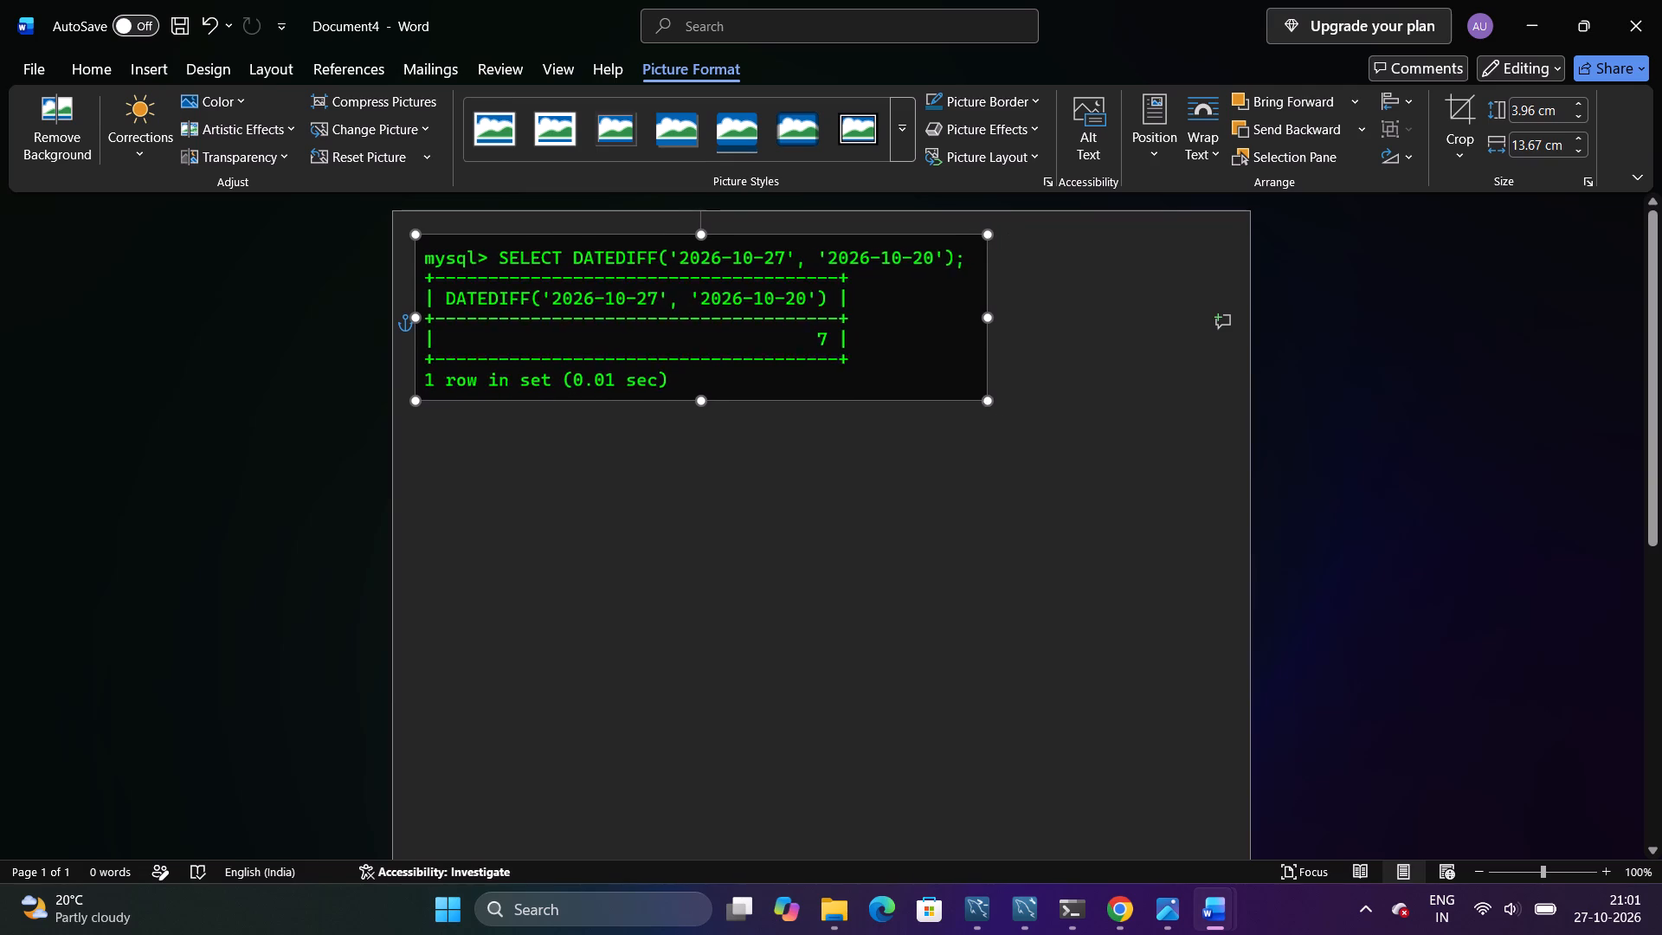
{"action": "left_click_drag", "start_coordinate": [946, 399], "coordinate": [910, 377]}
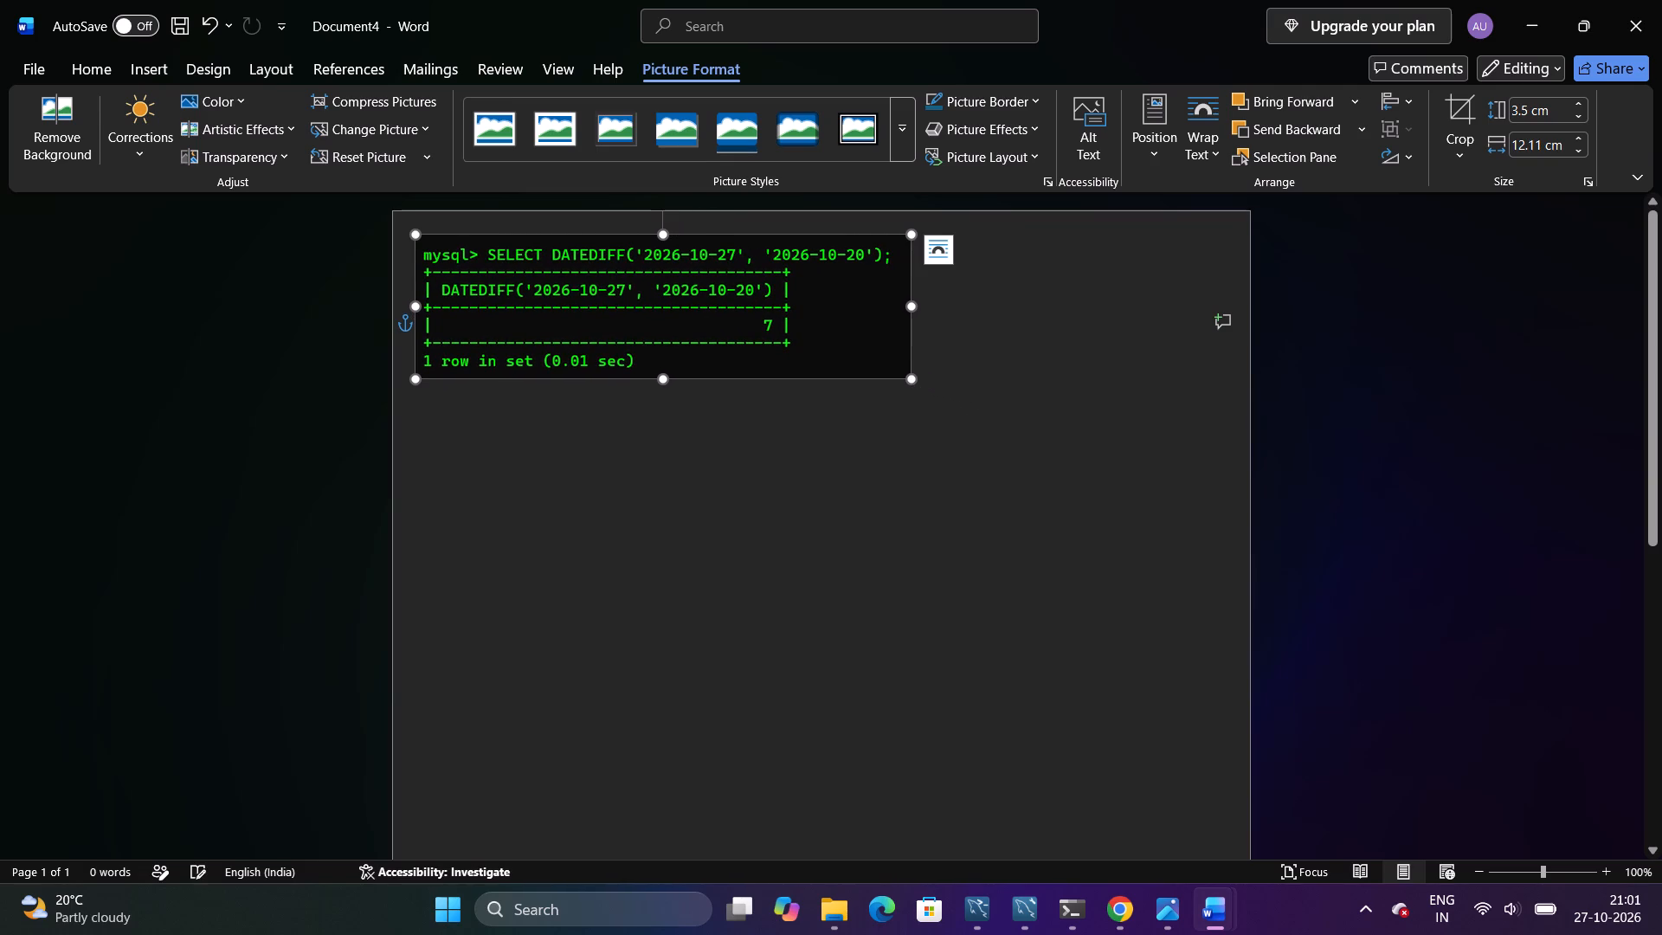
{"action": "left_click", "coordinate": [896, 435]}
Review the screenshots already placed in Document1 and Document2 from top to bottom, checking their order and layout.
{"action": "scroll", "coordinate": [1029, 351], "scroll_direction": "down", "scroll_amount": 4}
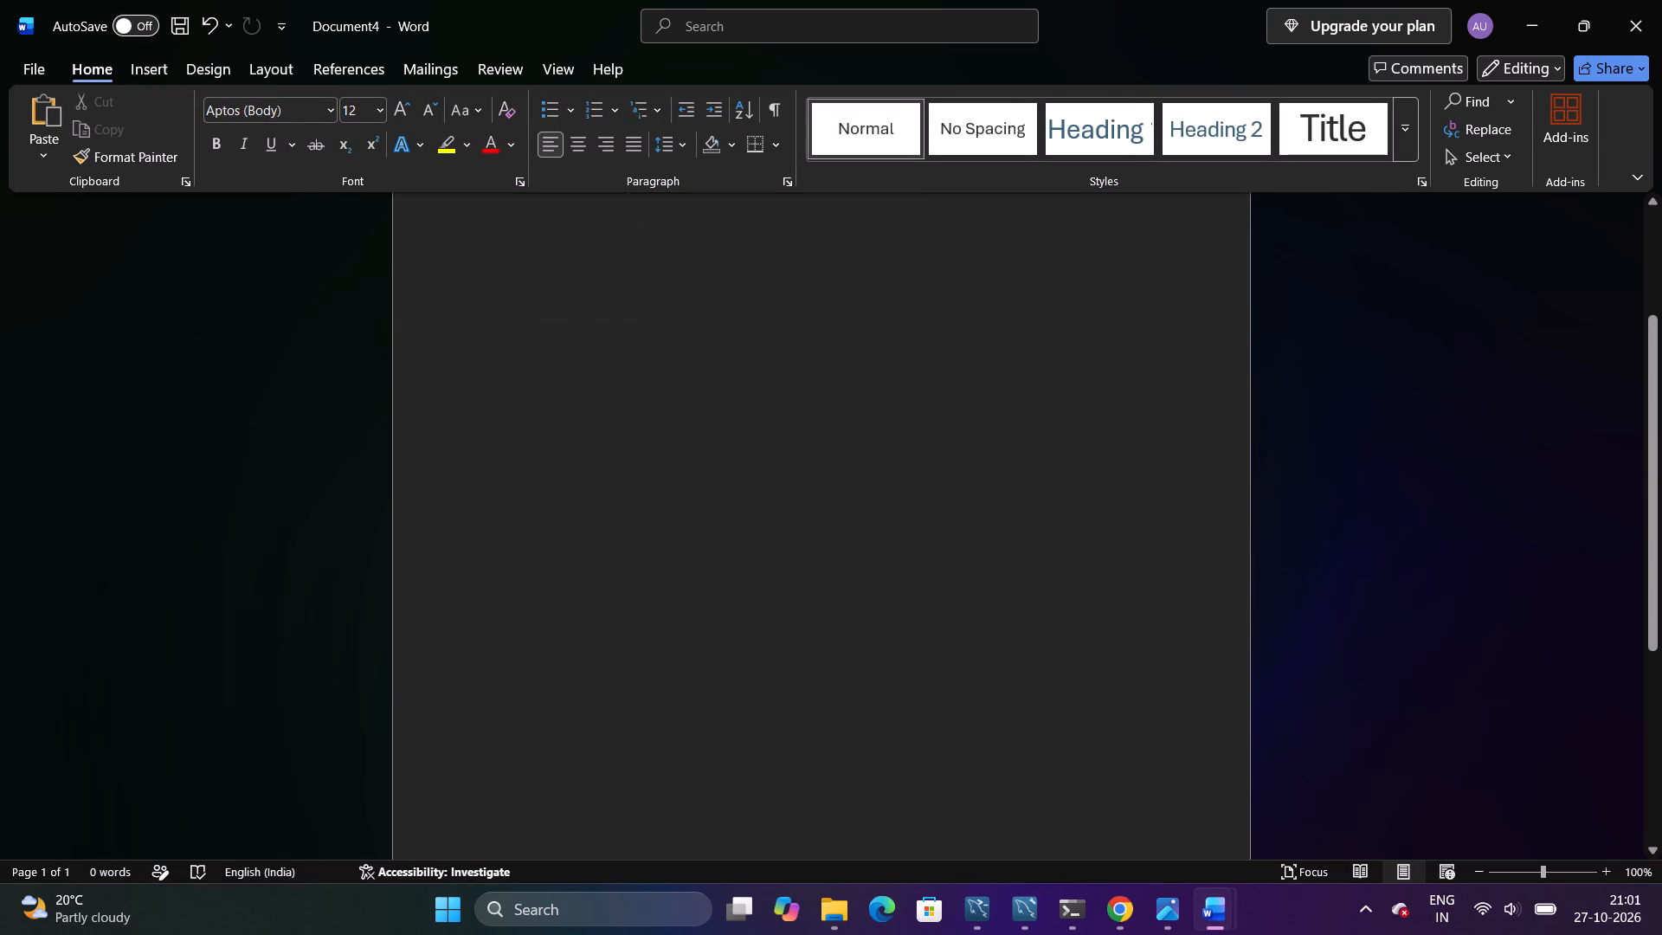
{"action": "scroll", "coordinate": [951, 355], "scroll_direction": "up", "scroll_amount": 4}
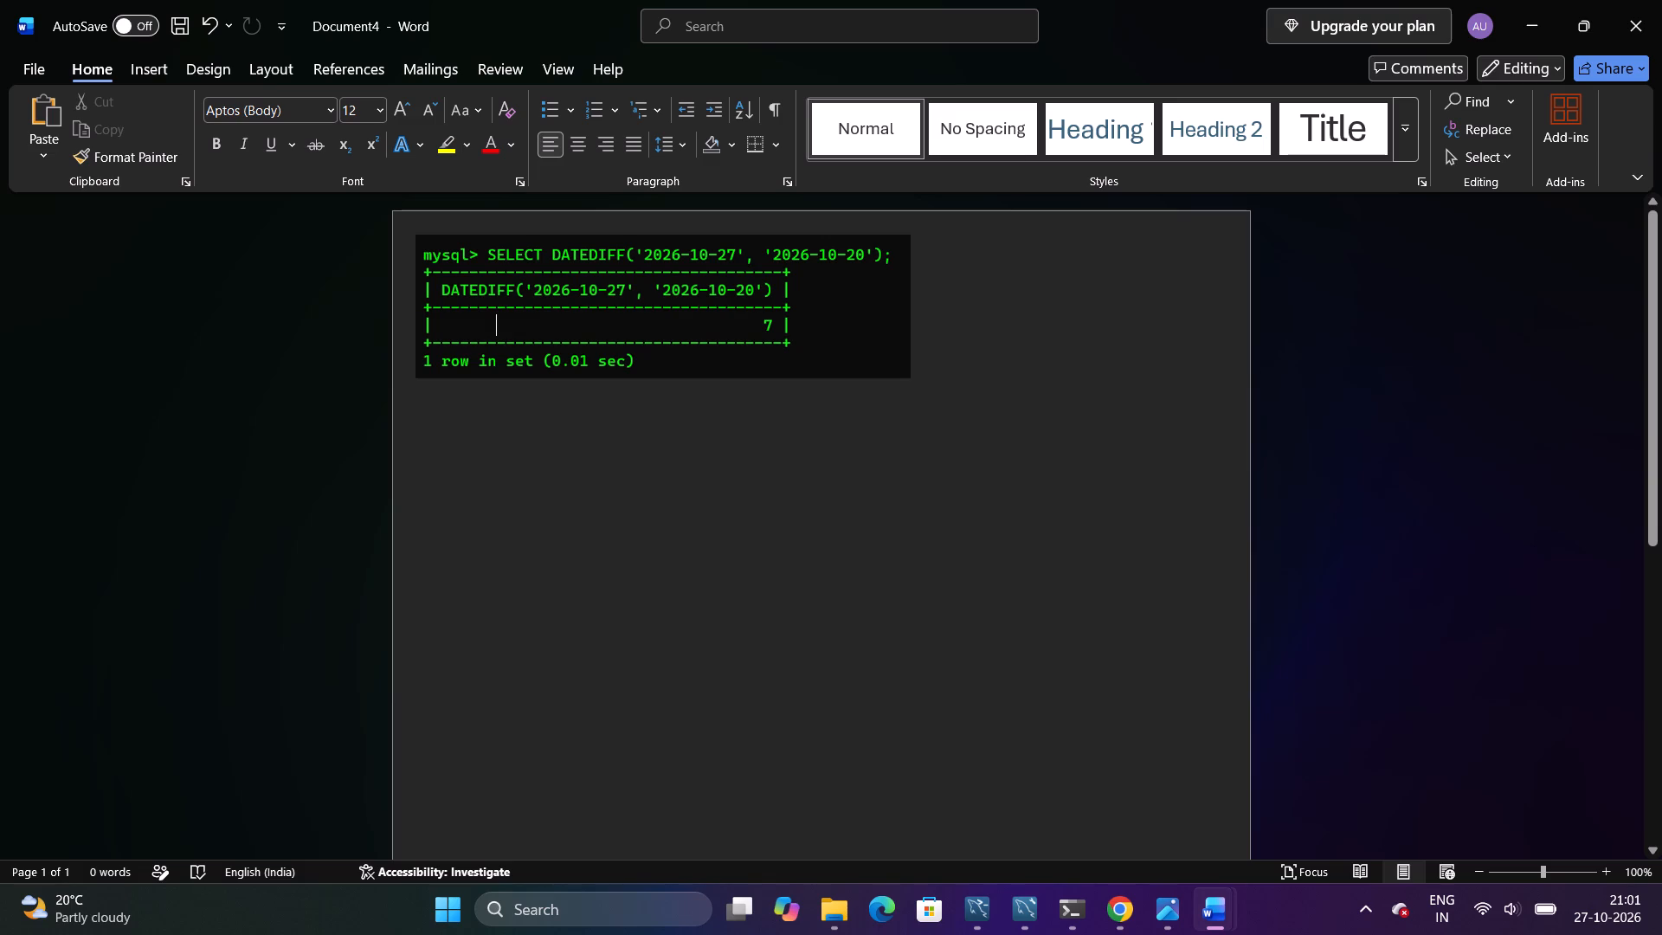
{"action": "left_click", "coordinate": [161, 74]}
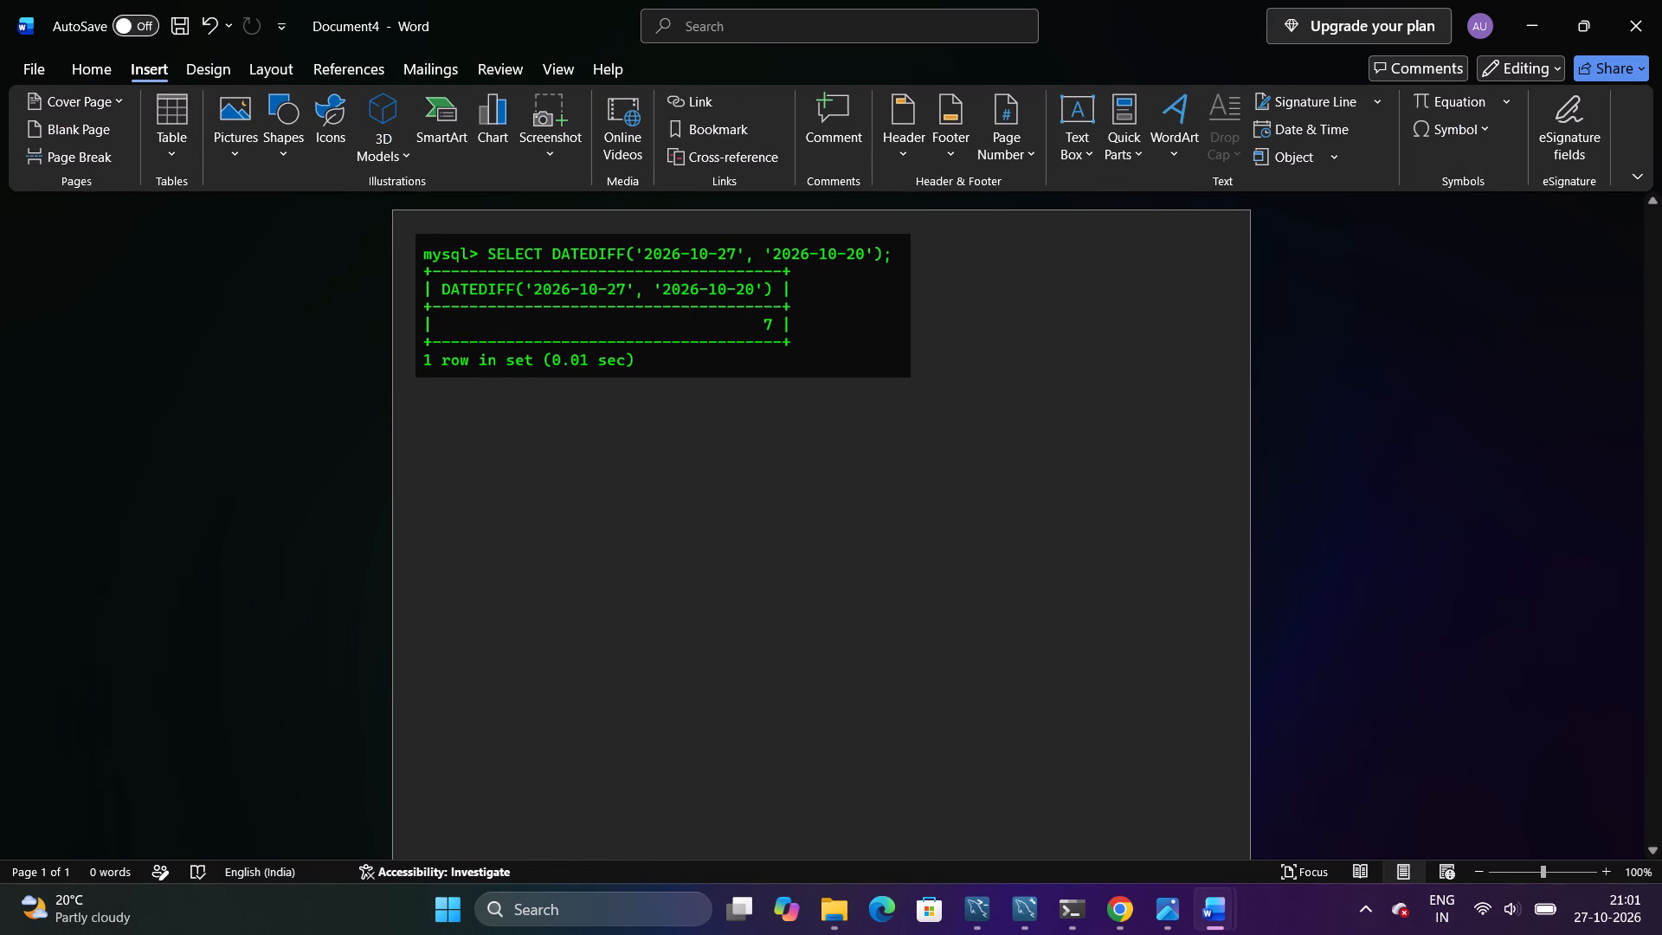
{"action": "left_click", "coordinate": [1214, 920]}
{"action": "left_click", "coordinate": [1204, 779]}
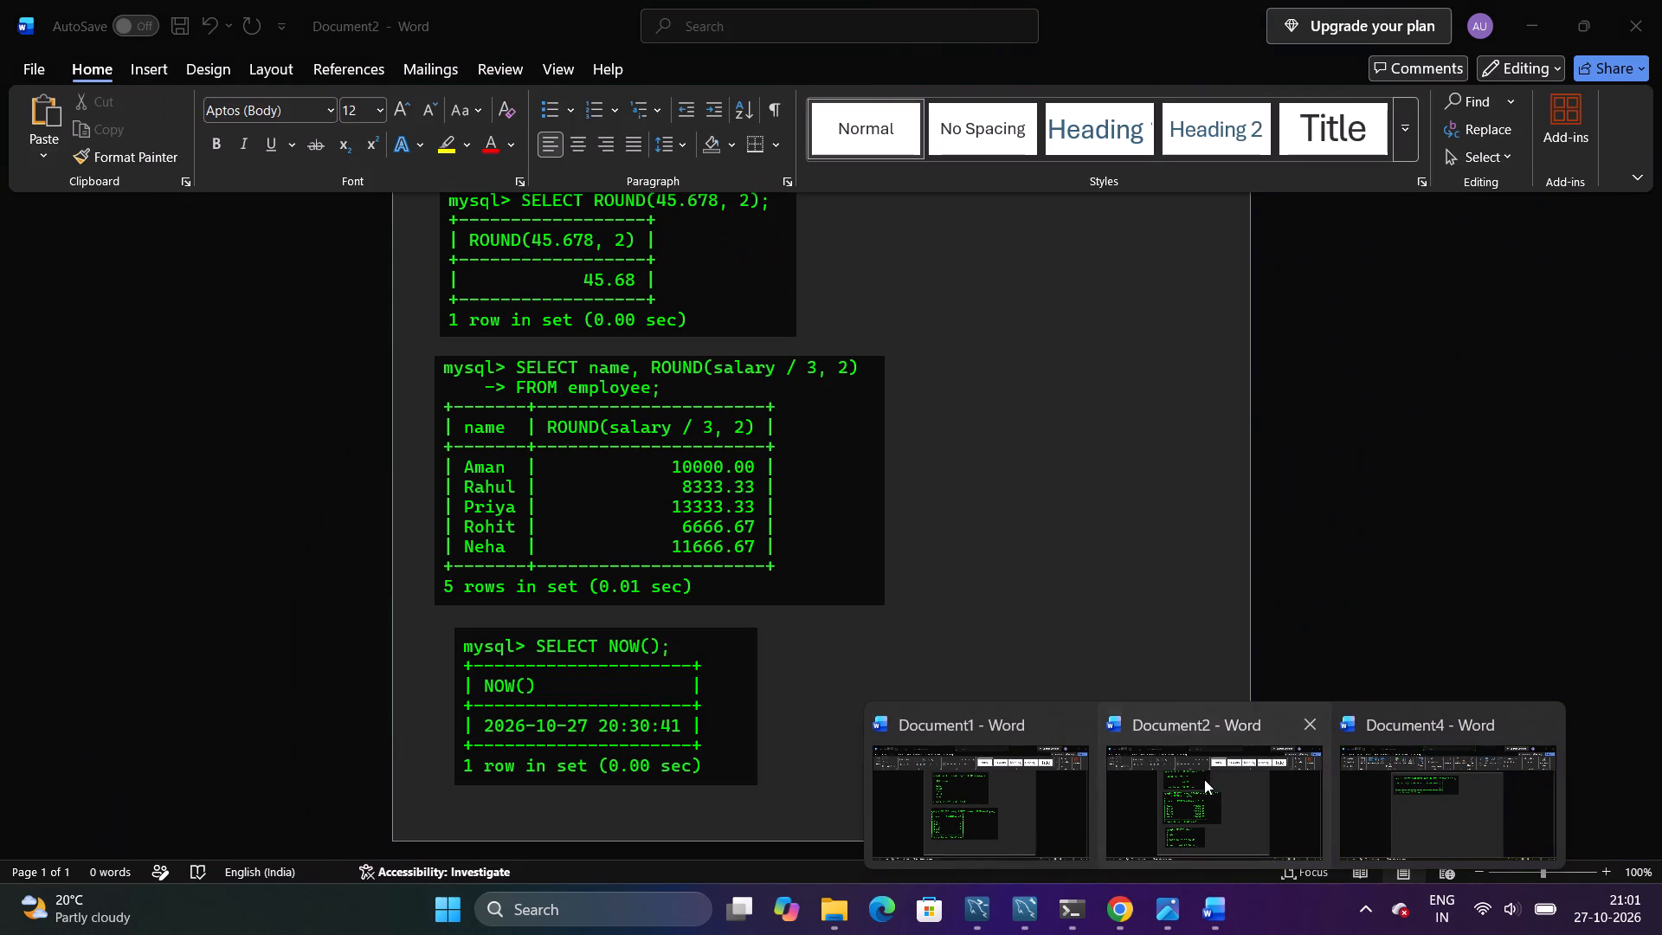
{"action": "scroll", "coordinate": [993, 745], "scroll_direction": "down", "scroll_amount": 2}
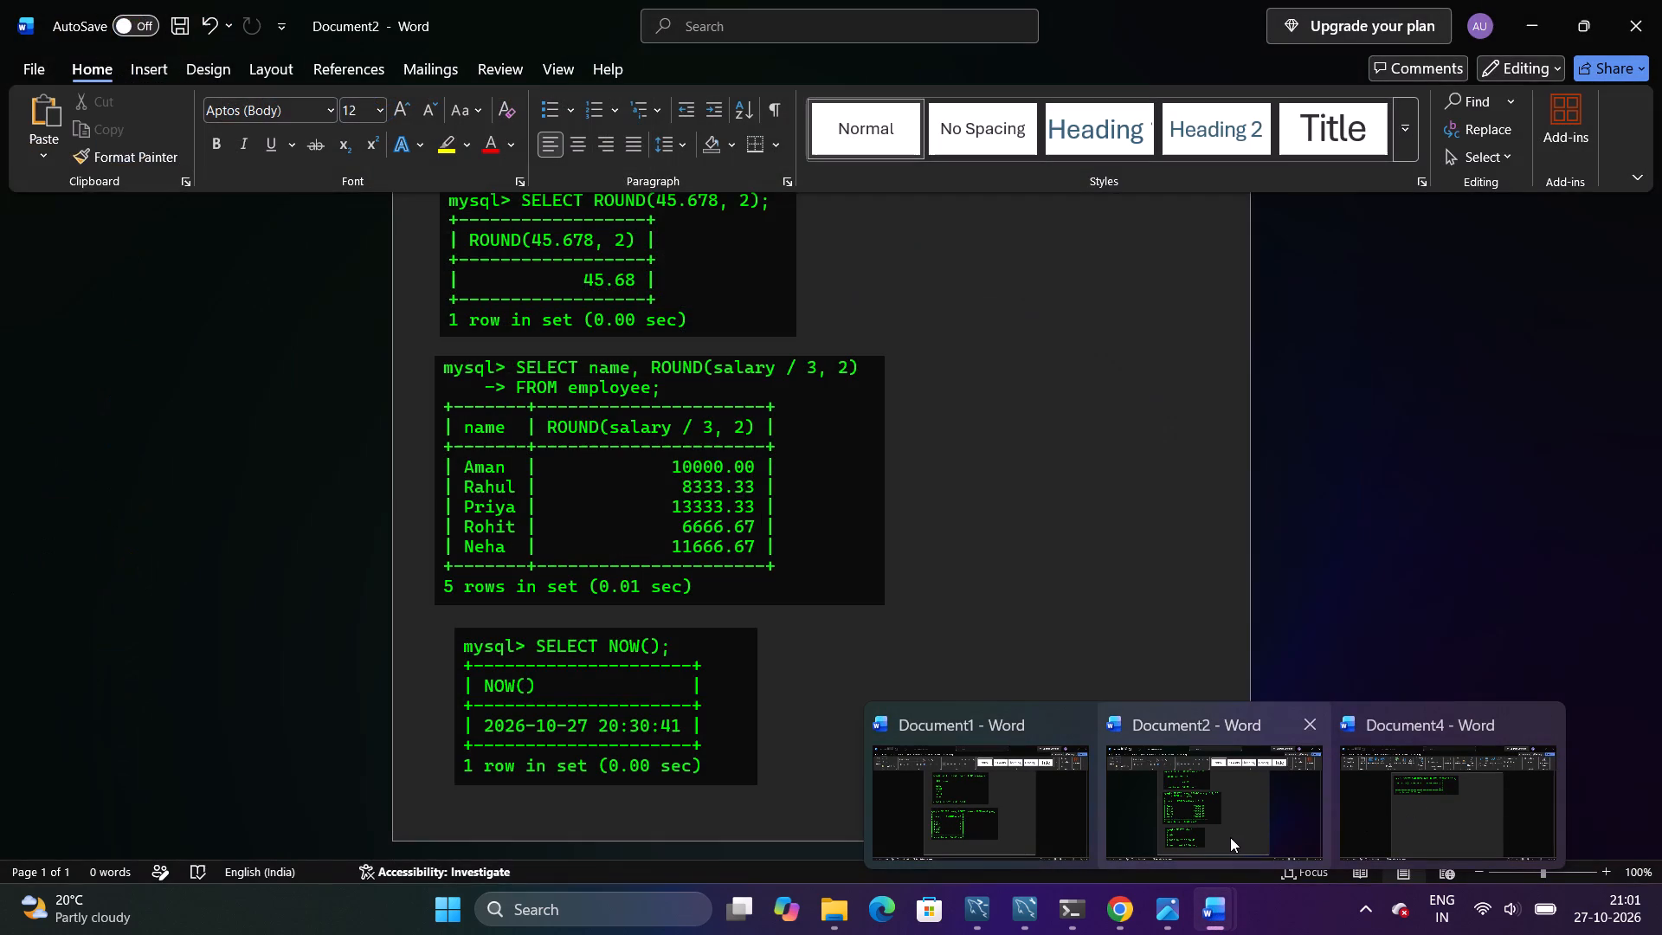
{"action": "left_click", "coordinate": [1000, 822]}
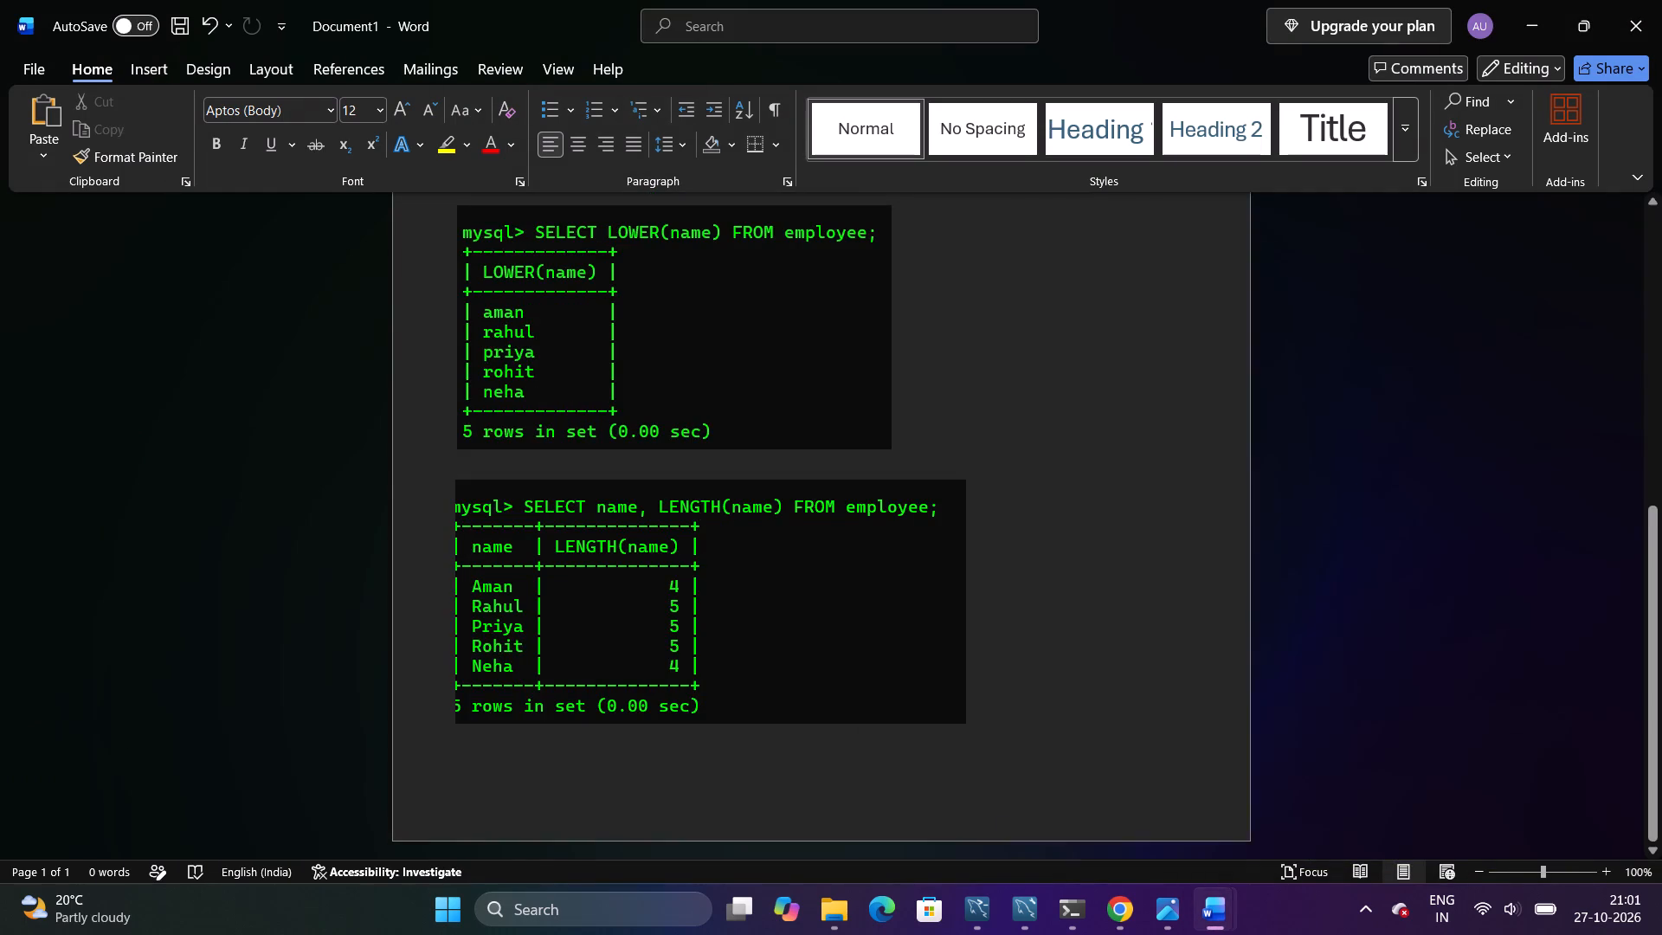
{"action": "scroll", "coordinate": [890, 671], "scroll_direction": "up", "scroll_amount": 15}
{"action": "scroll", "coordinate": [697, 364], "scroll_direction": "up", "scroll_amount": 3}
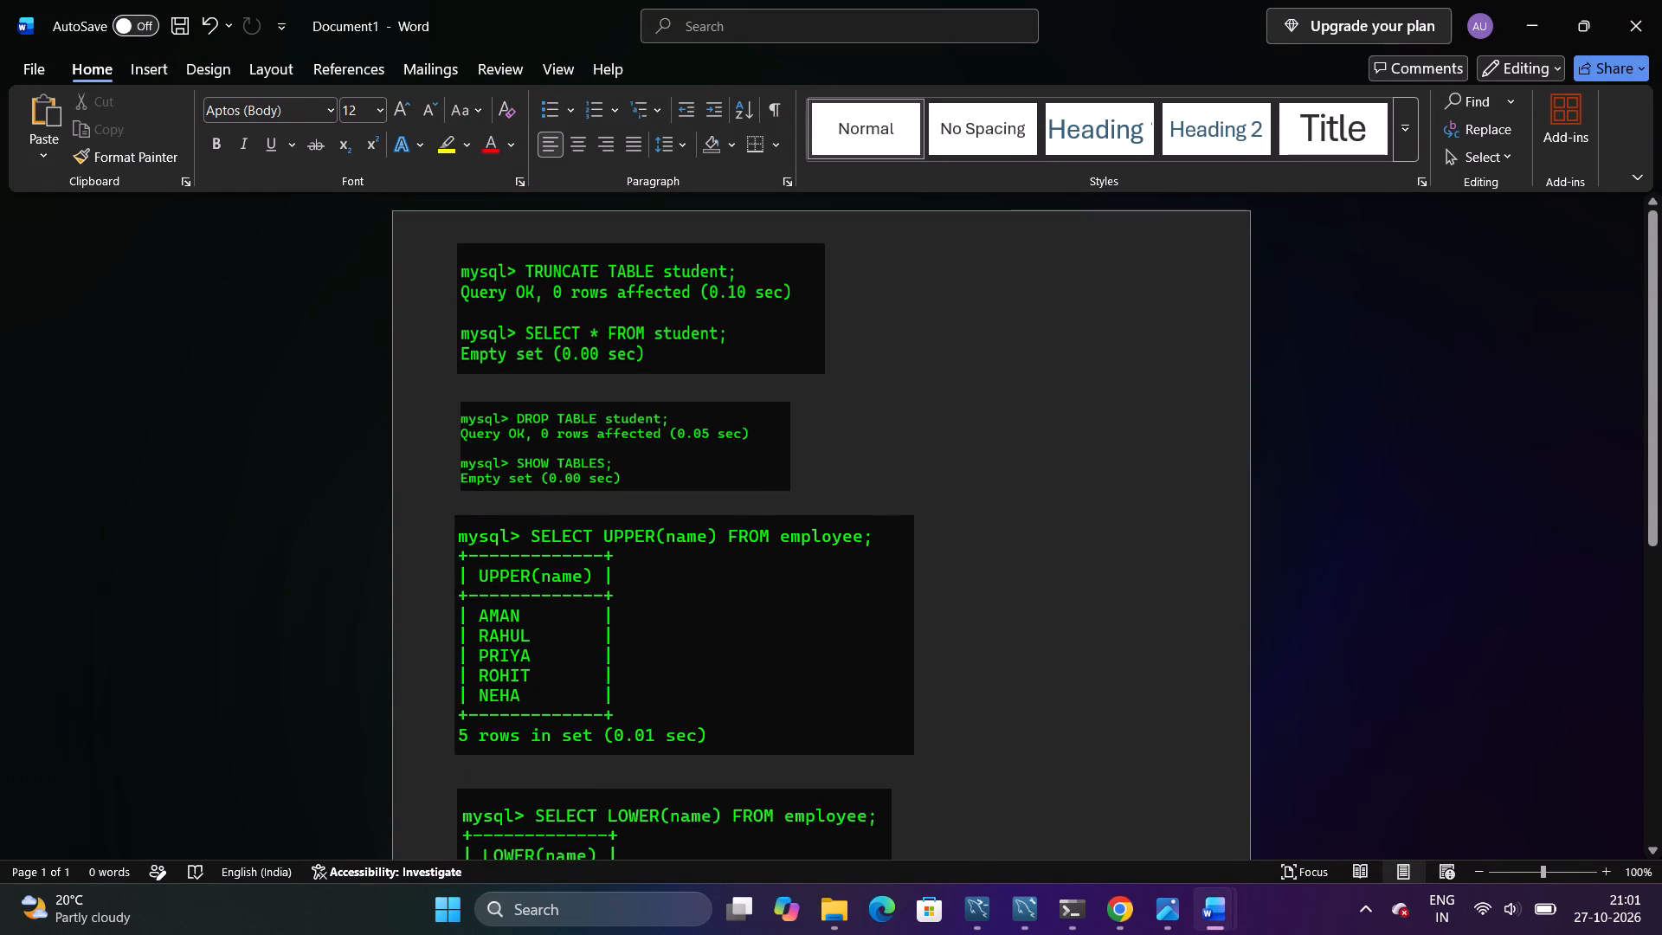
{"action": "scroll", "coordinate": [661, 642], "scroll_direction": "down", "scroll_amount": 8}
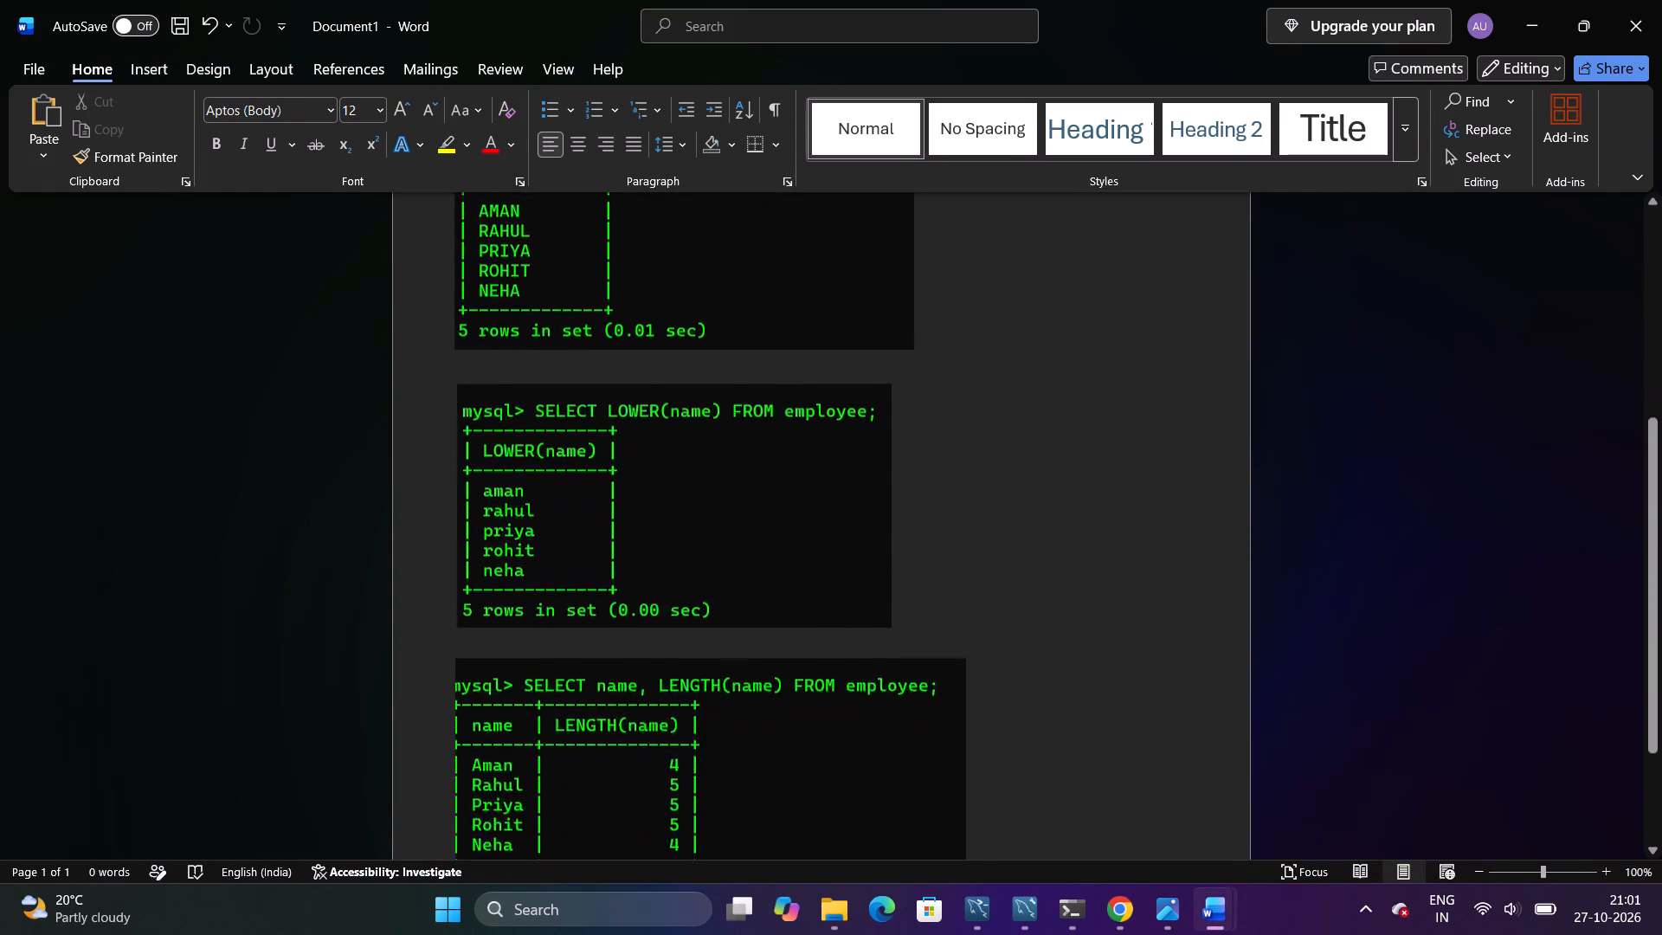
{"action": "scroll", "coordinate": [667, 684], "scroll_direction": "down", "scroll_amount": 8}
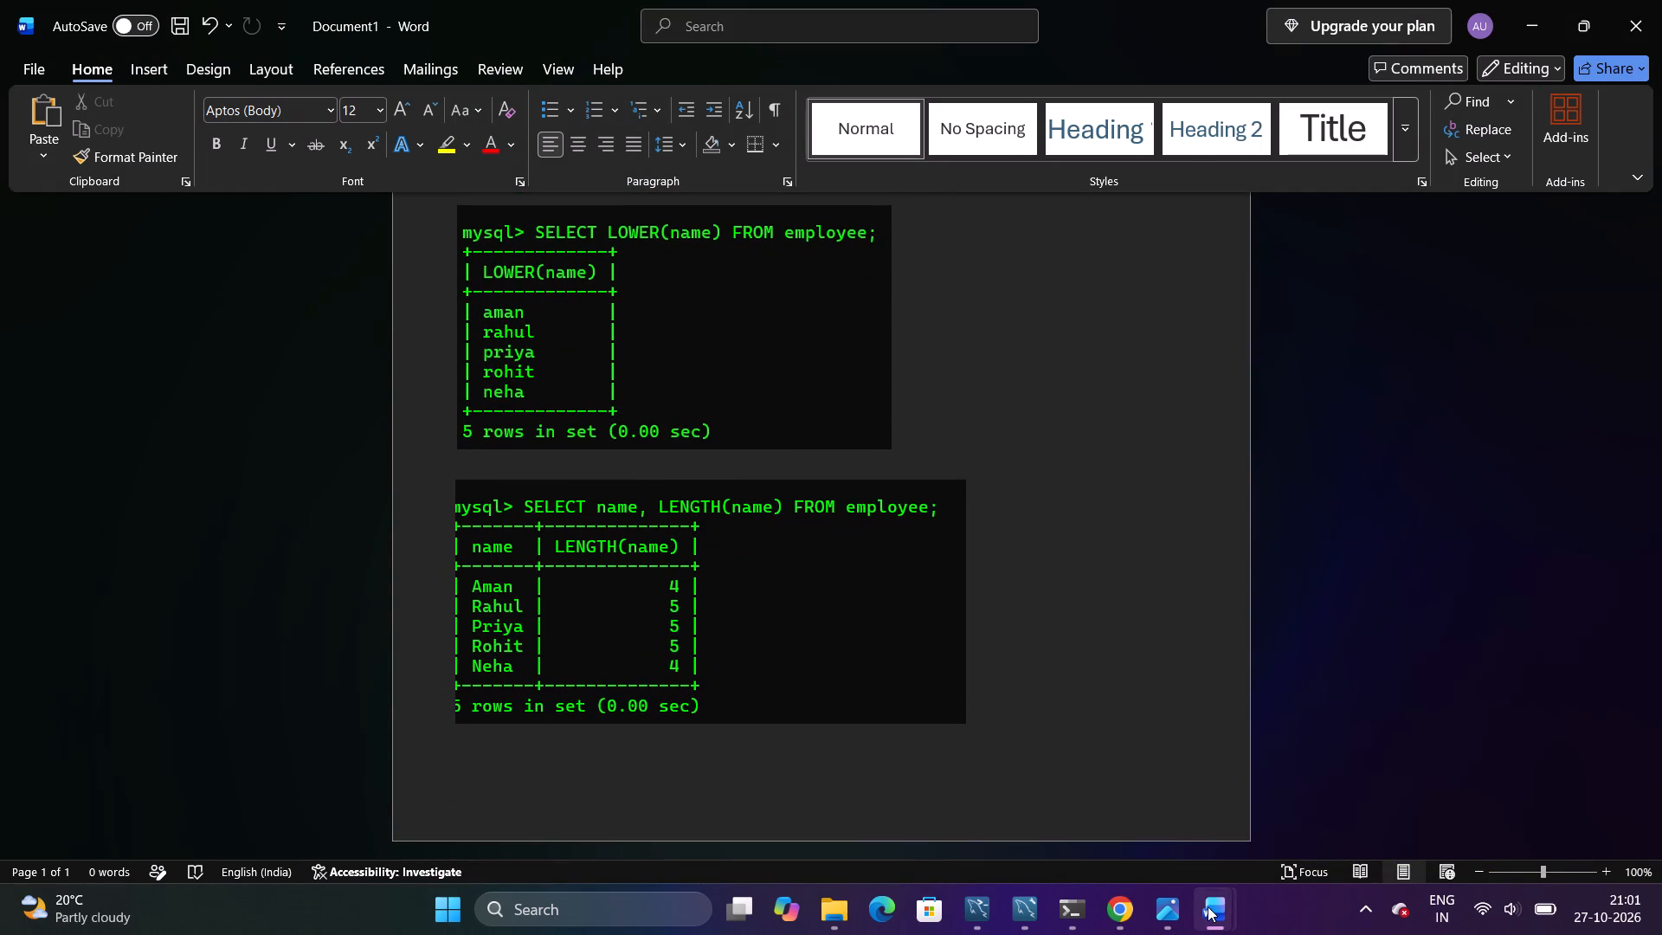
{"action": "left_click", "coordinate": [1208, 906]}
{"action": "left_click", "coordinate": [1208, 822]}
{"action": "scroll", "coordinate": [916, 511], "scroll_direction": "up", "scroll_amount": 13}
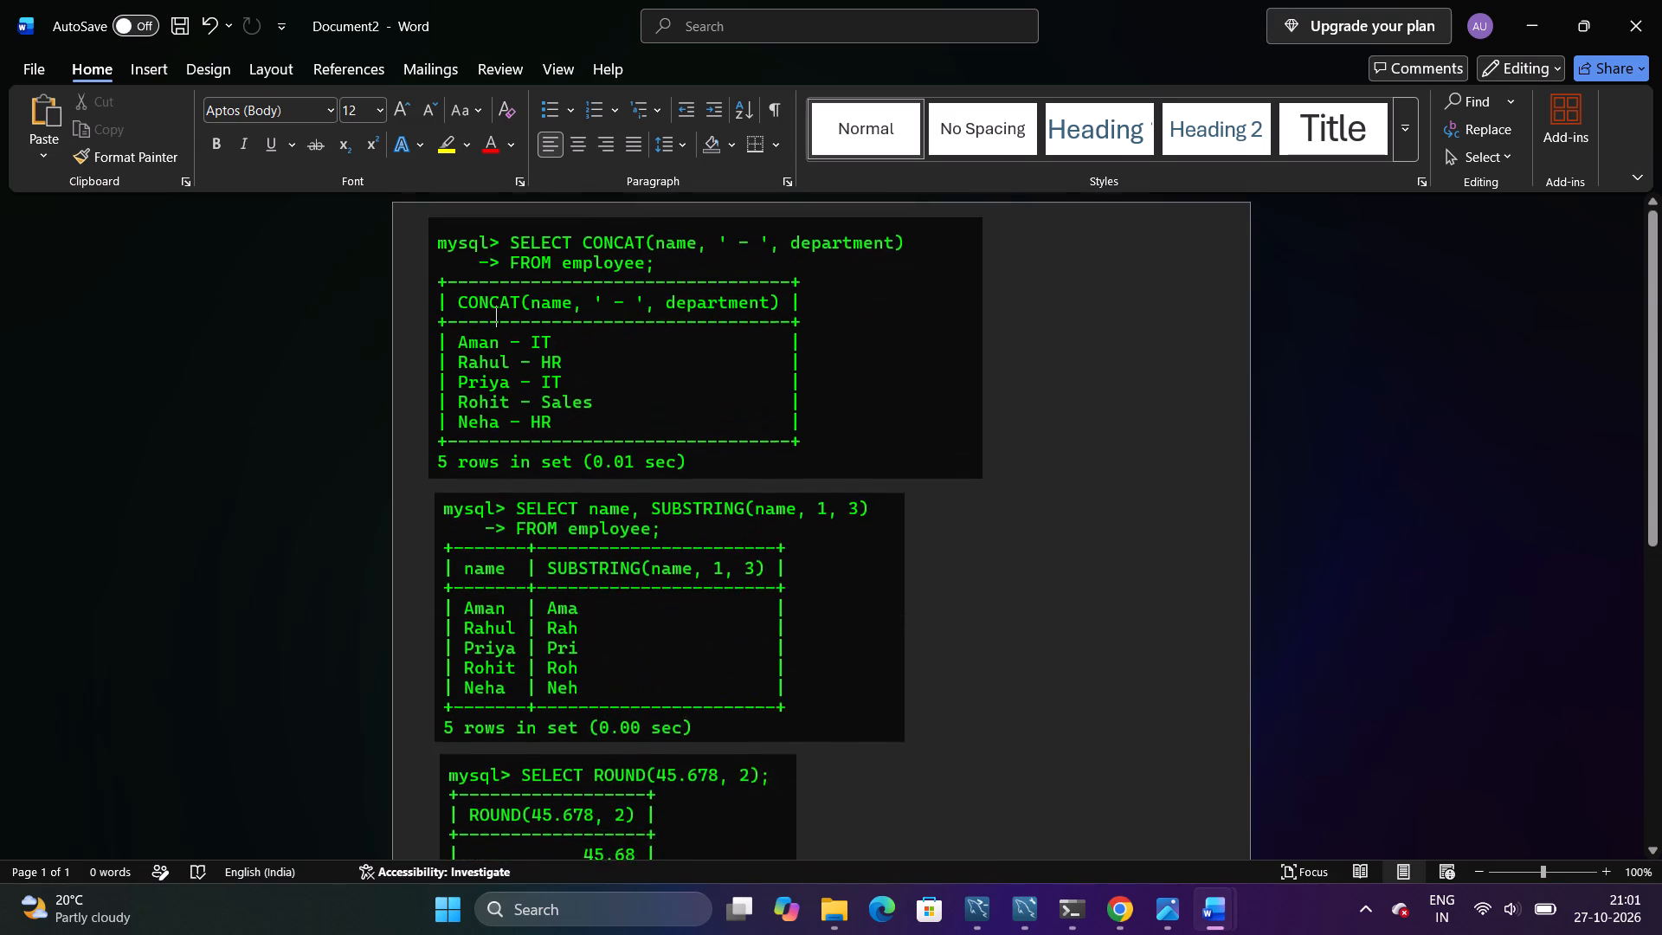
{"action": "scroll", "coordinate": [897, 496], "scroll_direction": "up", "scroll_amount": 6}
{"action": "scroll", "coordinate": [829, 643], "scroll_direction": "down", "scroll_amount": 3}
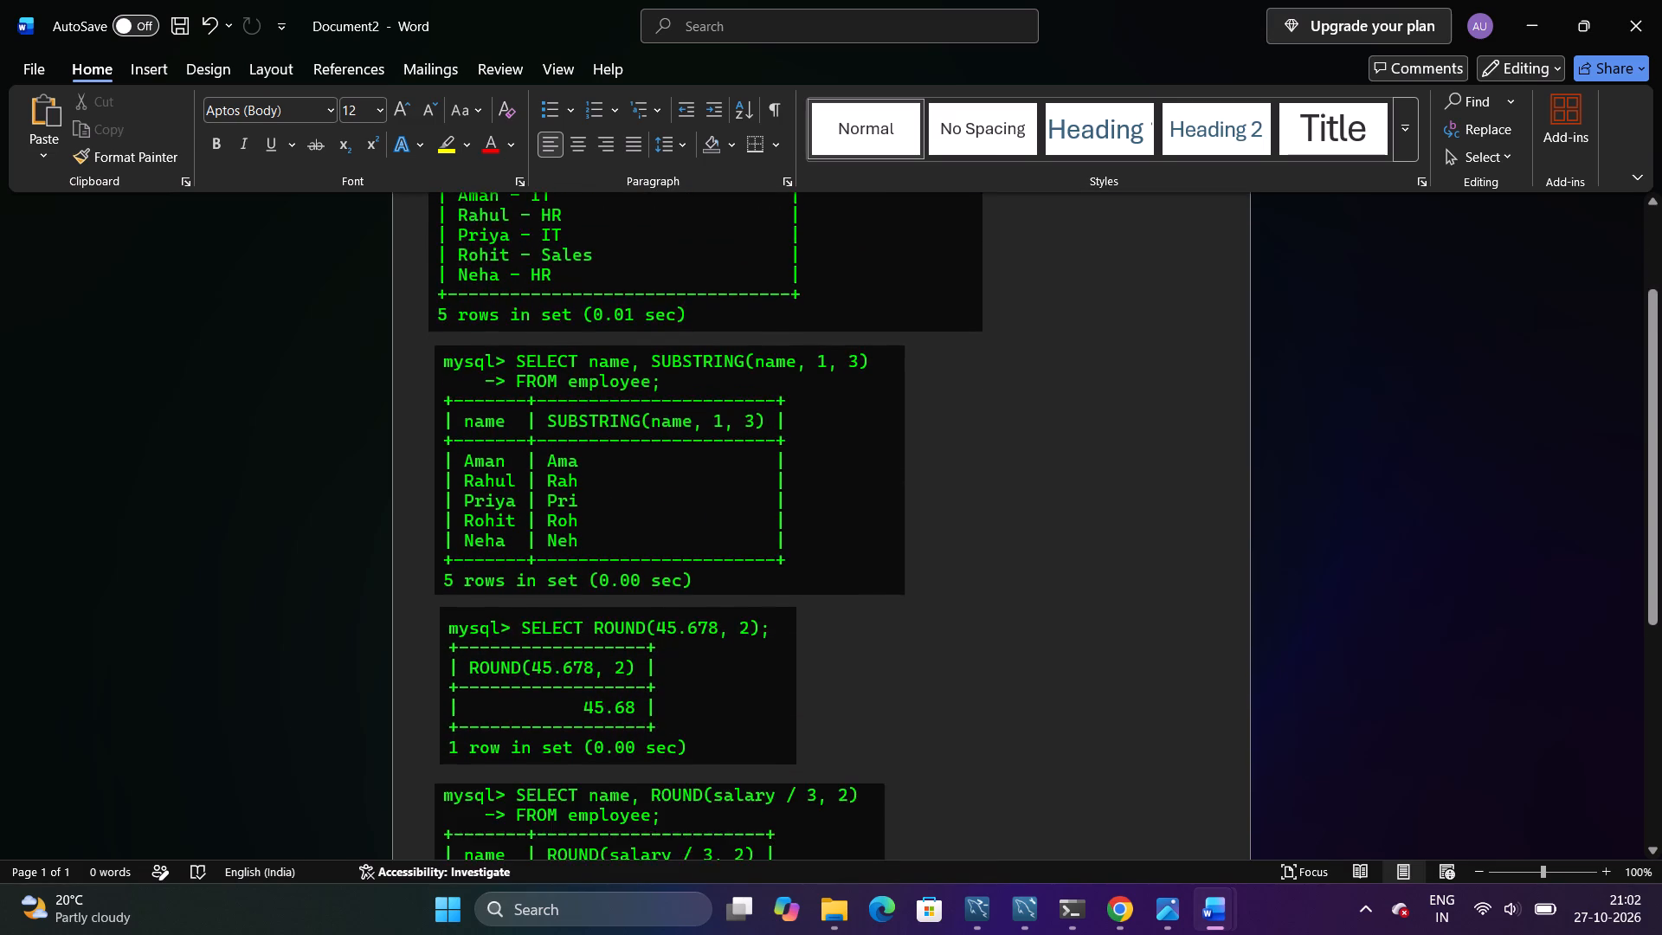
{"action": "scroll", "coordinate": [763, 697], "scroll_direction": "down", "scroll_amount": 11}
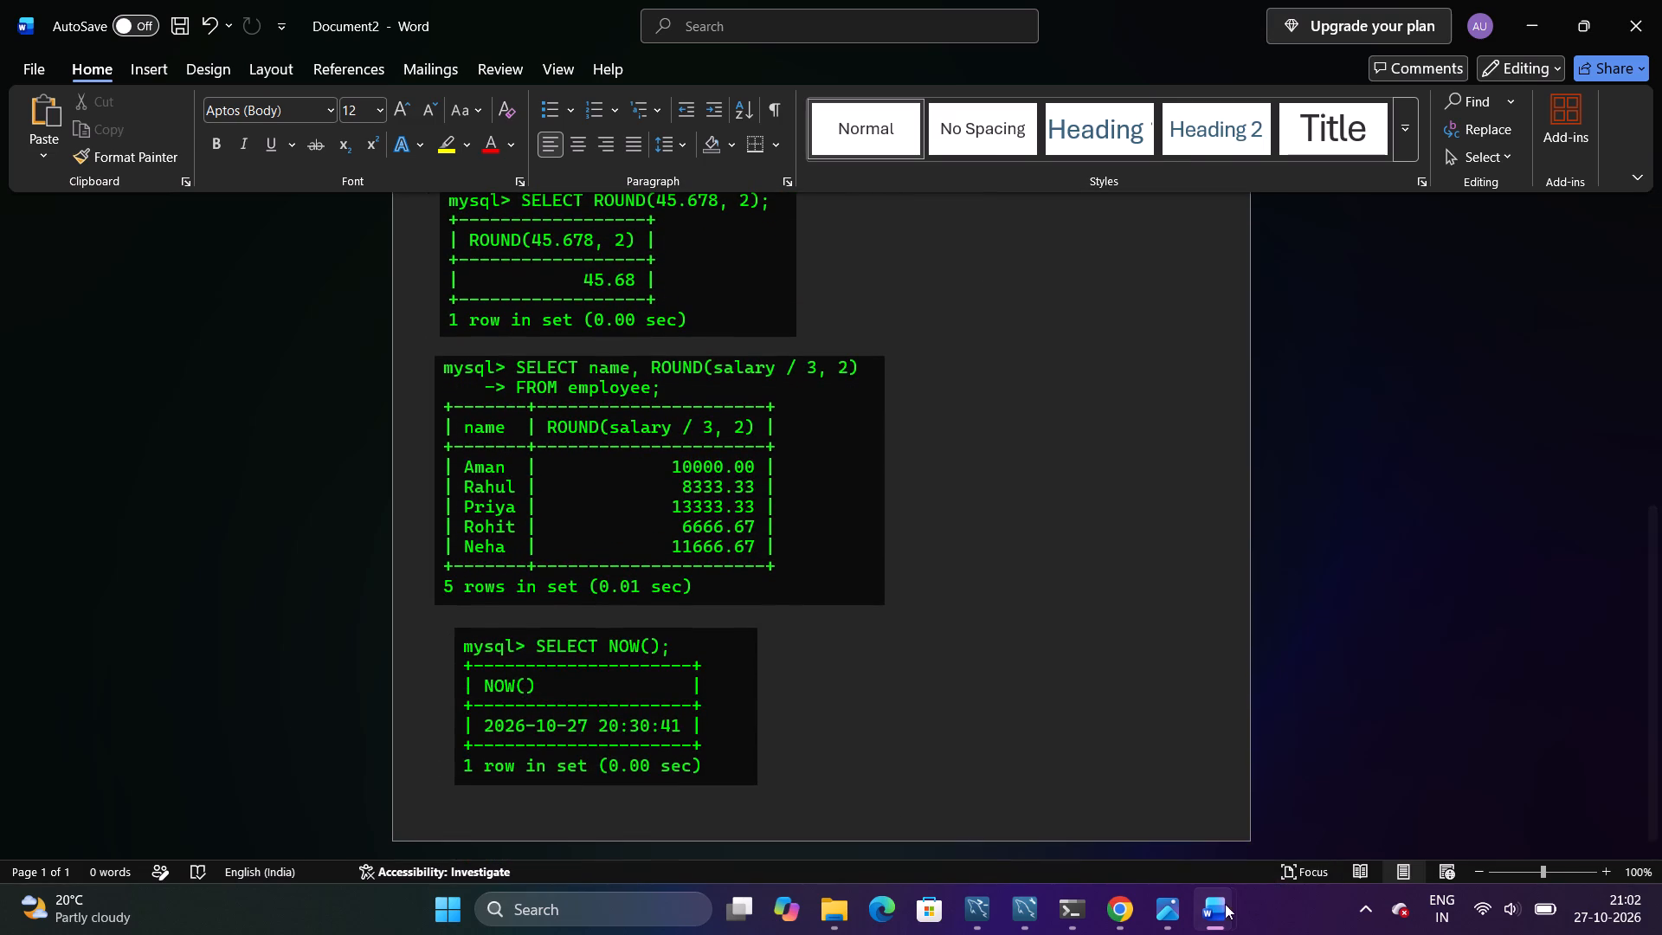
{"action": "left_click", "coordinate": [1198, 914]}
{"action": "left_click", "coordinate": [1425, 772]}
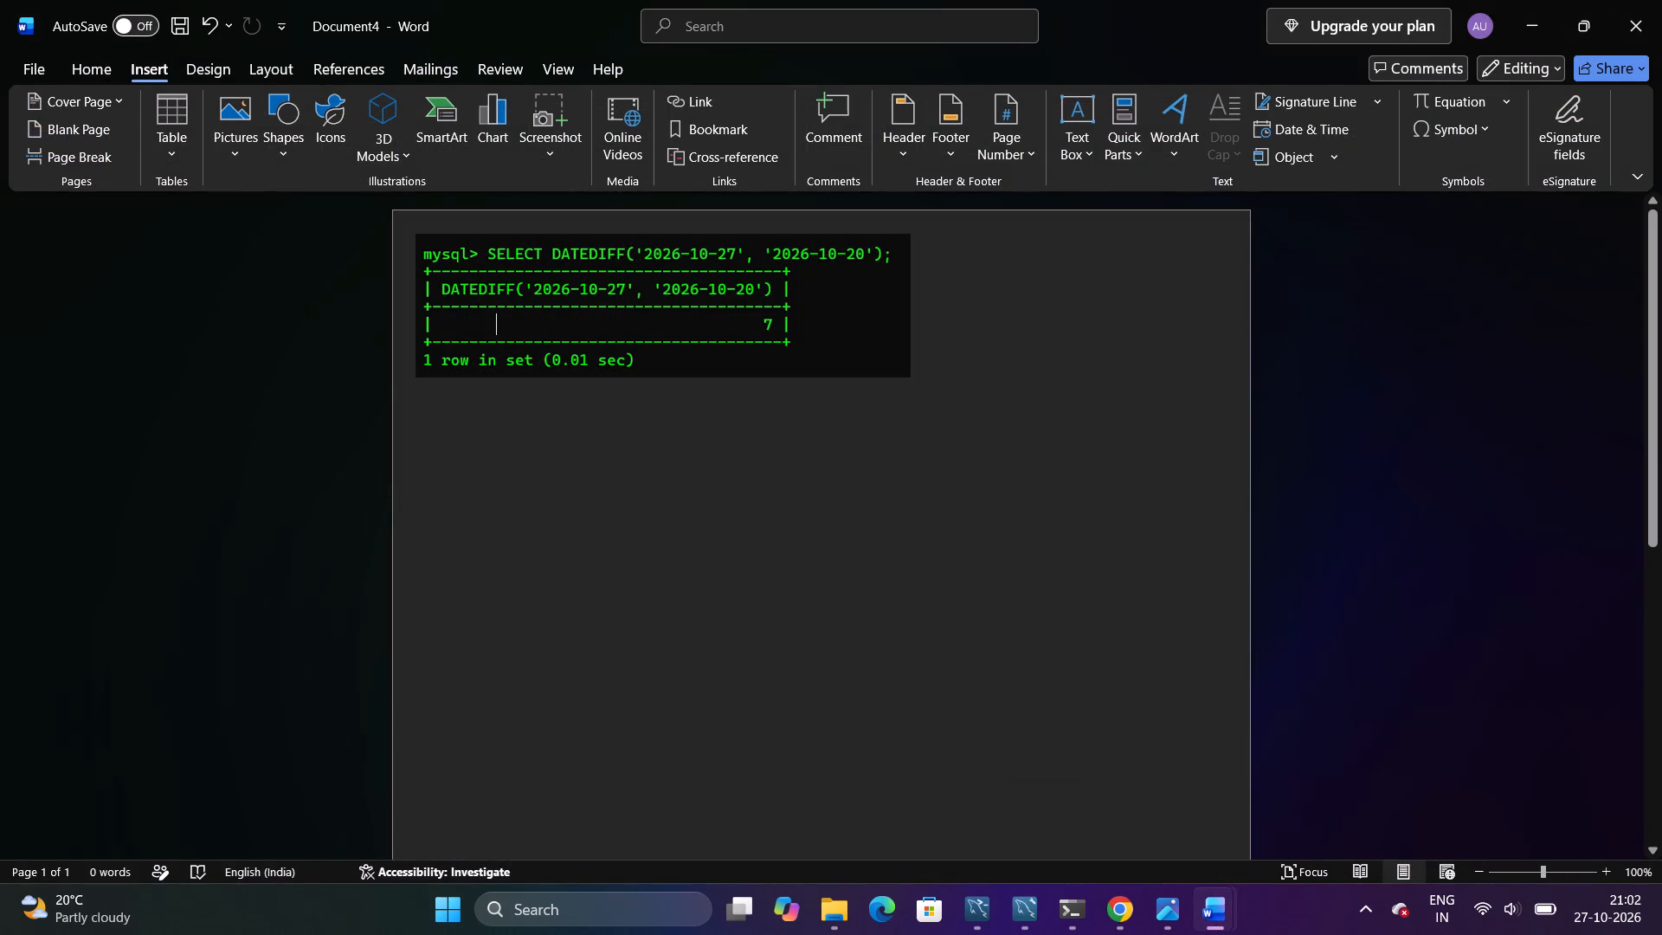
{"action": "left_click", "coordinate": [227, 163]}
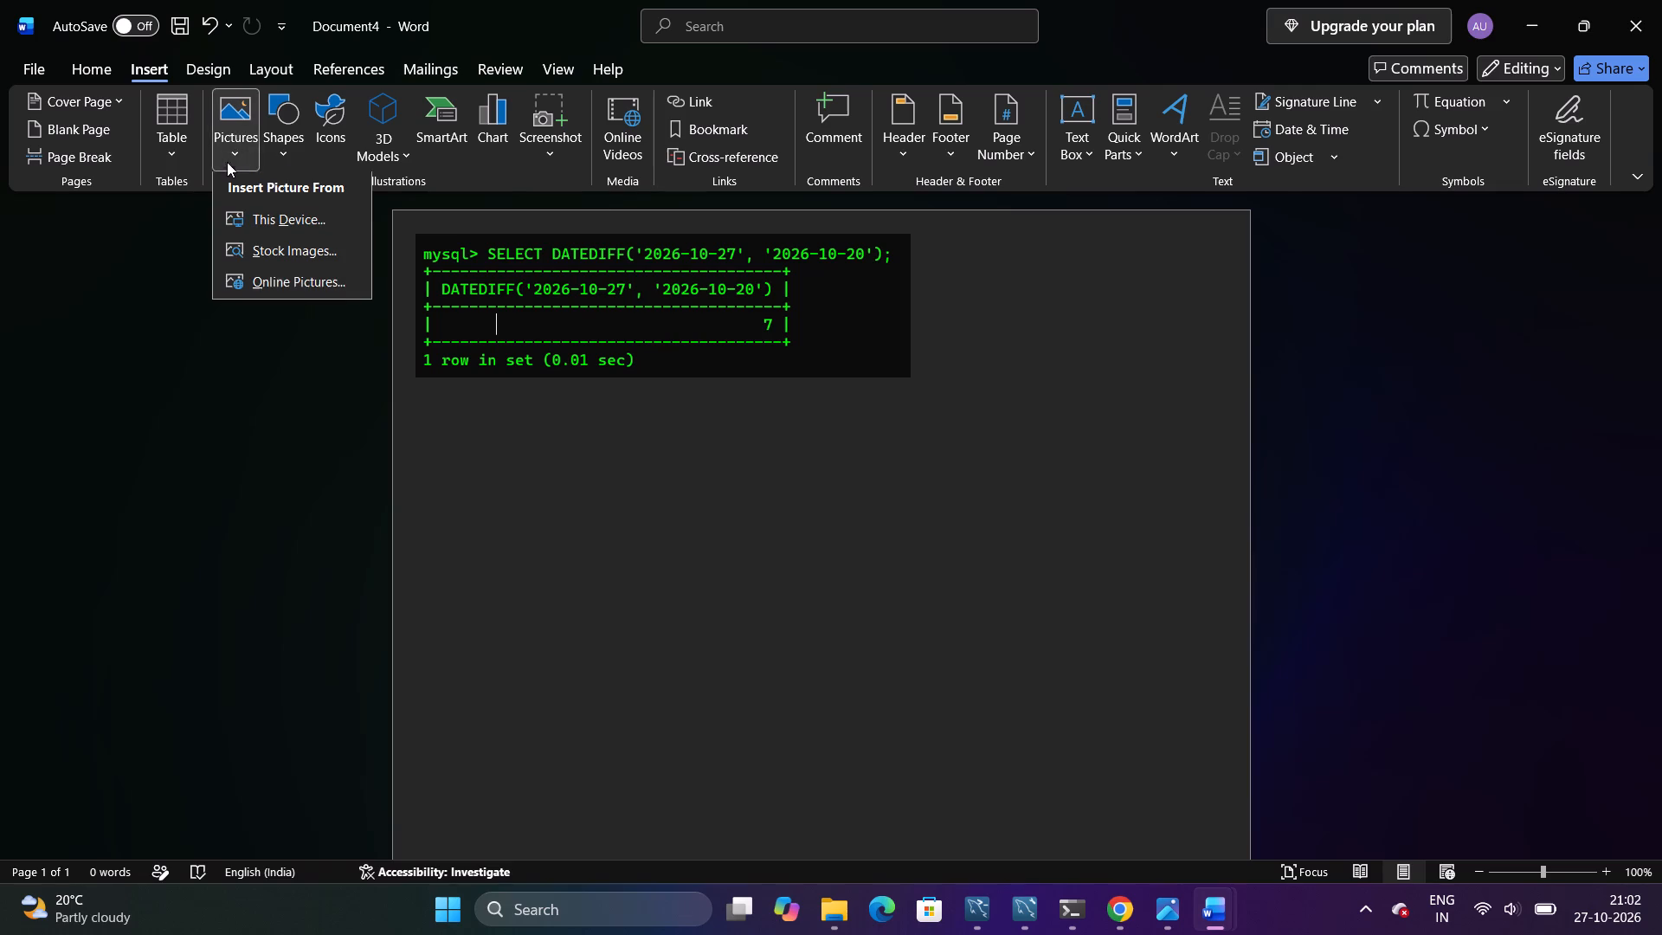
{"action": "left_click", "coordinate": [265, 211]}
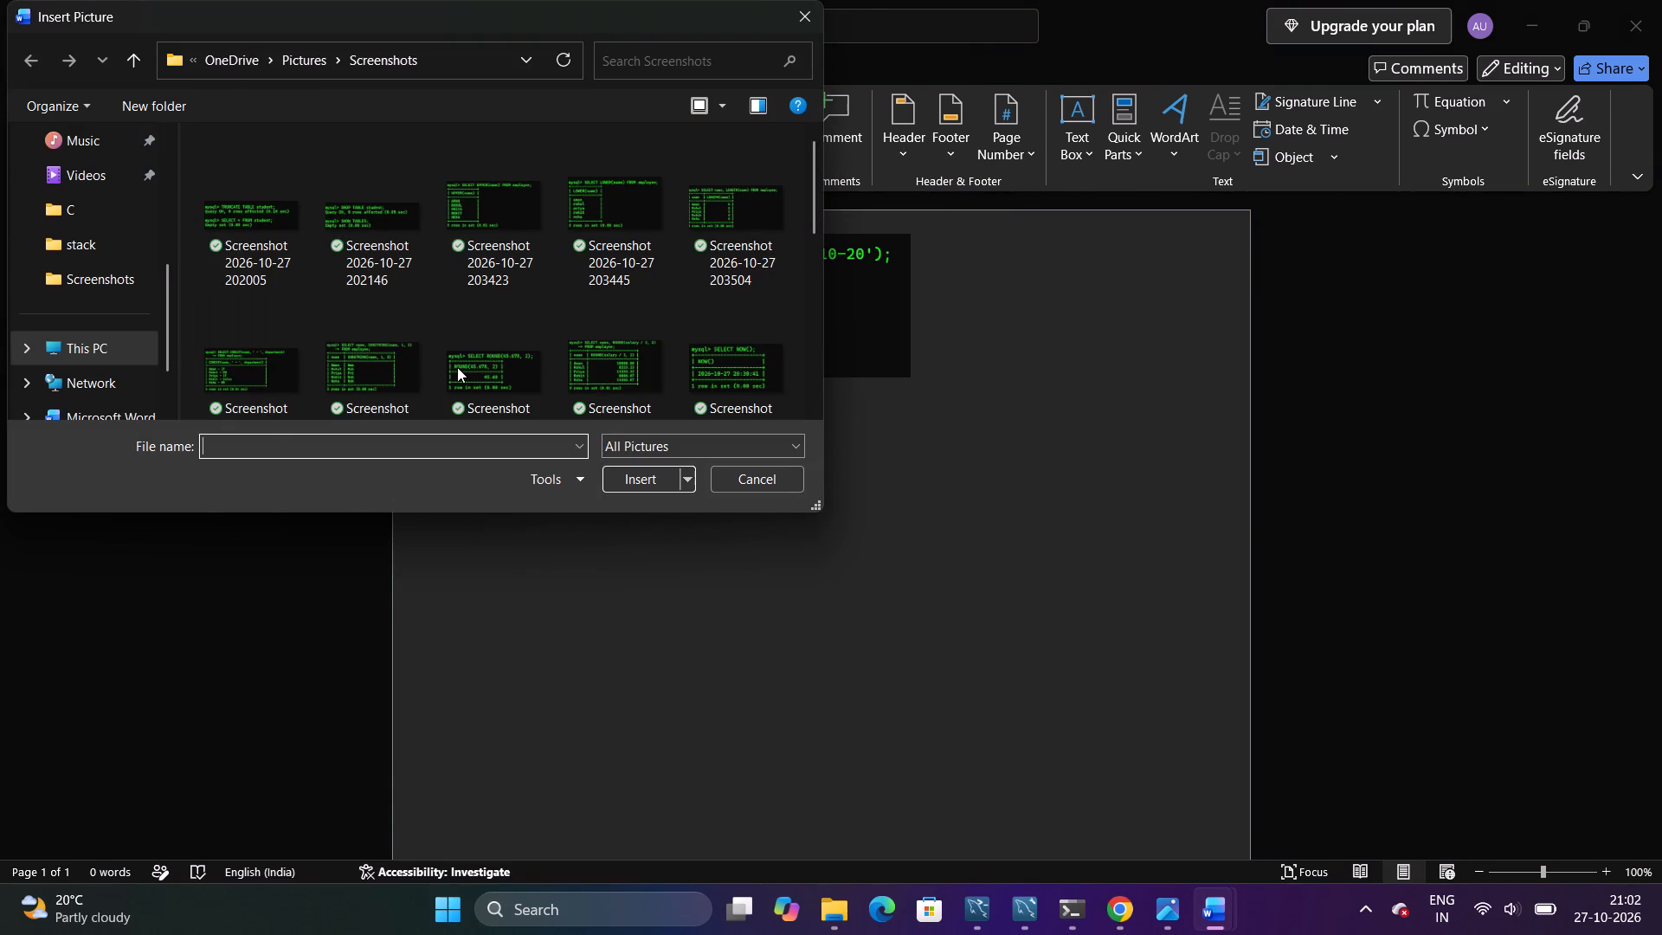
{"action": "scroll", "coordinate": [718, 349], "scroll_direction": "down", "scroll_amount": 2}
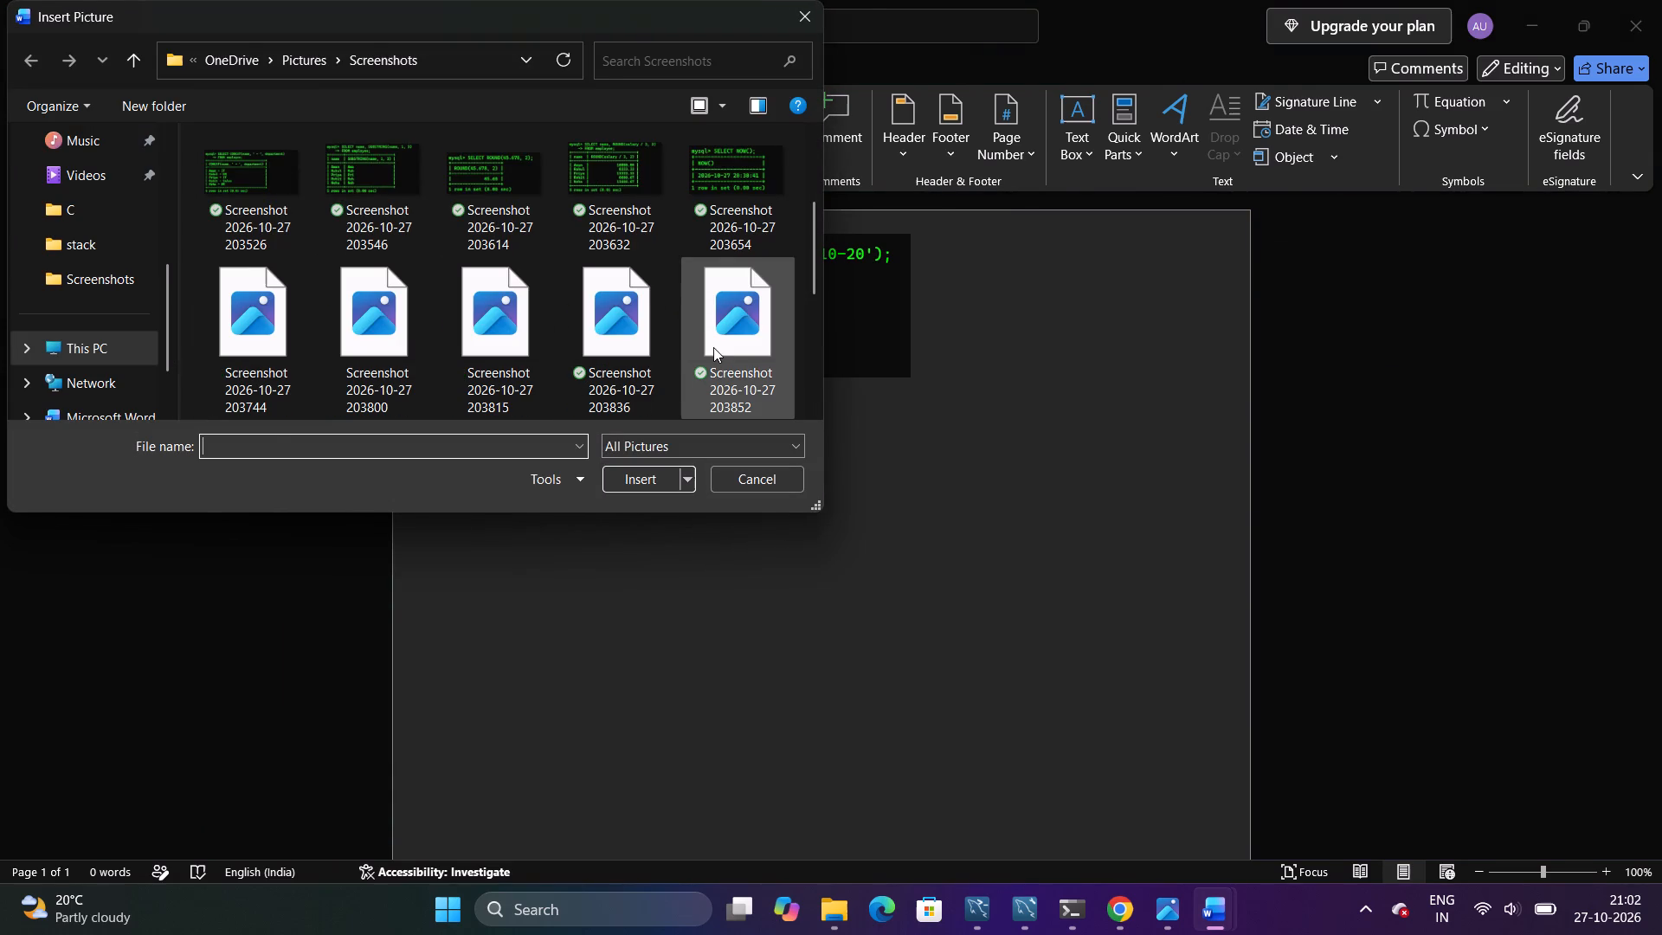
{"action": "scroll", "coordinate": [669, 280], "scroll_direction": "up", "scroll_amount": 2}
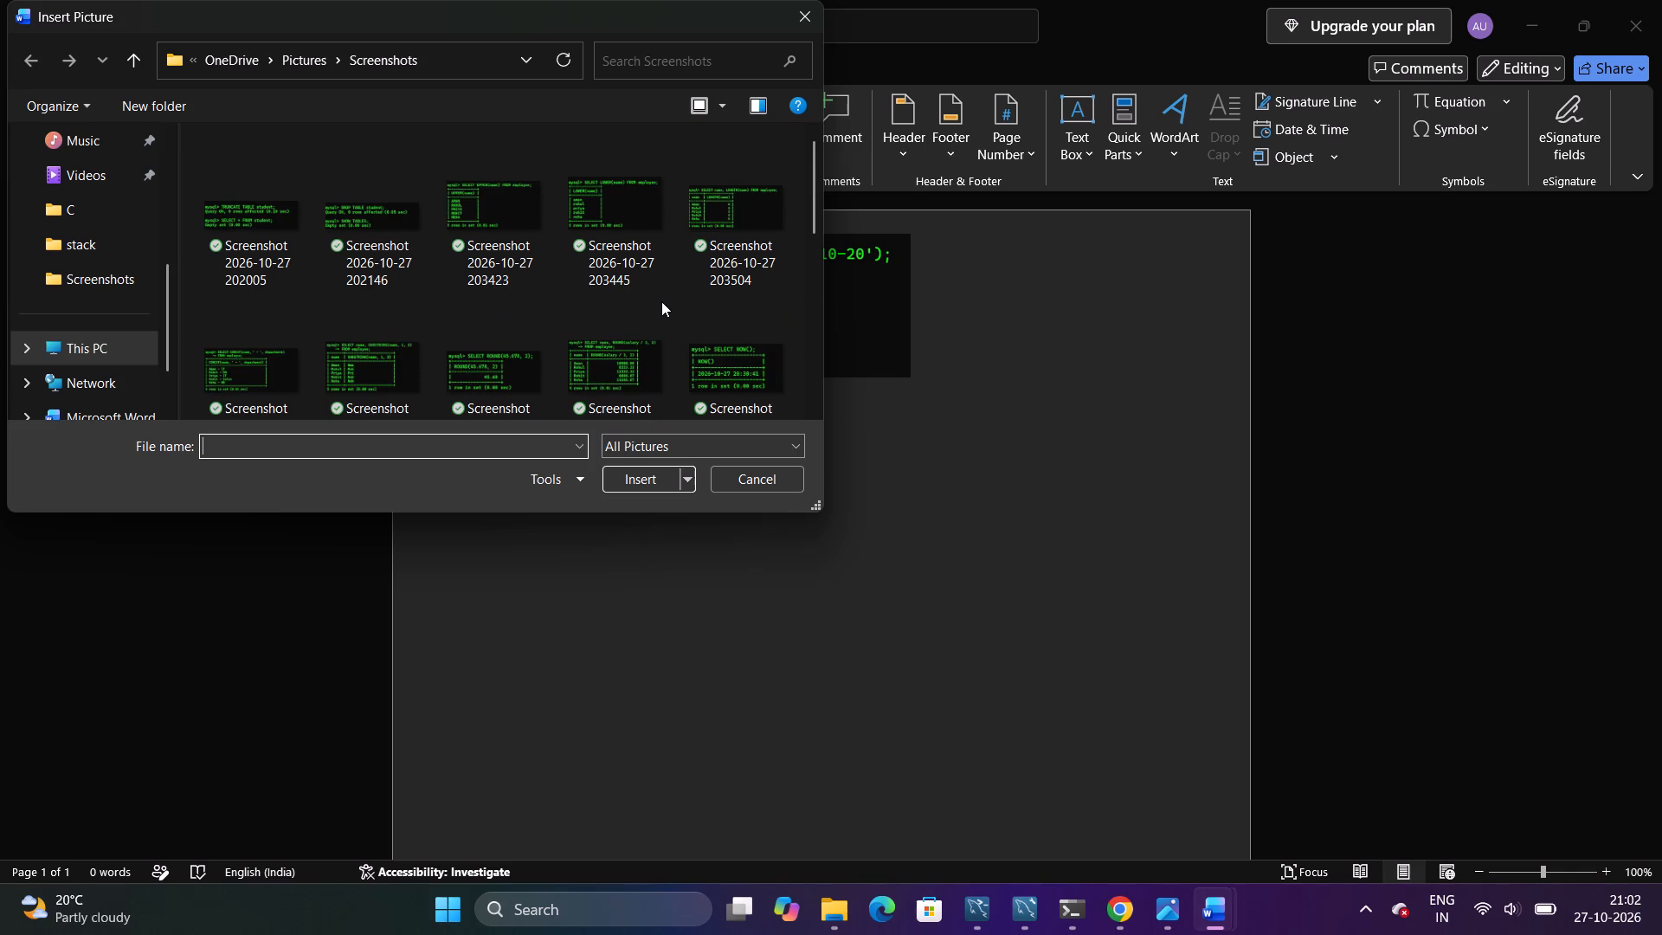
{"action": "scroll", "coordinate": [660, 302], "scroll_direction": "down", "scroll_amount": 2}
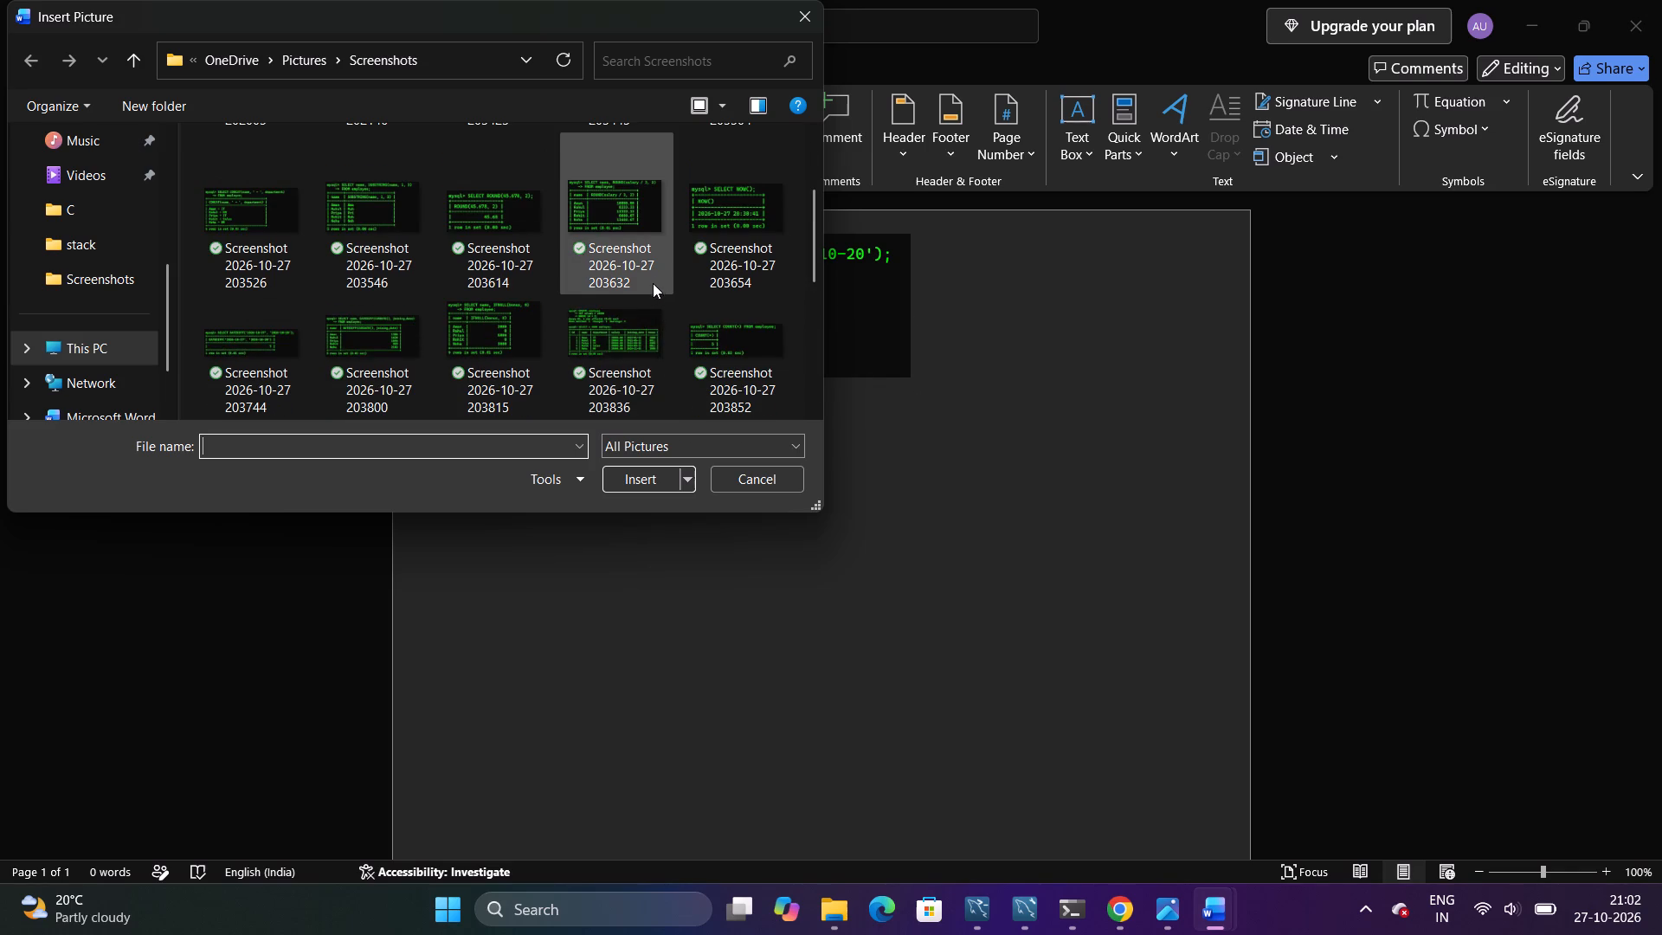
{"action": "scroll", "coordinate": [657, 279], "scroll_direction": "up", "scroll_amount": 4}
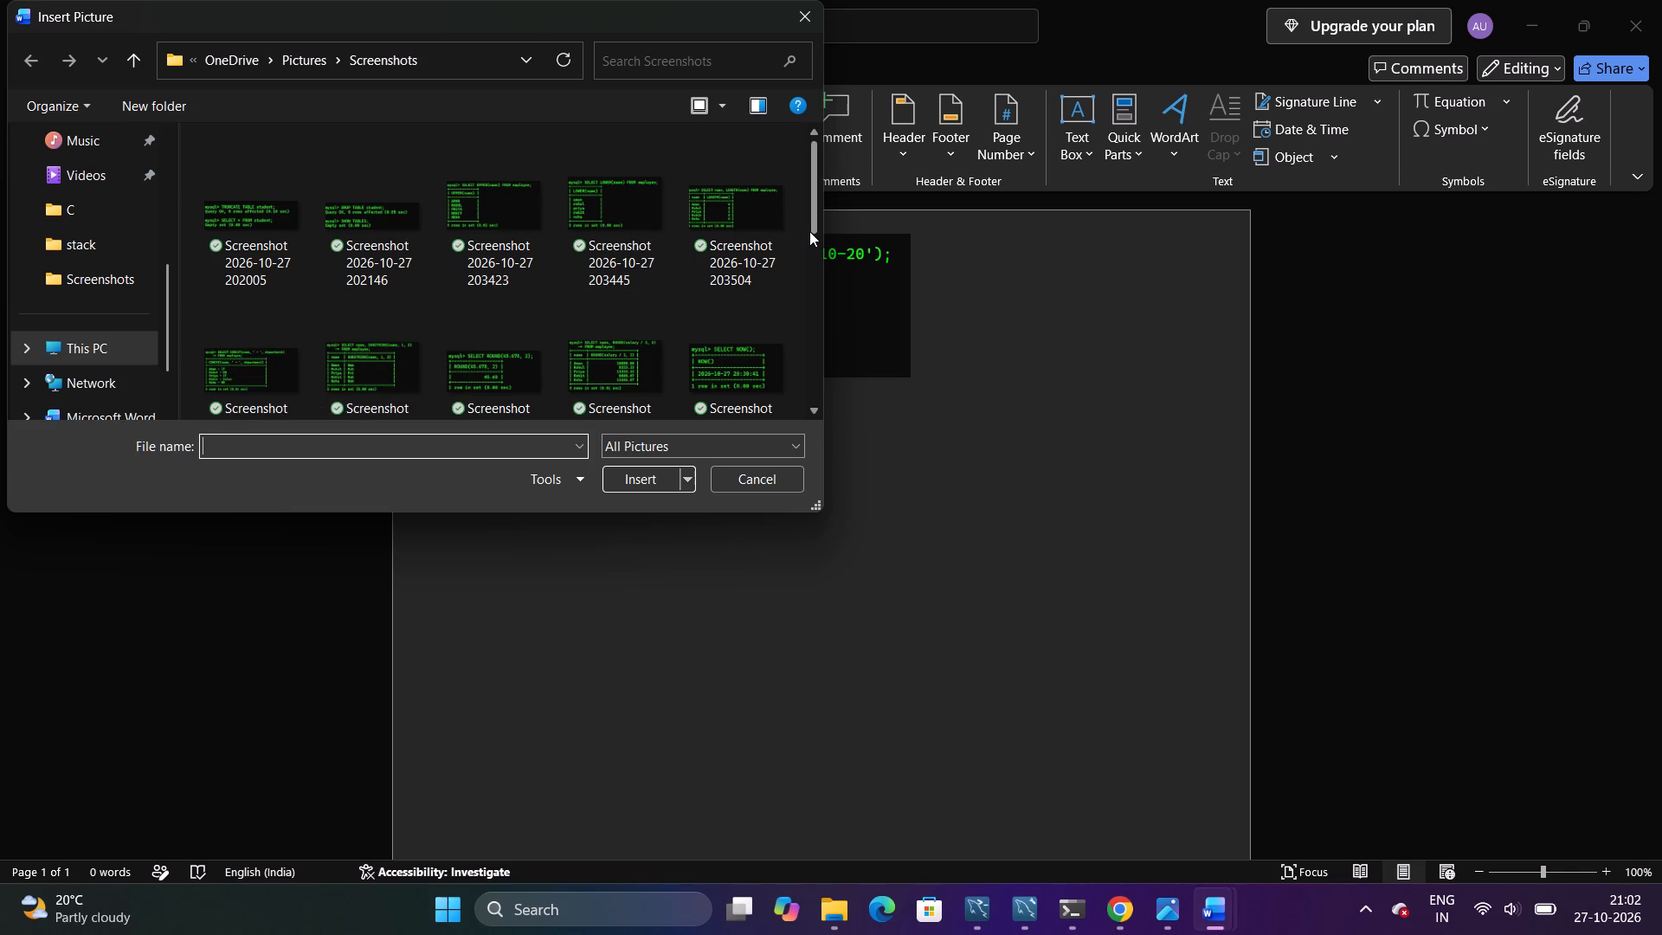
{"action": "left_click_drag", "start_coordinate": [812, 229], "coordinate": [812, 248]}
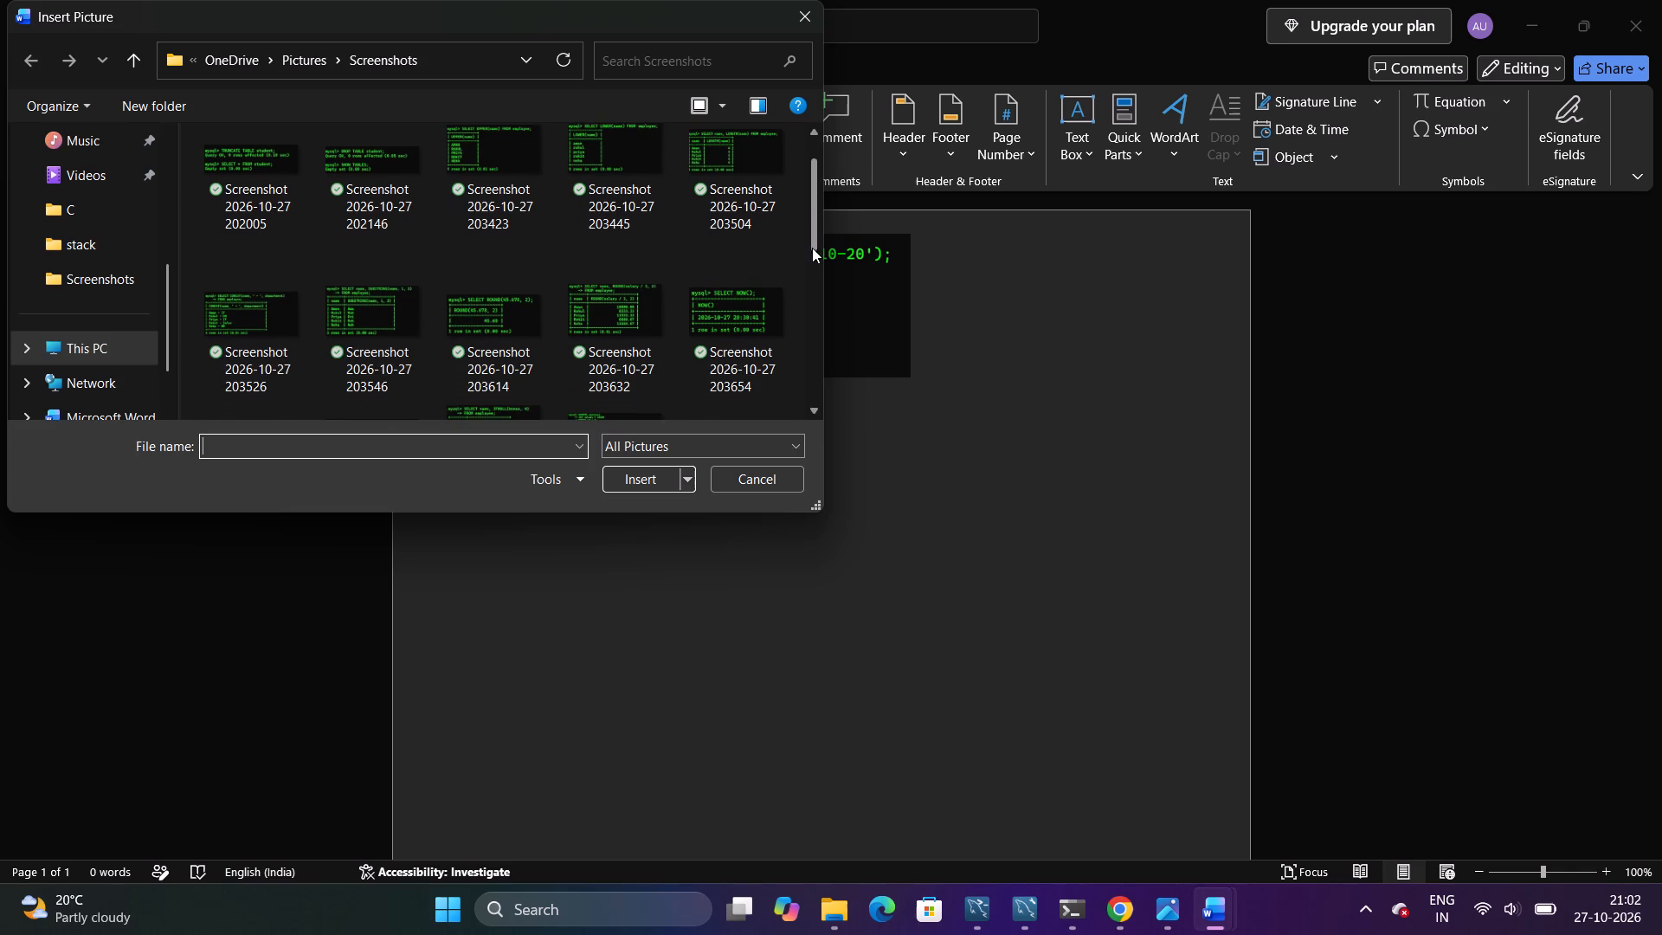
{"action": "left_click_drag", "start_coordinate": [812, 248], "coordinate": [815, 274]}
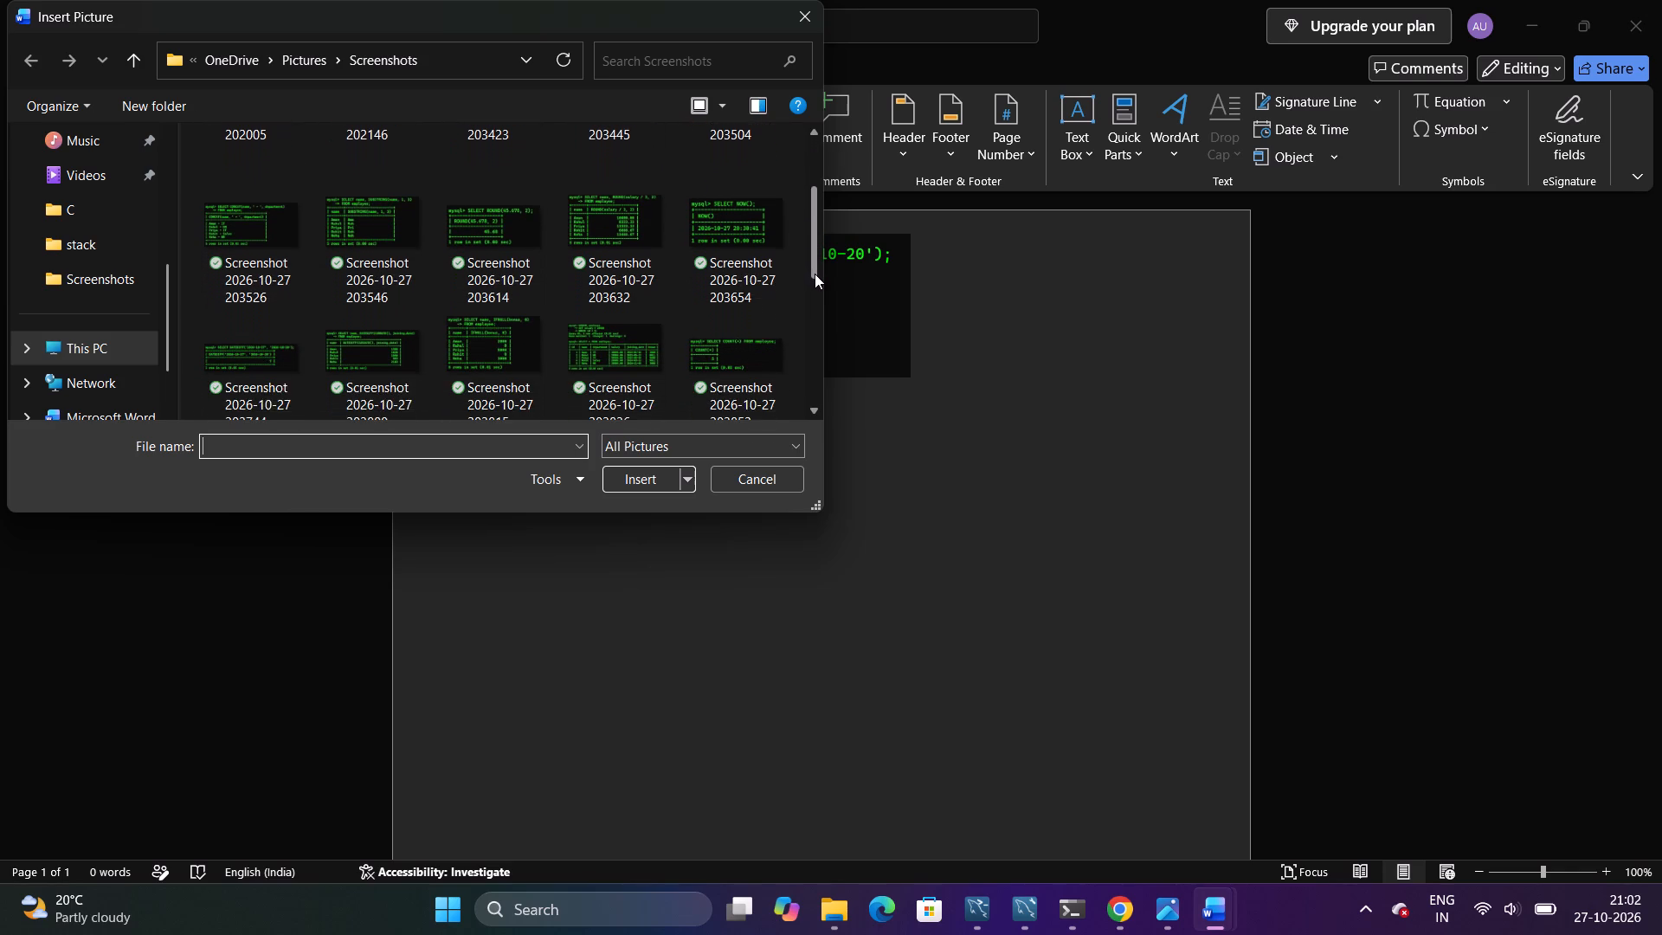
{"action": "left_click_drag", "start_coordinate": [815, 274], "coordinate": [815, 287]}
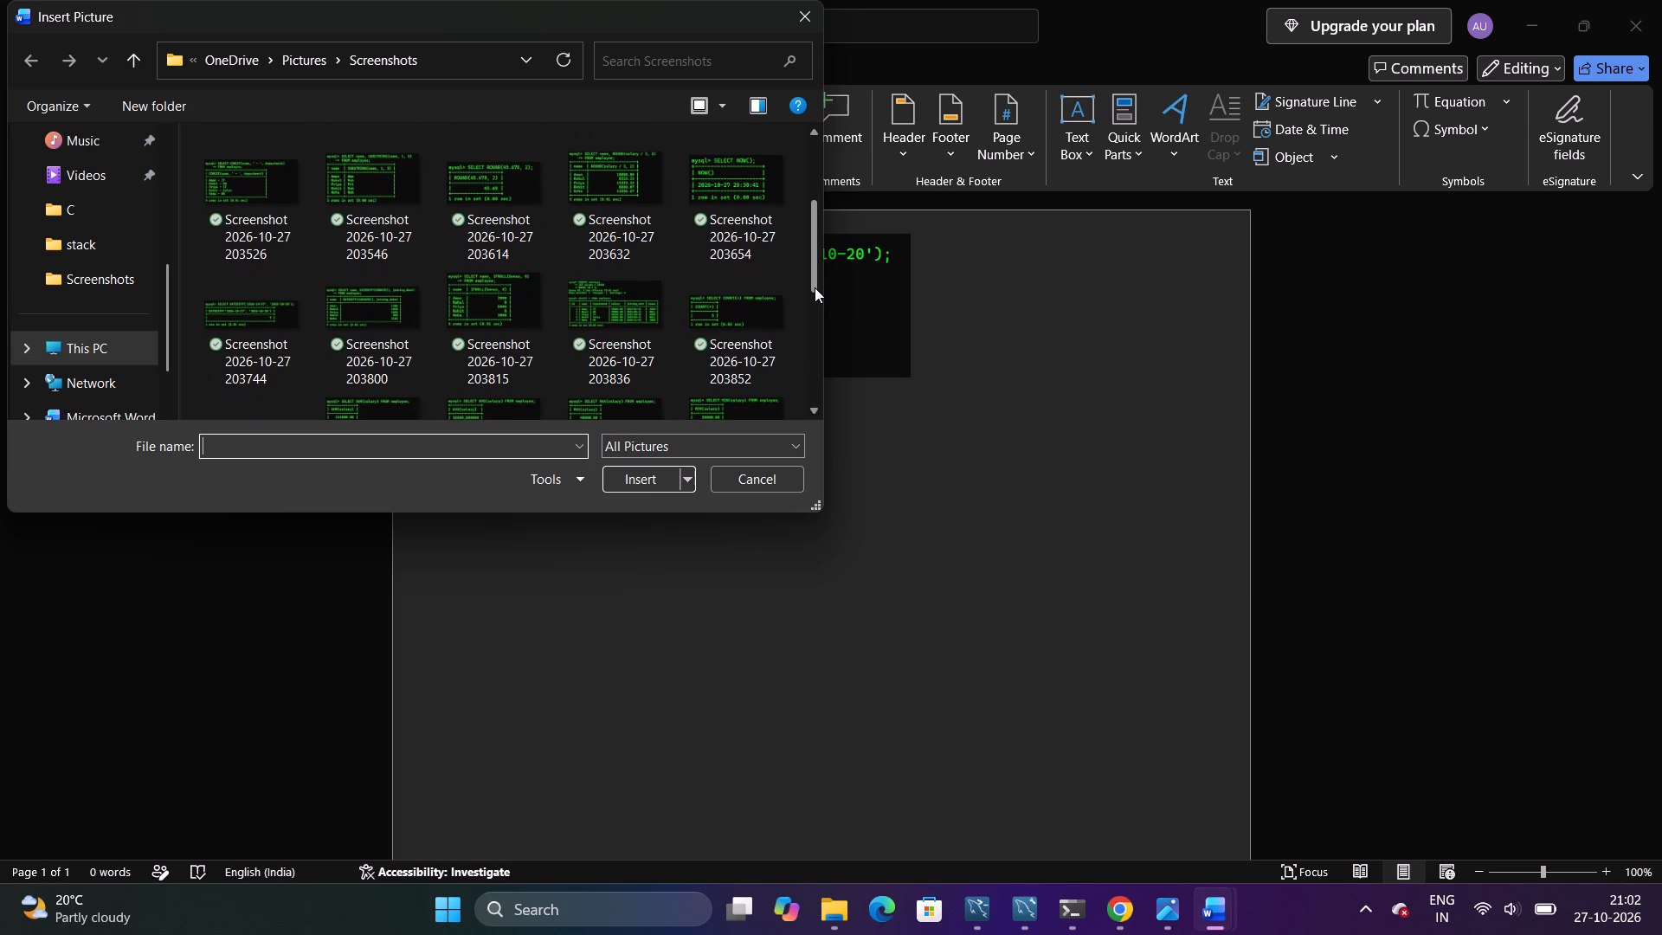
{"action": "left_click_drag", "start_coordinate": [815, 287], "coordinate": [815, 293]}
{"action": "left_click", "coordinate": [370, 280]}
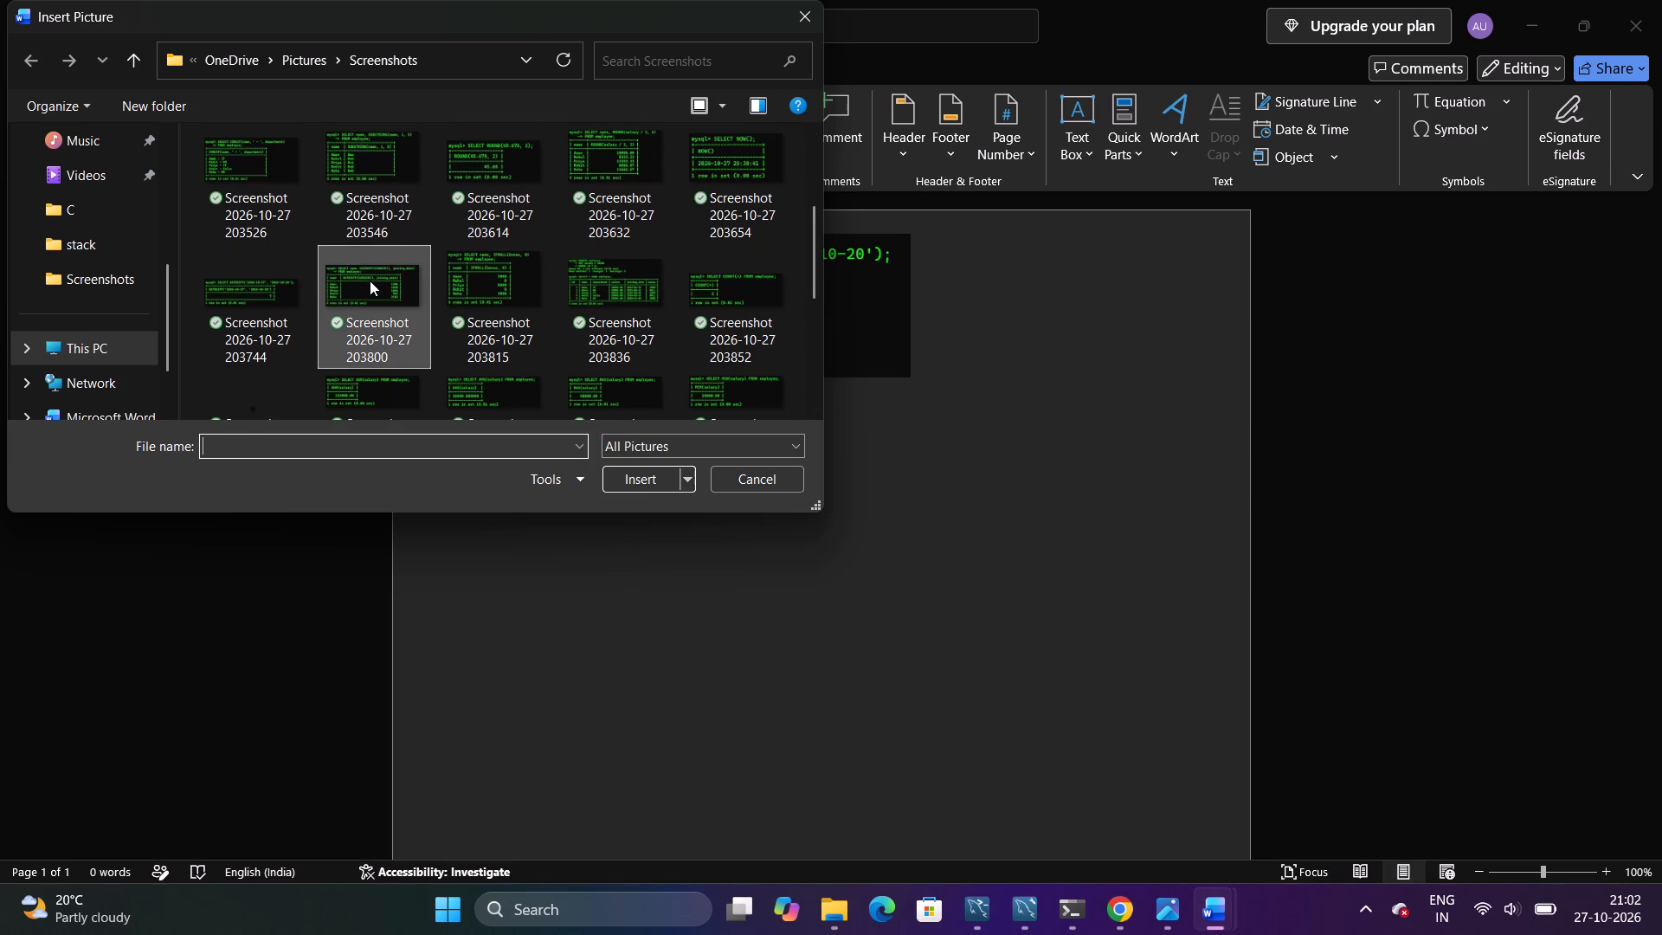
{"action": "left_click", "coordinate": [627, 483]}
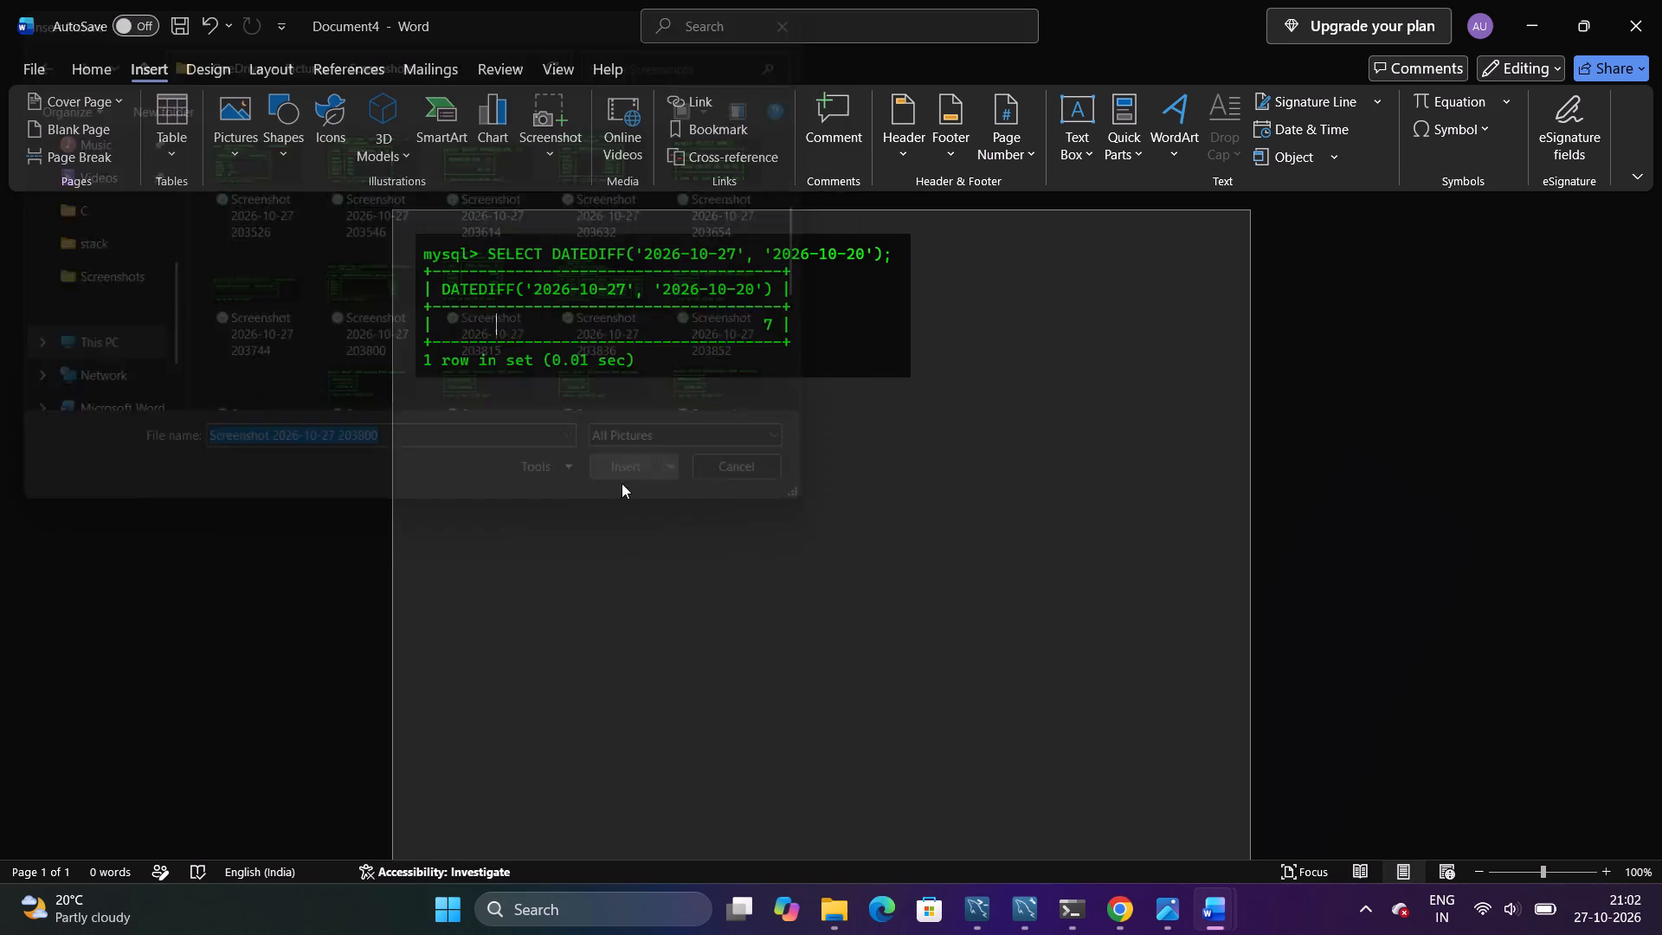
Set the DATEDIFF(CURDATE(), joining_date) screenshot to In Front of Text and place it just below the first screenshot, aligned with its left edge.
{"action": "left_click_drag", "start_coordinate": [829, 434], "coordinate": [821, 461]}
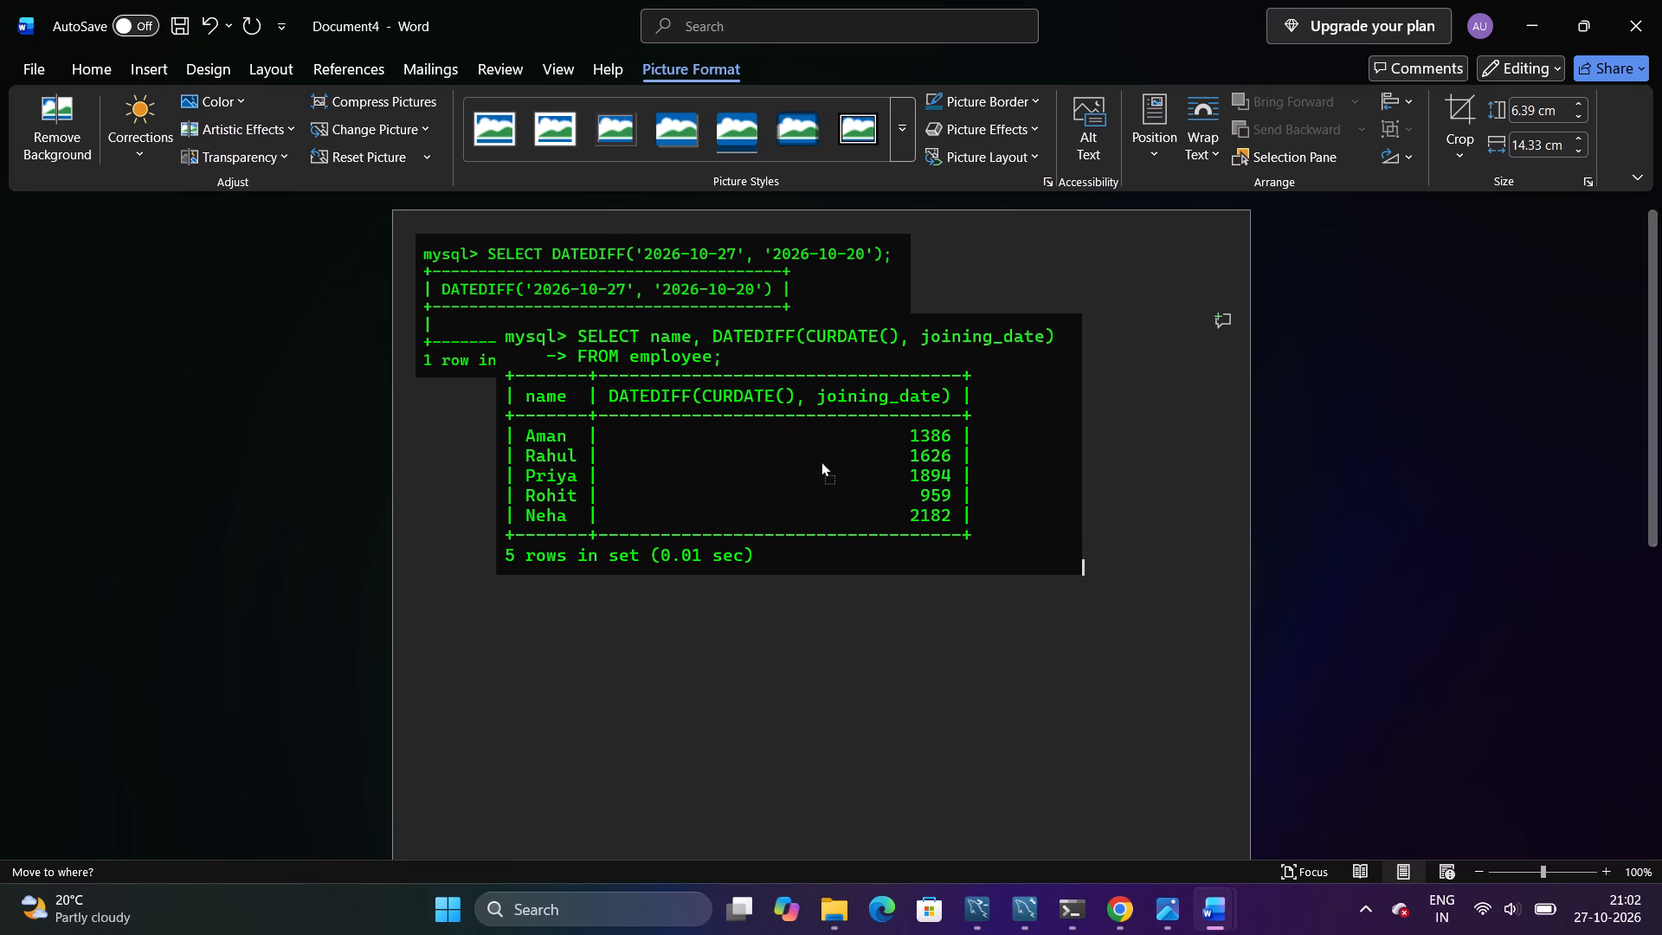
{"action": "left_click_drag", "start_coordinate": [821, 461], "coordinate": [818, 465]}
{"action": "left_click", "coordinate": [1212, 148]}
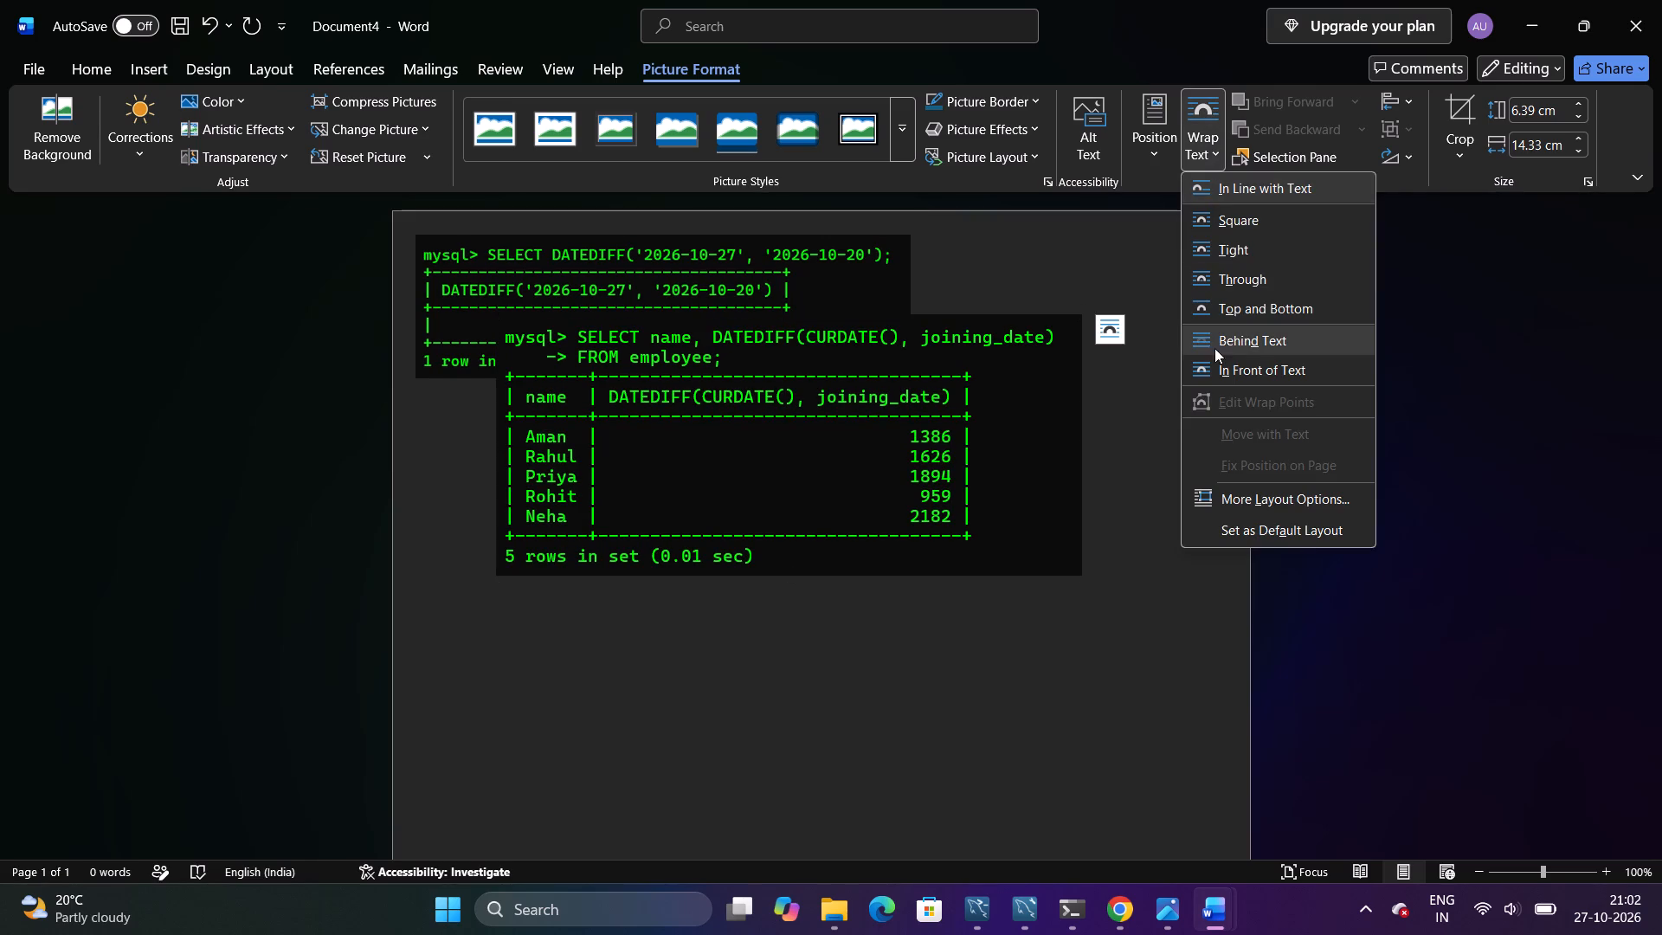
{"action": "left_click", "coordinate": [1225, 367]}
{"action": "left_click_drag", "start_coordinate": [984, 437], "coordinate": [963, 476]}
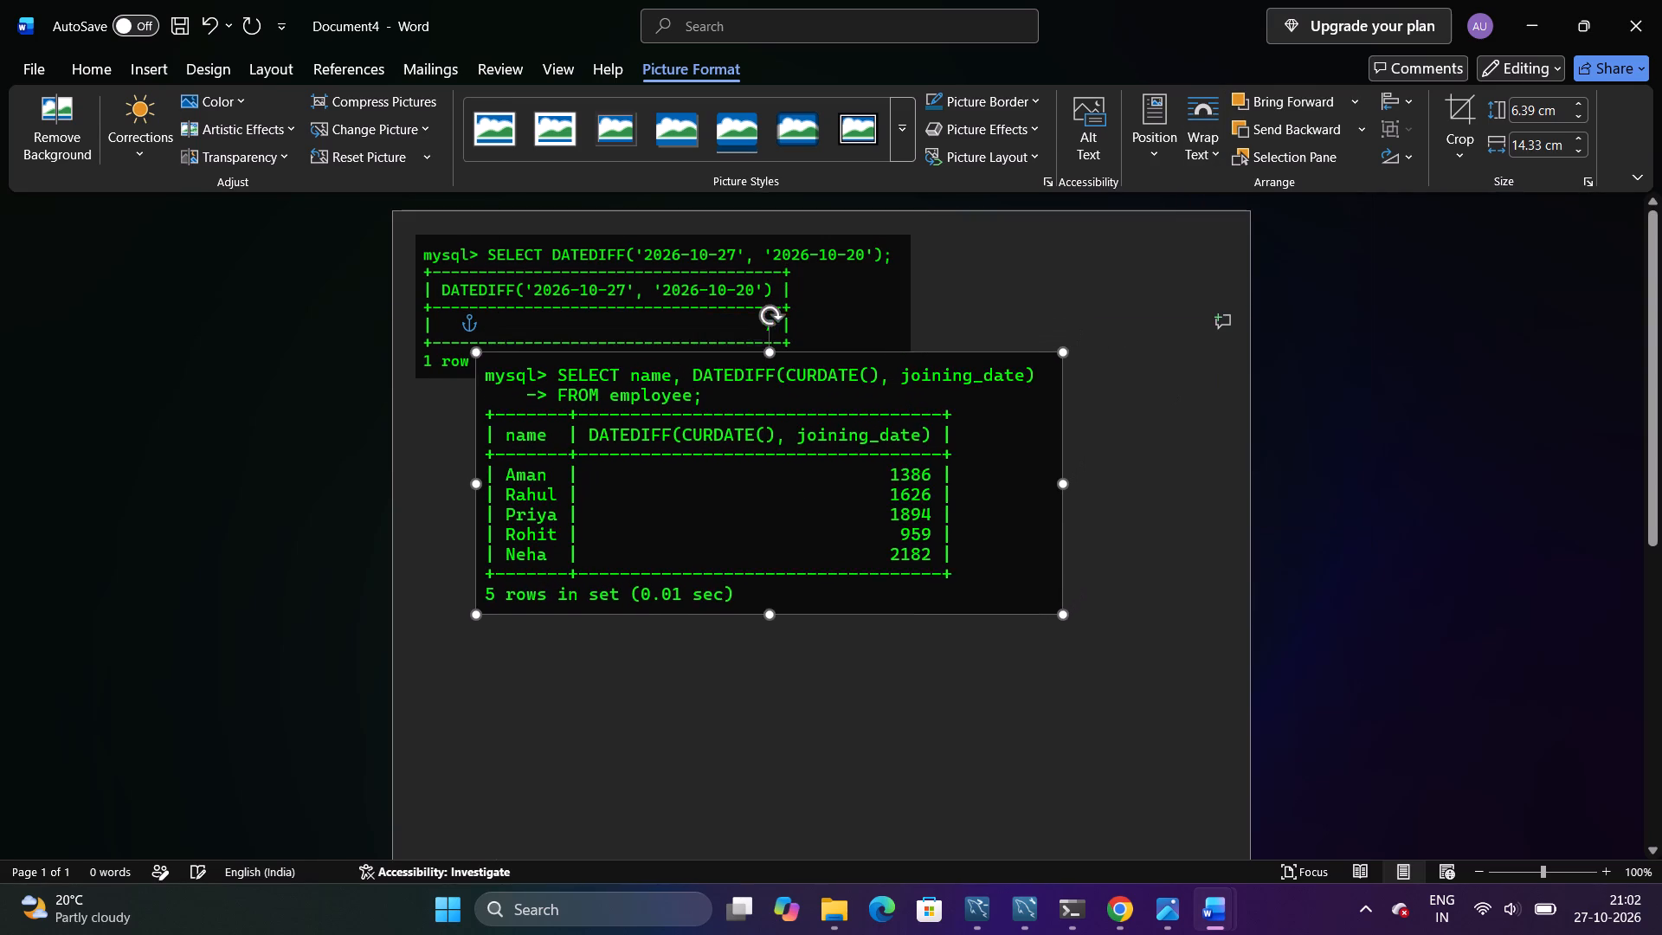
{"action": "left_click_drag", "start_coordinate": [963, 476], "coordinate": [902, 514]}
Shrink the DATEDIFF(CURDATE(), joining_date) screenshot proportionally until it is only slightly wider than the screenshot above it.
{"action": "left_click_drag", "start_coordinate": [1002, 661], "coordinate": [996, 654]}
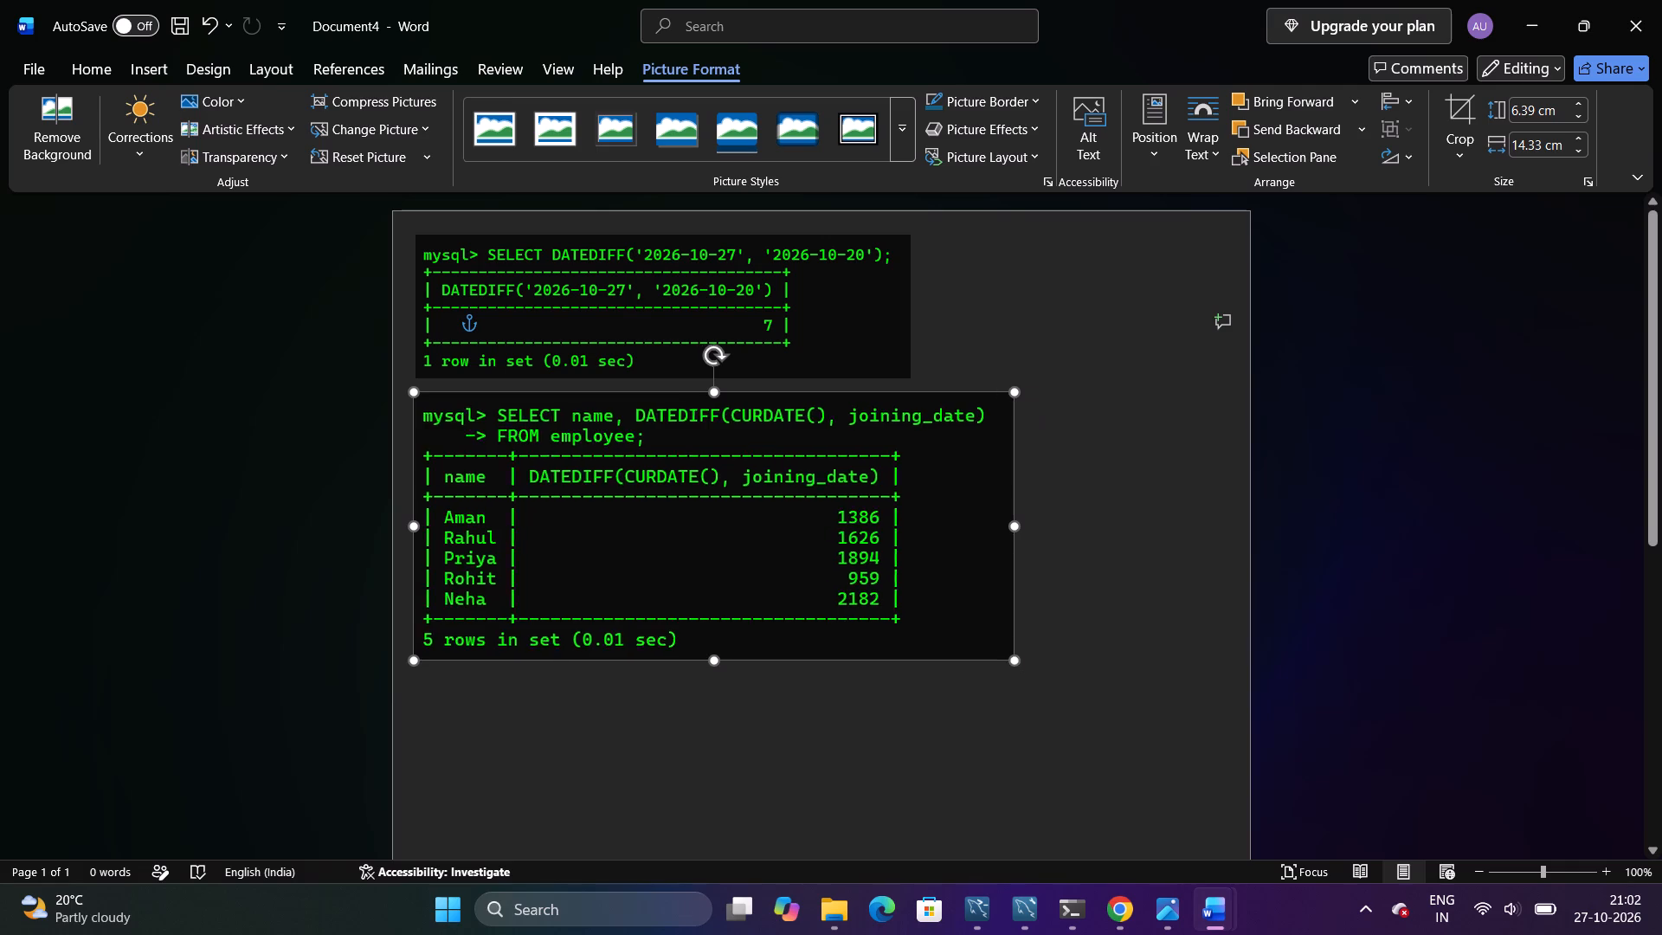
{"action": "left_click_drag", "start_coordinate": [996, 654], "coordinate": [945, 562]}
{"action": "left_click", "coordinate": [1060, 510]}
{"action": "scroll", "coordinate": [1092, 442], "scroll_direction": "down", "scroll_amount": 4}
{"action": "scroll", "coordinate": [1097, 471], "scroll_direction": "up", "scroll_amount": 3}
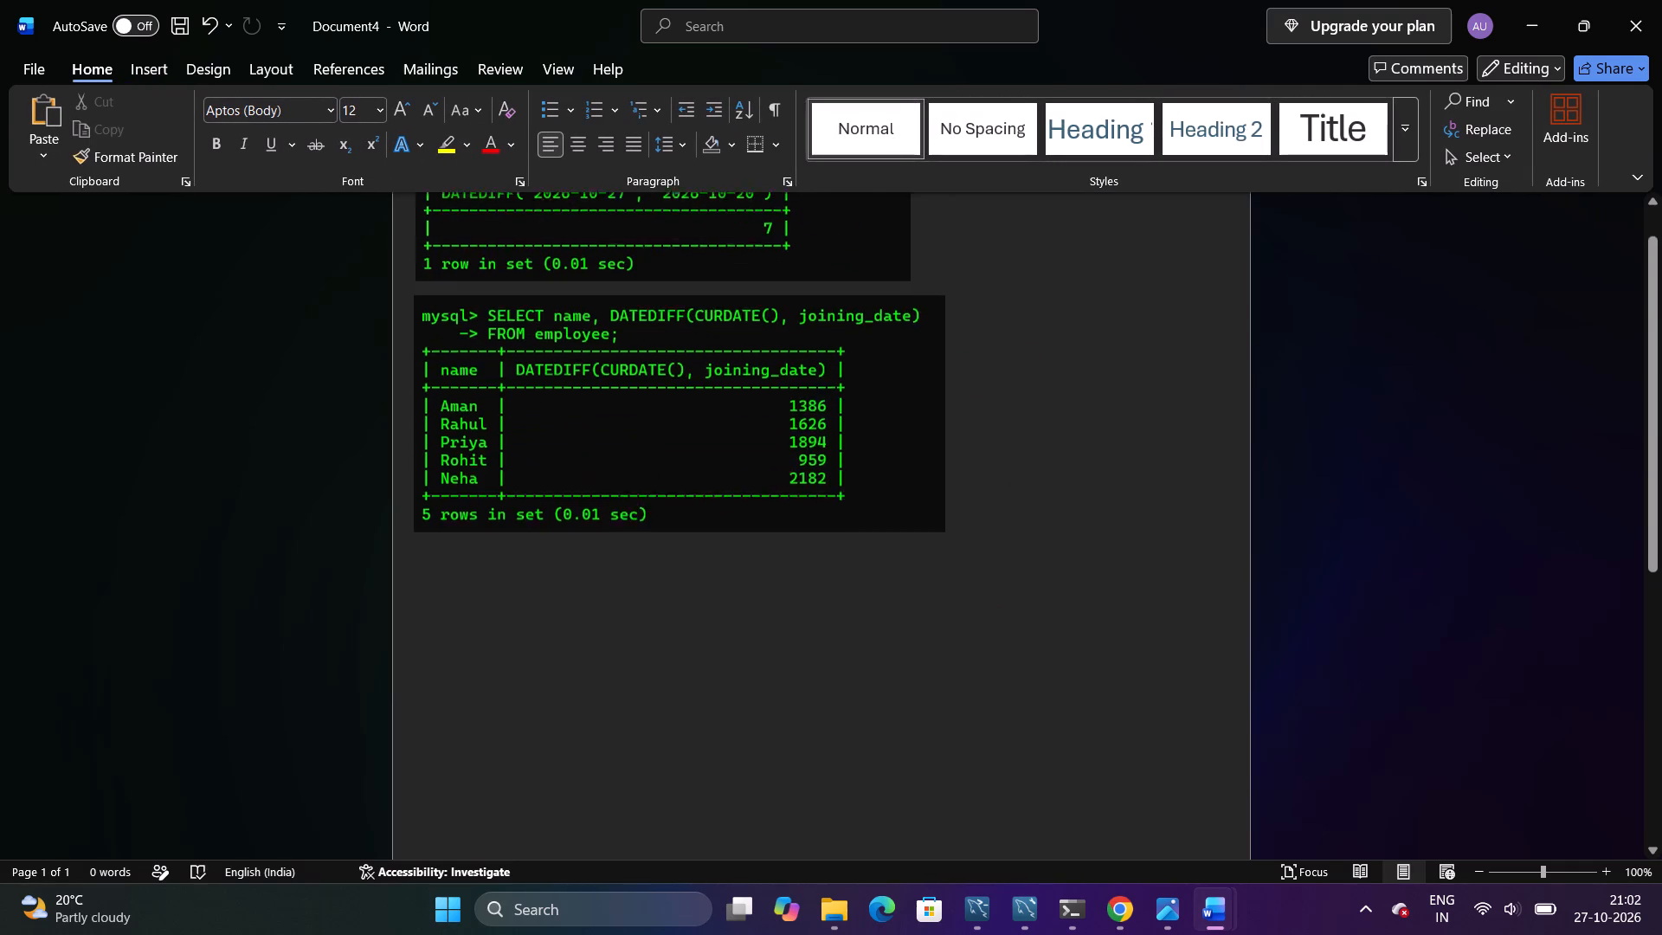
{"action": "scroll", "coordinate": [1093, 454], "scroll_direction": "up", "scroll_amount": 1}
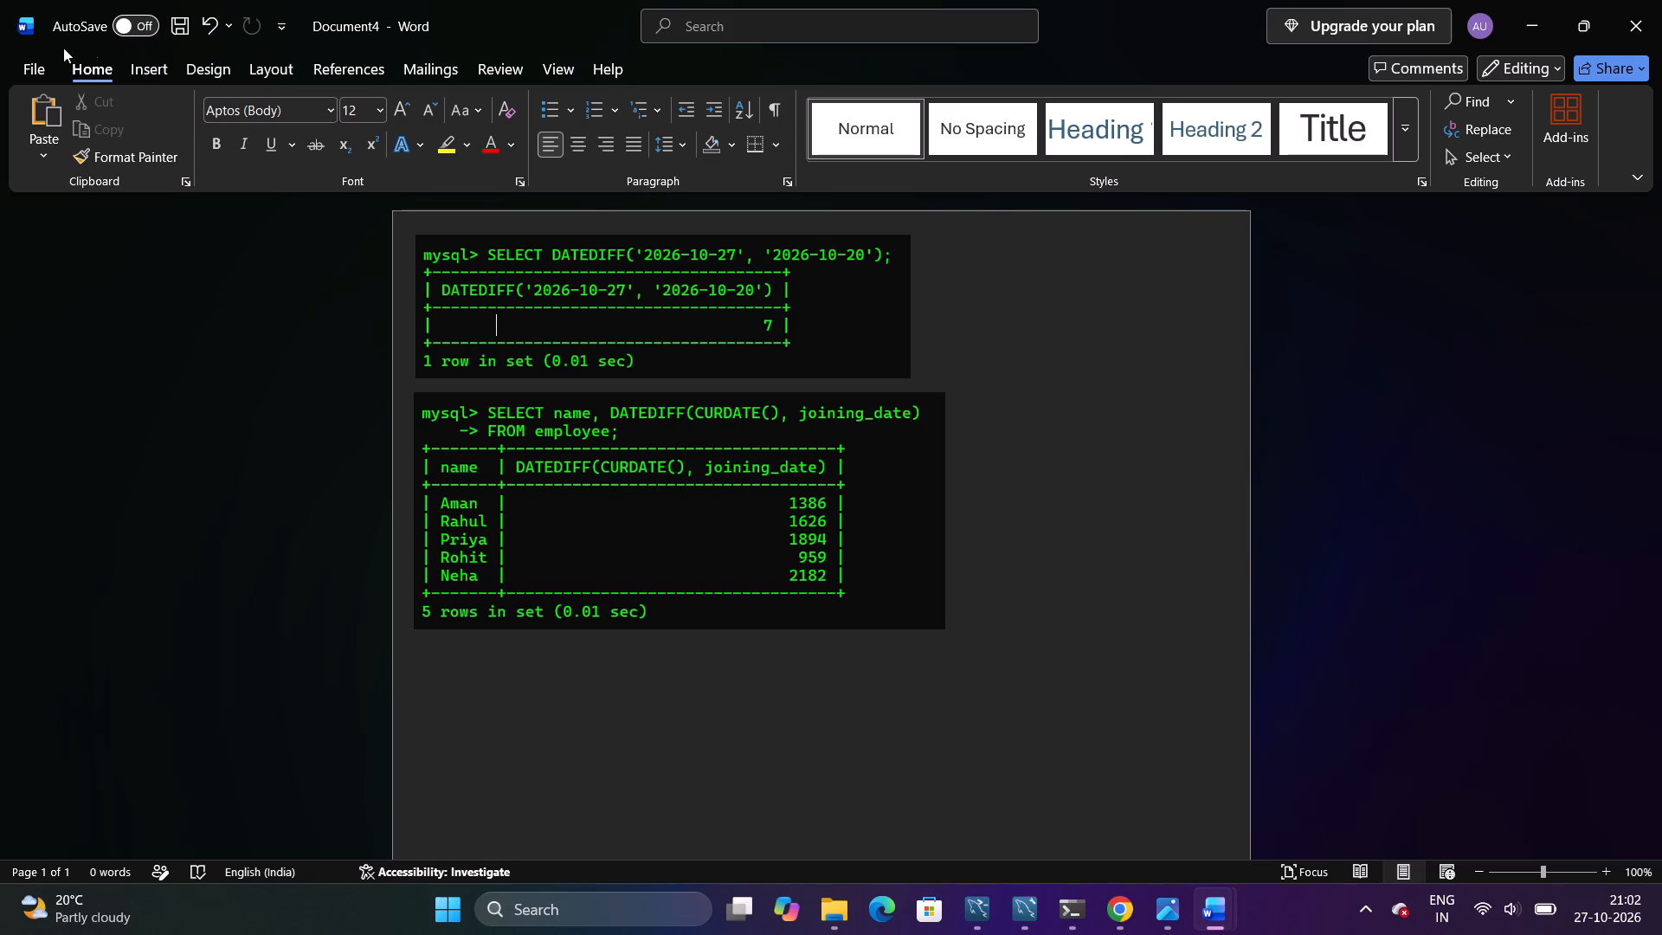
{"action": "left_click", "coordinate": [157, 72]}
{"action": "left_click", "coordinate": [243, 145]}
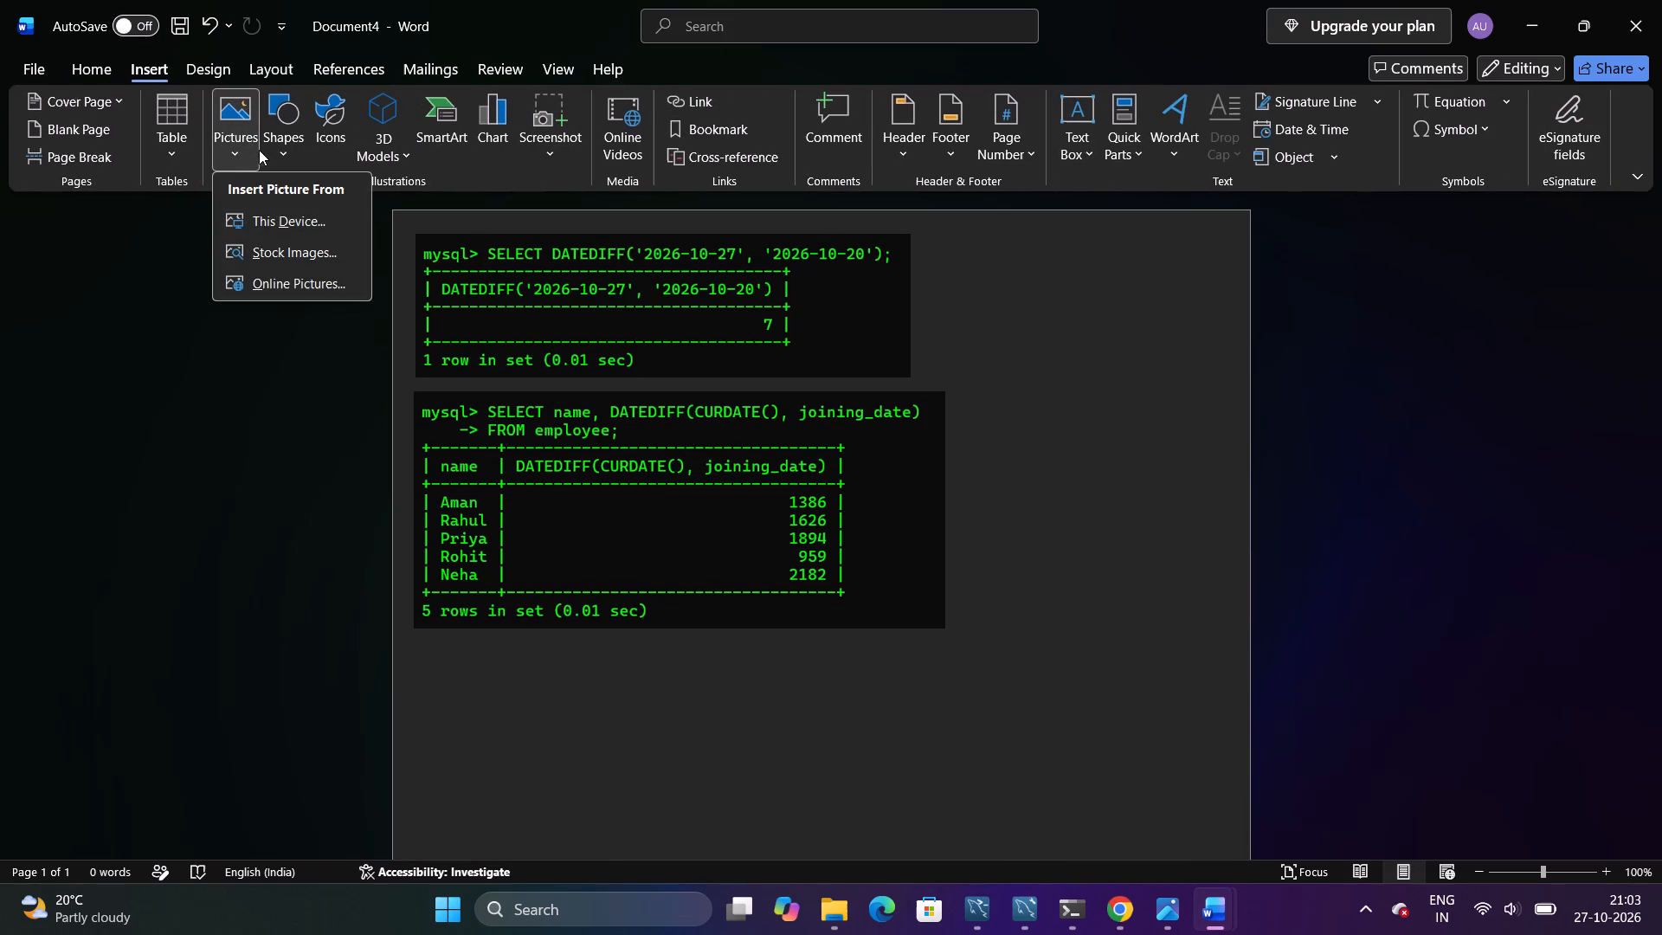
{"action": "left_click", "coordinate": [286, 210]}
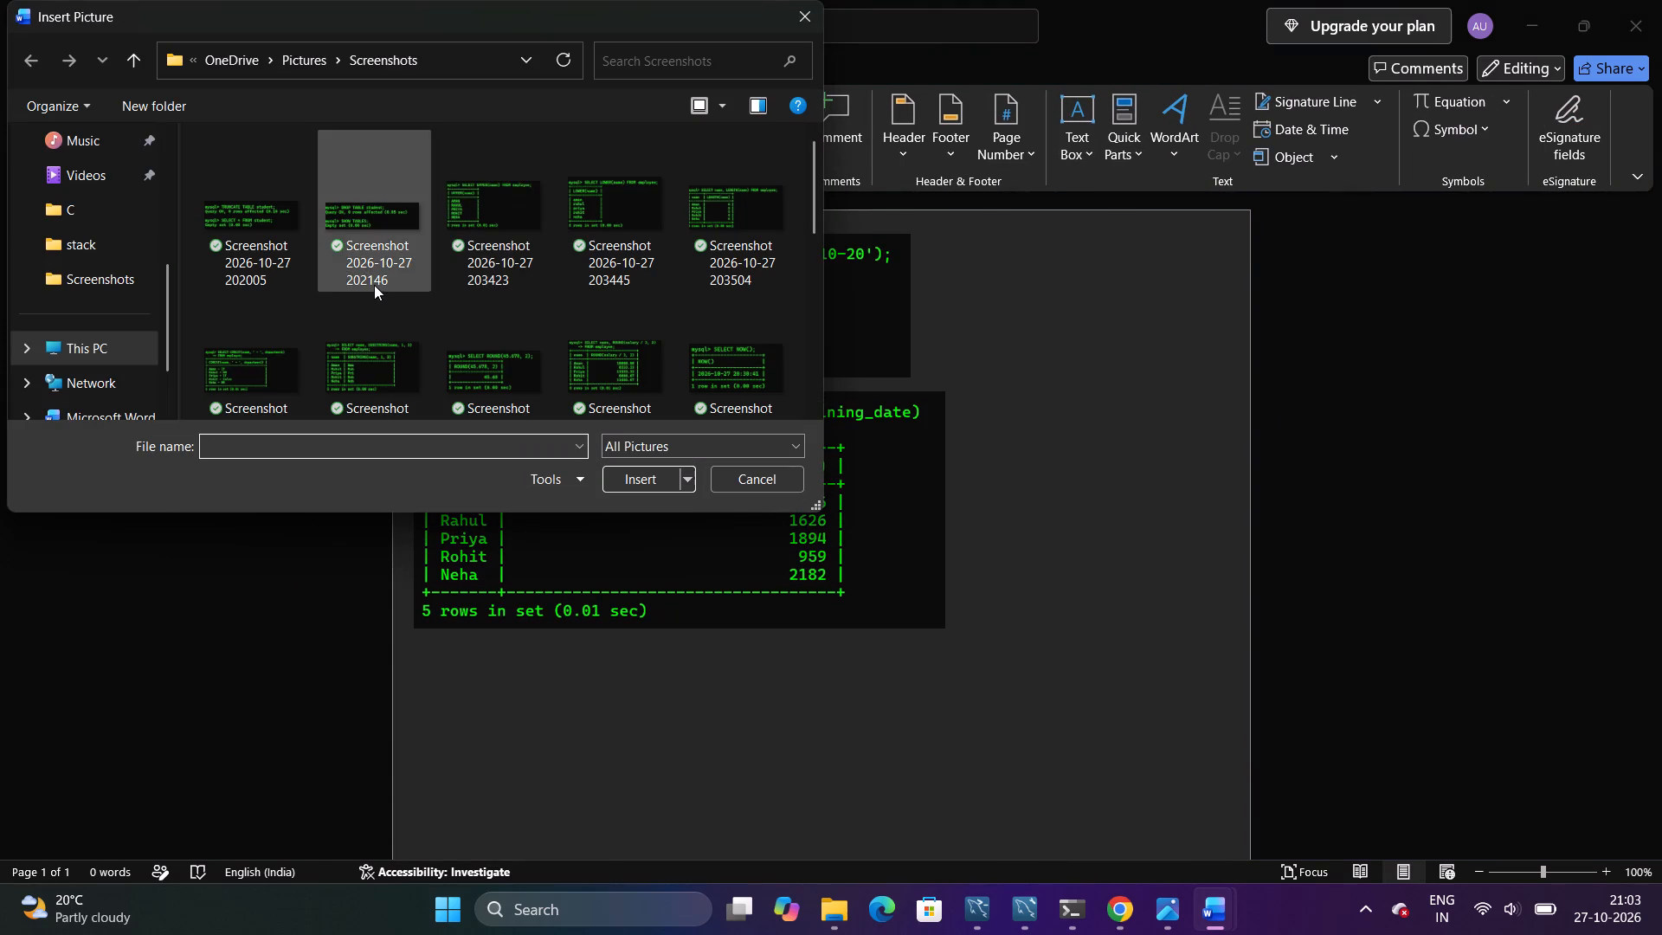
{"action": "left_click_drag", "start_coordinate": [813, 230], "coordinate": [813, 270]}
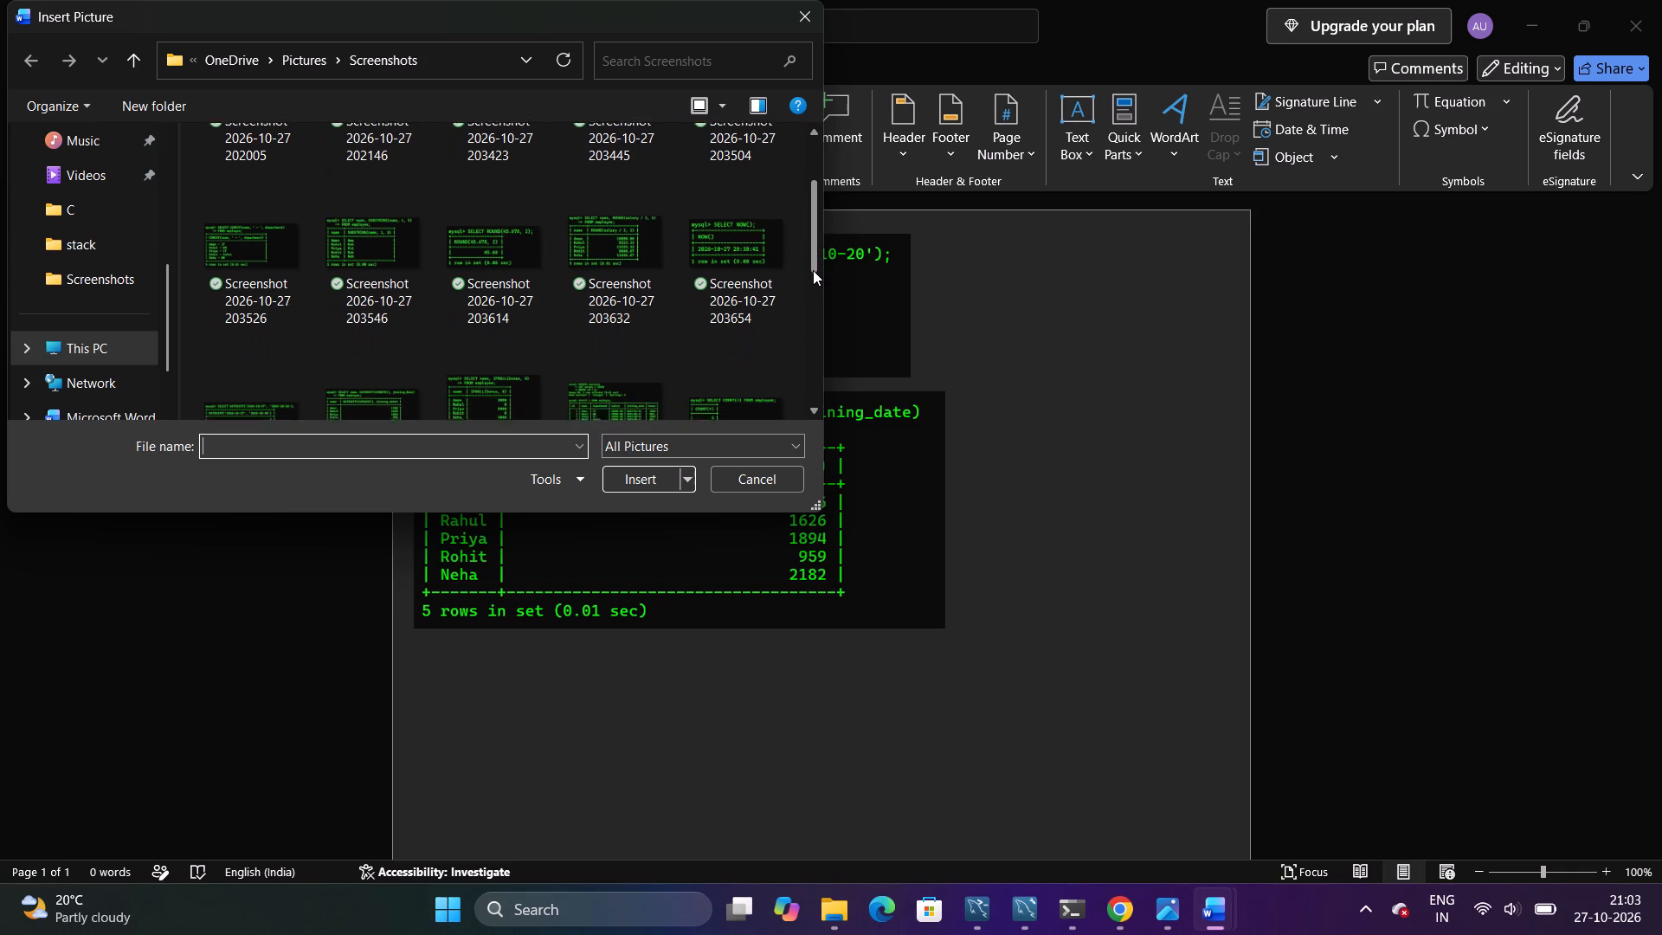
{"action": "left_click_drag", "start_coordinate": [813, 270], "coordinate": [813, 293]}
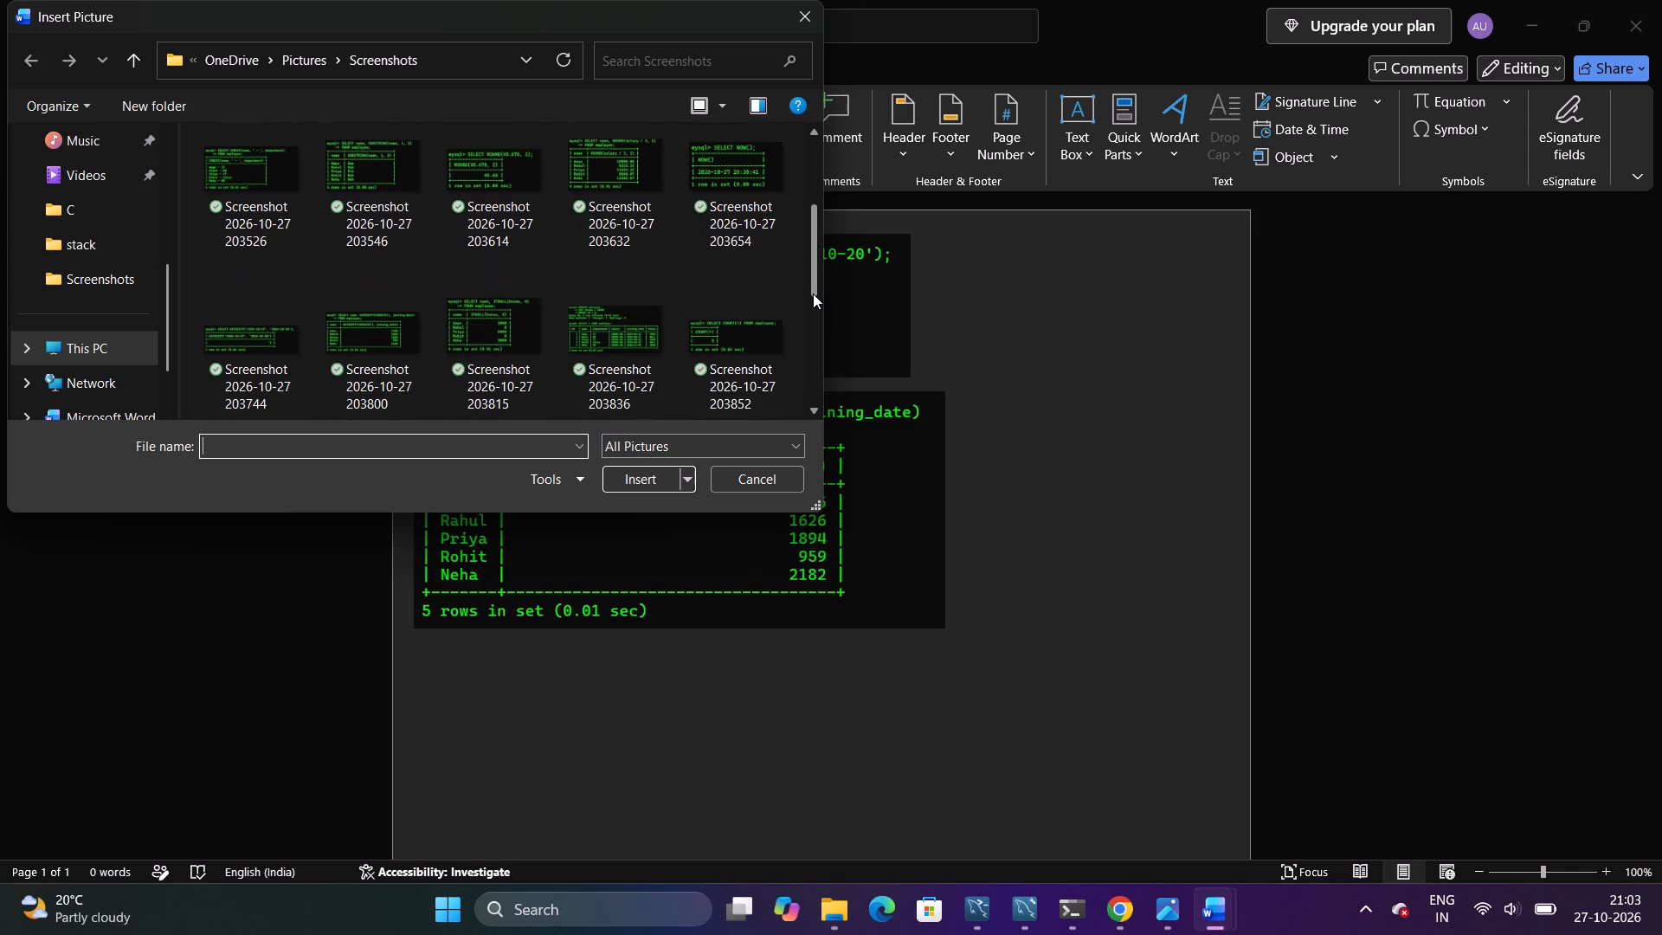
{"action": "left_click_drag", "start_coordinate": [813, 293], "coordinate": [812, 318]}
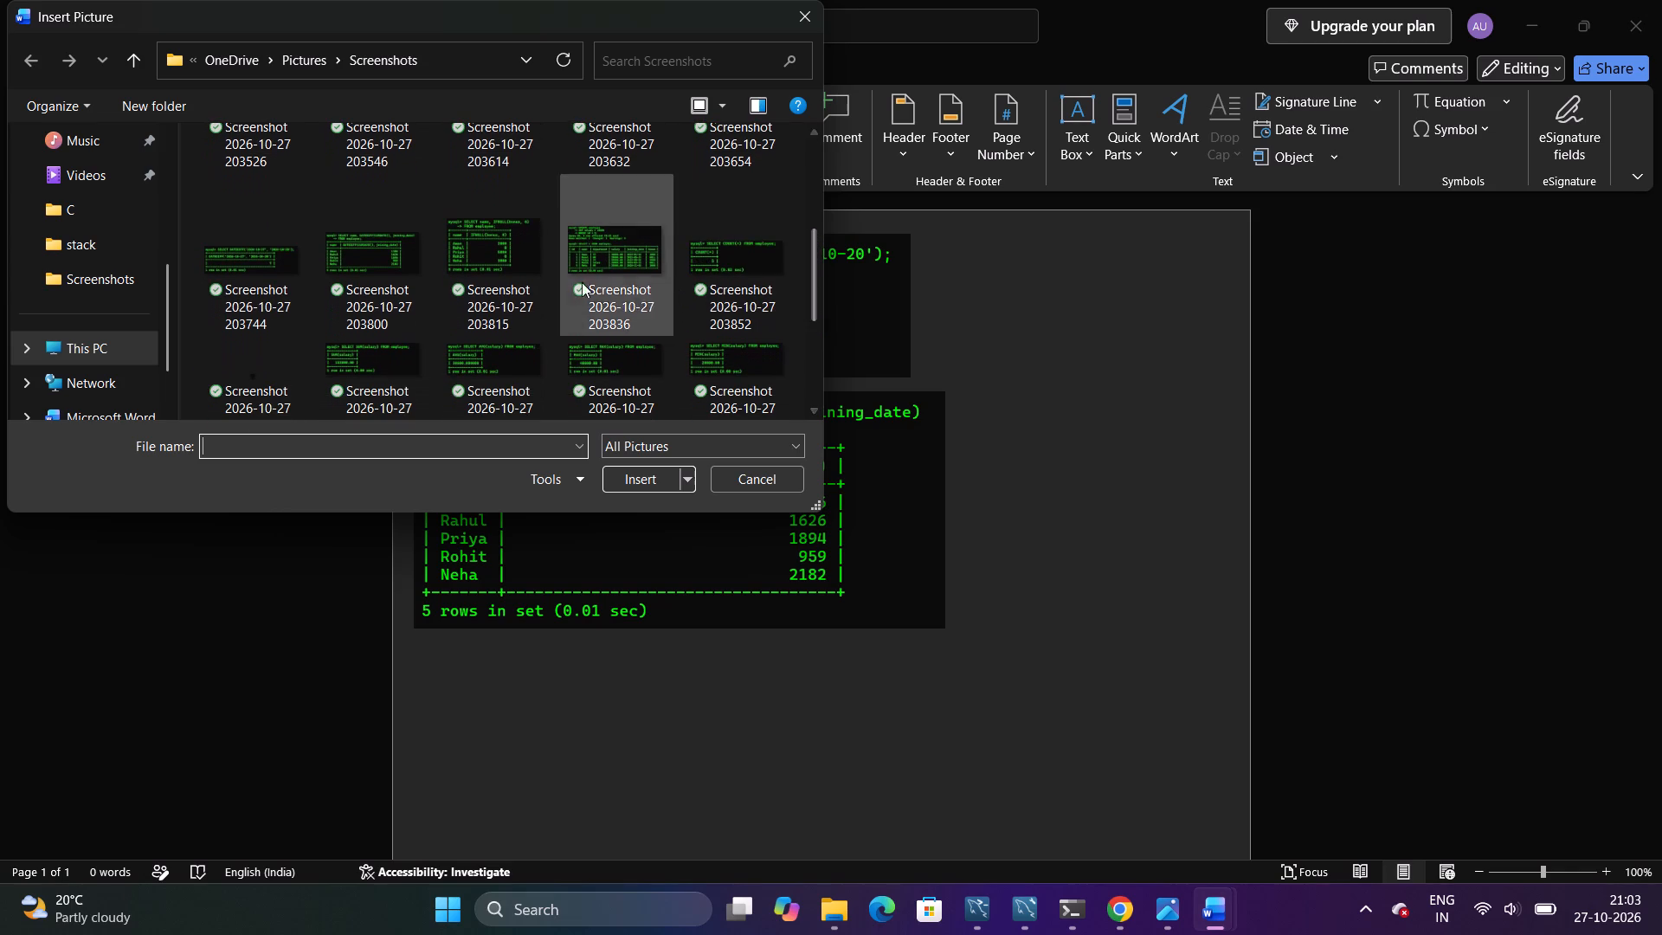
{"action": "left_click", "coordinate": [511, 274]}
{"action": "left_click", "coordinate": [643, 482]}
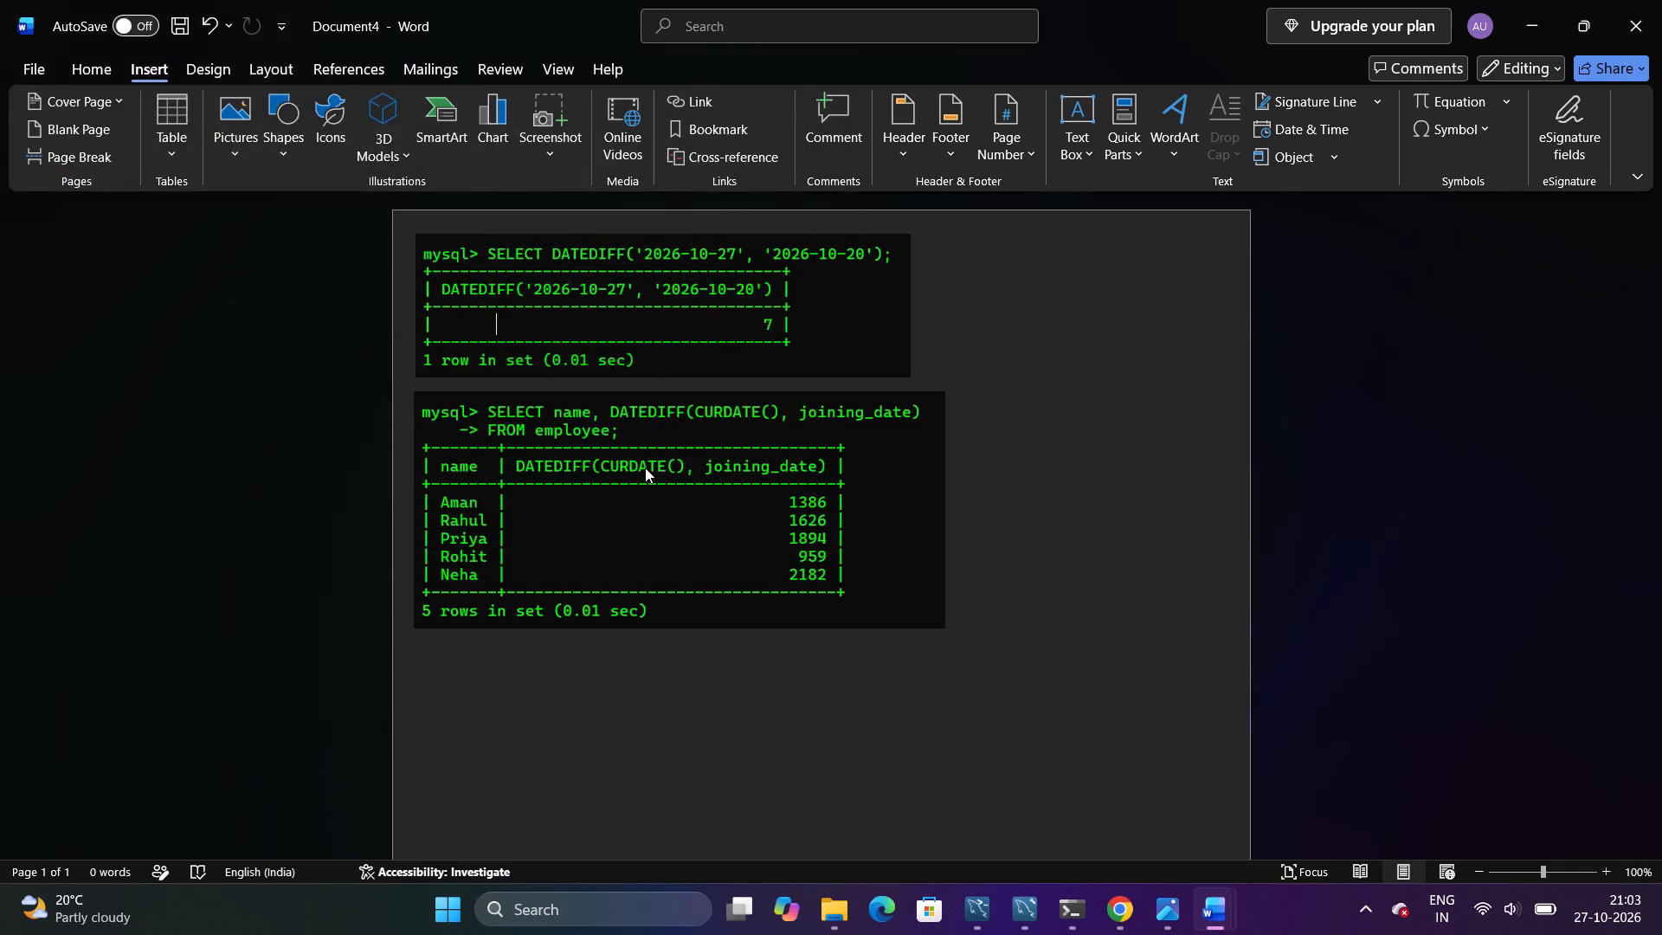
Set the IFNULL(bonus, 0) screenshot to In Front of Text and place it left-aligned below the second screenshot with a small gap.
{"action": "left_click", "coordinate": [1208, 158]}
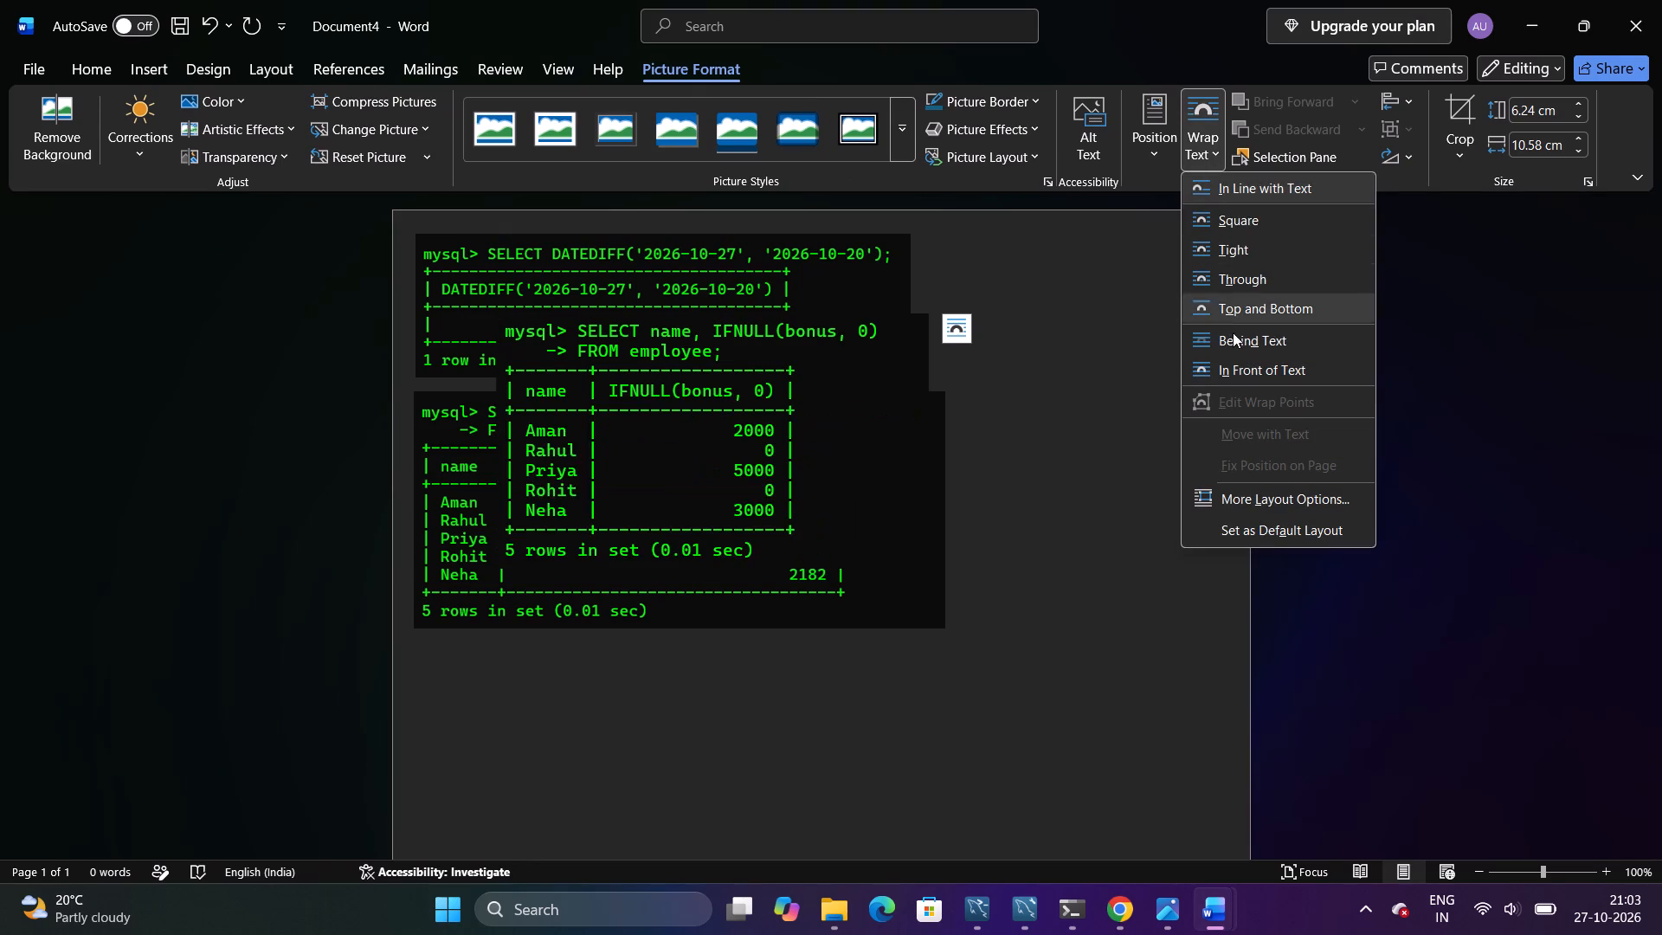
{"action": "left_click", "coordinate": [1234, 367]}
{"action": "left_click_drag", "start_coordinate": [816, 428], "coordinate": [806, 584]}
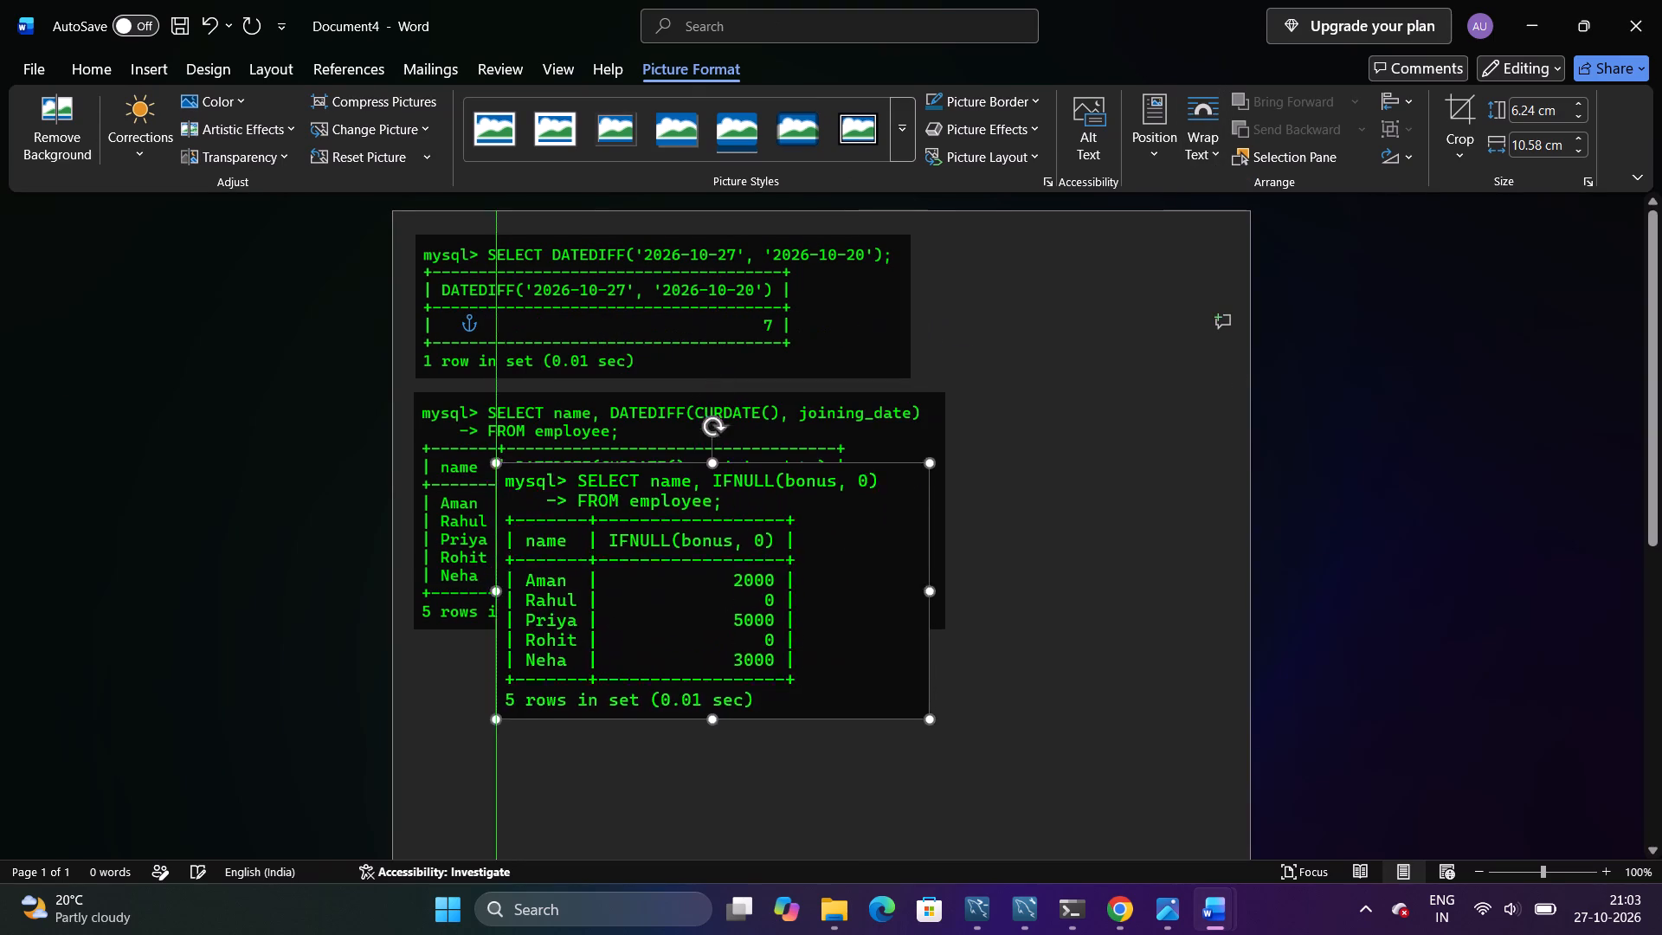
{"action": "left_click_drag", "start_coordinate": [806, 584], "coordinate": [731, 764]}
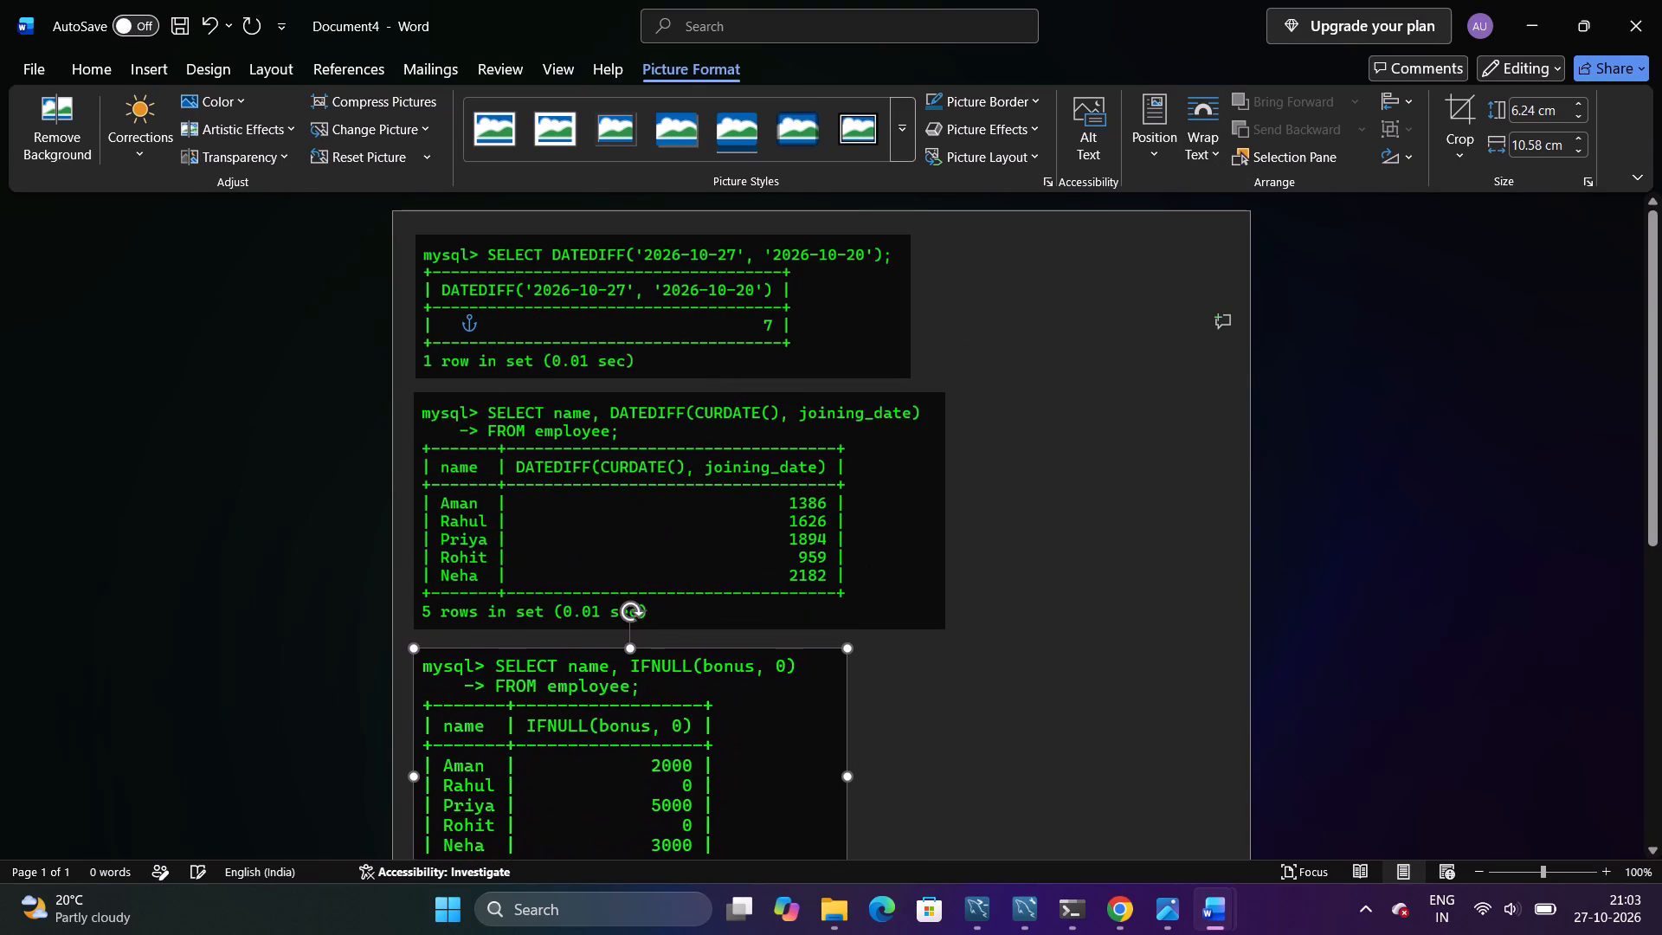
{"action": "left_click_drag", "start_coordinate": [731, 764], "coordinate": [739, 763]}
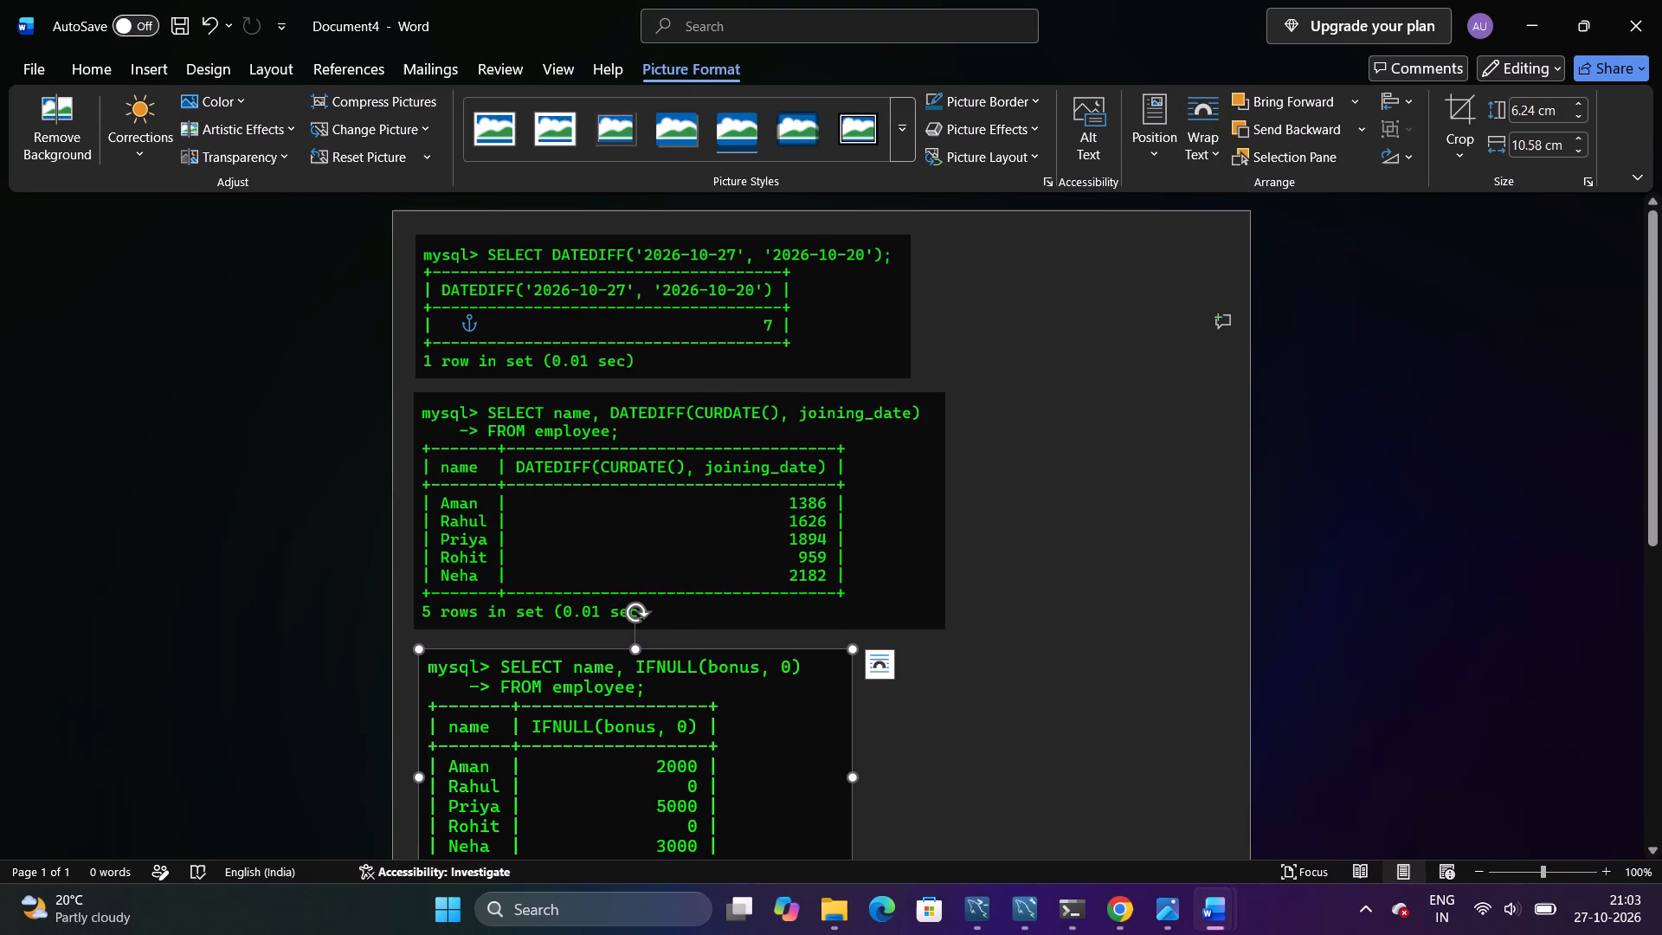
{"action": "scroll", "coordinate": [1123, 538], "scroll_direction": "down", "scroll_amount": 7}
{"action": "left_click", "coordinate": [765, 336]}
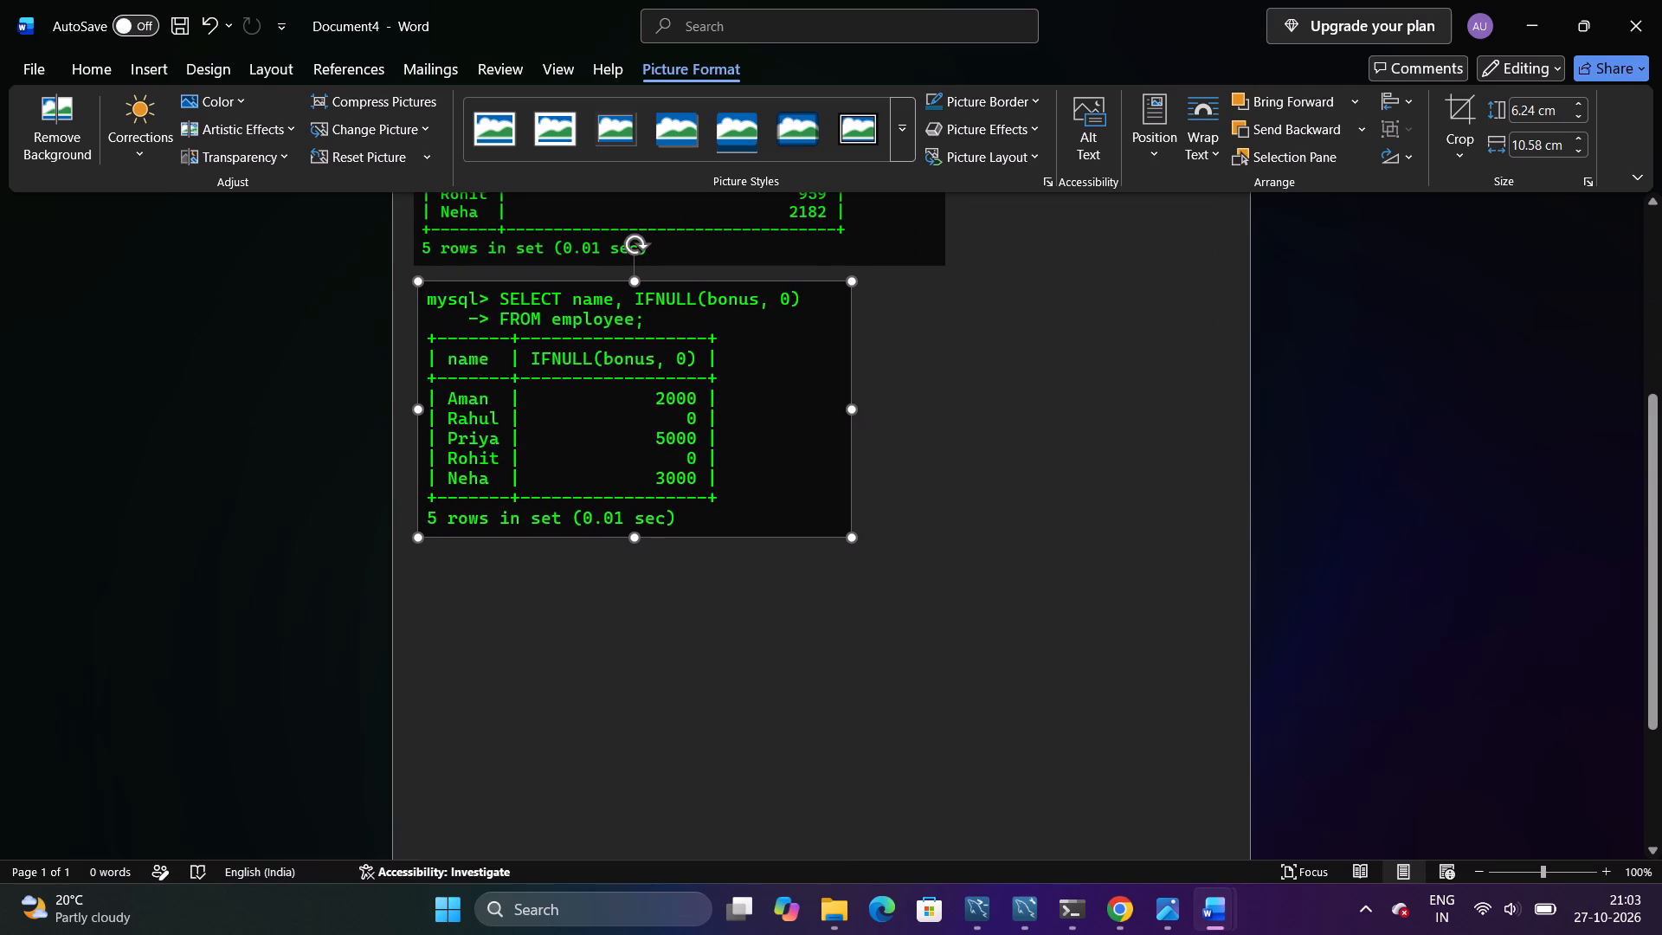
{"action": "left_click", "coordinate": [920, 354]}
{"action": "scroll", "coordinate": [920, 319], "scroll_direction": "up", "scroll_amount": 6}
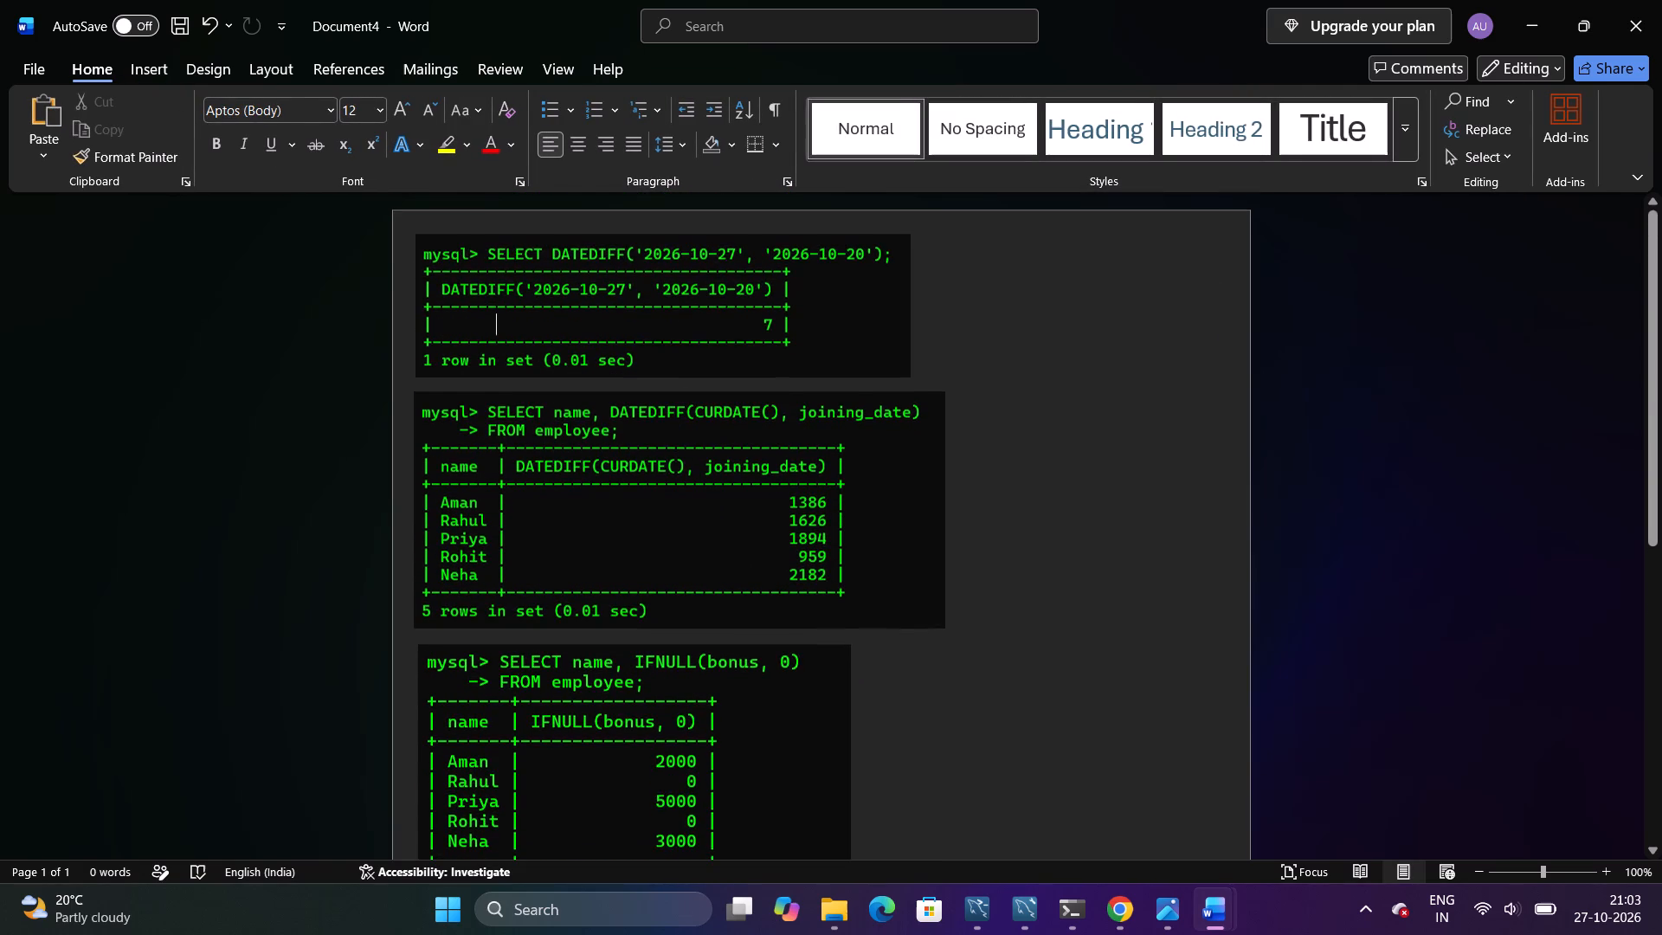
{"action": "scroll", "coordinate": [926, 437], "scroll_direction": "down", "scroll_amount": 3}
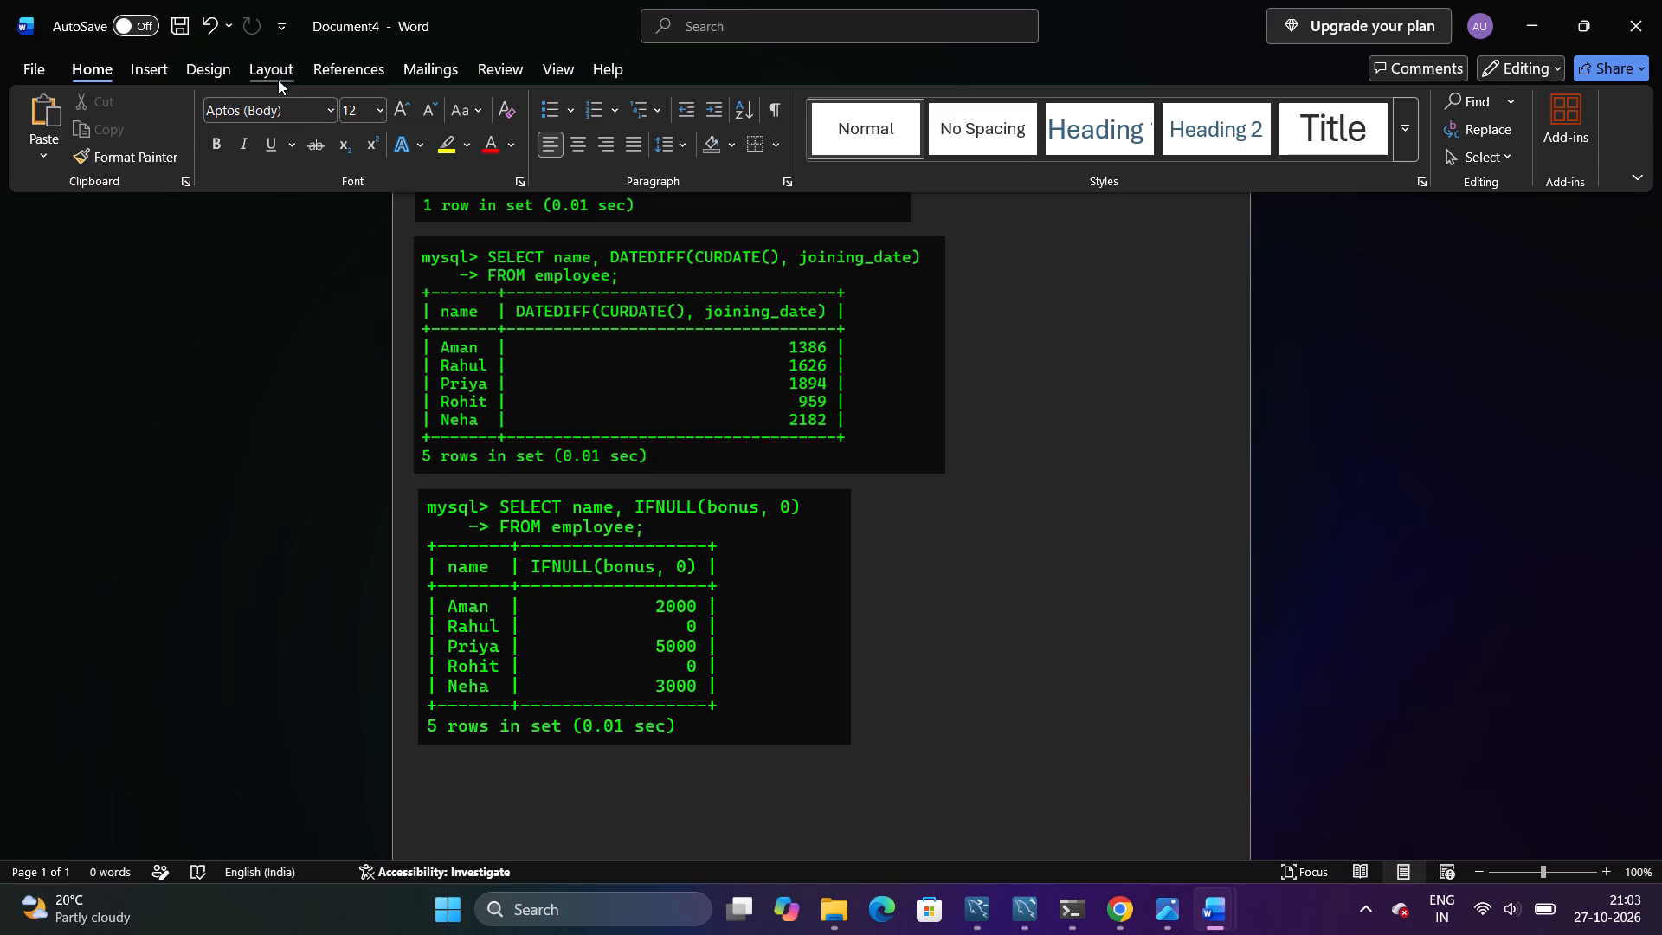
{"action": "left_click", "coordinate": [158, 74]}
{"action": "left_click", "coordinate": [229, 147]}
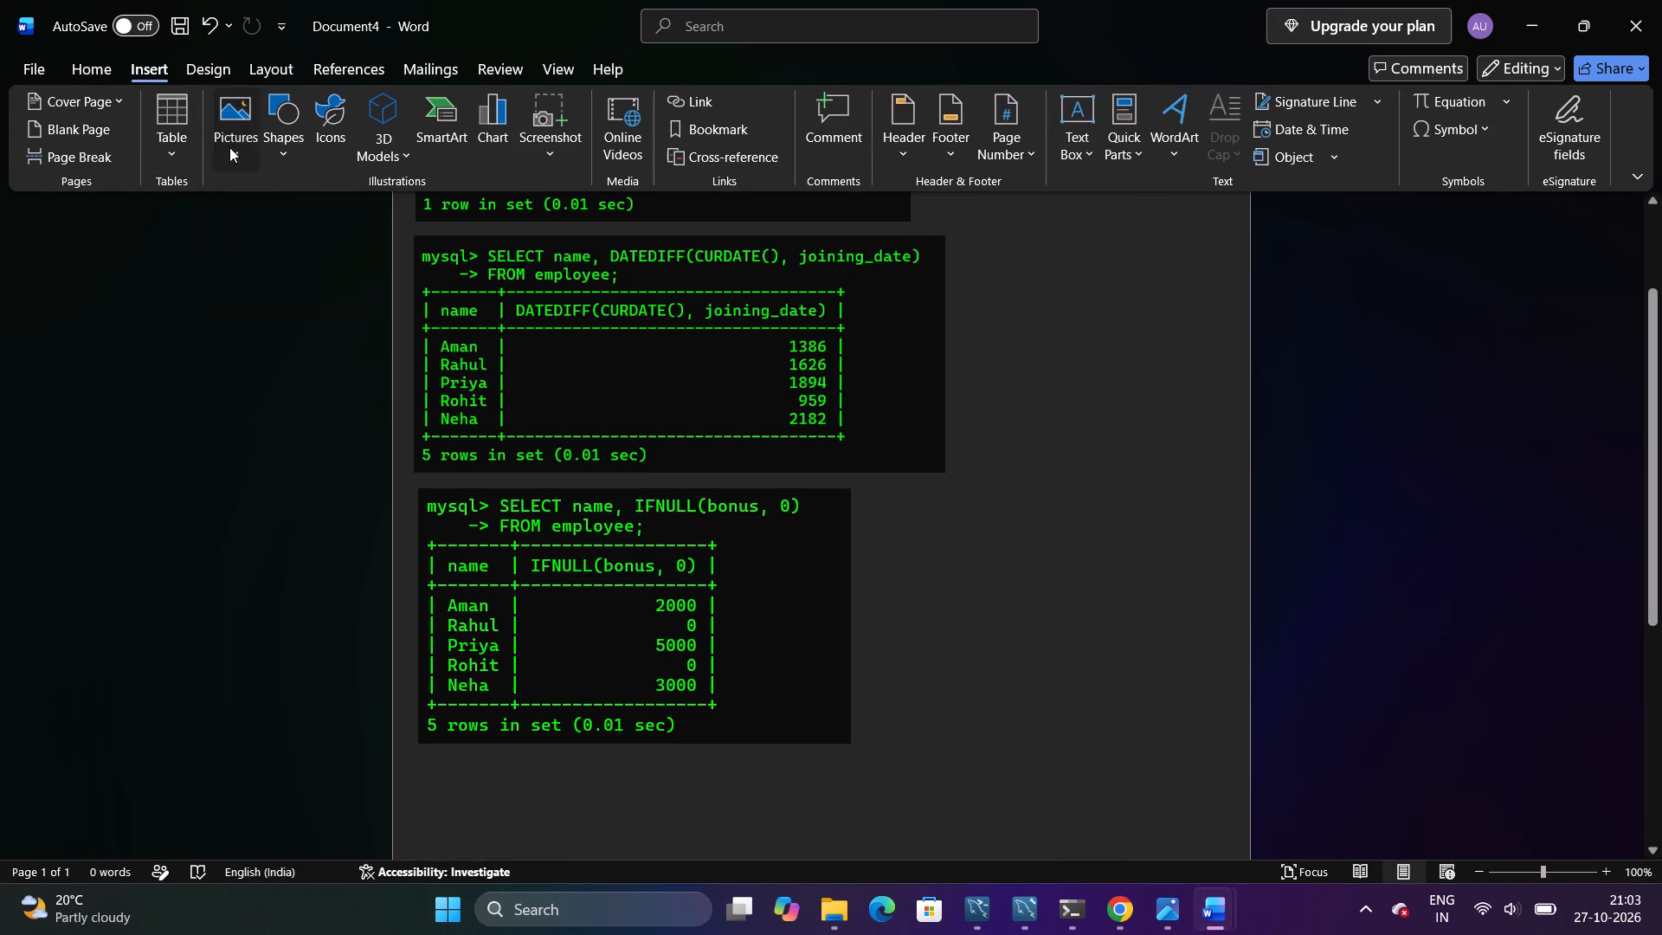
{"action": "left_click", "coordinate": [308, 228]}
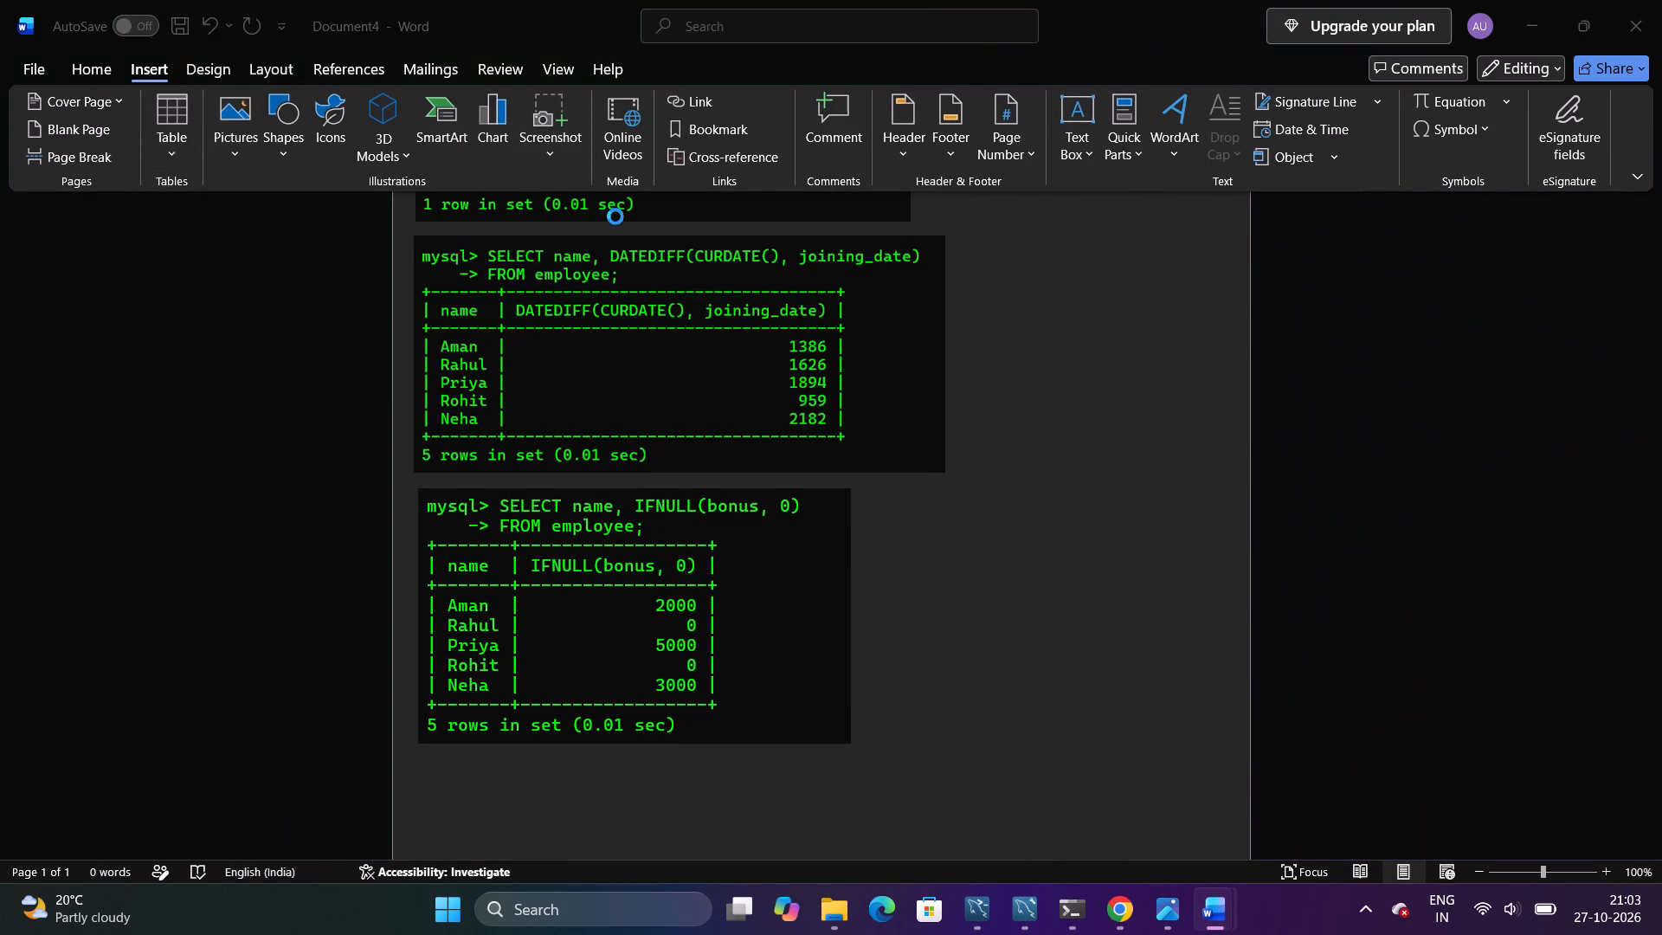
{"action": "scroll", "coordinate": [527, 284], "scroll_direction": "down", "scroll_amount": 2}
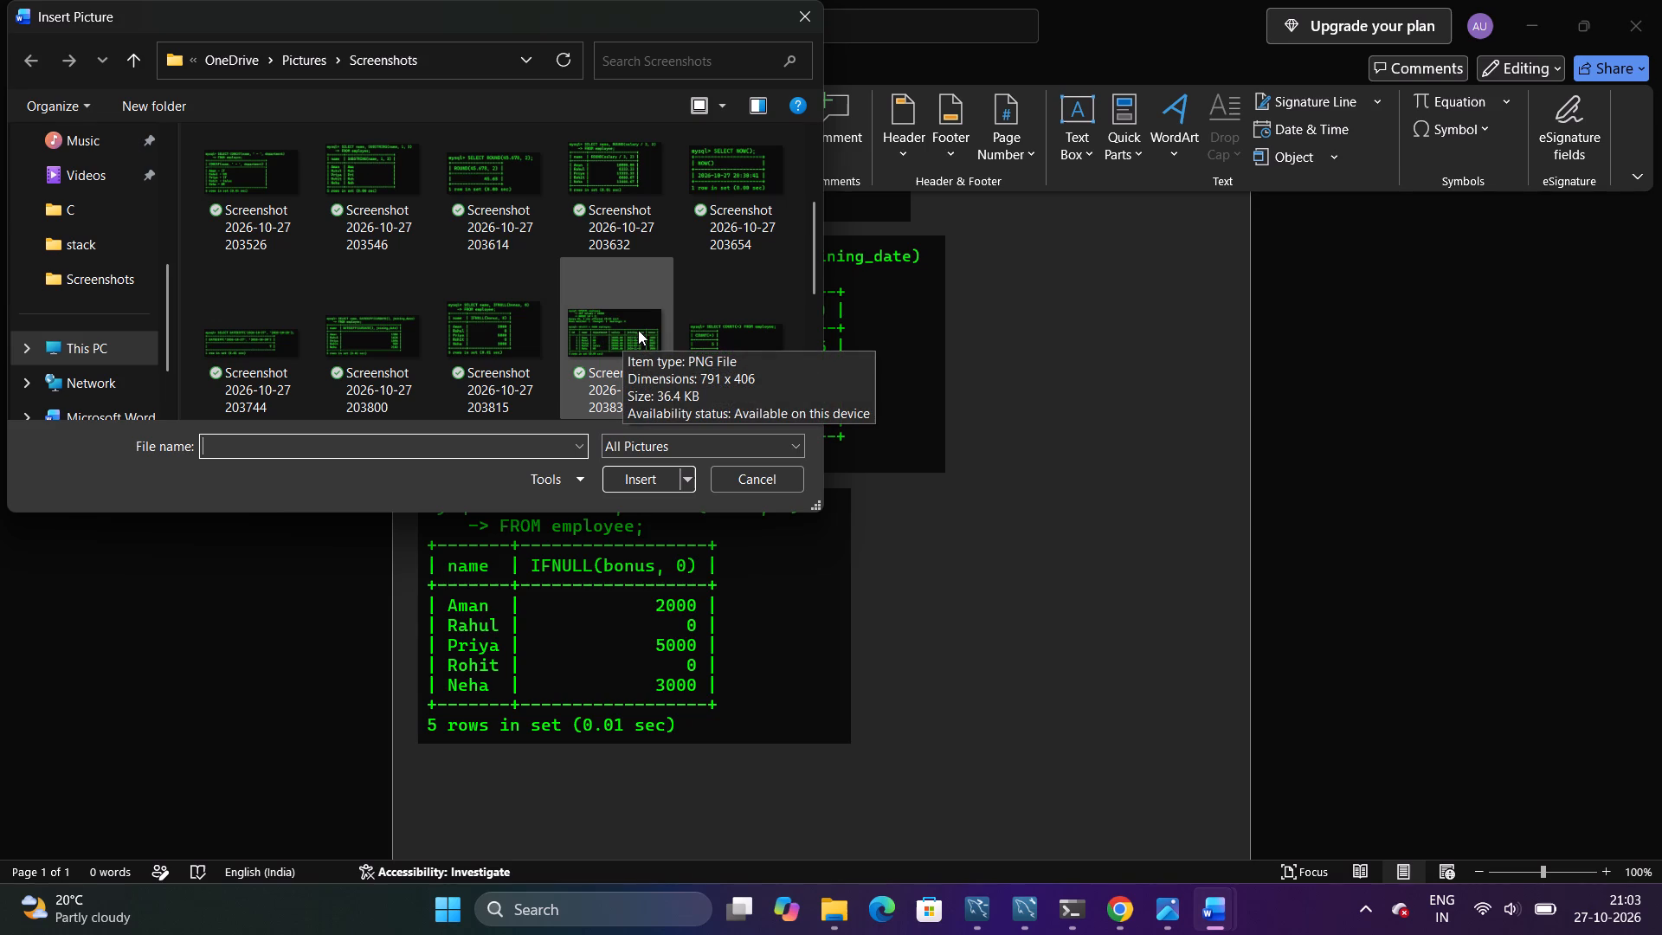
{"action": "left_click", "coordinate": [633, 328]}
{"action": "left_click", "coordinate": [642, 472]}
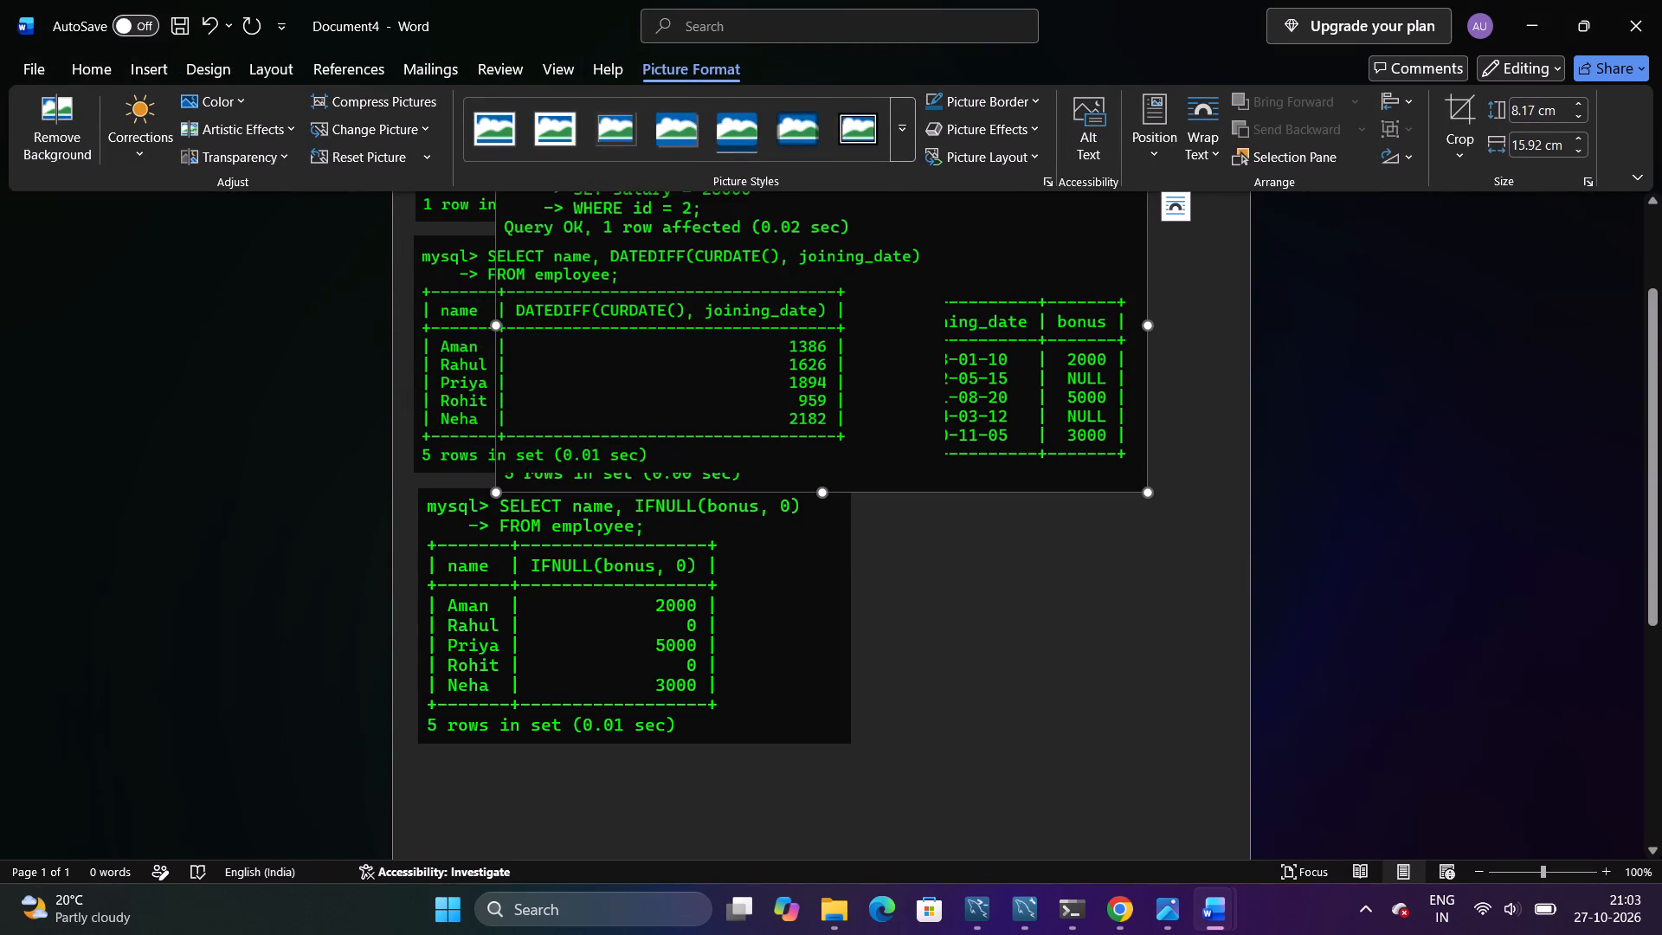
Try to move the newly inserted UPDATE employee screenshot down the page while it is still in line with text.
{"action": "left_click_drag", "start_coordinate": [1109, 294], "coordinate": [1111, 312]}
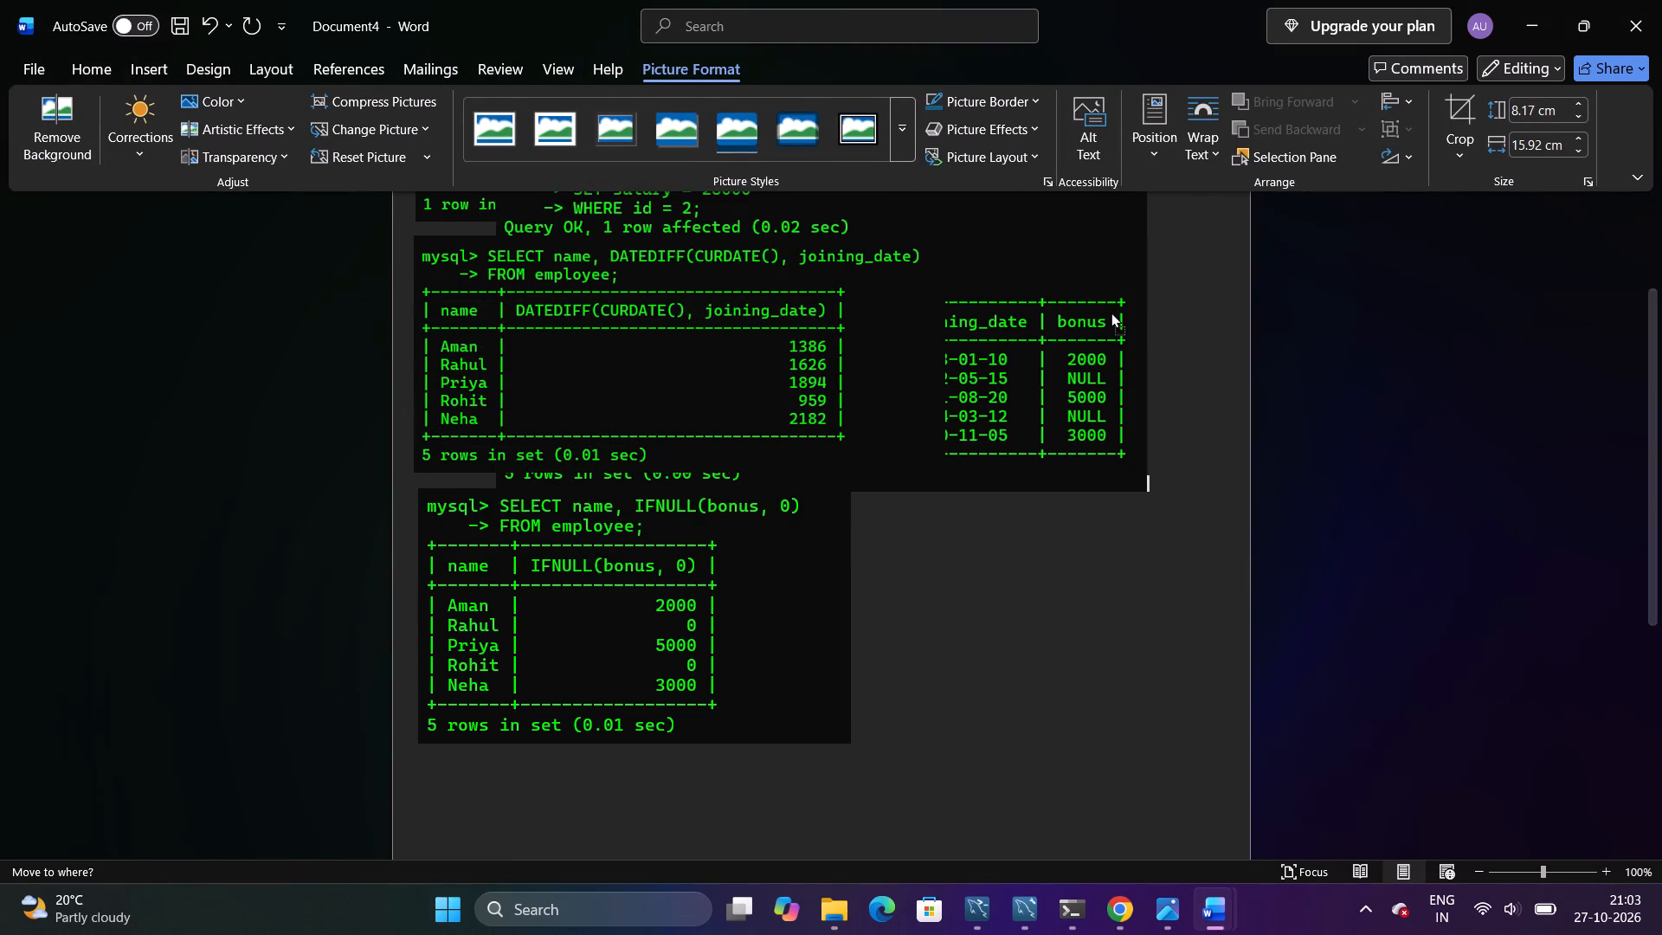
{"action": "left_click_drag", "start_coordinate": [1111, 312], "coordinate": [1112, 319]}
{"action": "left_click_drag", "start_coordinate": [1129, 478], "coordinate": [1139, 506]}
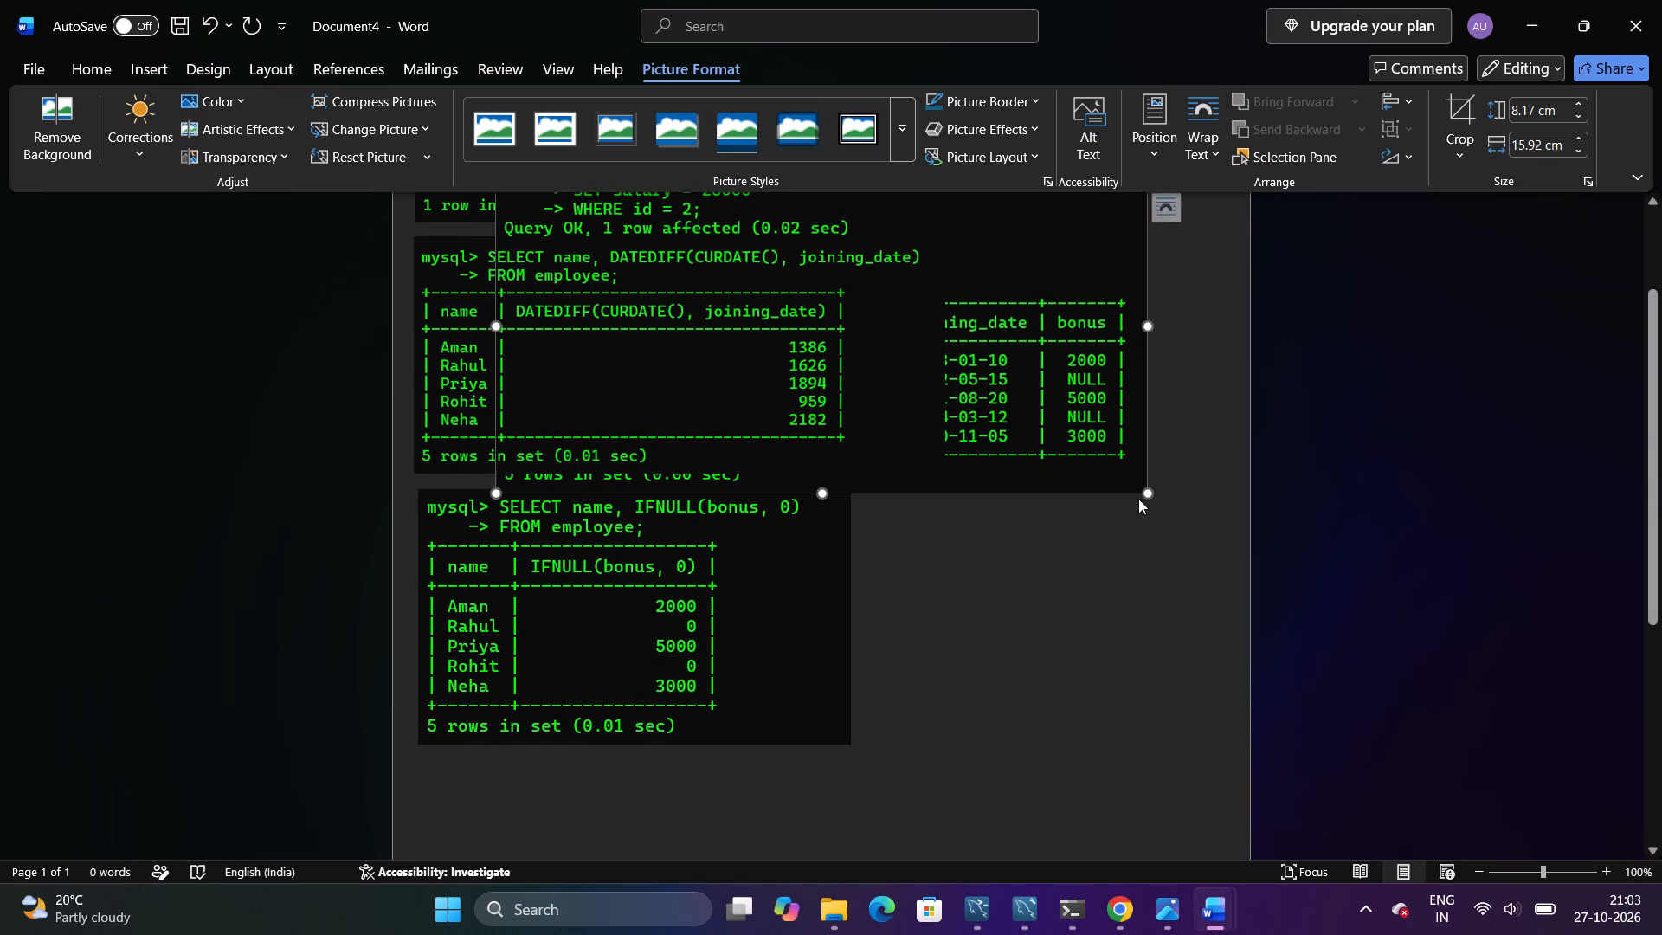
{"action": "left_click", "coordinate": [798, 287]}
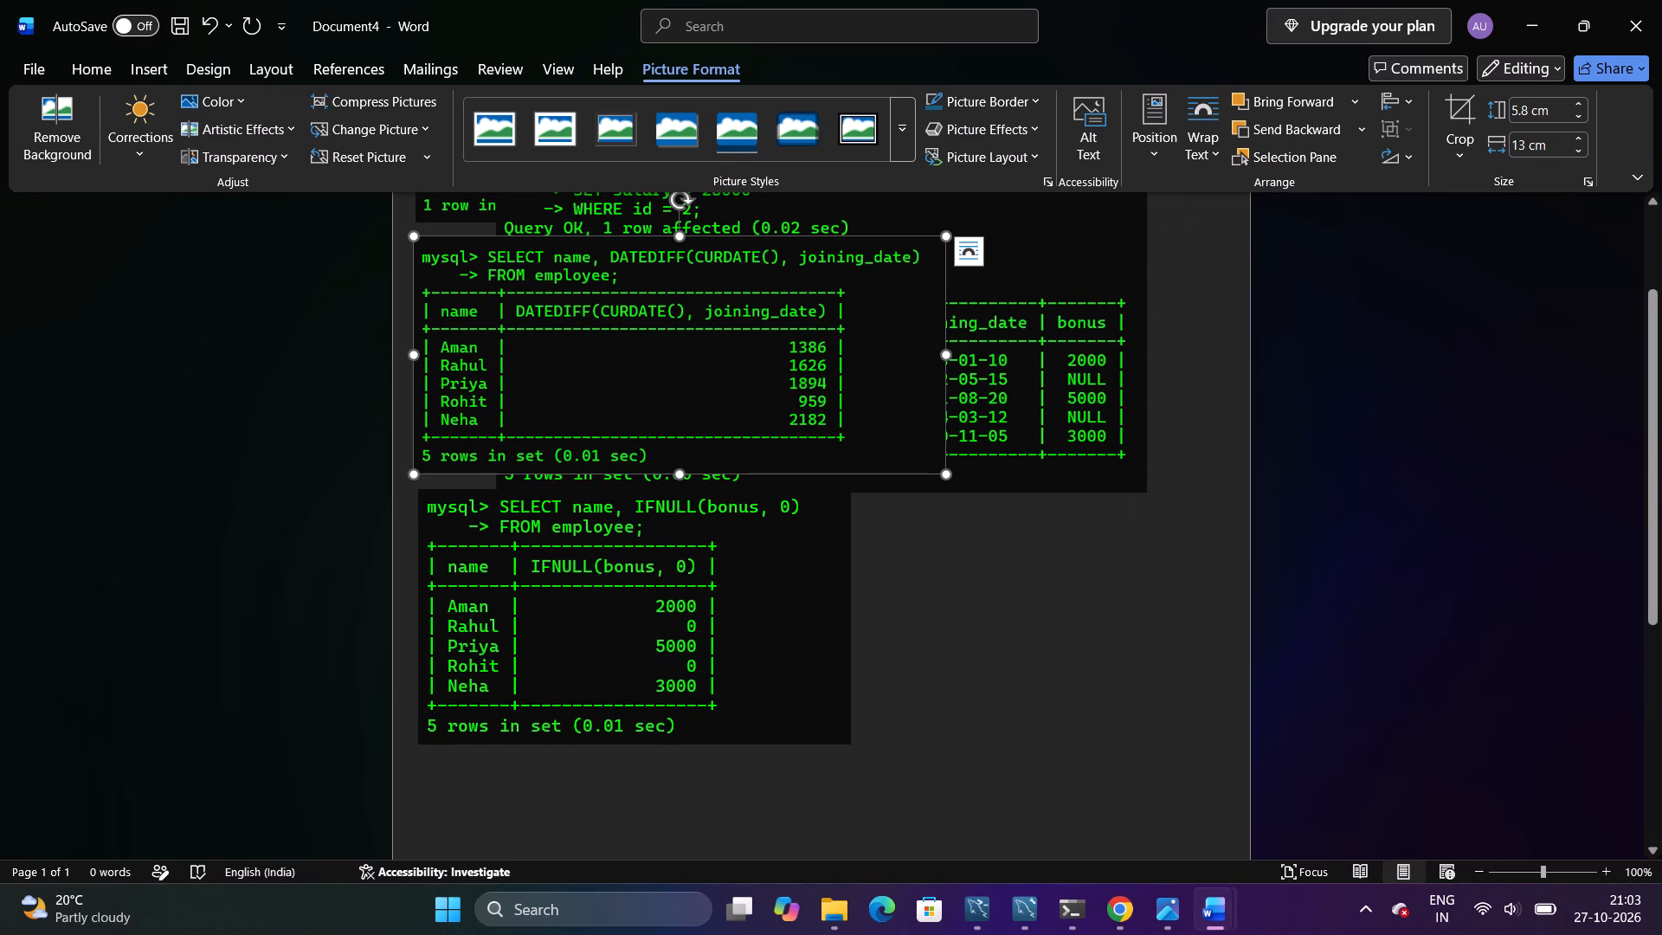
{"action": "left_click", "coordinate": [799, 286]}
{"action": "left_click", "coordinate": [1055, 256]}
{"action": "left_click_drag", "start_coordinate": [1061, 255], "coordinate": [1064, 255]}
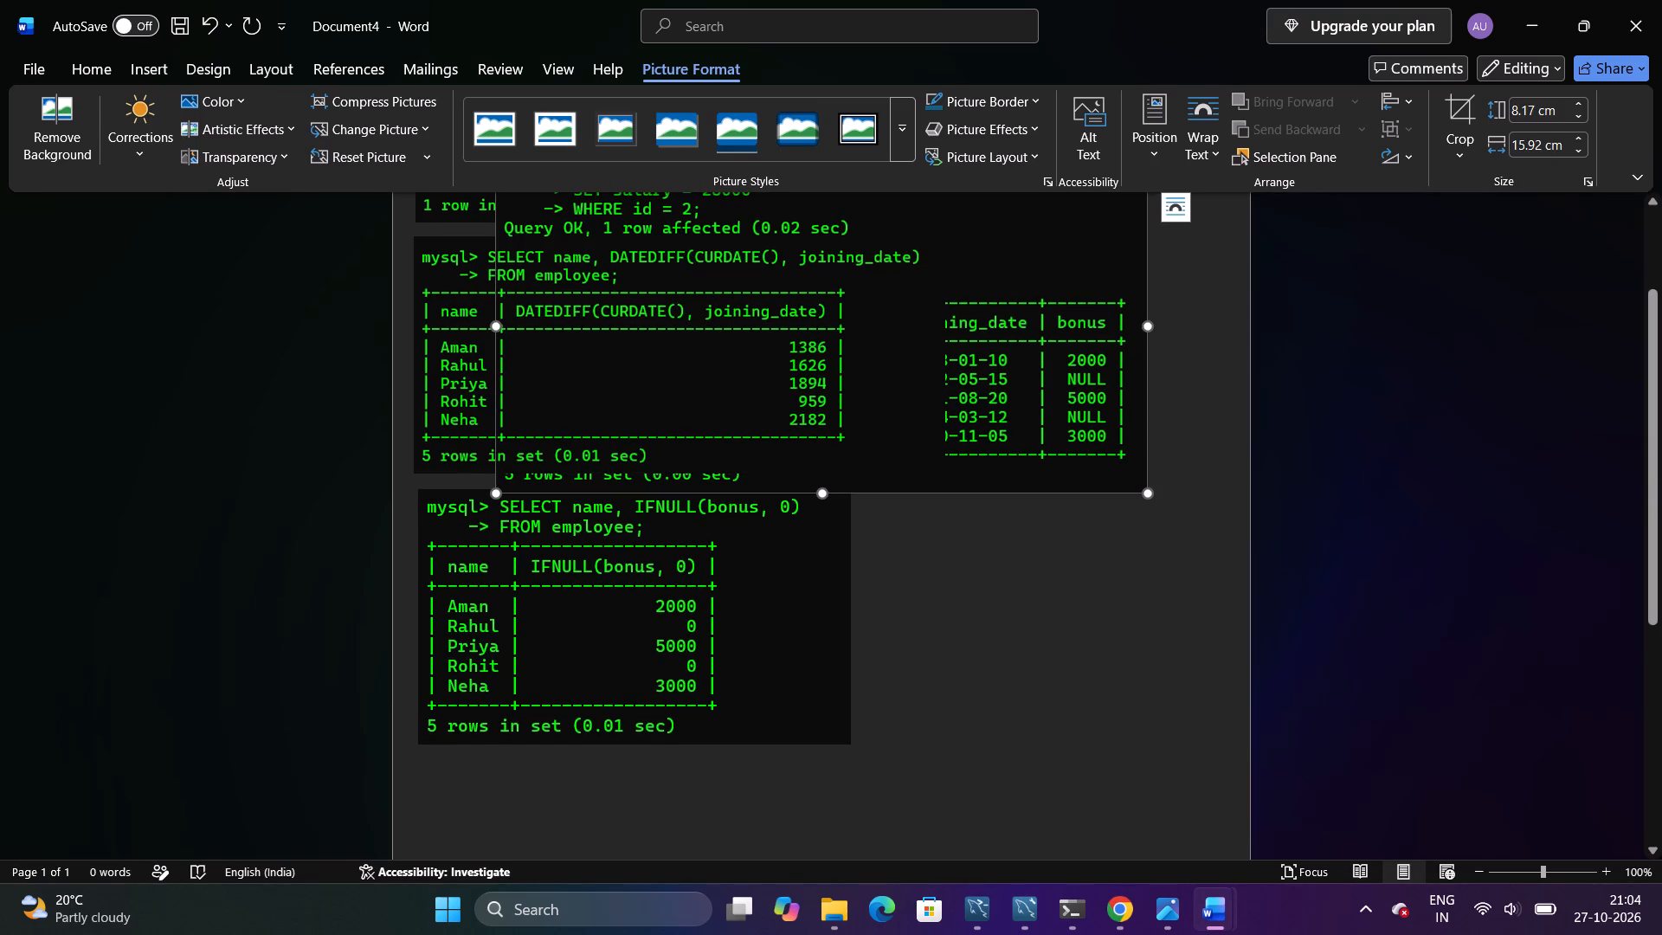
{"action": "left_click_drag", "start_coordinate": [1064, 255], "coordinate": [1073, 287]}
Set the UPDATE employee screenshot to In Front of Text and place it left-aligned below the IFNULL(bonus, 0) screenshot with a small gap.
{"action": "left_click", "coordinate": [1214, 157]}
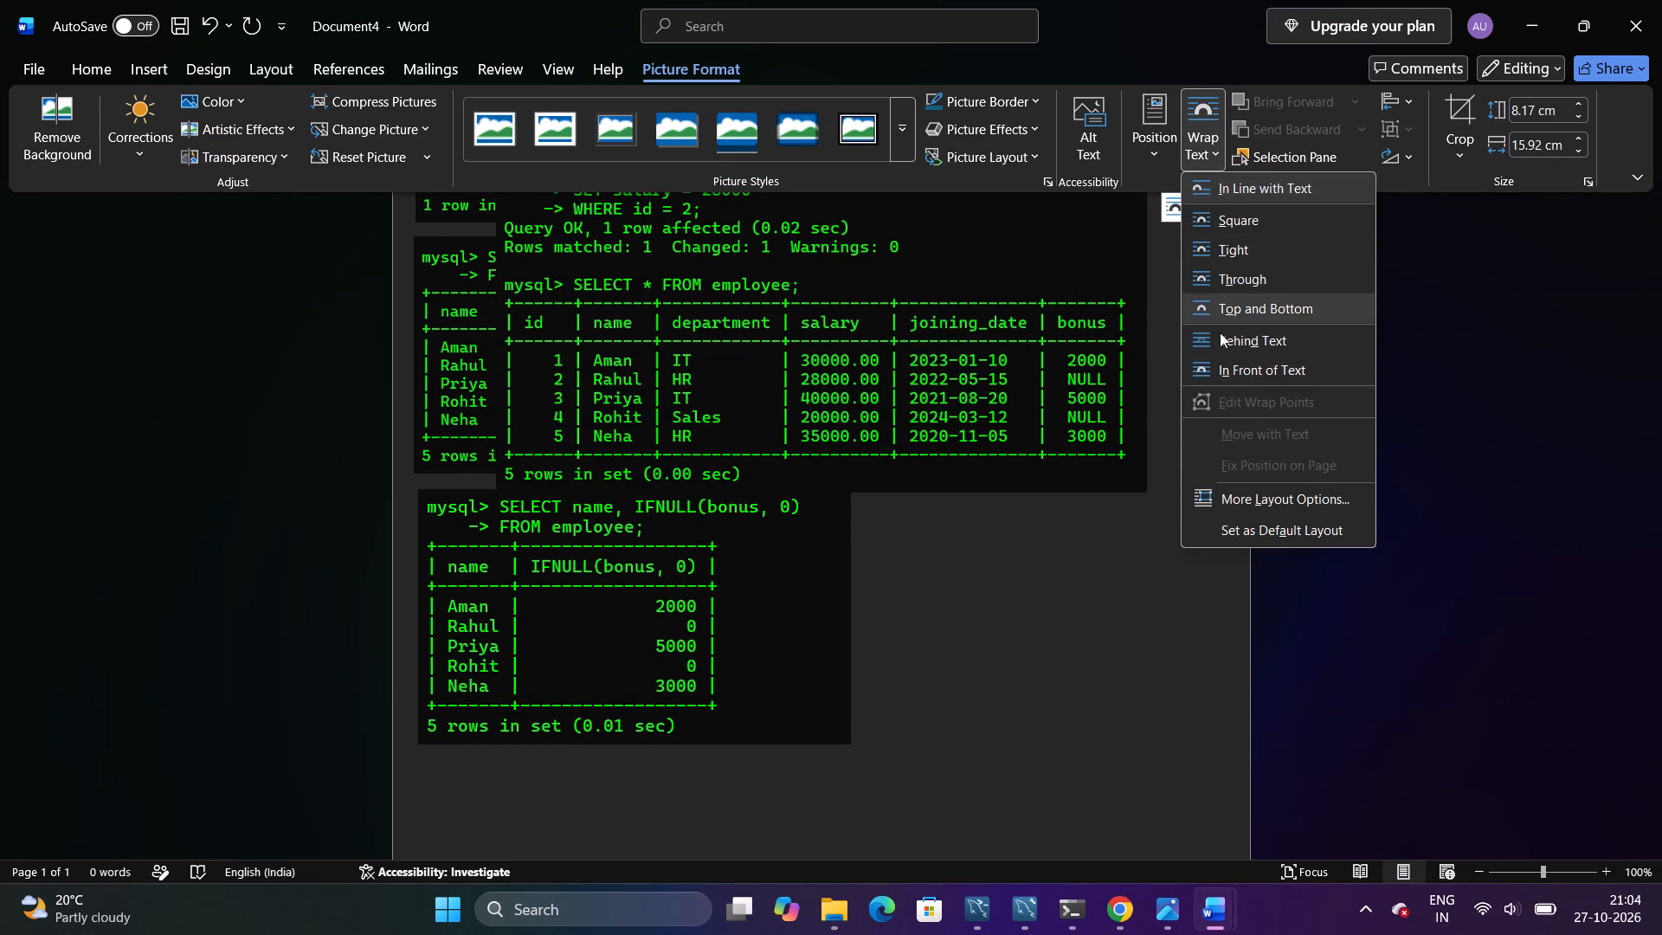
{"action": "left_click", "coordinate": [1227, 367]}
{"action": "left_click_drag", "start_coordinate": [1103, 333], "coordinate": [1106, 384]}
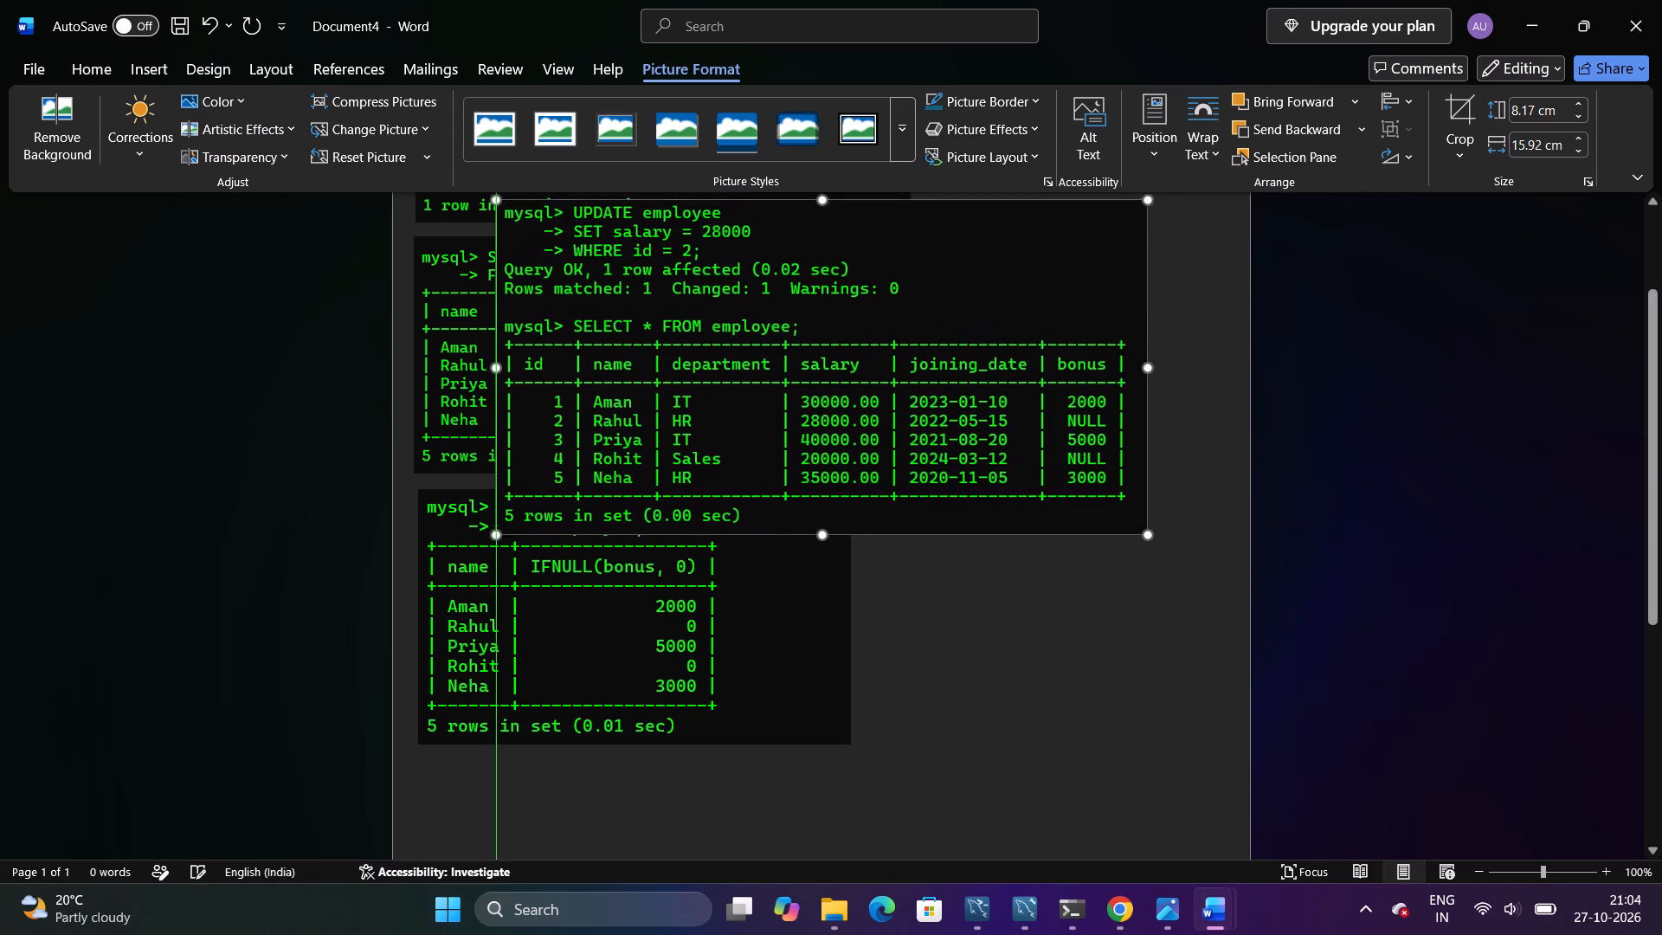
{"action": "left_click_drag", "start_coordinate": [1106, 384], "coordinate": [1012, 934]}
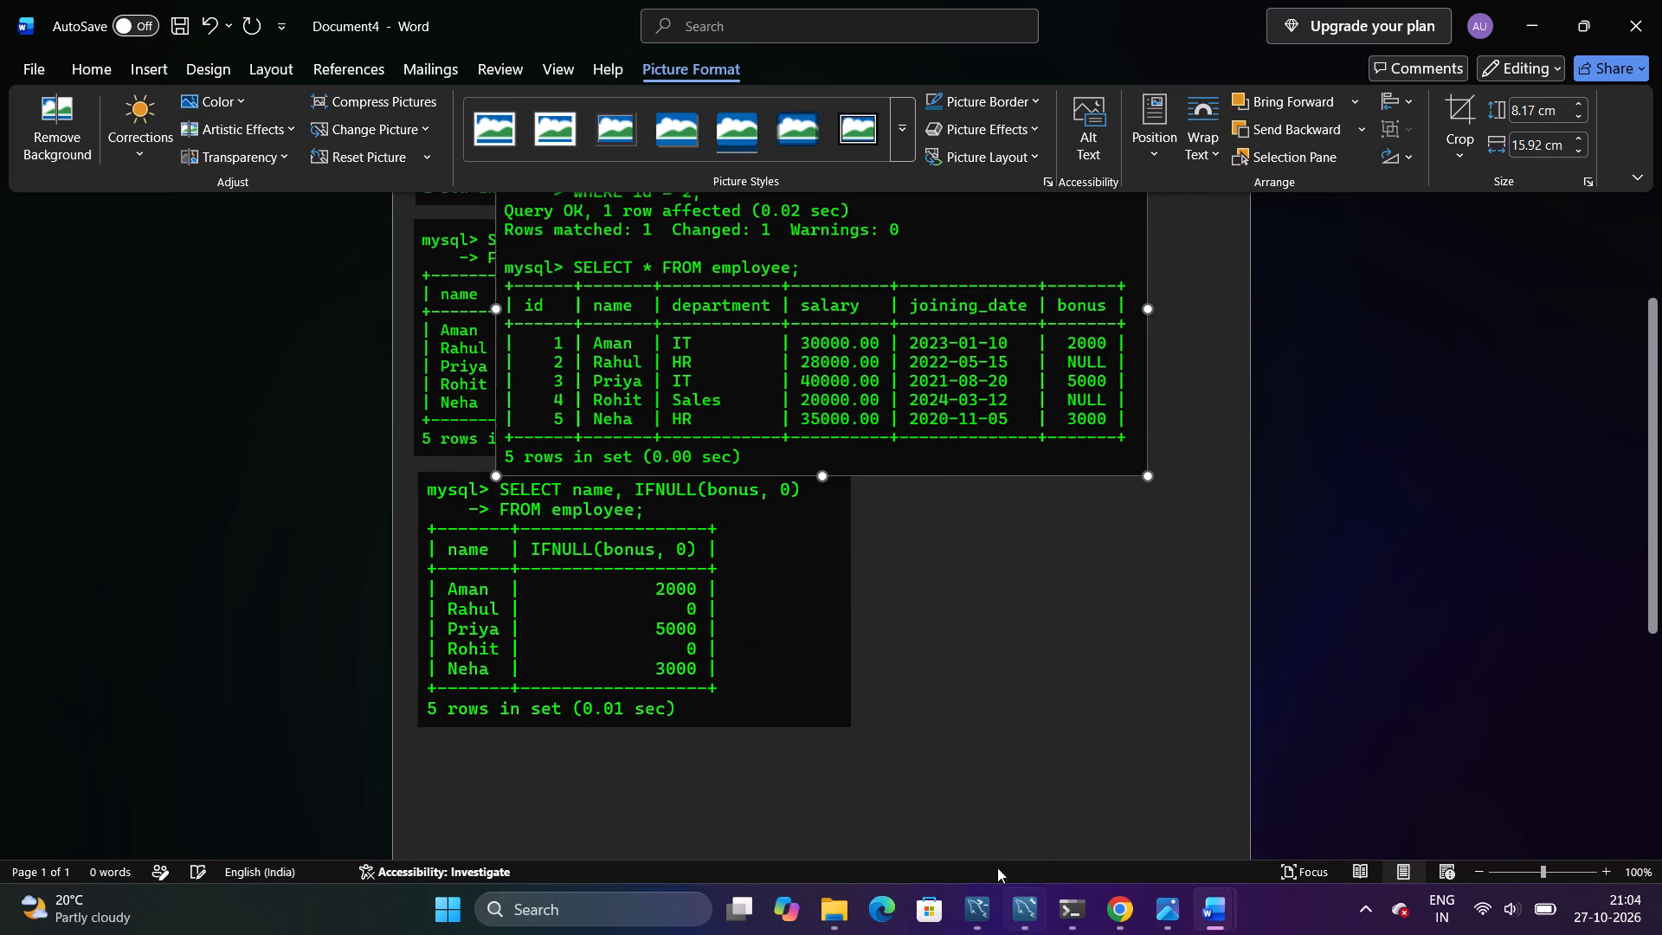
{"action": "scroll", "coordinate": [1006, 553], "scroll_direction": "down", "scroll_amount": 3}
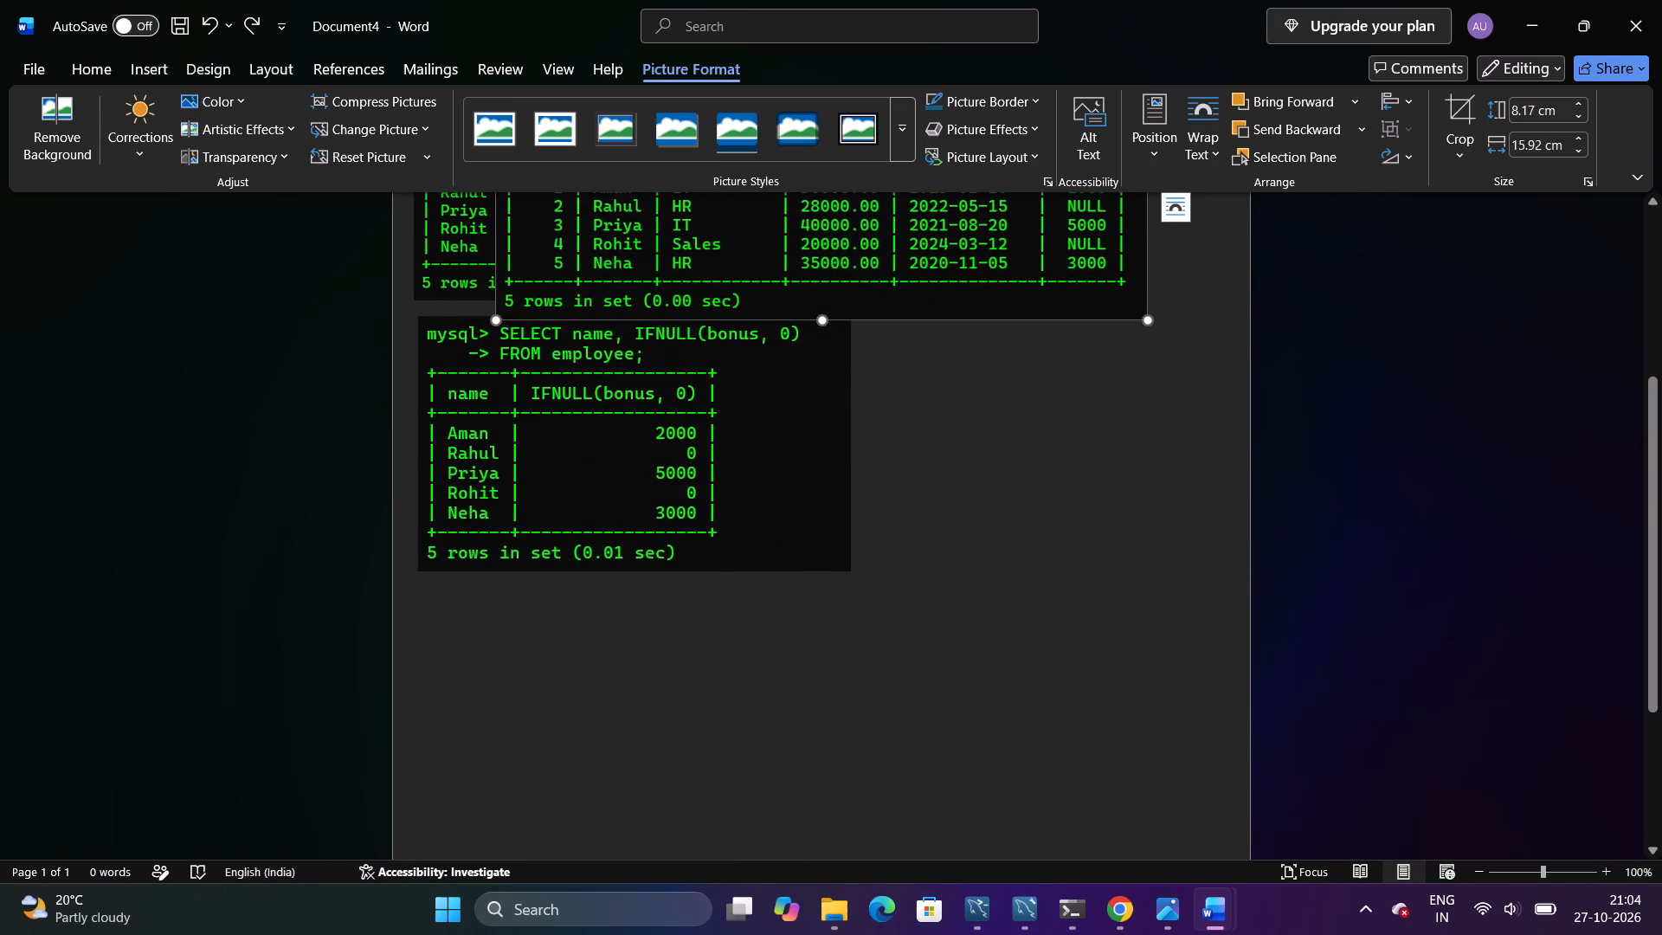
{"action": "left_click_drag", "start_coordinate": [950, 250], "coordinate": [954, 562]}
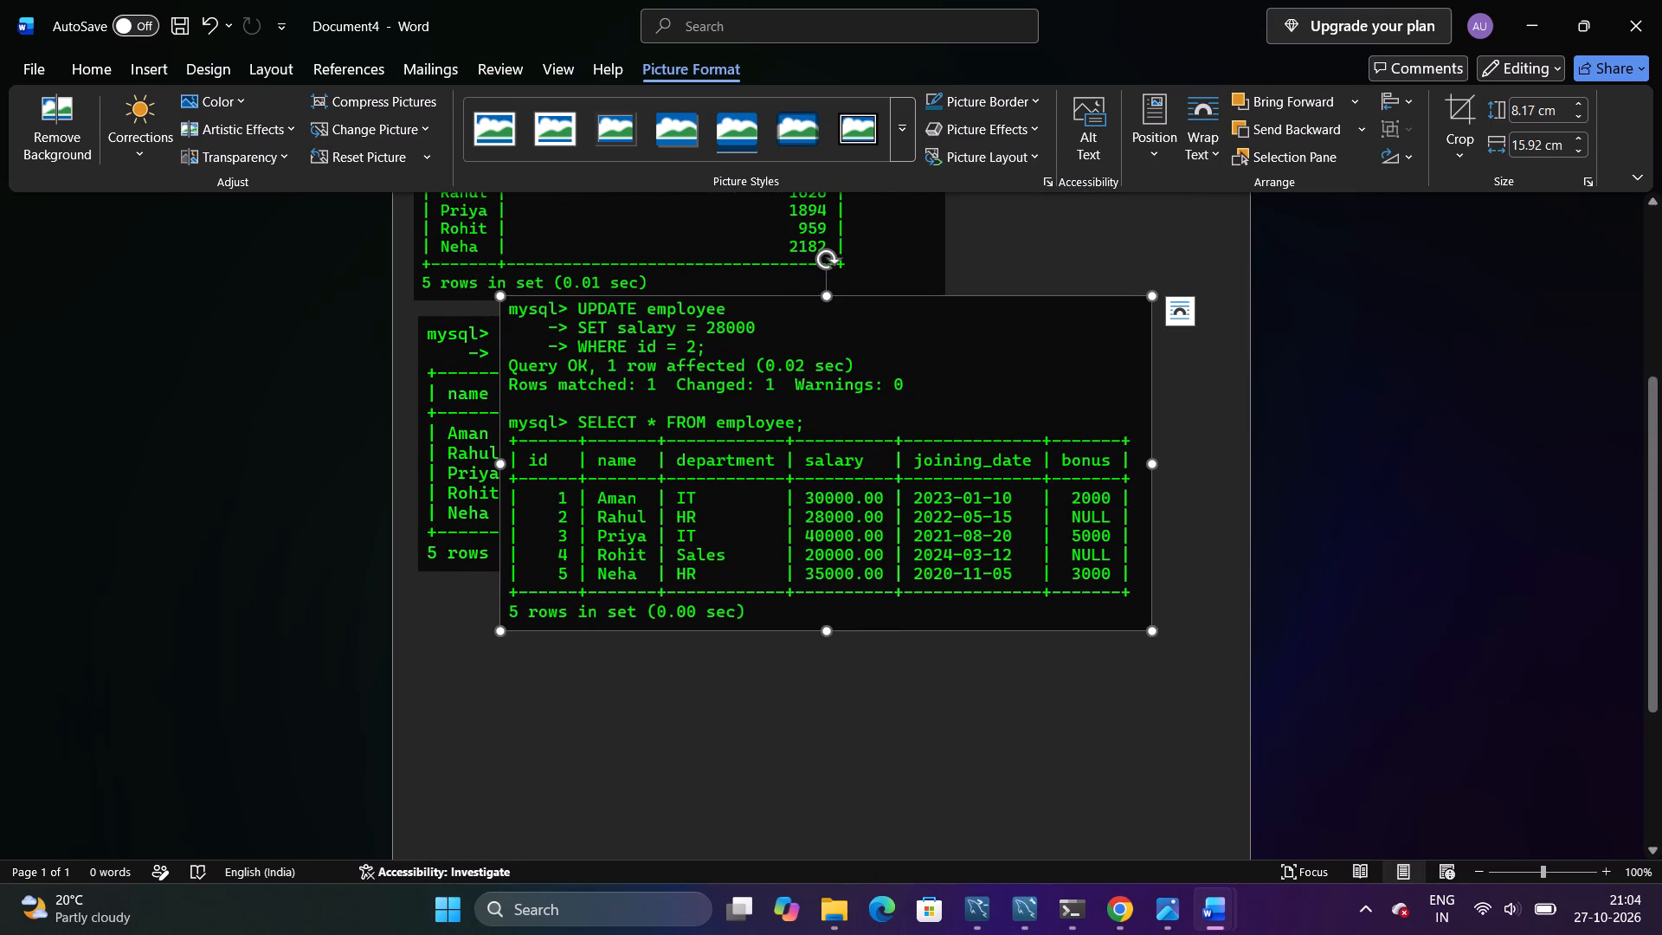
{"action": "scroll", "coordinate": [1042, 239], "scroll_direction": "down", "scroll_amount": 1}
{"action": "left_click_drag", "start_coordinate": [969, 405], "coordinate": [891, 665]}
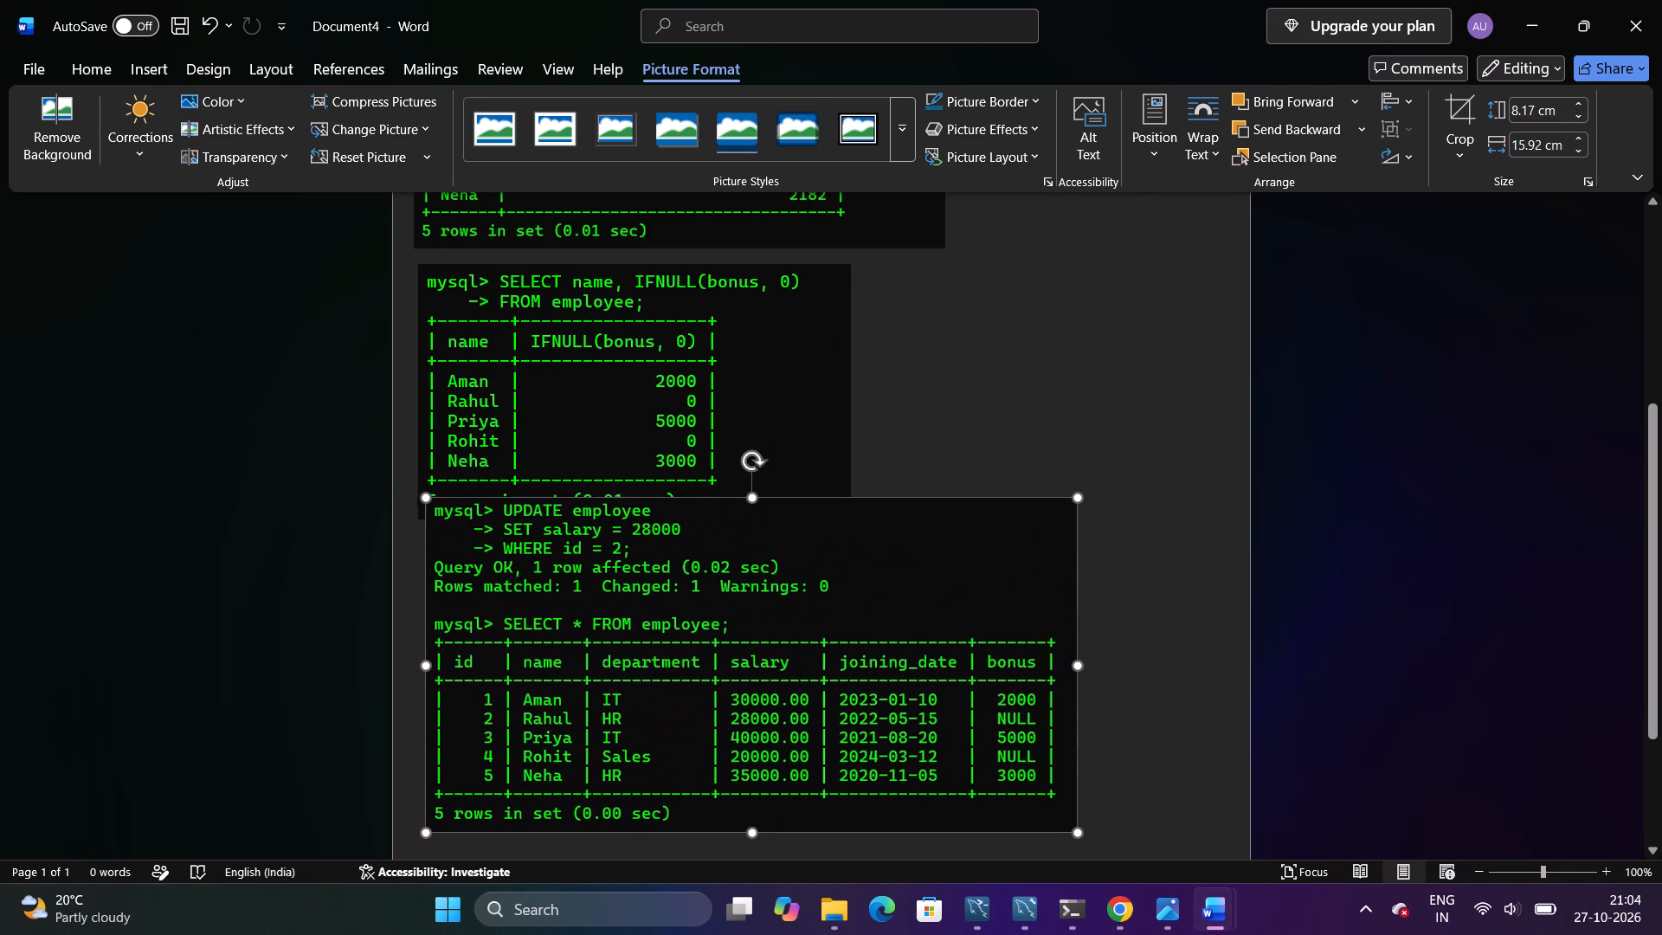
{"action": "left_click_drag", "start_coordinate": [891, 665], "coordinate": [888, 696]}
{"action": "scroll", "coordinate": [1143, 242], "scroll_direction": "down", "scroll_amount": 3}
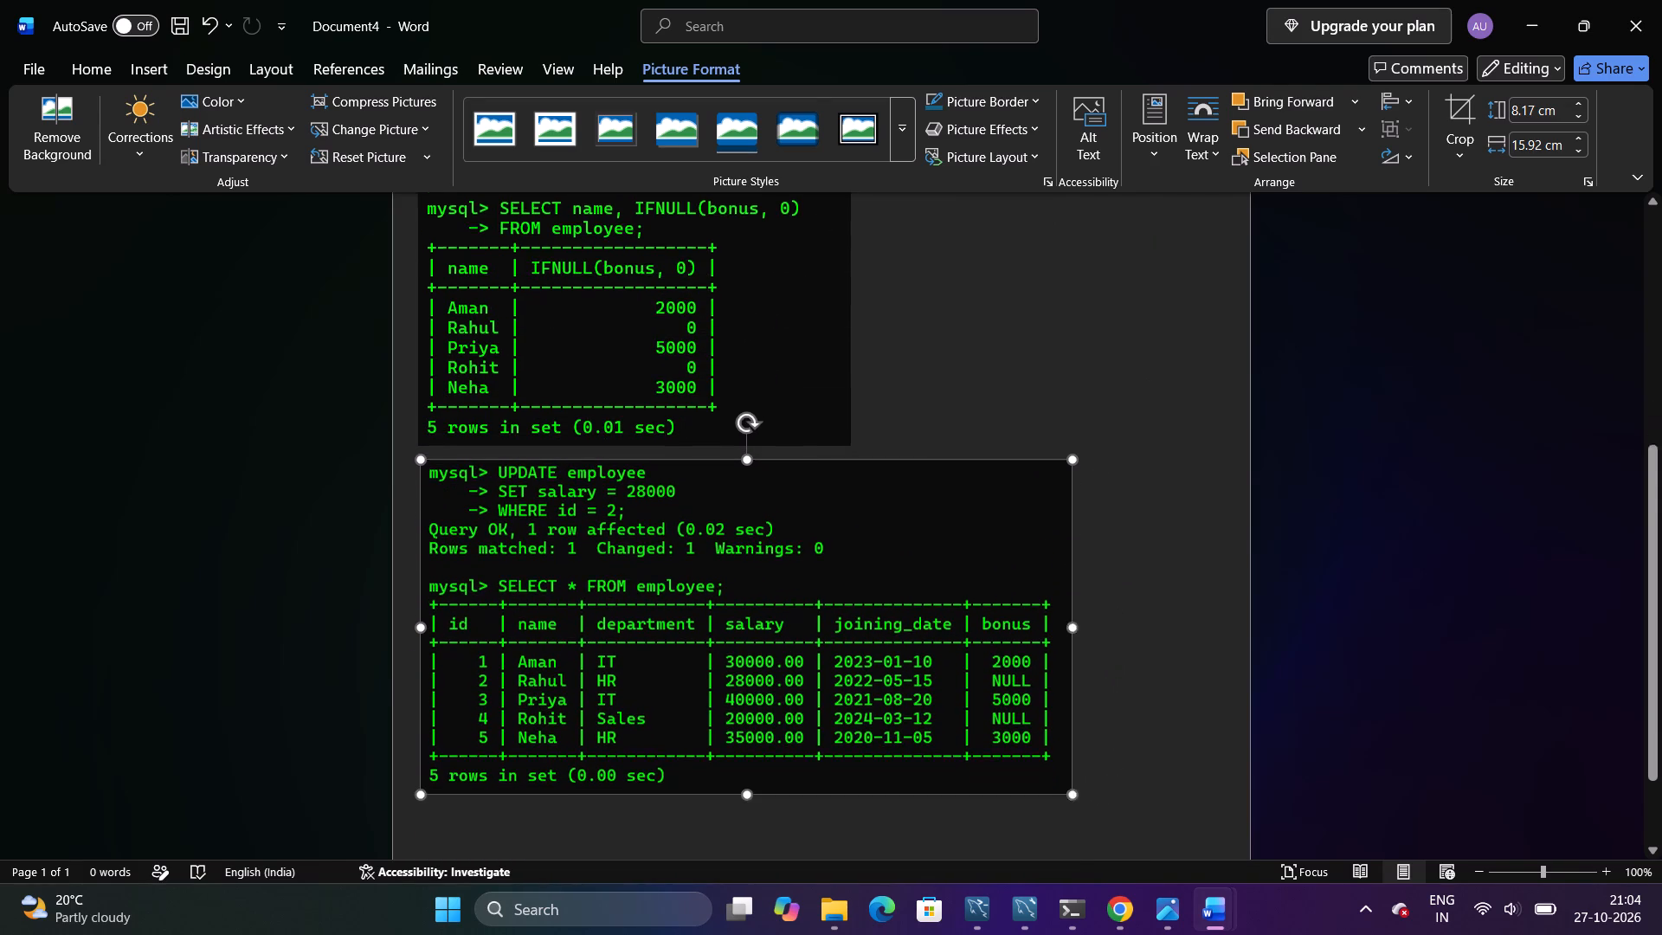
Shrink the UPDATE employee screenshot proportionally until it is about as wide as the DATEDIFF(CURDATE(), joining_date) screenshot.
{"action": "scroll", "coordinate": [1142, 266], "scroll_direction": "down", "scroll_amount": 4}
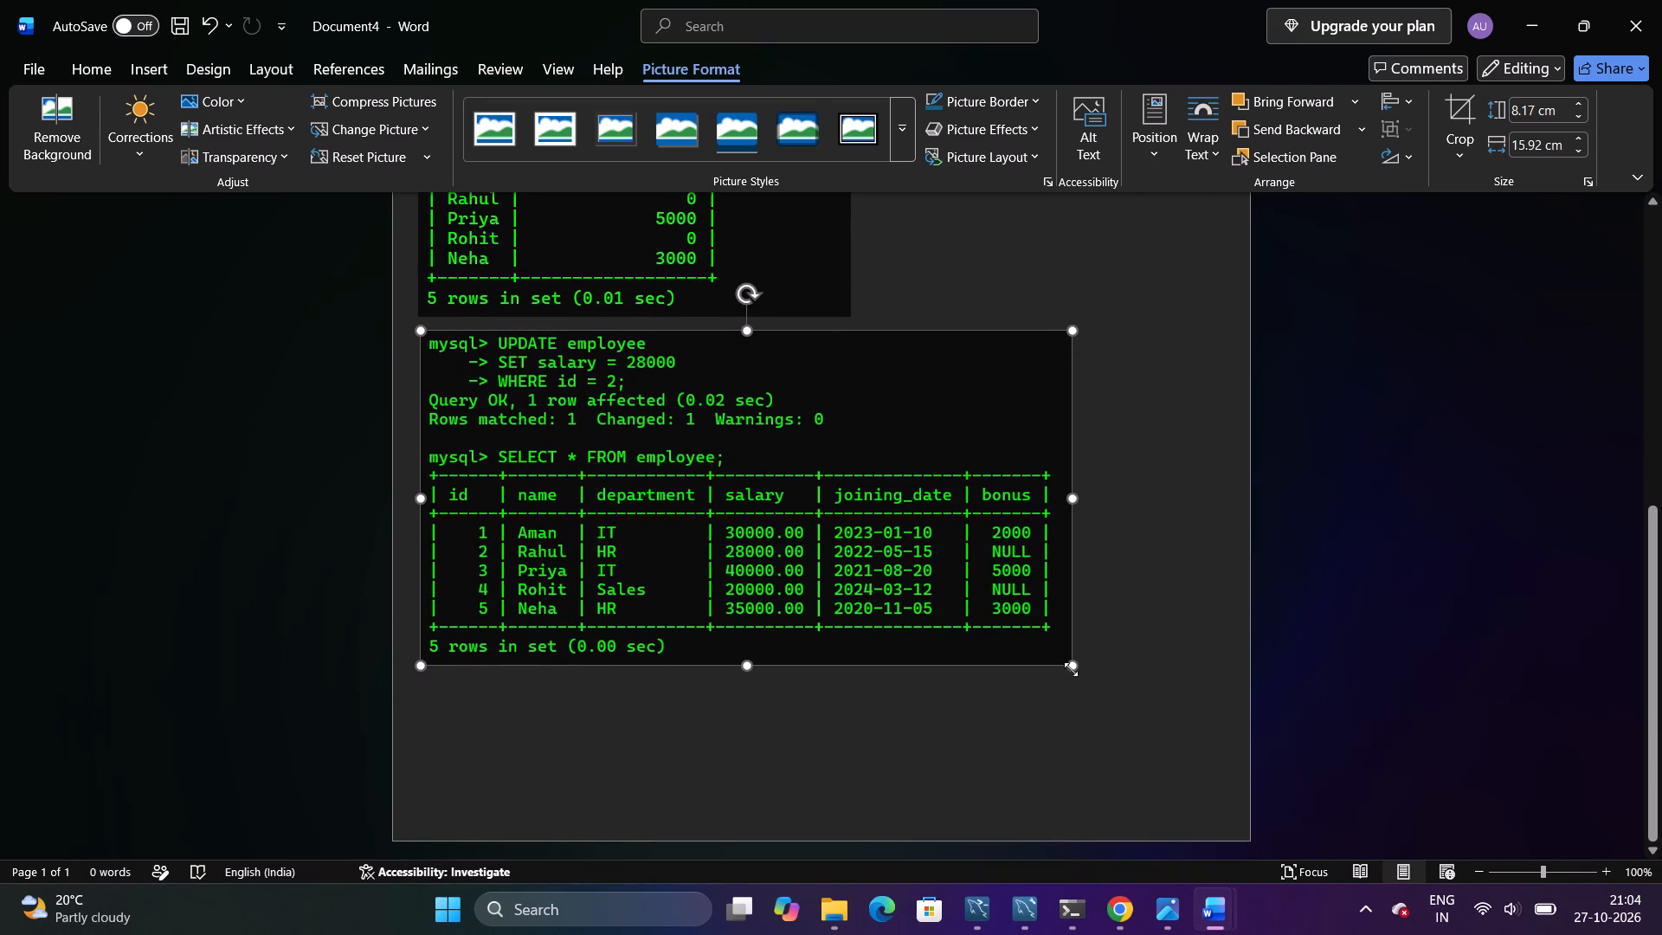
{"action": "left_click_drag", "start_coordinate": [1072, 667], "coordinate": [939, 616]}
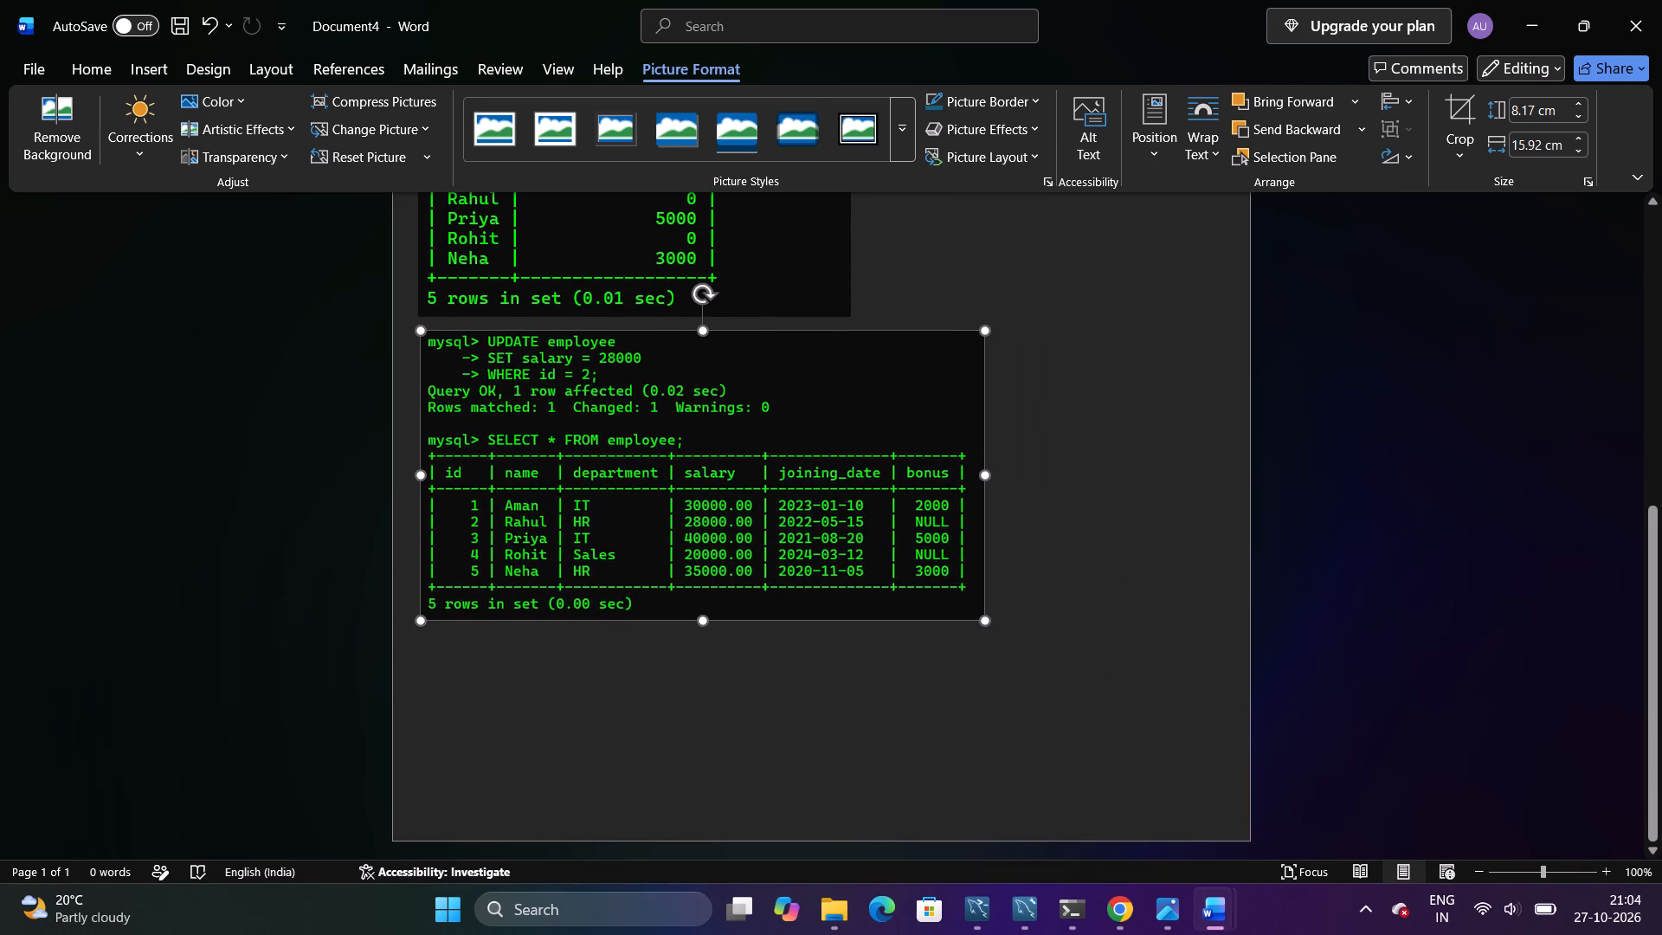
{"action": "left_click_drag", "start_coordinate": [939, 616], "coordinate": [929, 585]}
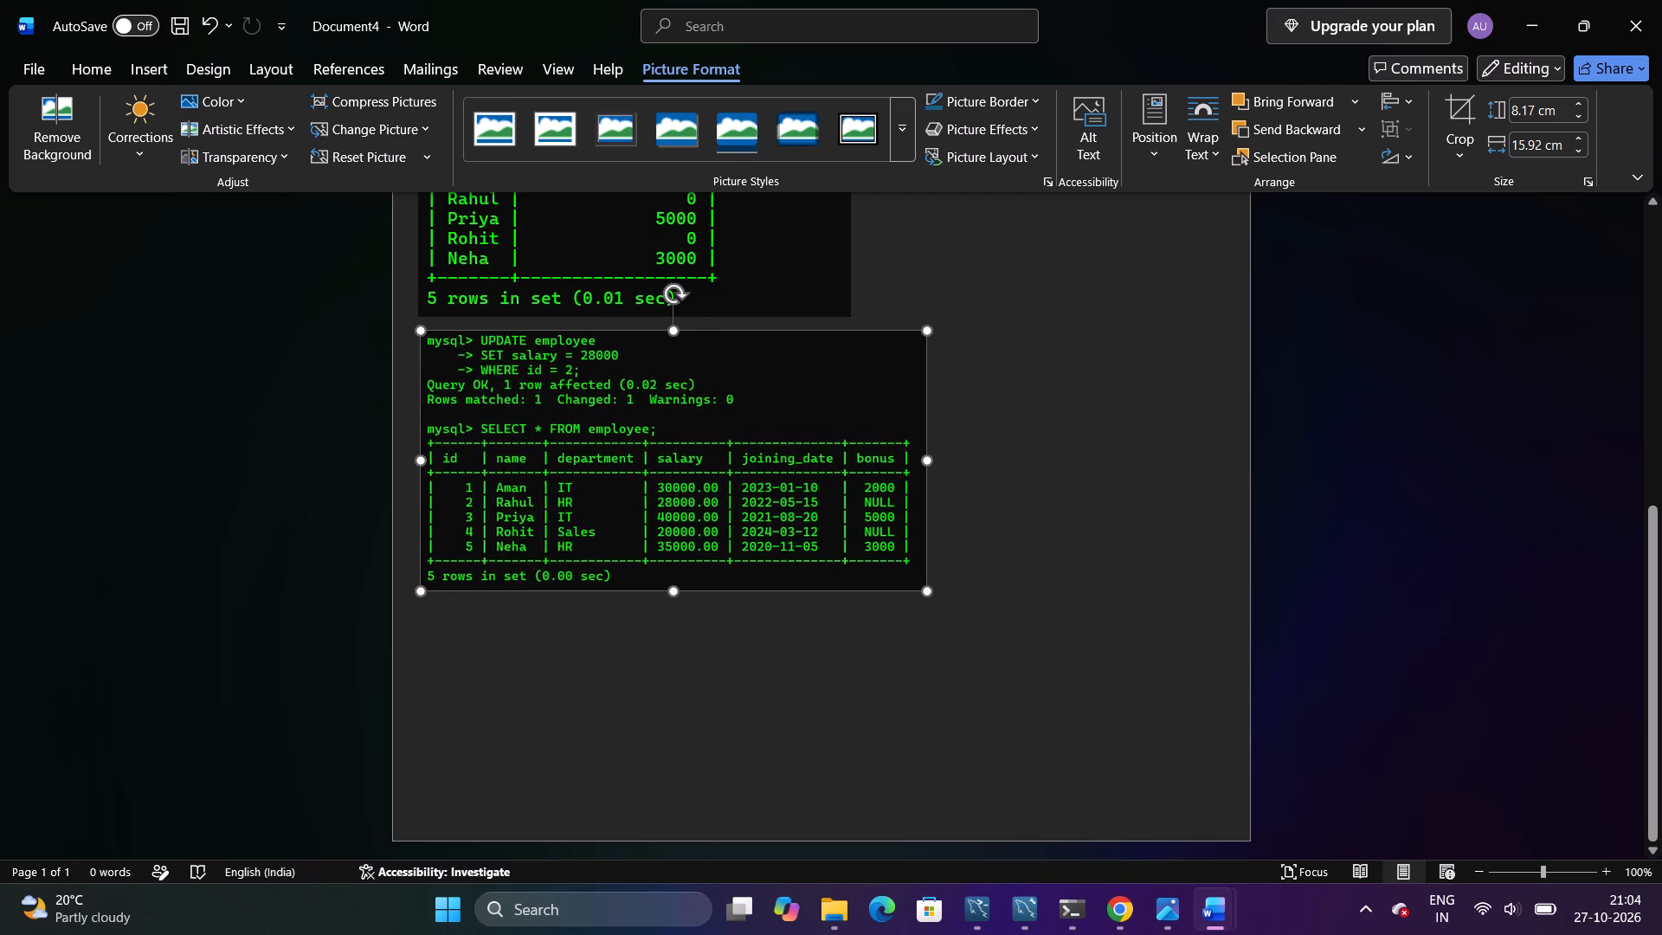
{"action": "left_click_drag", "start_coordinate": [929, 585], "coordinate": [941, 598]}
{"action": "left_click", "coordinate": [1107, 544]}
{"action": "scroll", "coordinate": [1081, 517], "scroll_direction": "up", "scroll_amount": 6}
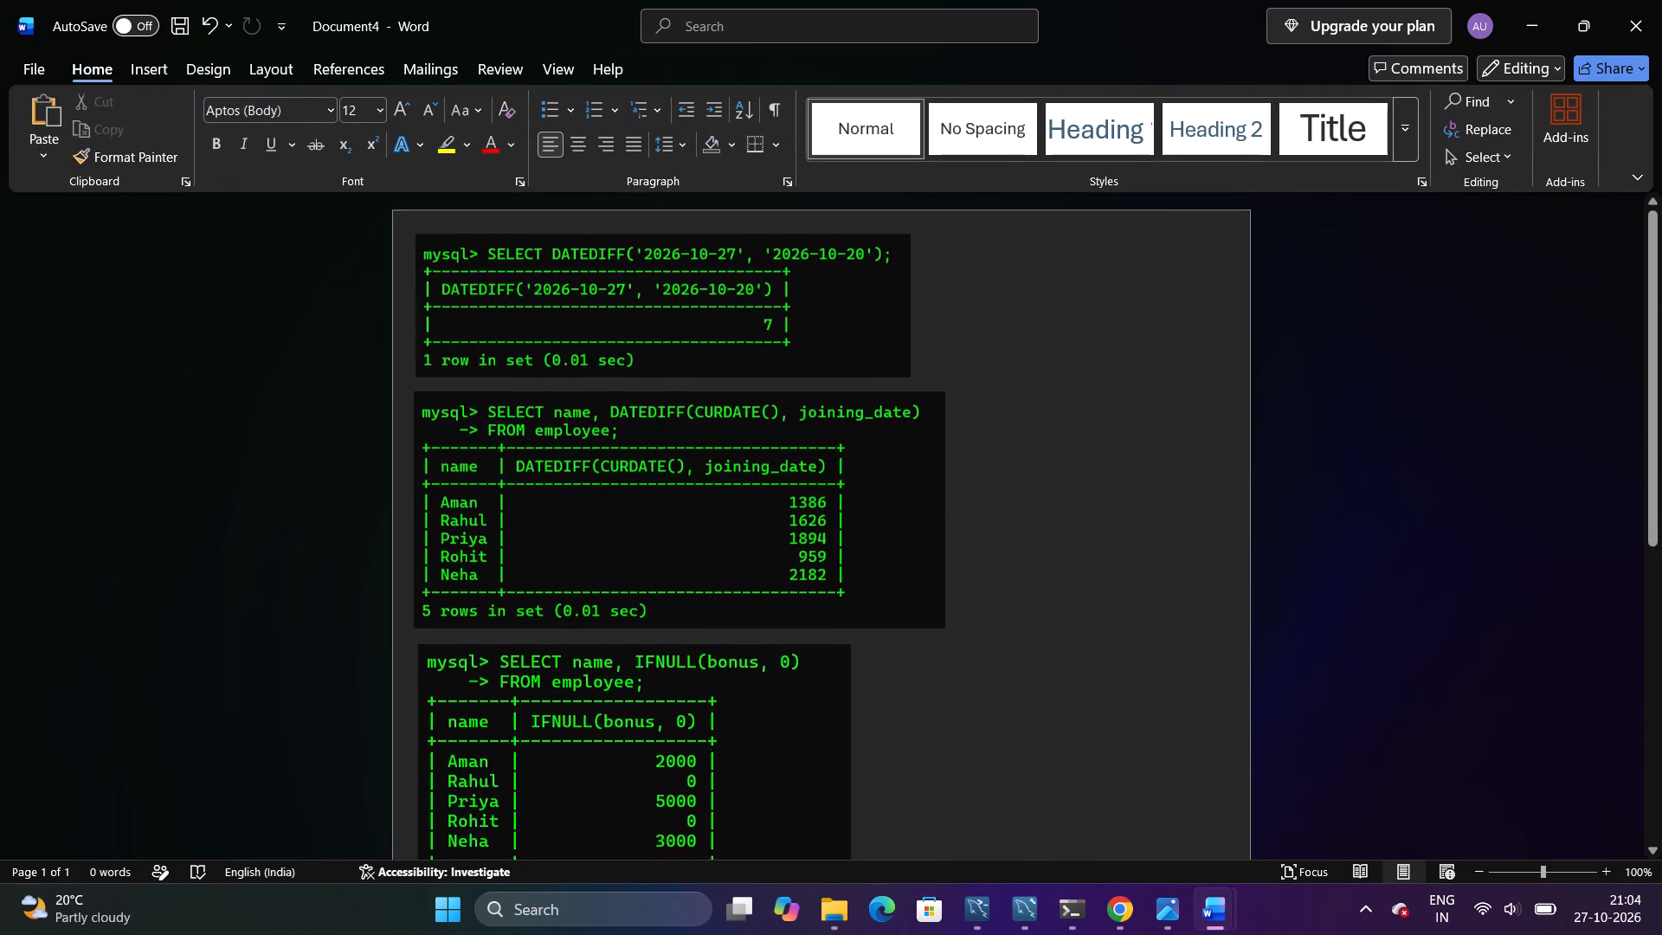
{"action": "scroll", "coordinate": [987, 319], "scroll_direction": "down", "scroll_amount": 6}
{"action": "scroll", "coordinate": [963, 413], "scroll_direction": "down", "scroll_amount": 6}
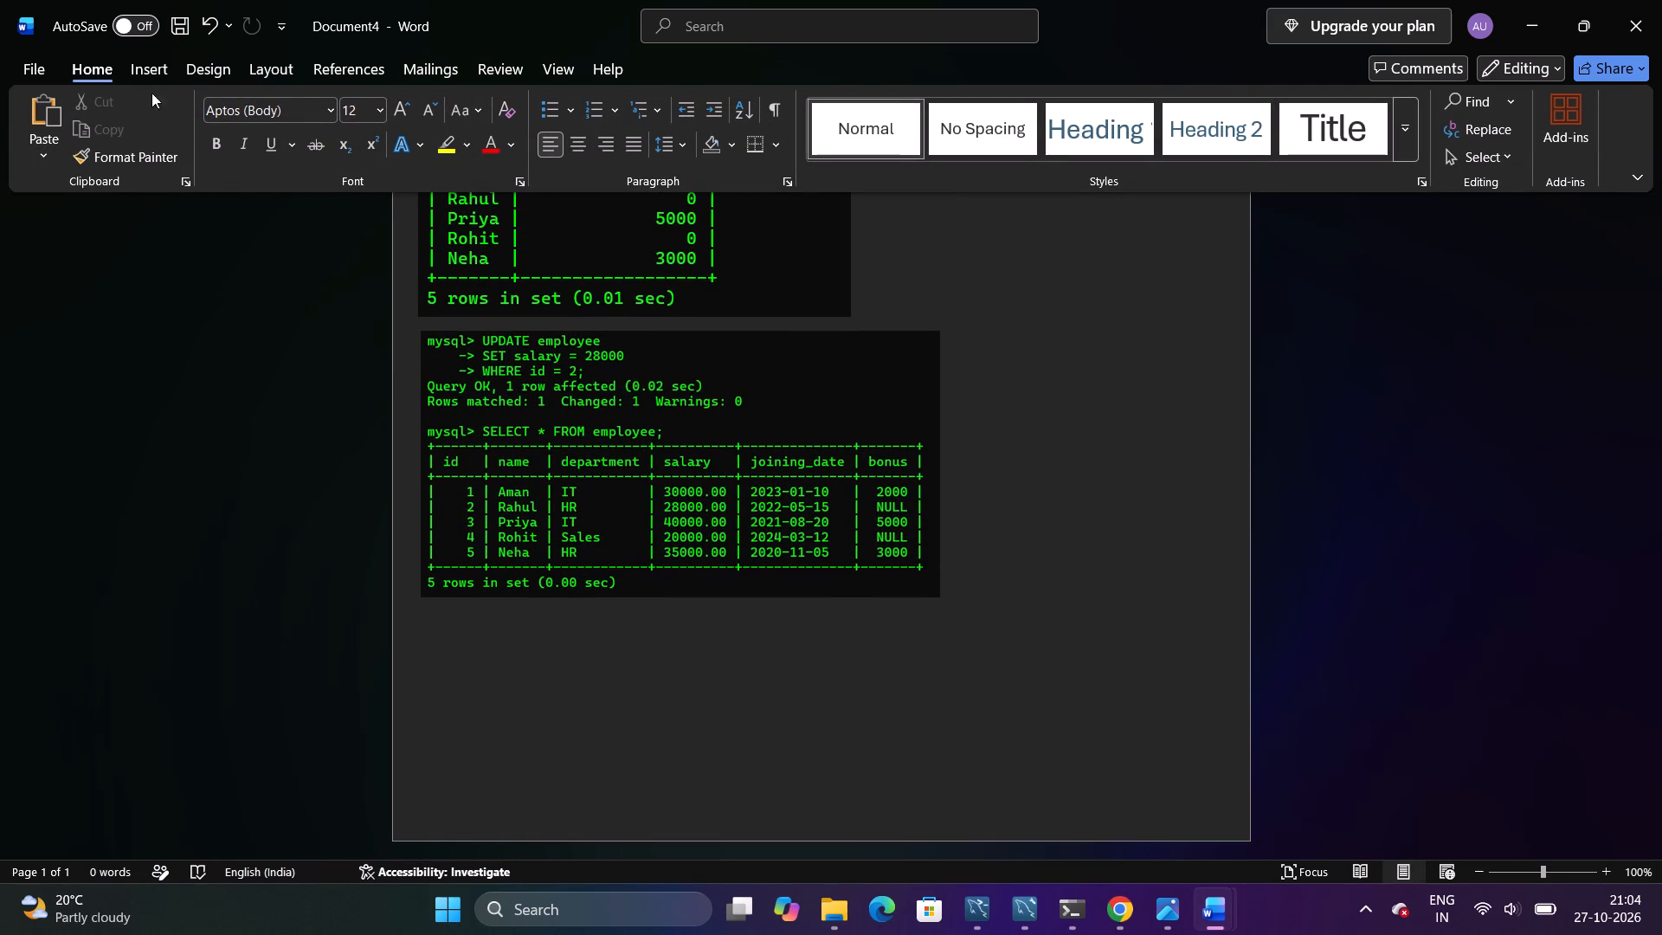
{"action": "left_click", "coordinate": [151, 69]}
{"action": "left_click", "coordinate": [229, 145]}
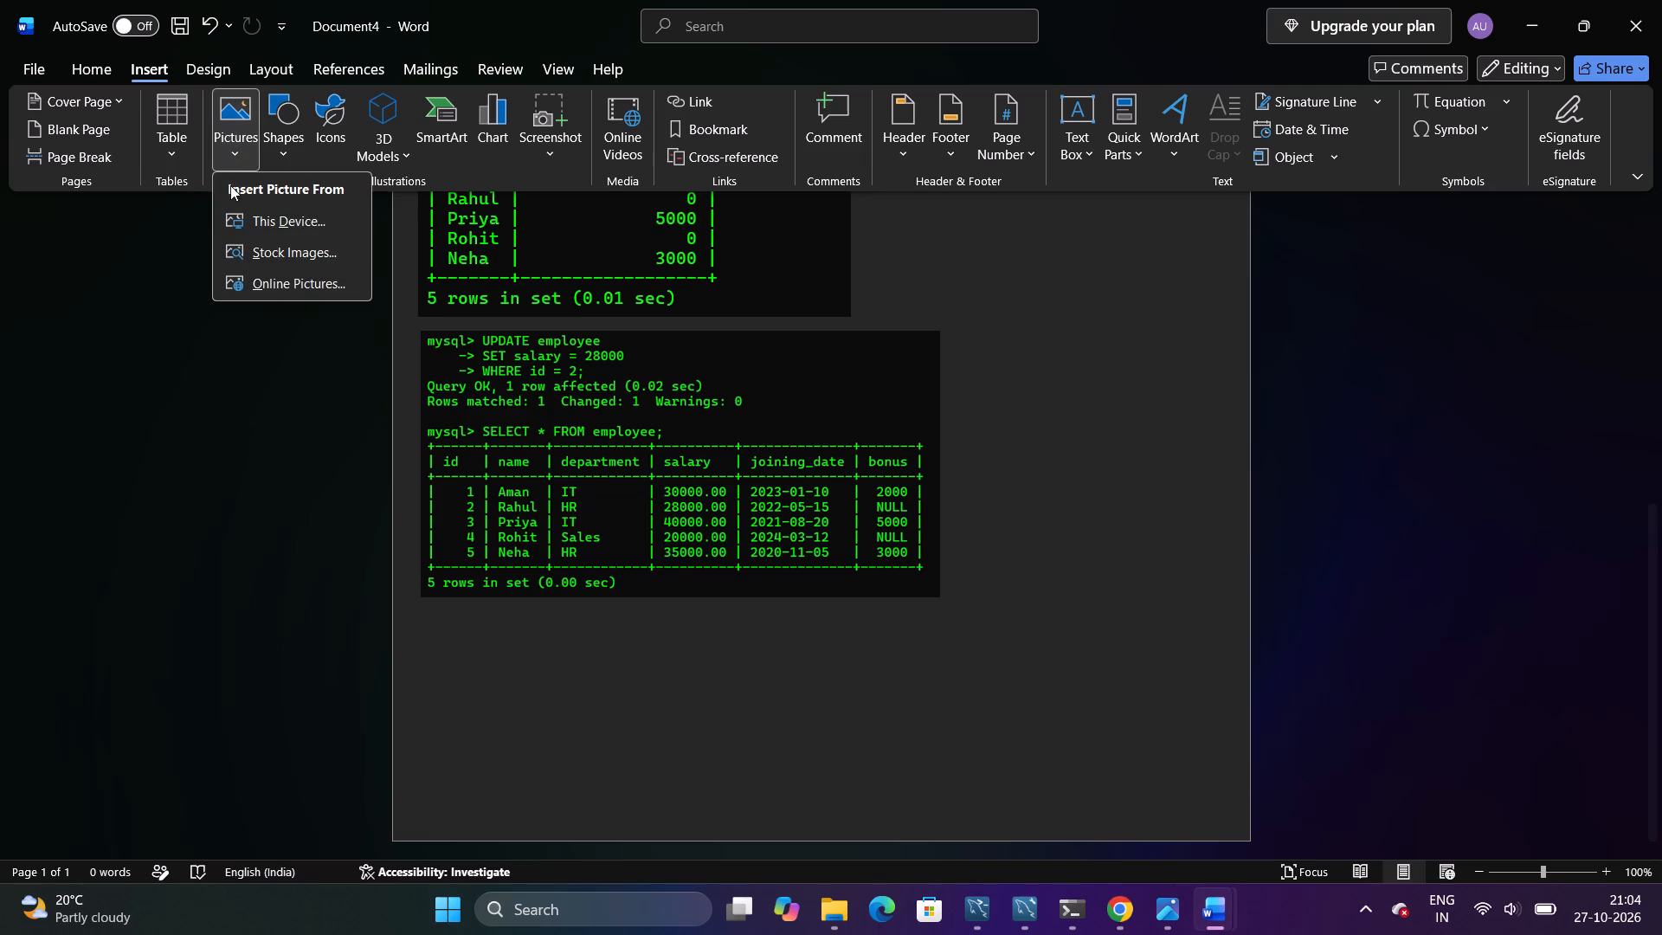
{"action": "left_click", "coordinate": [241, 213]}
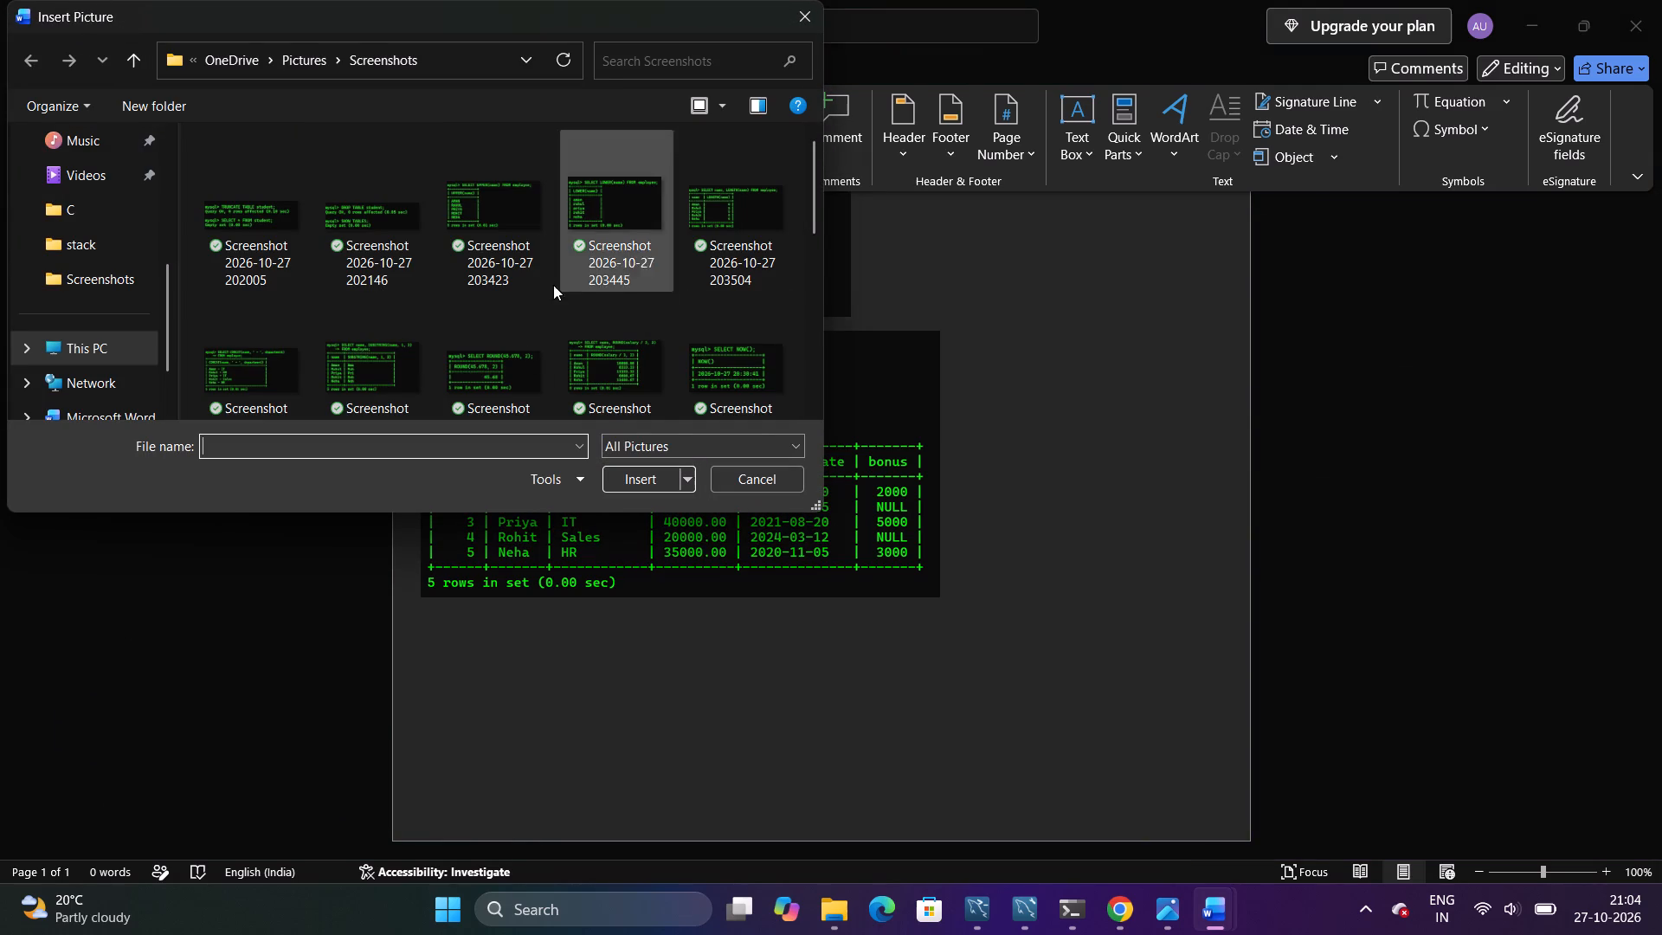
{"action": "left_click_drag", "start_coordinate": [812, 229], "coordinate": [815, 261]}
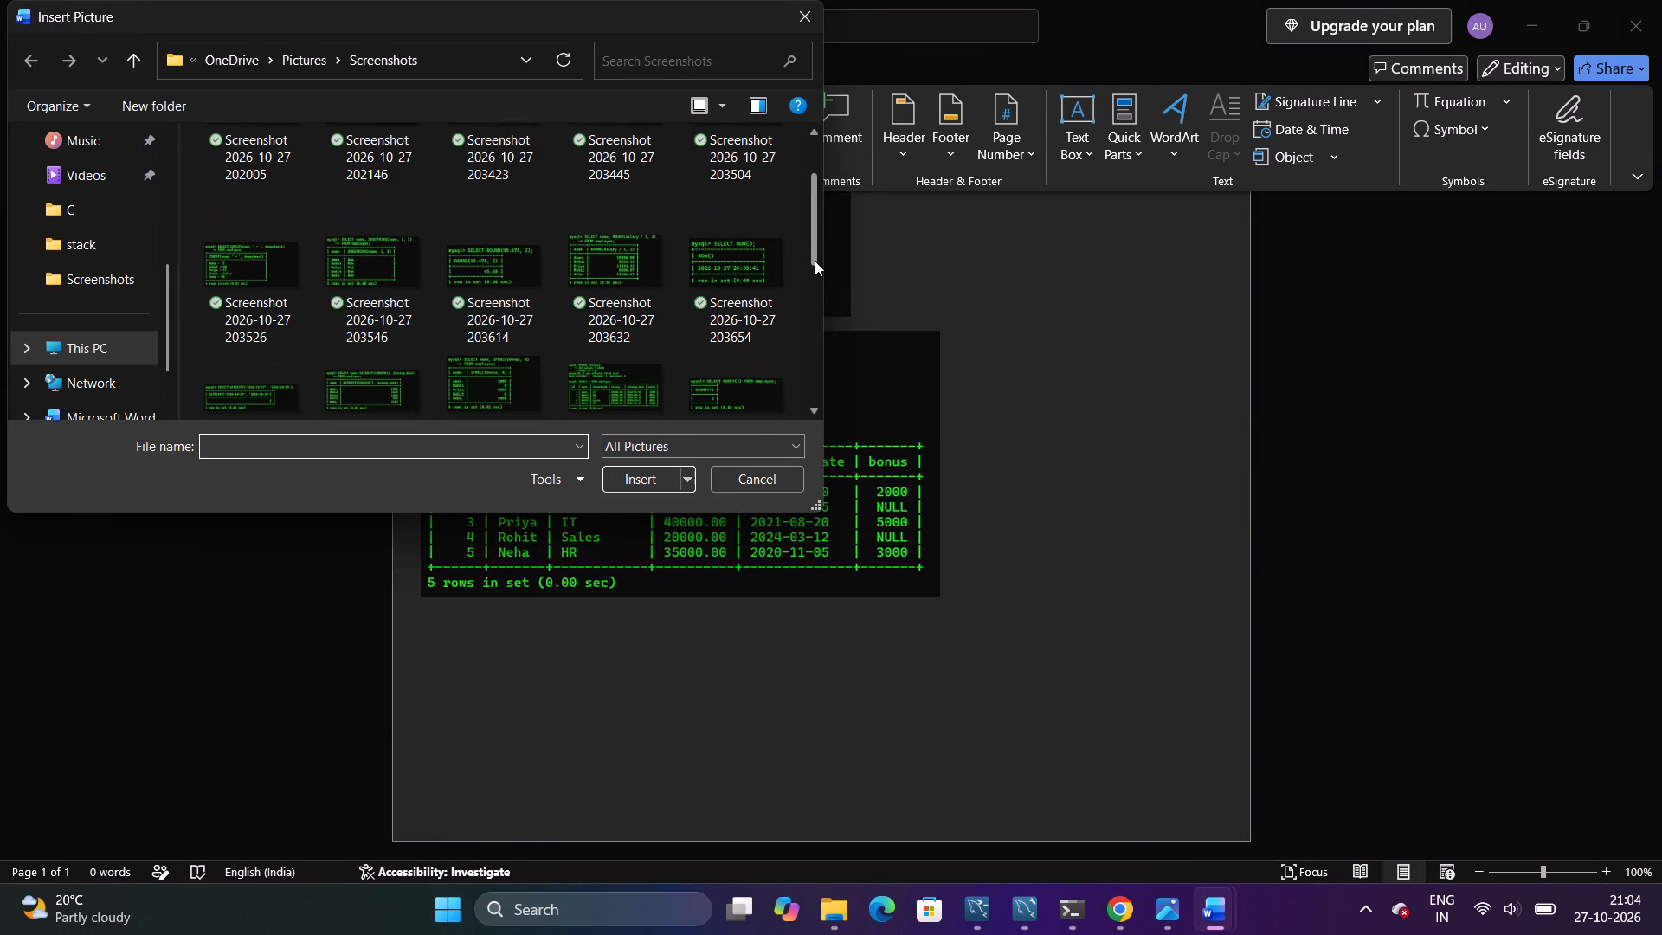
{"action": "left_click_drag", "start_coordinate": [815, 261], "coordinate": [815, 266]}
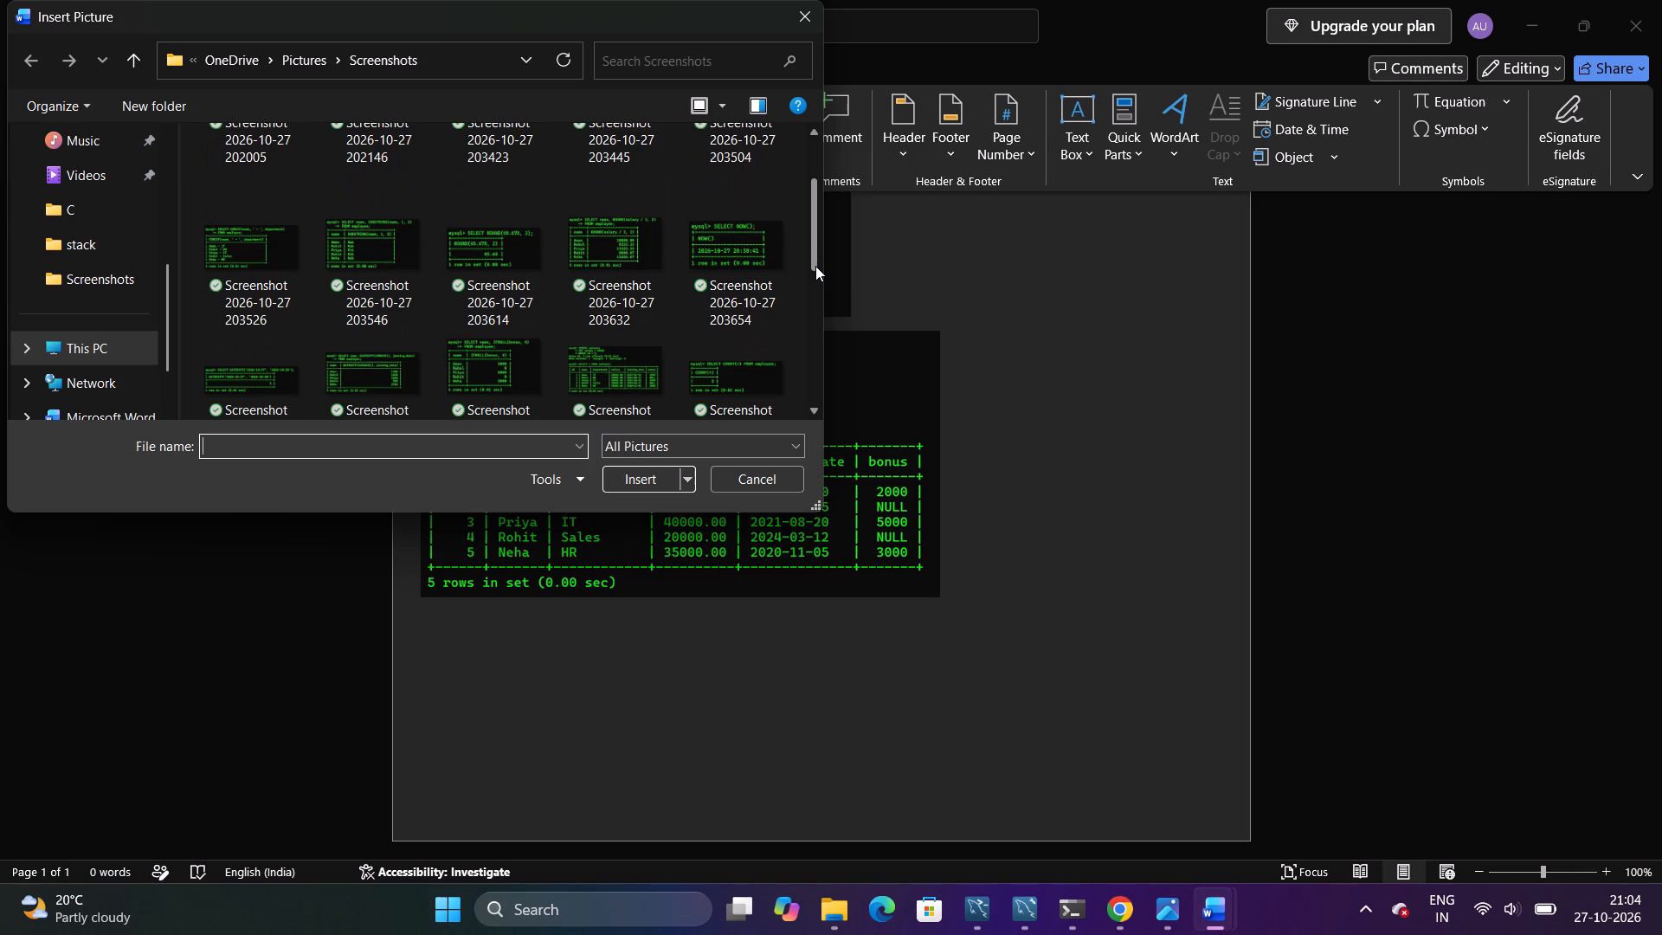
{"action": "left_click_drag", "start_coordinate": [815, 266], "coordinate": [820, 274]}
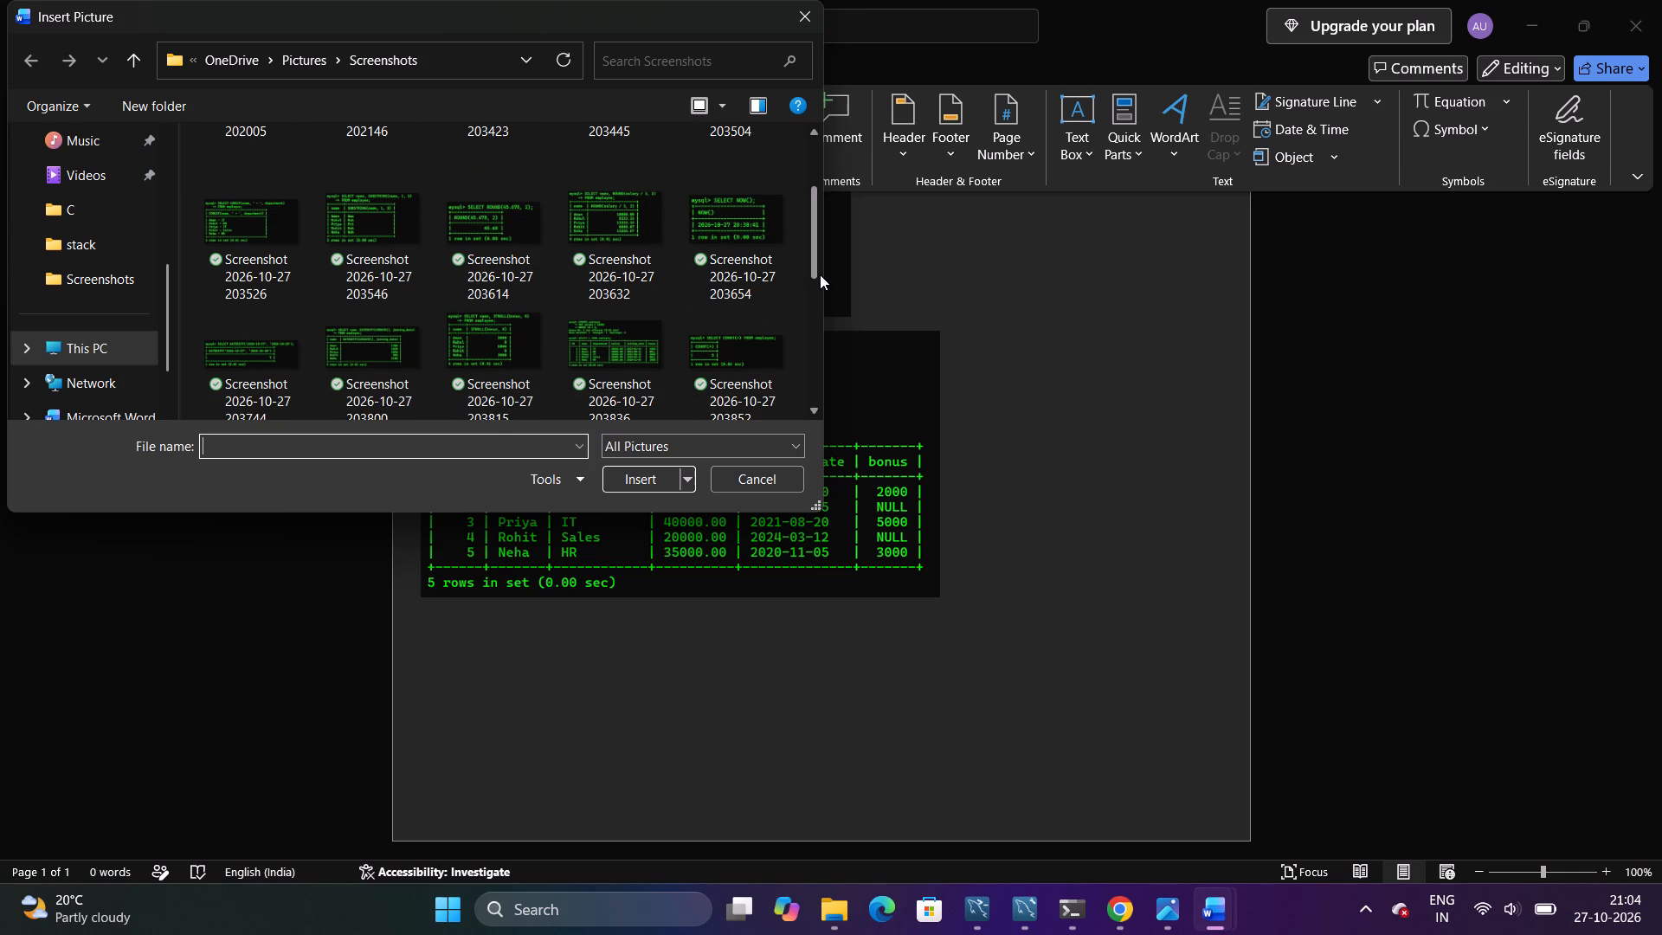
{"action": "left_click_drag", "start_coordinate": [820, 274], "coordinate": [820, 279]}
{"action": "left_click", "coordinate": [749, 339]}
{"action": "left_click", "coordinate": [659, 476]}
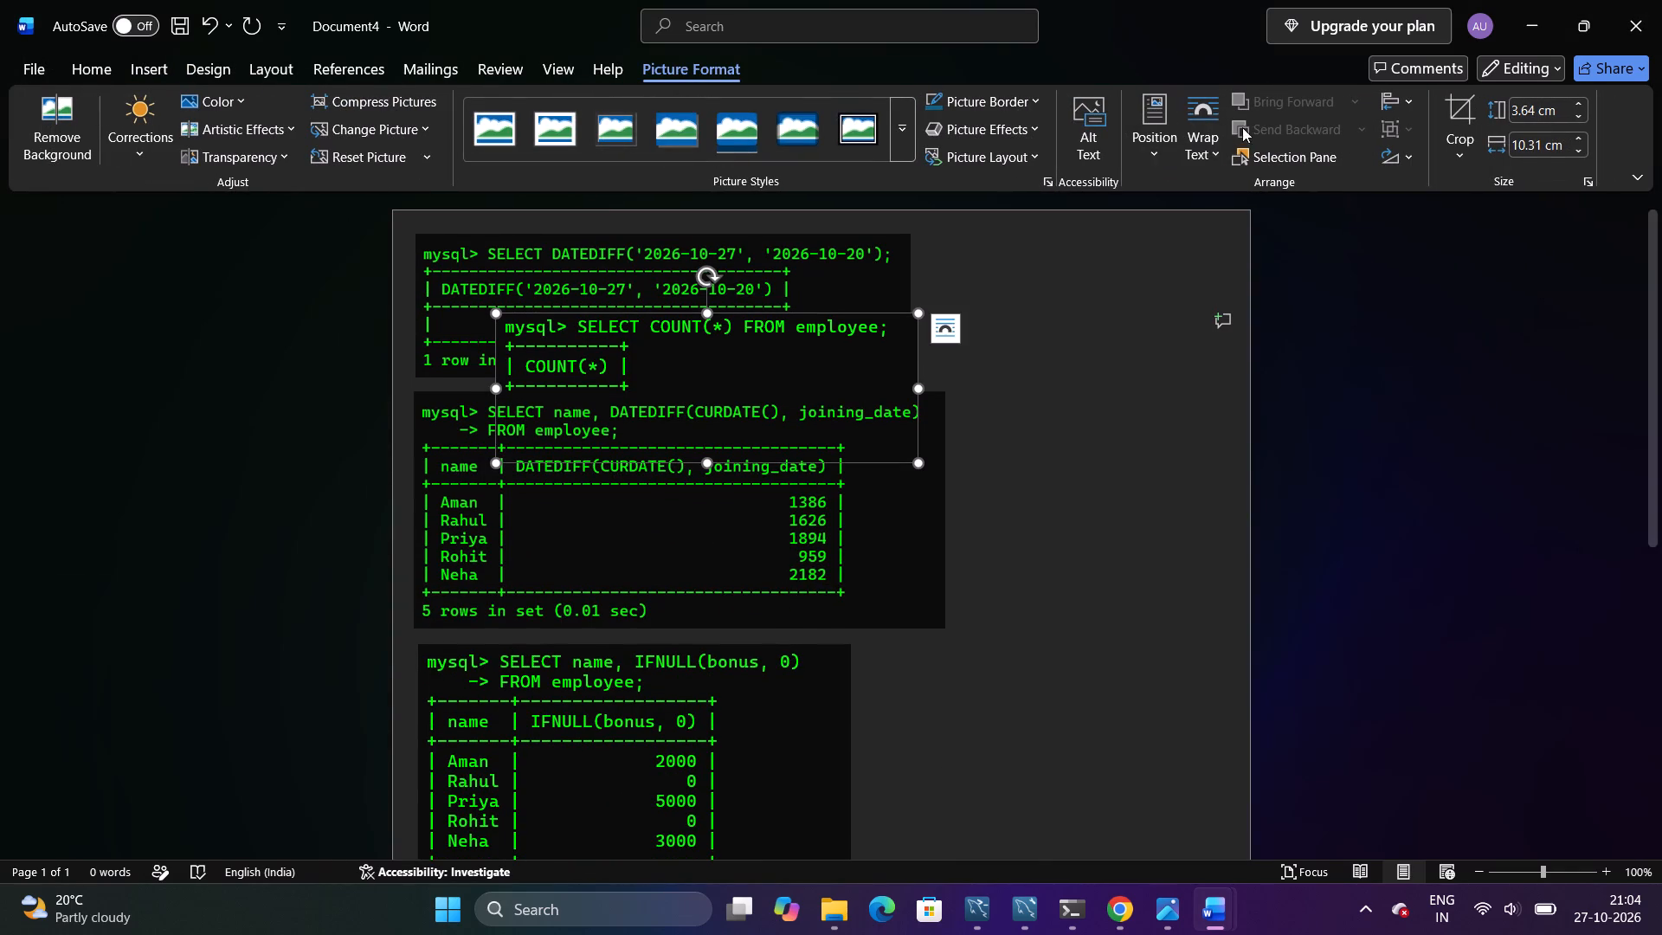
Set the COUNT(*) screenshot to In Front of Text and place it roughly left-aligned below the UPDATE employee screenshot, near the page's bottom.
{"action": "left_click", "coordinate": [1208, 152]}
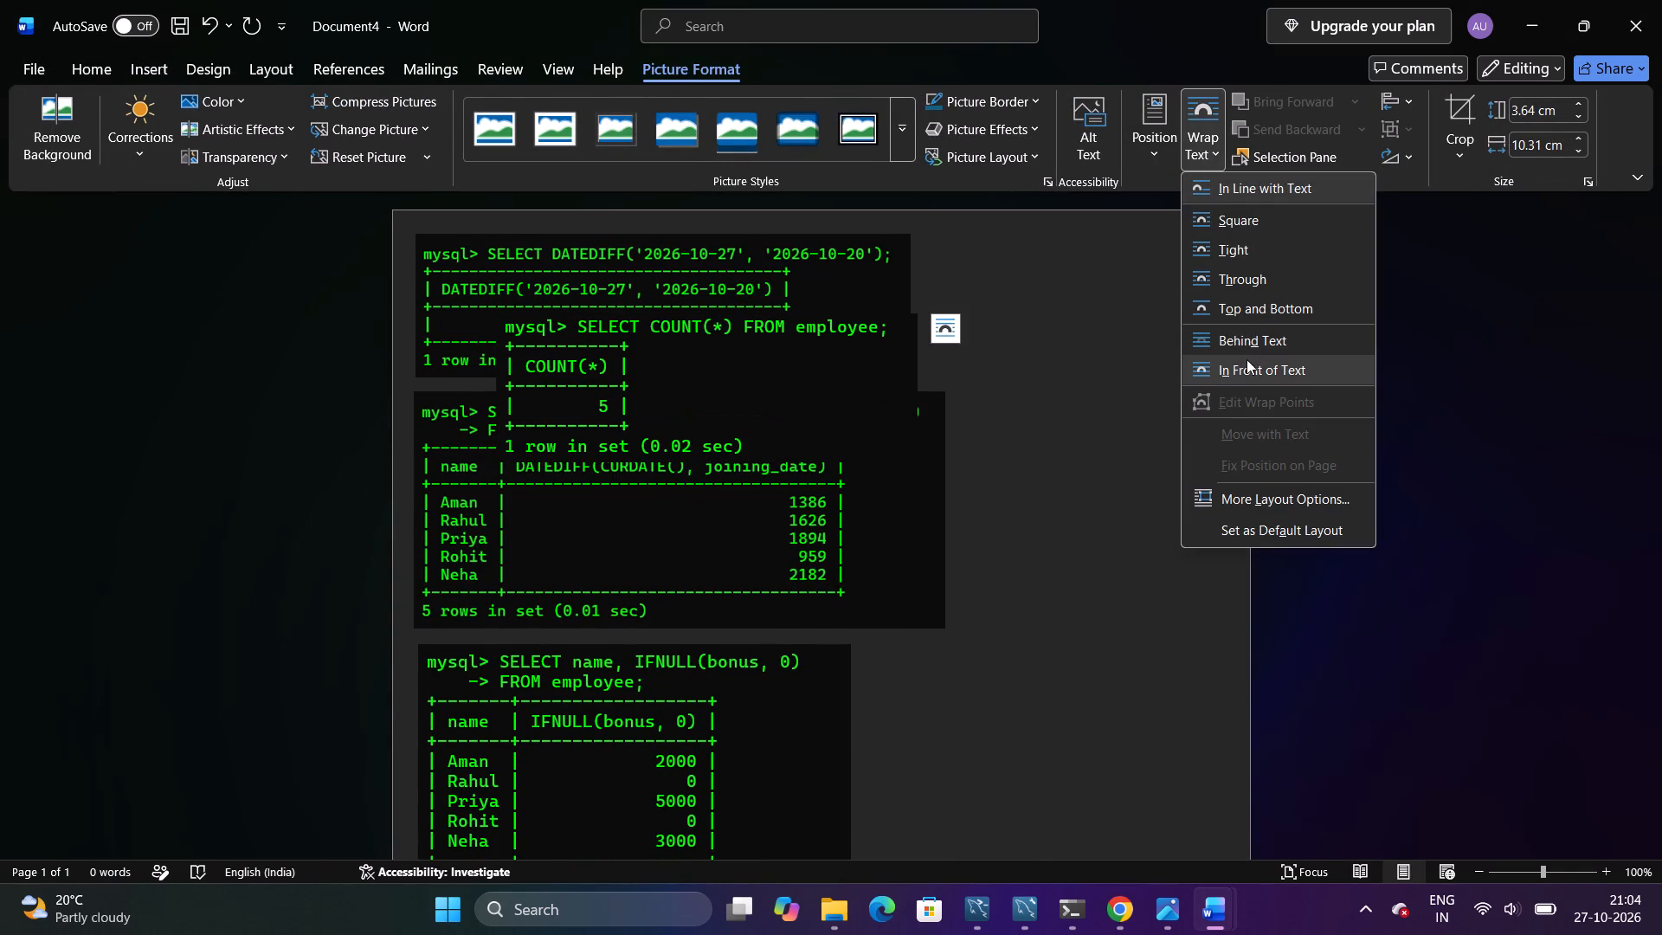
{"action": "left_click", "coordinate": [1246, 364]}
{"action": "left_click_drag", "start_coordinate": [870, 385], "coordinate": [962, 641]}
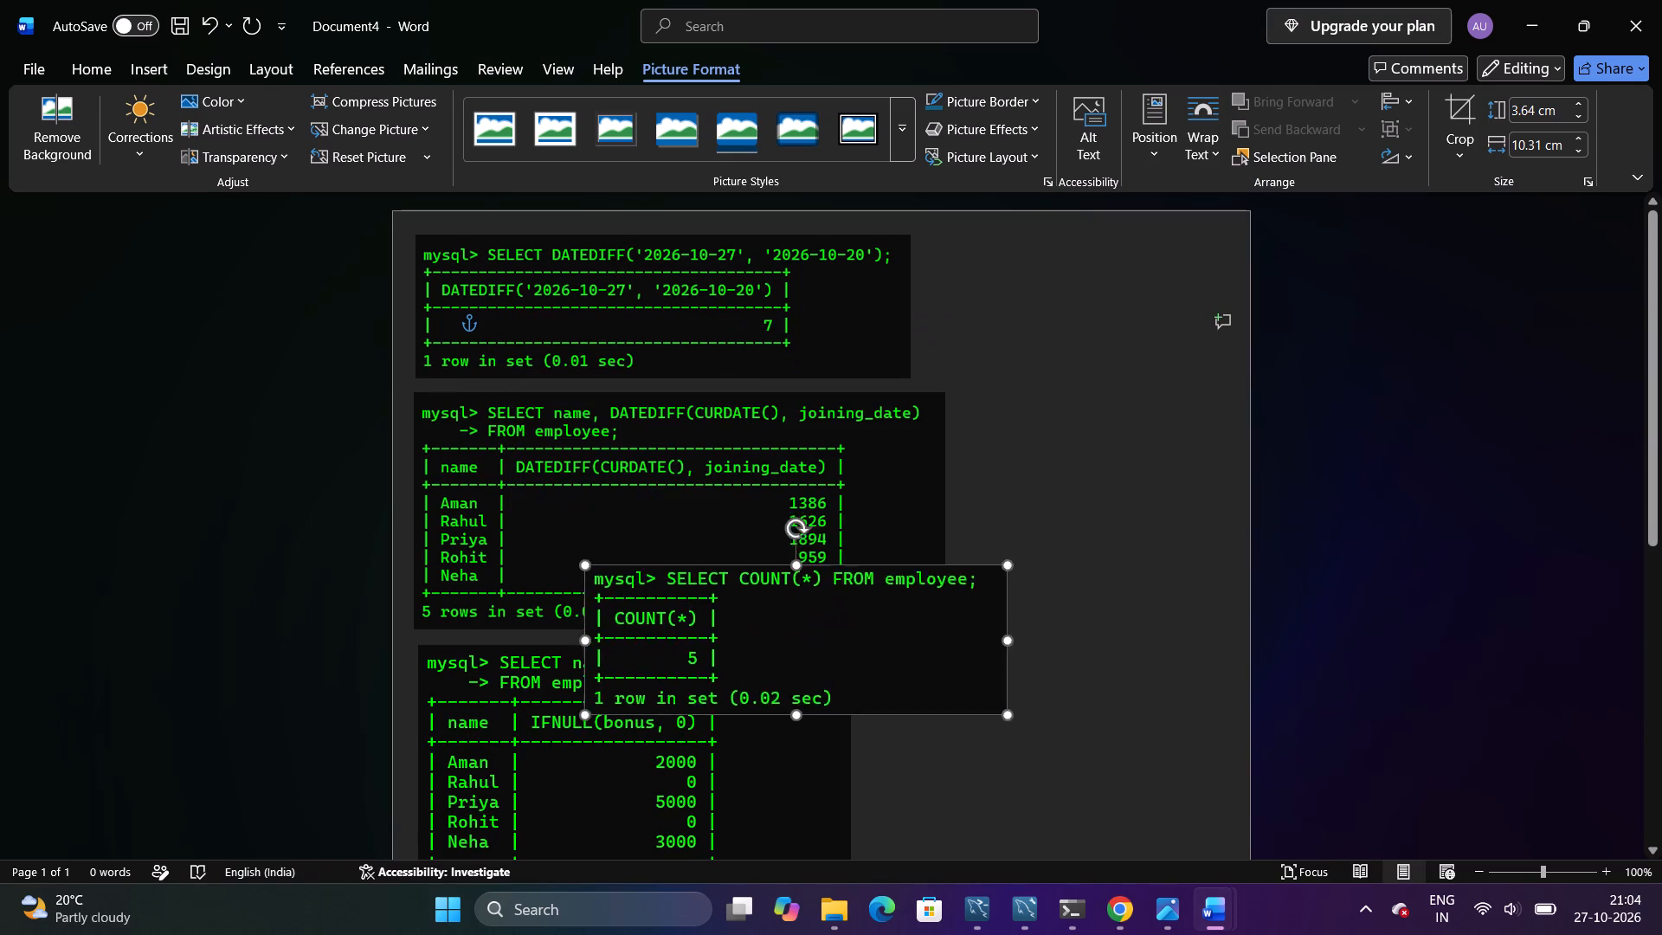
{"action": "left_click_drag", "start_coordinate": [962, 641], "coordinate": [1090, 786]}
{"action": "scroll", "coordinate": [1078, 606], "scroll_direction": "down", "scroll_amount": 7}
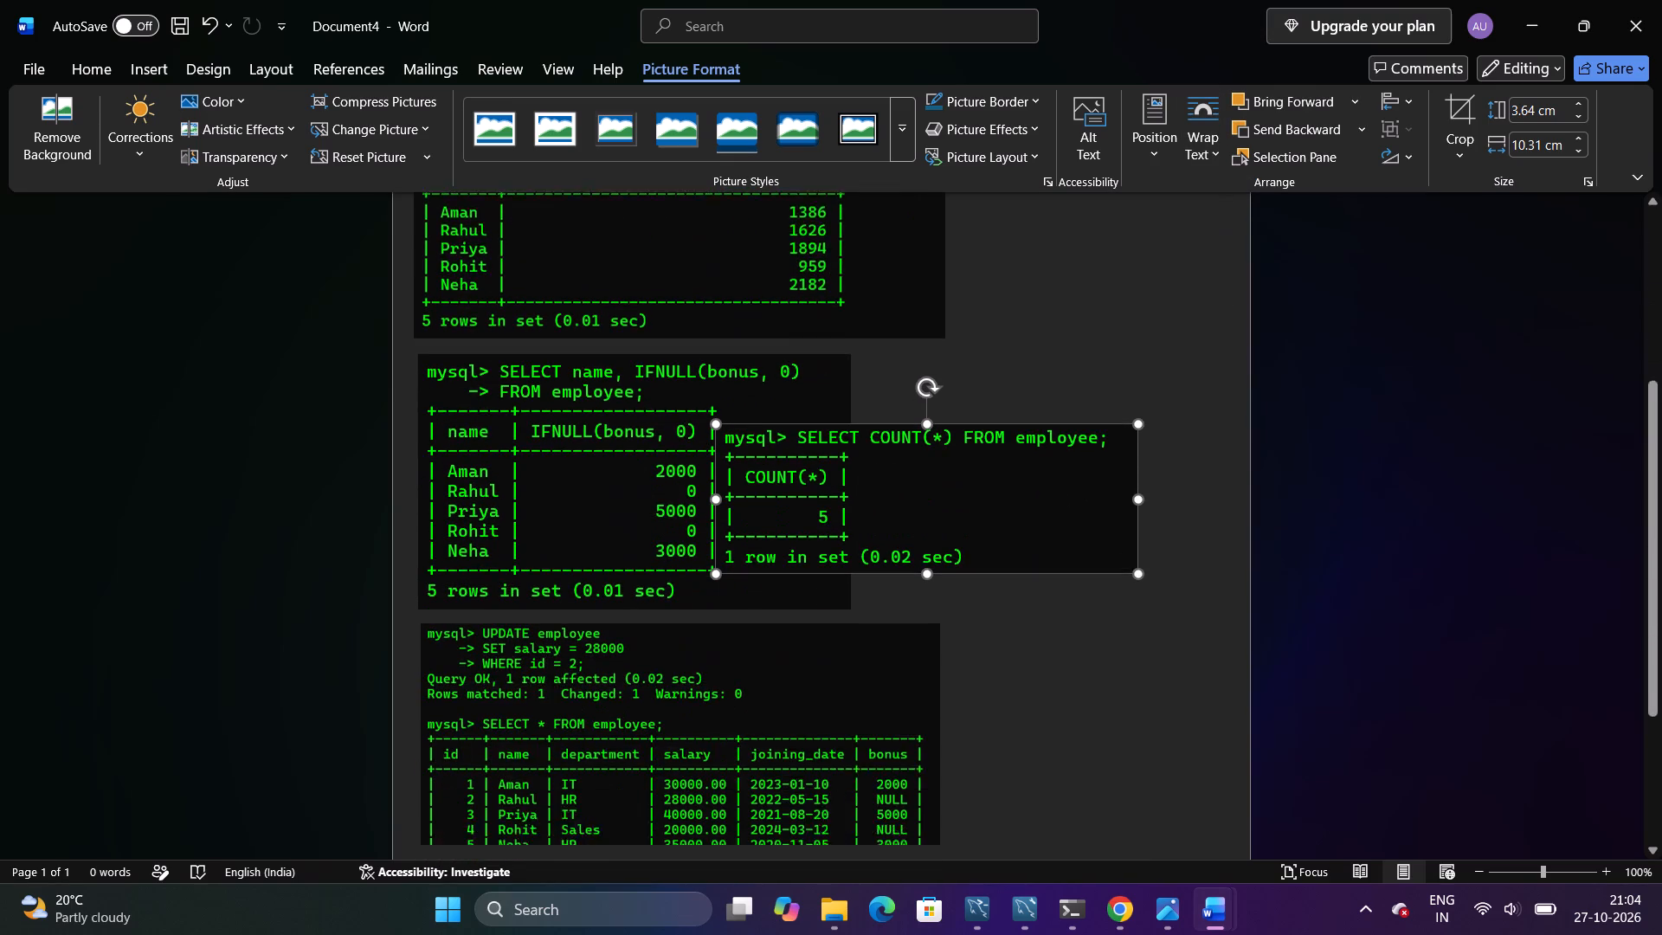
{"action": "scroll", "coordinate": [1021, 473], "scroll_direction": "down", "scroll_amount": 3}
{"action": "left_click_drag", "start_coordinate": [976, 298], "coordinate": [955, 441]}
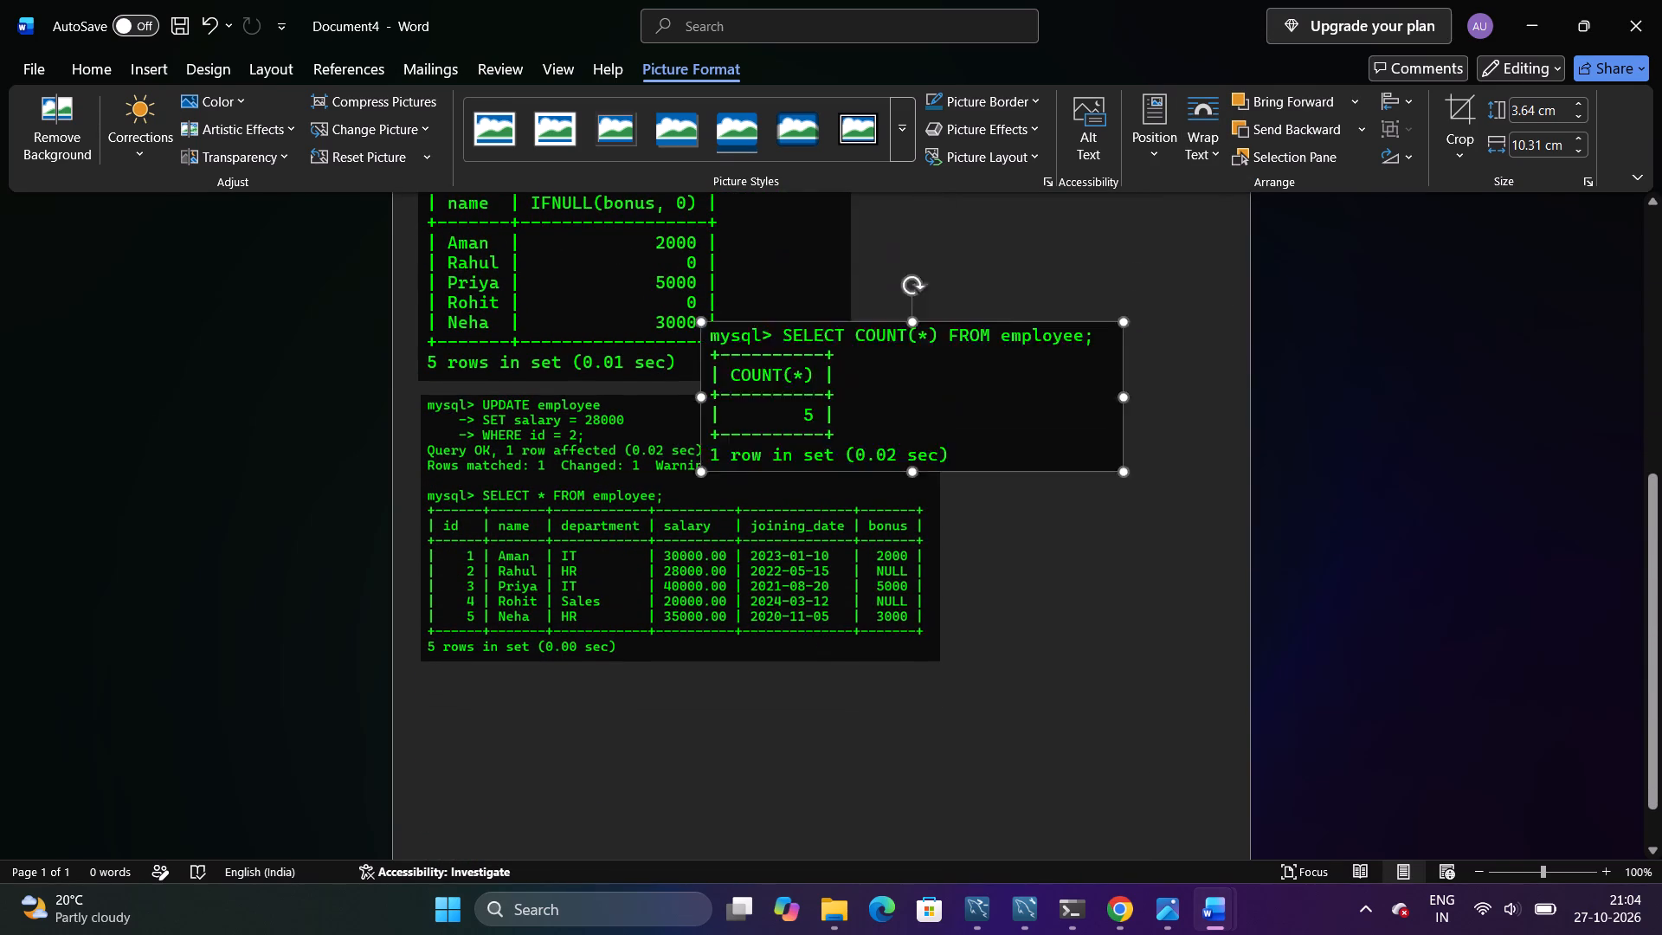
{"action": "left_click_drag", "start_coordinate": [955, 441], "coordinate": [690, 796]}
{"action": "scroll", "coordinate": [1061, 557], "scroll_direction": "down", "scroll_amount": 8}
{"action": "left_click", "coordinate": [1104, 503]}
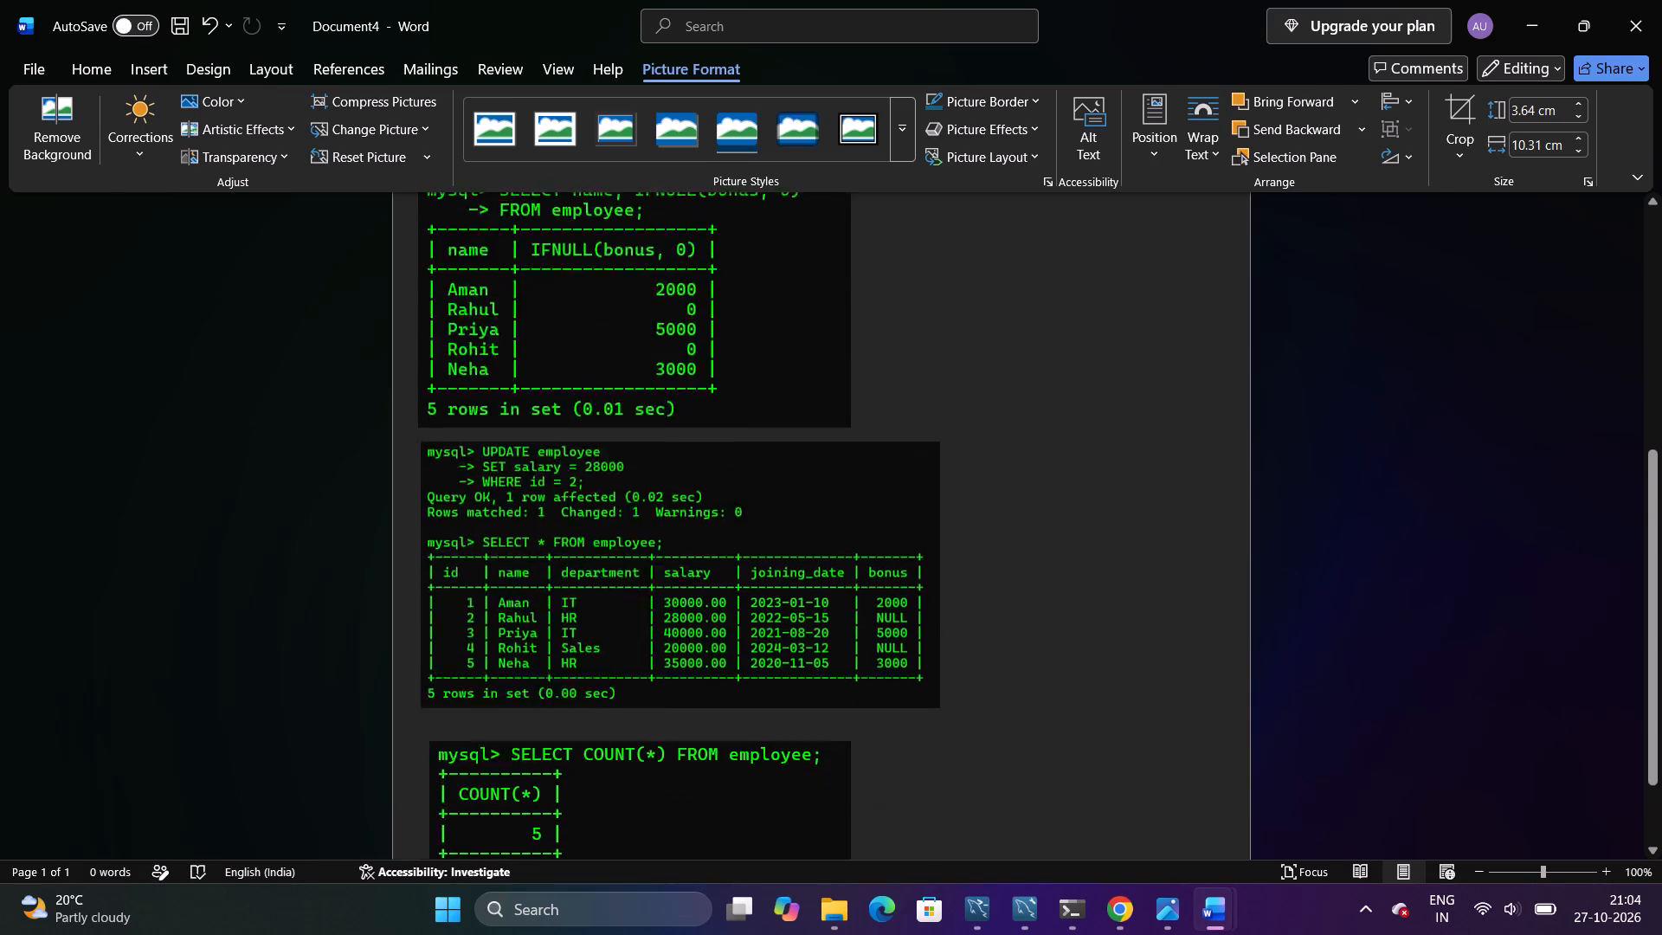
Check the filled page of Document4 and create a new blank document.
{"action": "scroll", "coordinate": [988, 528], "scroll_direction": "up", "scroll_amount": 15}
{"action": "scroll", "coordinate": [971, 501], "scroll_direction": "down", "scroll_amount": 15}
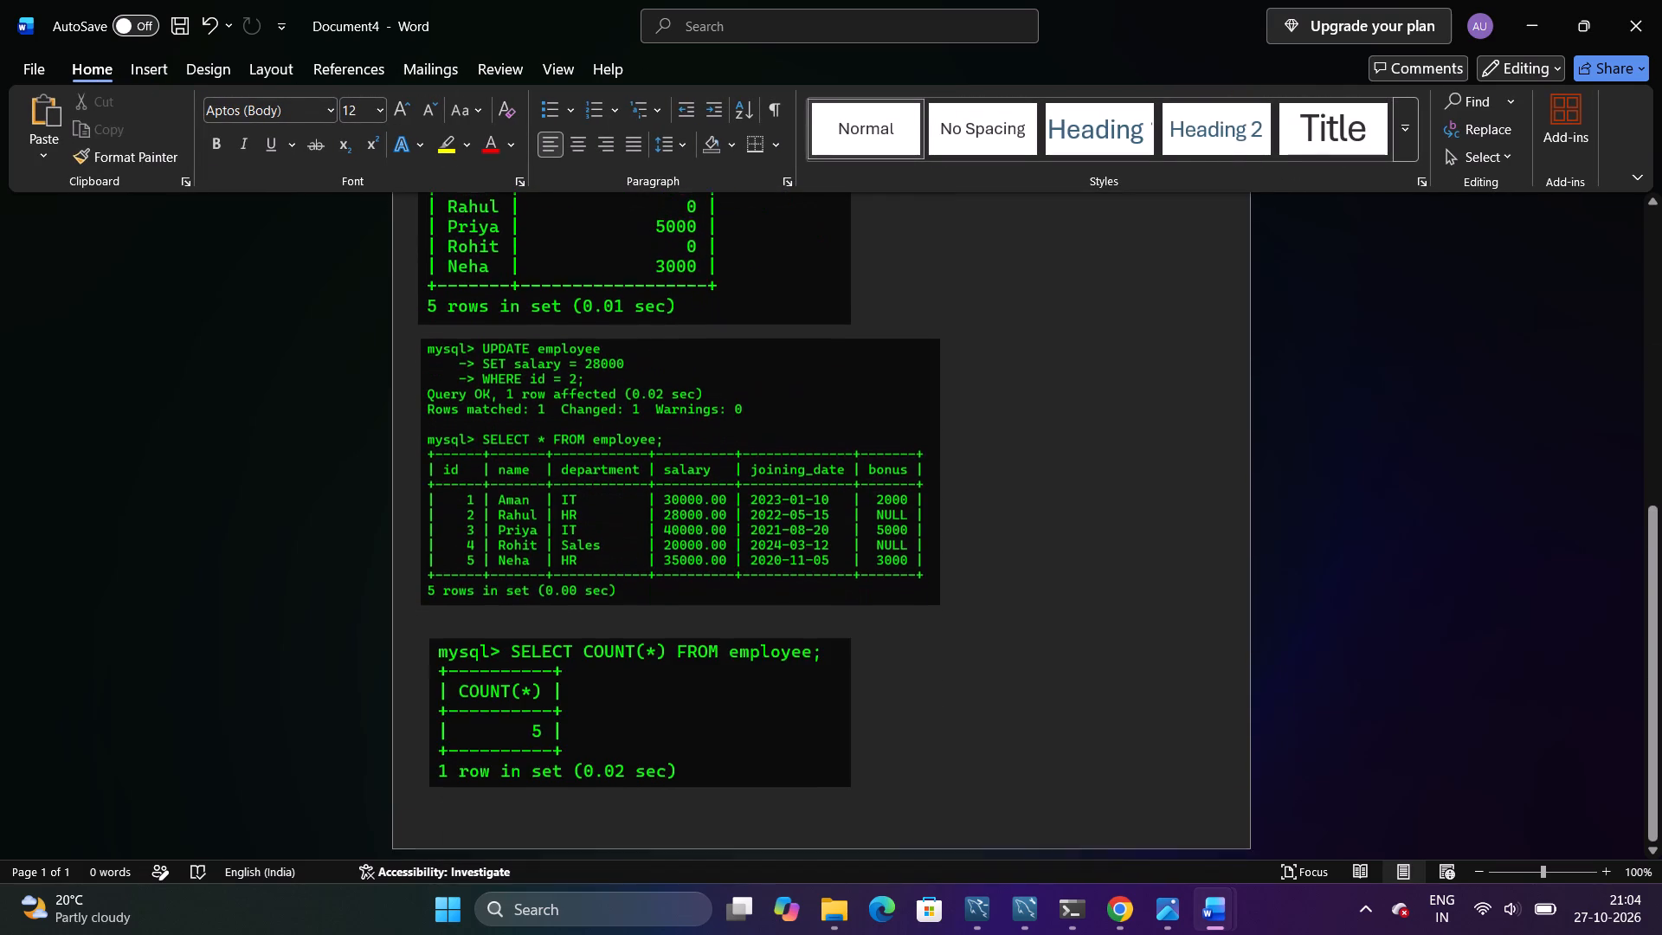
{"action": "scroll", "coordinate": [969, 495], "scroll_direction": "down", "scroll_amount": 3}
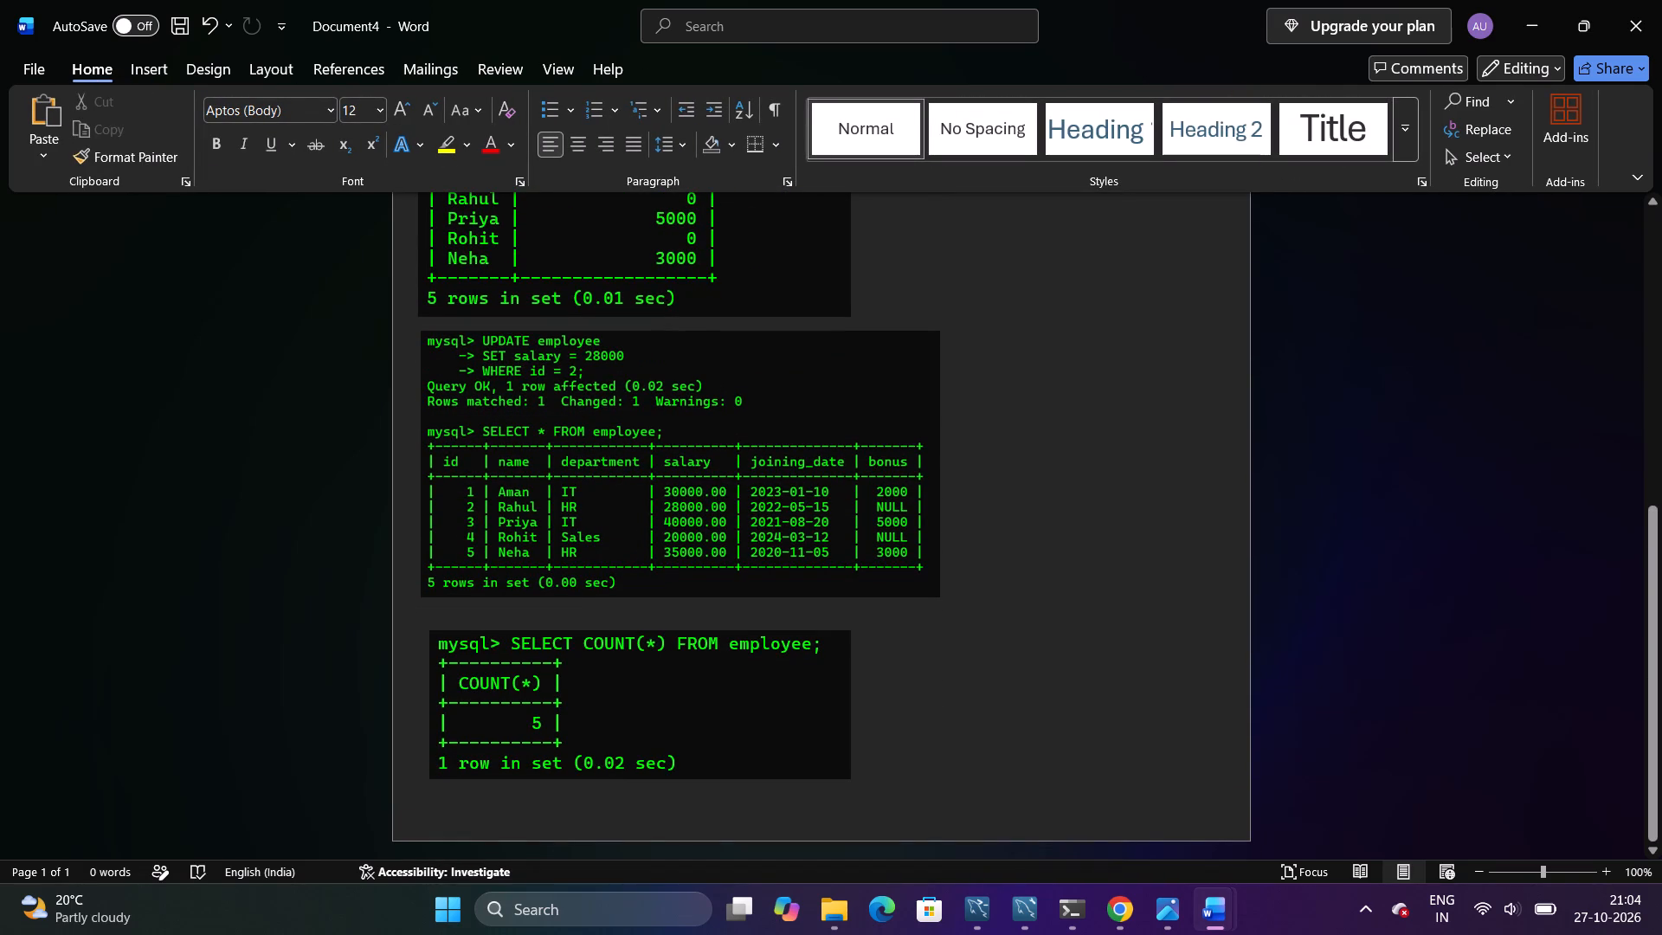
{"action": "key", "text": "ctrl+n"}
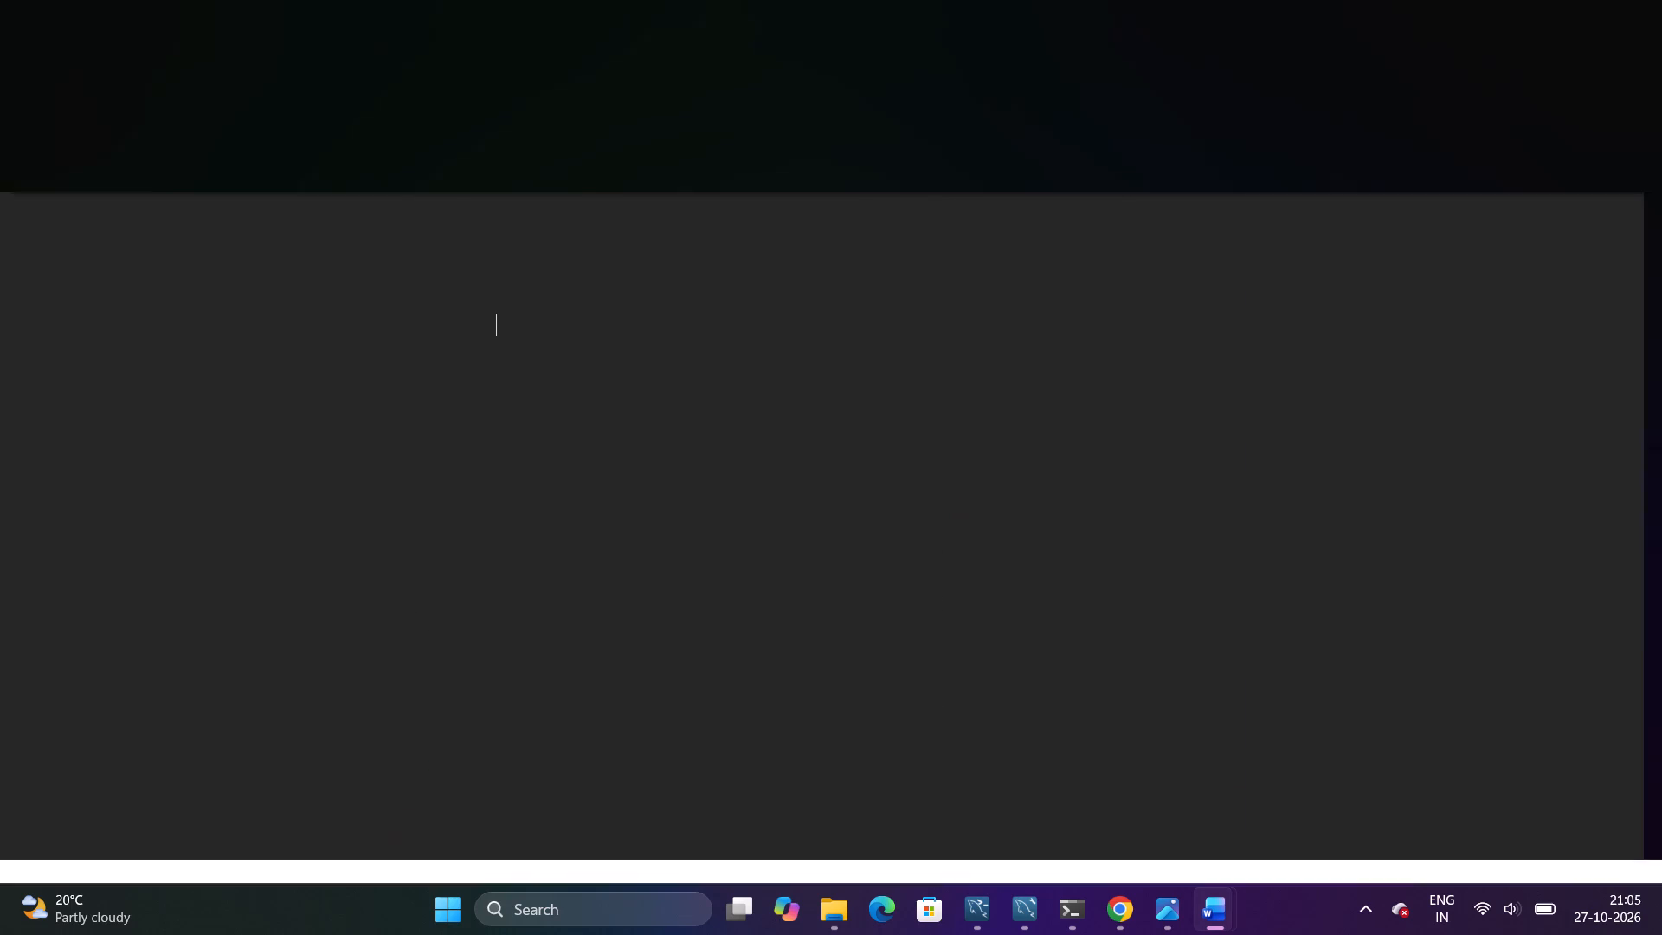
{"action": "left_click", "coordinate": [153, 62]}
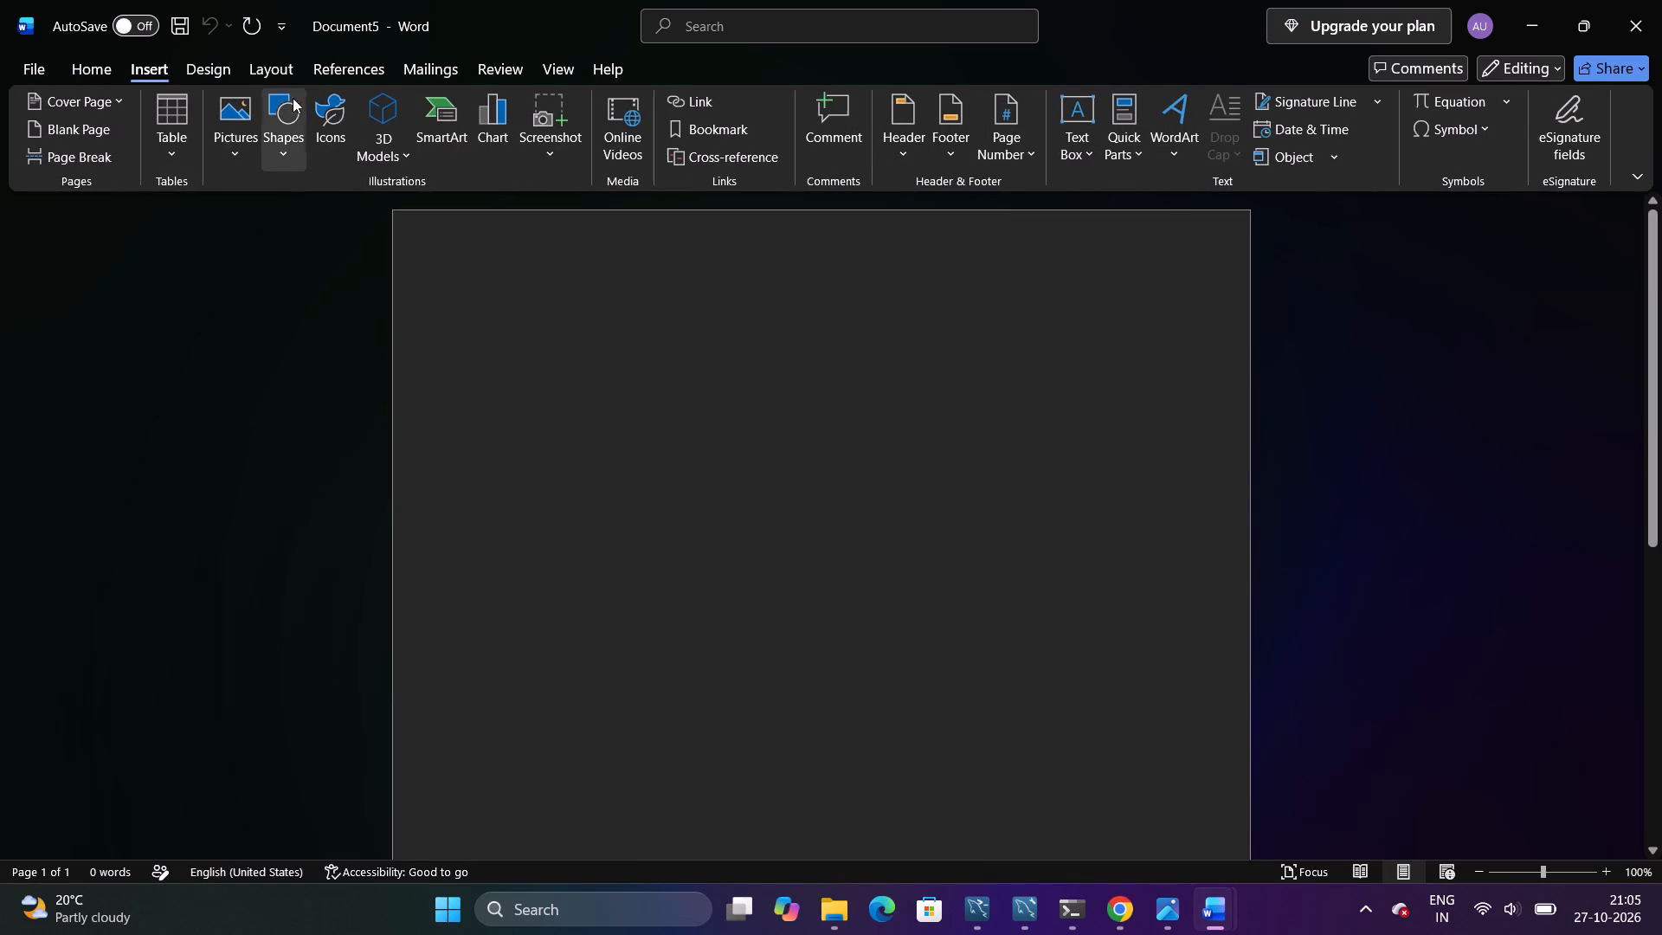
{"action": "left_click", "coordinate": [237, 156]}
{"action": "left_click", "coordinate": [272, 216]}
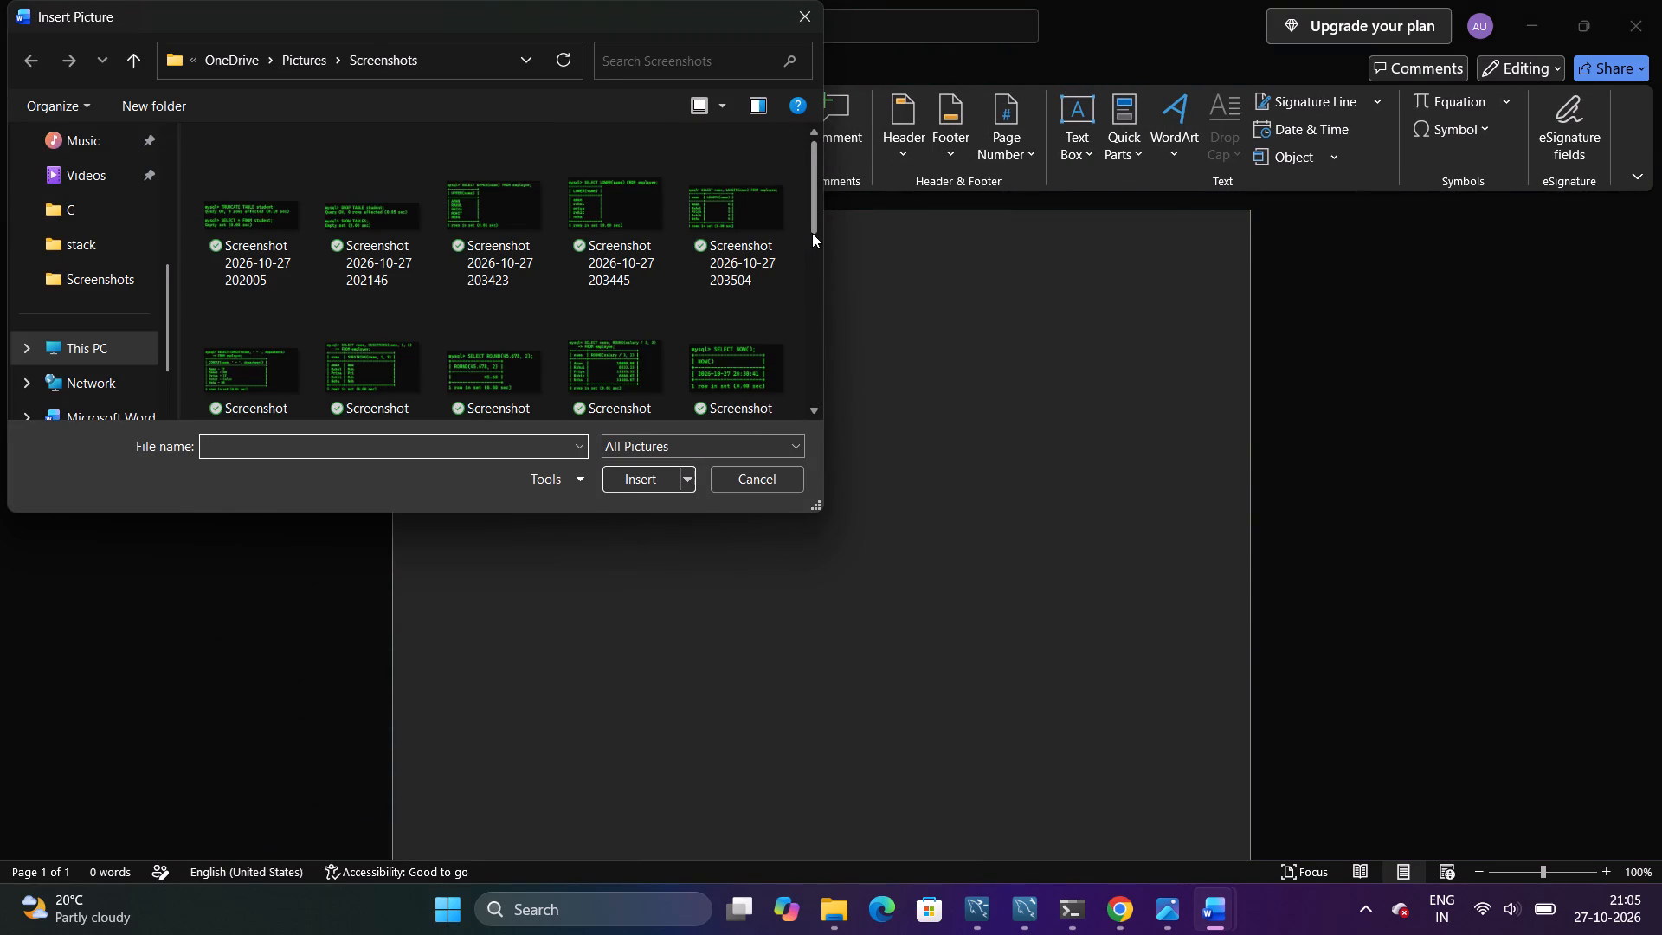
{"action": "left_click_drag", "start_coordinate": [812, 233], "coordinate": [812, 273]}
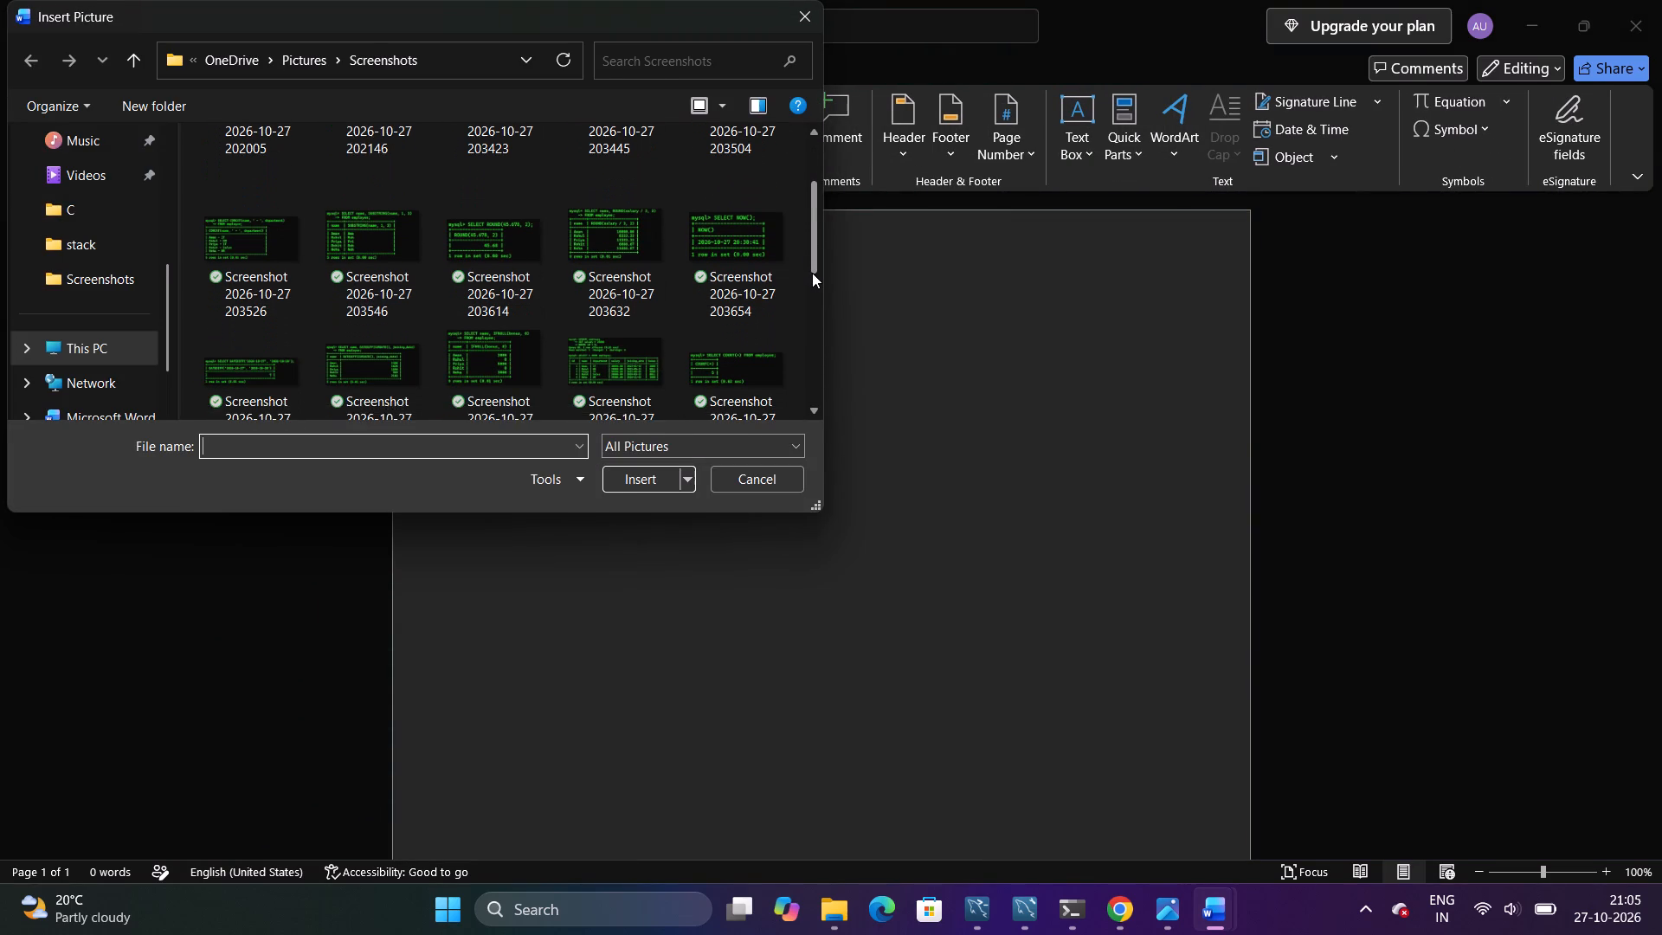
{"action": "left_click_drag", "start_coordinate": [812, 273], "coordinate": [812, 289]}
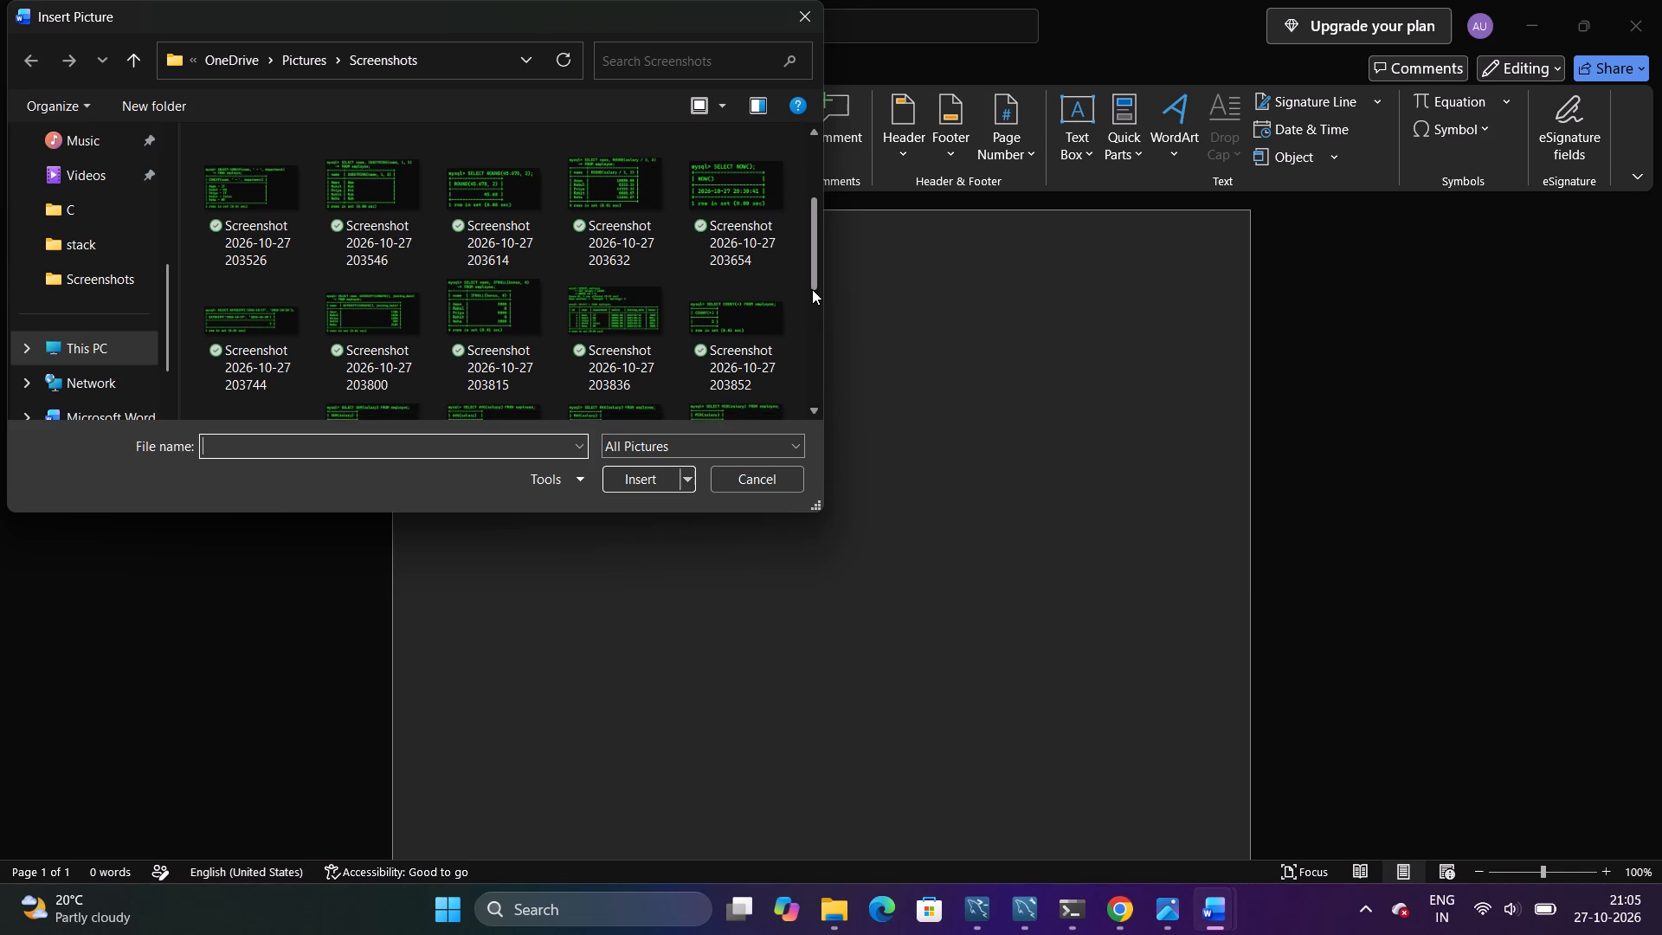
{"action": "left_click_drag", "start_coordinate": [812, 289], "coordinate": [812, 340]}
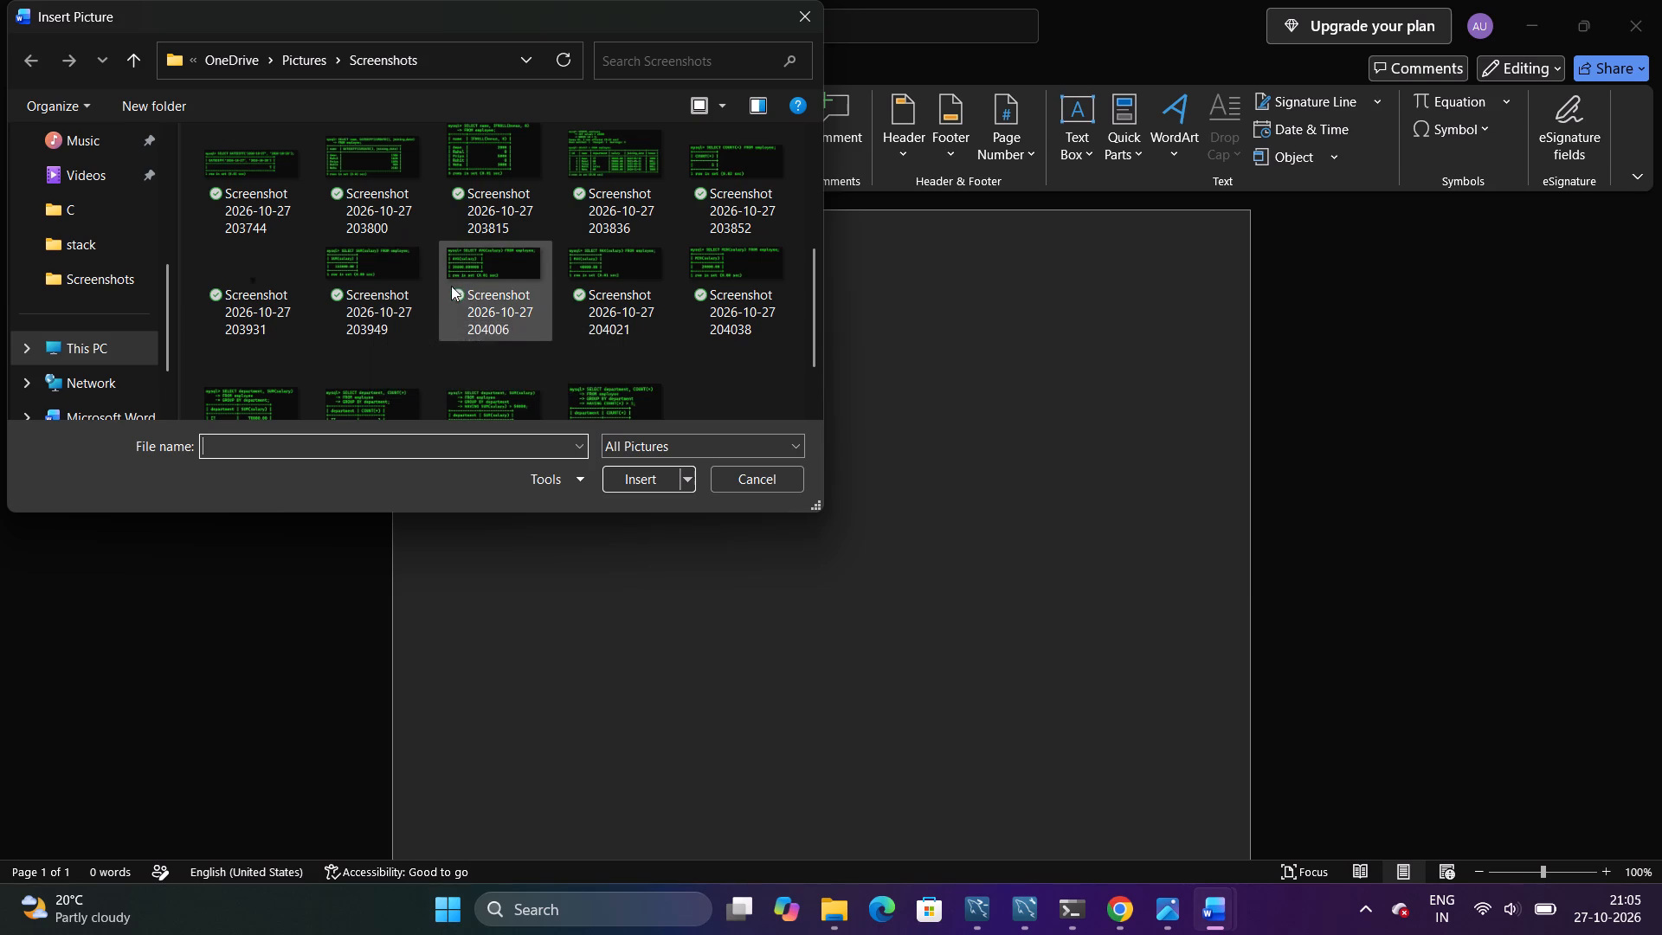
{"action": "left_click", "coordinate": [274, 297]}
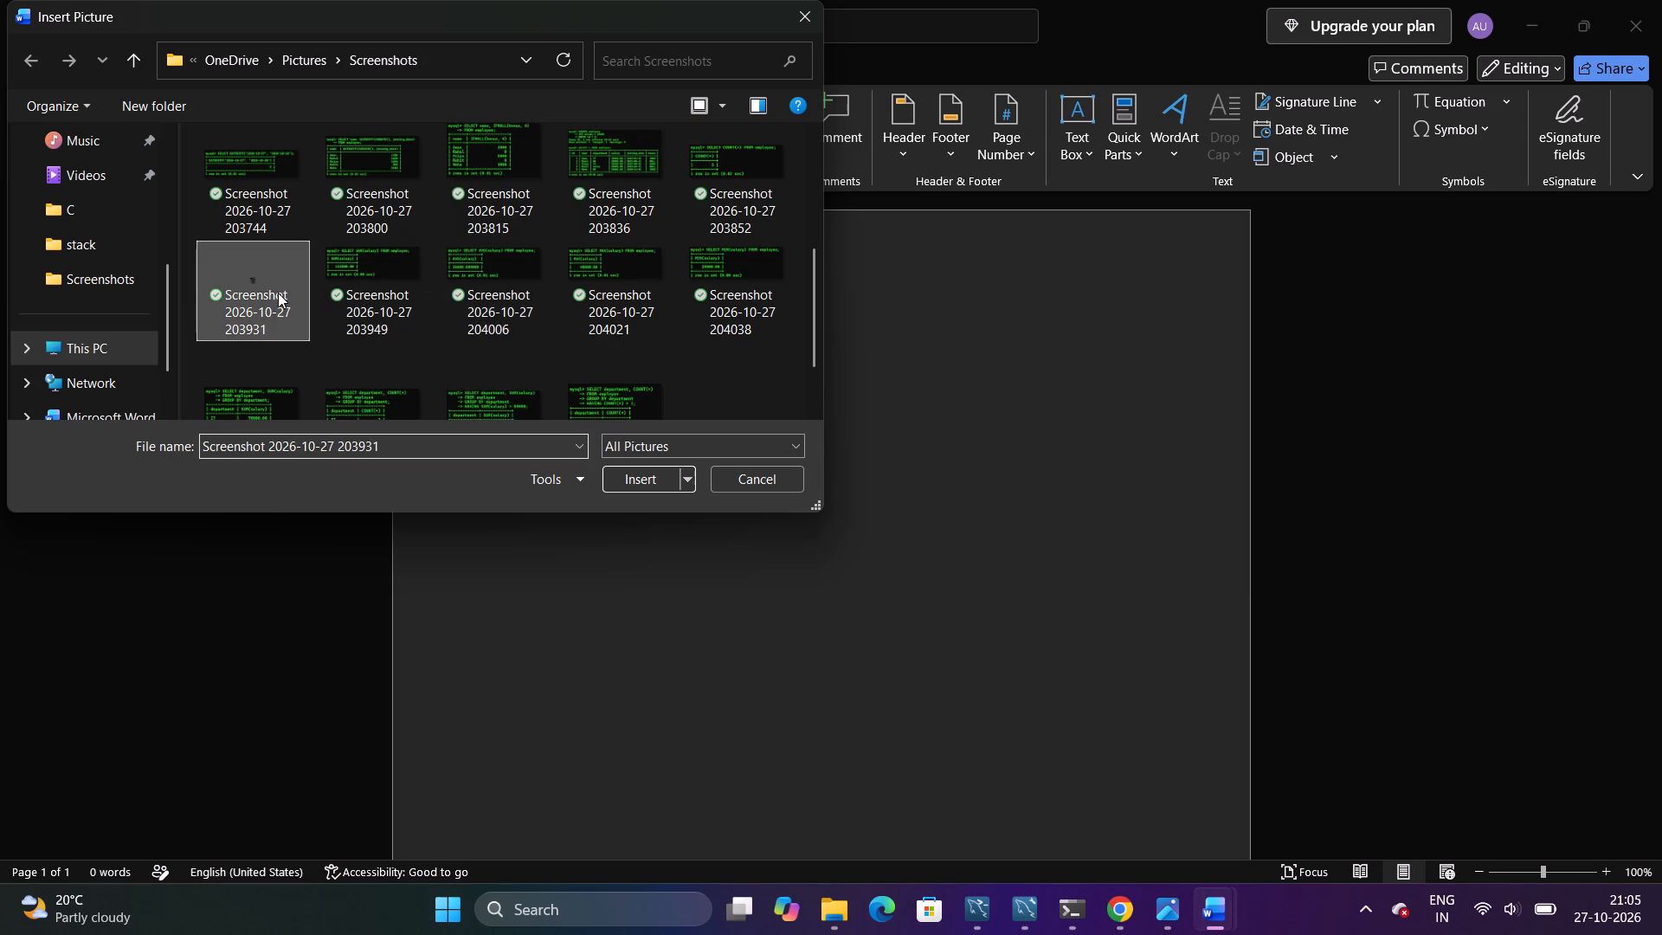
{"action": "left_click", "coordinate": [641, 477]}
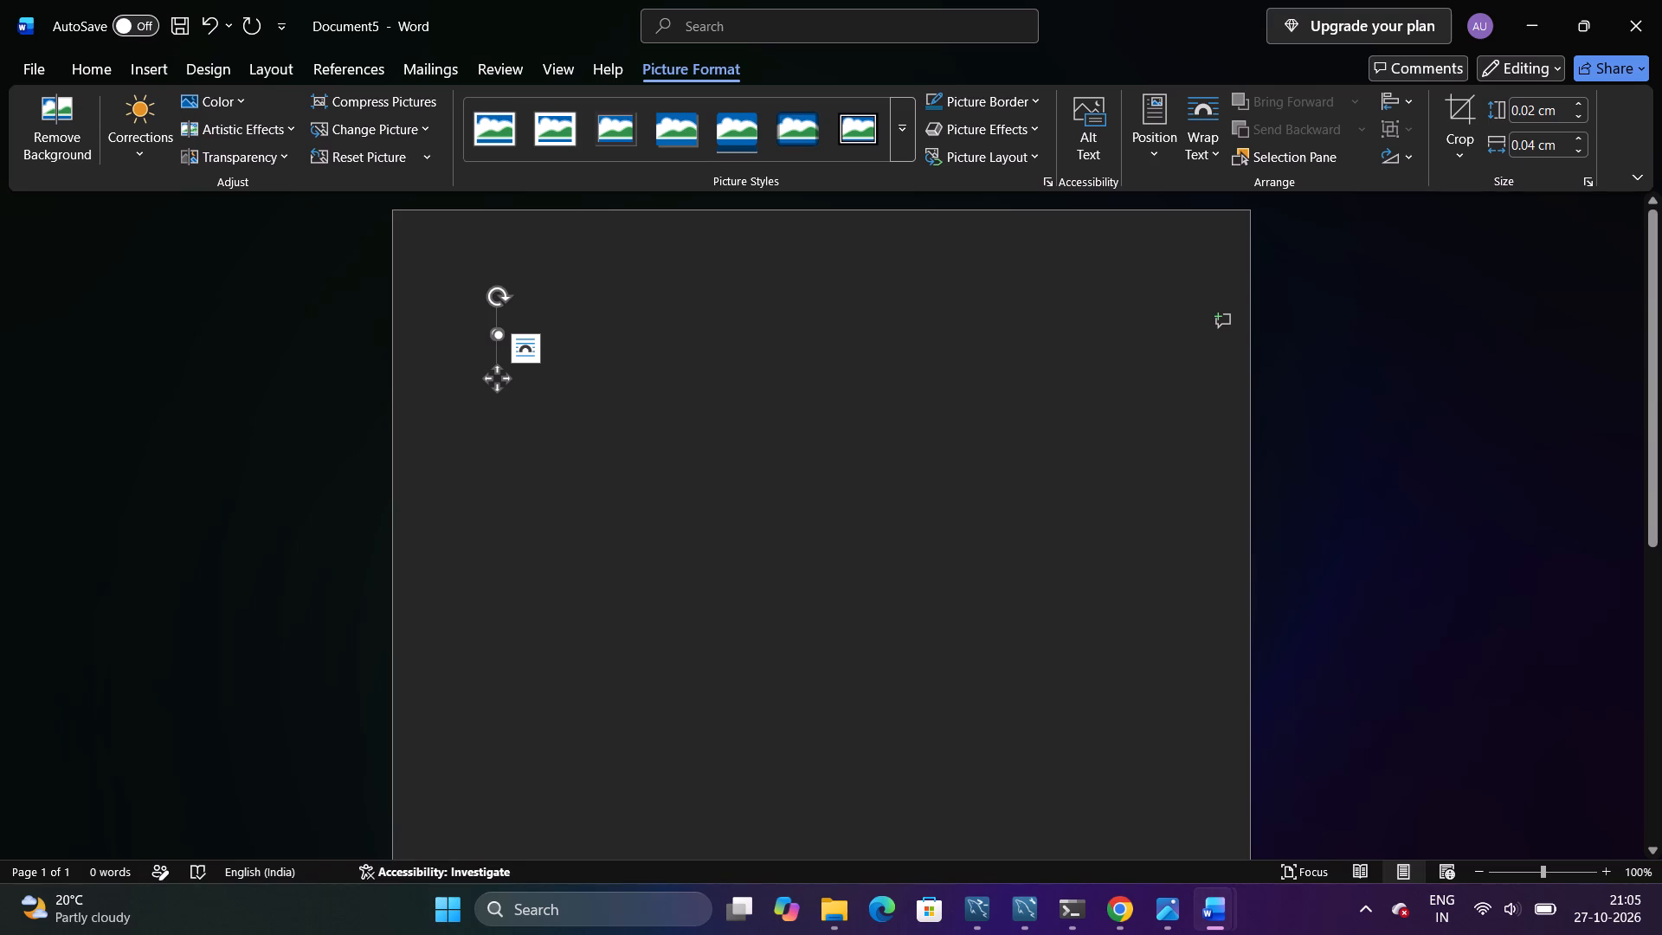
{"action": "key", "text": "ctrl+d"}
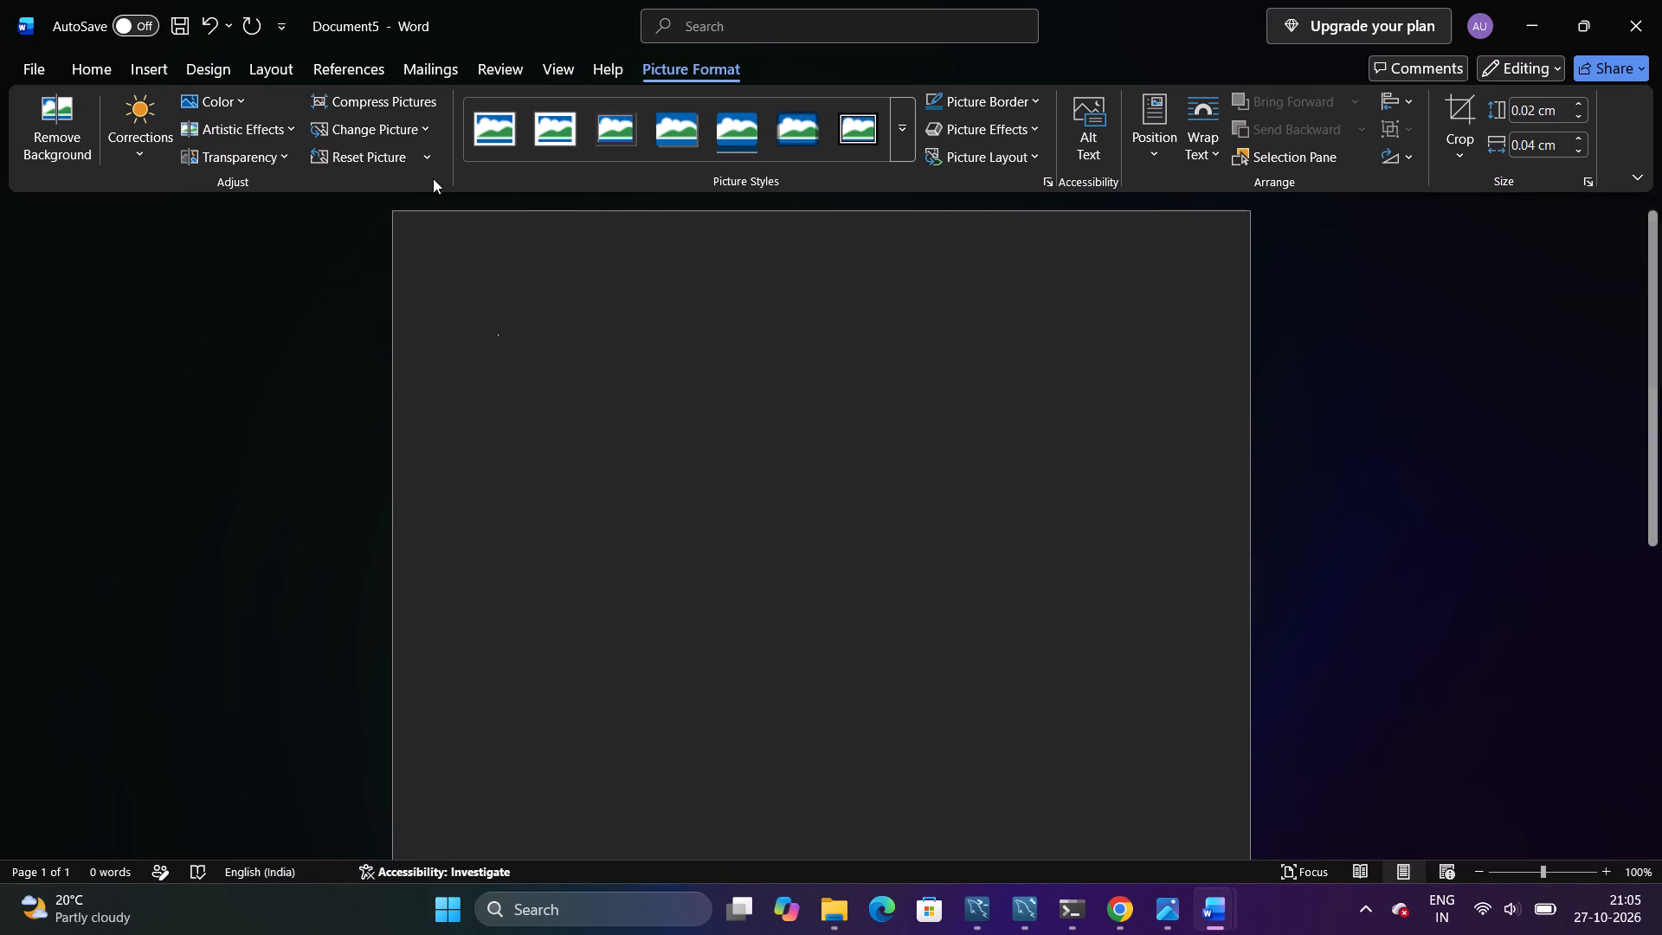
{"action": "left_click", "coordinate": [142, 68]}
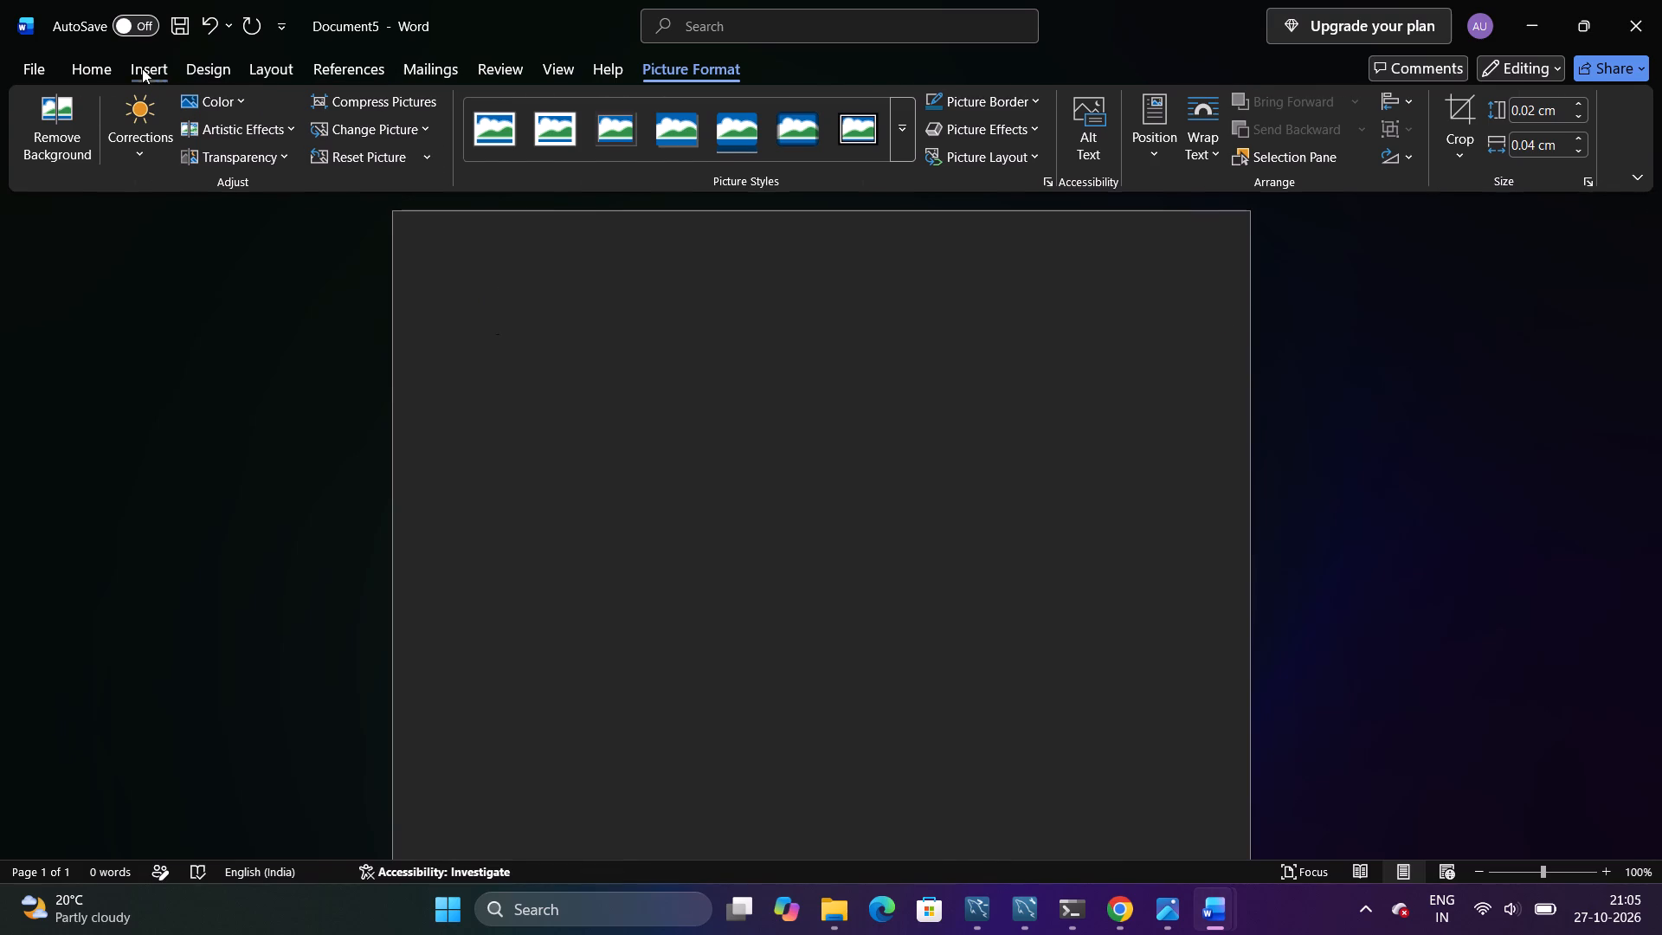
{"action": "left_click", "coordinate": [227, 141]}
{"action": "left_click", "coordinate": [274, 211]}
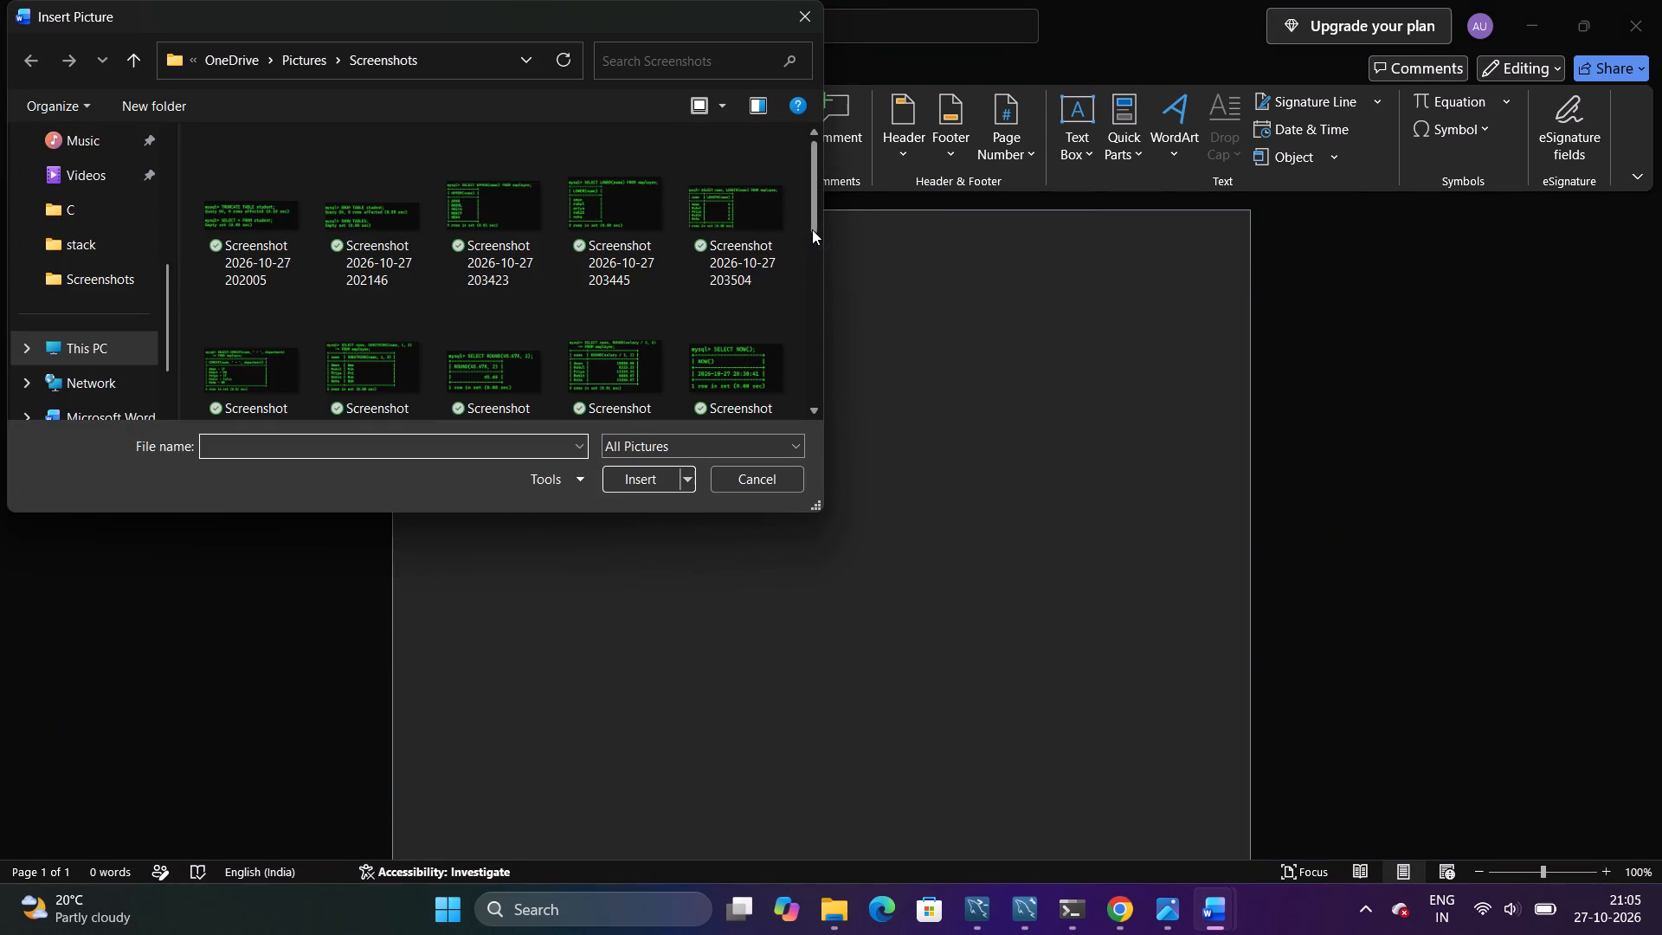
{"action": "left_click_drag", "start_coordinate": [810, 226], "coordinate": [819, 325]}
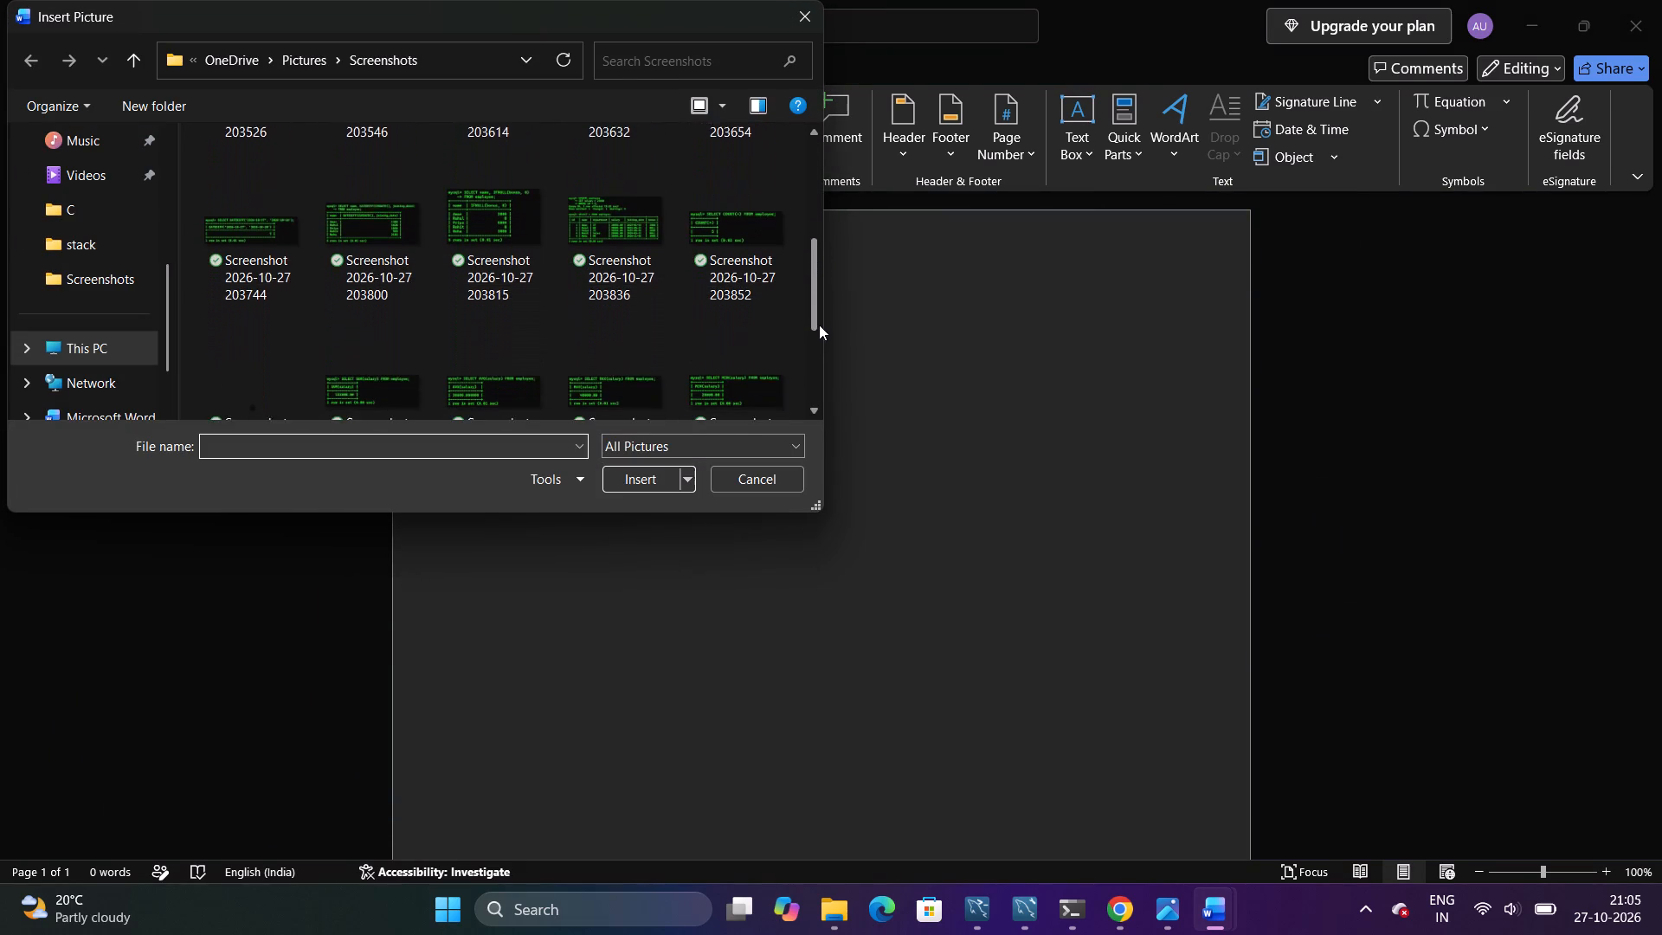
{"action": "left_click_drag", "start_coordinate": [819, 325], "coordinate": [821, 364]}
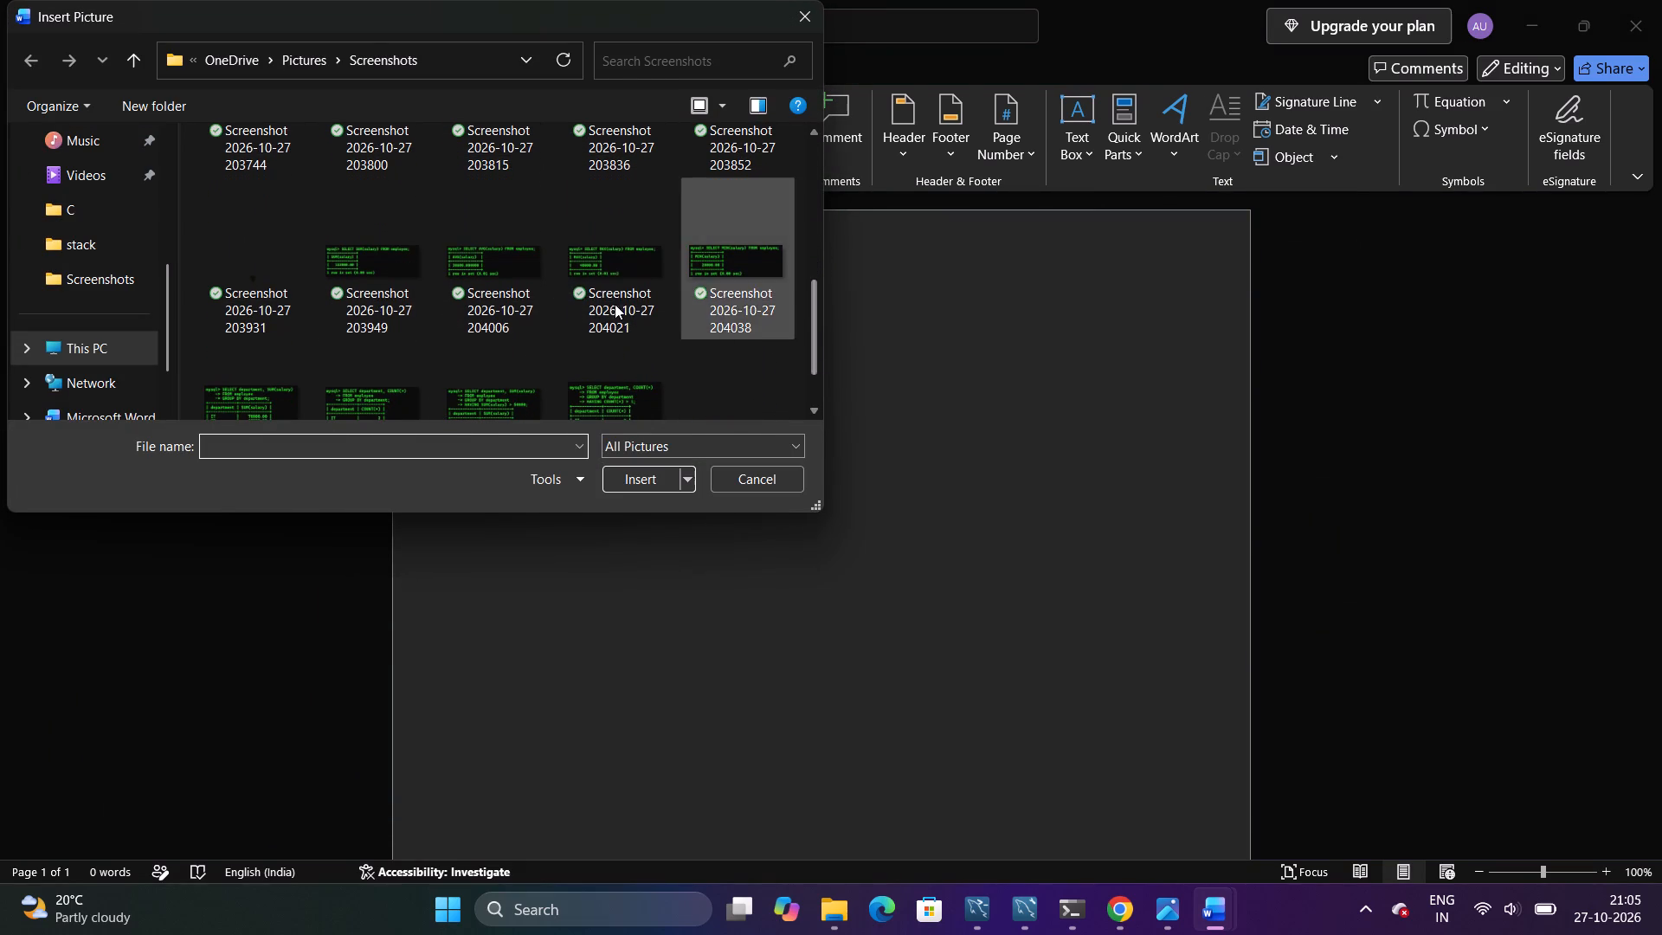
{"action": "left_click", "coordinate": [383, 291]}
{"action": "left_click", "coordinate": [642, 487]}
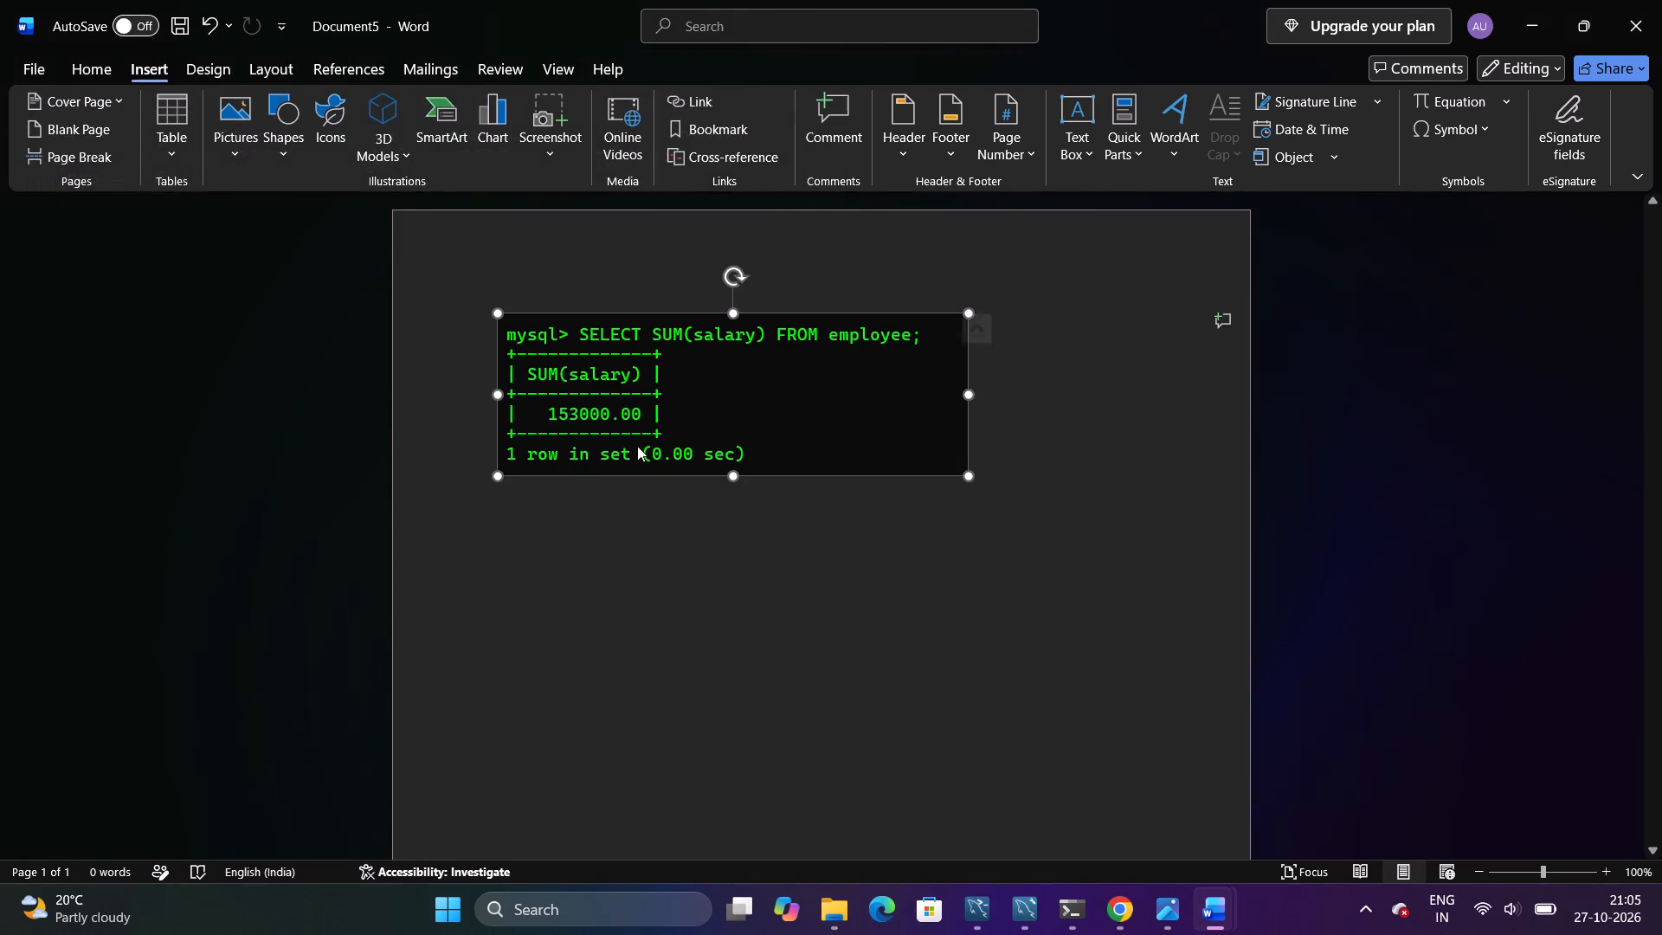
Set the SUM(salary) screenshot to In Front of Text and place it in the page's top-left corner, inside the margins.
{"action": "left_click", "coordinate": [1205, 139]}
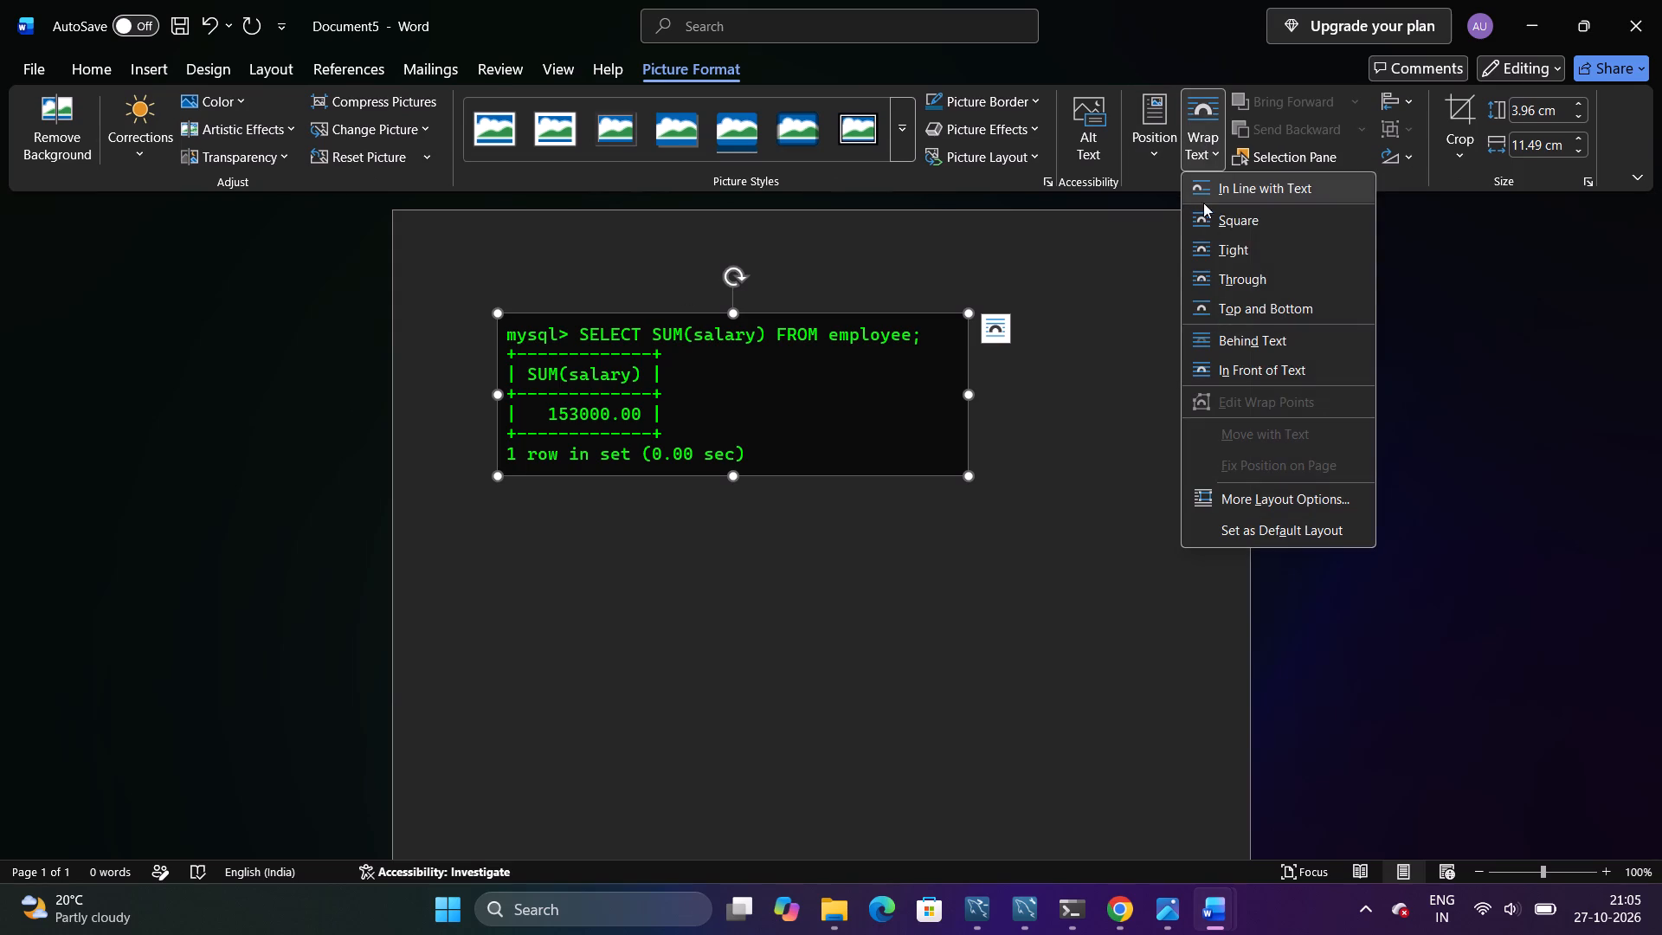
{"action": "left_click", "coordinate": [1243, 371]}
{"action": "left_click_drag", "start_coordinate": [861, 372], "coordinate": [824, 353]}
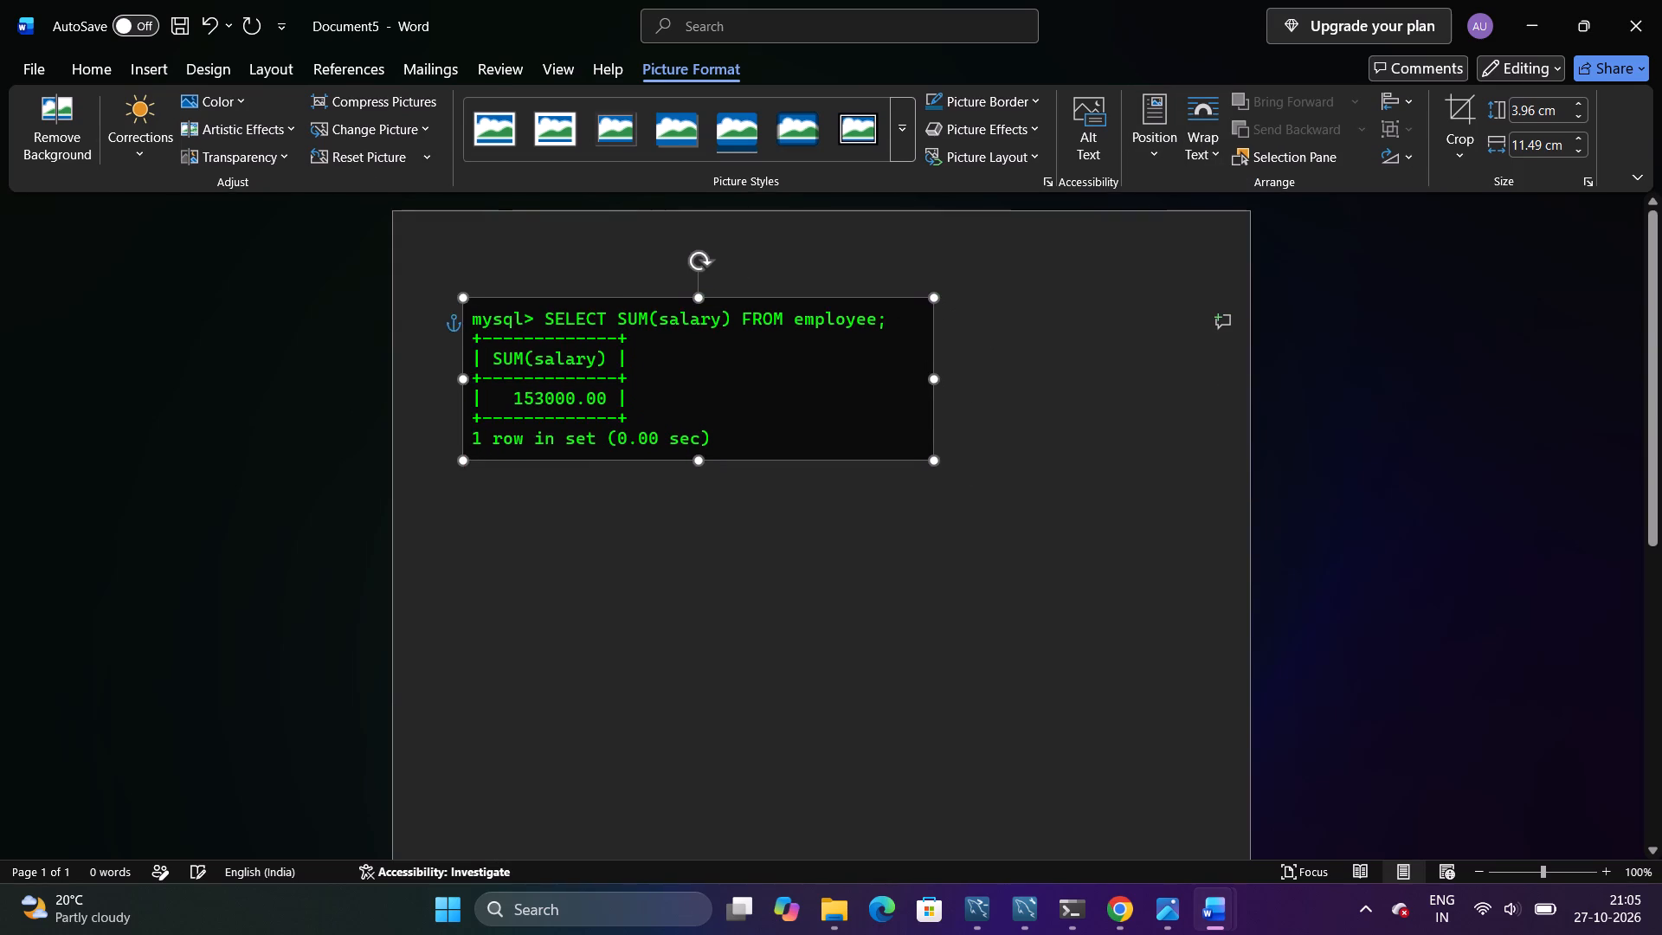
{"action": "left_click_drag", "start_coordinate": [824, 353], "coordinate": [796, 287]}
{"action": "left_click", "coordinate": [1038, 337]}
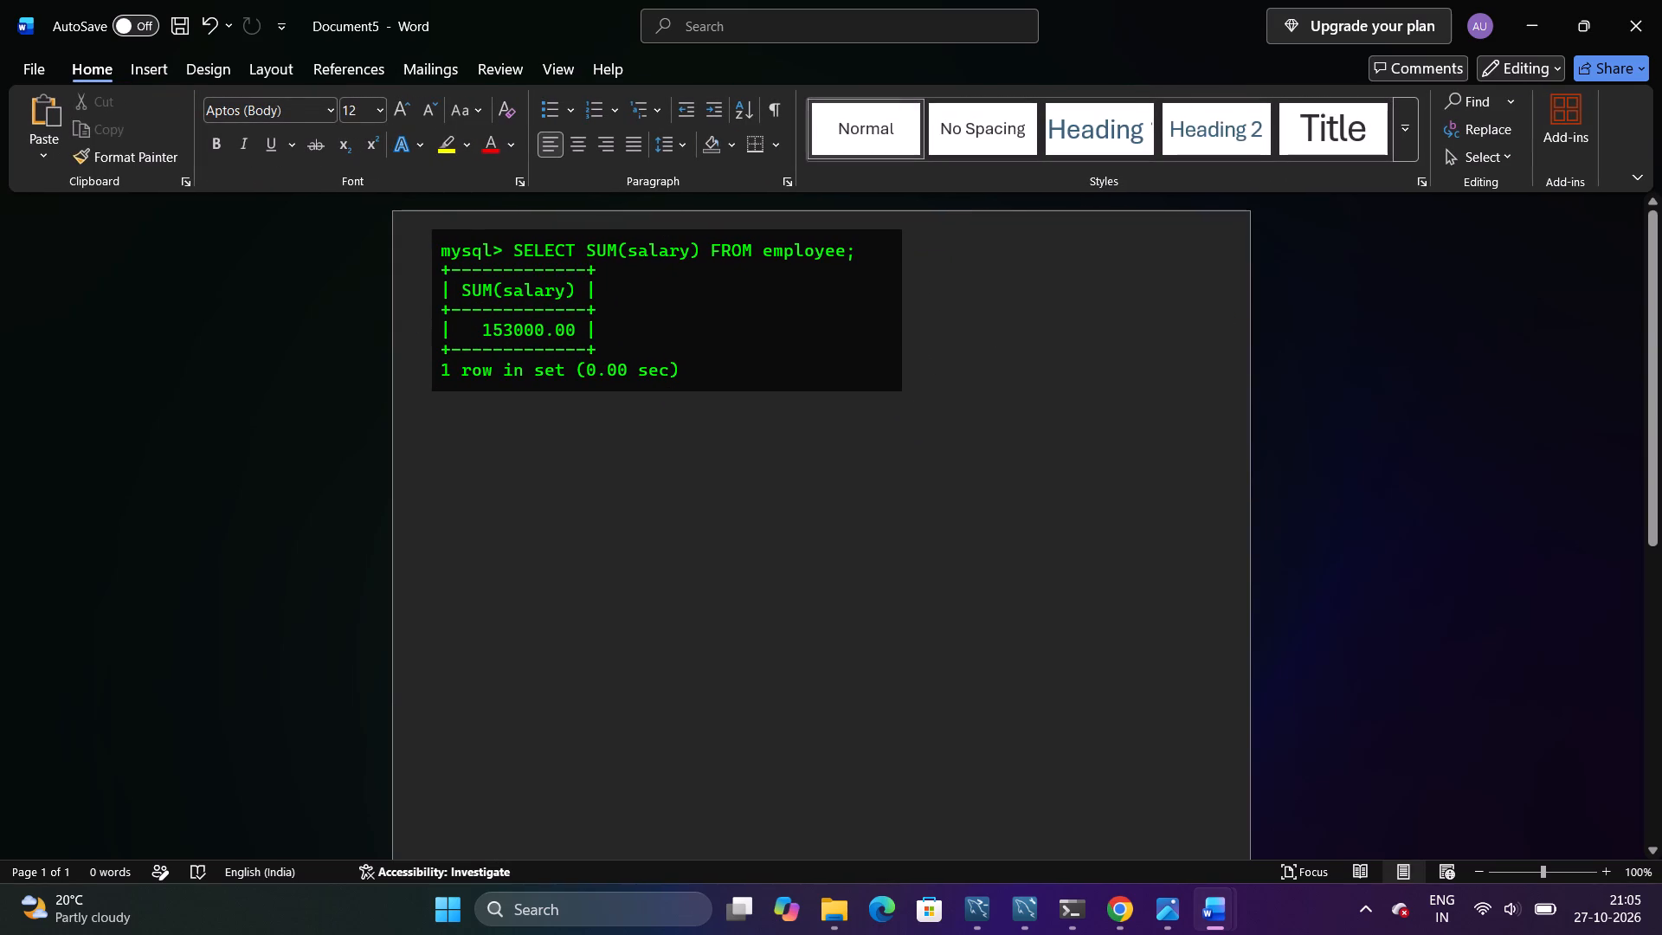
{"action": "left_click", "coordinate": [157, 70]}
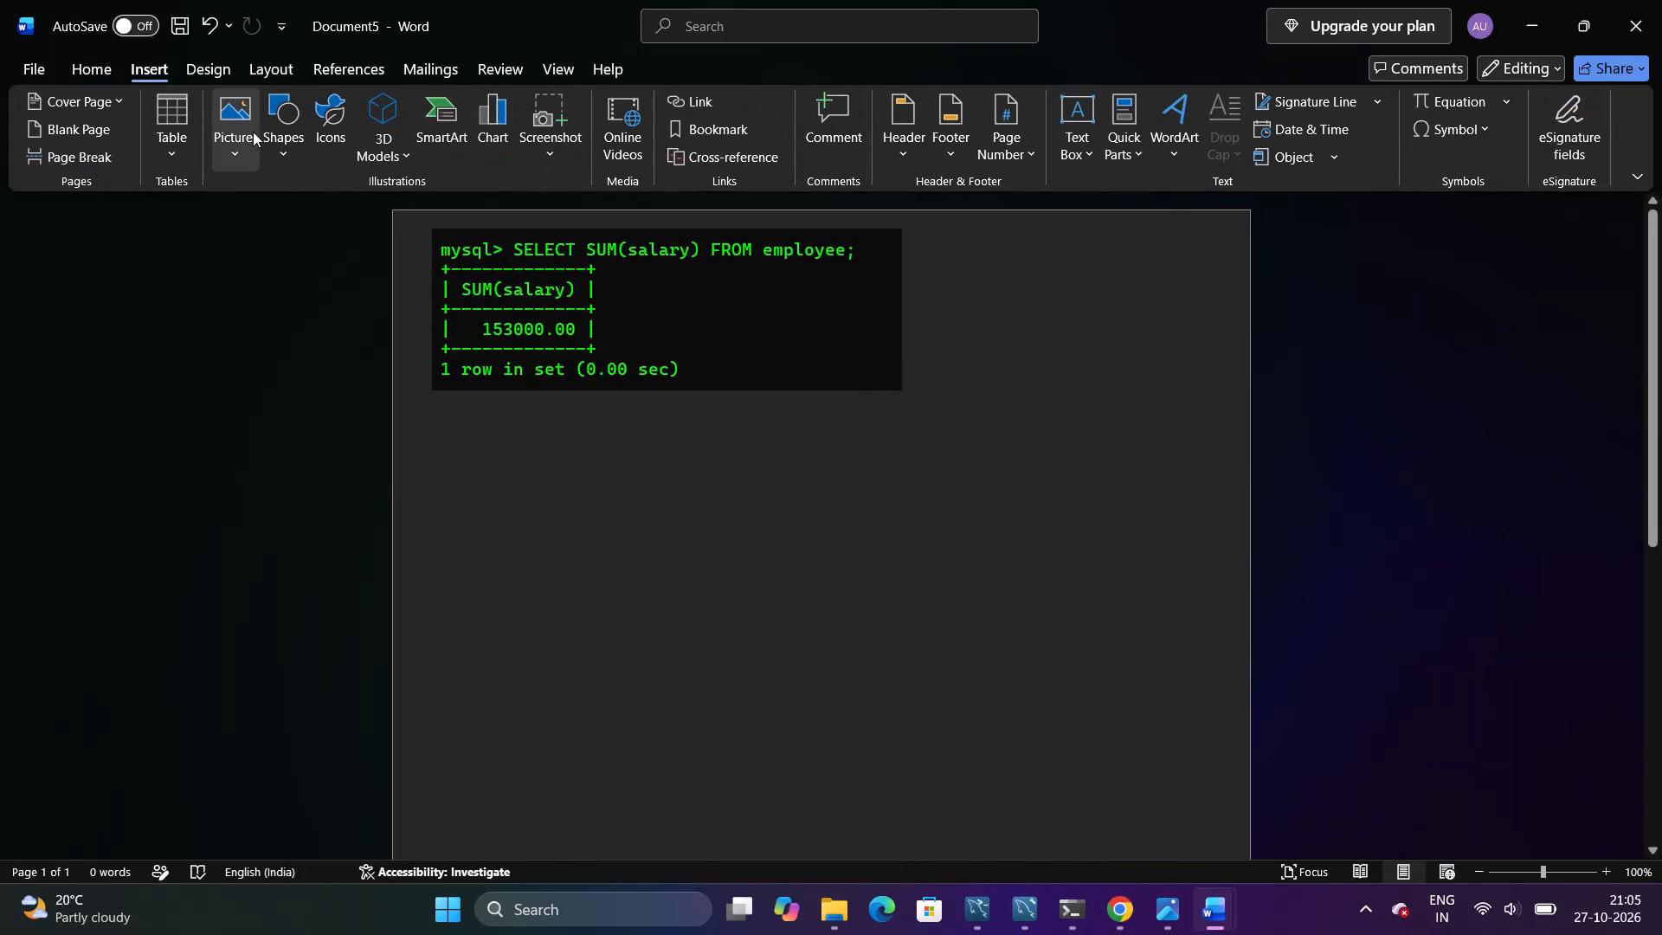
{"action": "left_click", "coordinate": [229, 164]}
{"action": "left_click", "coordinate": [278, 231]}
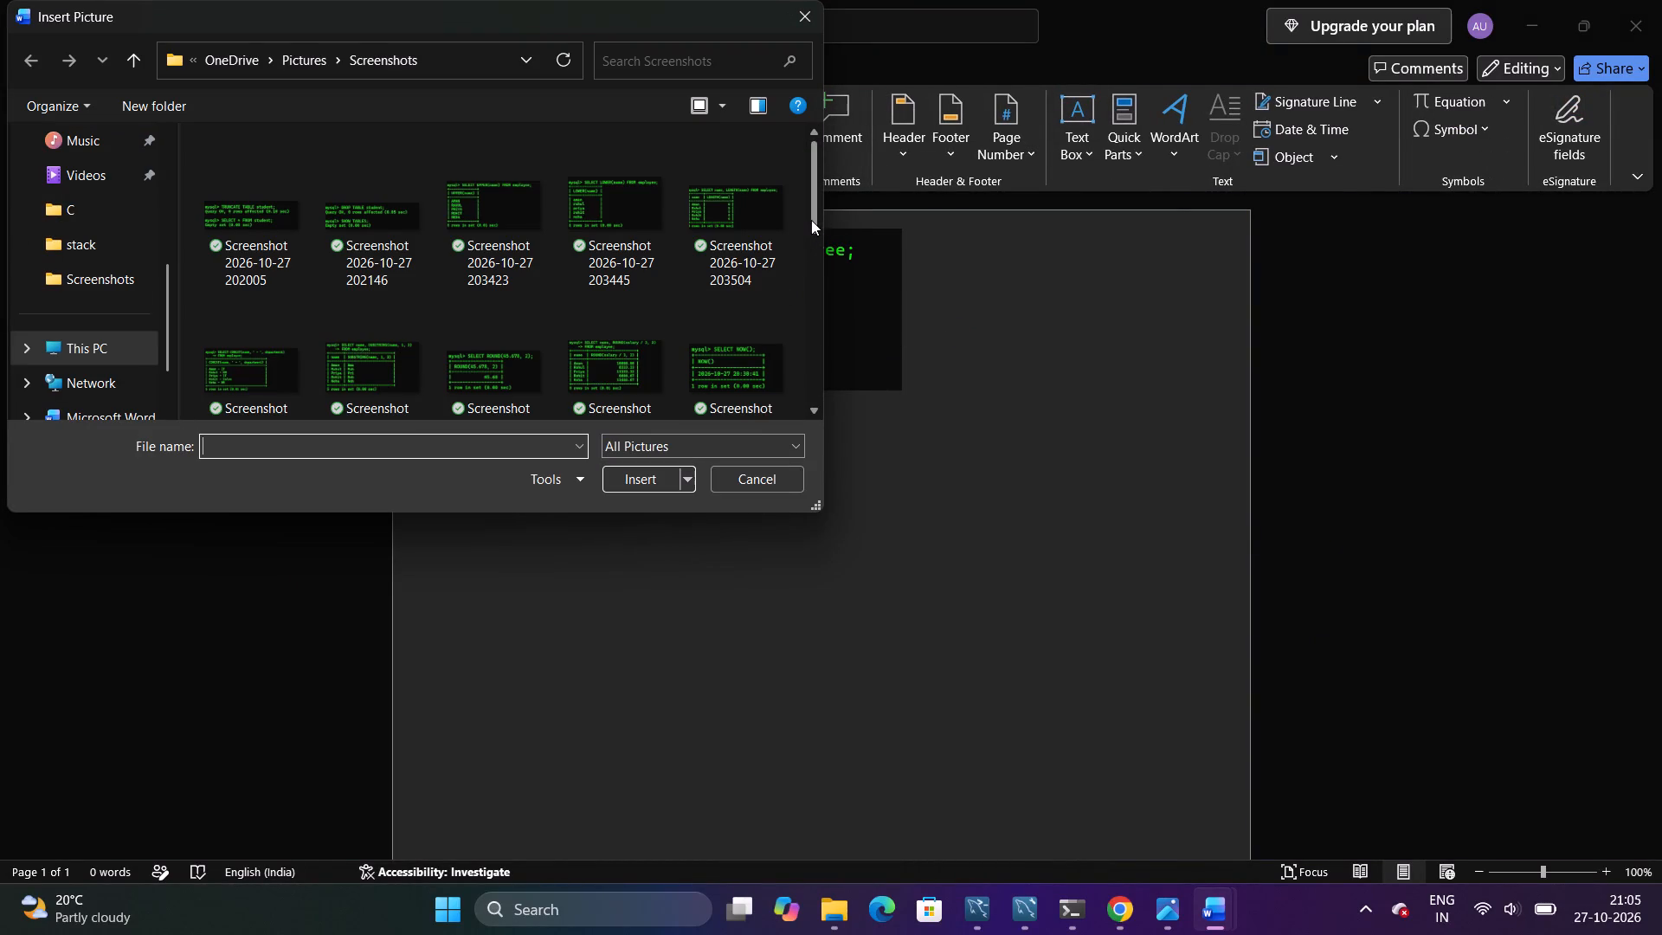
{"action": "left_click_drag", "start_coordinate": [811, 220], "coordinate": [797, 338]}
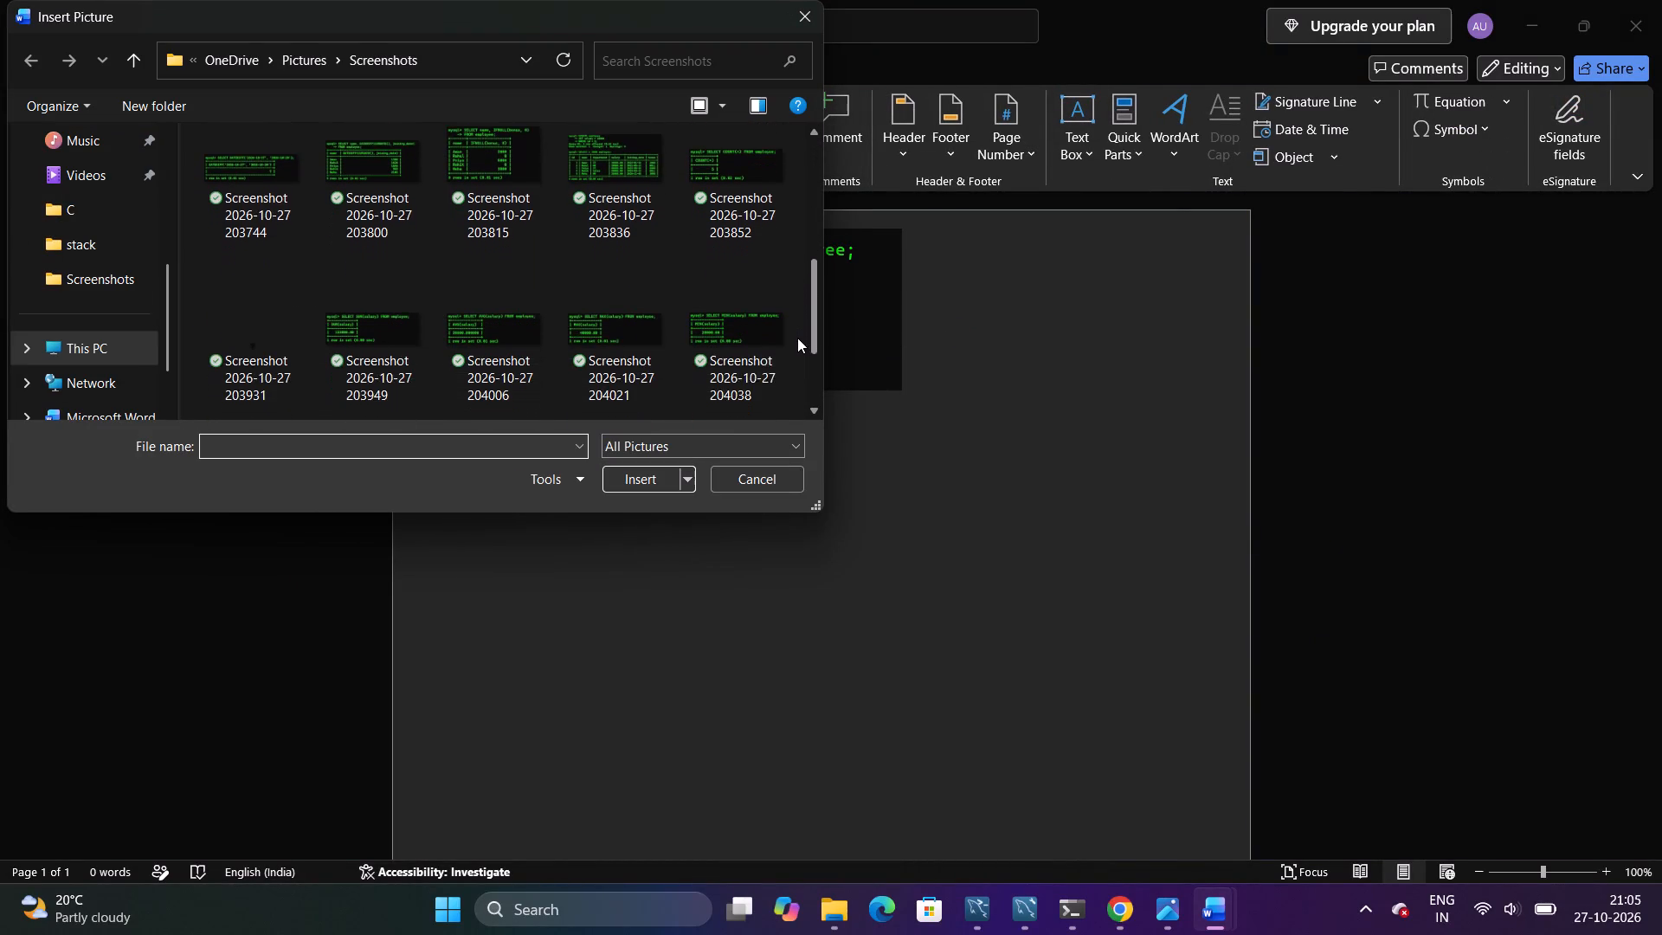
{"action": "left_click_drag", "start_coordinate": [797, 338], "coordinate": [794, 360]}
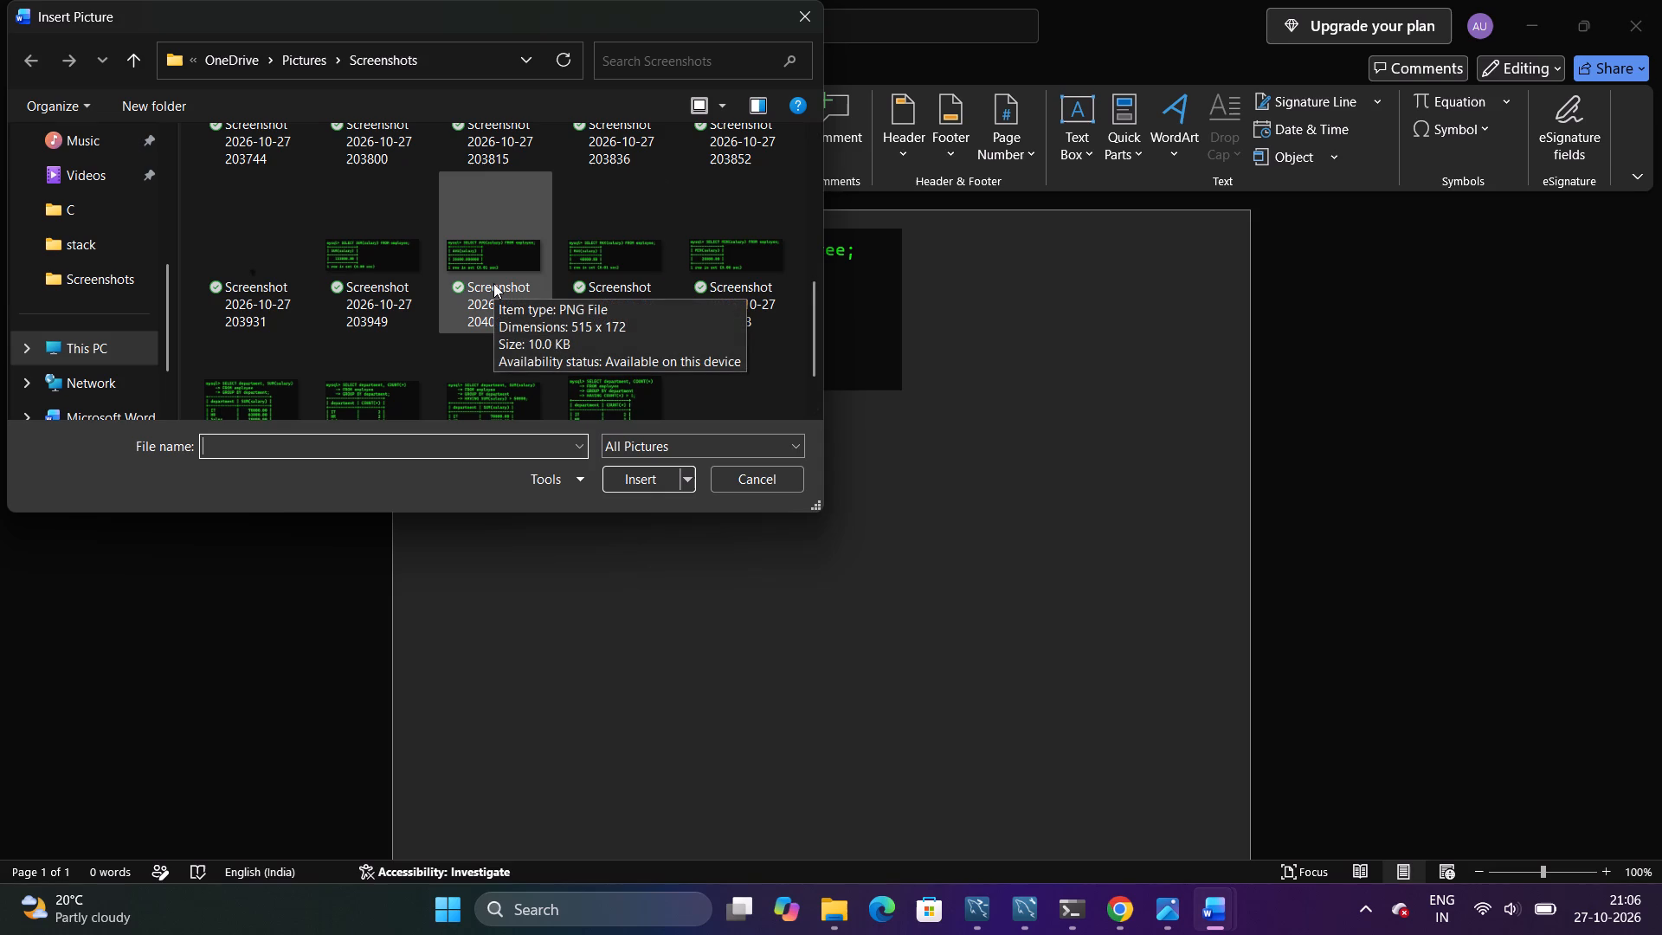
{"action": "left_click", "coordinate": [493, 283]}
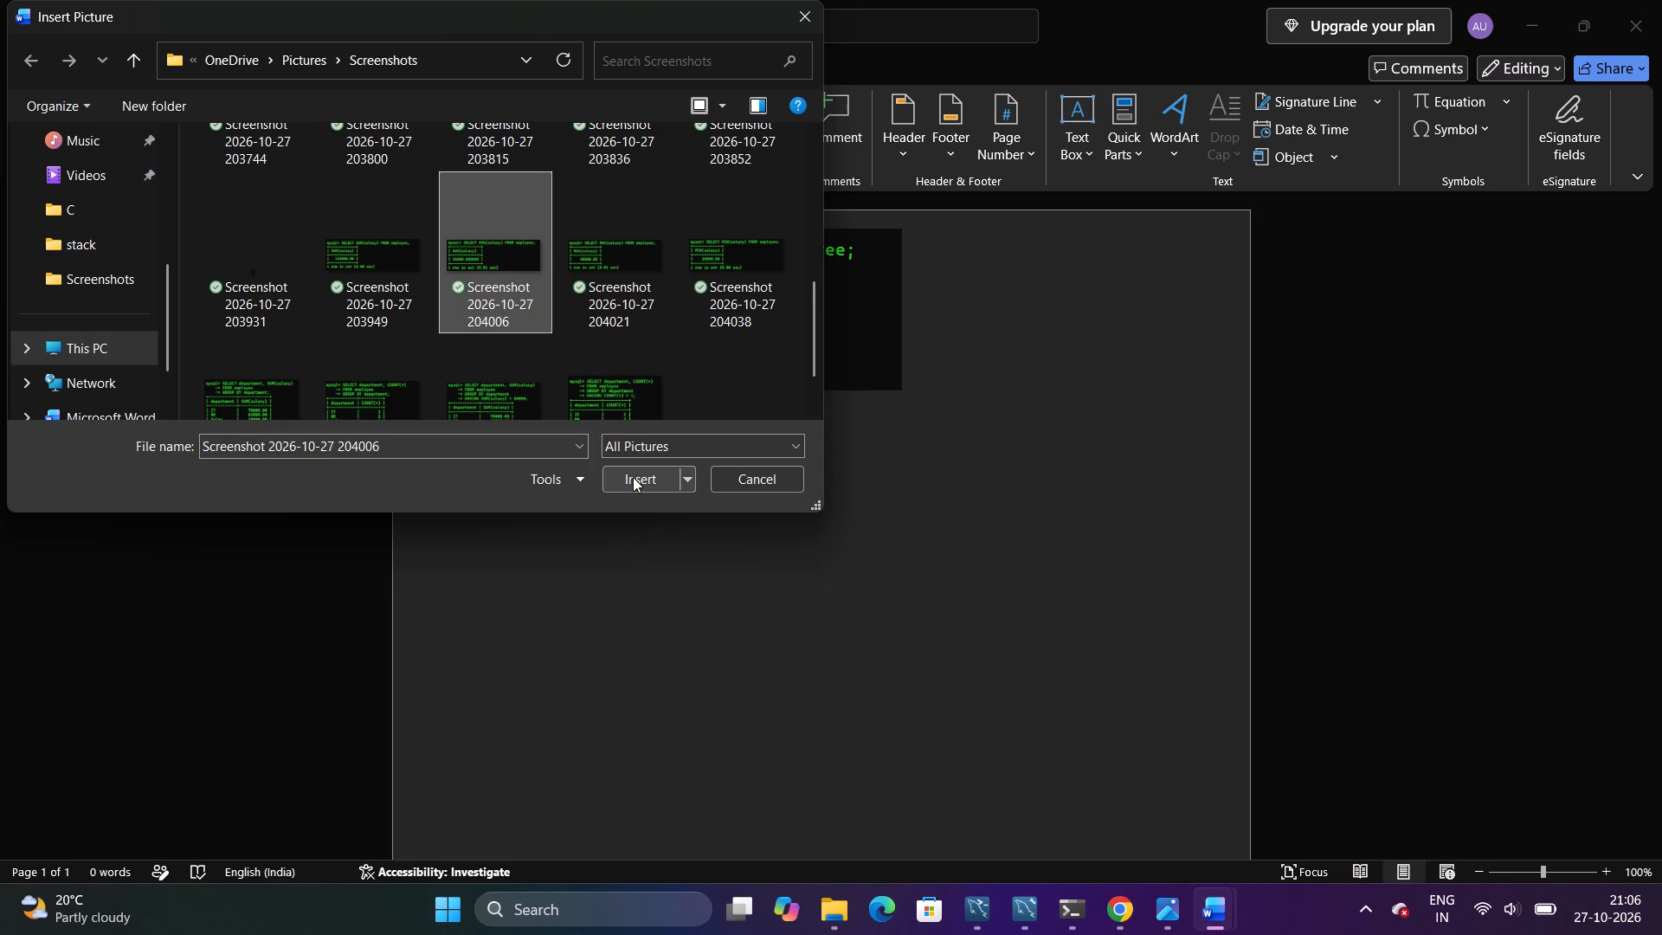
{"action": "left_click", "coordinate": [633, 477]}
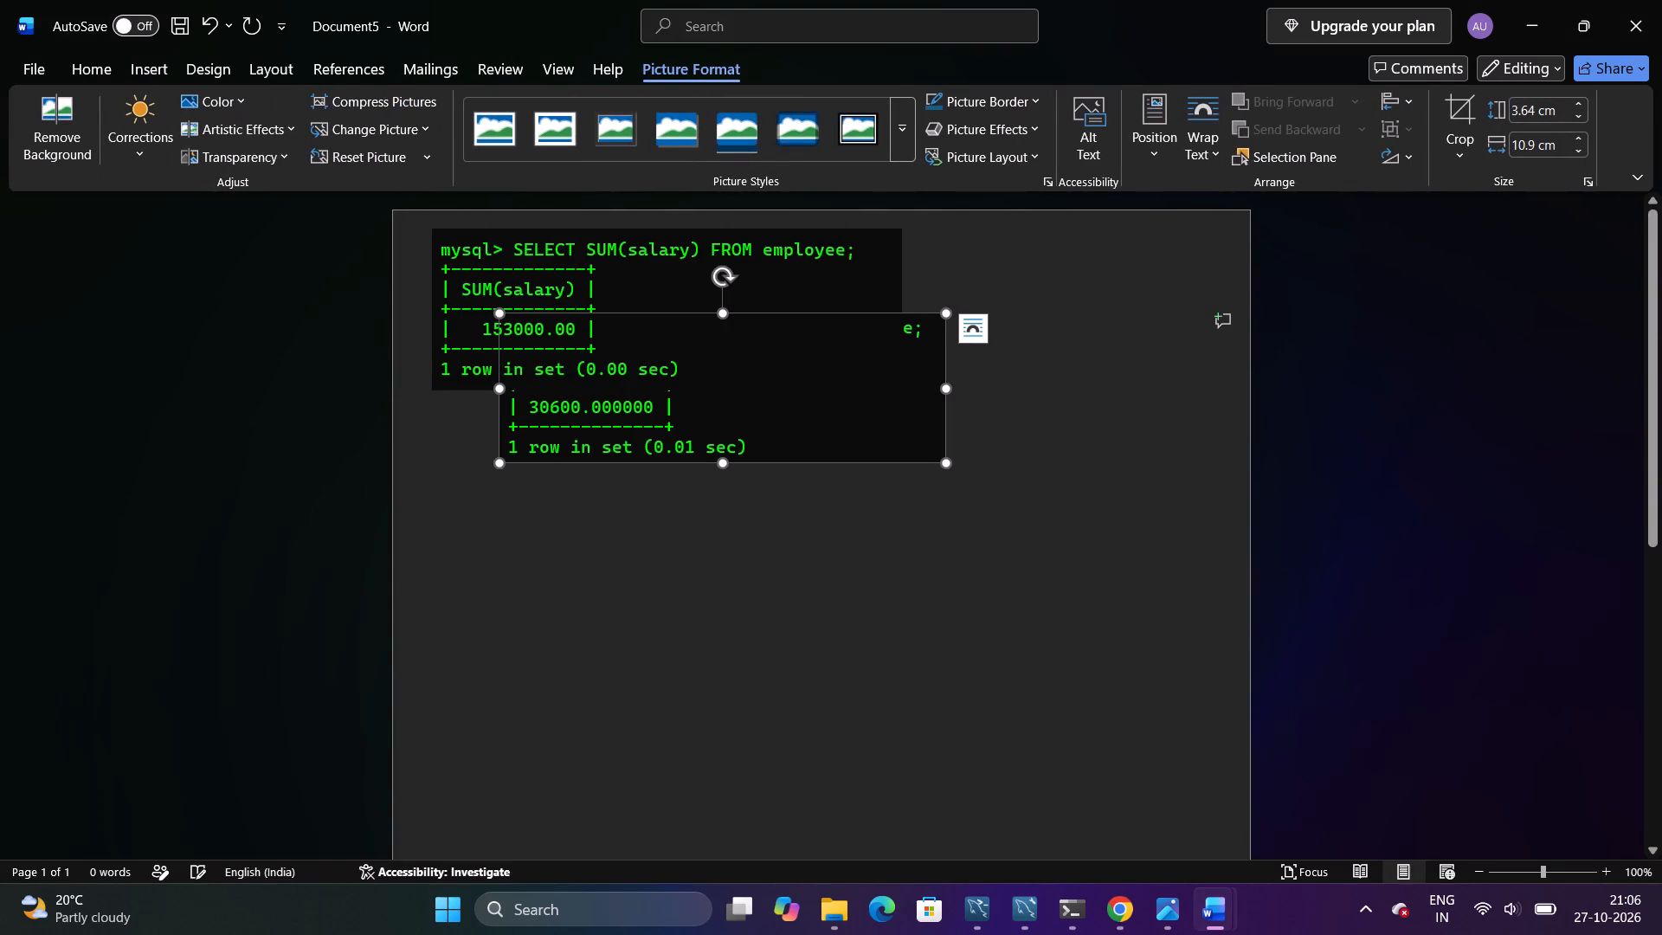
Set the AVG(salary) screenshot to In Front of Text and place it roughly left-aligned just below the SUM(salary) screenshot.
{"action": "left_click", "coordinate": [1195, 152]}
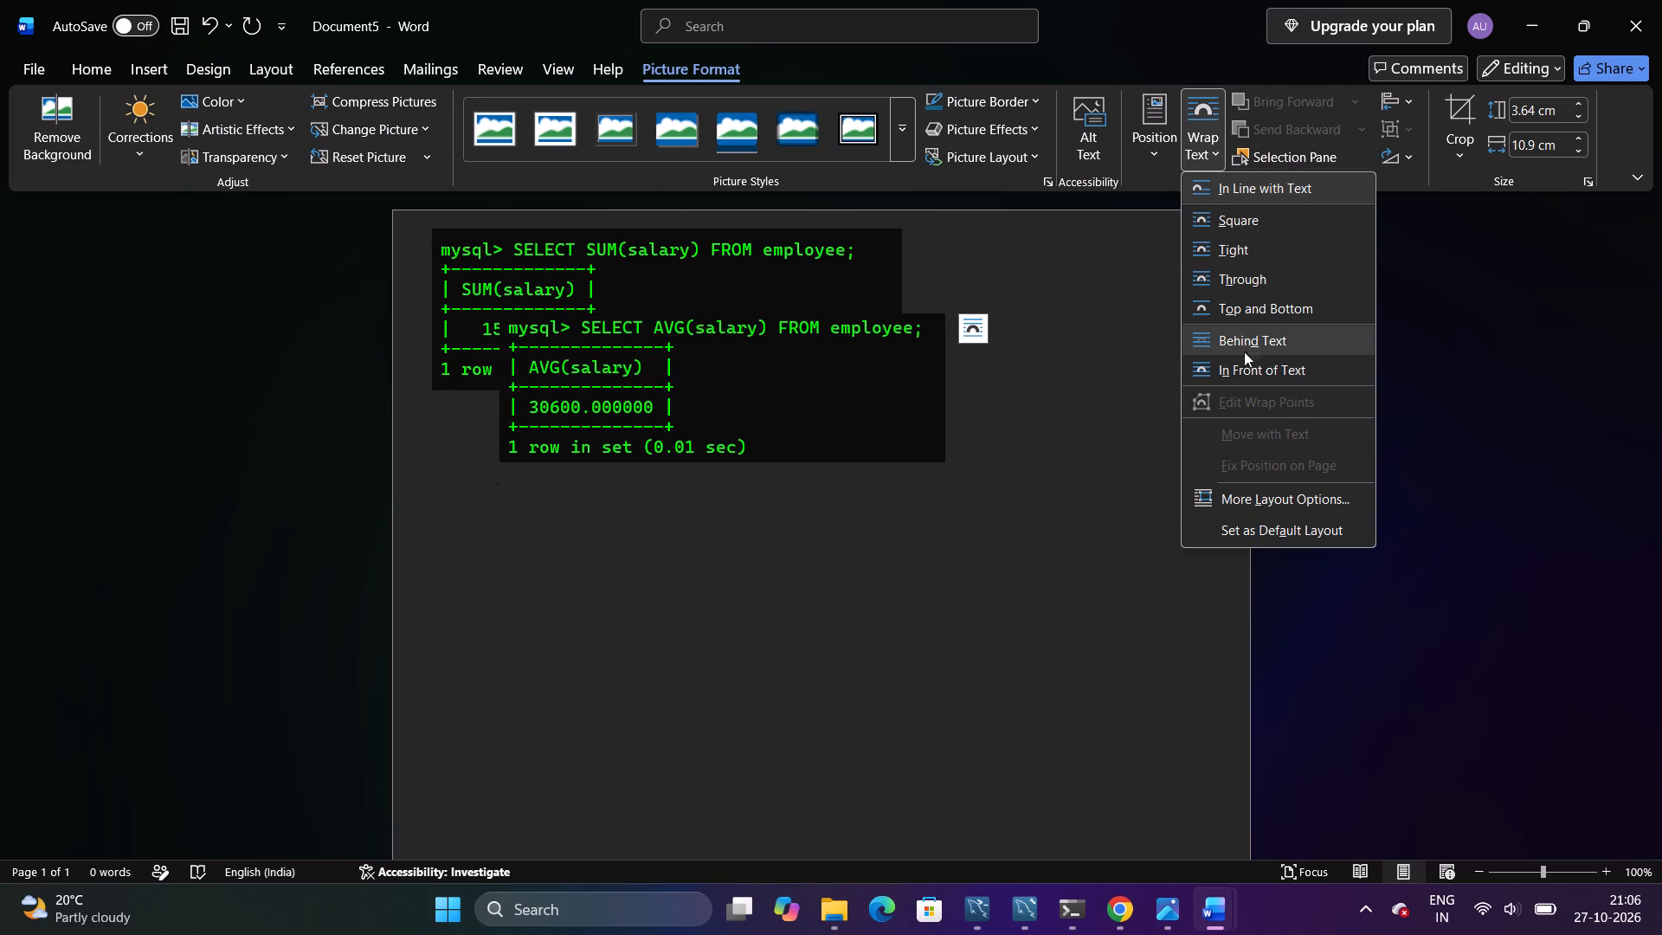
{"action": "left_click", "coordinate": [1244, 364]}
{"action": "left_click_drag", "start_coordinate": [808, 394], "coordinate": [767, 482]}
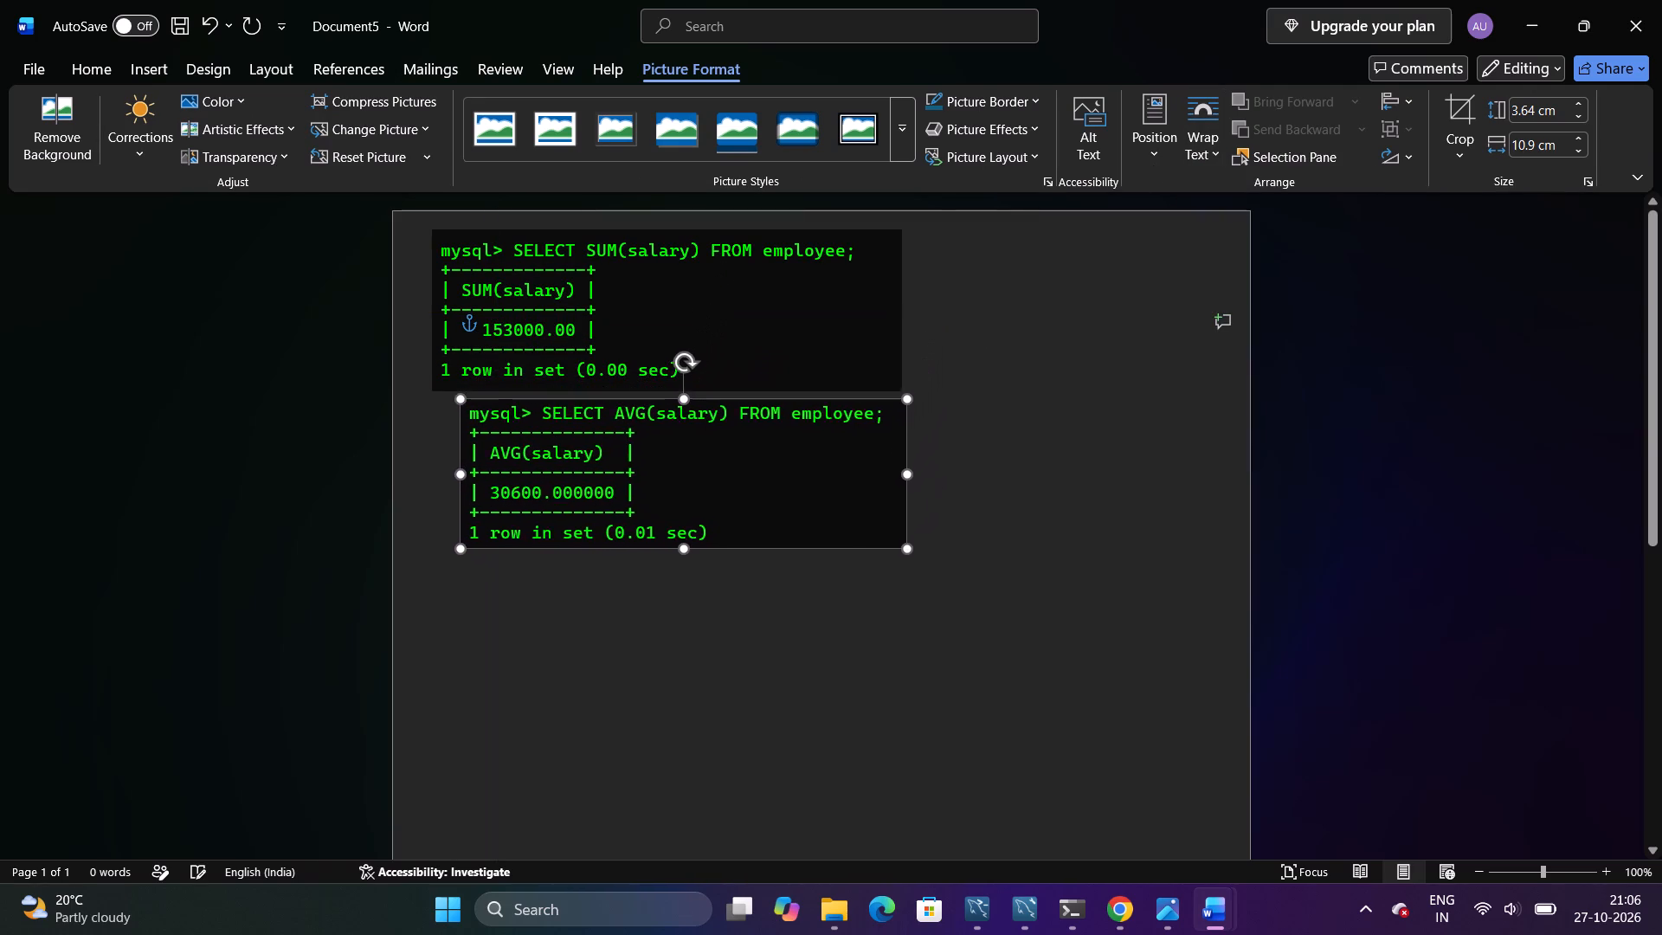
{"action": "left_click_drag", "start_coordinate": [767, 482], "coordinate": [752, 494]}
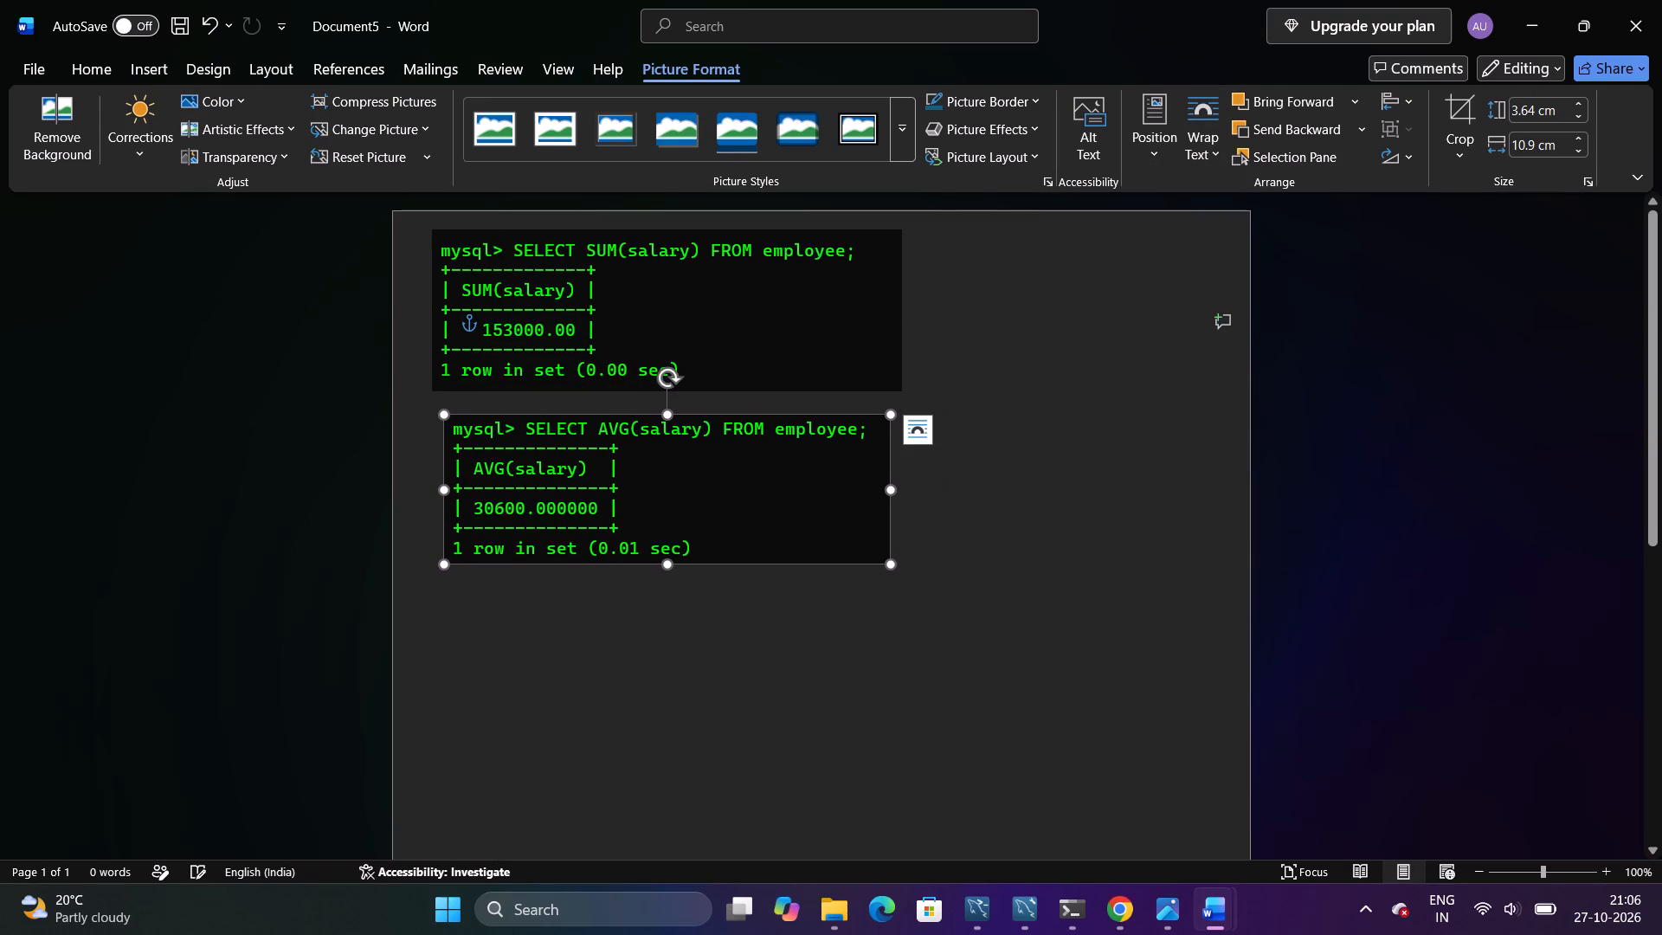
Shrink the AVG(salary) screenshot proportionally to about 10.65 cm wide and nudge it closer to the SUM(salary) screenshot's left edge.
{"action": "left_click_drag", "start_coordinate": [888, 564], "coordinate": [879, 550]}
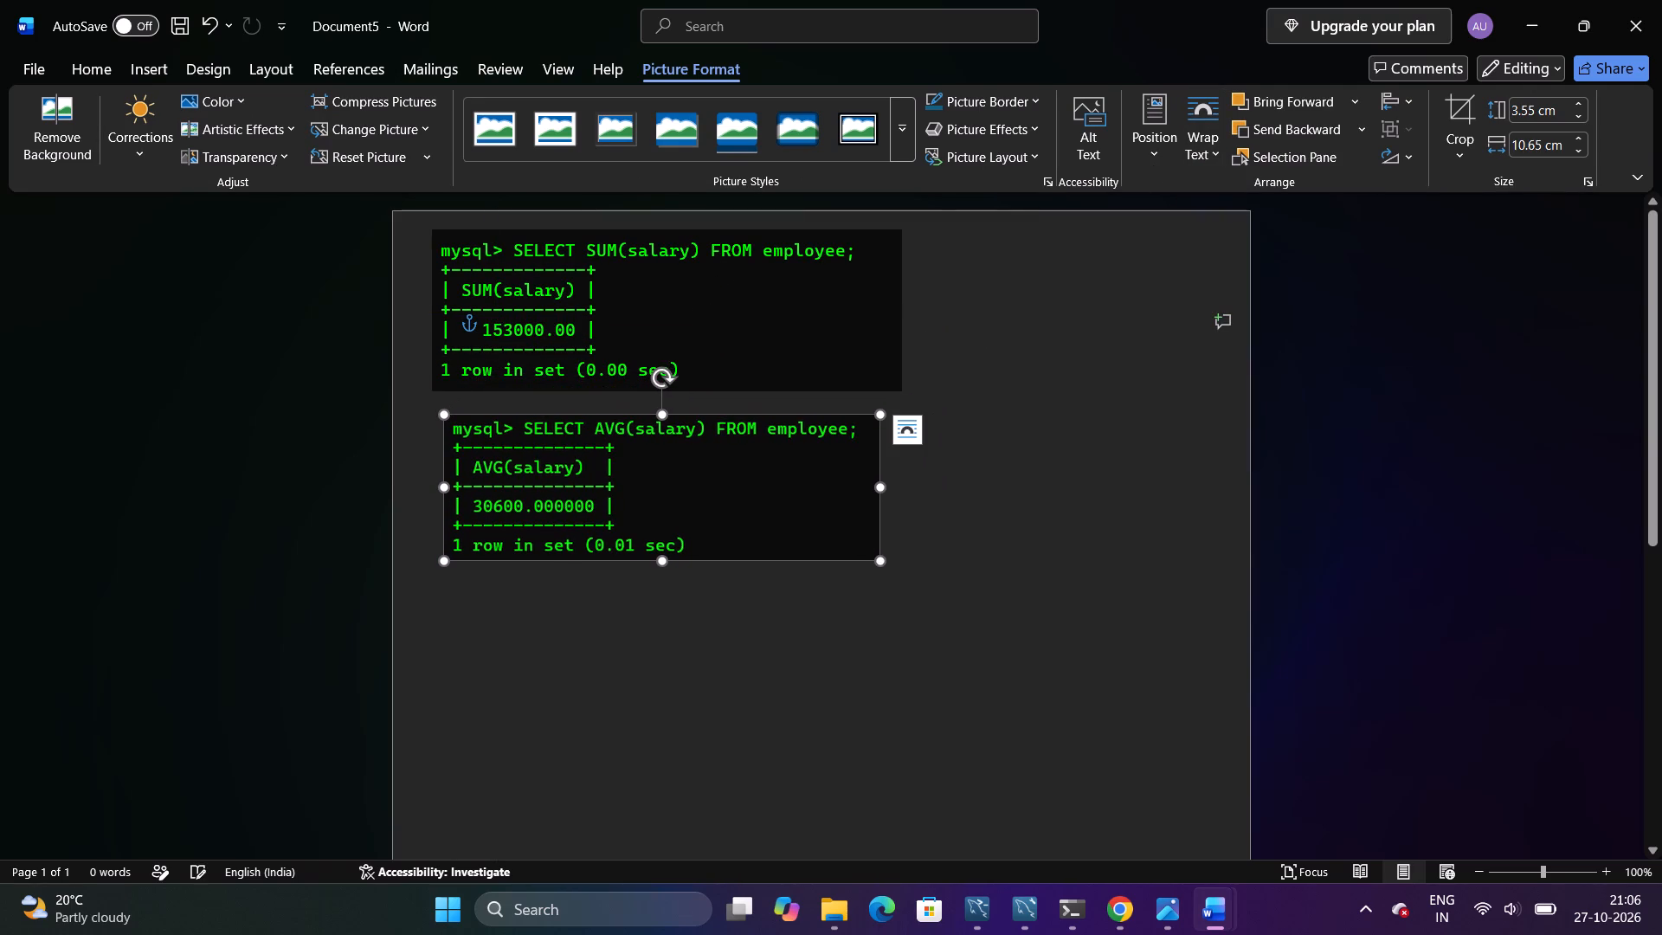
{"action": "left_click", "coordinate": [830, 525]}
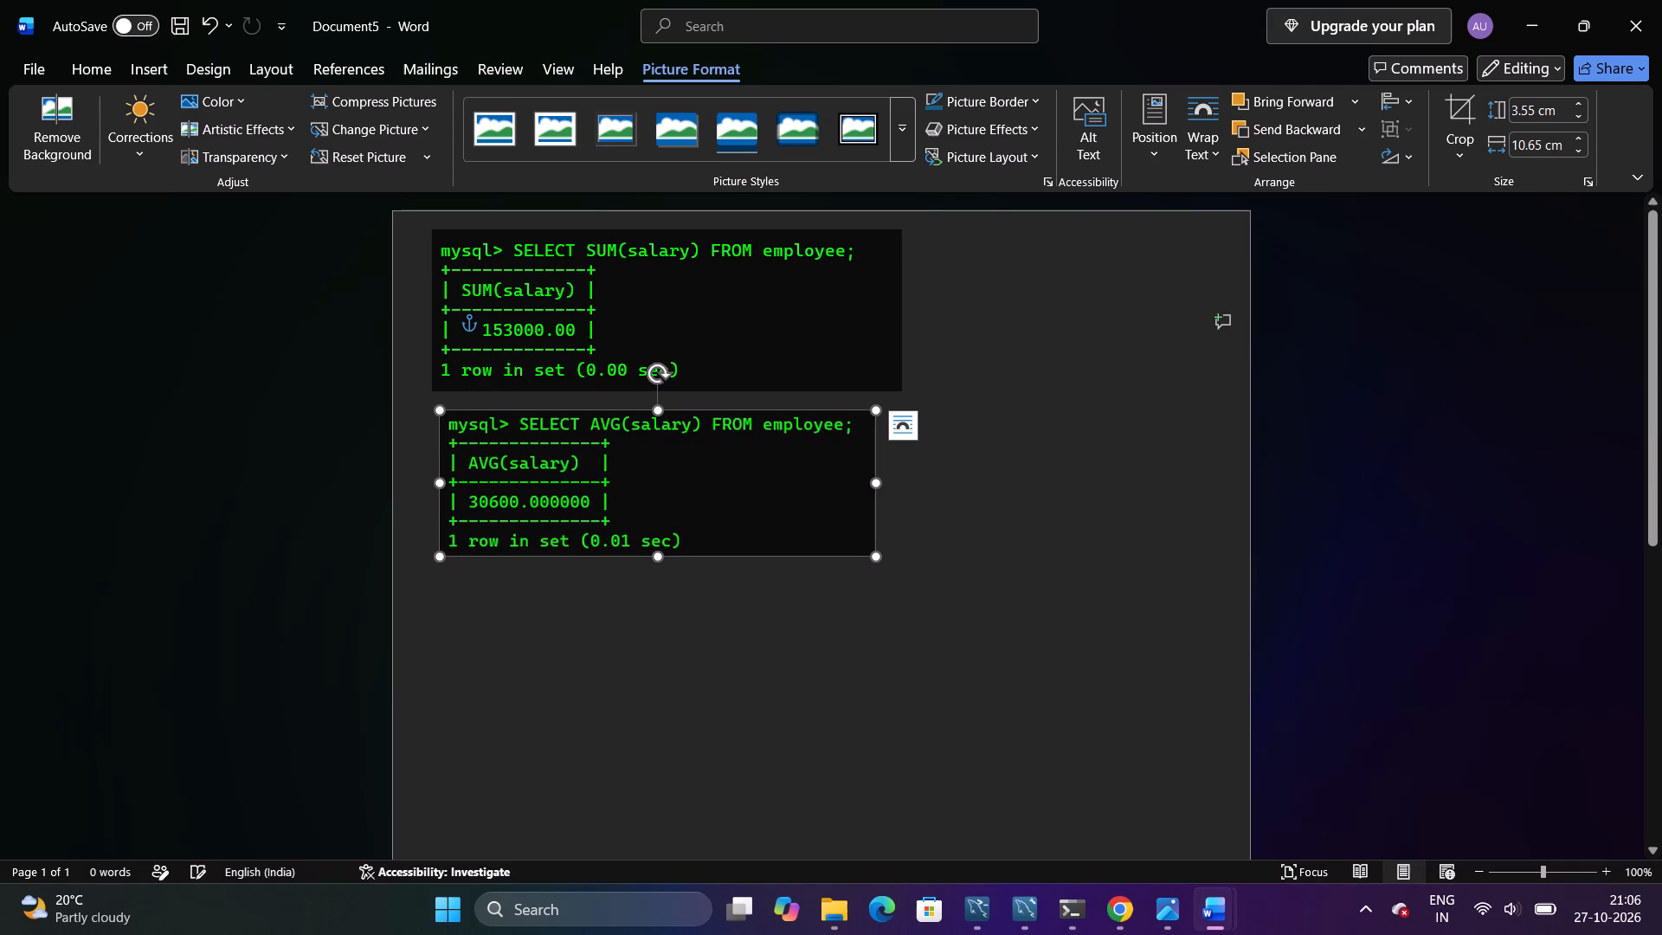
{"action": "left_click", "coordinate": [952, 487]}
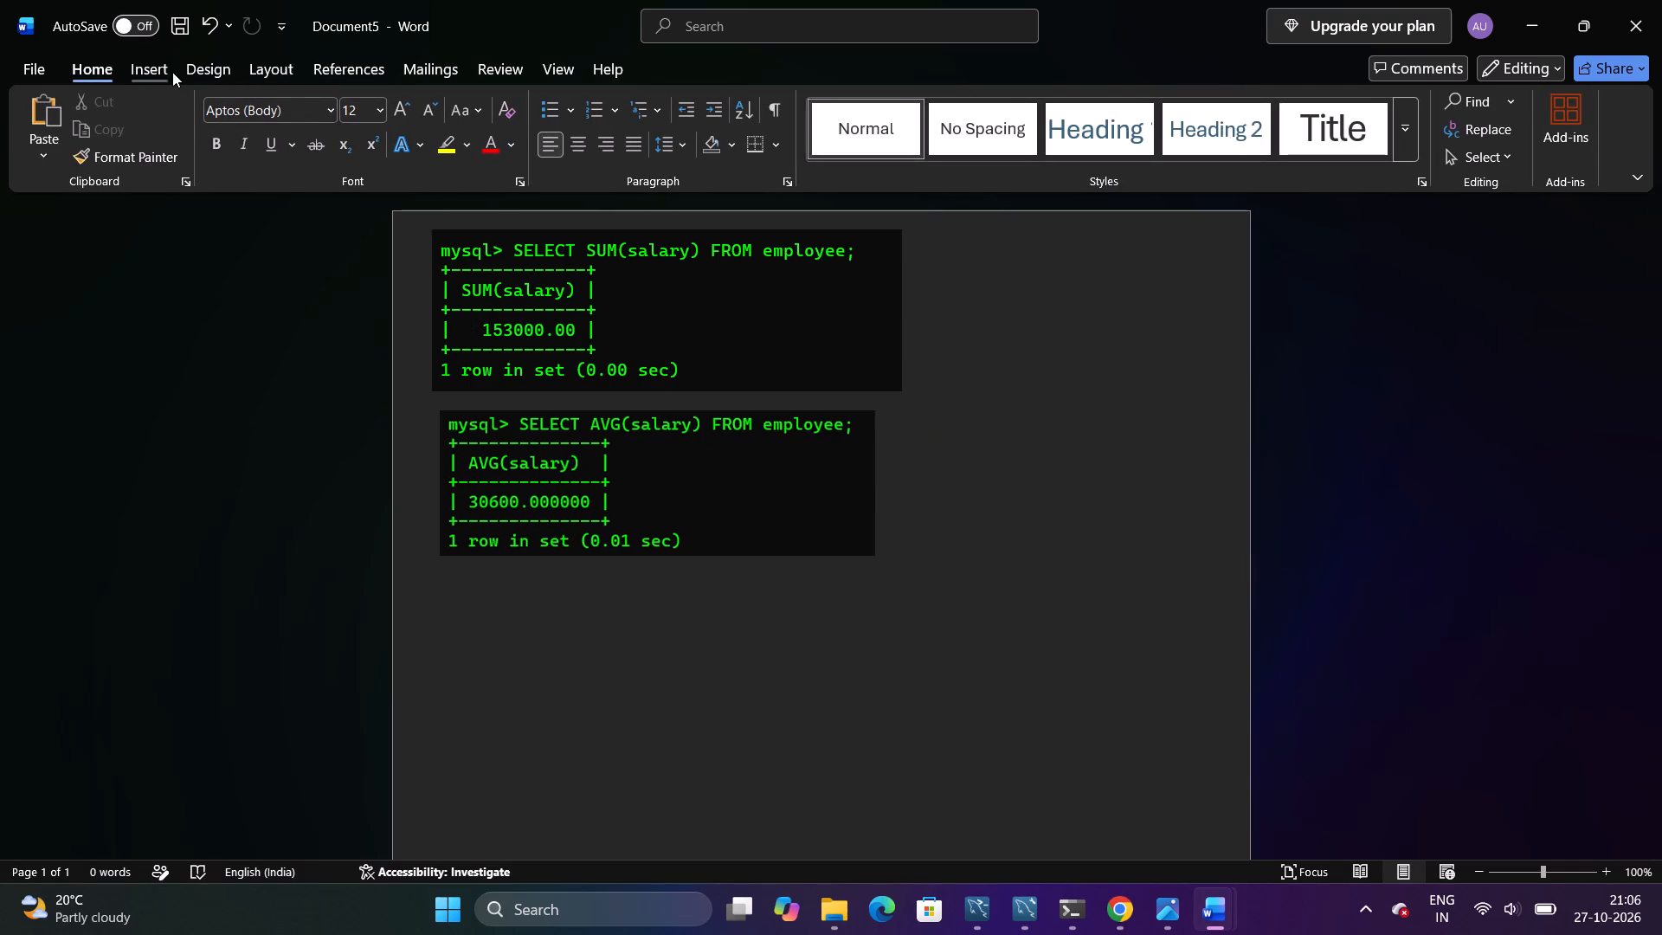
{"action": "left_click", "coordinate": [151, 73]}
{"action": "left_click", "coordinate": [248, 134]}
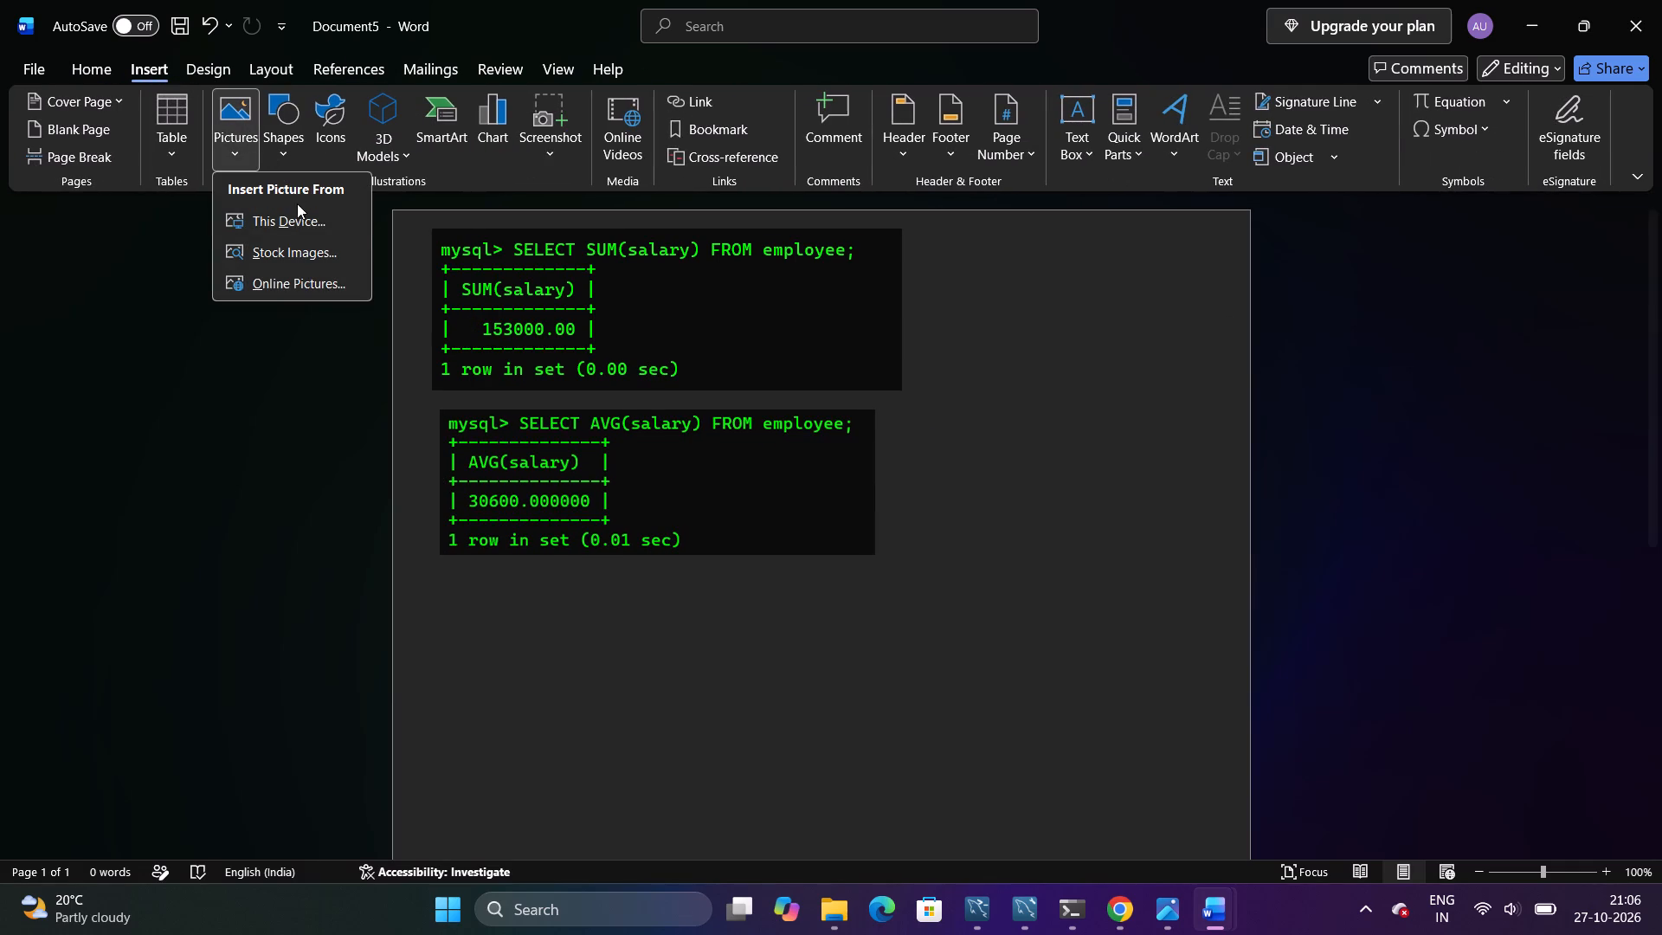
{"action": "left_click", "coordinate": [297, 217]}
{"action": "scroll", "coordinate": [601, 261], "scroll_direction": "down", "scroll_amount": 6}
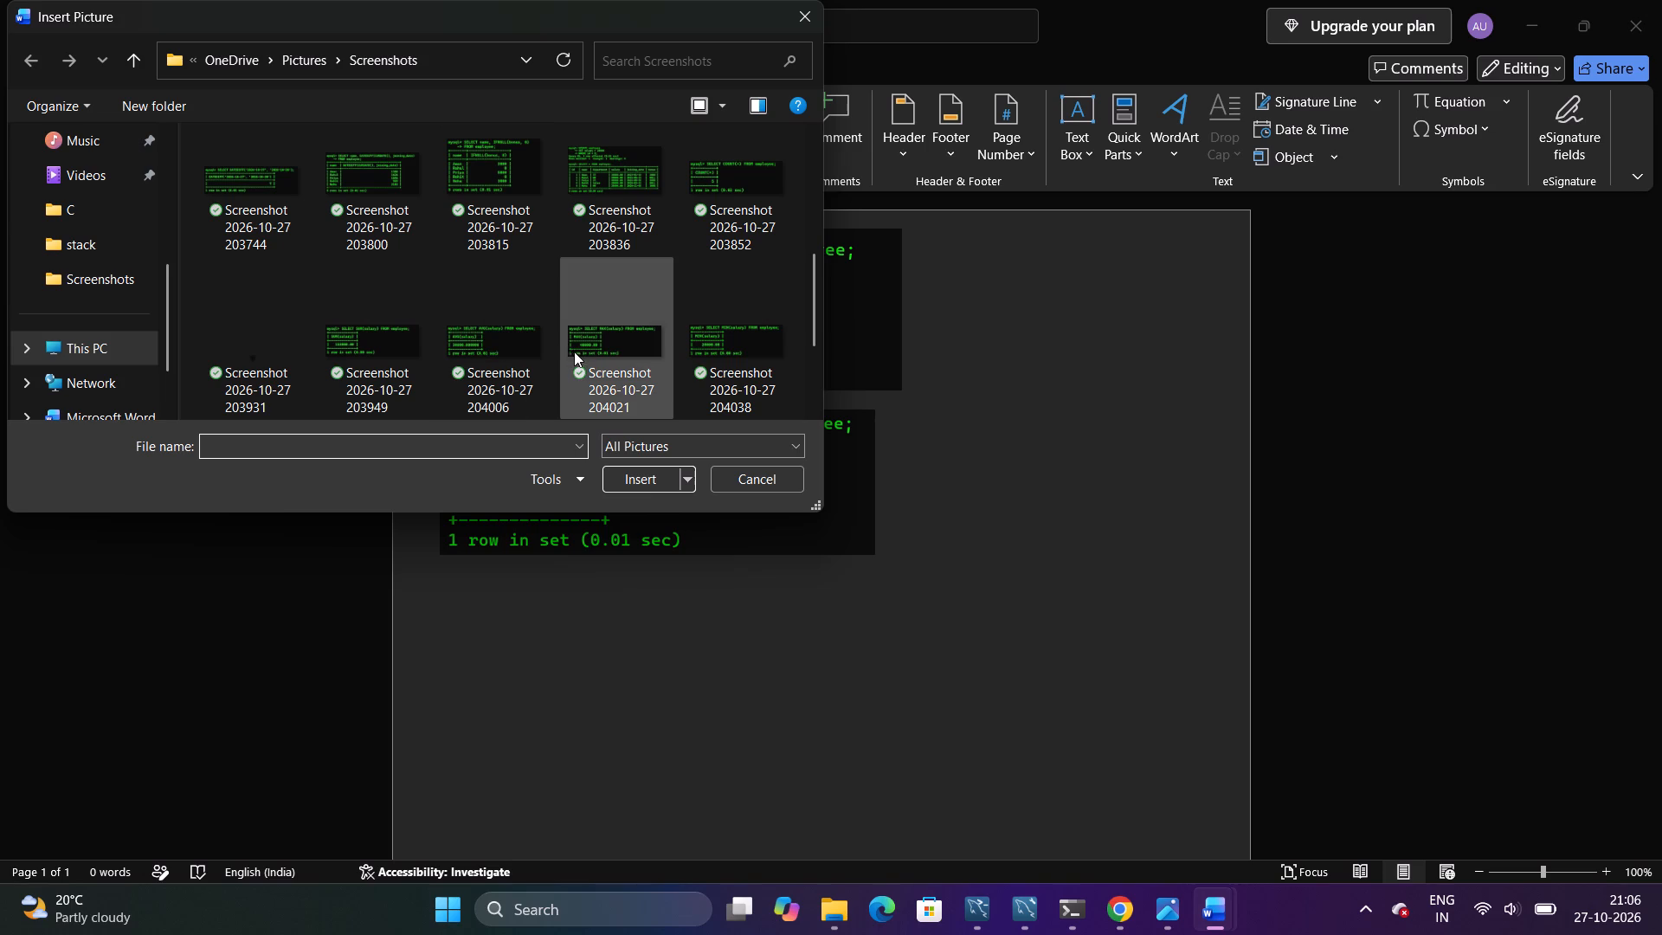
{"action": "scroll", "coordinate": [651, 348], "scroll_direction": "down", "scroll_amount": 1}
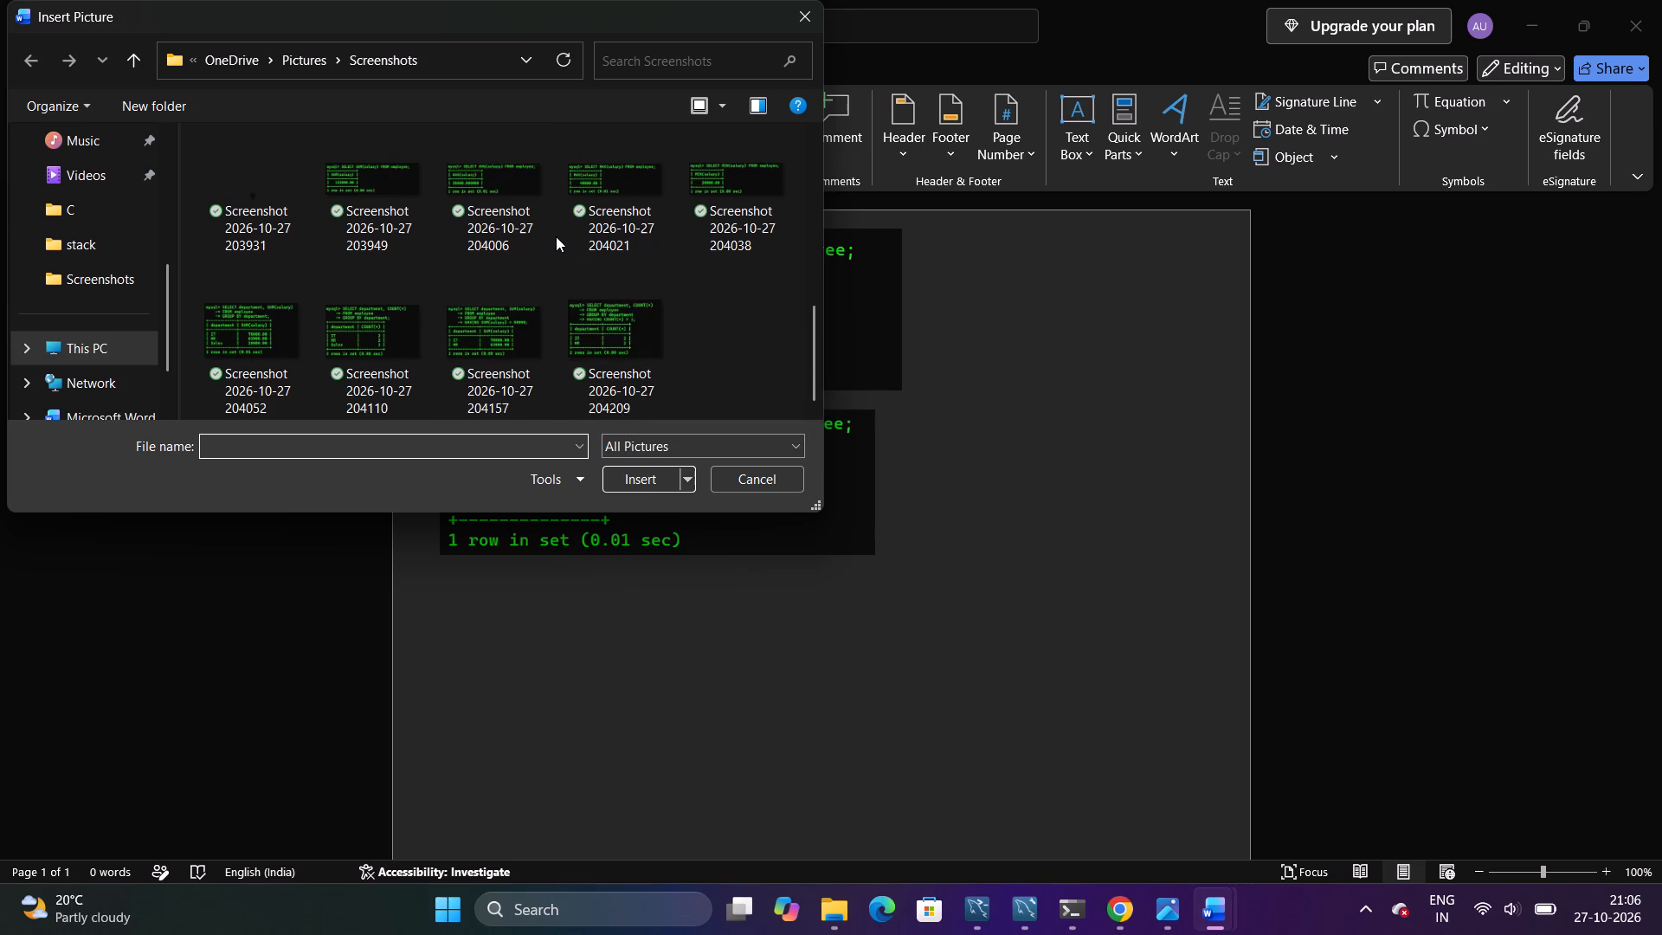
{"action": "scroll", "coordinate": [556, 236], "scroll_direction": "up", "scroll_amount": 1}
{"action": "left_click", "coordinate": [601, 248]}
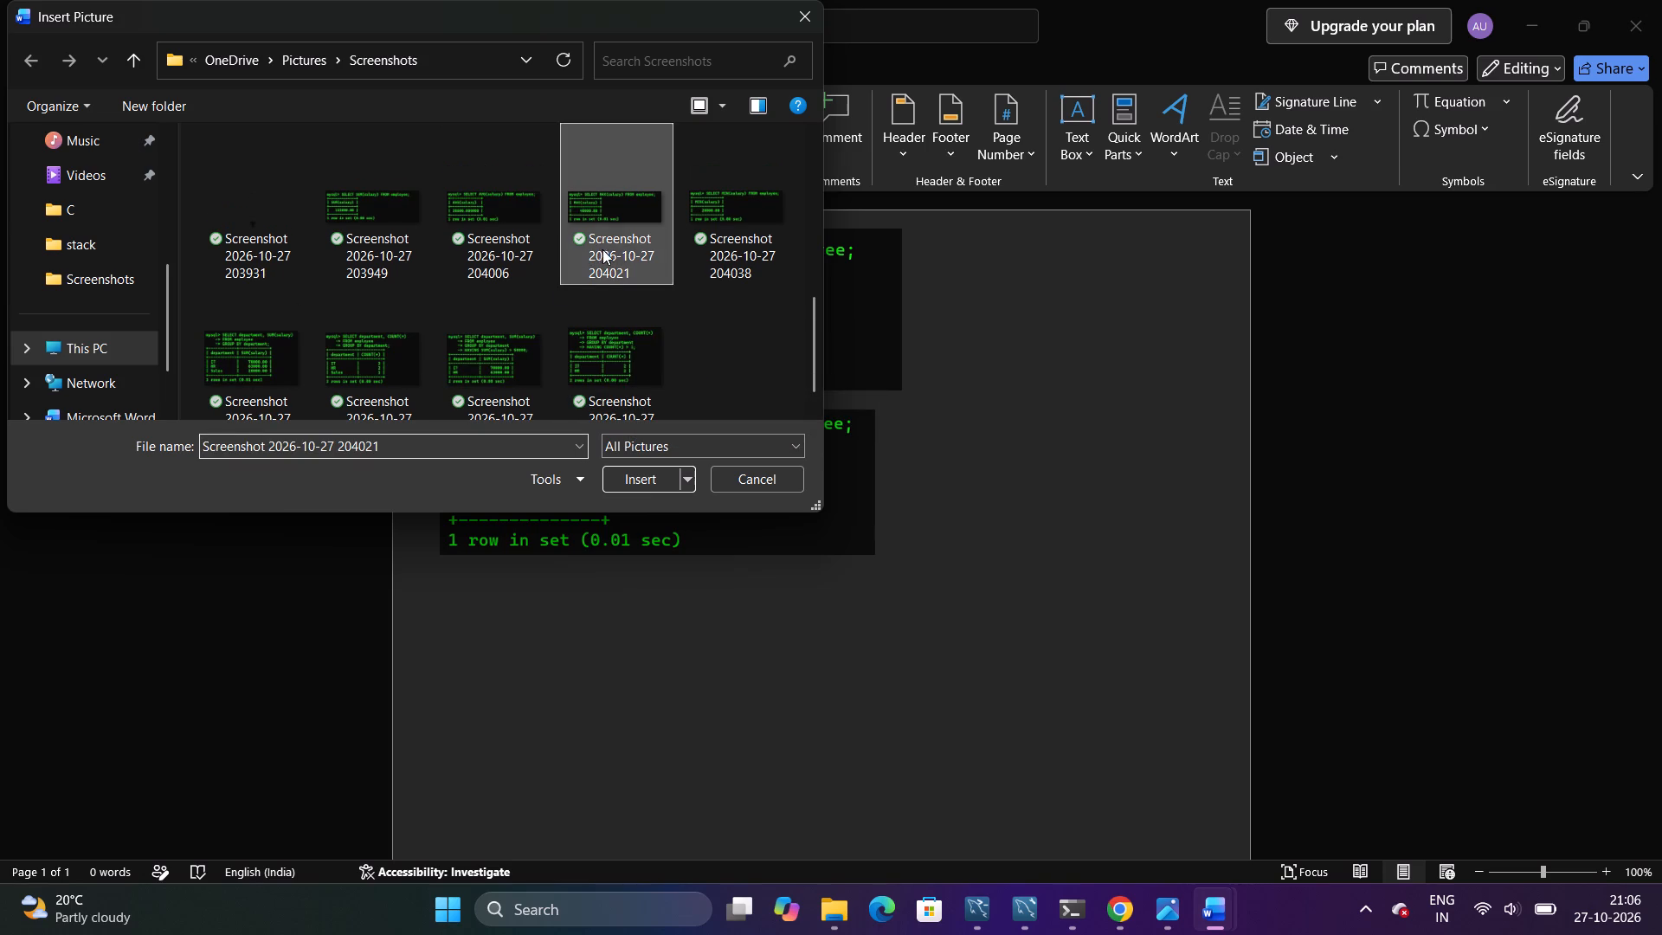
{"action": "left_click", "coordinate": [649, 477]}
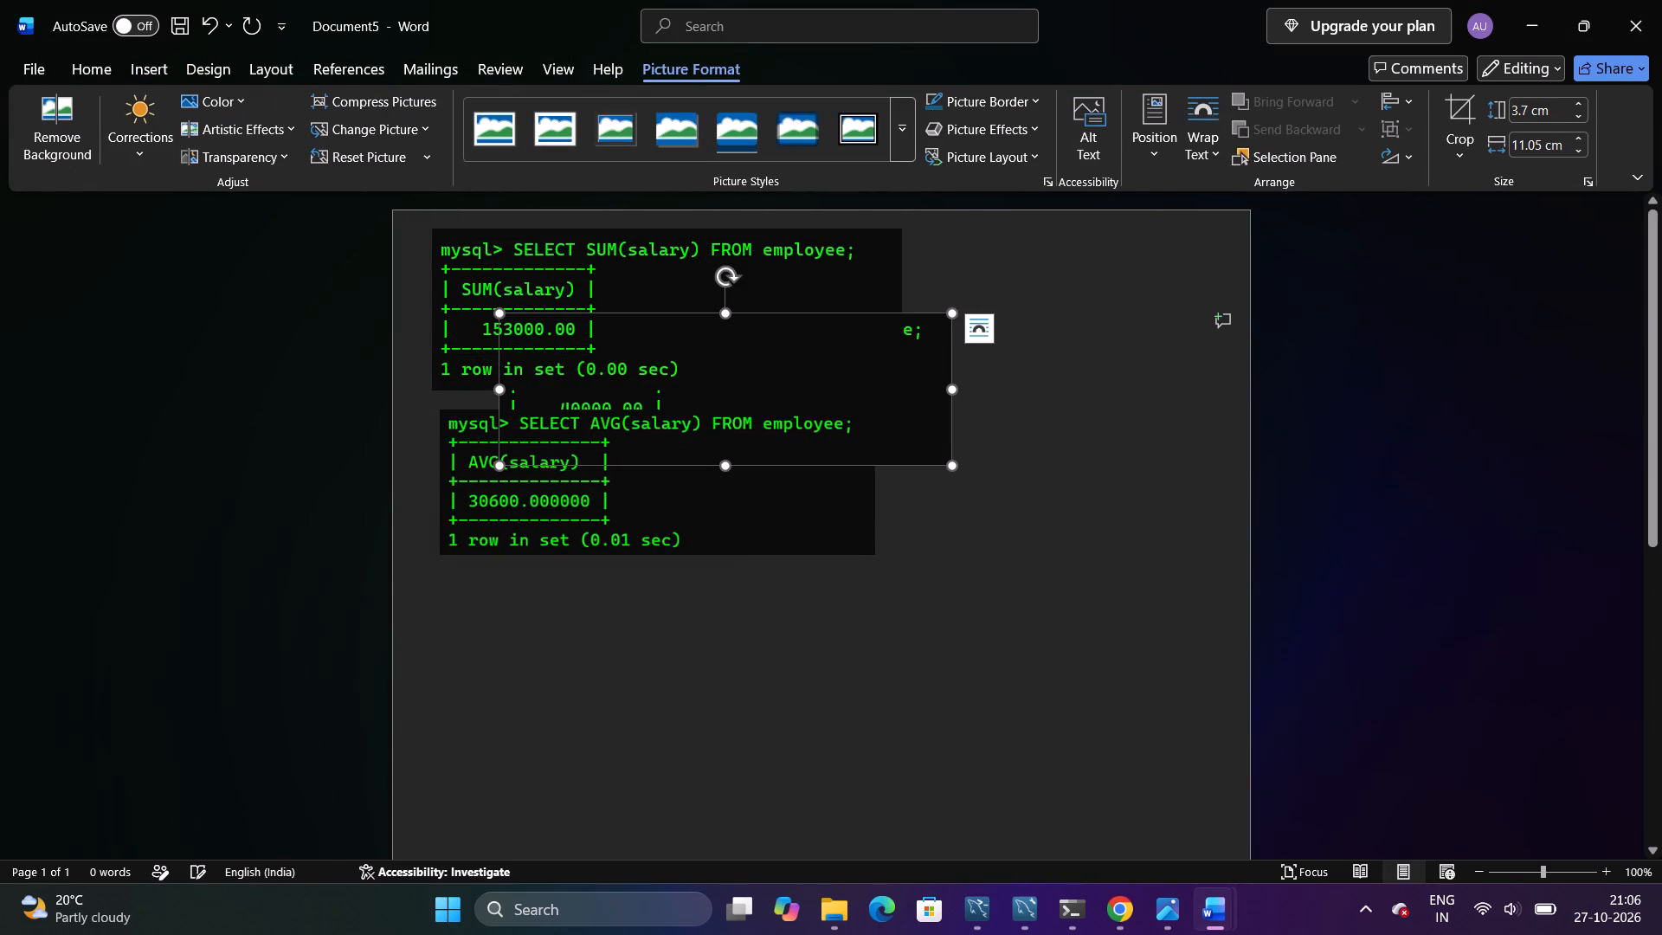
Set the MAX(salary) screenshot to In Front of Text and place it roughly left-aligned just below the AVG(salary) screenshot.
{"action": "left_click", "coordinate": [1219, 148]}
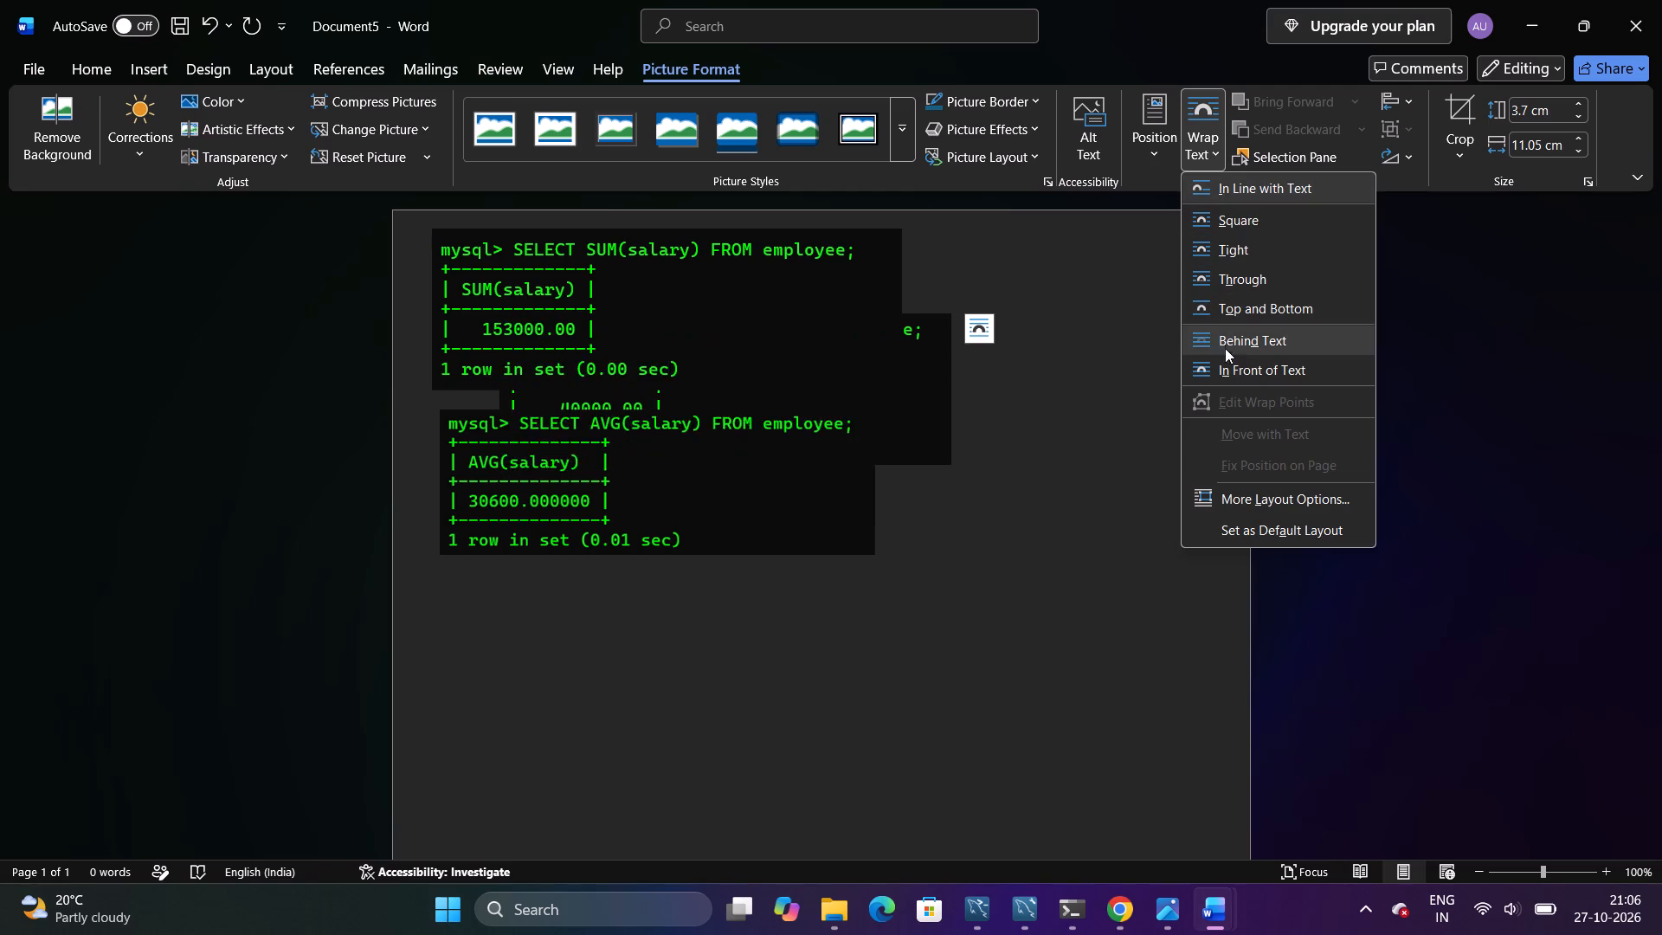
{"action": "left_click", "coordinate": [1227, 366]}
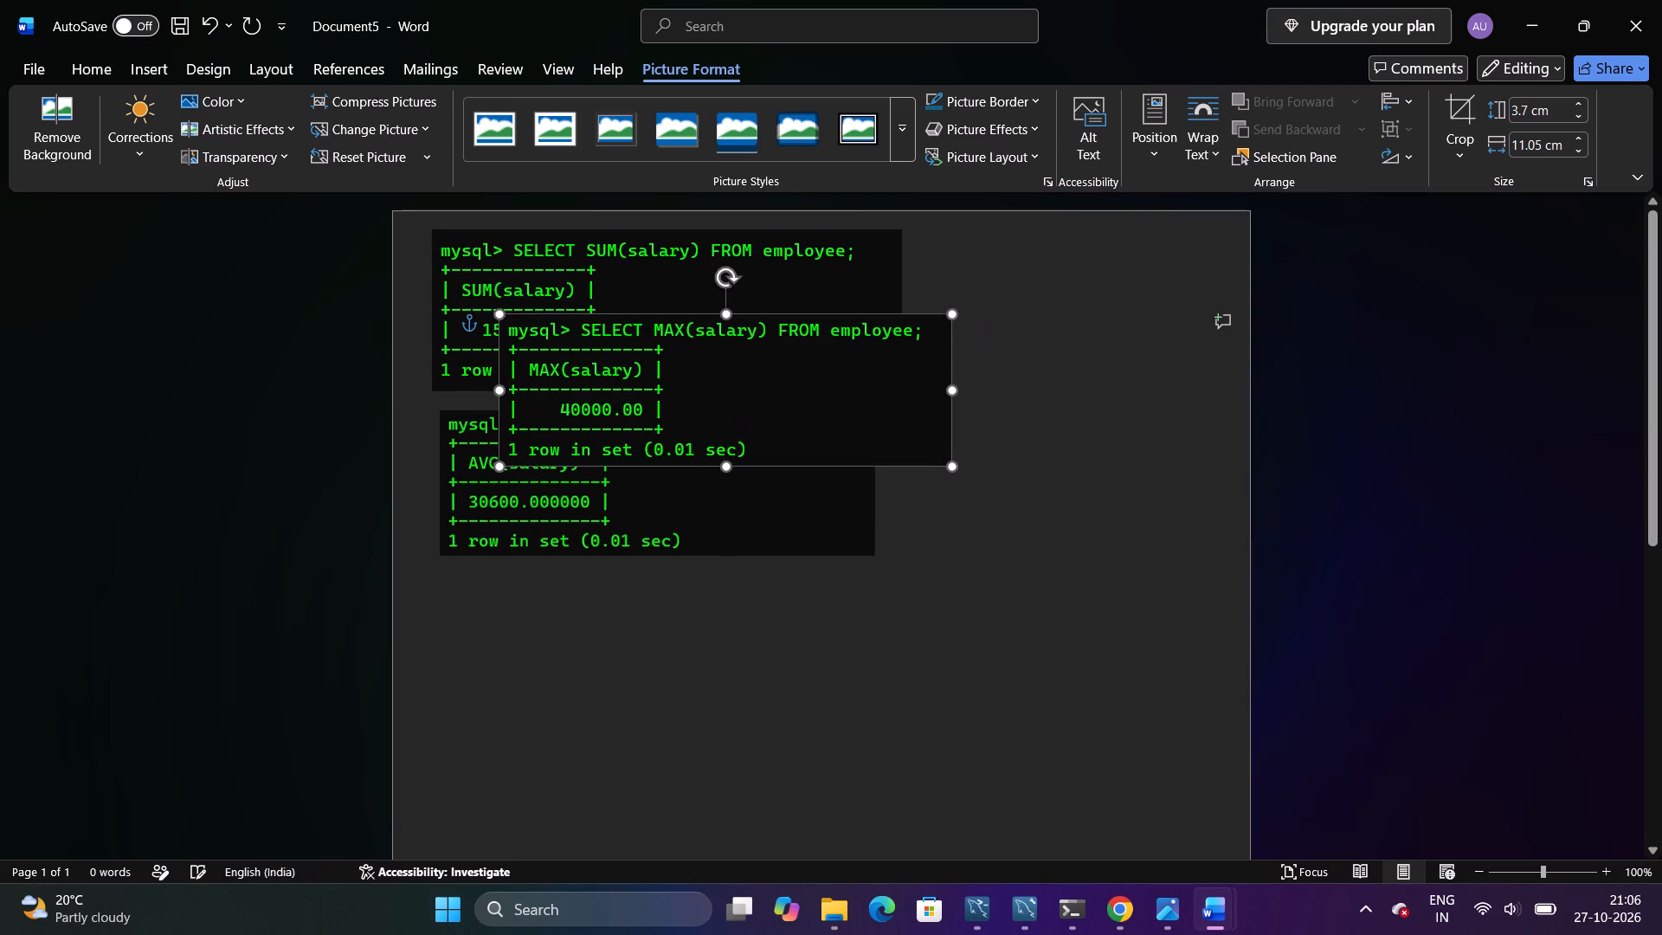
{"action": "left_click_drag", "start_coordinate": [845, 386], "coordinate": [797, 635]}
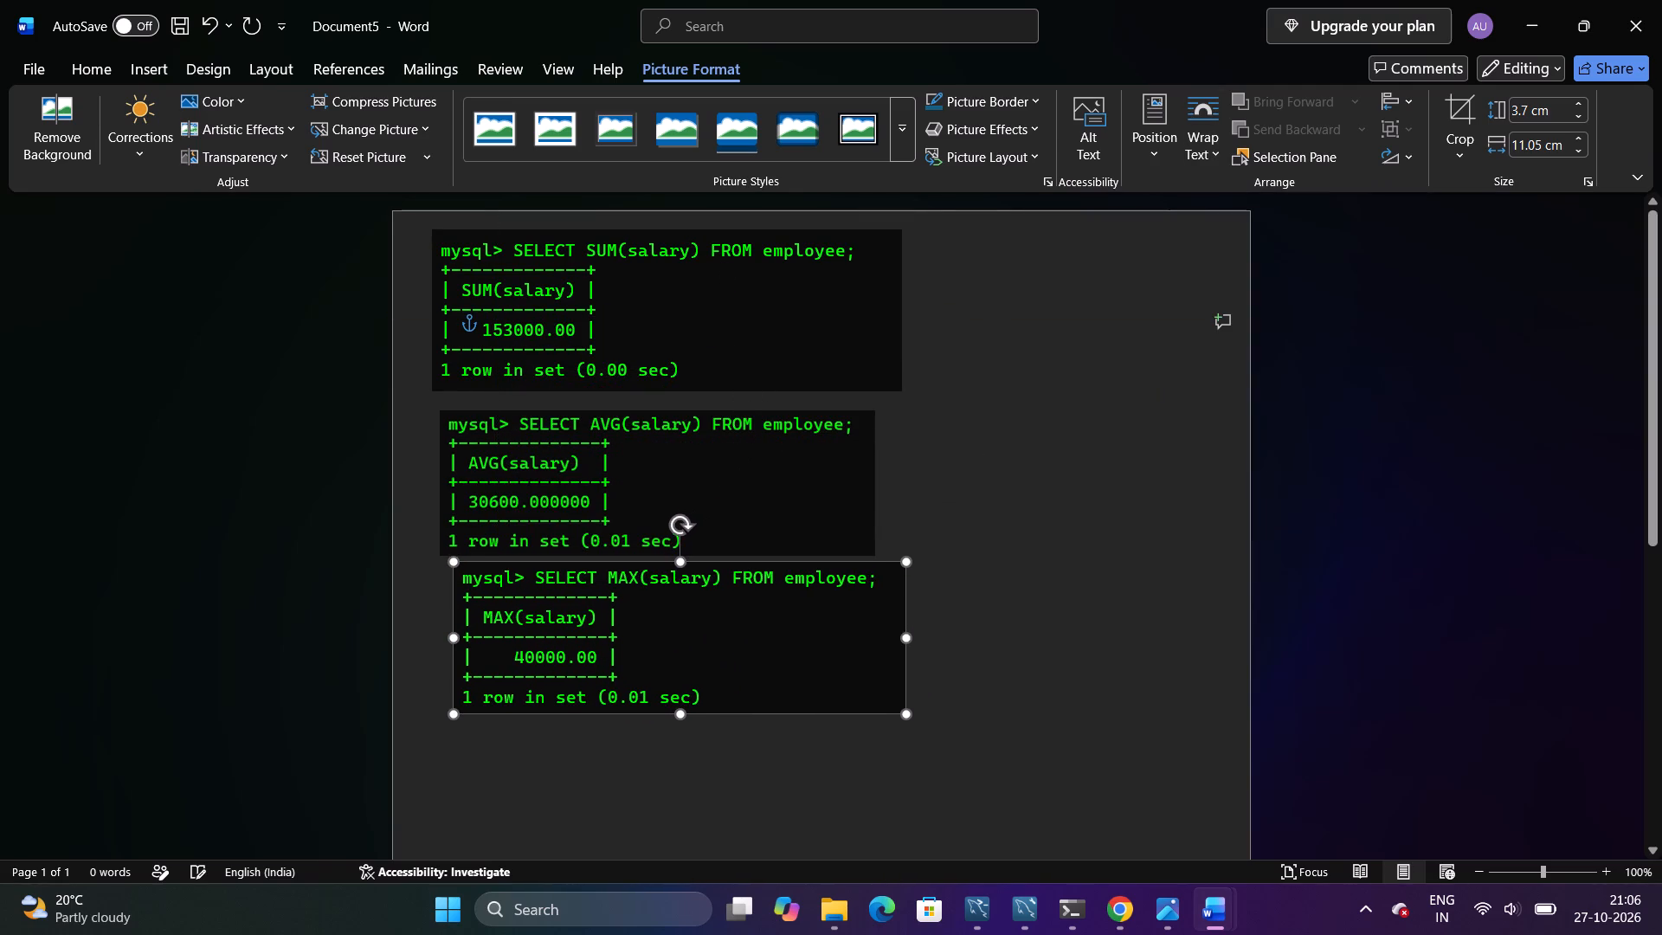
{"action": "left_click_drag", "start_coordinate": [797, 635], "coordinate": [793, 645]}
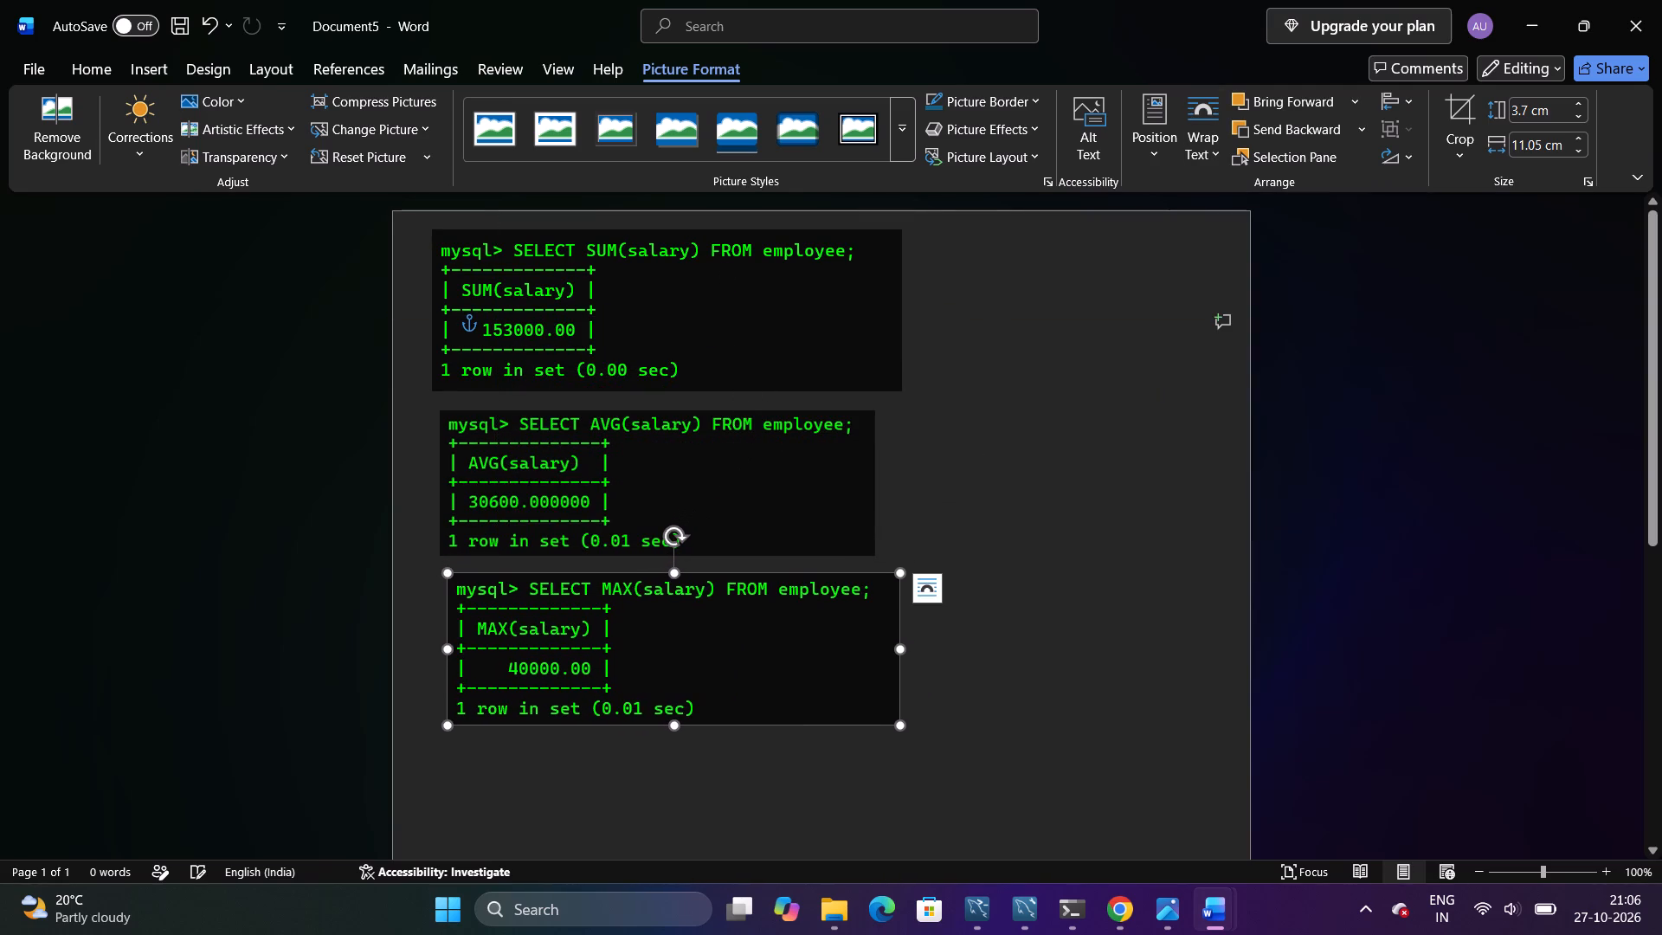
{"action": "left_click", "coordinate": [1069, 530]}
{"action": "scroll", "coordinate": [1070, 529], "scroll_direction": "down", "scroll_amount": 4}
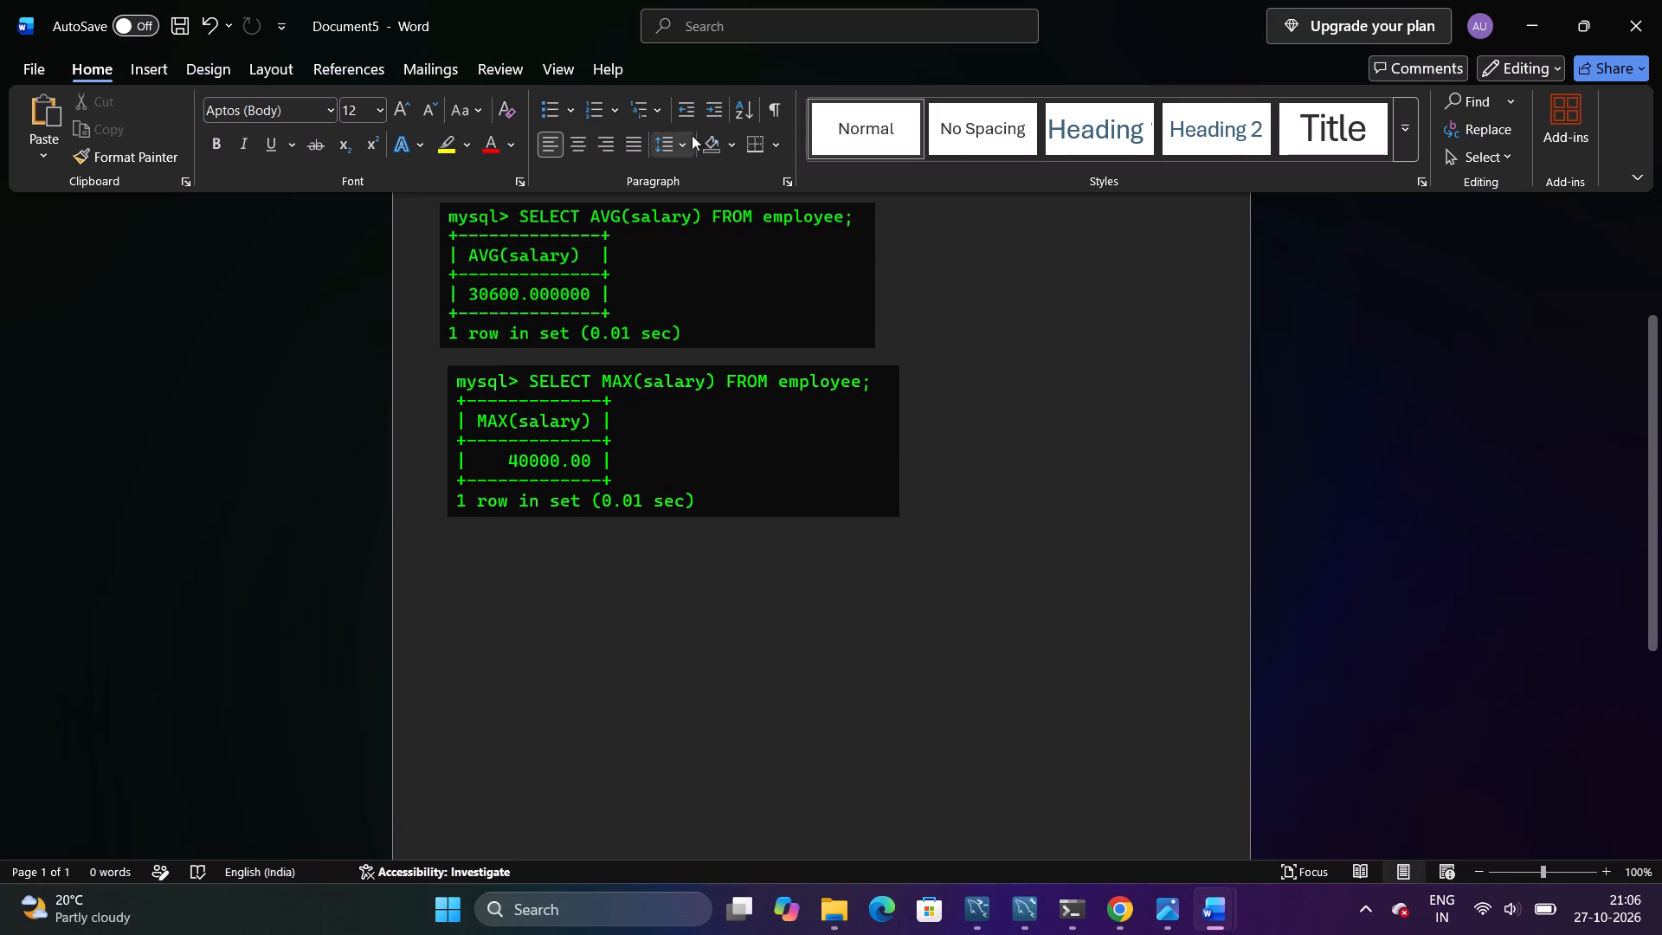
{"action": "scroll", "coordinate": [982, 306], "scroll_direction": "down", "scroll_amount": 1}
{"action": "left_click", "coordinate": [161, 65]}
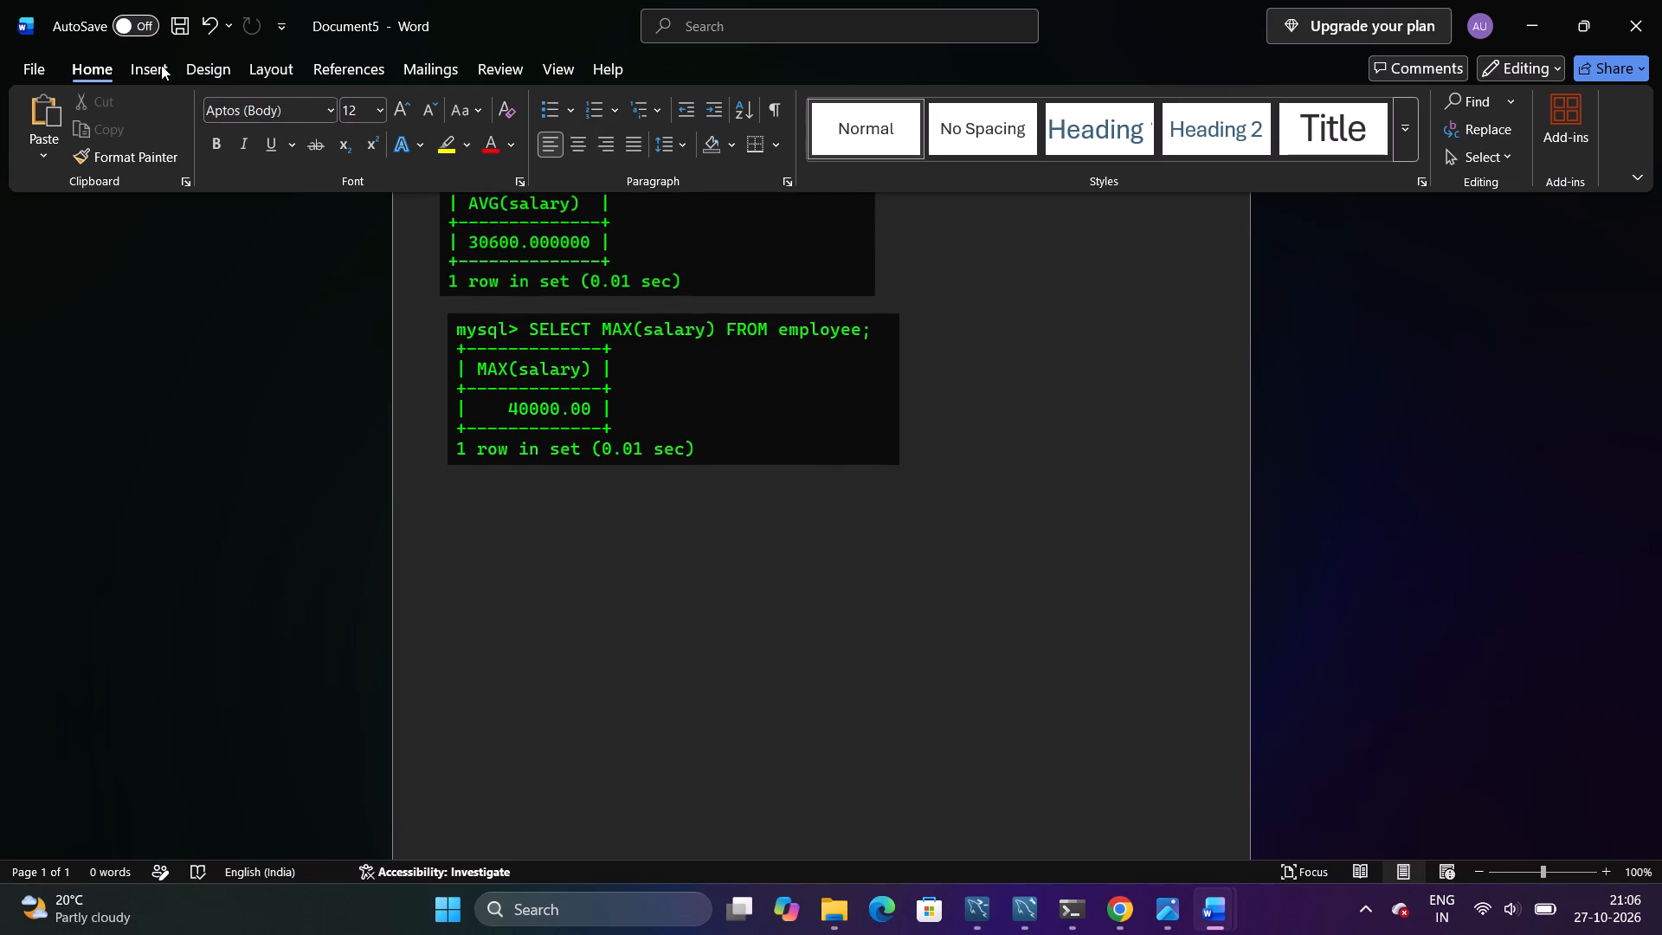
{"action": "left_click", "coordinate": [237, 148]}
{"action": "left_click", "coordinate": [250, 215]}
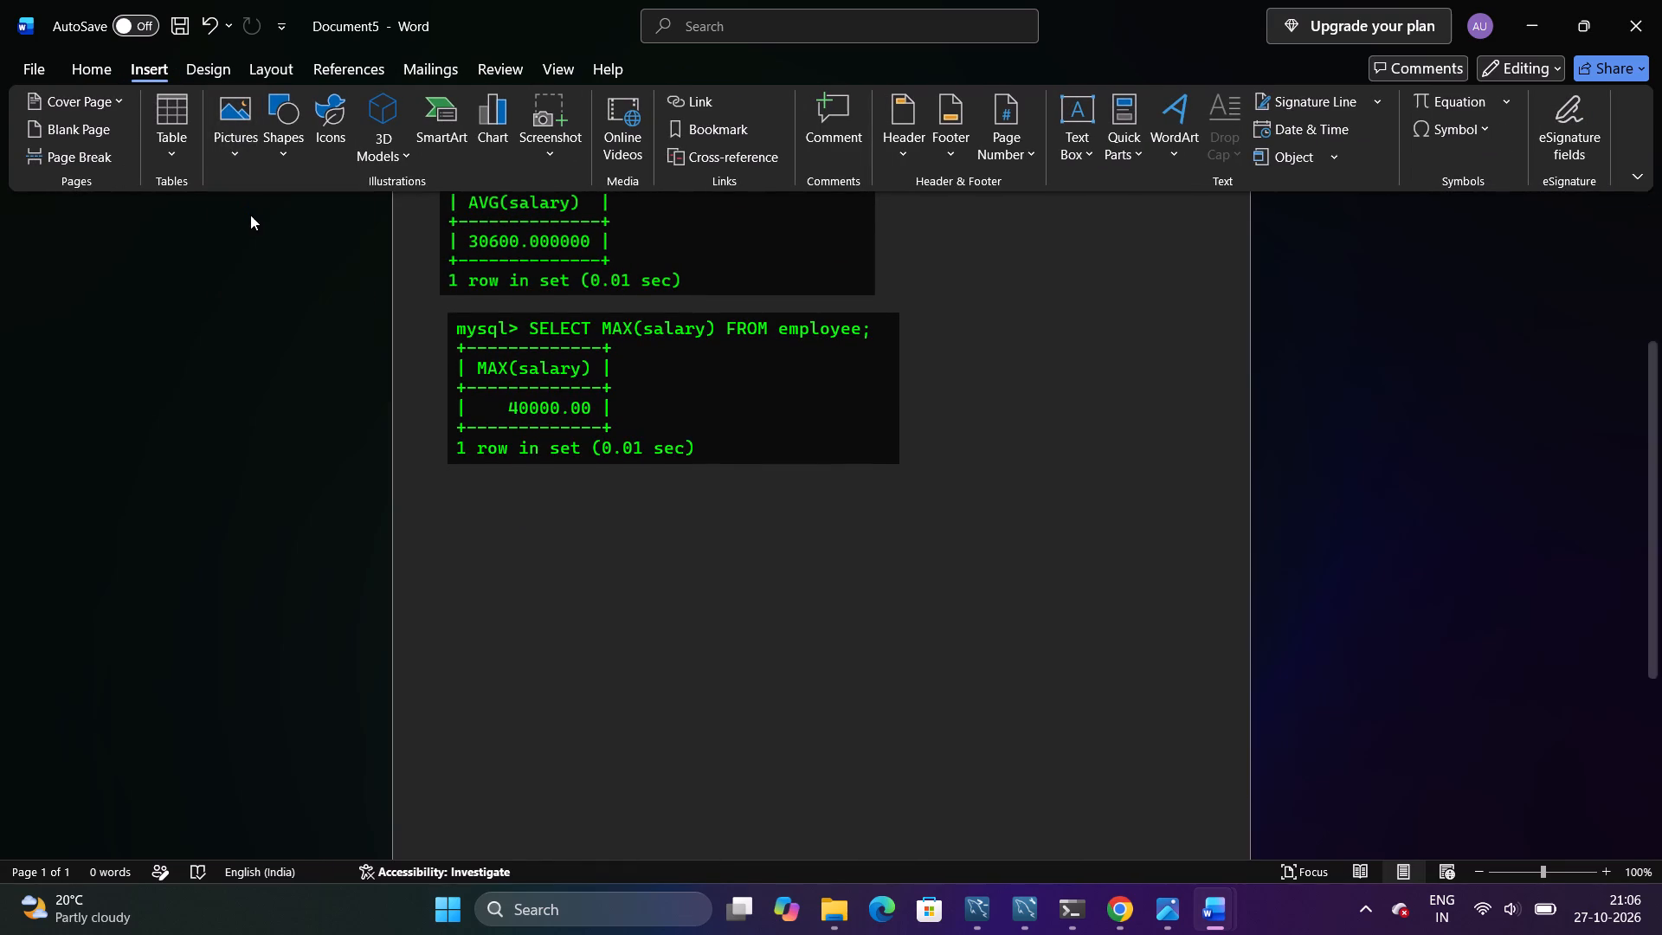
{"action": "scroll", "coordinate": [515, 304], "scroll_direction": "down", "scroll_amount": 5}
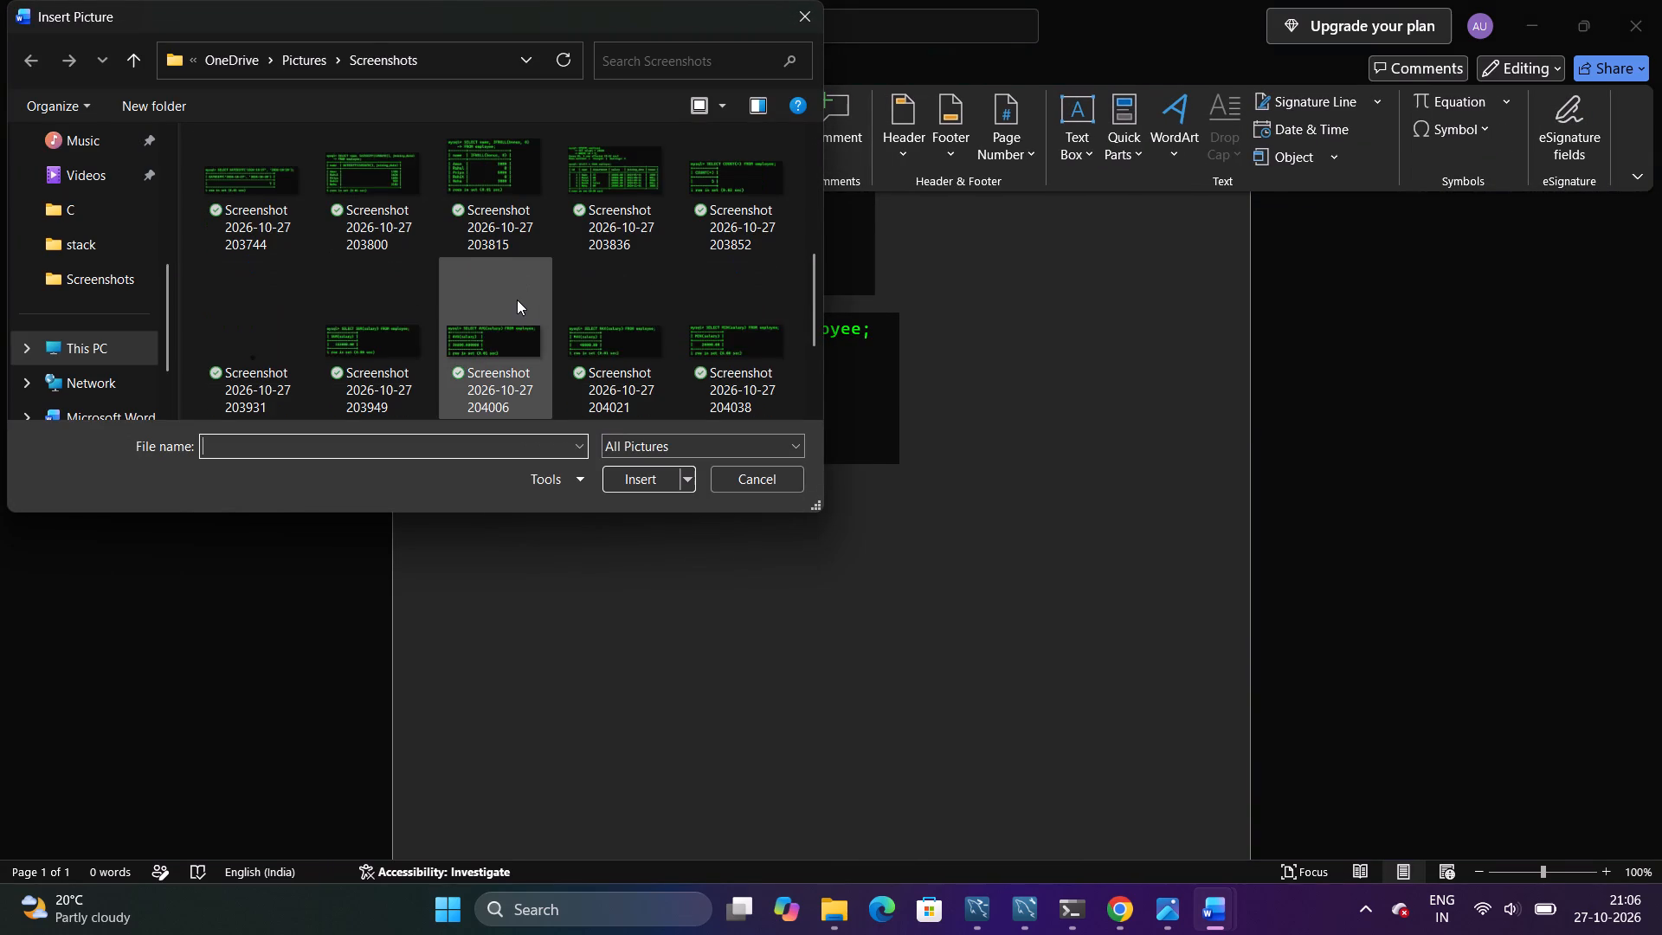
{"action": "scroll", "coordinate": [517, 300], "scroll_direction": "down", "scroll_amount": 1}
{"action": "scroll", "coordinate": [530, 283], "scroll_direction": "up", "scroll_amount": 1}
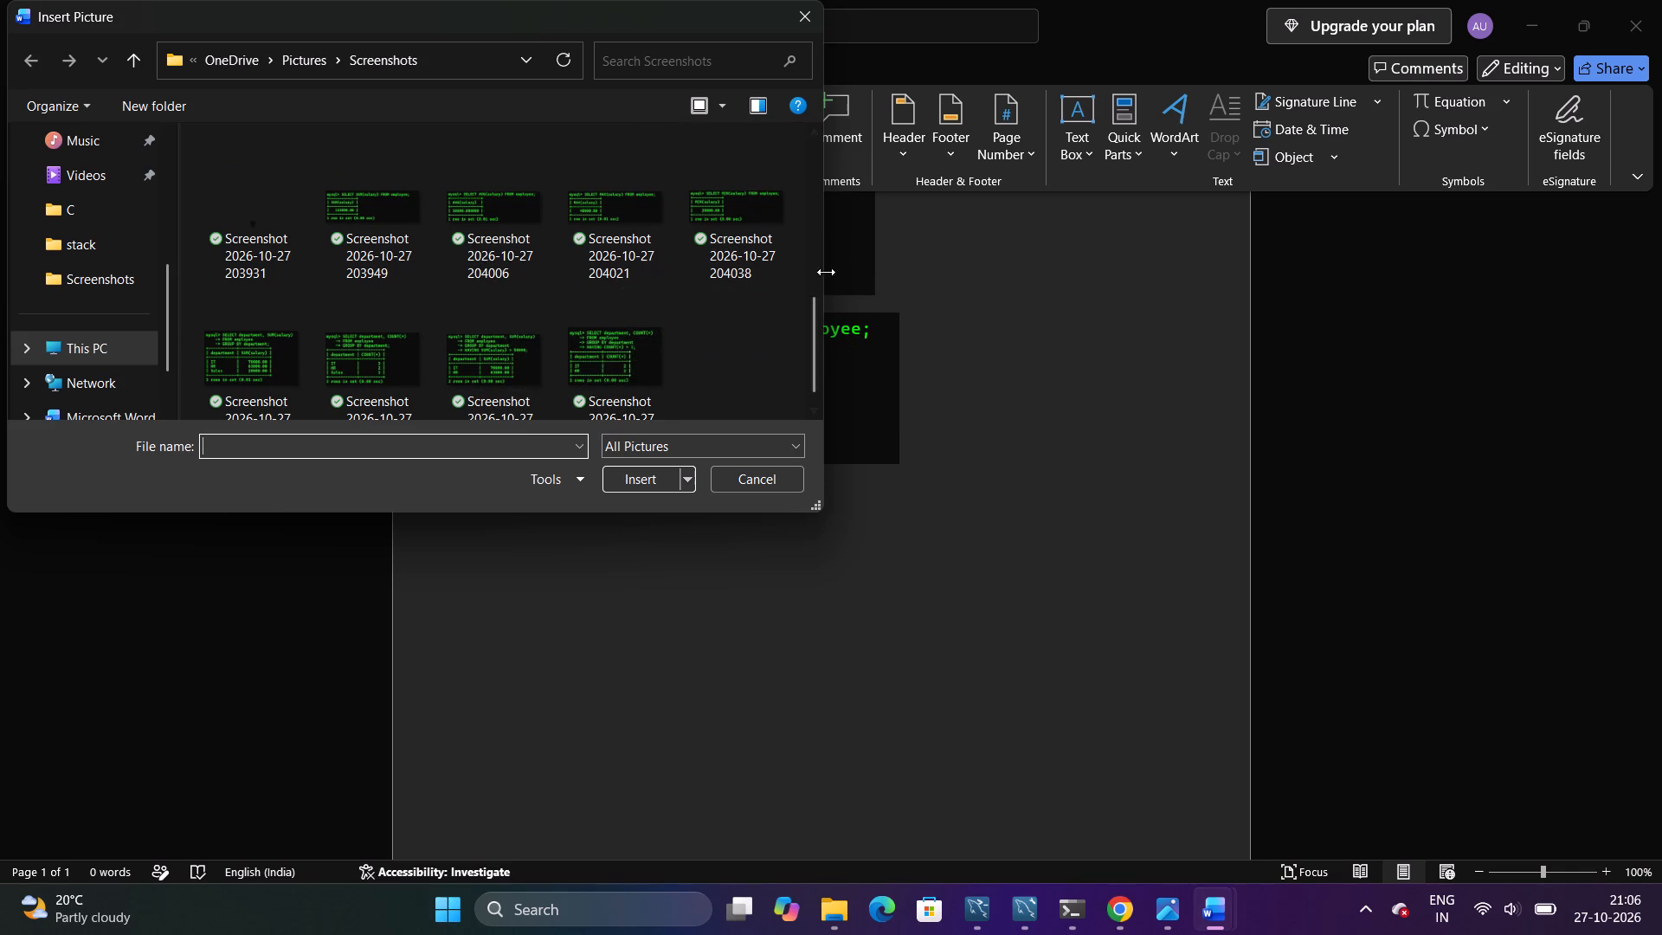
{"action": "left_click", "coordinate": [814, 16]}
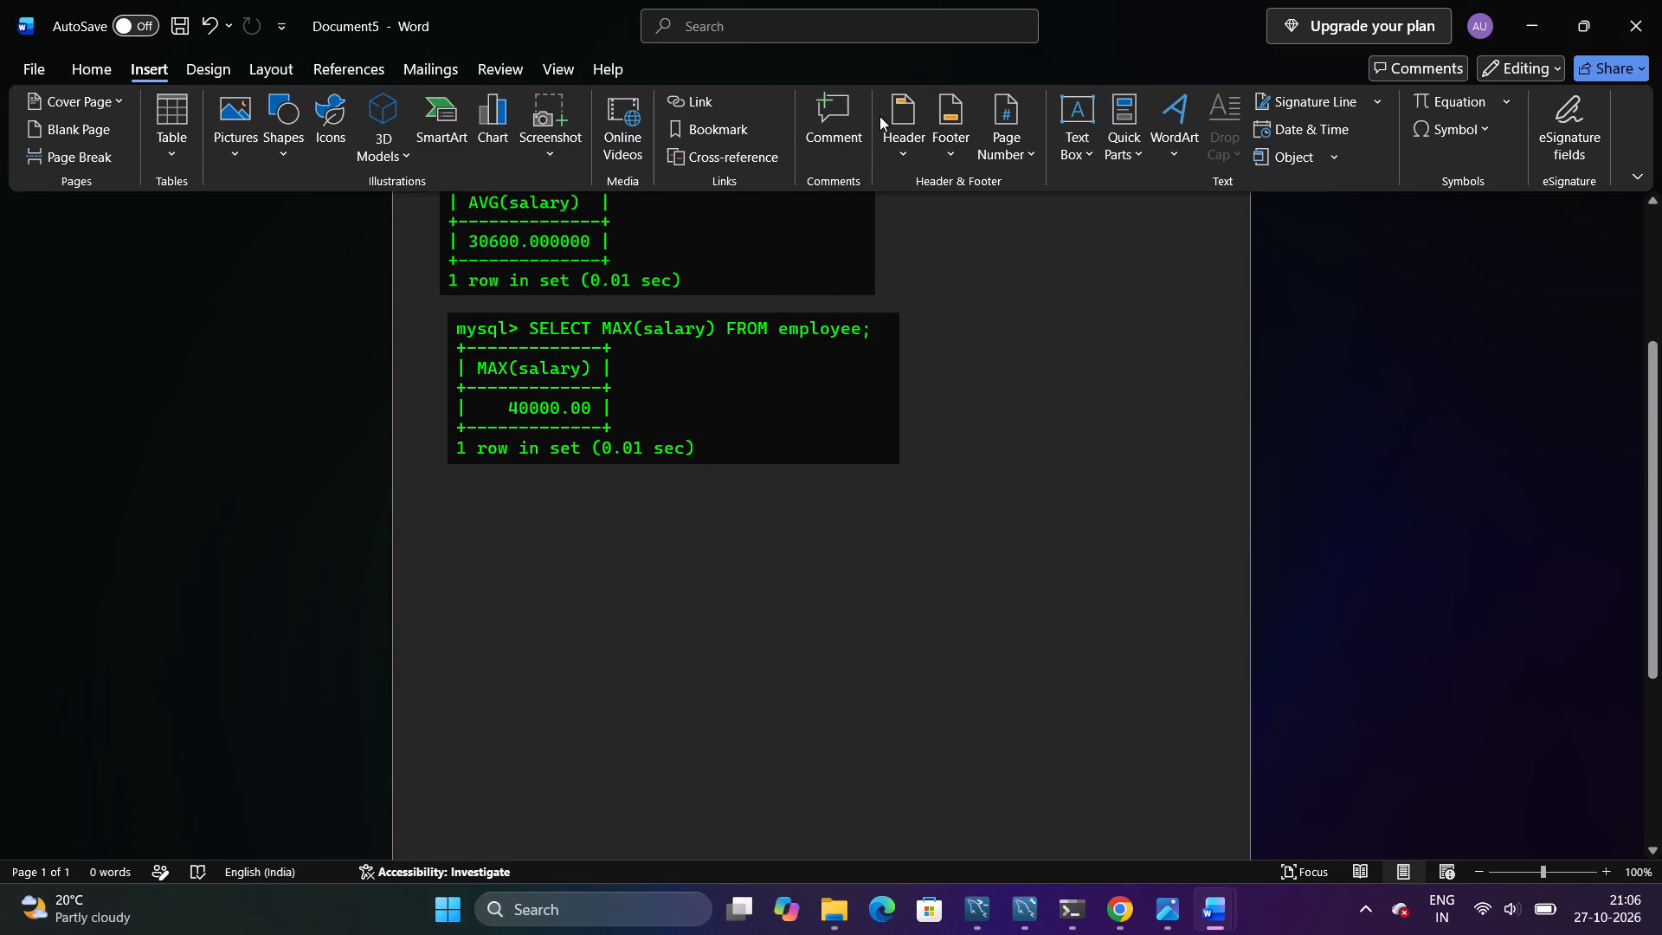
{"action": "left_click", "coordinate": [230, 152]}
{"action": "left_click", "coordinate": [282, 221]}
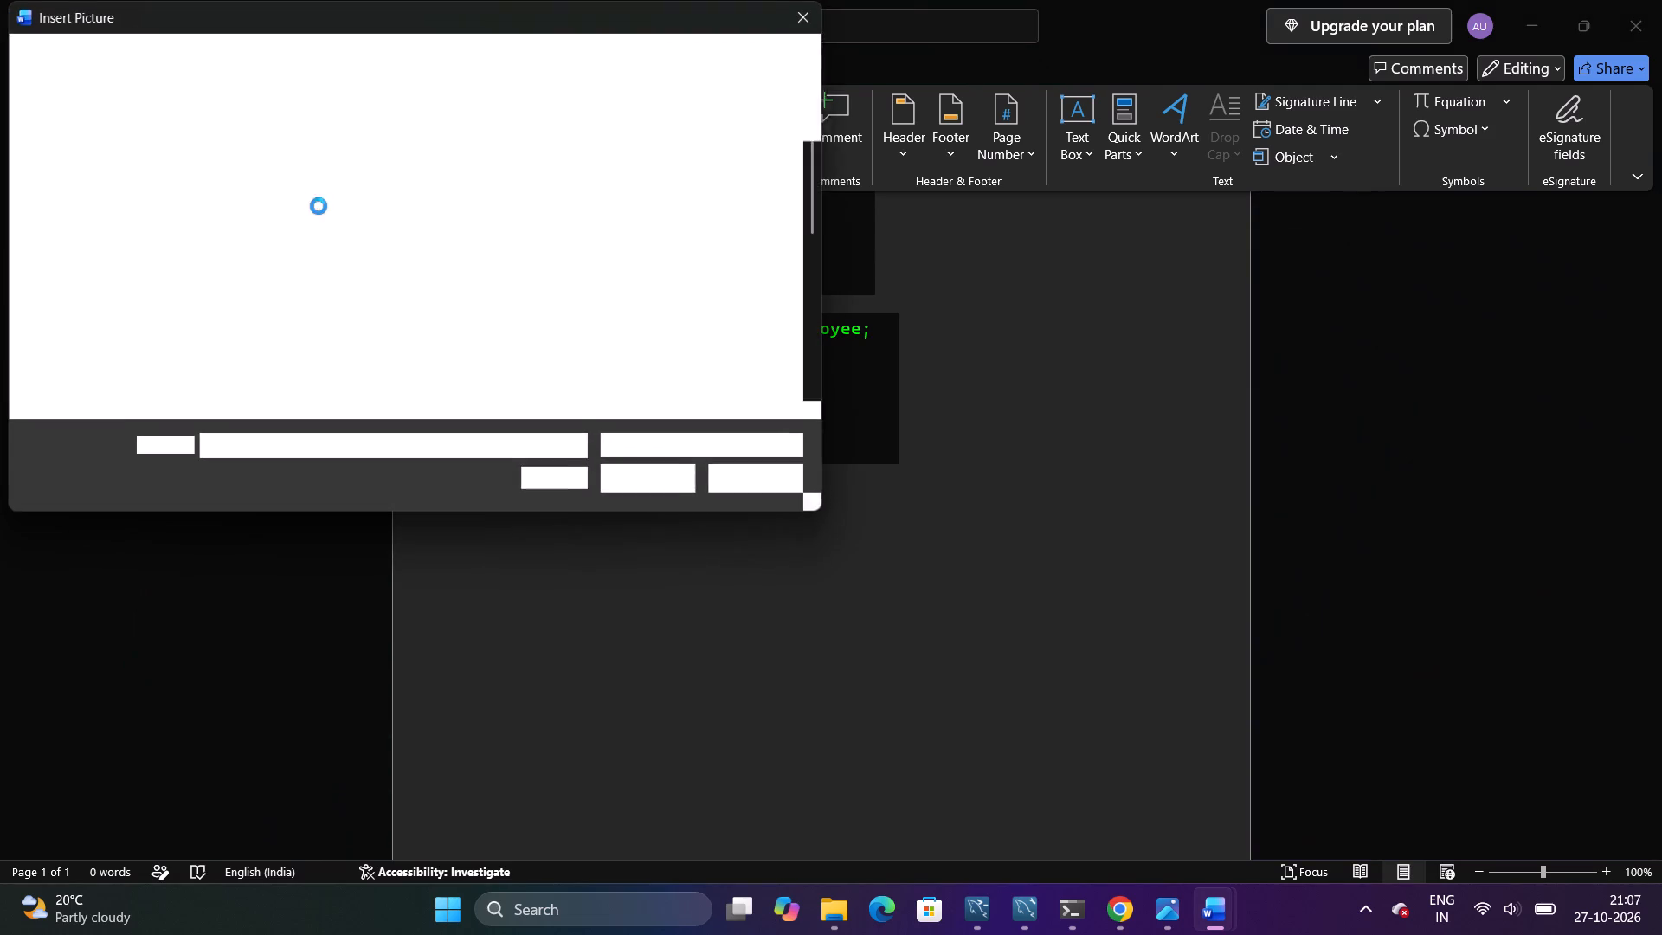
{"action": "scroll", "coordinate": [474, 282], "scroll_direction": "down", "scroll_amount": 7}
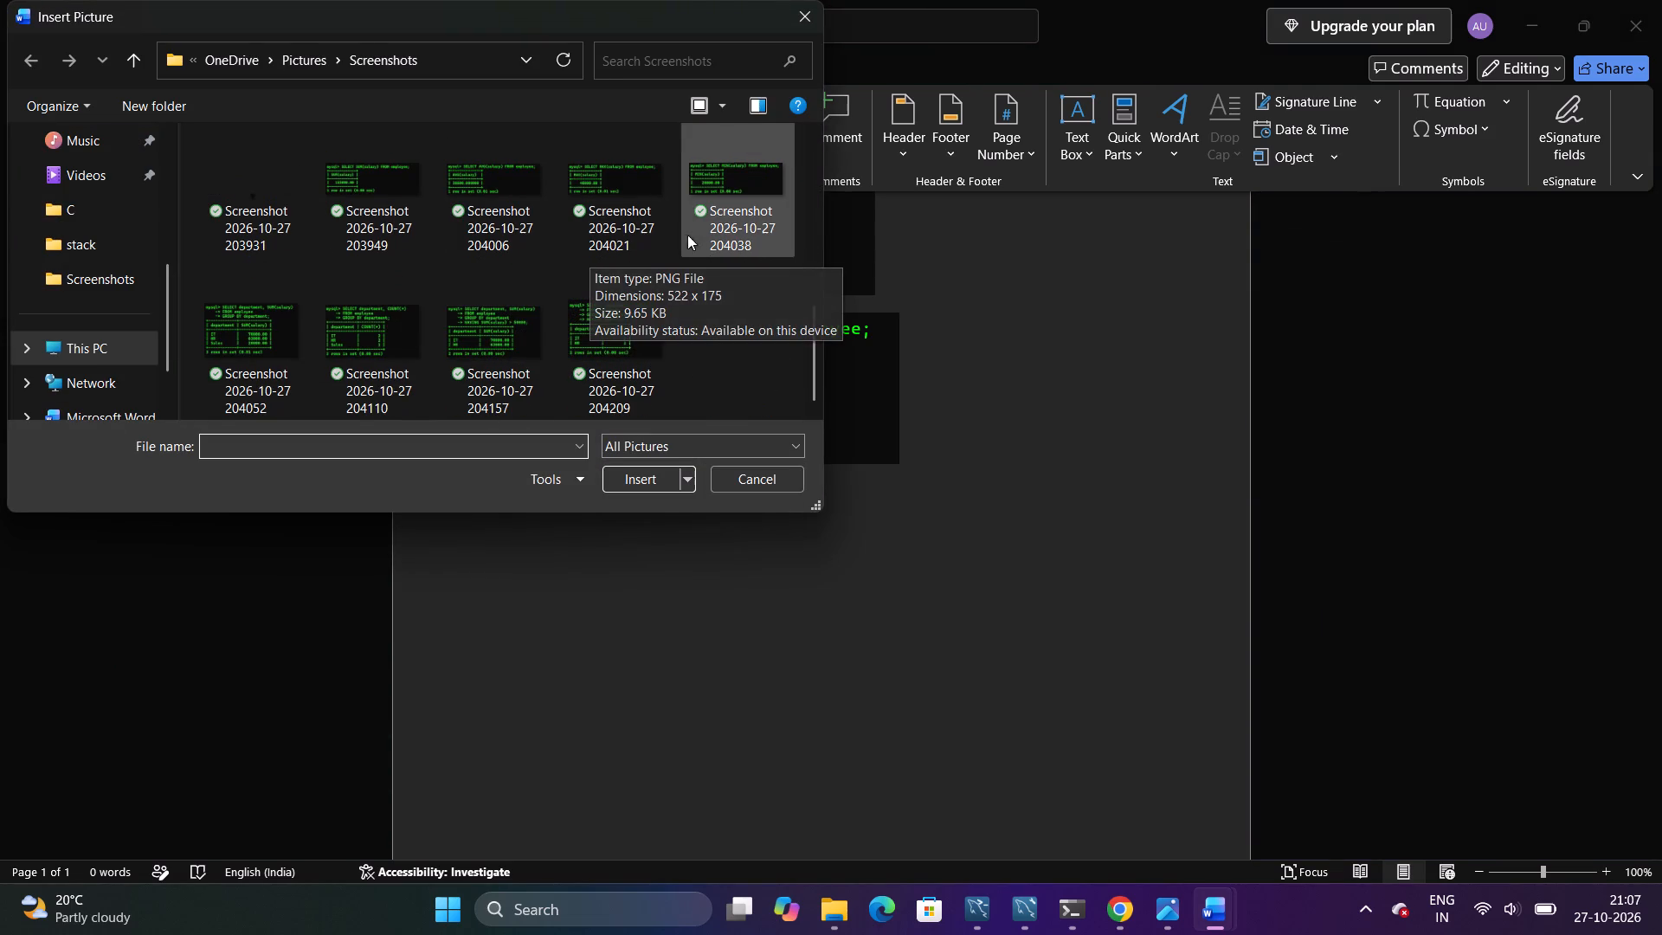
{"action": "left_click", "coordinate": [761, 212]}
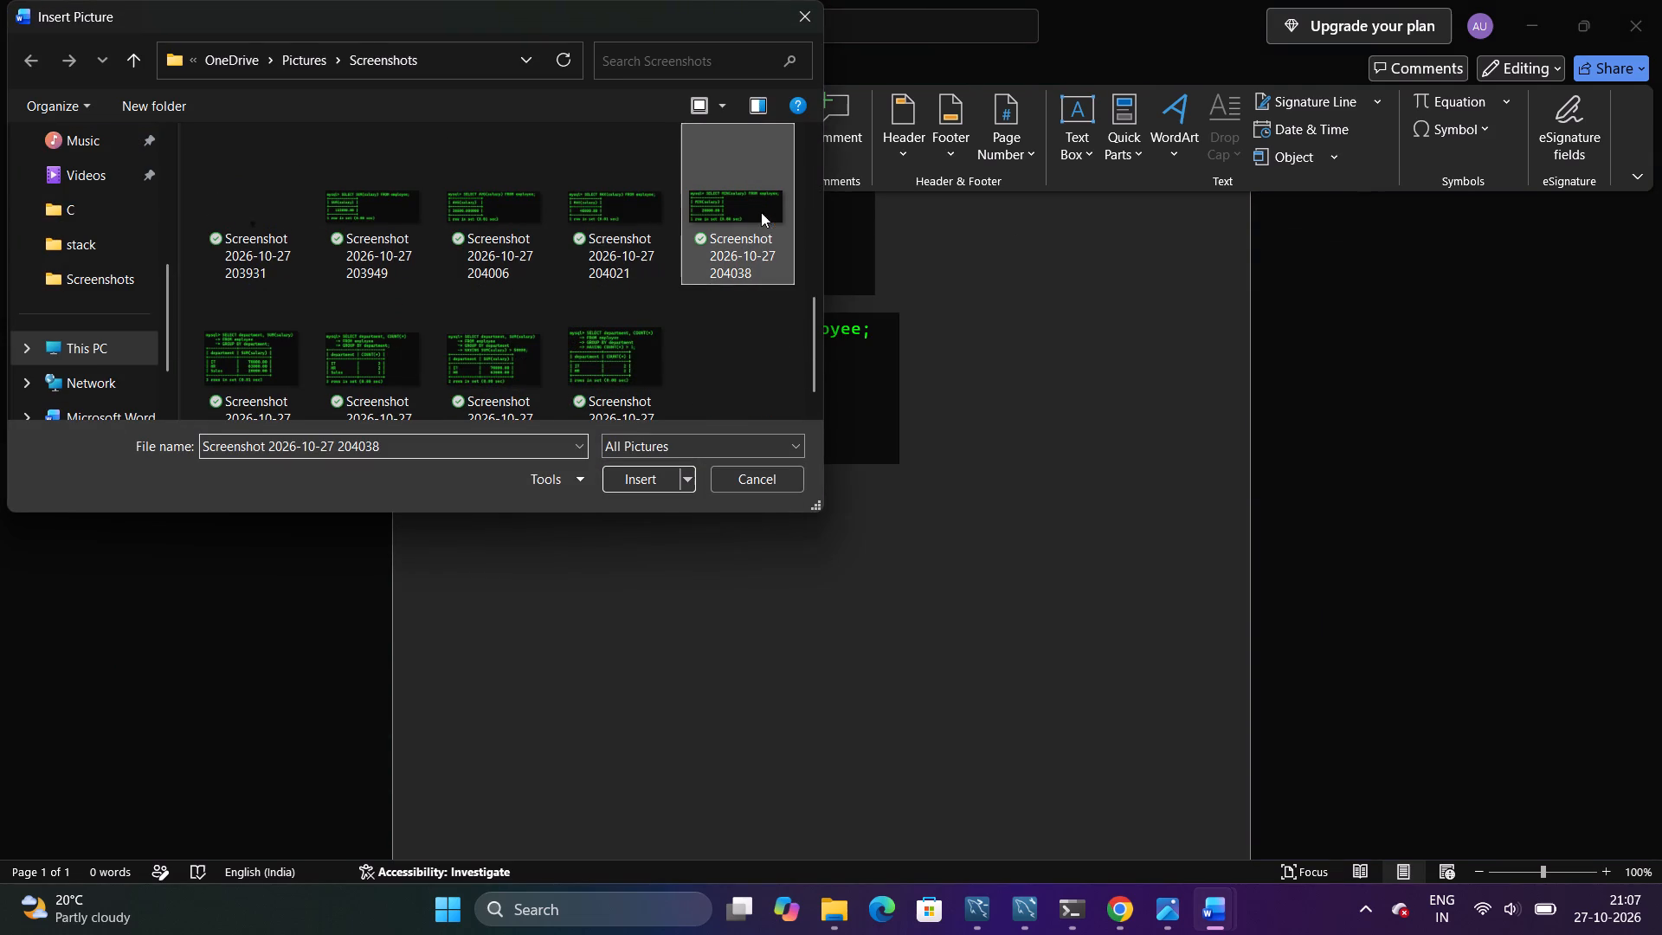
{"action": "left_click", "coordinate": [624, 470]}
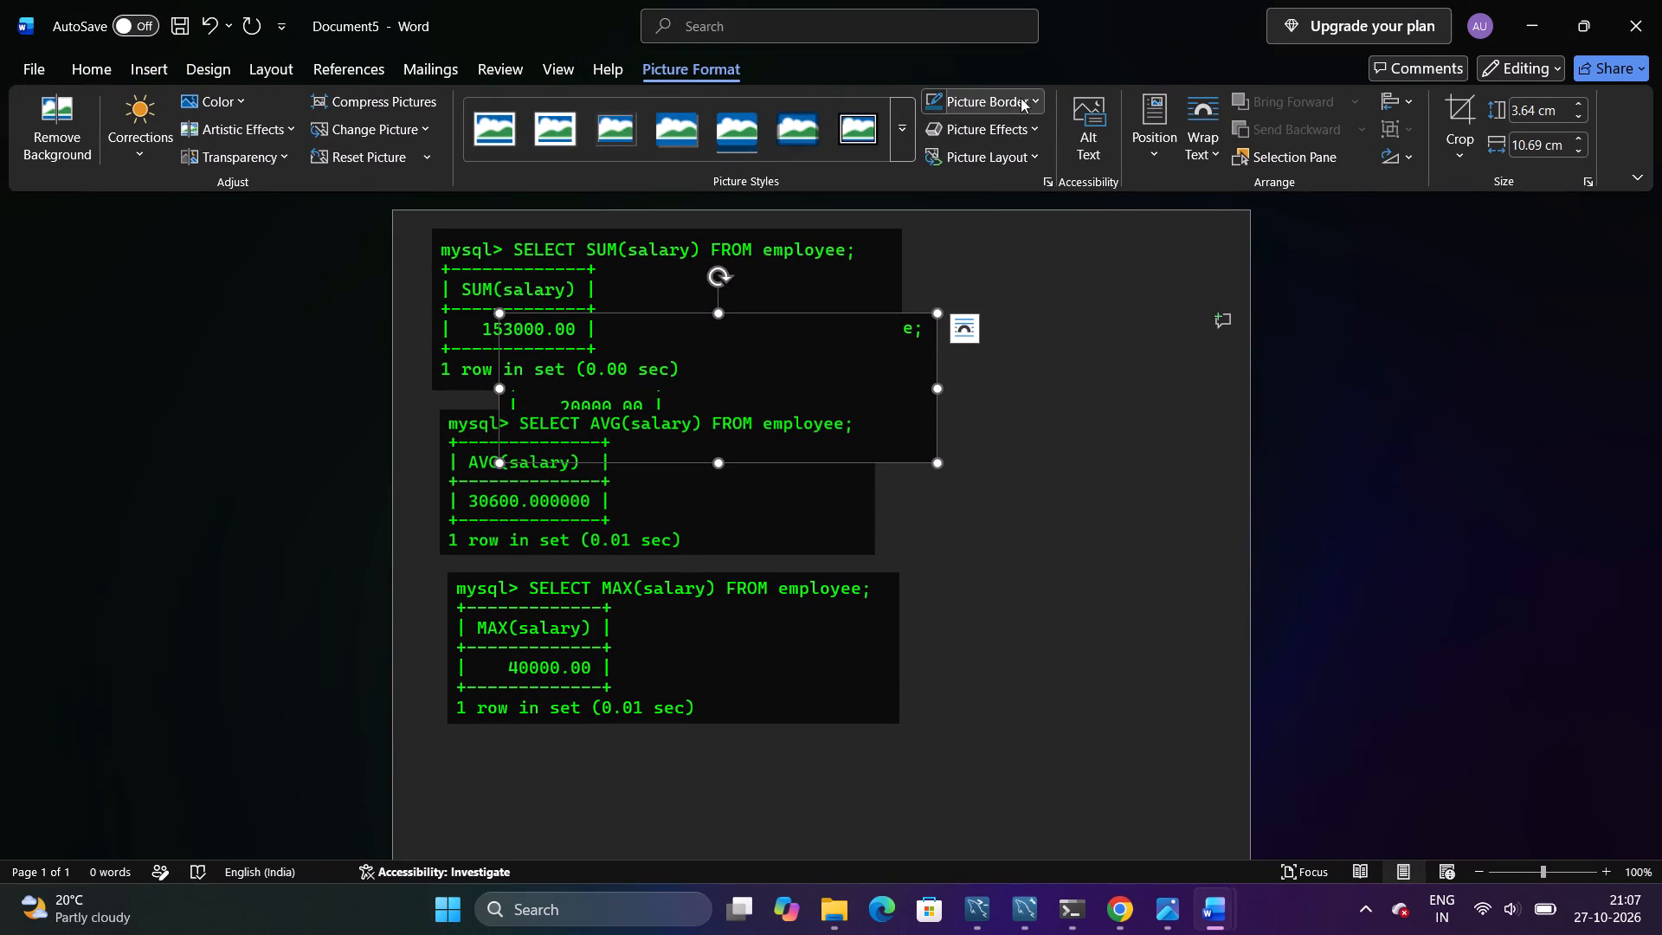
Set the MIN(salary) screenshot to In Front of Text and place it roughly left-aligned just below the MAX(salary) screenshot.
{"action": "left_click", "coordinate": [1201, 143]}
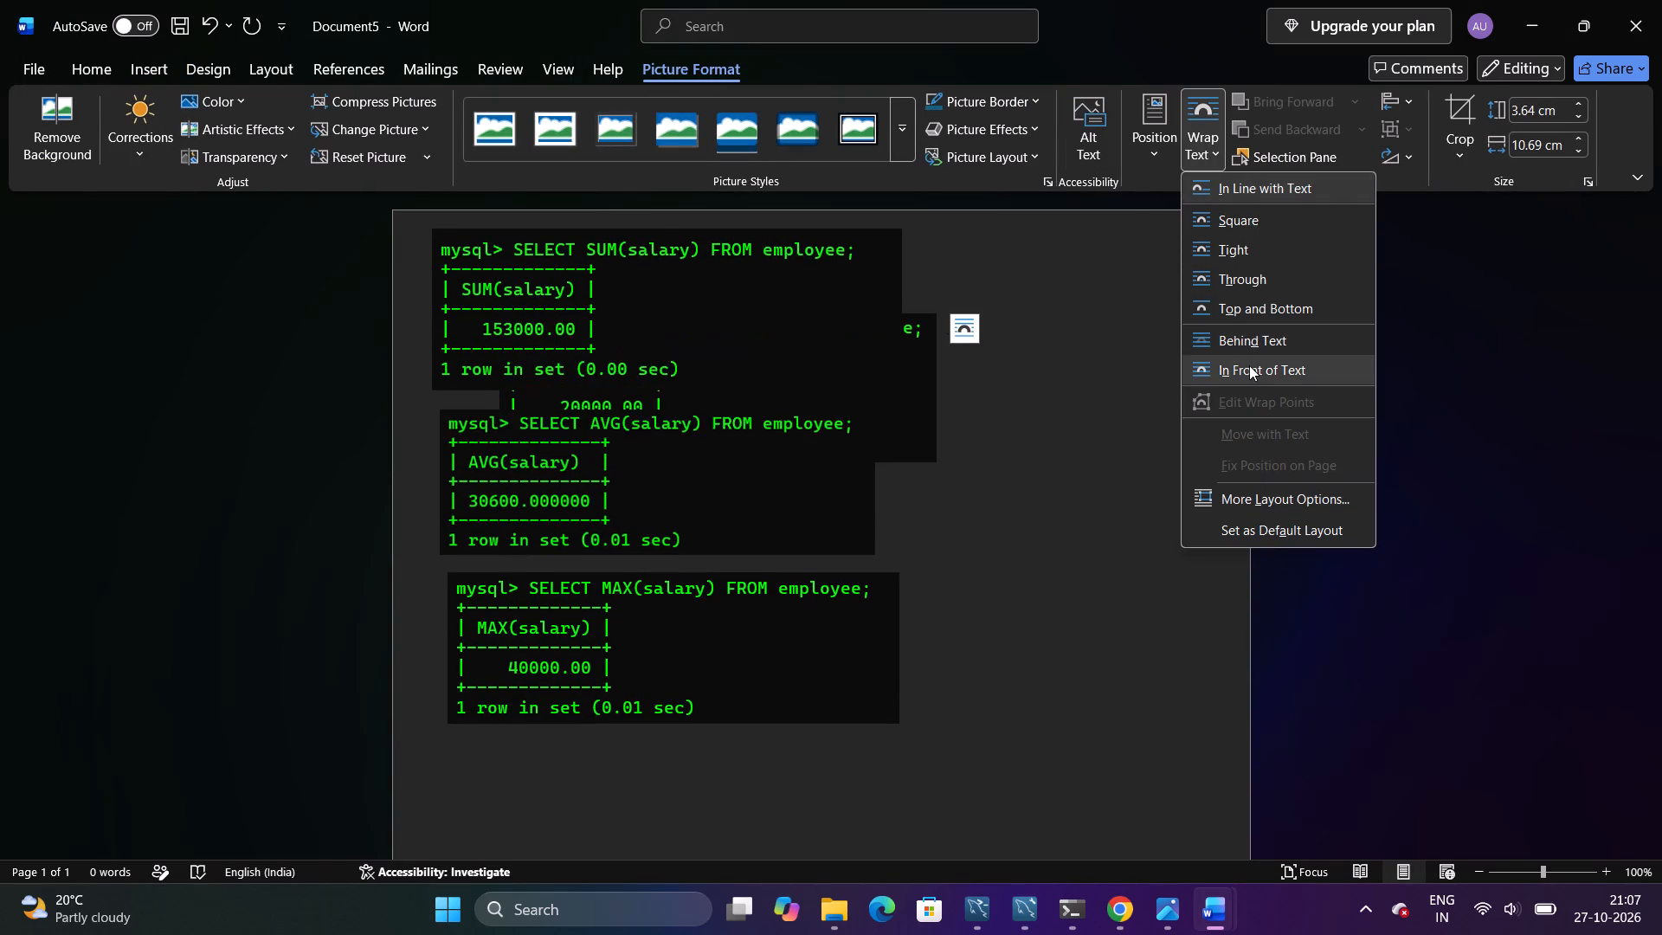
{"action": "left_click", "coordinate": [1250, 369]}
{"action": "left_click_drag", "start_coordinate": [848, 384], "coordinate": [831, 700]}
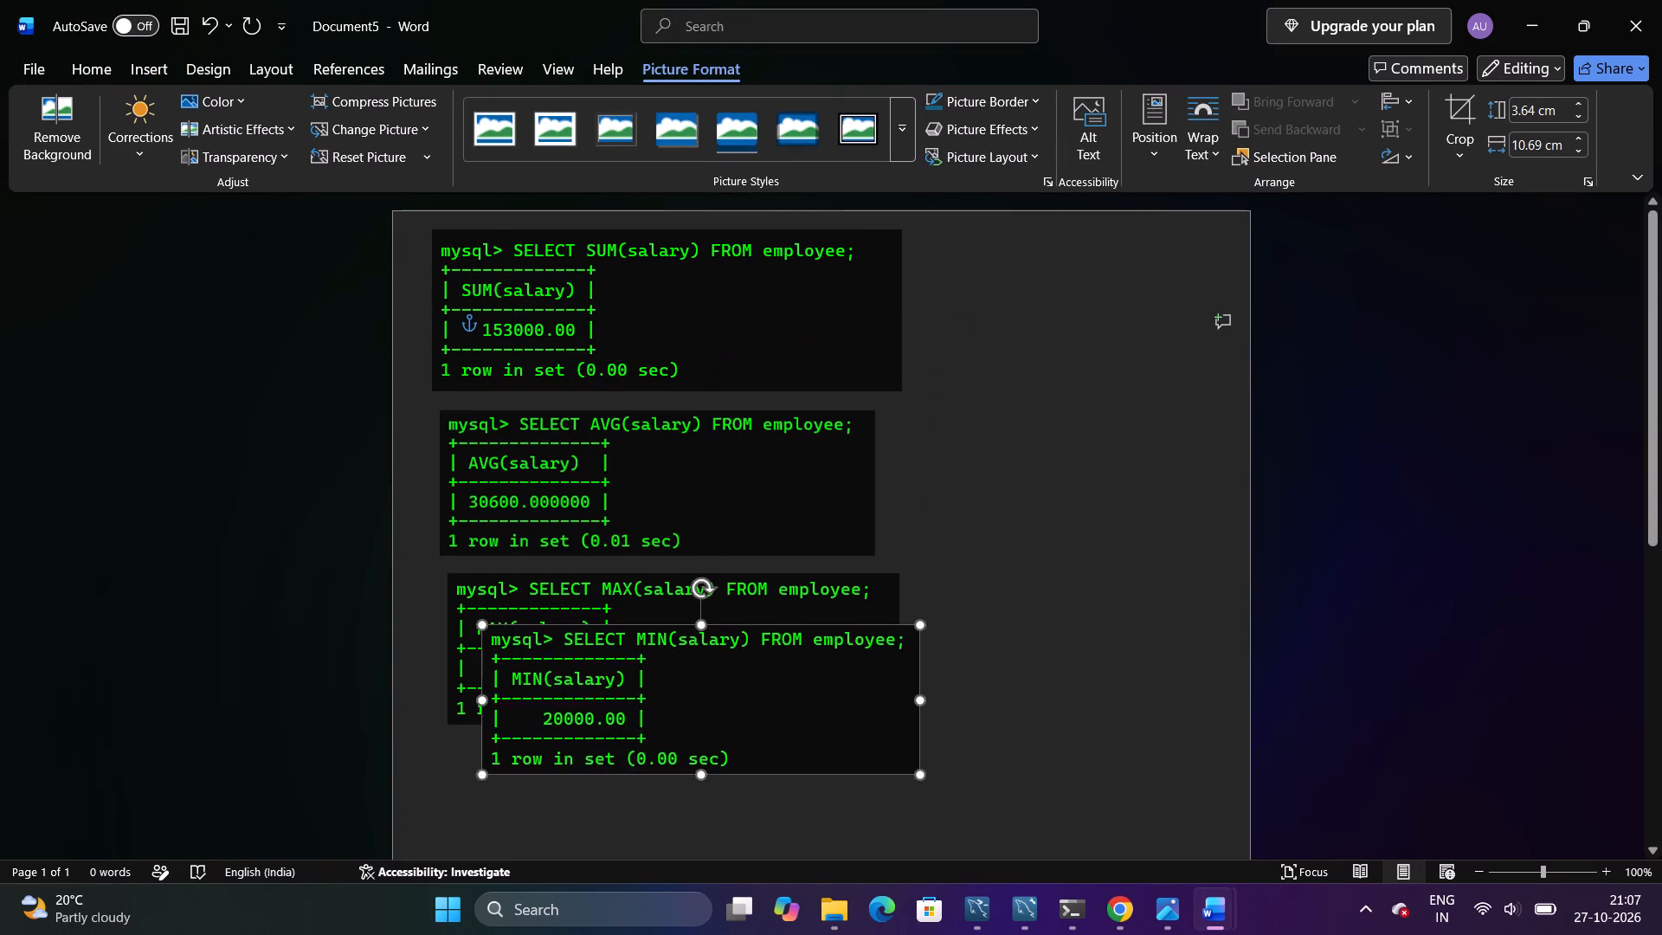
{"action": "left_click_drag", "start_coordinate": [831, 700], "coordinate": [802, 811]}
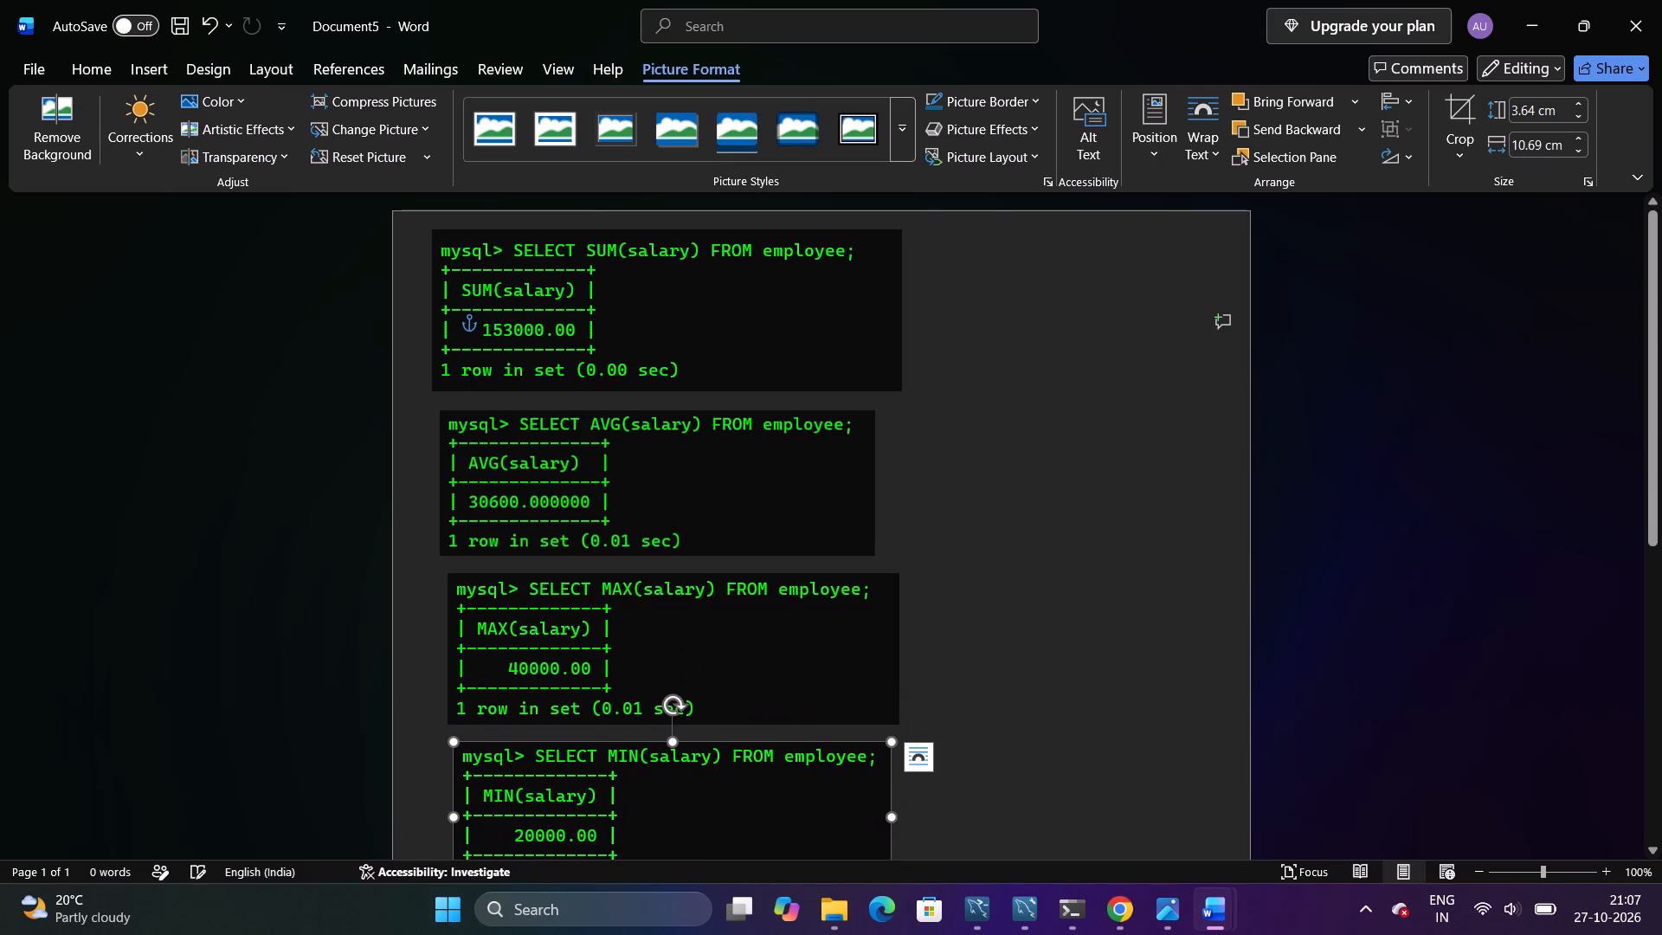
{"action": "scroll", "coordinate": [1051, 540], "scroll_direction": "down", "scroll_amount": 8}
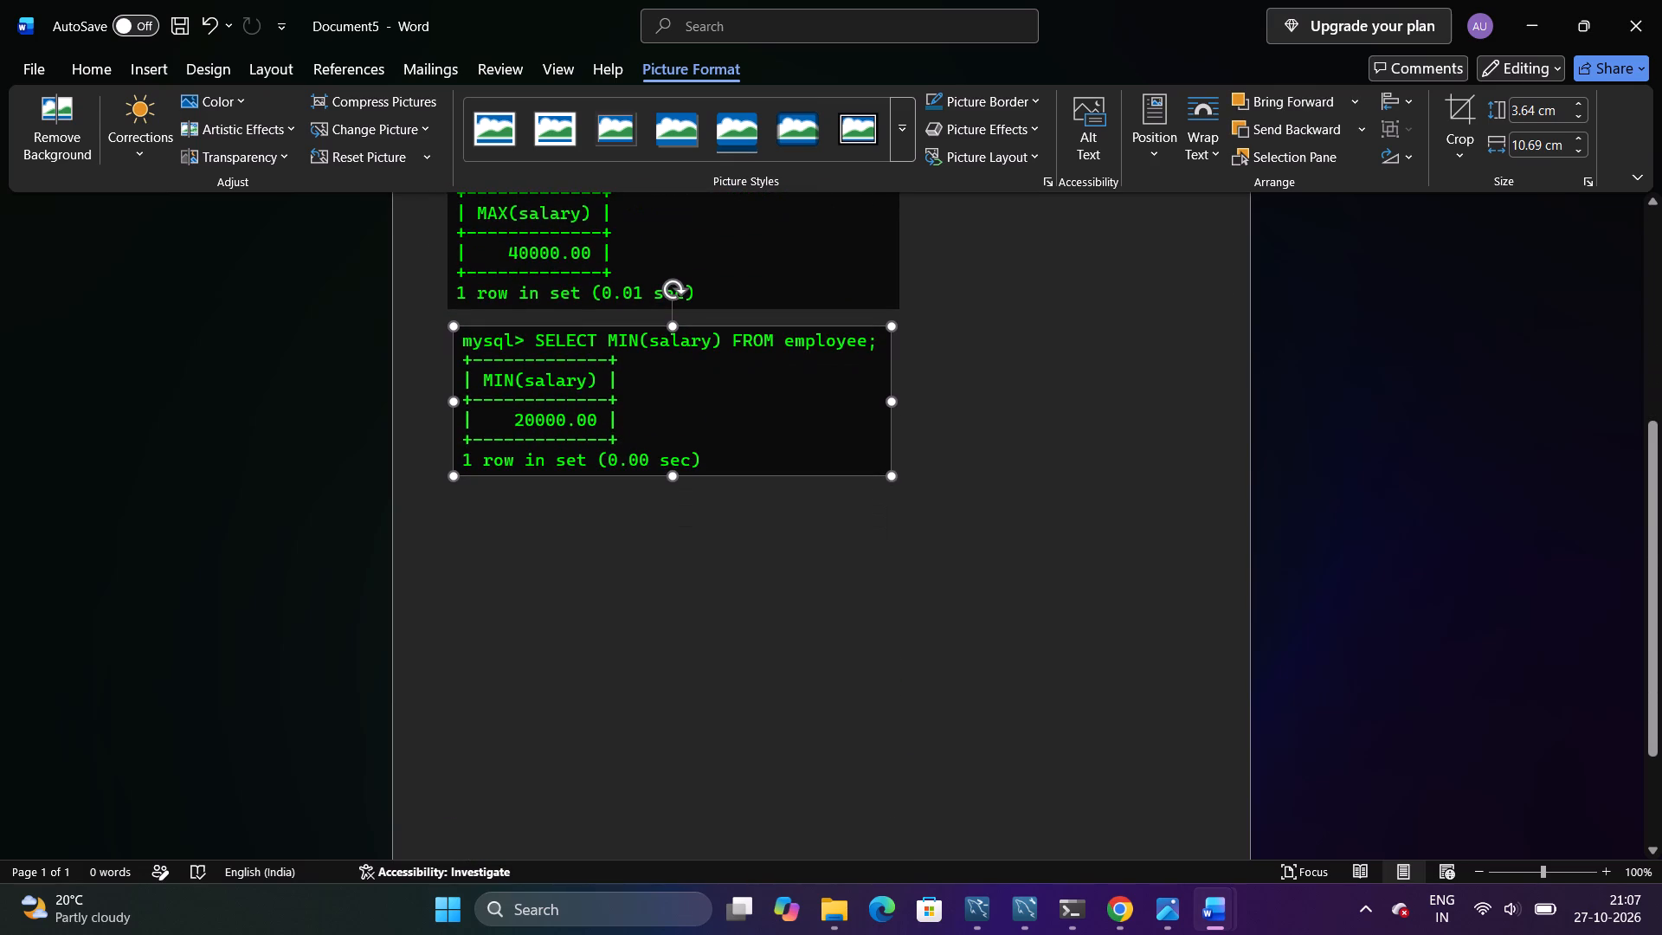
{"action": "left_click", "coordinate": [991, 302]}
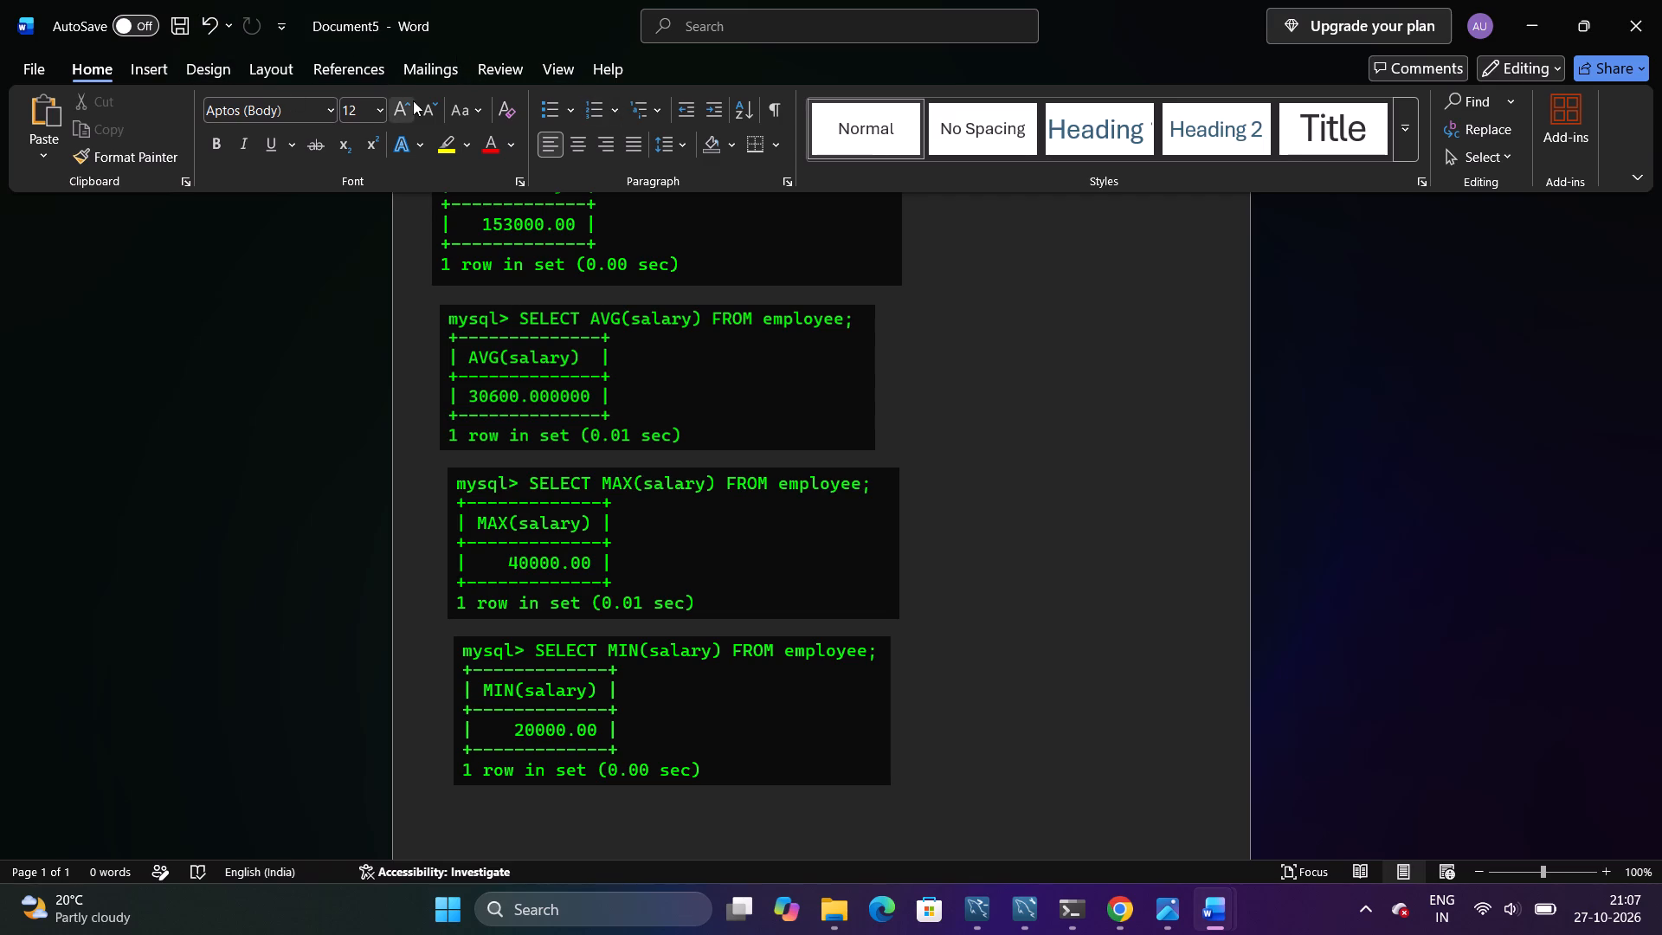
{"action": "left_click", "coordinate": [152, 62]}
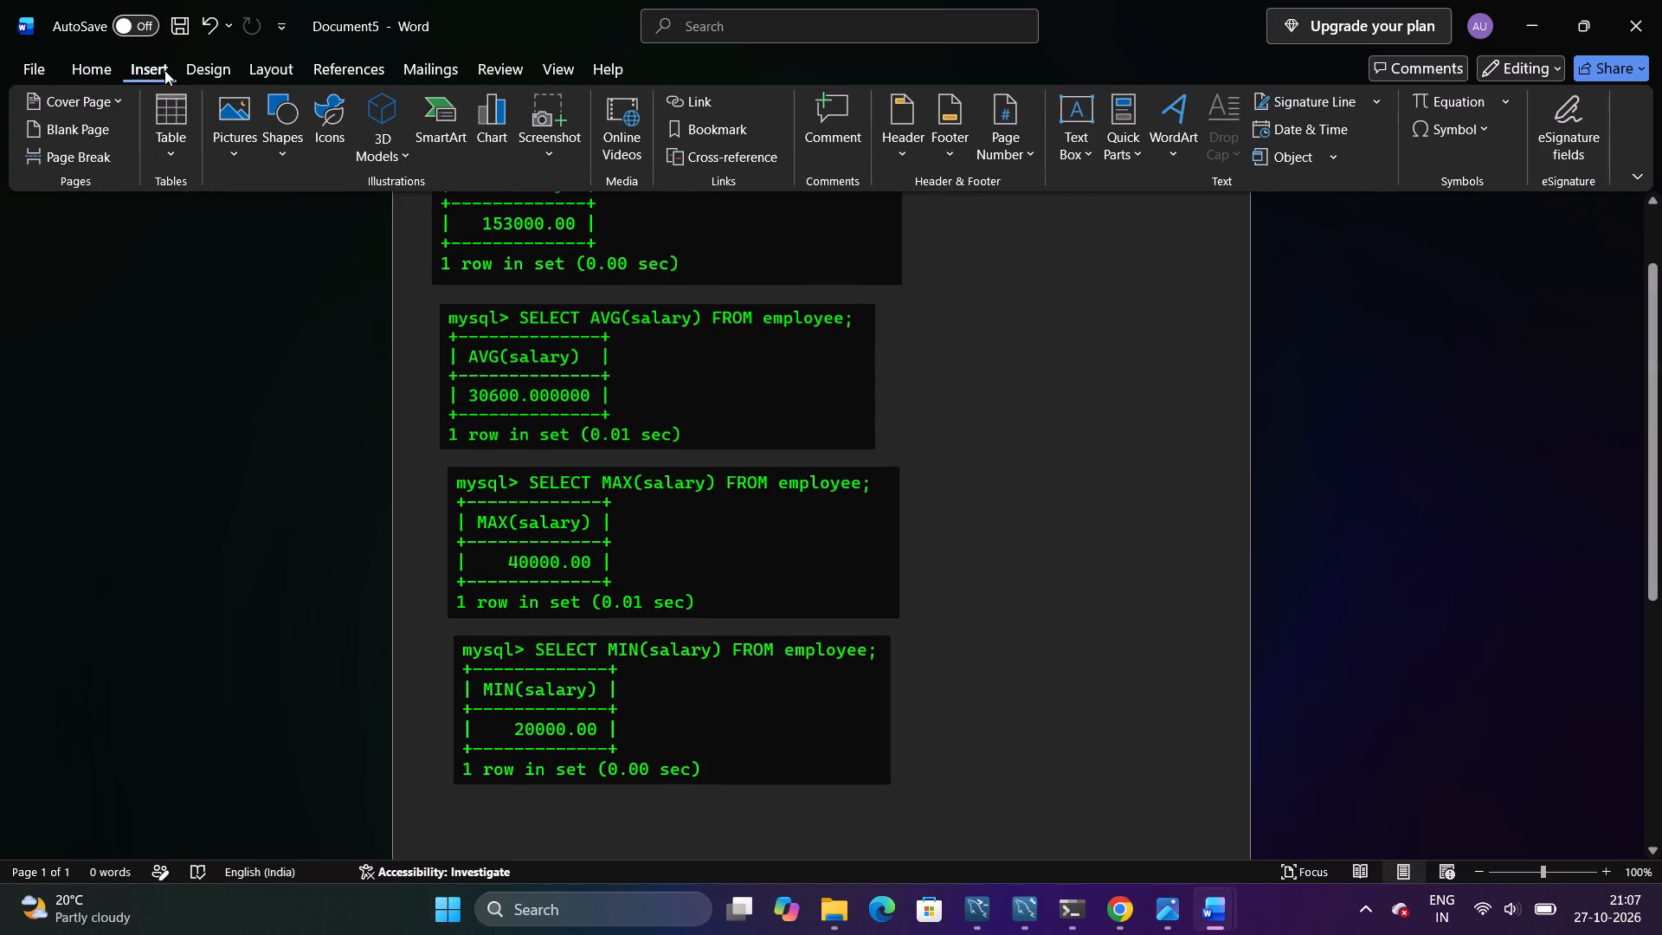
{"action": "left_click", "coordinate": [236, 164]}
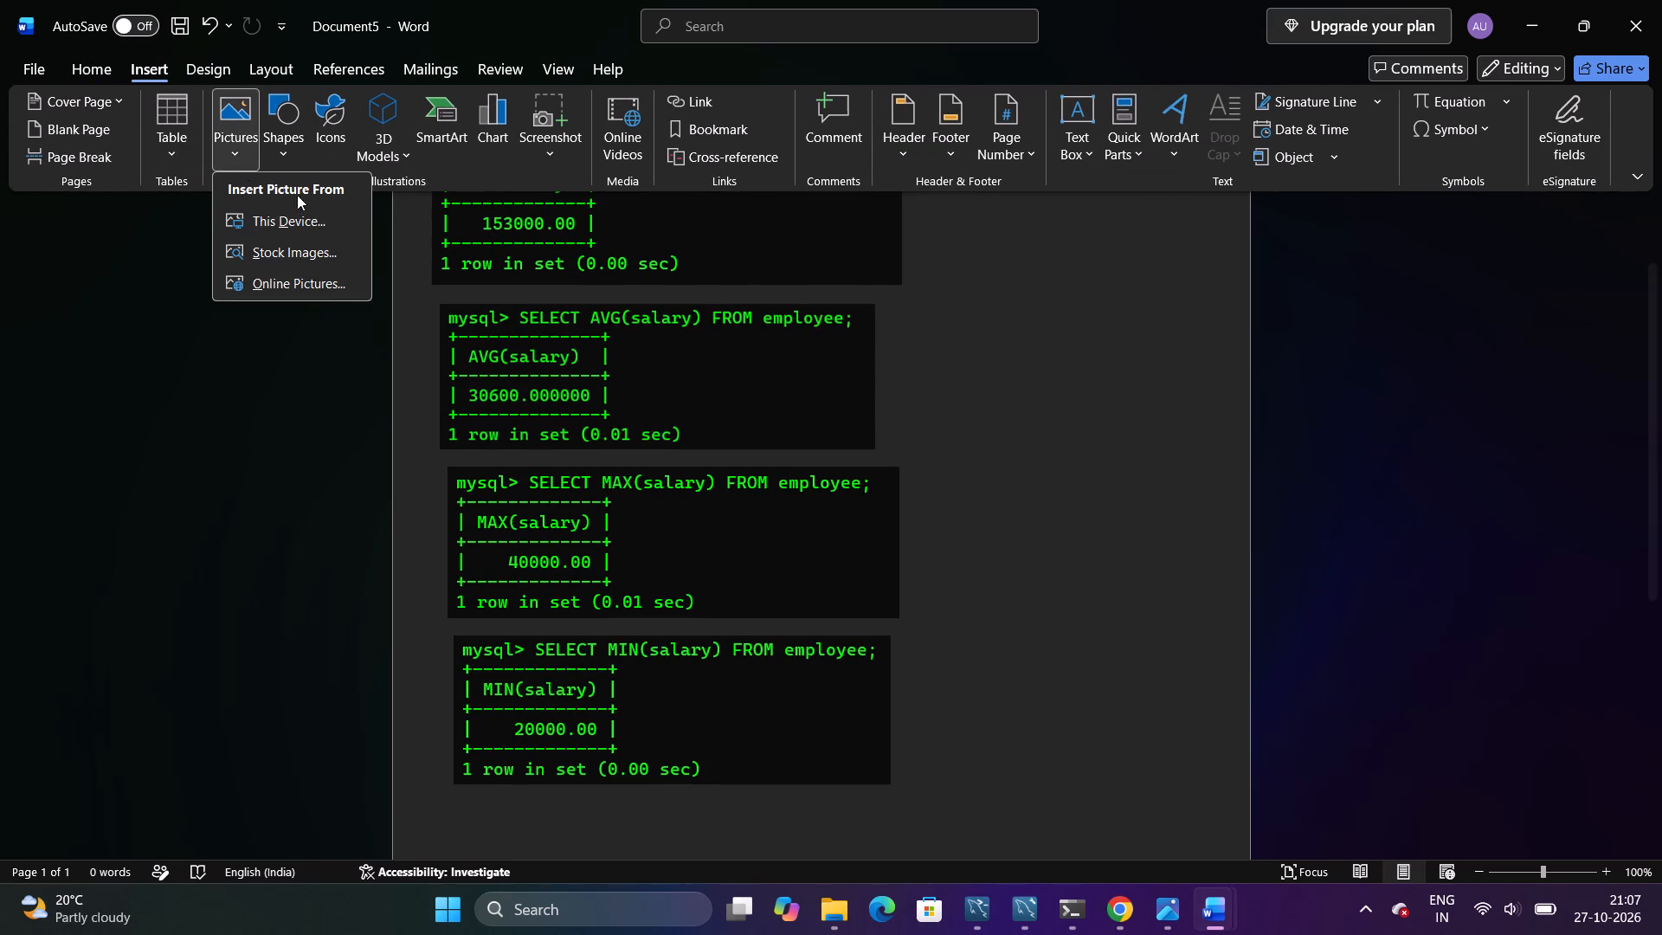
{"action": "left_click", "coordinate": [294, 219]}
{"action": "scroll", "coordinate": [678, 321], "scroll_direction": "down", "scroll_amount": 6}
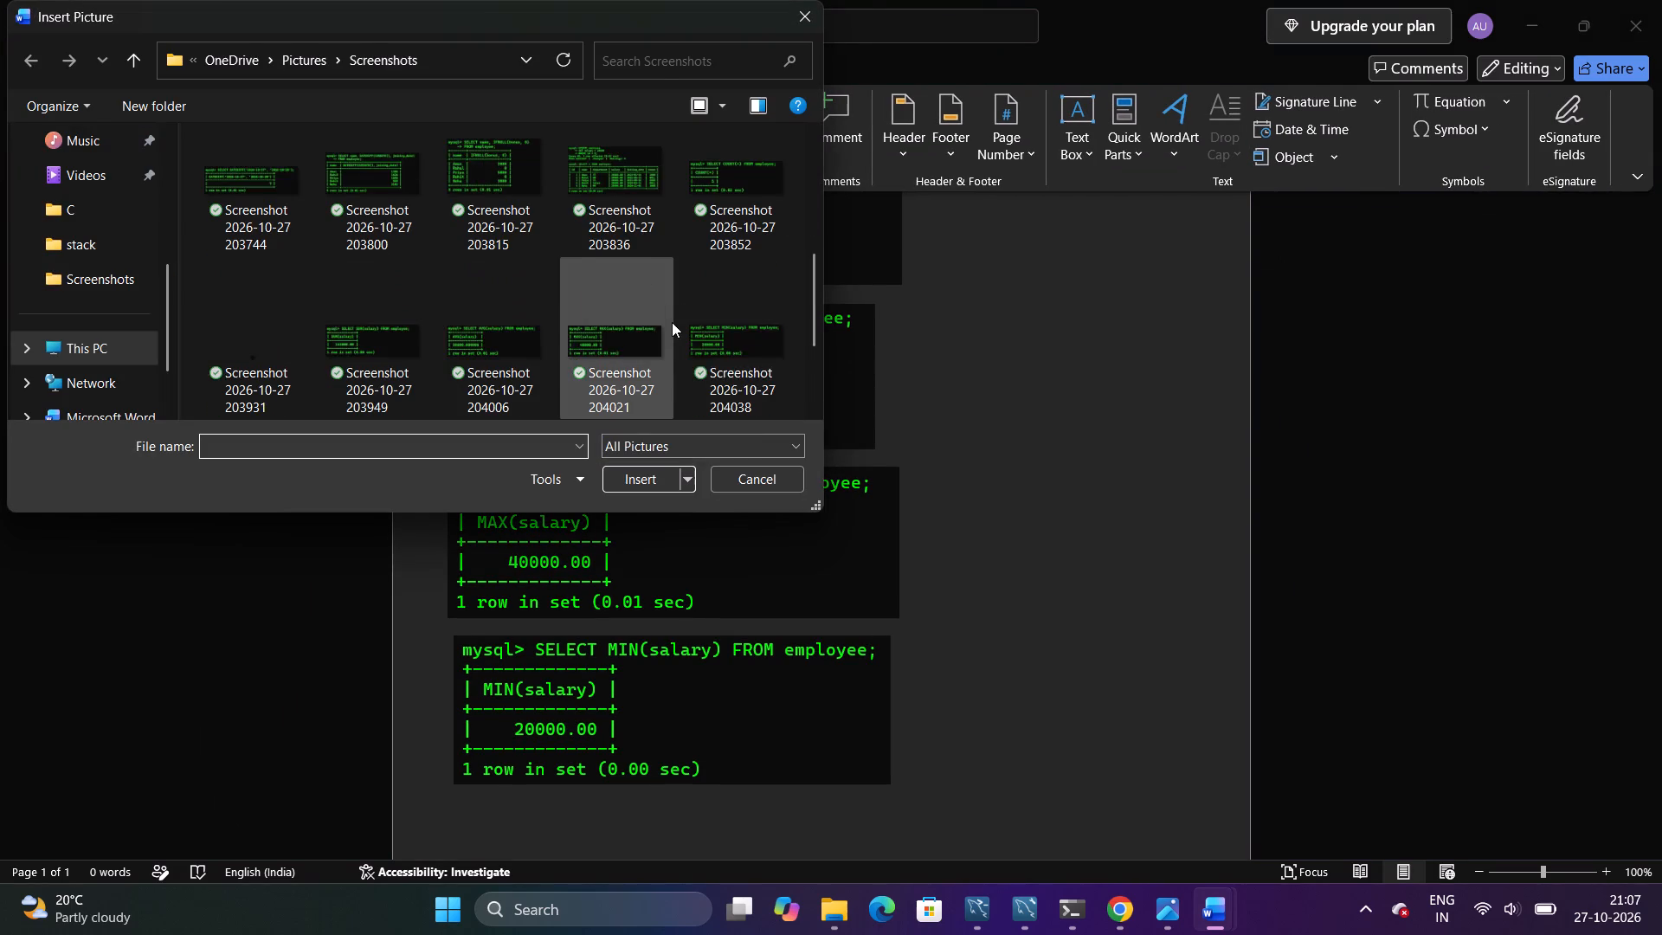
{"action": "scroll", "coordinate": [665, 319], "scroll_direction": "down", "scroll_amount": 6}
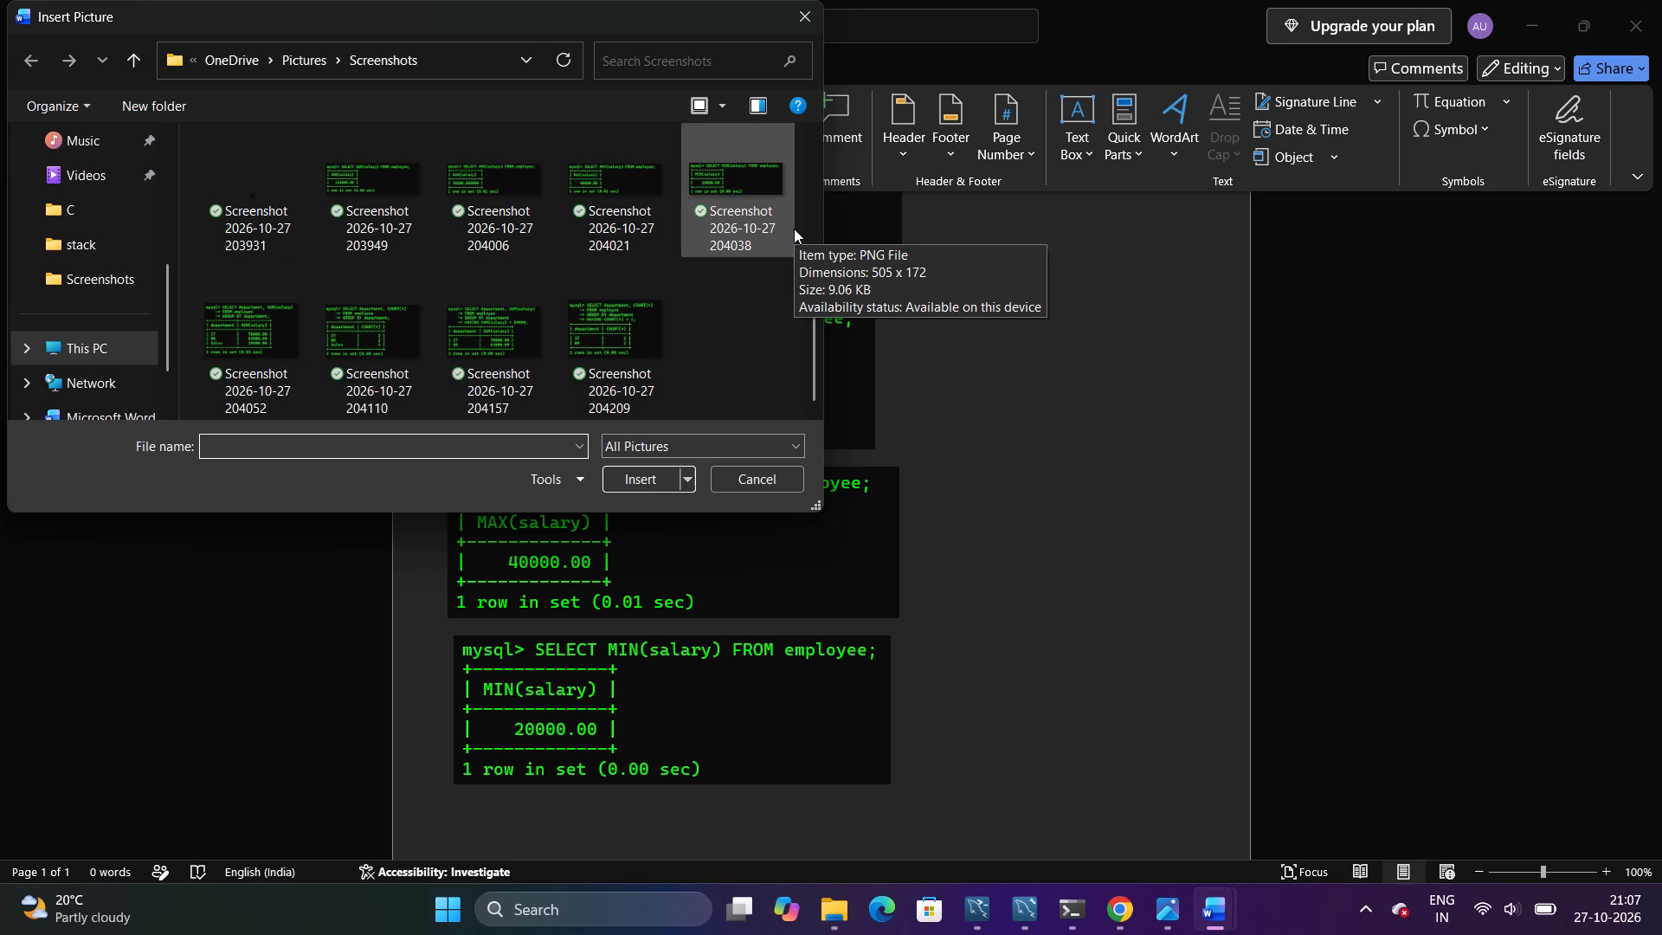
{"action": "left_click", "coordinate": [227, 320]}
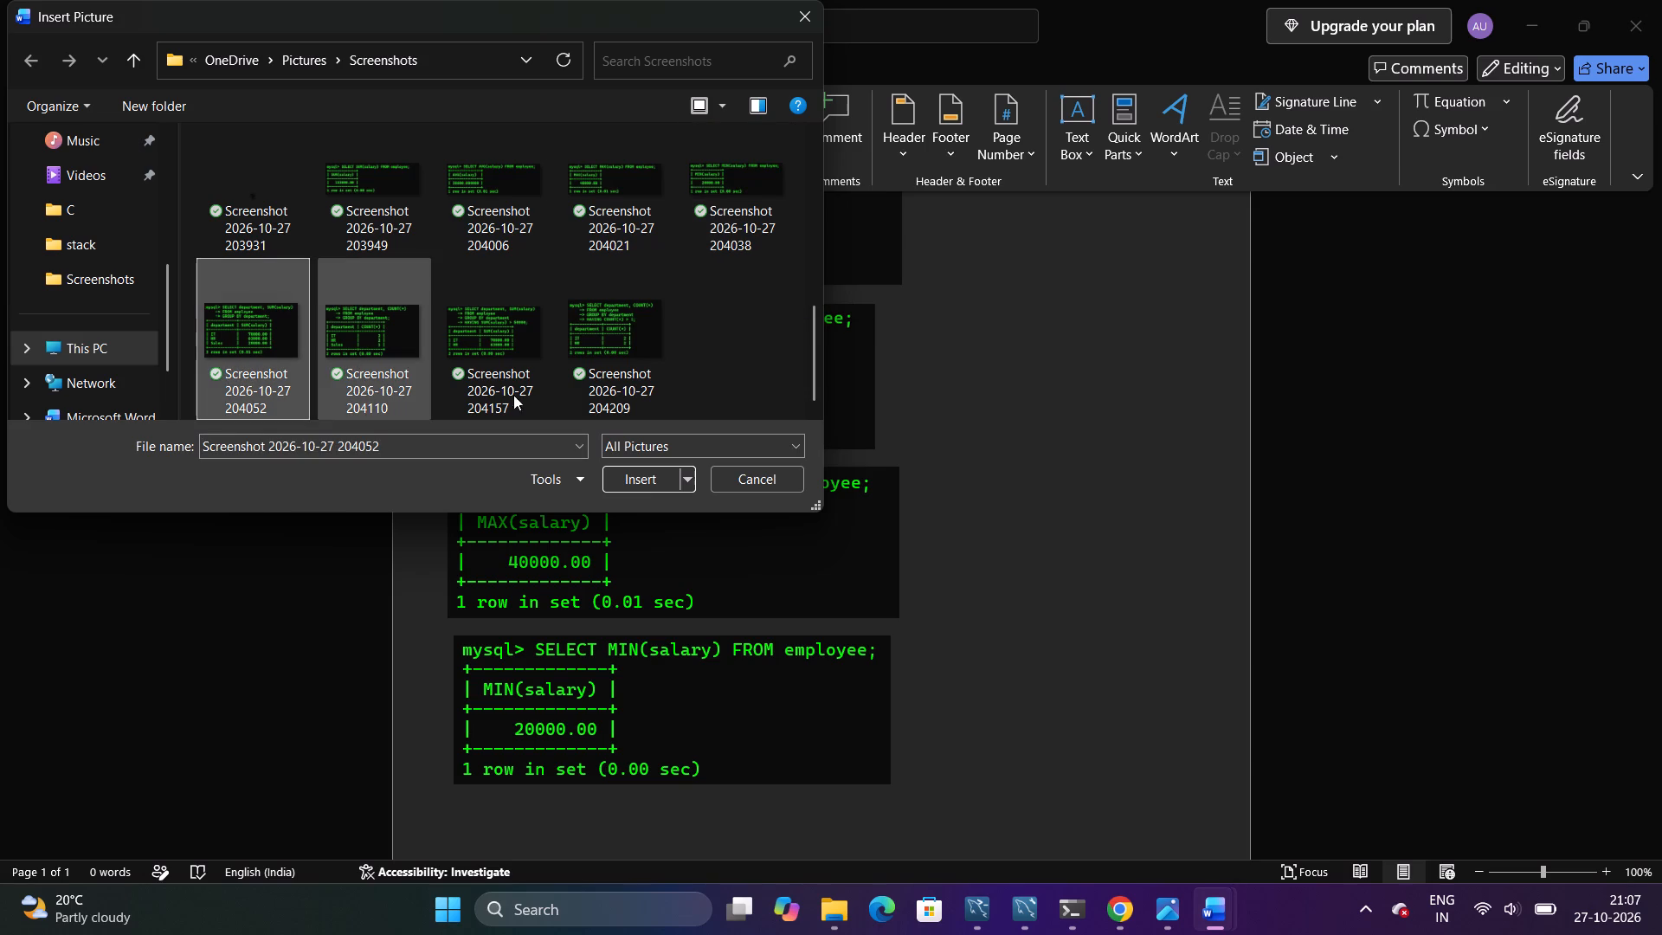
{"action": "left_click", "coordinate": [635, 480]}
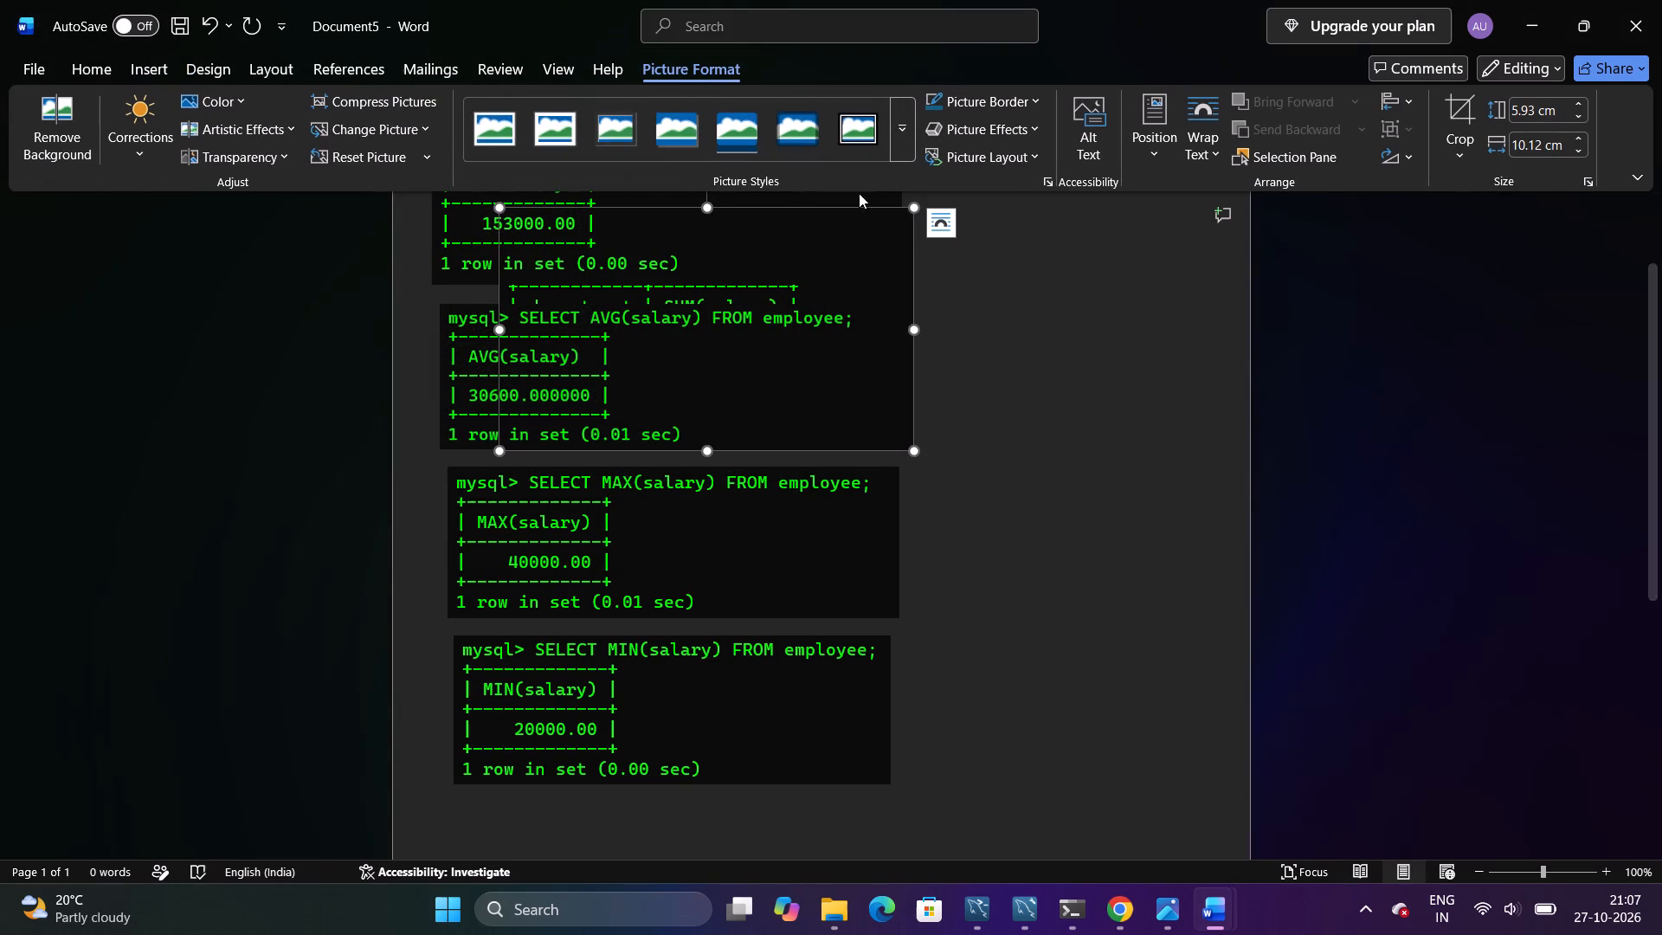
Set the department SUM(salary) screenshot to In Front of Text and left-align it just below the MIN(salary) screenshot.
{"action": "left_click", "coordinate": [1201, 146]}
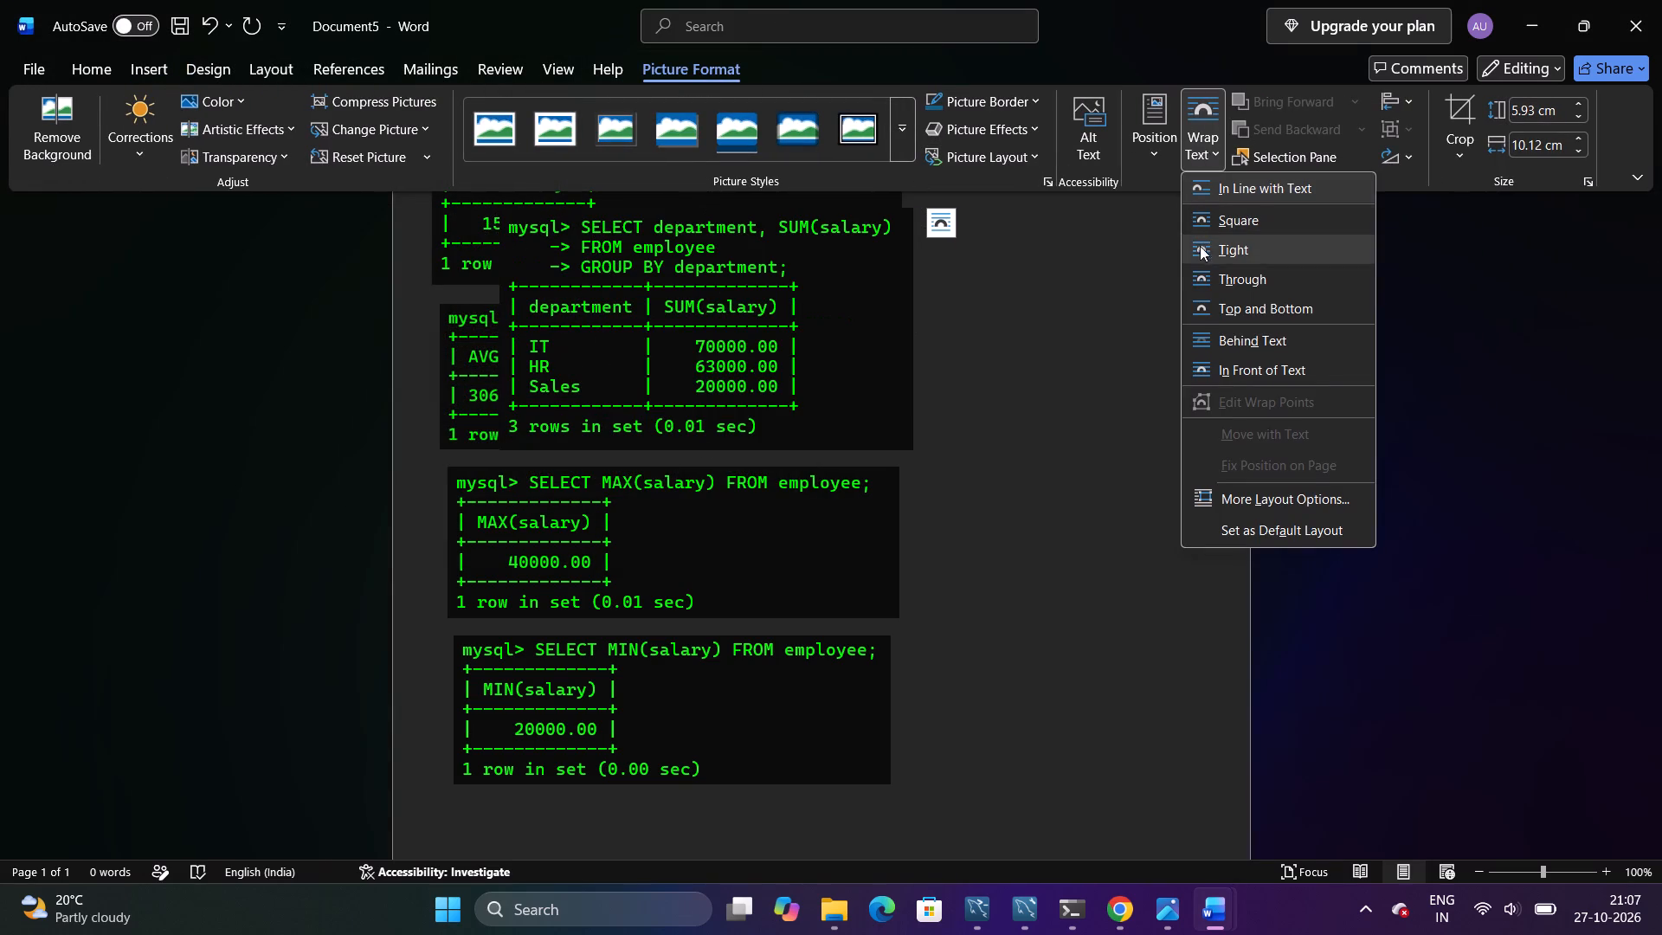
{"action": "left_click", "coordinate": [1233, 366]}
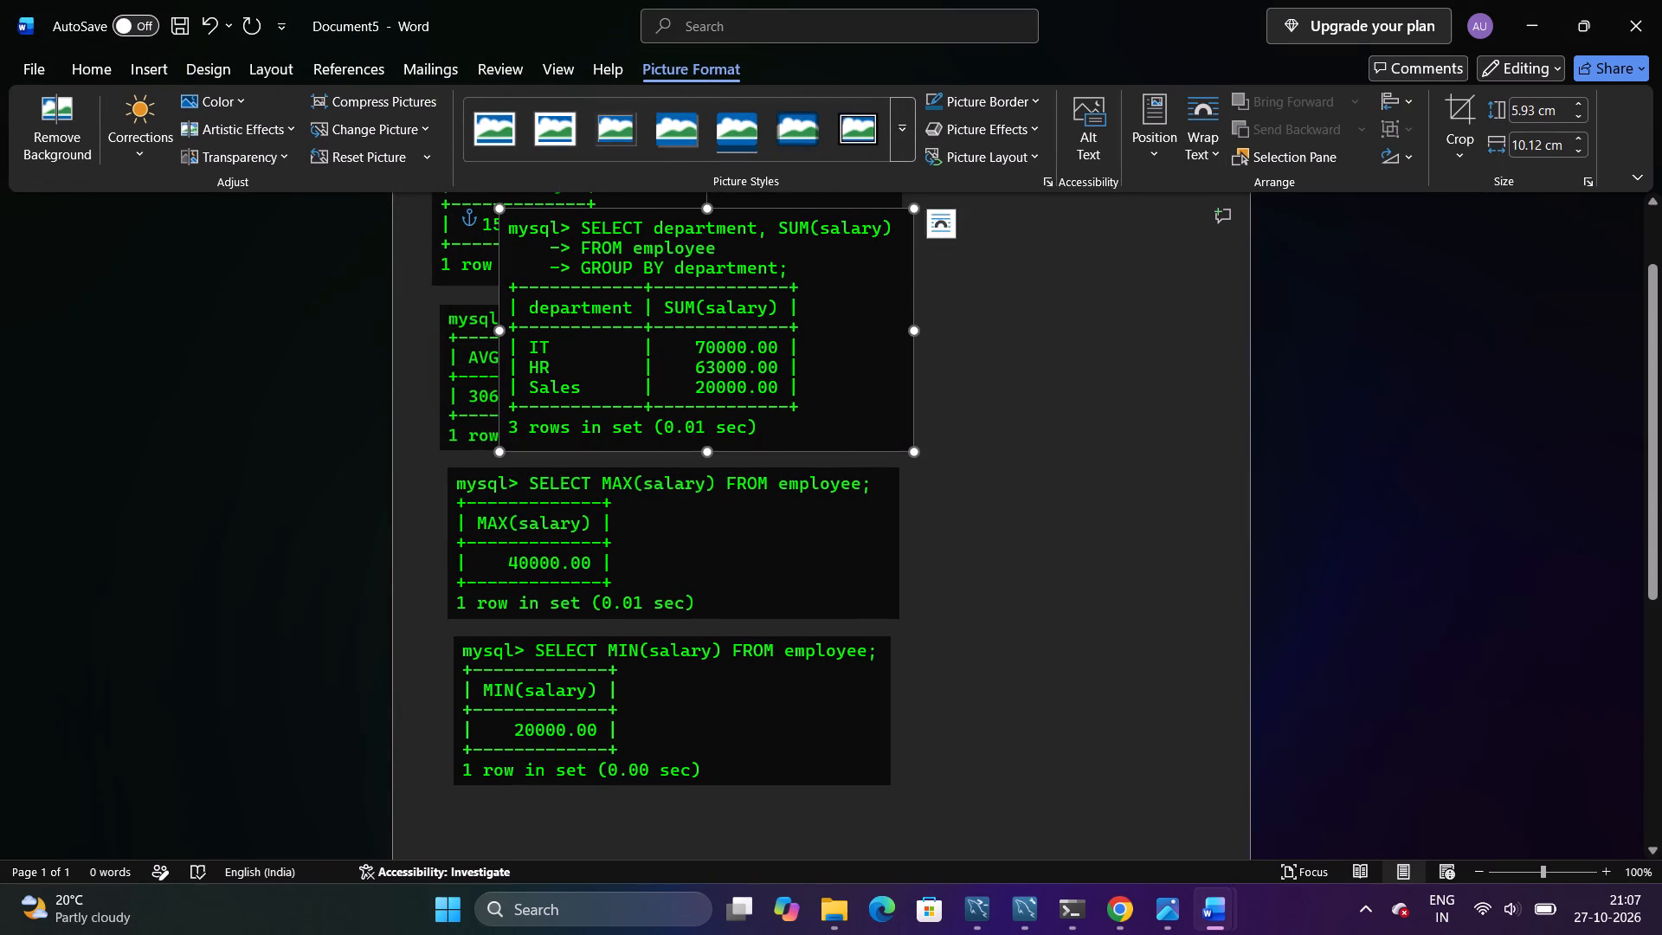
{"action": "left_click_drag", "start_coordinate": [770, 363], "coordinate": [943, 801]}
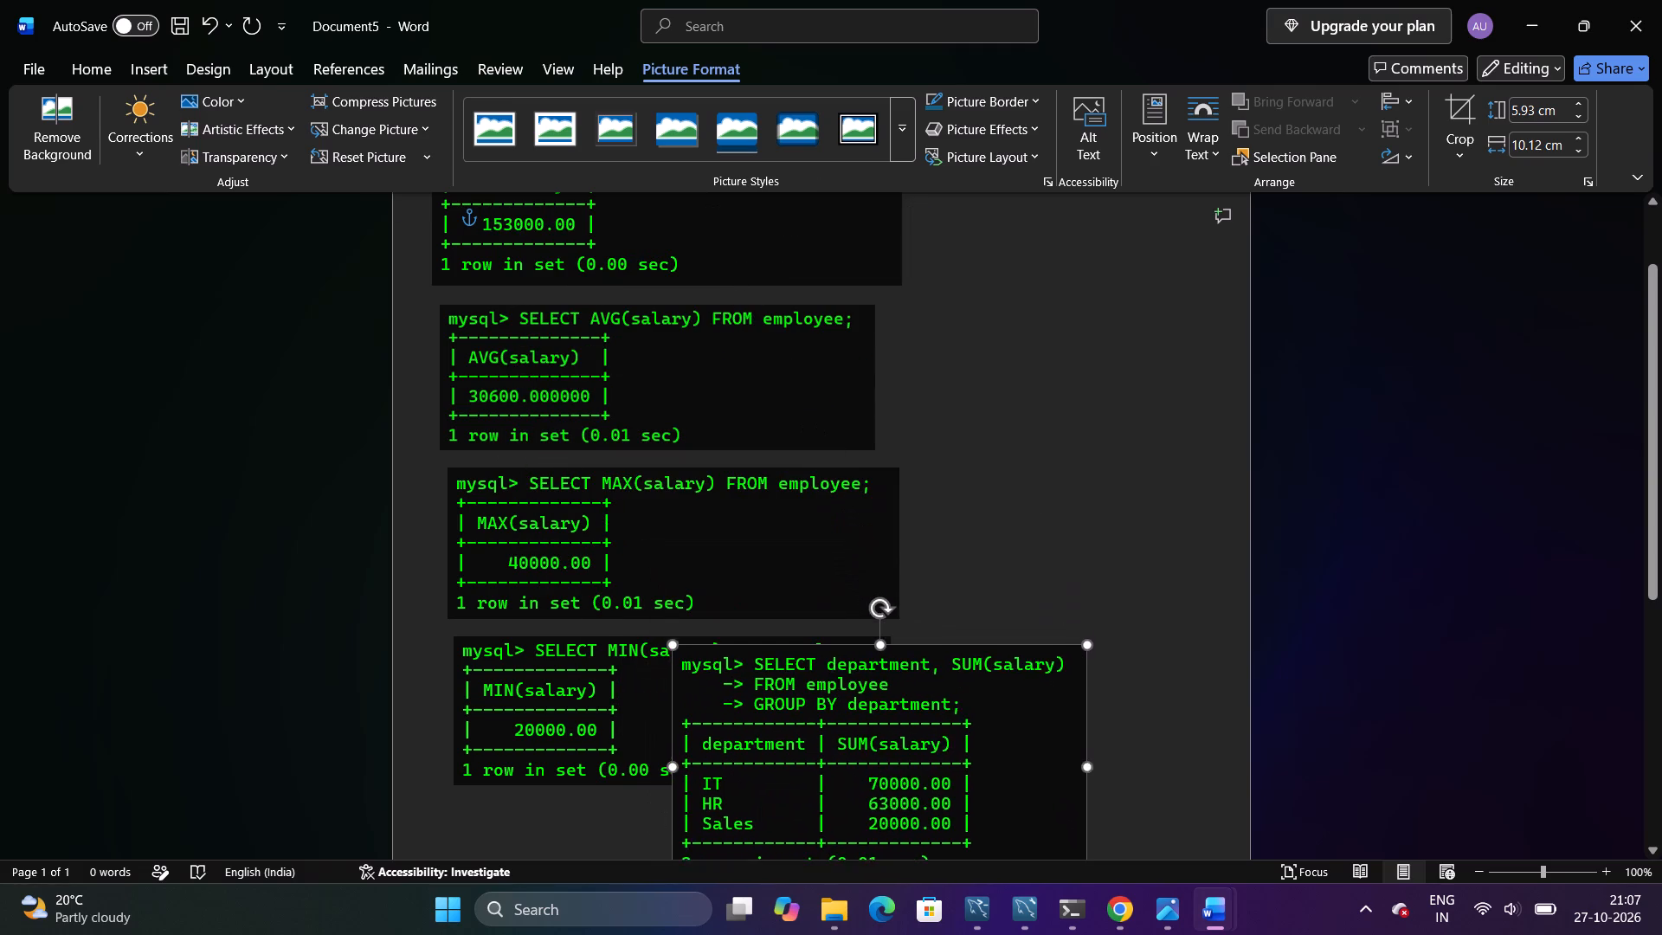
{"action": "left_click_drag", "start_coordinate": [943, 801], "coordinate": [944, 826]}
{"action": "scroll", "coordinate": [1014, 454], "scroll_direction": "down", "scroll_amount": 4}
{"action": "scroll", "coordinate": [904, 225], "scroll_direction": "down", "scroll_amount": 4}
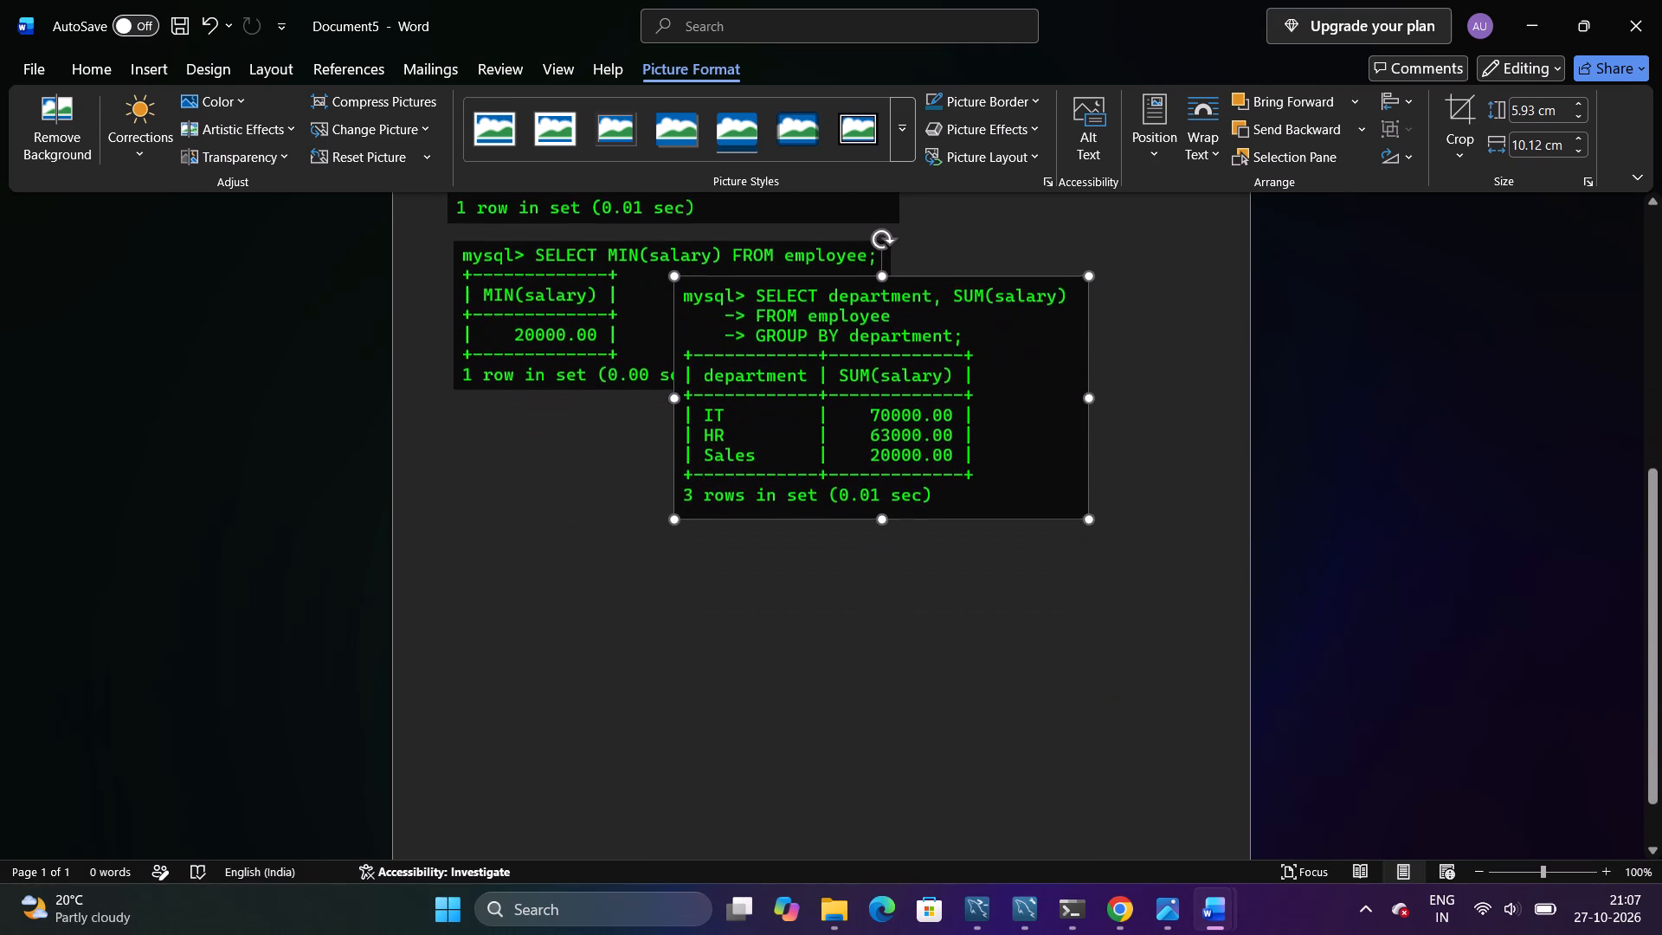
{"action": "left_click_drag", "start_coordinate": [897, 429], "coordinate": [712, 569]}
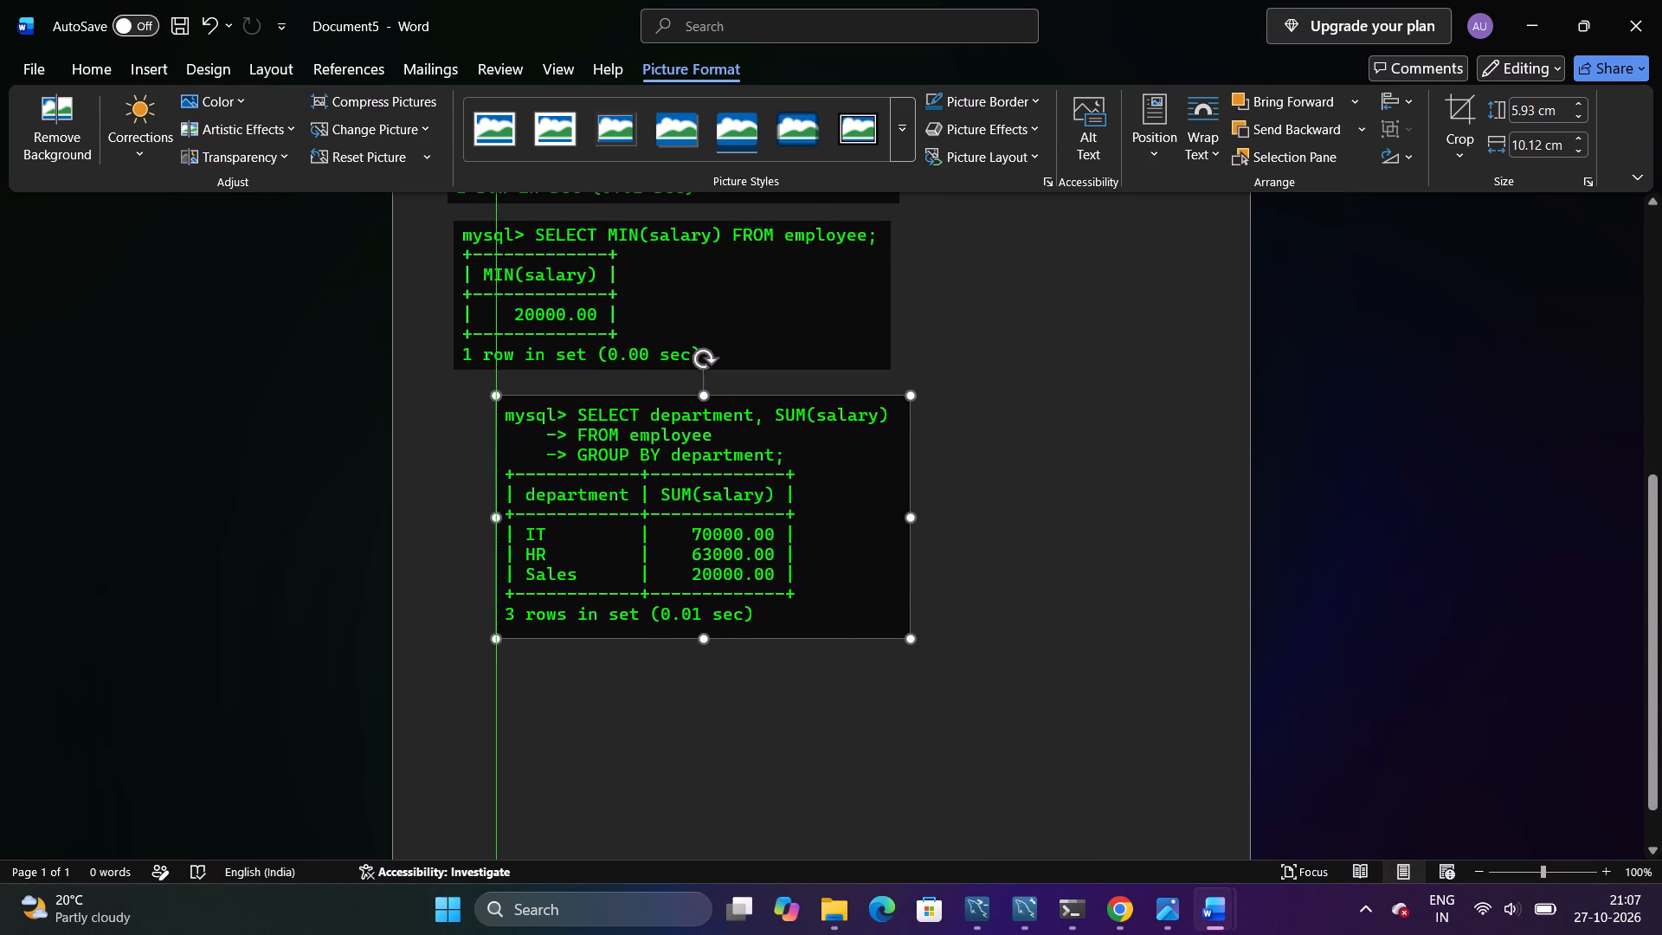
{"action": "left_click_drag", "start_coordinate": [712, 569], "coordinate": [677, 560]}
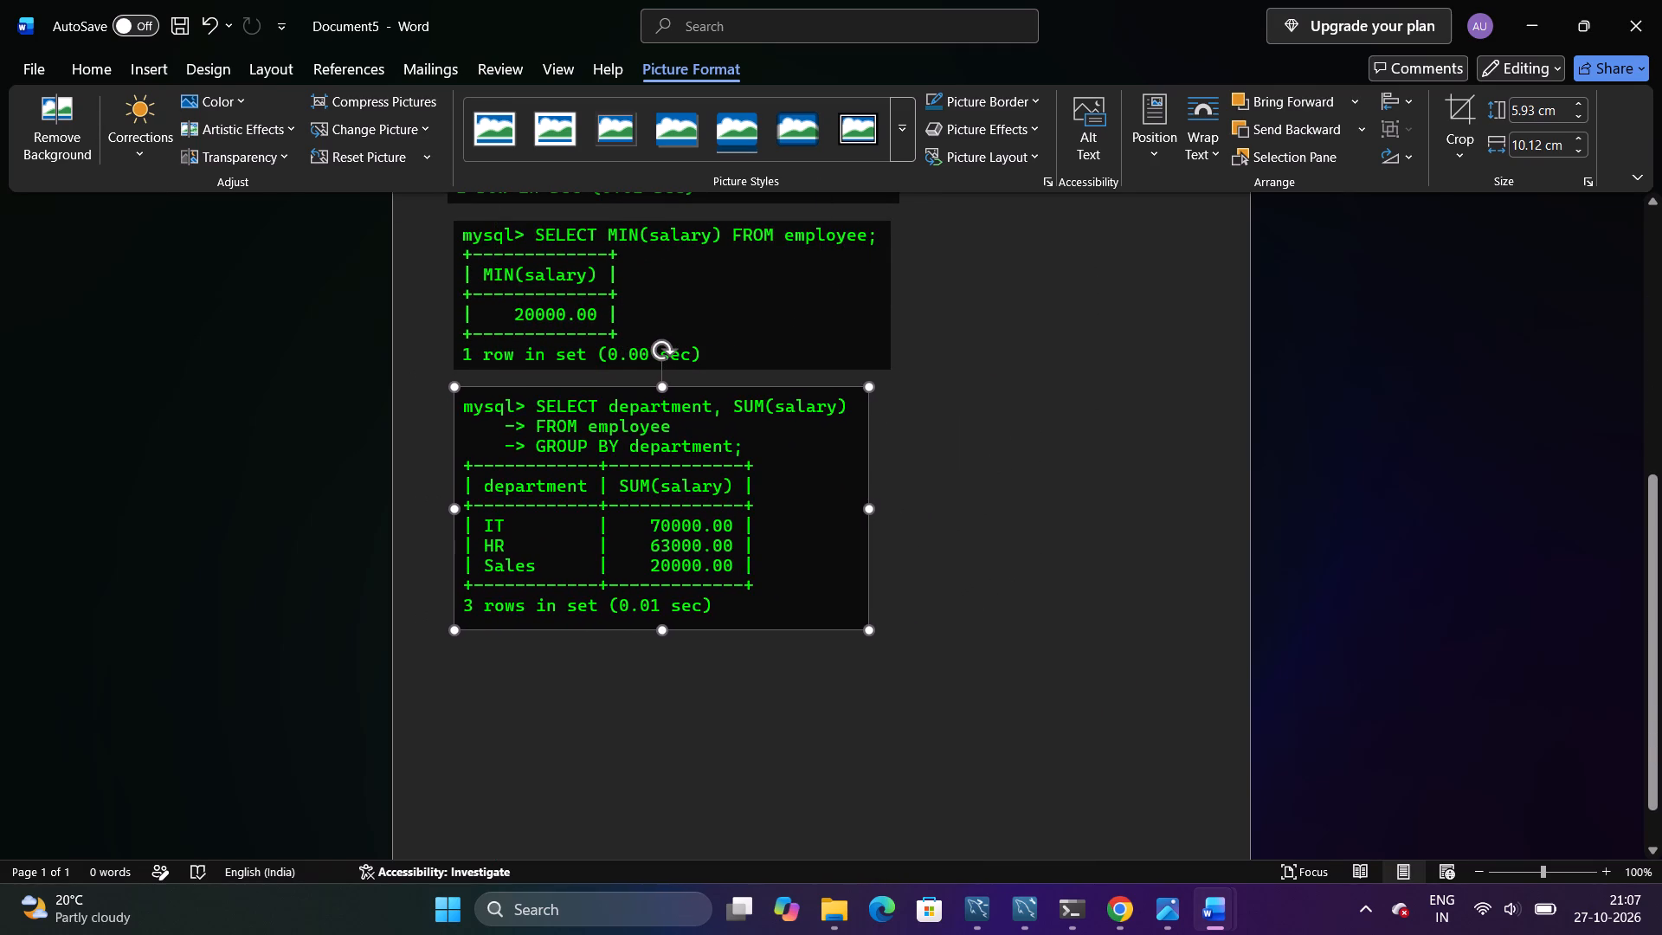
{"action": "left_click_drag", "start_coordinate": [677, 560], "coordinate": [678, 559]}
{"action": "left_click", "coordinate": [984, 405]}
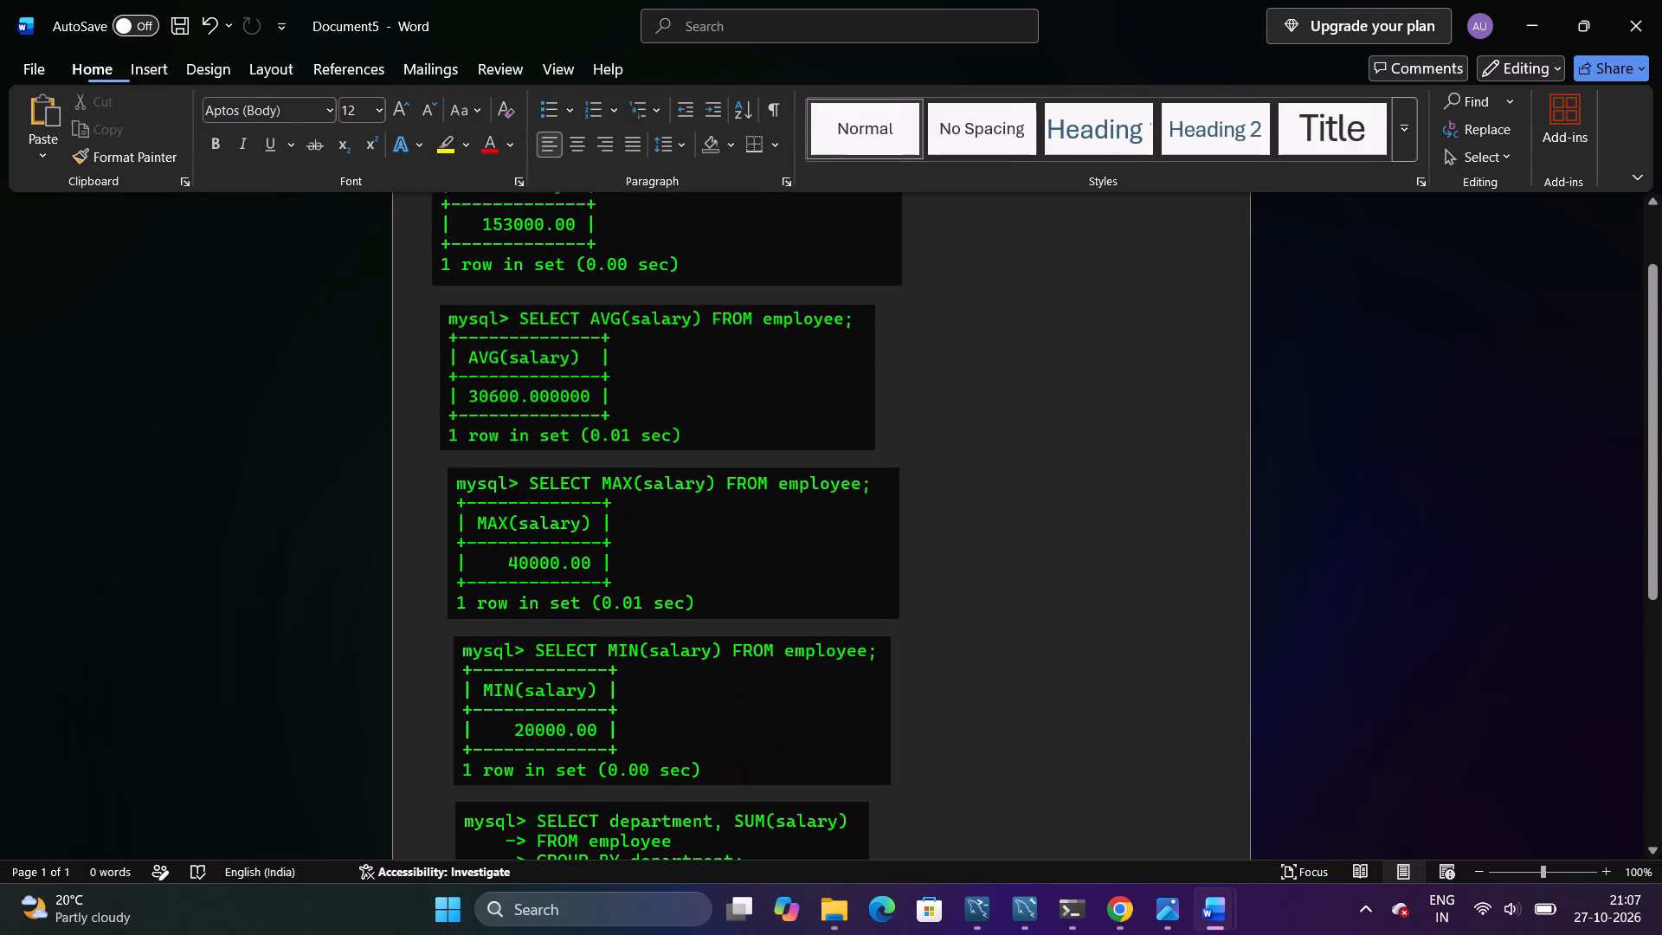
{"action": "scroll", "coordinate": [987, 396], "scroll_direction": "up", "scroll_amount": 6}
{"action": "scroll", "coordinate": [680, 193], "scroll_direction": "down", "scroll_amount": 10}
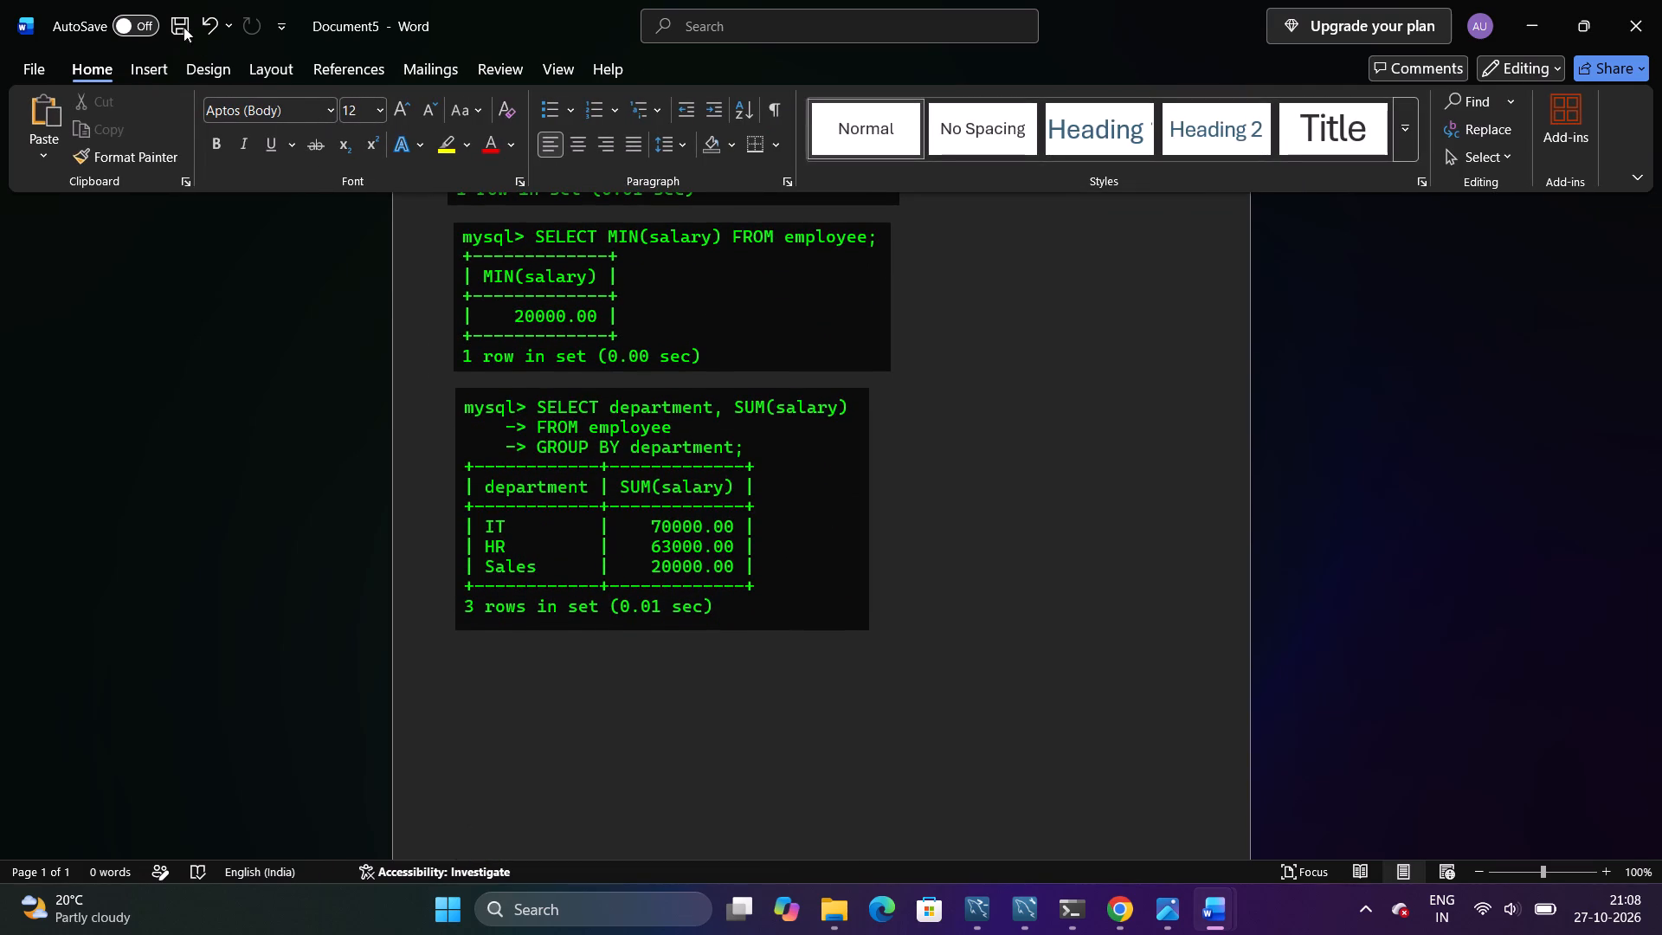
{"action": "left_click", "coordinate": [159, 69]}
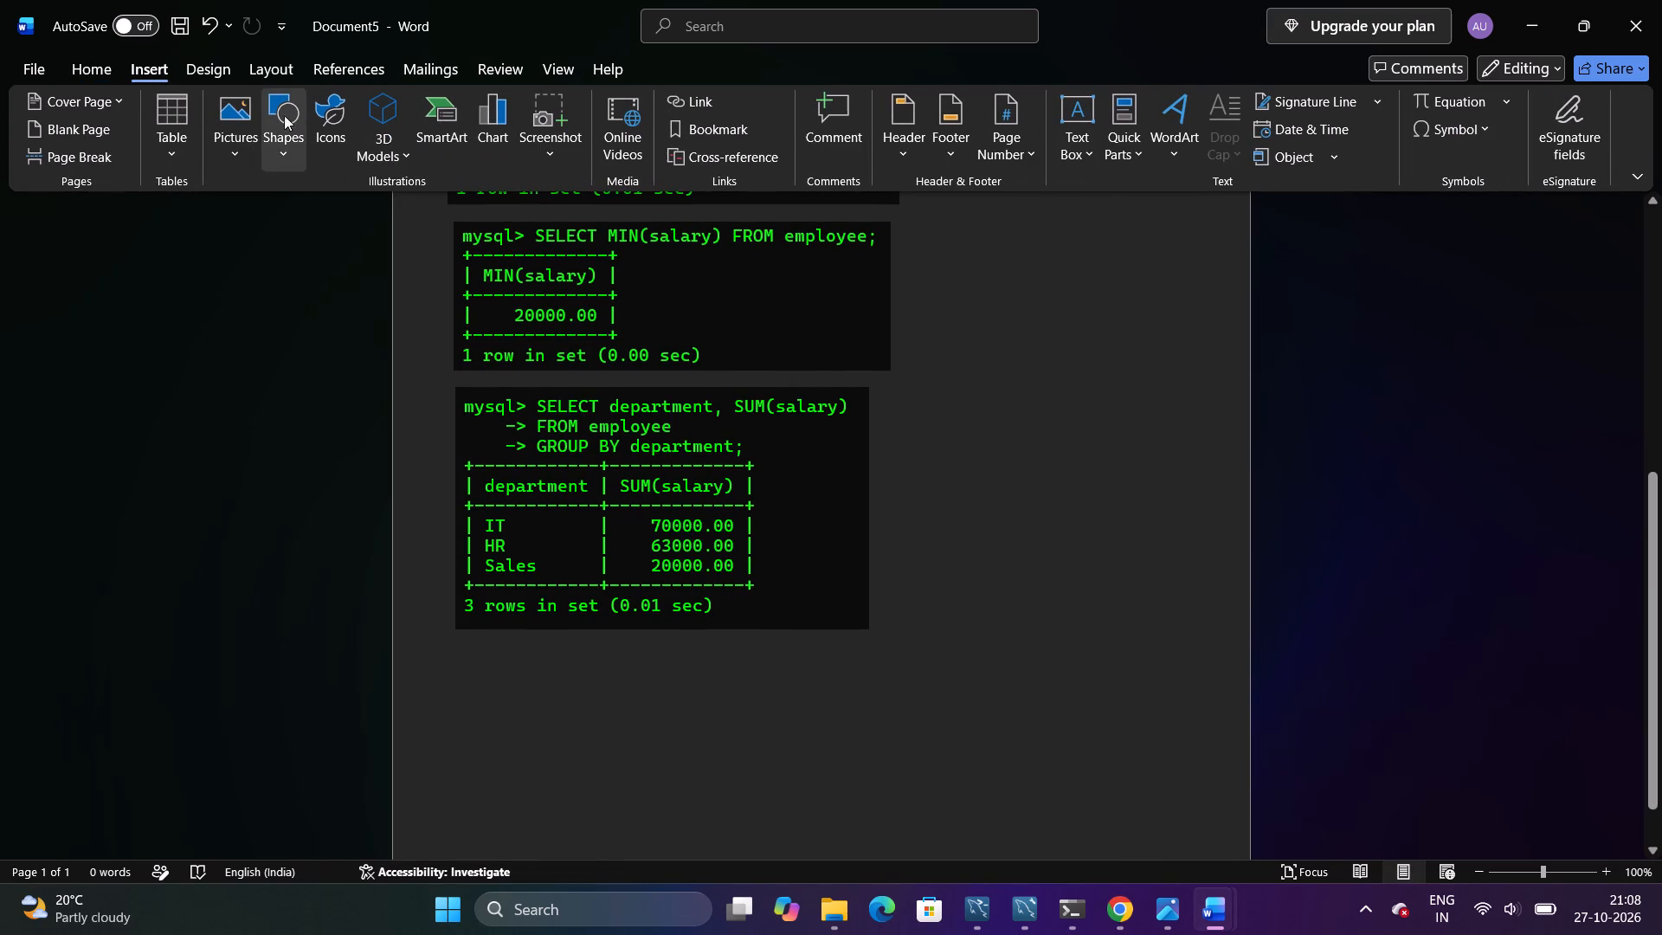
{"action": "left_click", "coordinate": [216, 136]}
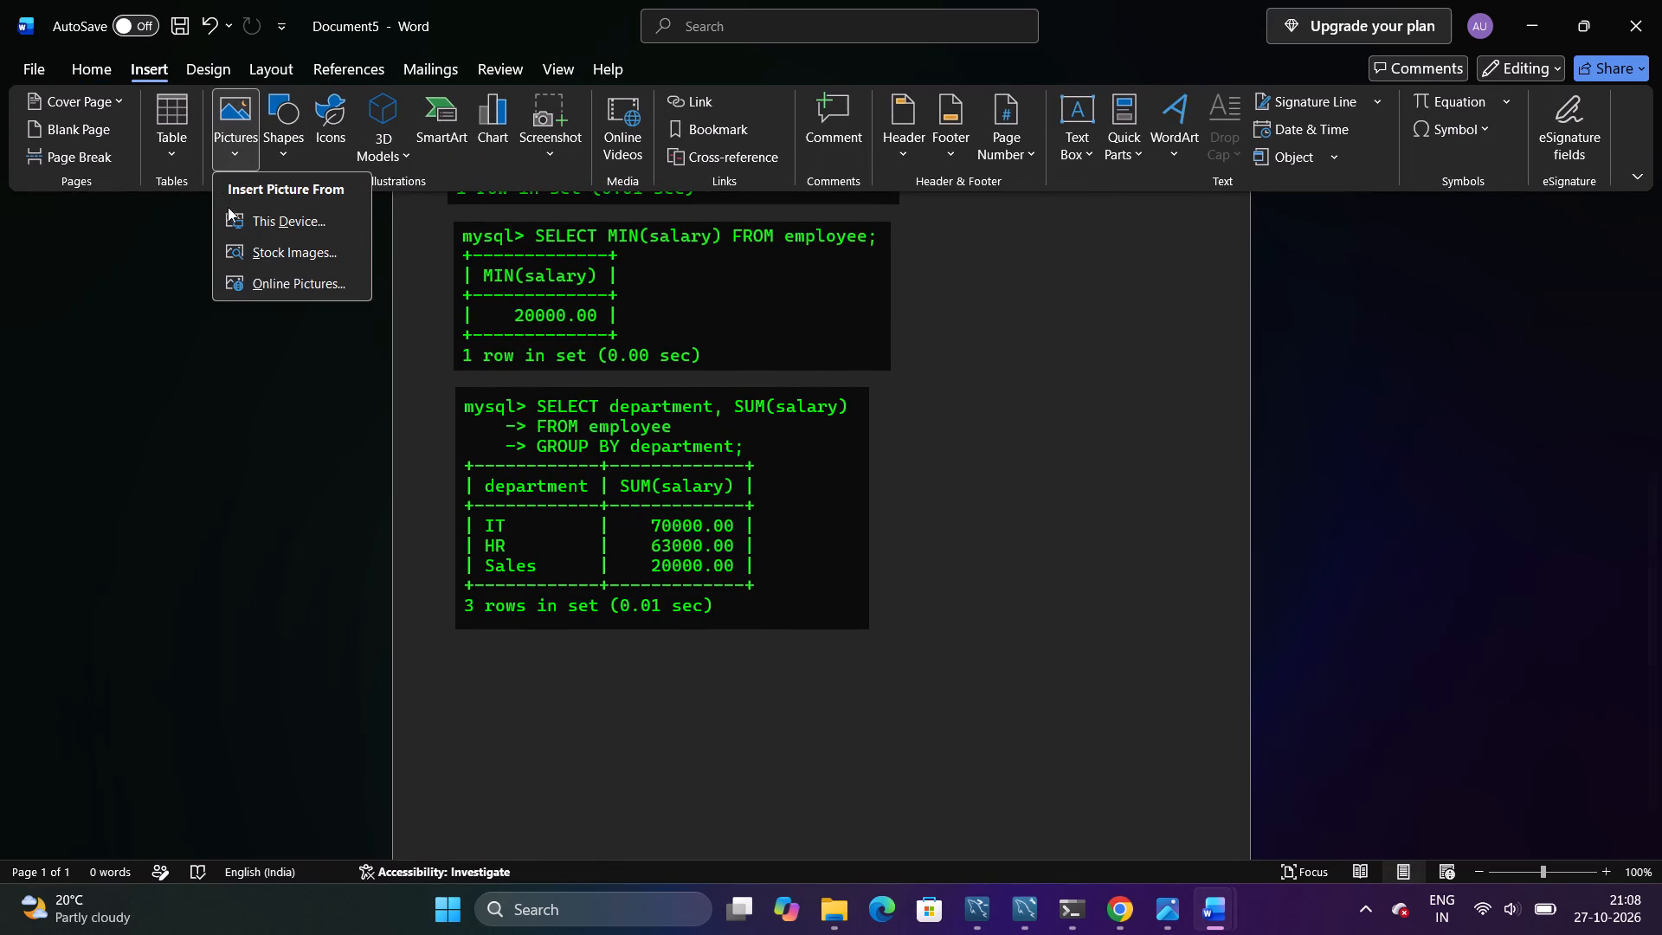
{"action": "left_click", "coordinate": [231, 217]}
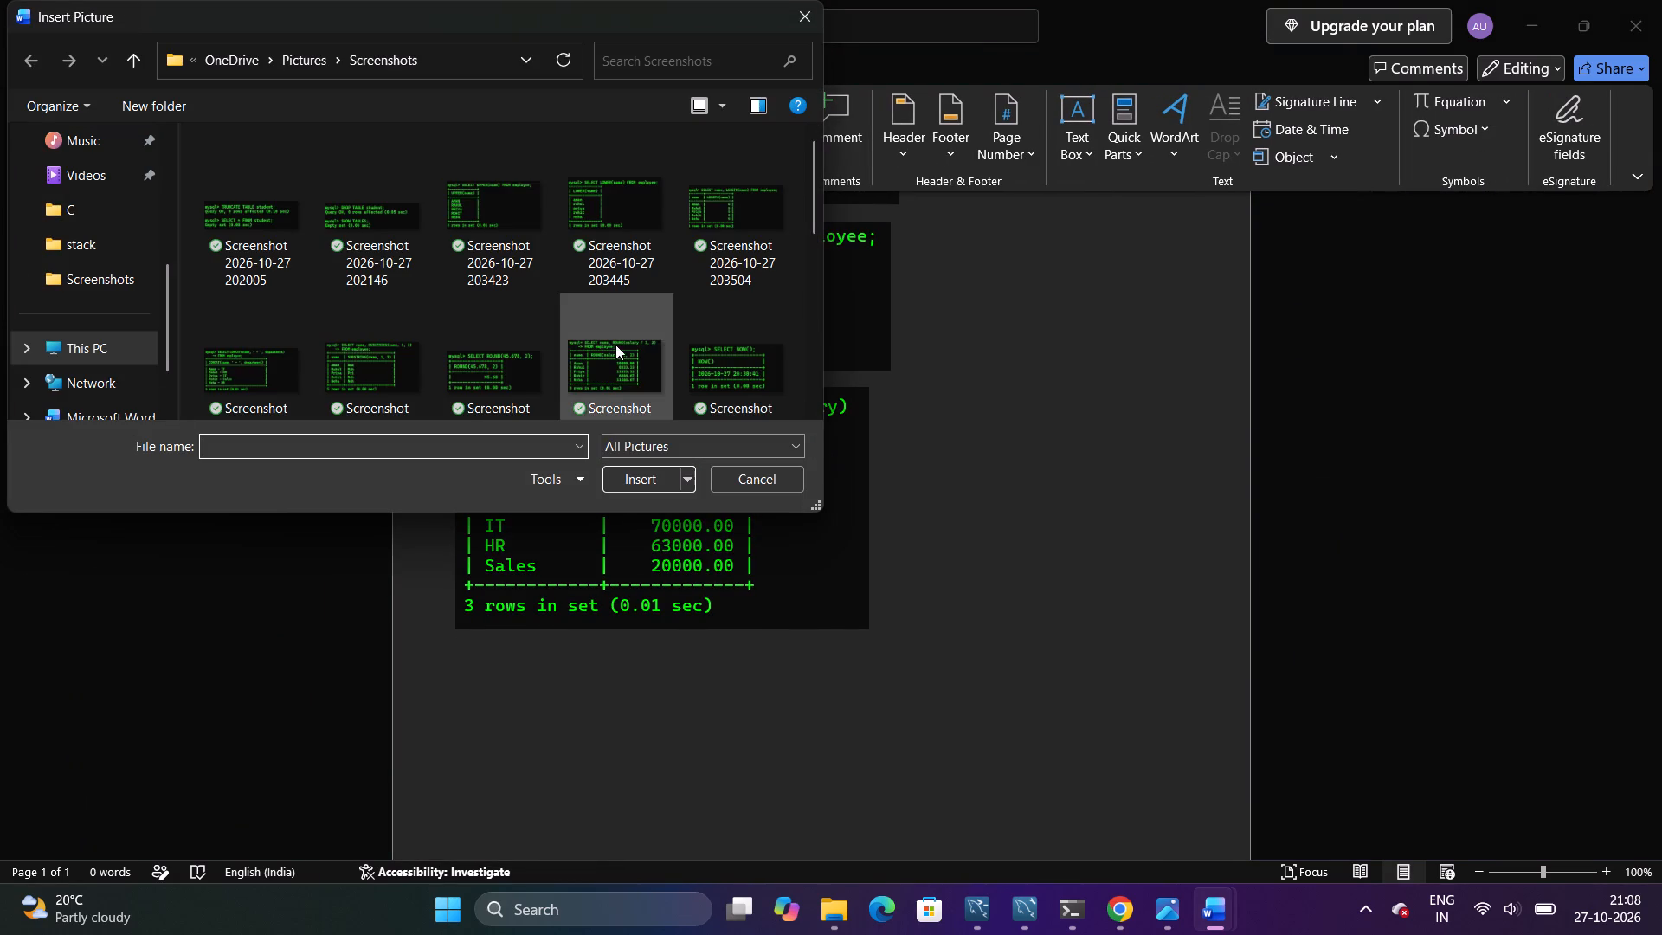
{"action": "scroll", "coordinate": [615, 345], "scroll_direction": "down", "scroll_amount": 9}
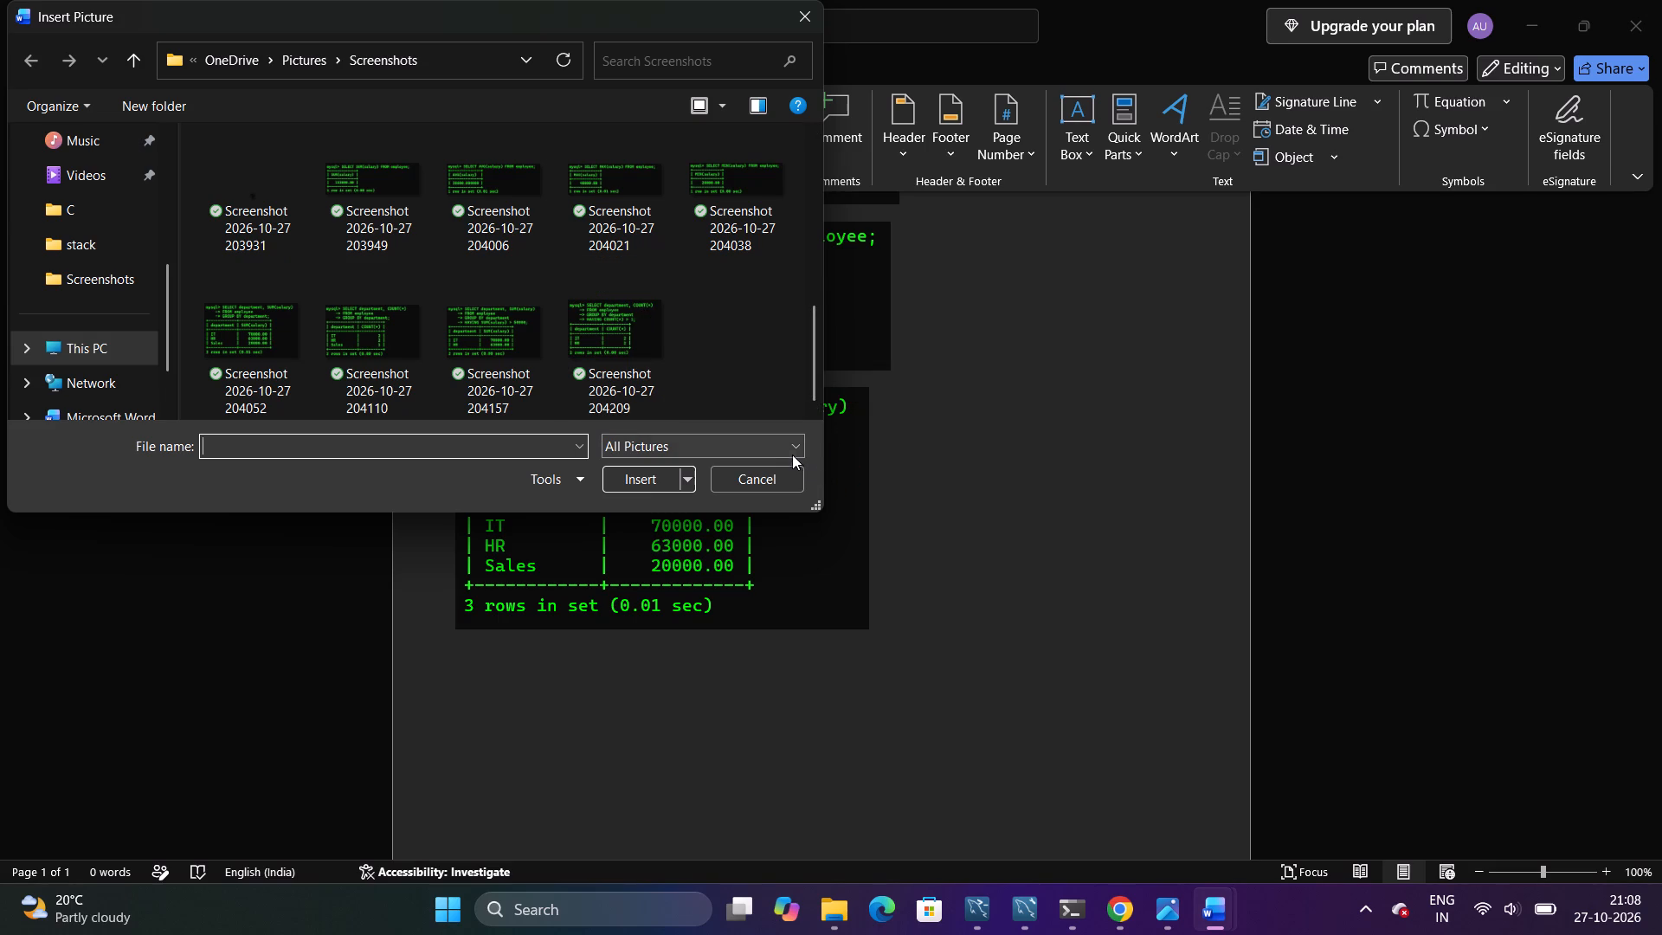
{"action": "left_click", "coordinate": [383, 377]}
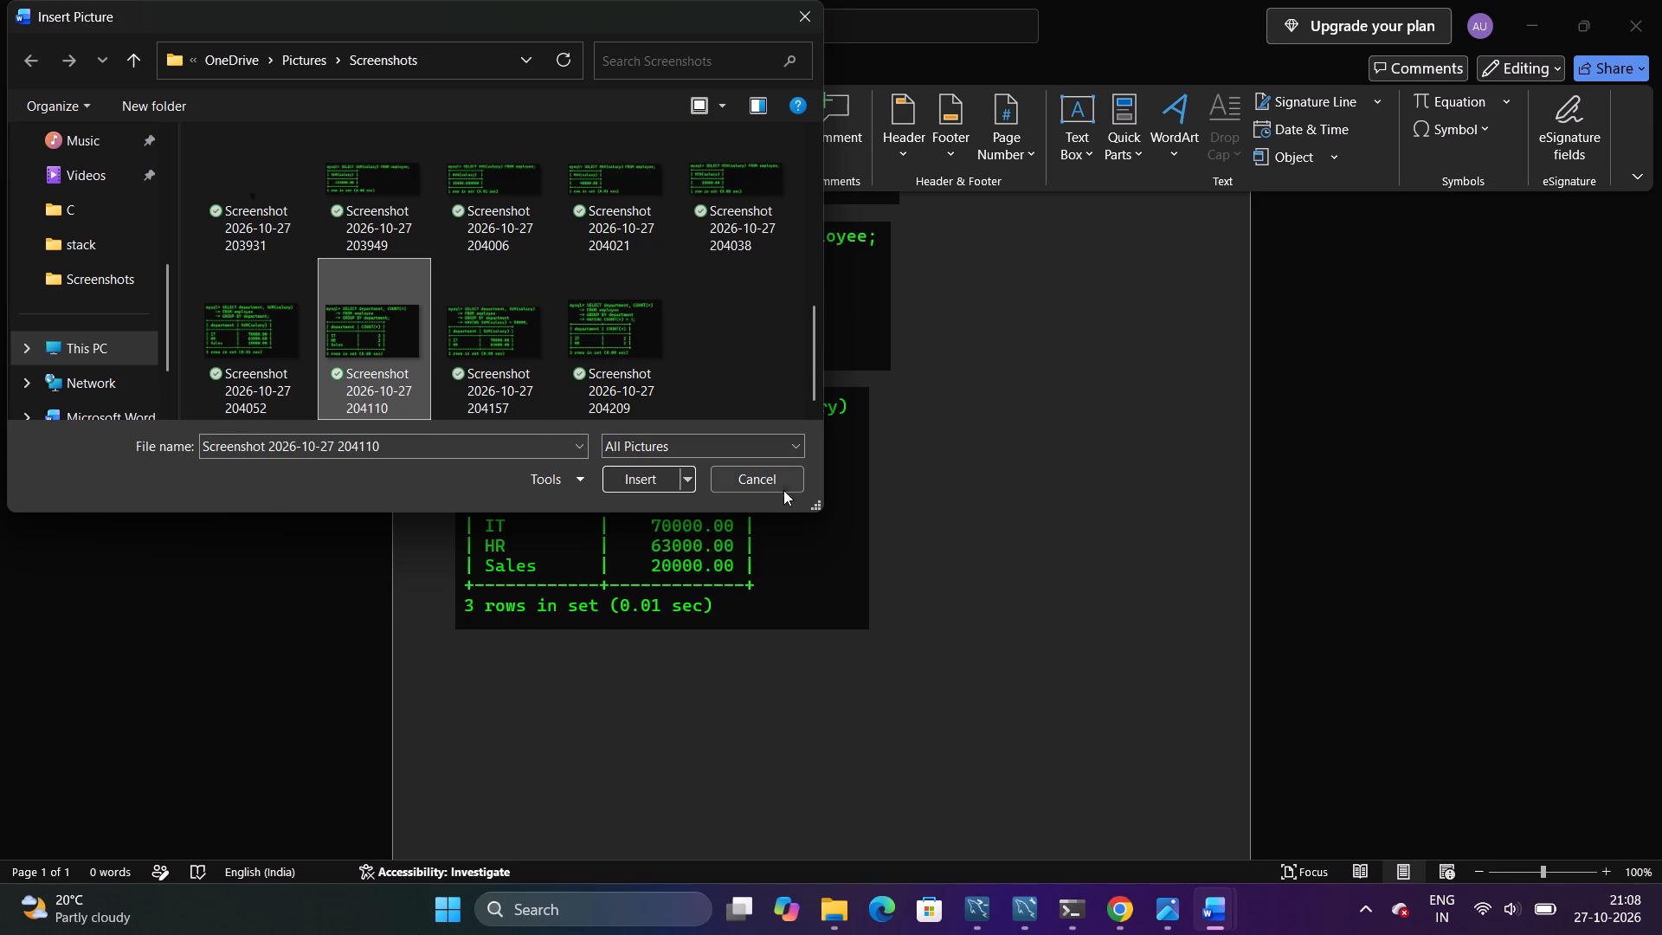
{"action": "left_click", "coordinate": [638, 483]}
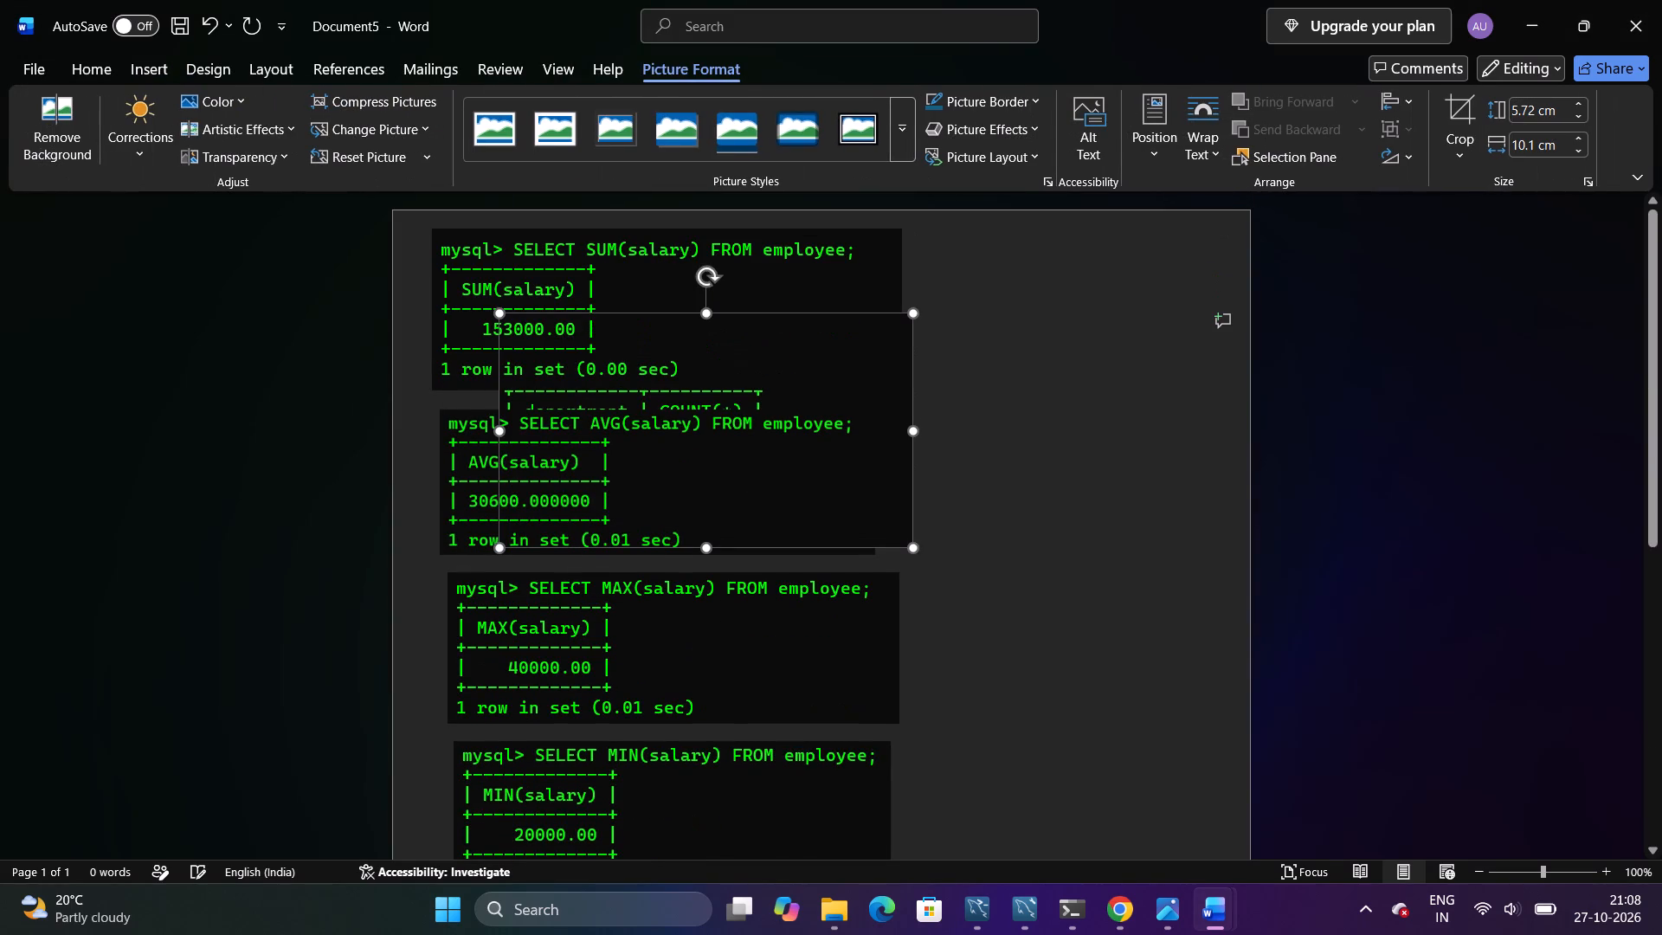
Set the department COUNT(*) screenshot to In Front of Text and left-align it just below the department SUM(salary) screenshot.
{"action": "left_click", "coordinate": [1213, 161]}
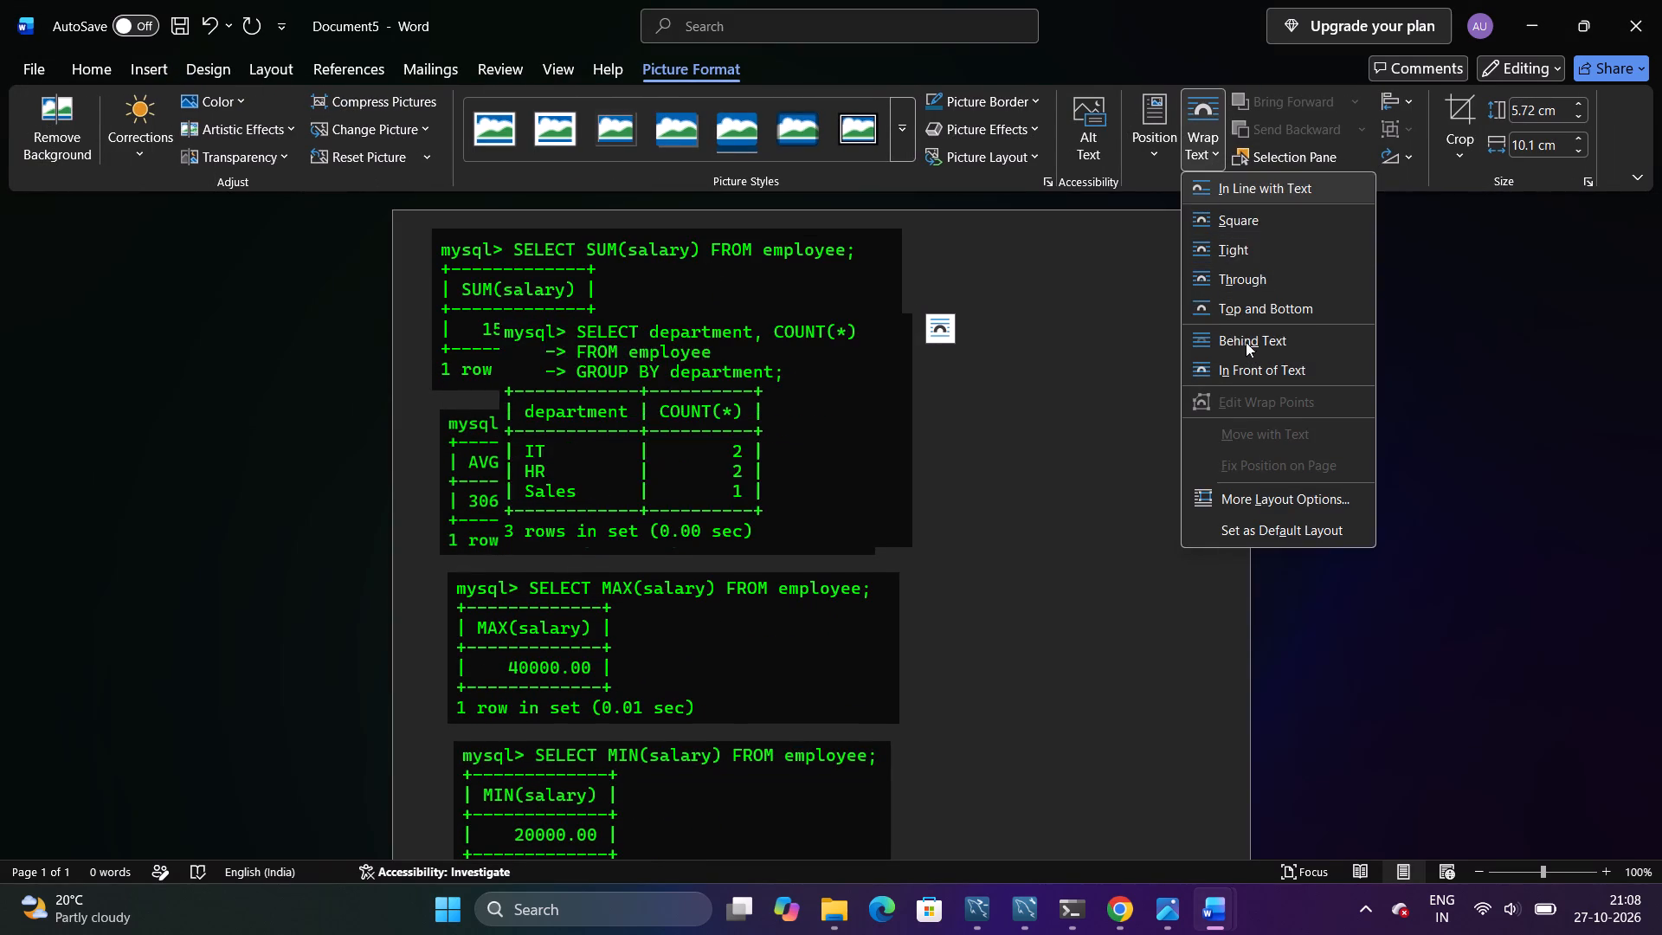
{"action": "left_click", "coordinate": [1253, 374]}
{"action": "left_click_drag", "start_coordinate": [897, 378], "coordinate": [1038, 712]}
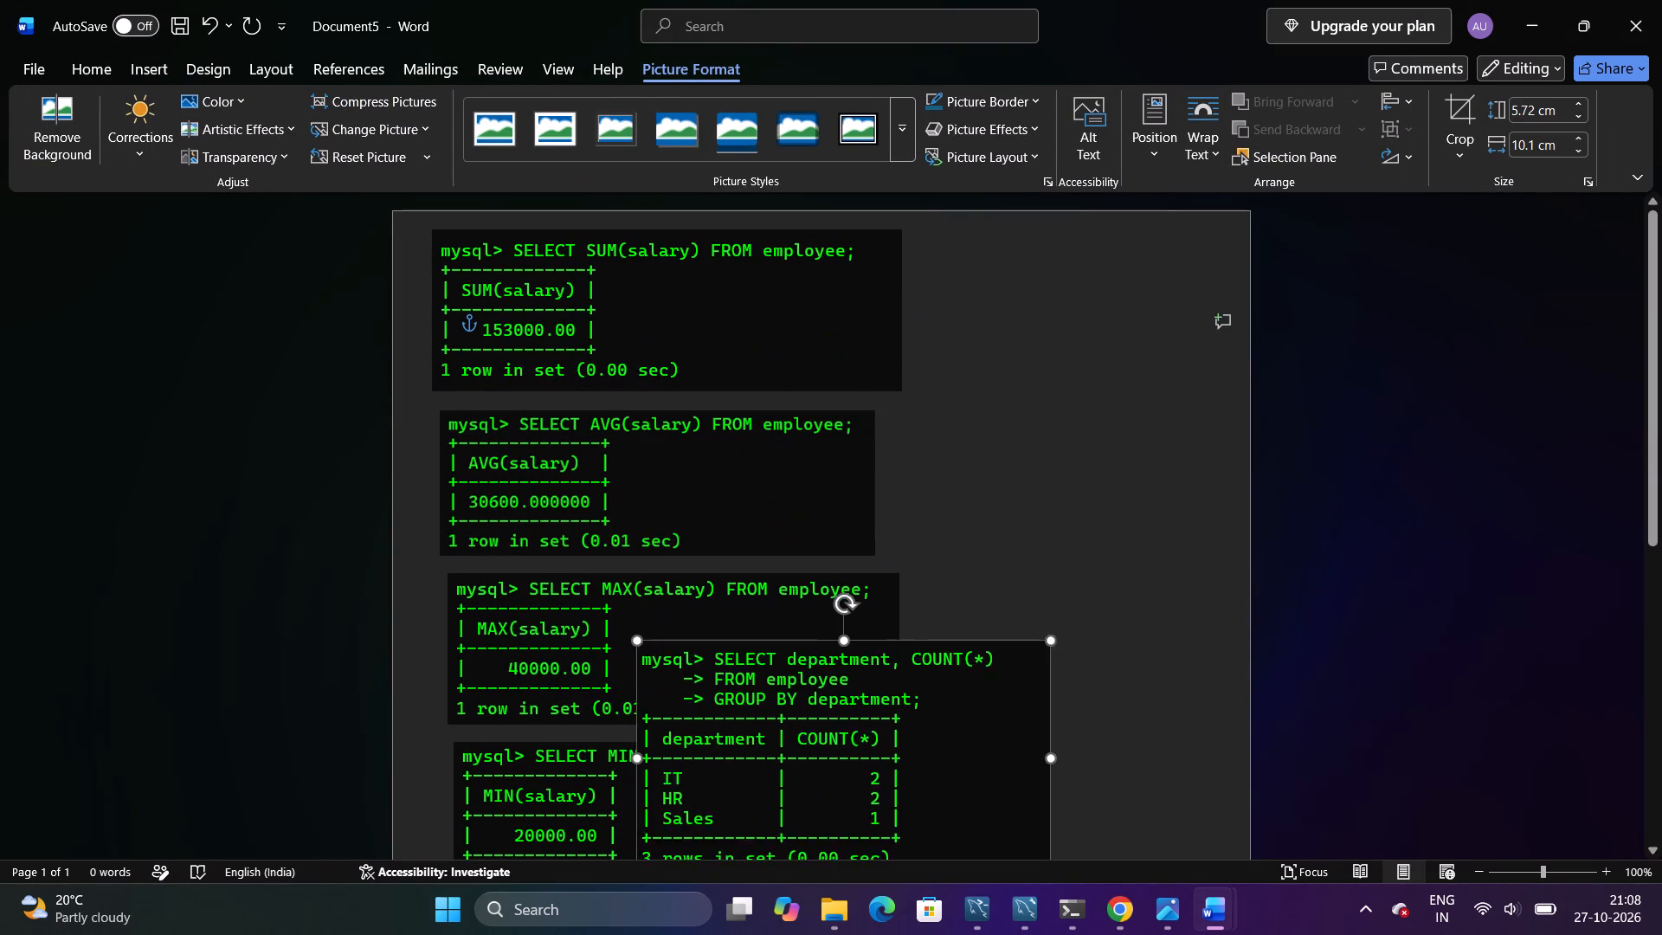
{"action": "left_click_drag", "start_coordinate": [1038, 712], "coordinate": [1046, 736]}
{"action": "left_click", "coordinate": [1048, 749]}
{"action": "scroll", "coordinate": [1049, 755], "scroll_direction": "down", "scroll_amount": 3}
{"action": "left_click_drag", "start_coordinate": [1049, 755], "coordinate": [1049, 763]}
{"action": "scroll", "coordinate": [1053, 498], "scroll_direction": "down", "scroll_amount": 7}
{"action": "scroll", "coordinate": [958, 438], "scroll_direction": "down", "scroll_amount": 3}
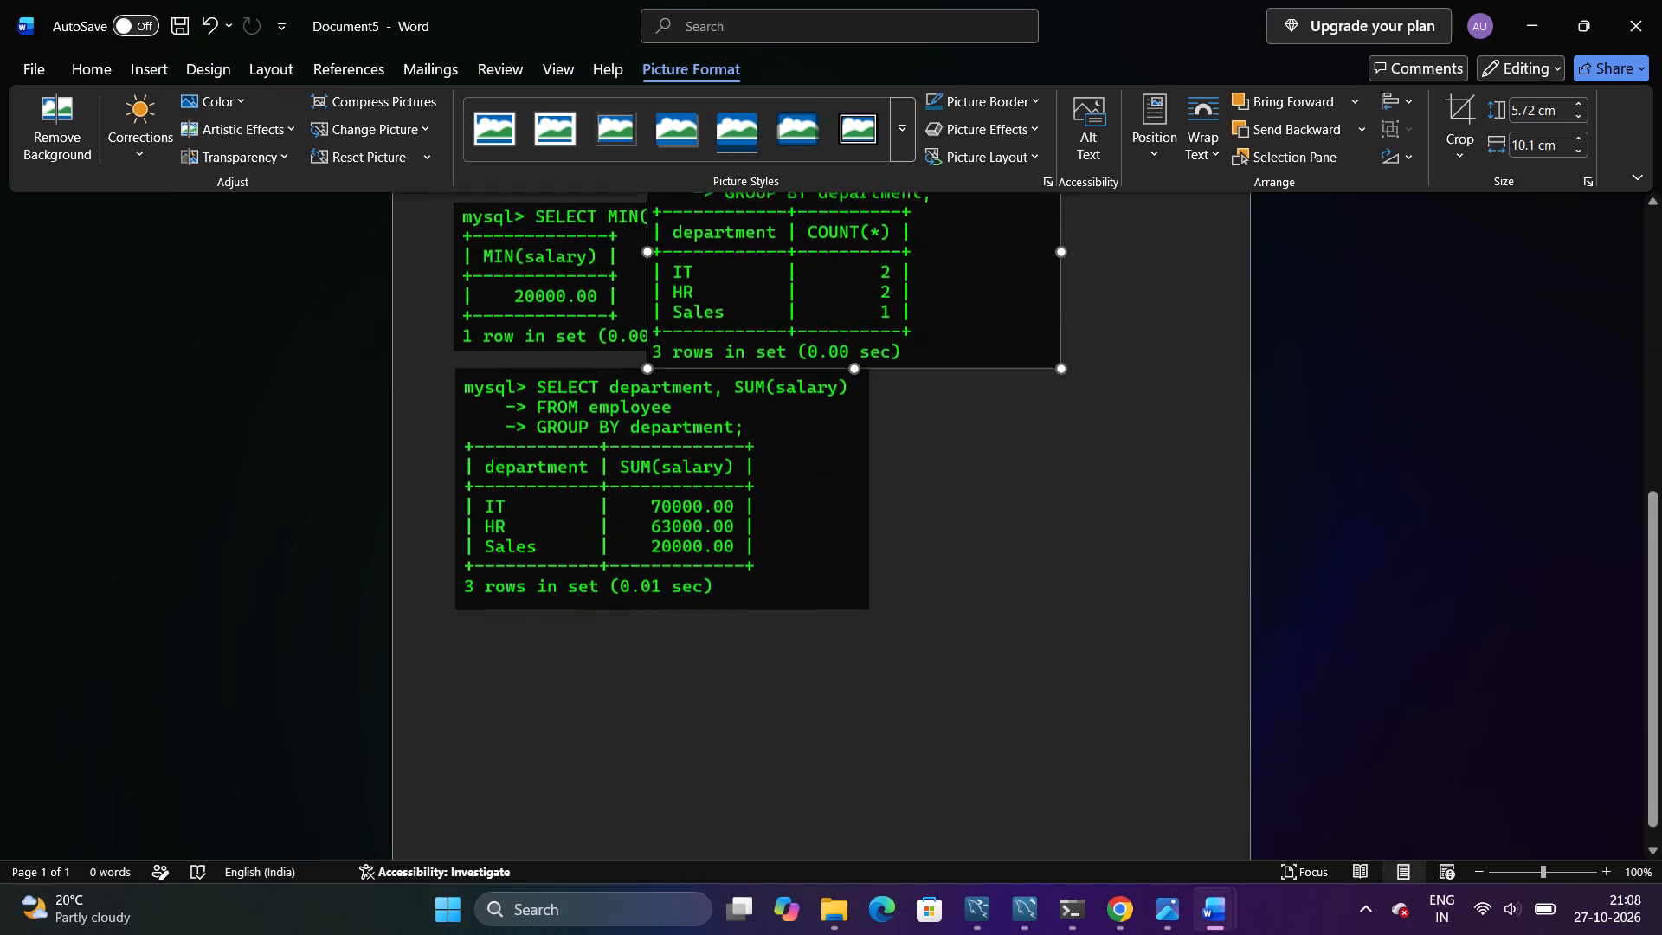
{"action": "left_click_drag", "start_coordinate": [948, 268], "coordinate": [763, 763]}
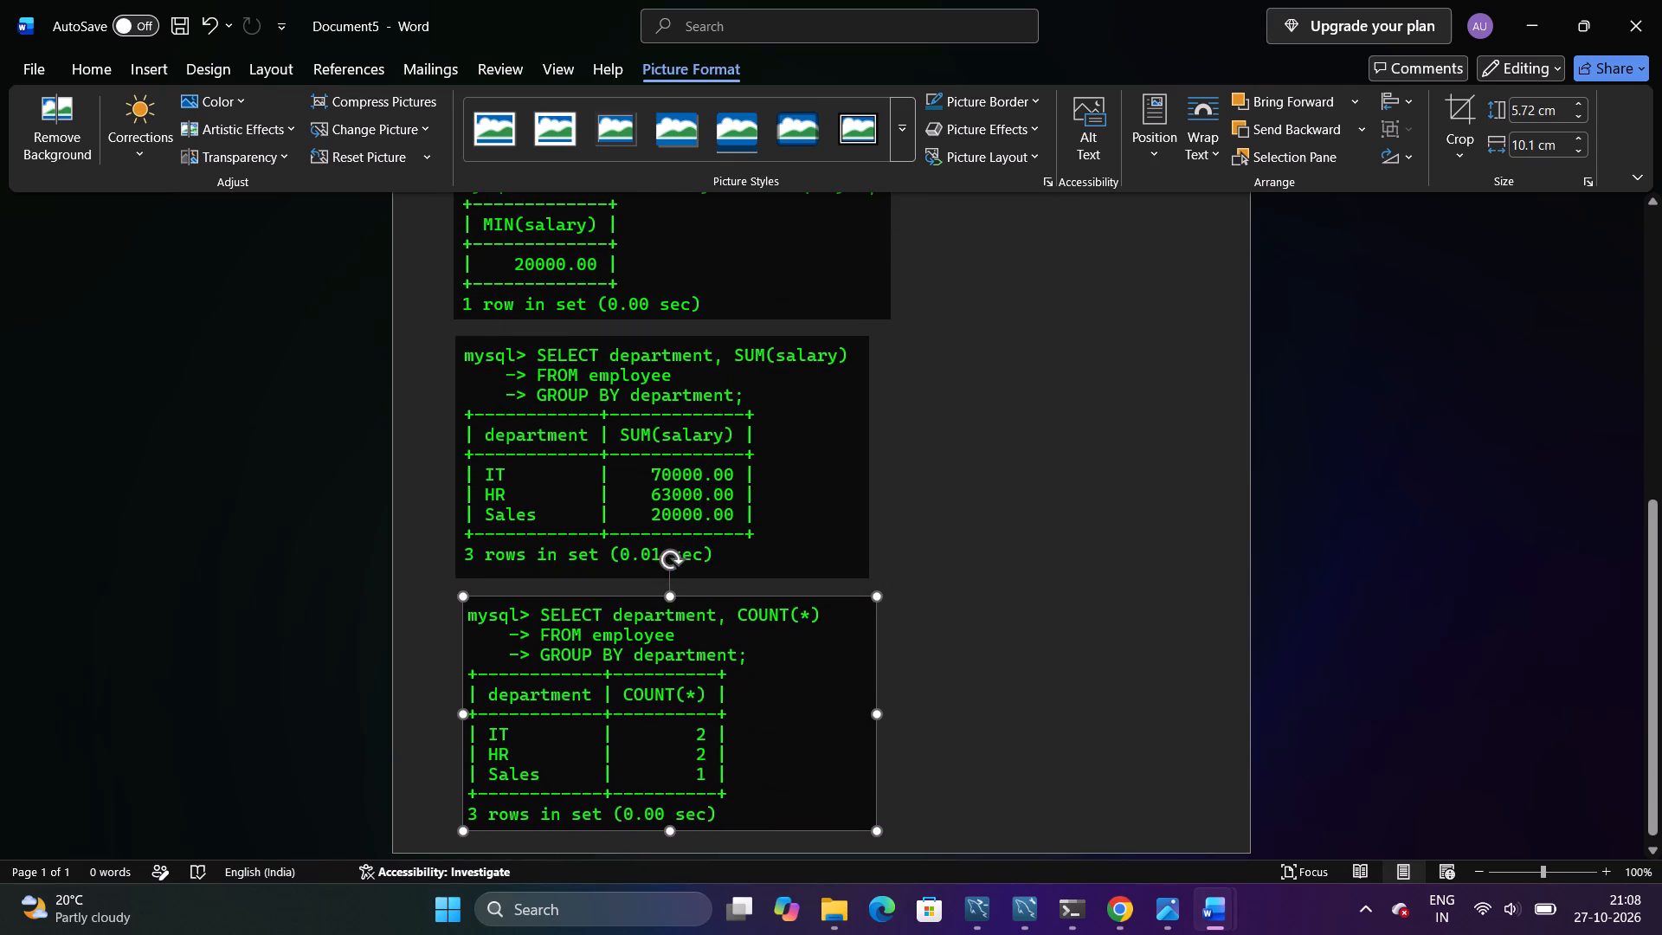
{"action": "left_click_drag", "start_coordinate": [763, 763], "coordinate": [762, 759]}
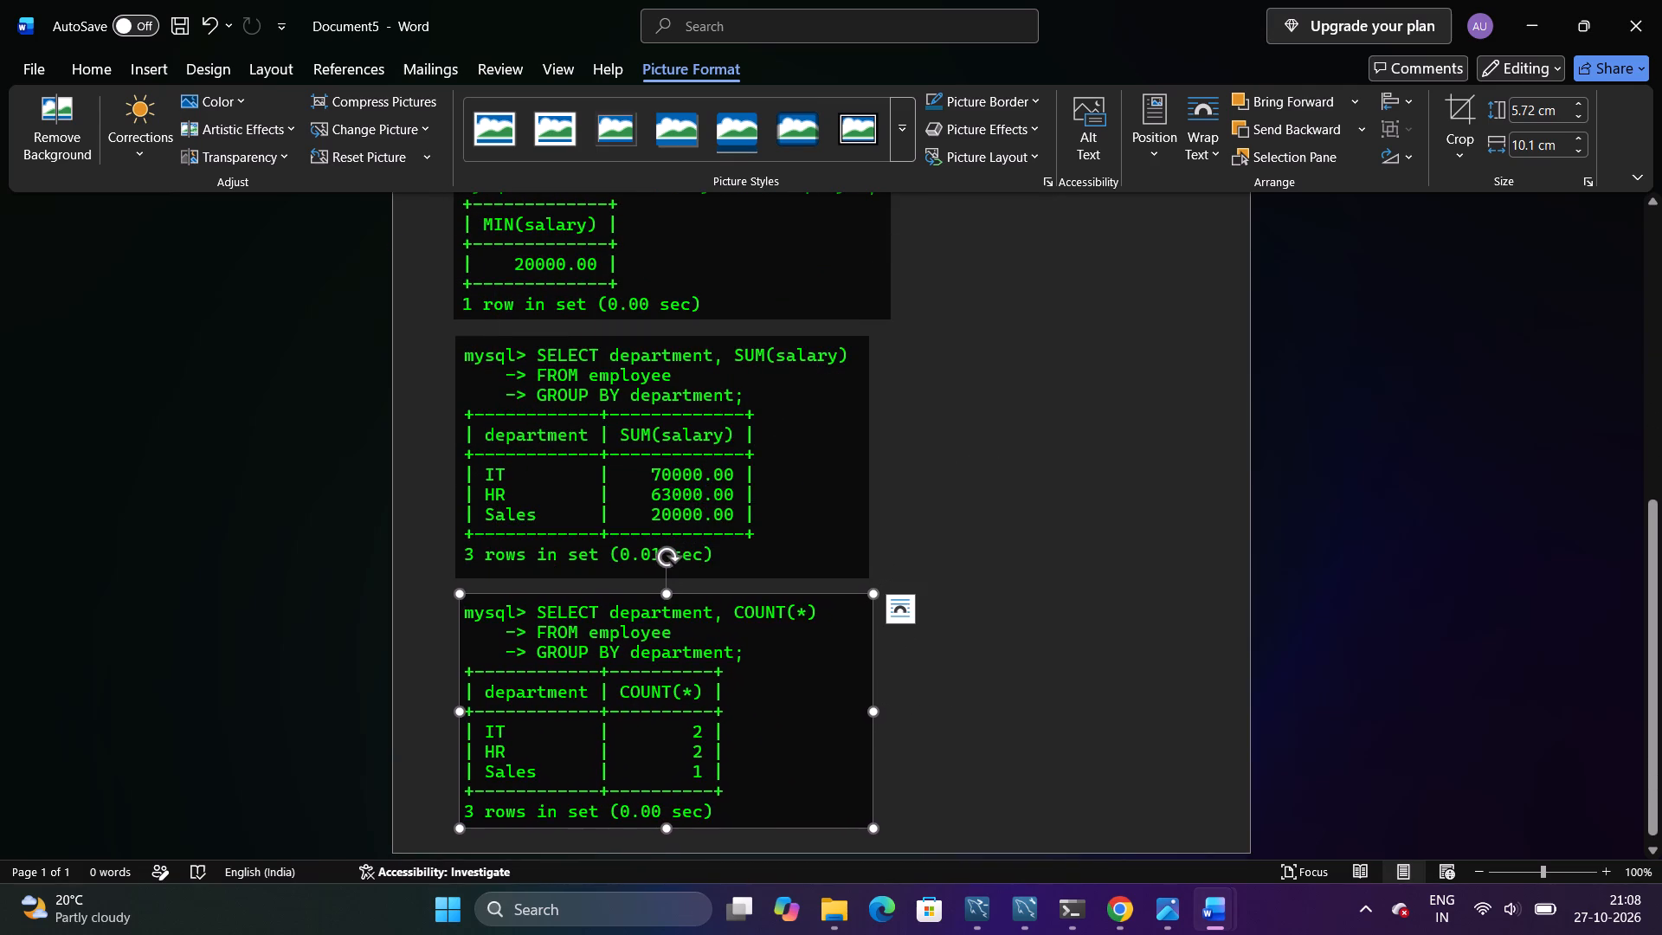
{"action": "left_click", "coordinate": [1086, 546]}
Review the whole stack of screenshots in Document5 and the space left at the bottom of its page.
{"action": "scroll", "coordinate": [1086, 526], "scroll_direction": "down", "scroll_amount": 20}
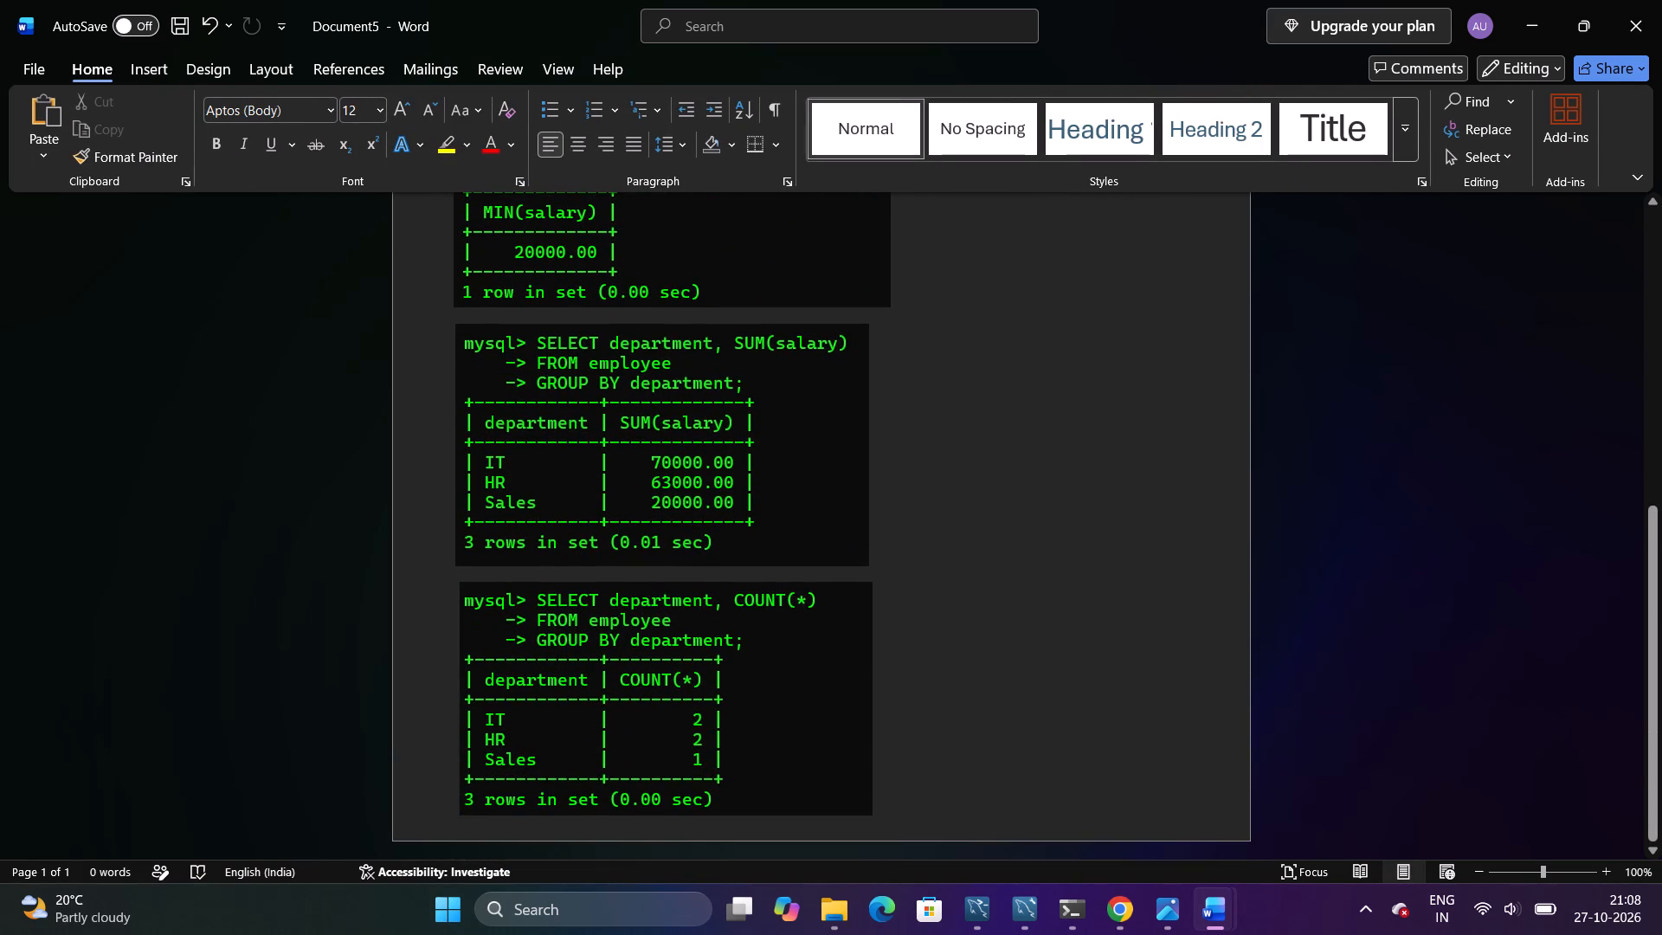
{"action": "scroll", "coordinate": [947, 255], "scroll_direction": "up", "scroll_amount": 6}
{"action": "scroll", "coordinate": [985, 458], "scroll_direction": "up", "scroll_amount": 16}
{"action": "scroll", "coordinate": [969, 449], "scroll_direction": "down", "scroll_amount": 5}
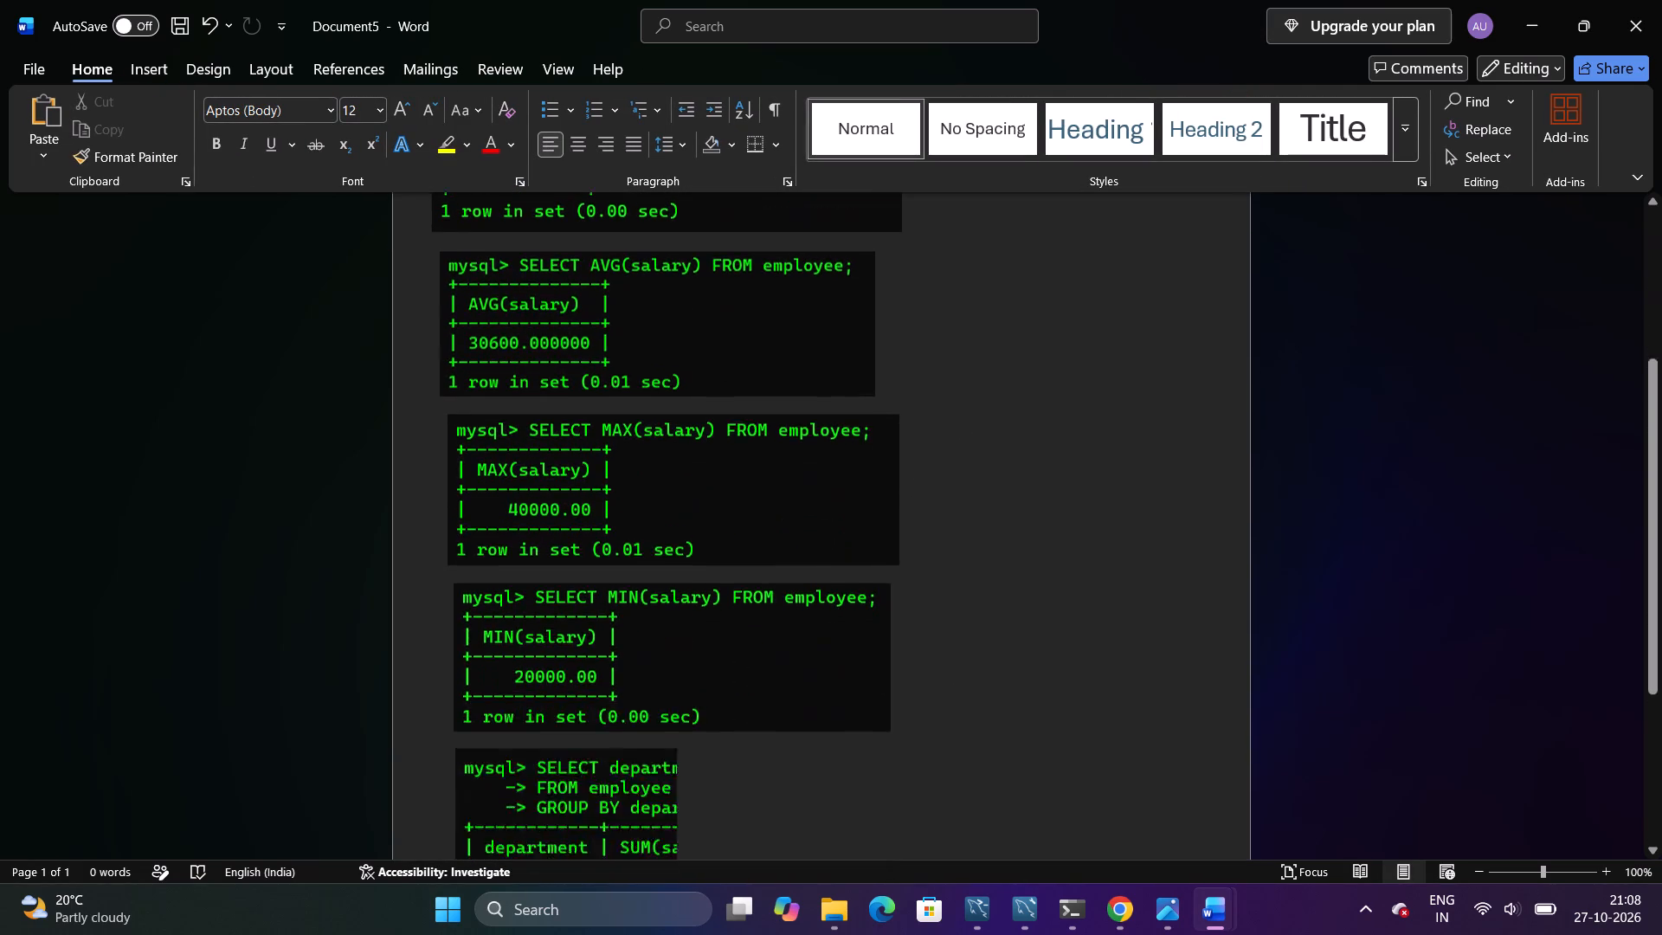
{"action": "scroll", "coordinate": [987, 472], "scroll_direction": "down", "scroll_amount": 14}
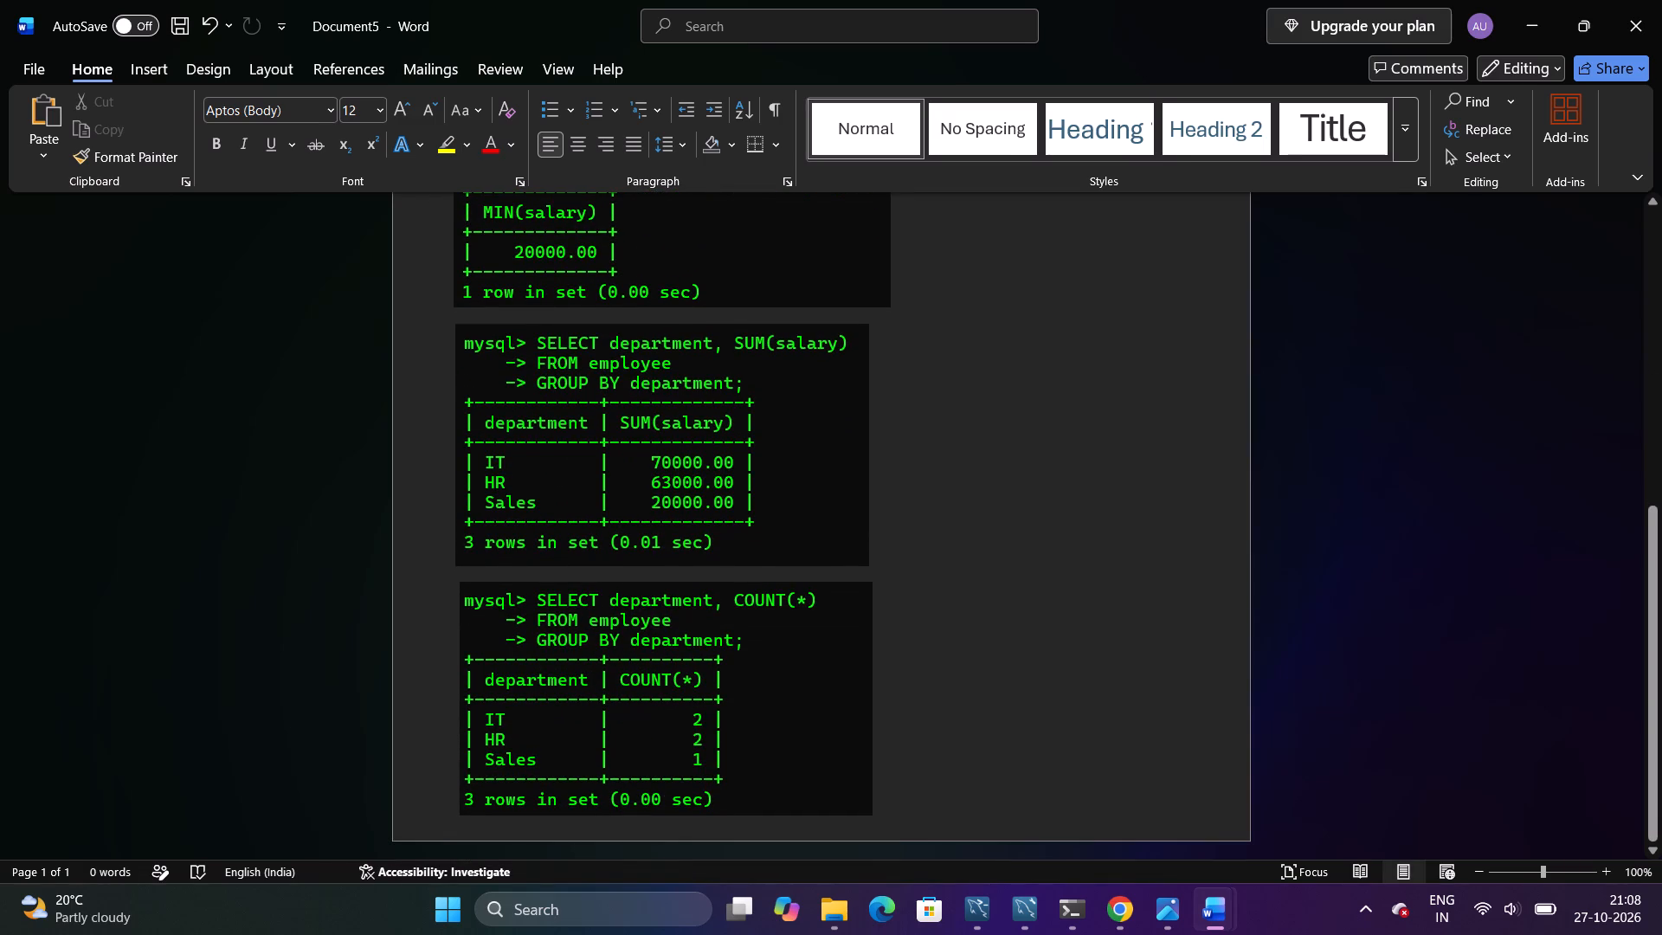
{"action": "scroll", "coordinate": [984, 421], "scroll_direction": "up", "scroll_amount": 15}
{"action": "scroll", "coordinate": [958, 407], "scroll_direction": "up", "scroll_amount": 7}
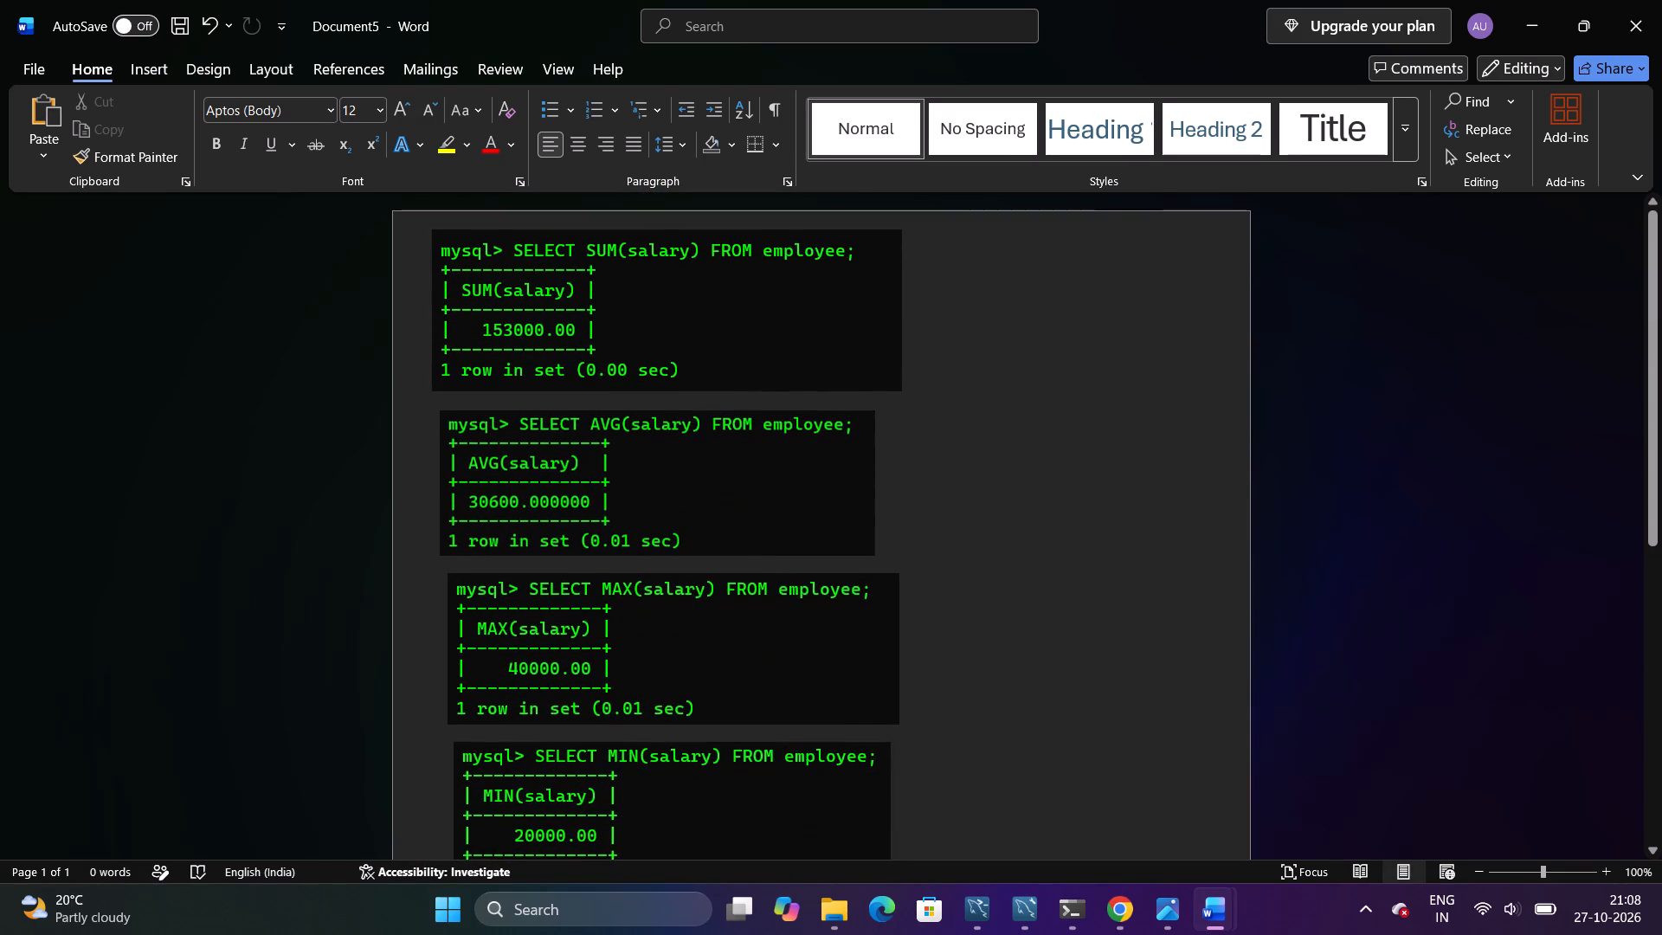
Create a new blank document.
{"action": "key", "text": "ctrl+n"}
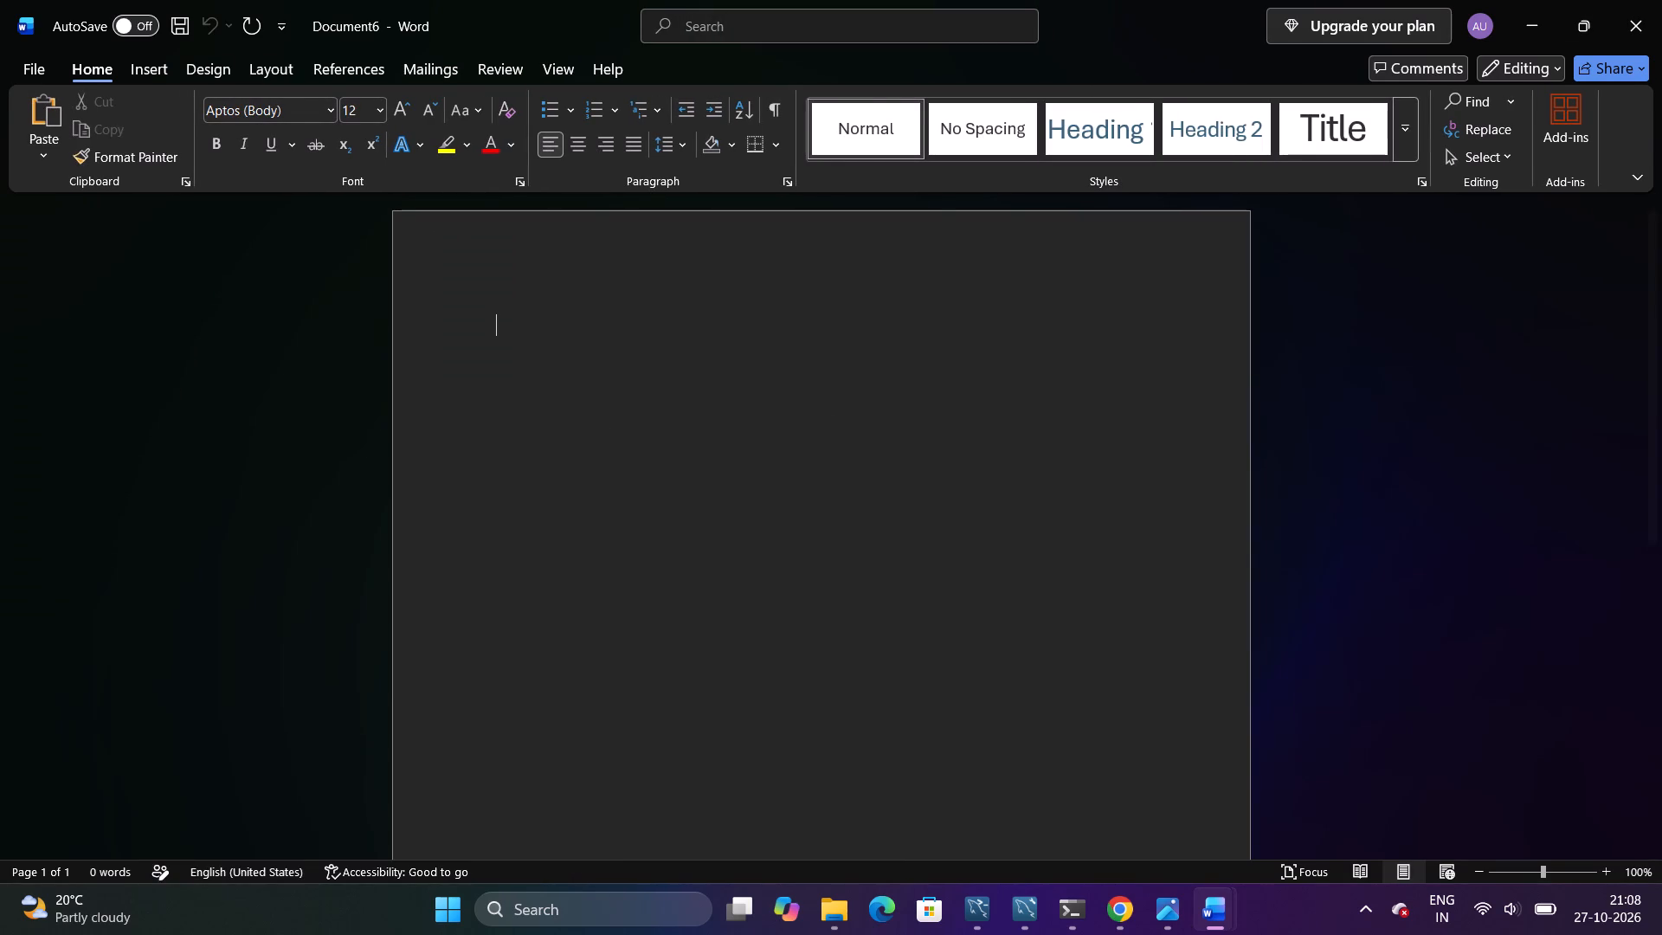
Check the last screenshots placed in Document5 and return to the blank Document6.
{"action": "left_click", "coordinate": [1213, 916]}
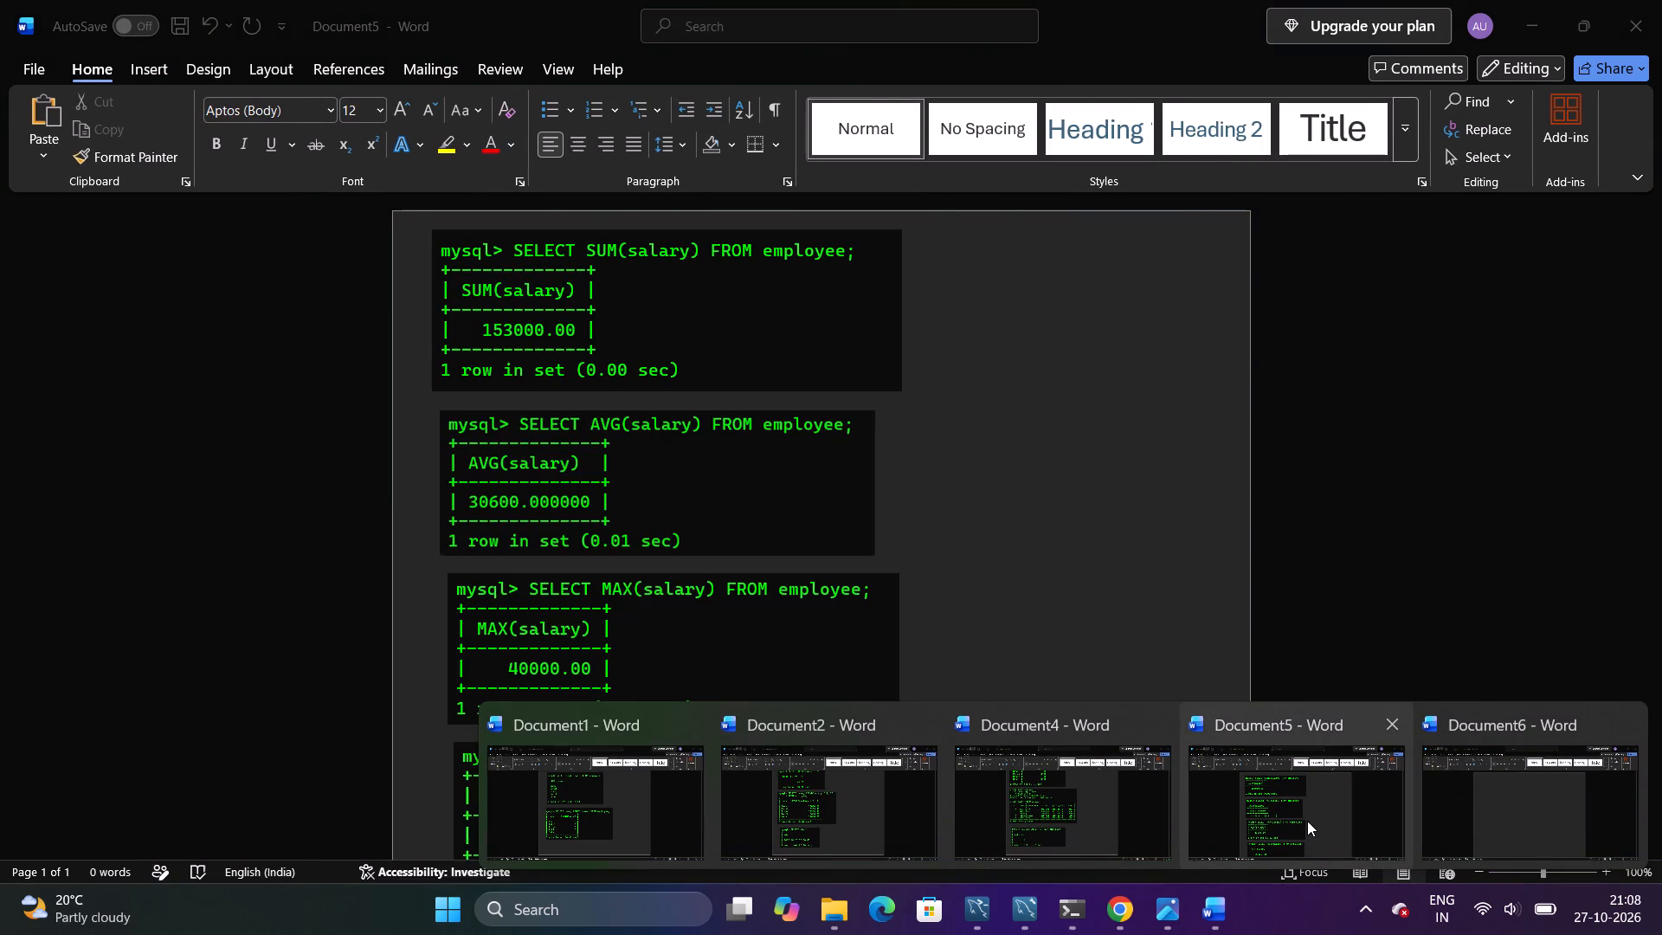
{"action": "left_click", "coordinate": [1307, 821]}
{"action": "scroll", "coordinate": [922, 655], "scroll_direction": "down", "scroll_amount": 6}
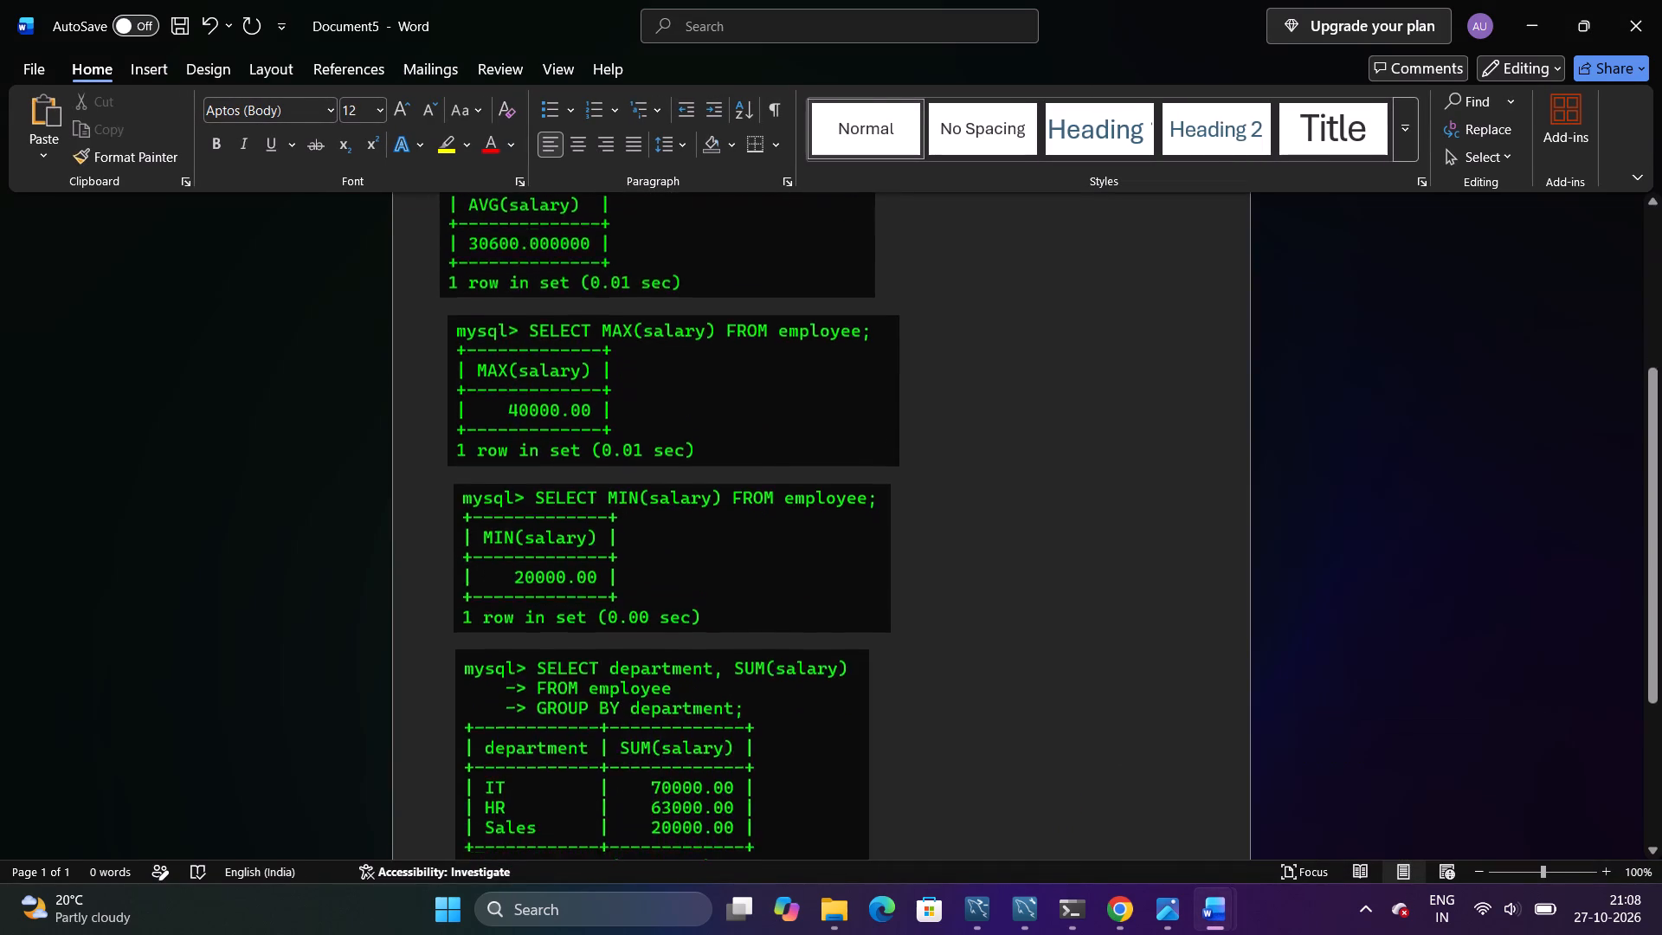
{"action": "scroll", "coordinate": [911, 653], "scroll_direction": "down", "scroll_amount": 11}
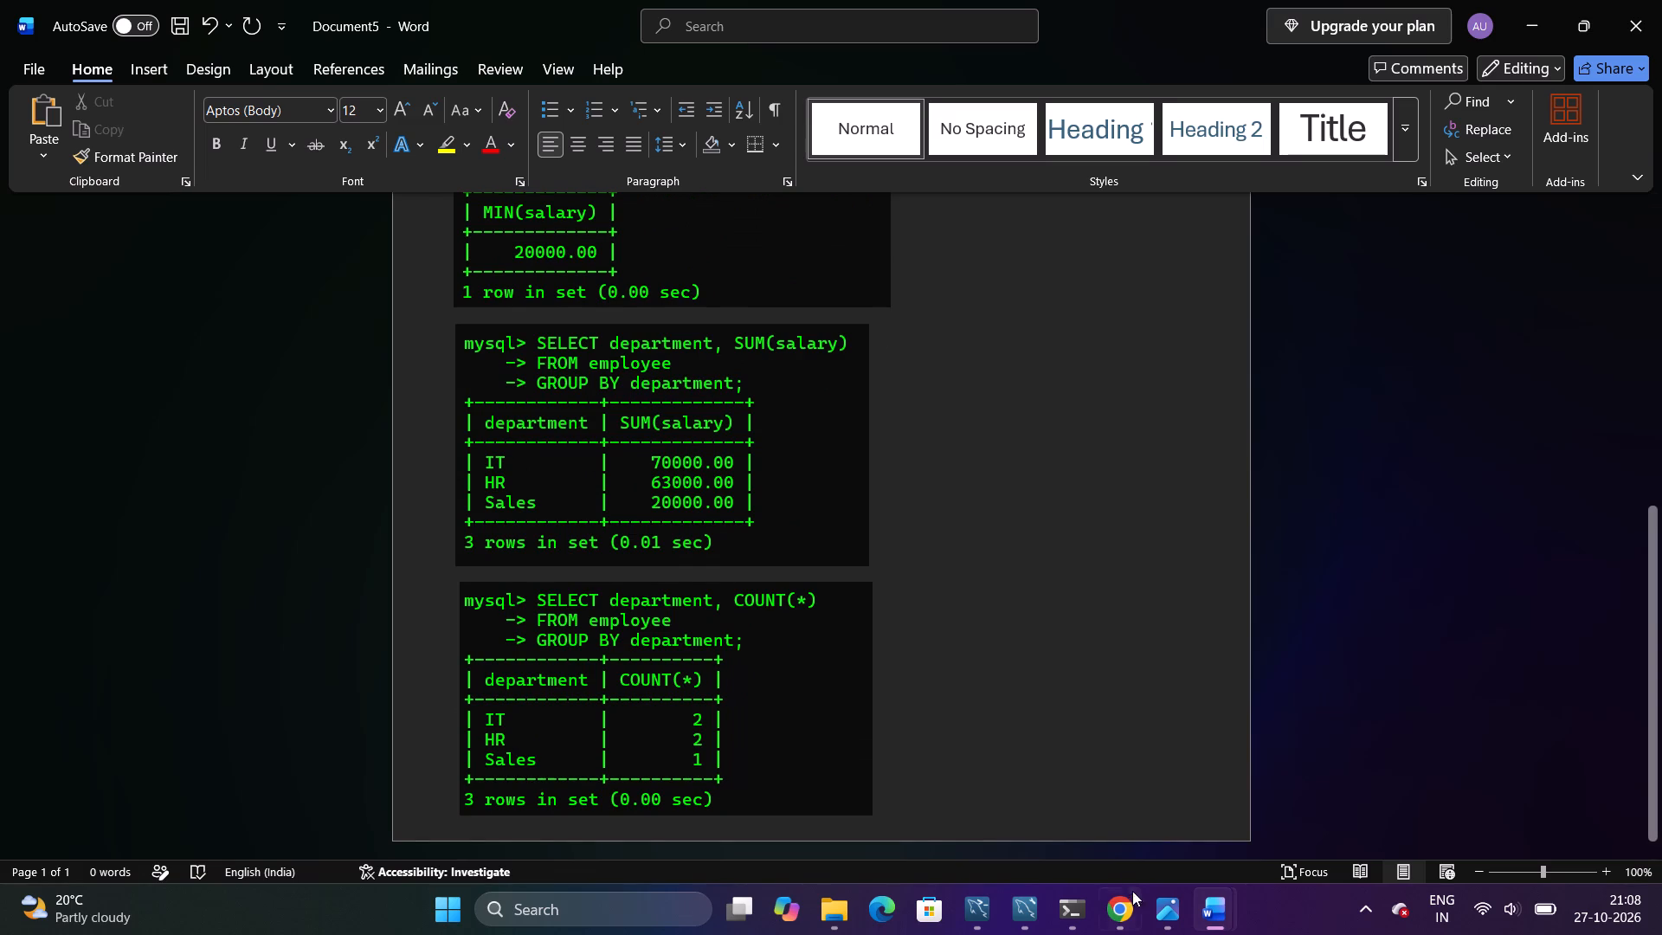
{"action": "left_click", "coordinate": [1206, 912]}
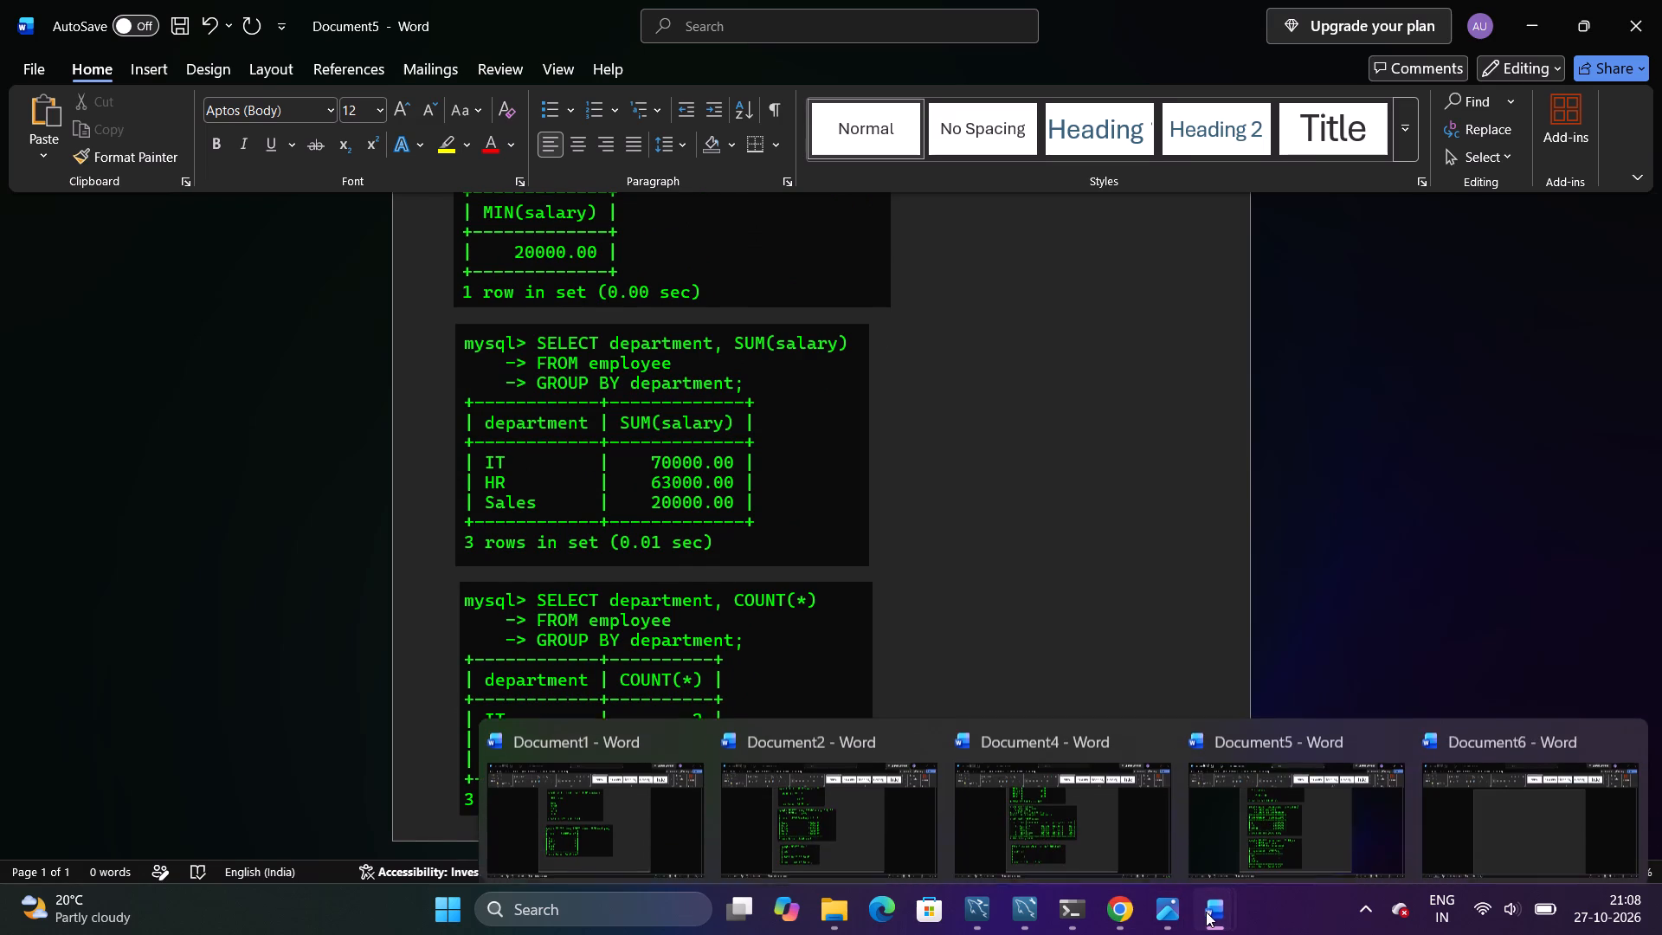
{"action": "left_click", "coordinate": [1476, 838]}
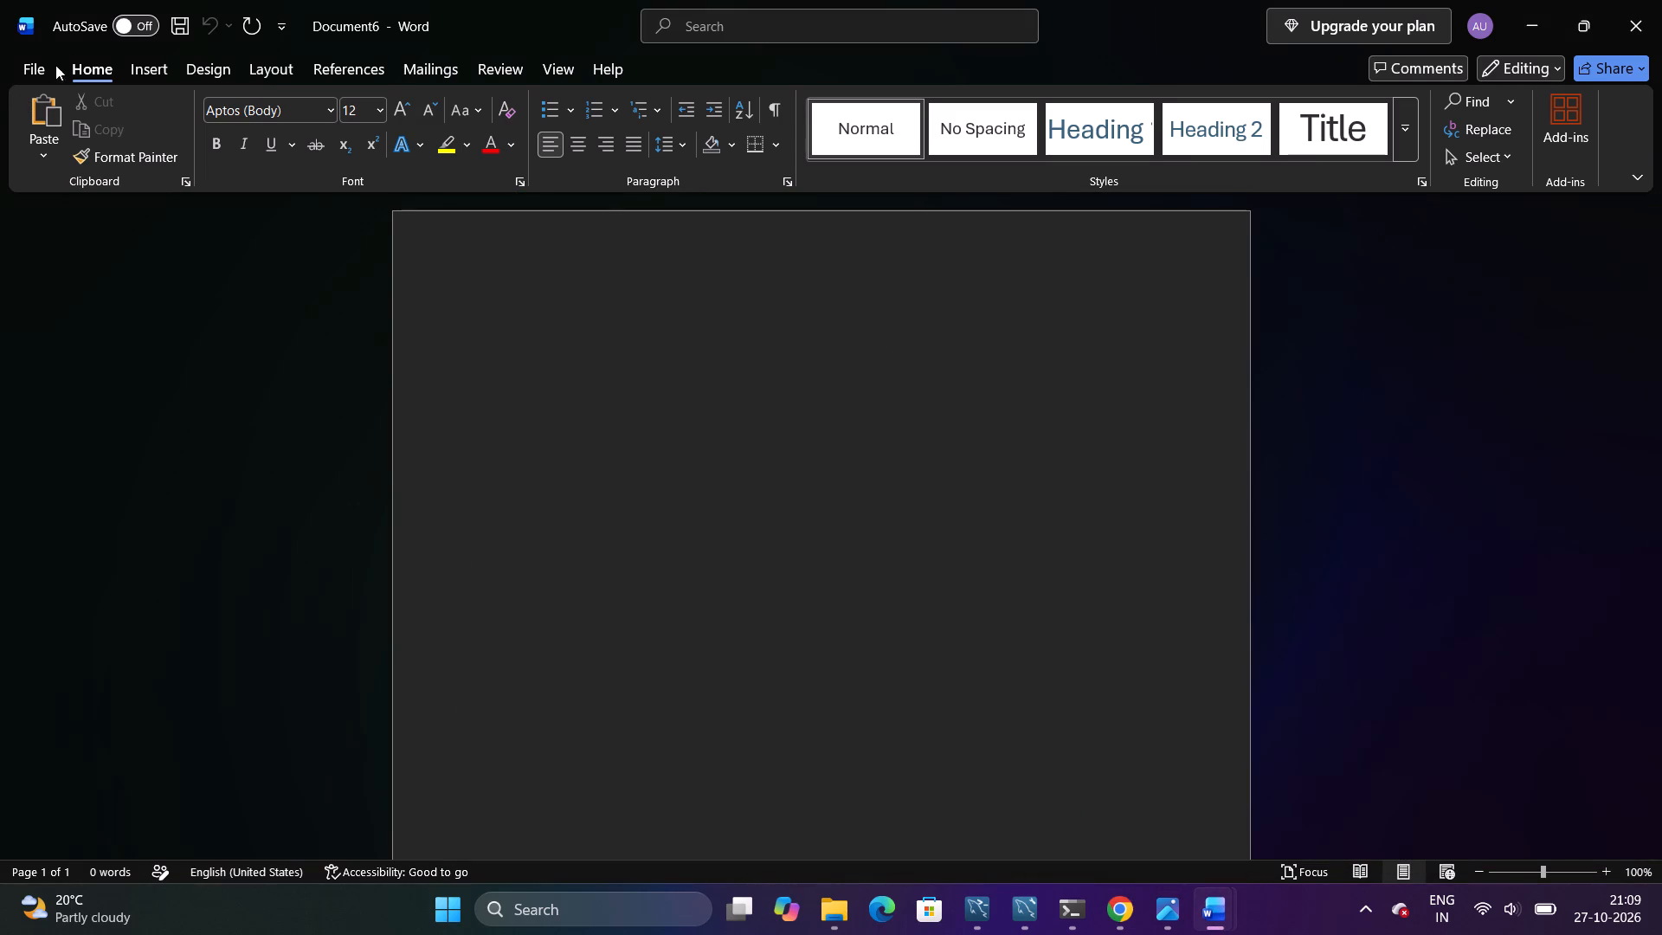
Start inserting a picture from this device into Document6 and bring up the newest files in the Screenshots folder.
{"action": "left_click", "coordinate": [171, 61]}
{"action": "left_click", "coordinate": [222, 156]}
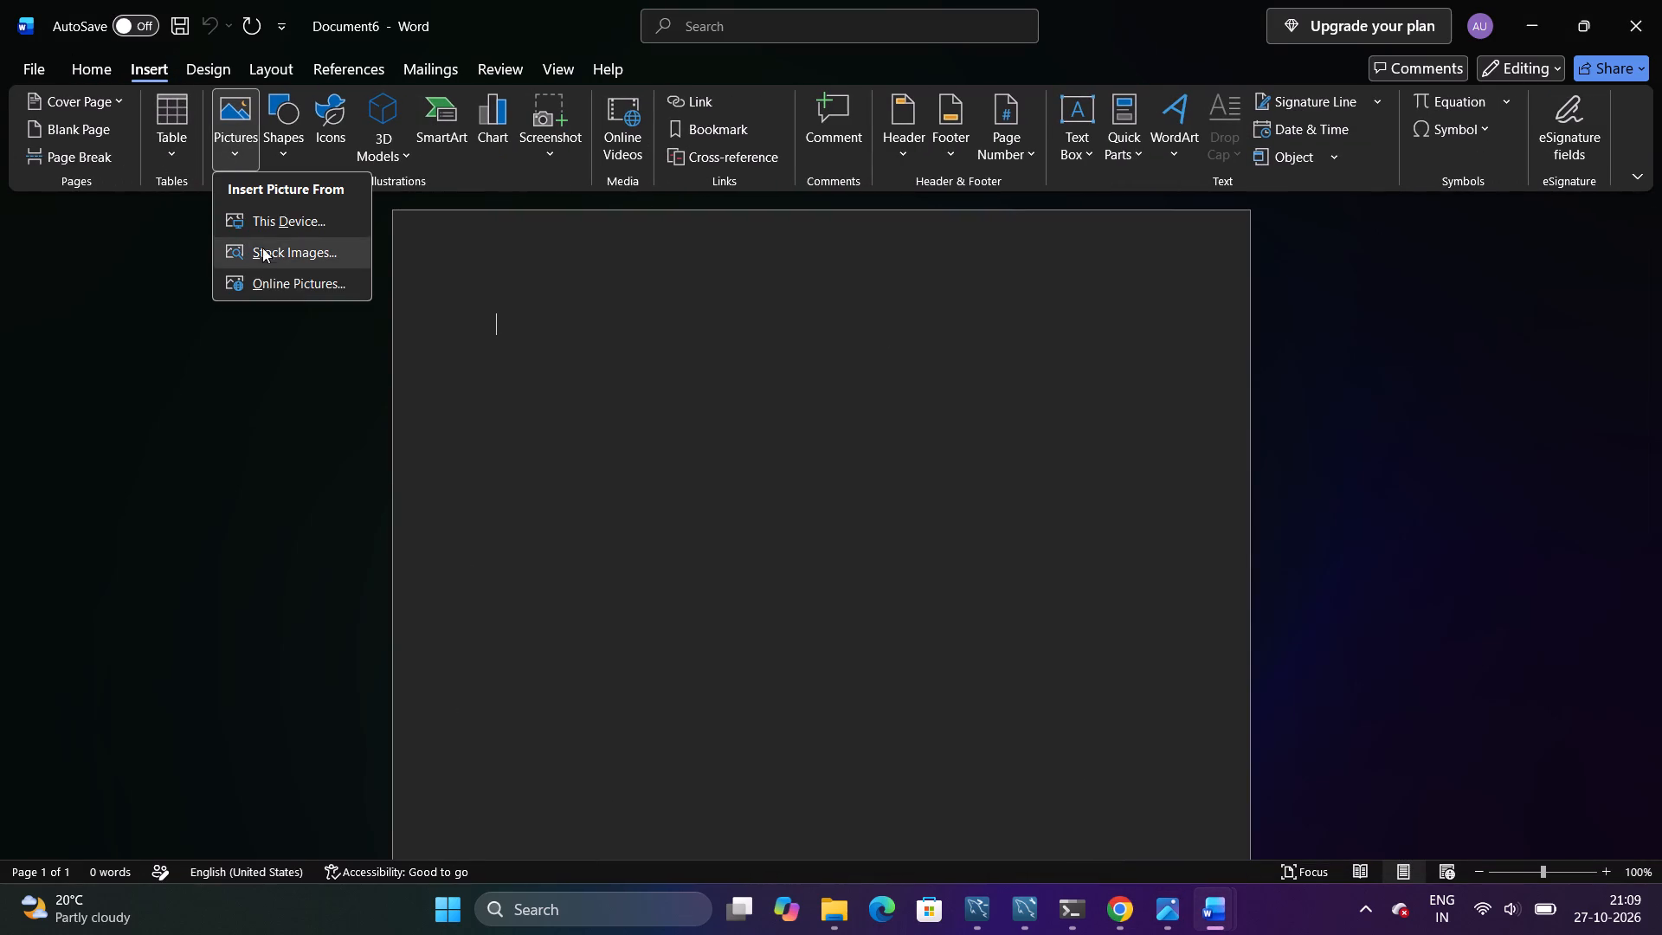
{"action": "left_click", "coordinate": [267, 201]}
{"action": "left_click", "coordinate": [274, 216]}
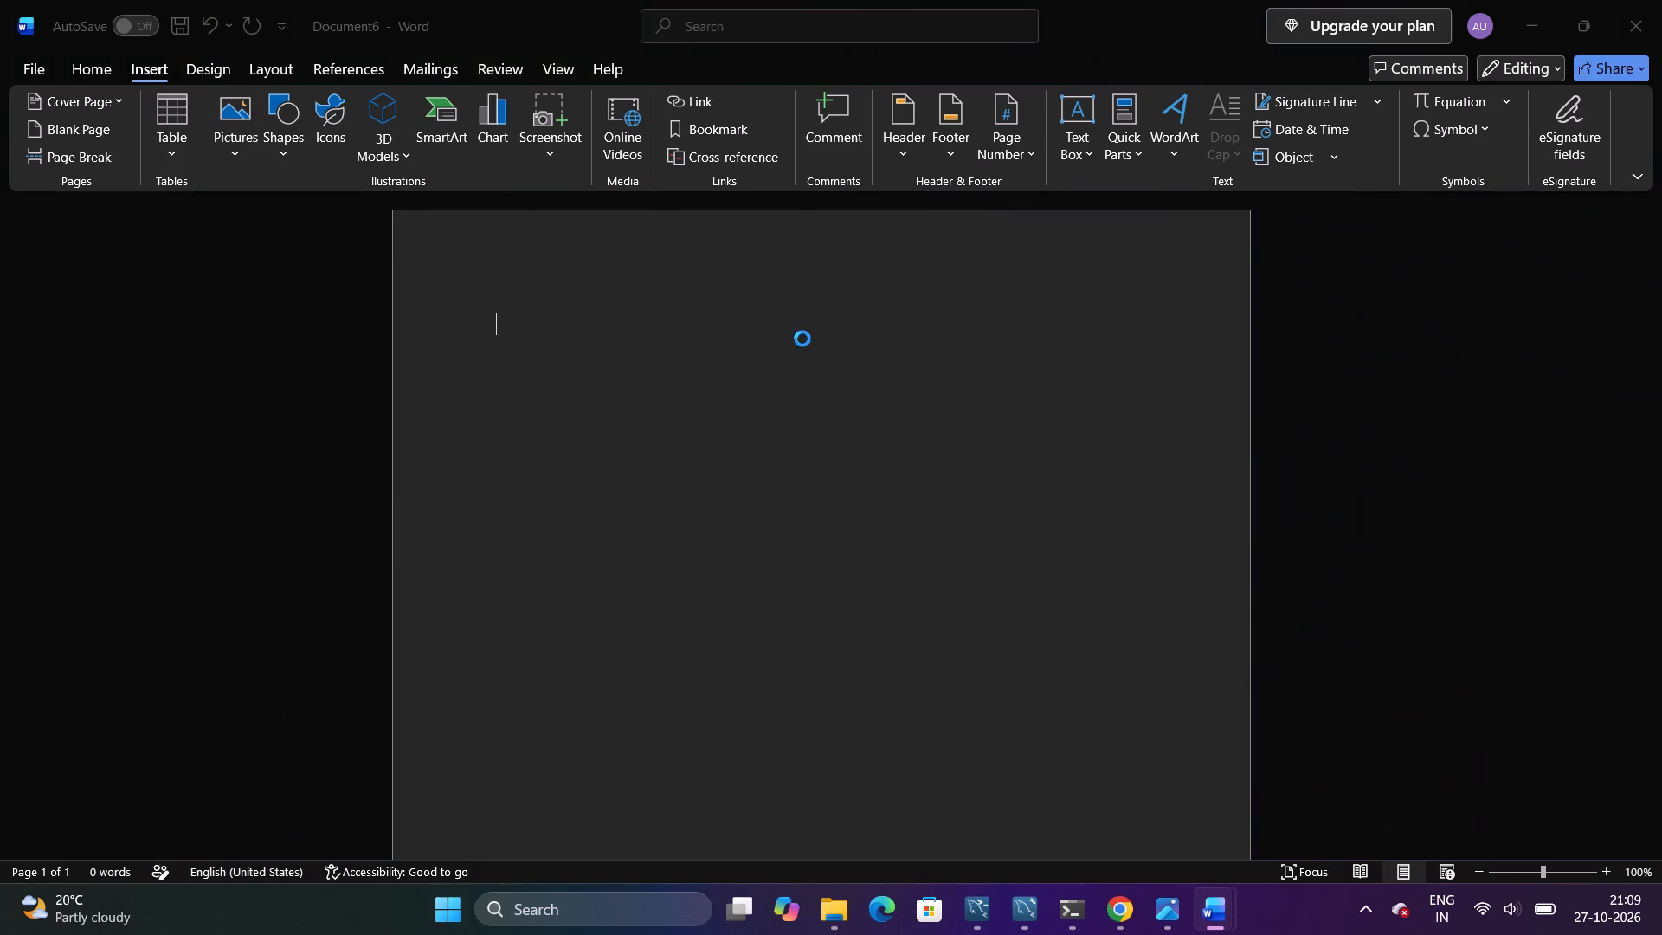
{"action": "scroll", "coordinate": [512, 274], "scroll_direction": "down", "scroll_amount": 13}
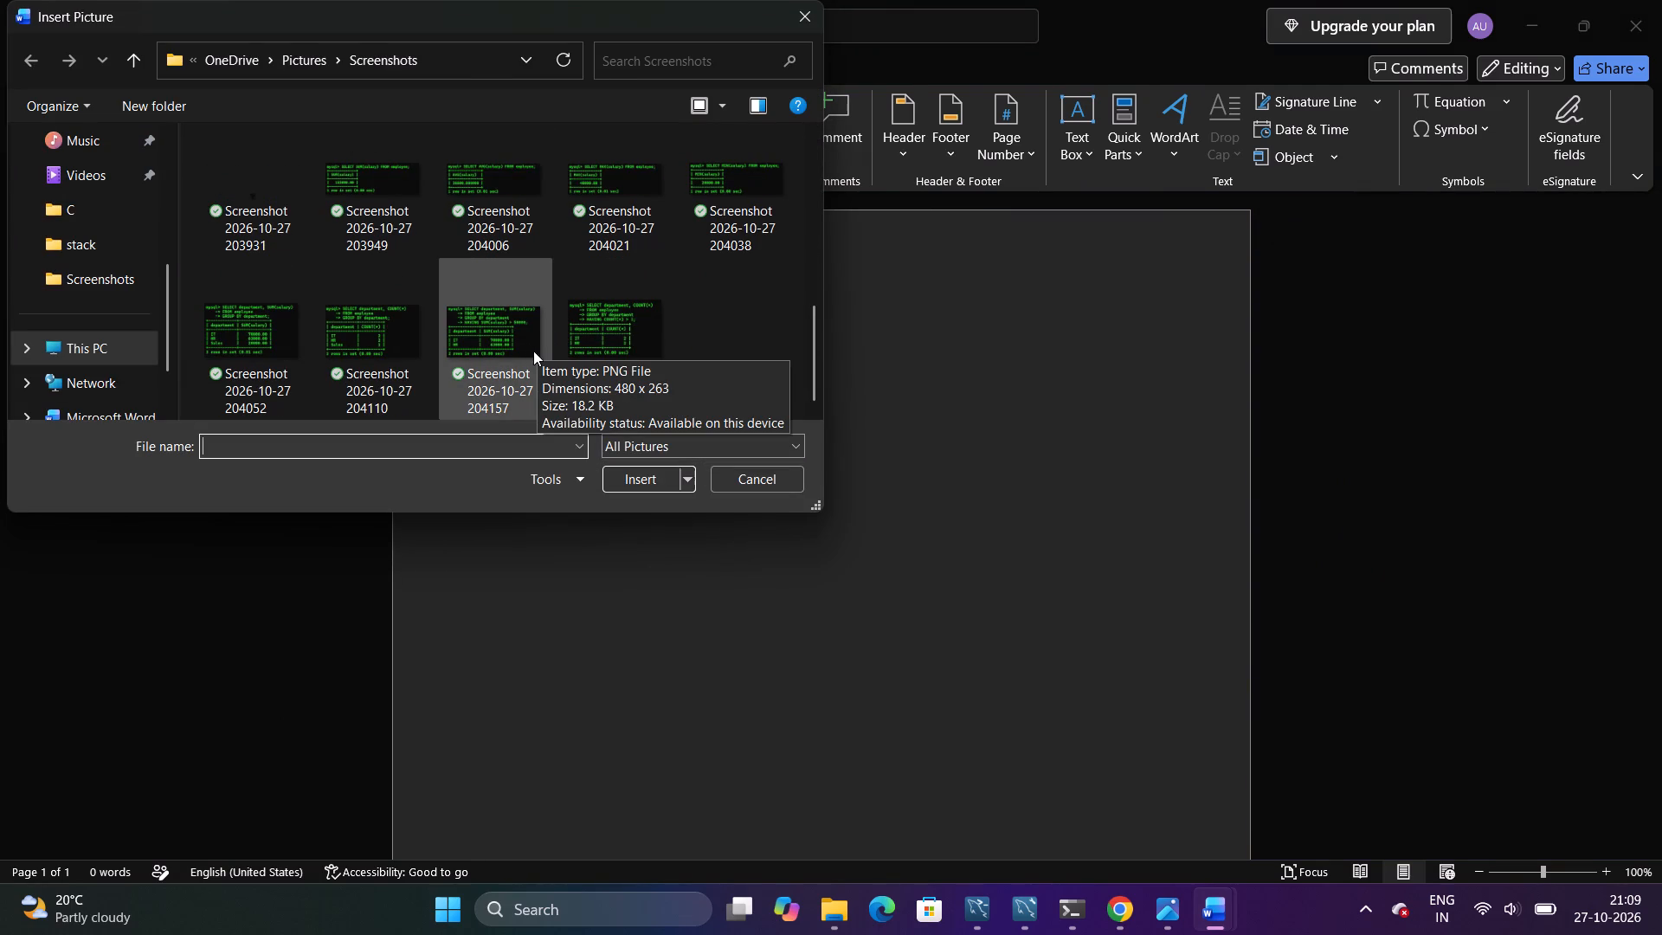
Preview Document5 to check which query screenshot was placed last.
{"action": "left_click", "coordinate": [1207, 916]}
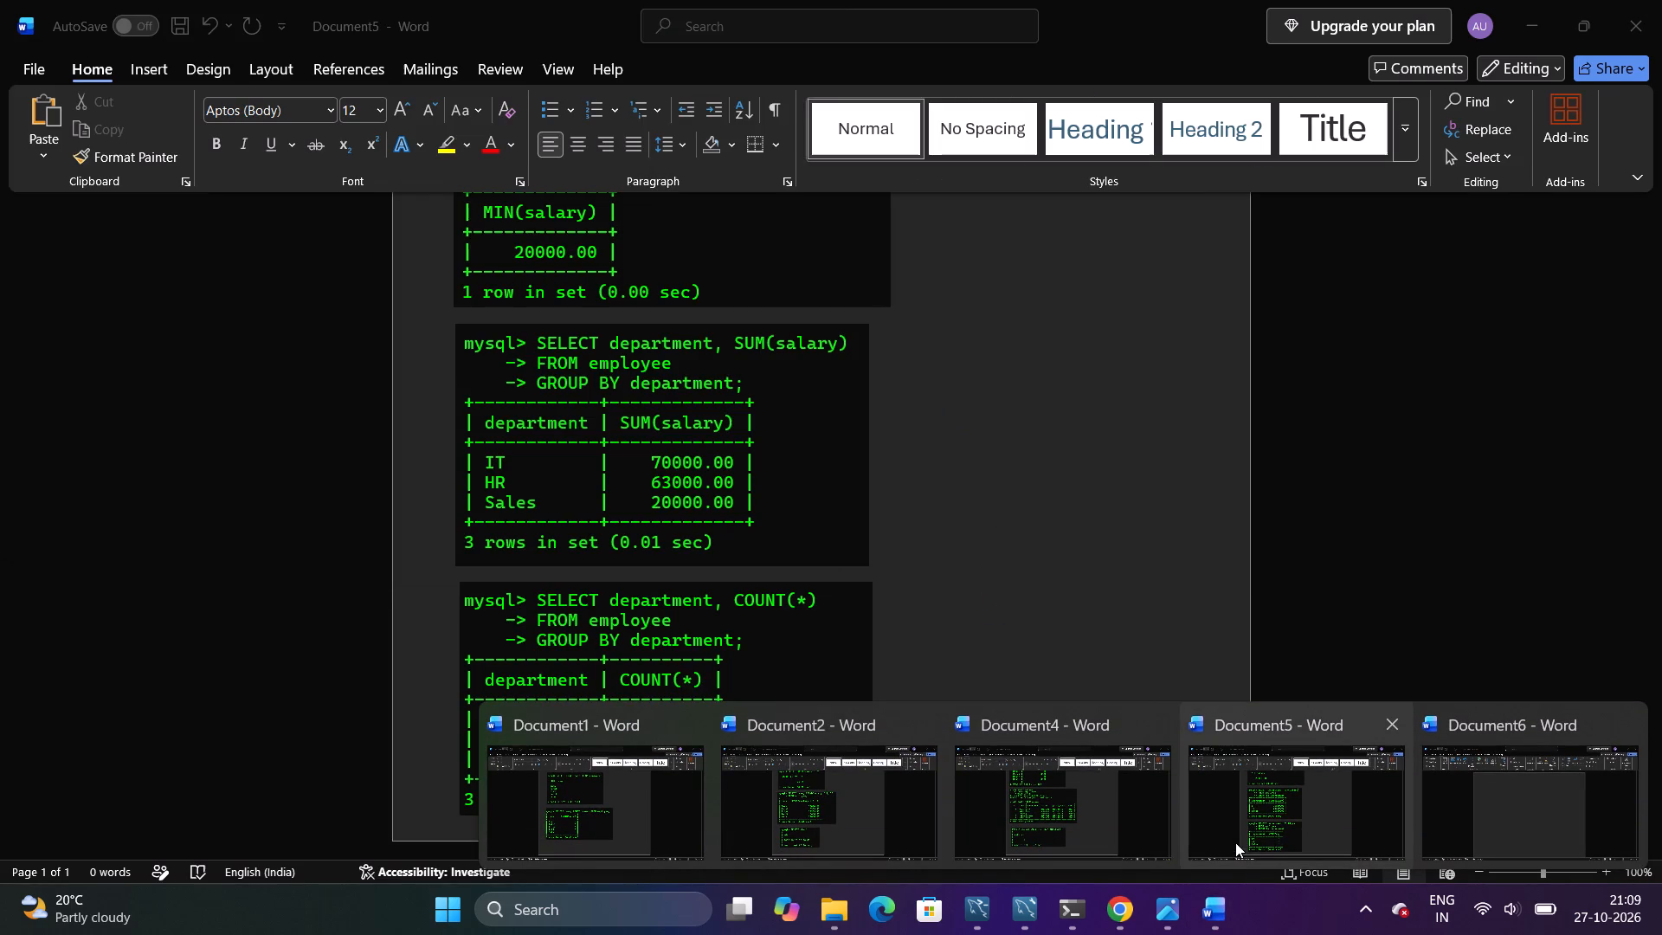
{"action": "left_click", "coordinate": [1235, 842]}
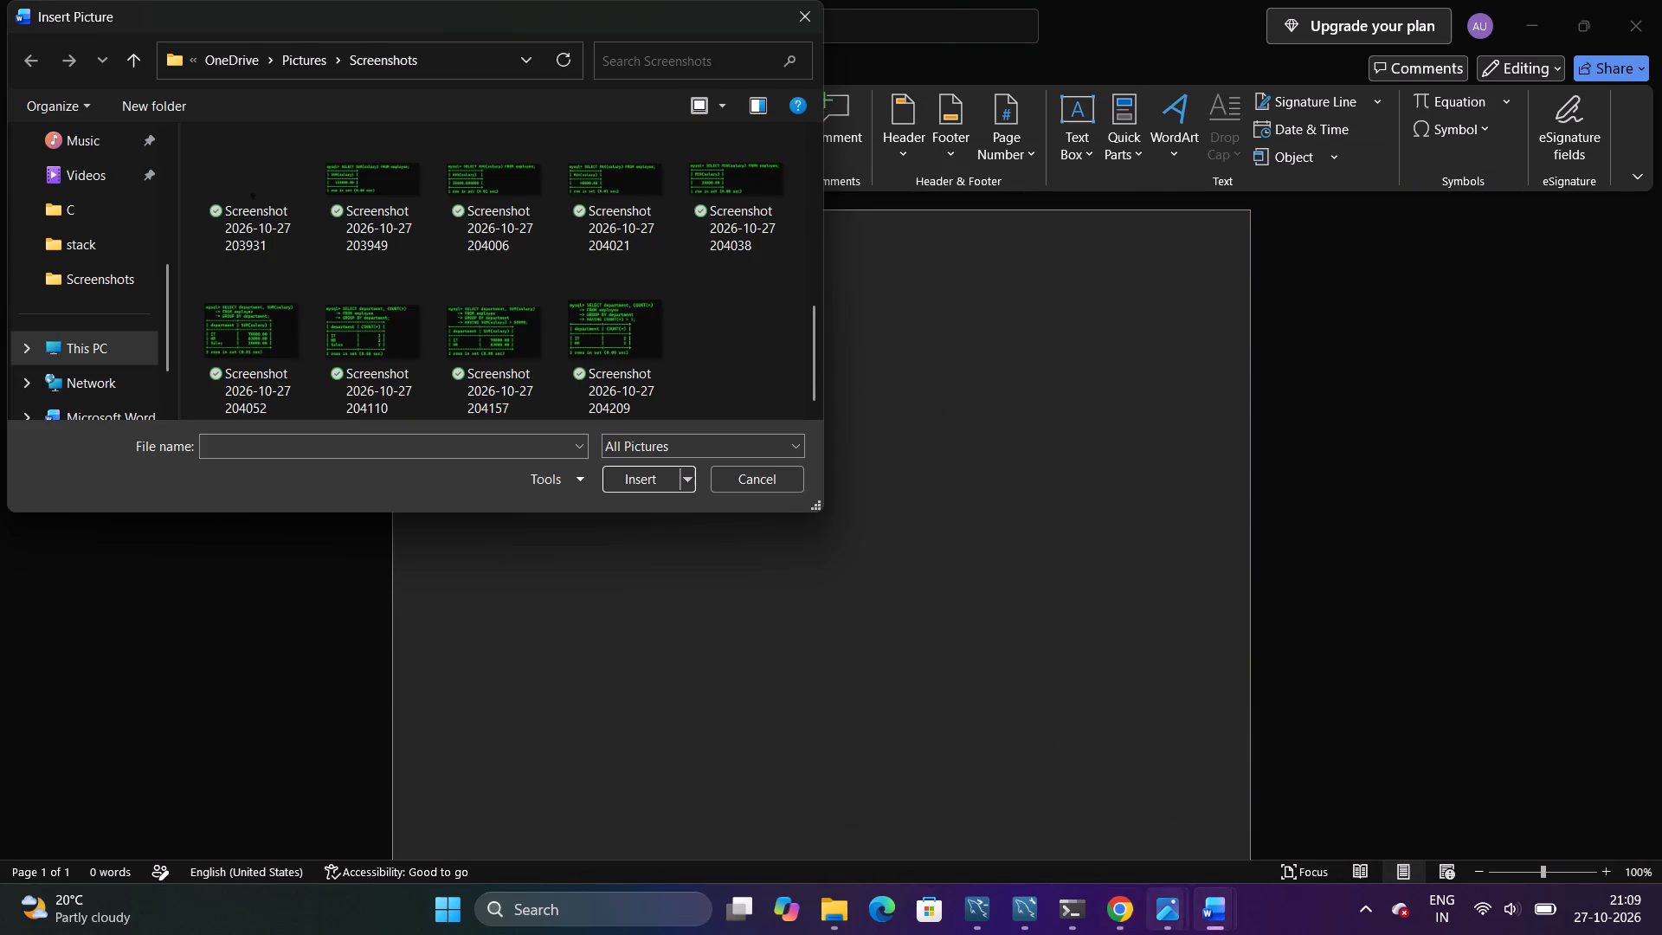
{"action": "left_click_drag", "start_coordinate": [1229, 916], "coordinate": [1219, 912]}
{"action": "left_click", "coordinate": [1216, 909]}
{"action": "left_click", "coordinate": [1292, 816]}
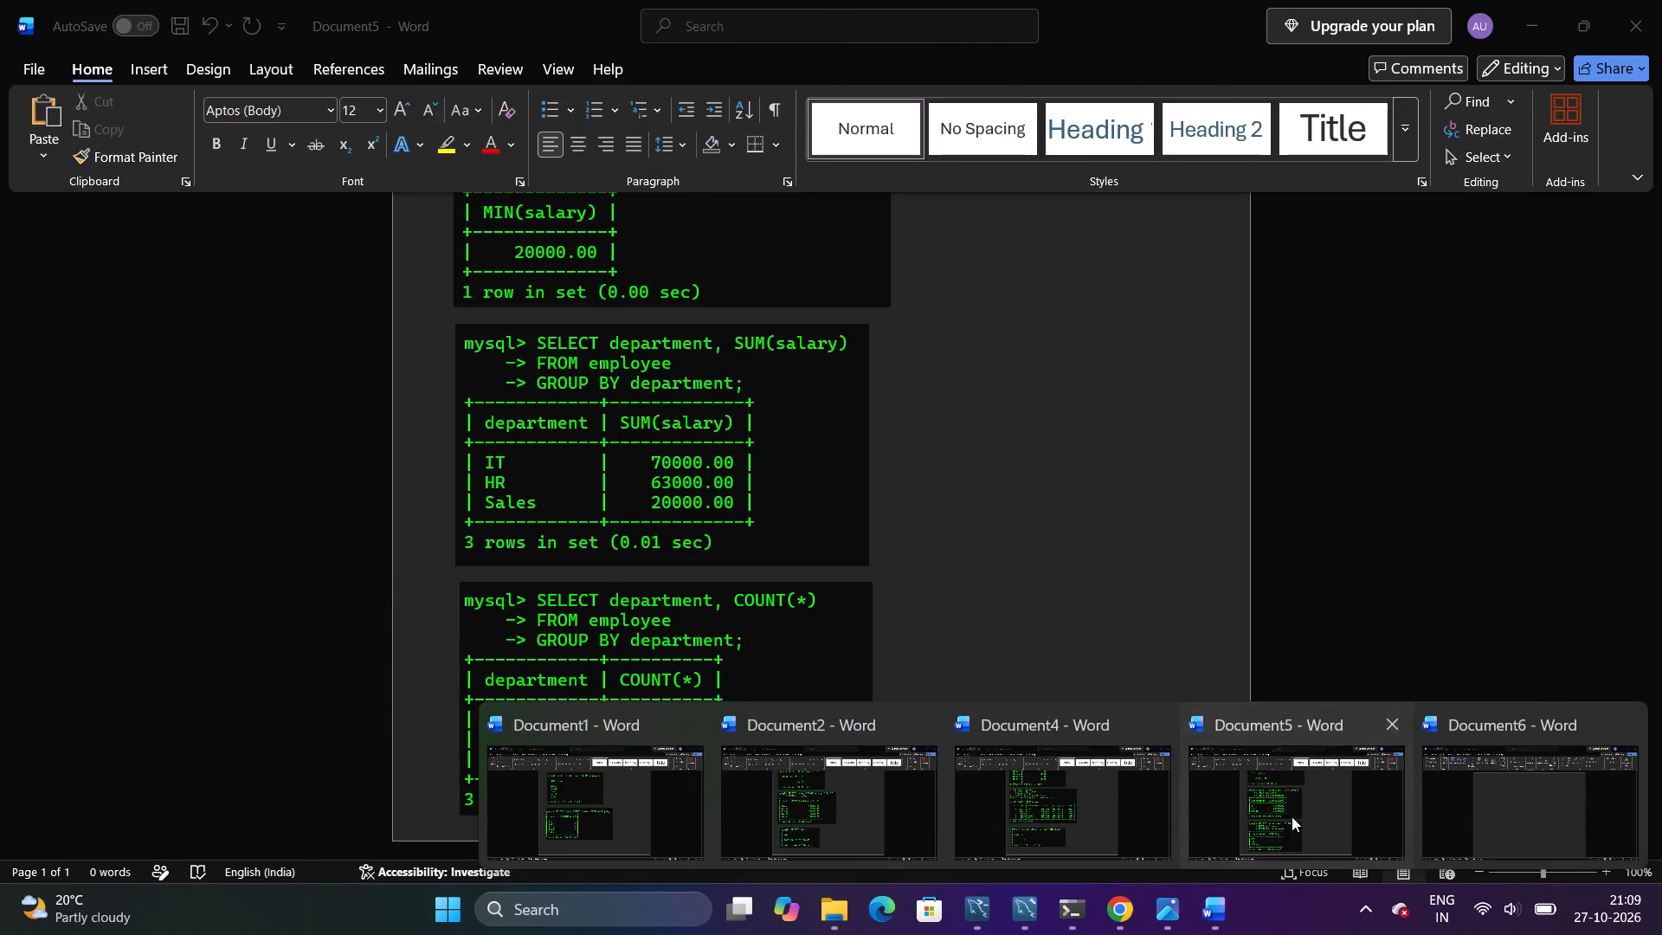
{"action": "left_click", "coordinate": [1234, 927]}
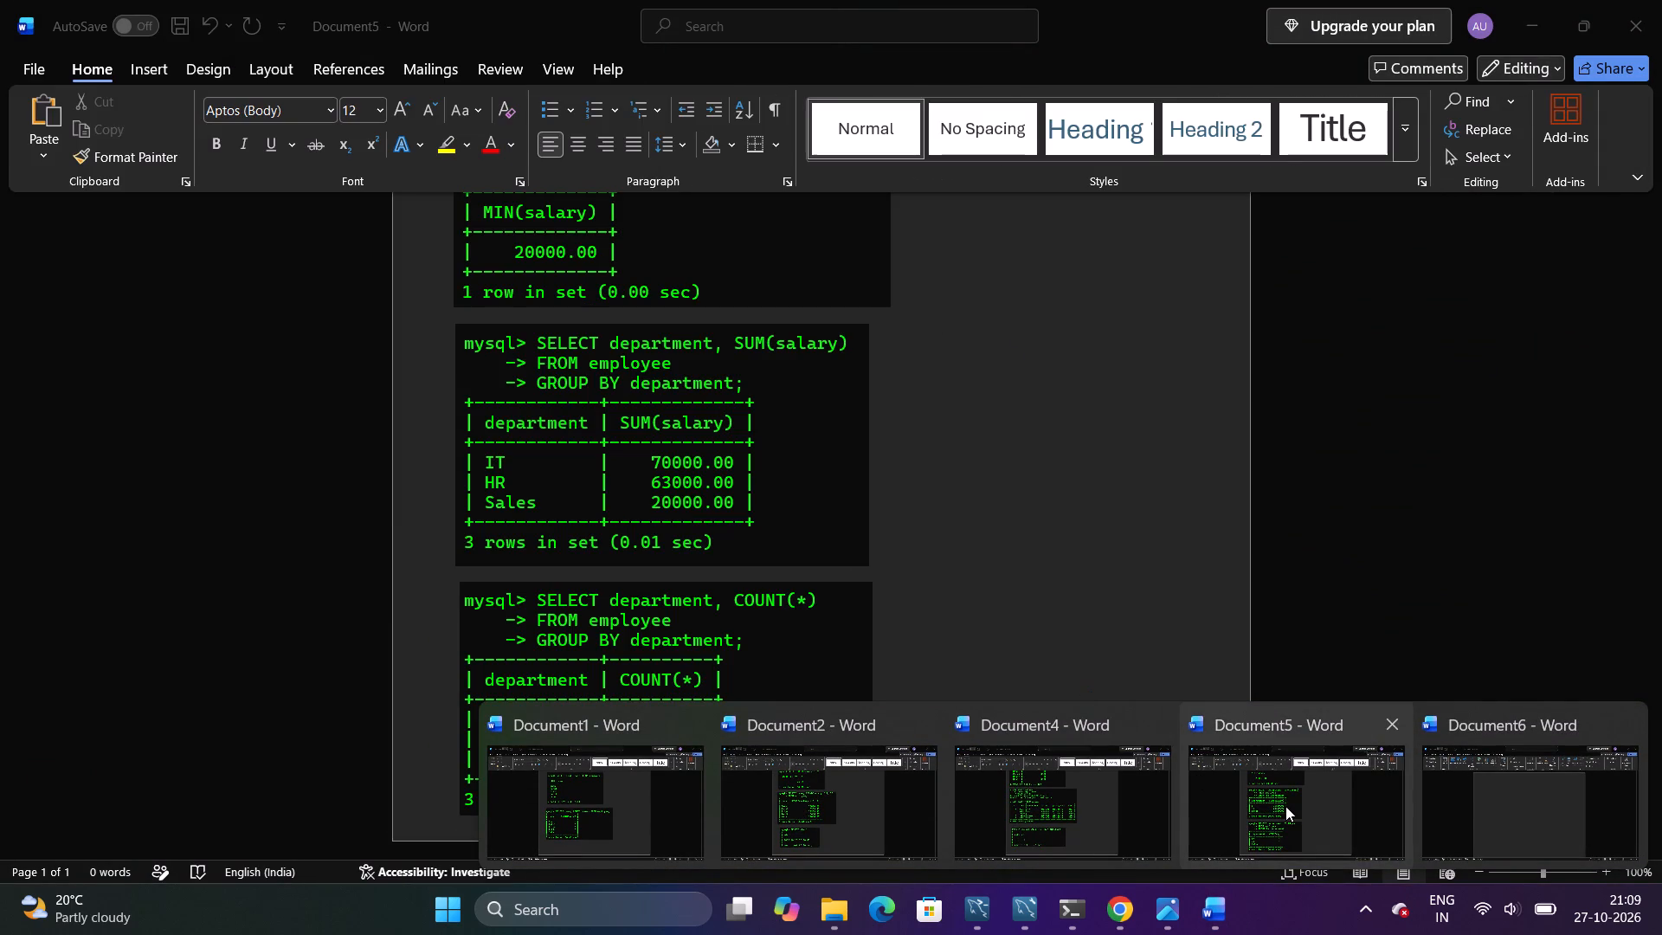
{"action": "left_click", "coordinate": [1285, 806]}
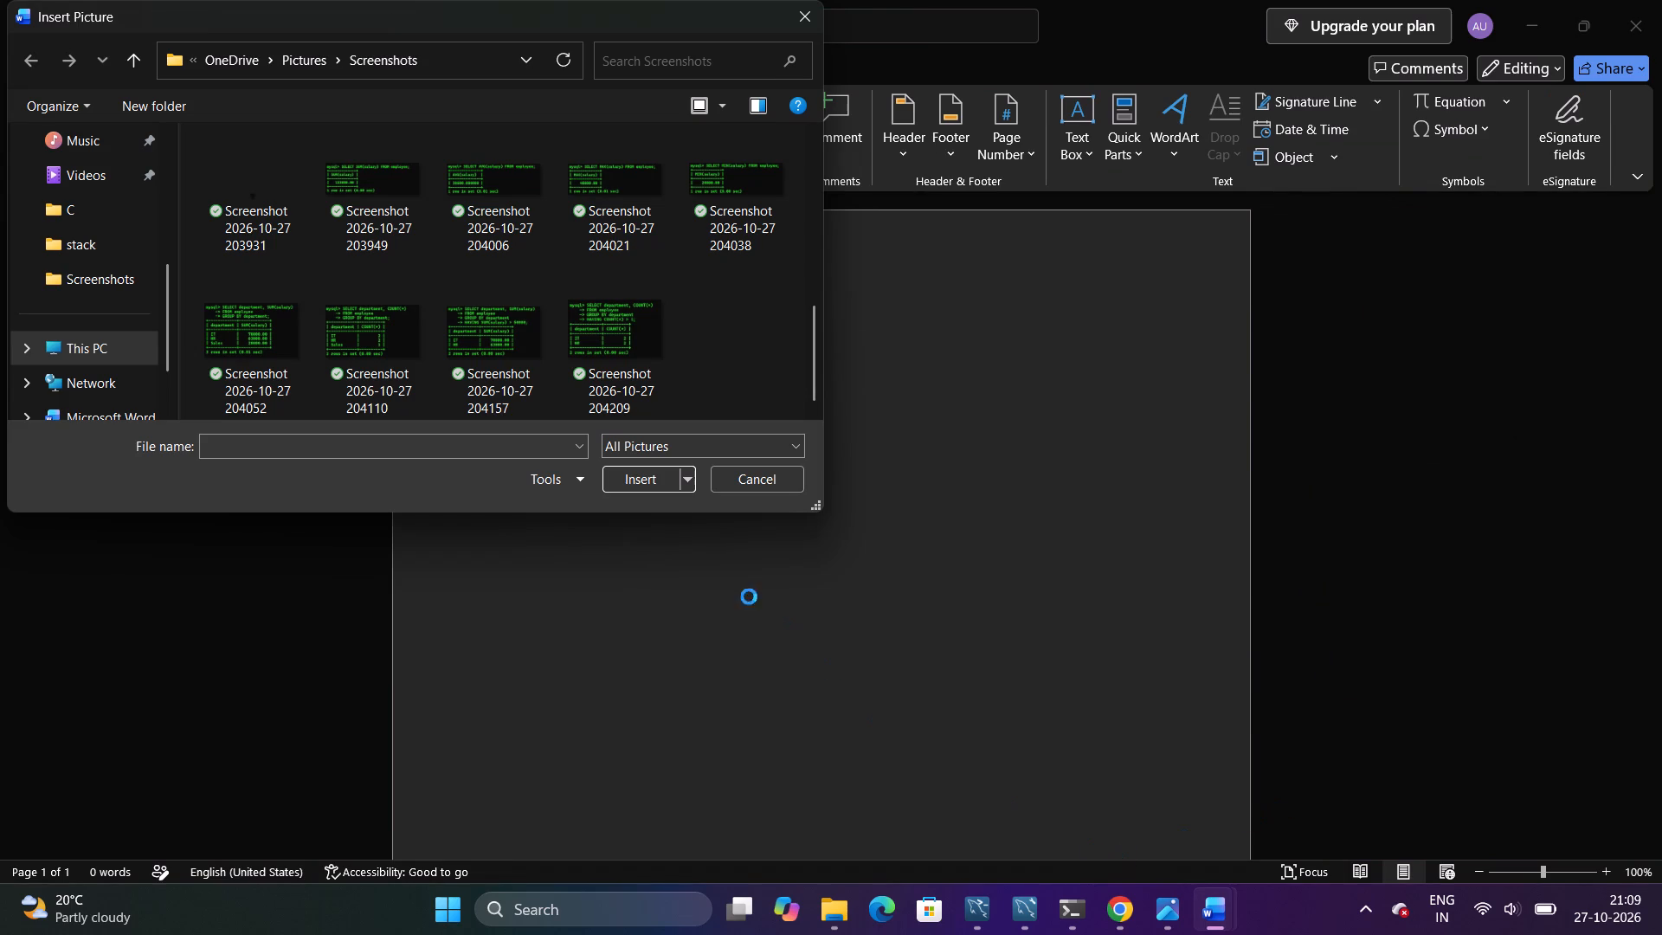
{"action": "left_click", "coordinate": [509, 356]}
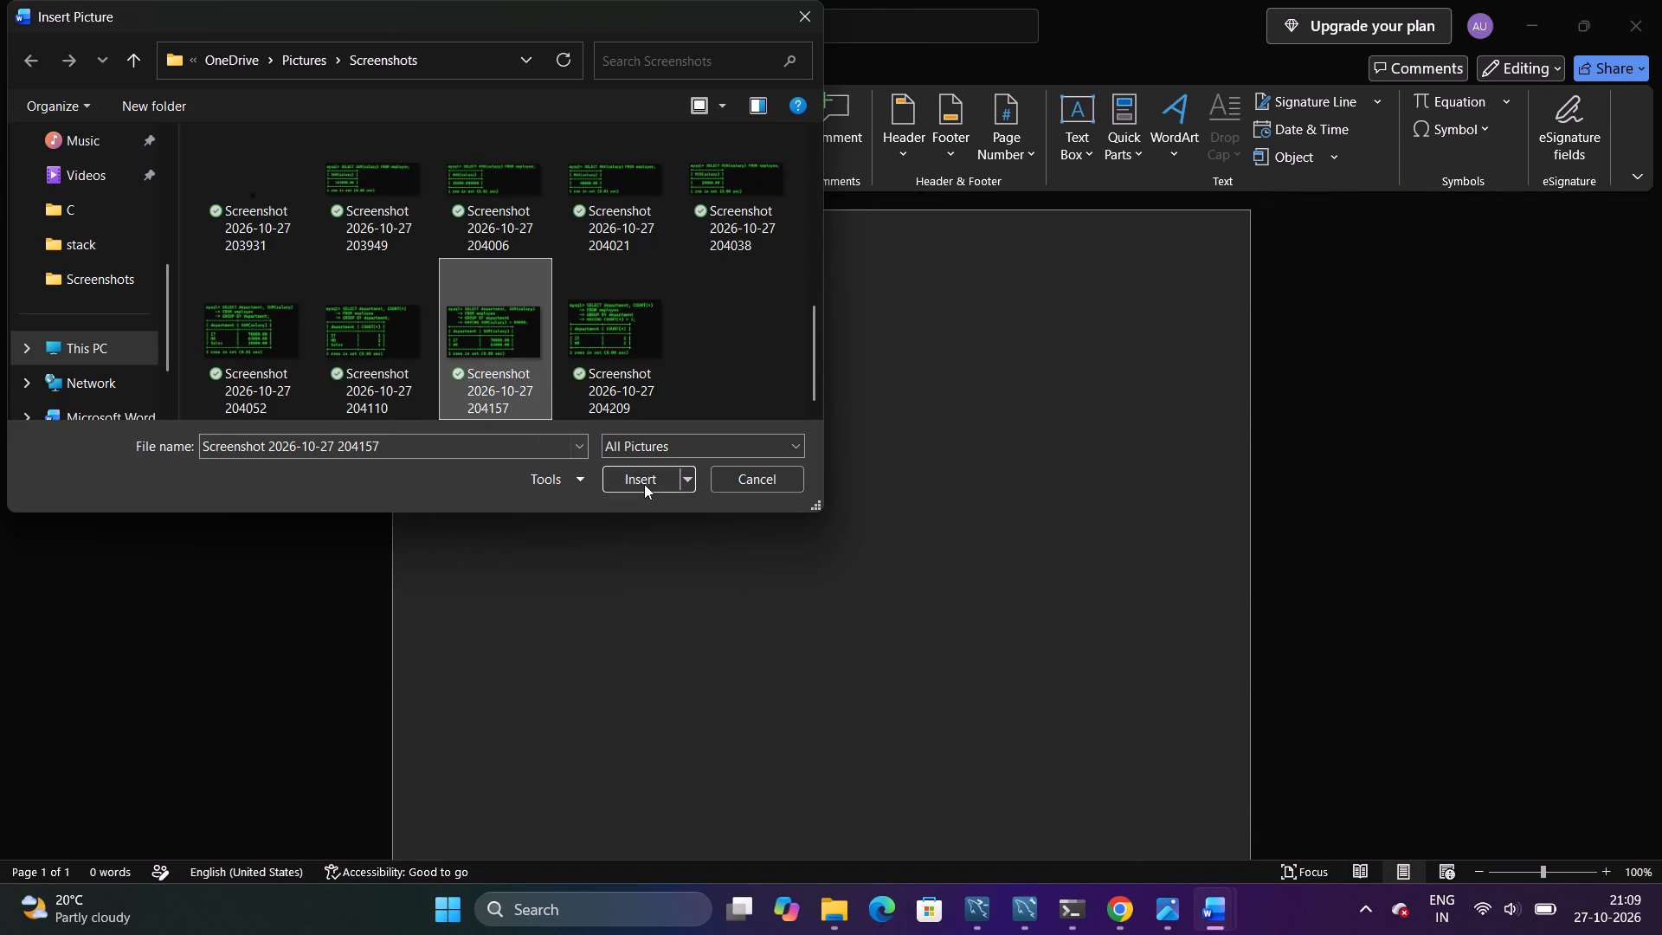
{"action": "left_click", "coordinate": [644, 481]}
Set the HAVING SUM(salary) > 50000 screenshot to In Front of Text and place it near the page's top-left corner.
{"action": "left_click_drag", "start_coordinate": [606, 384], "coordinate": [577, 348]}
{"action": "left_click", "coordinate": [1201, 160]}
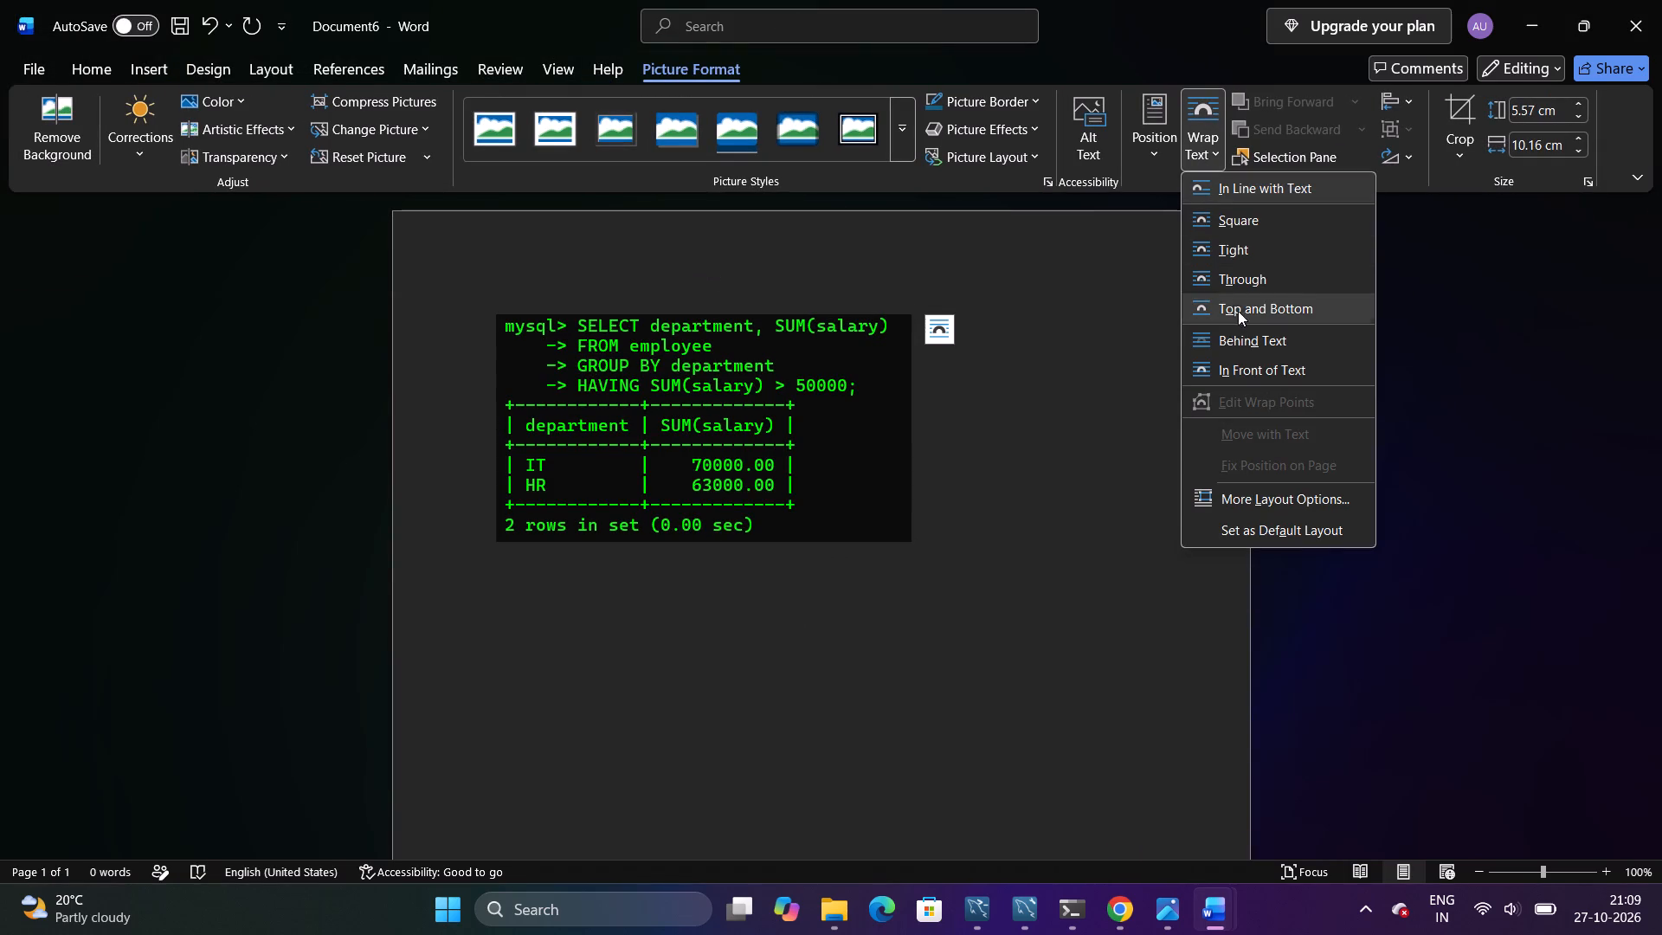
{"action": "left_click", "coordinate": [1246, 371]}
{"action": "left_click_drag", "start_coordinate": [763, 372], "coordinate": [733, 339]}
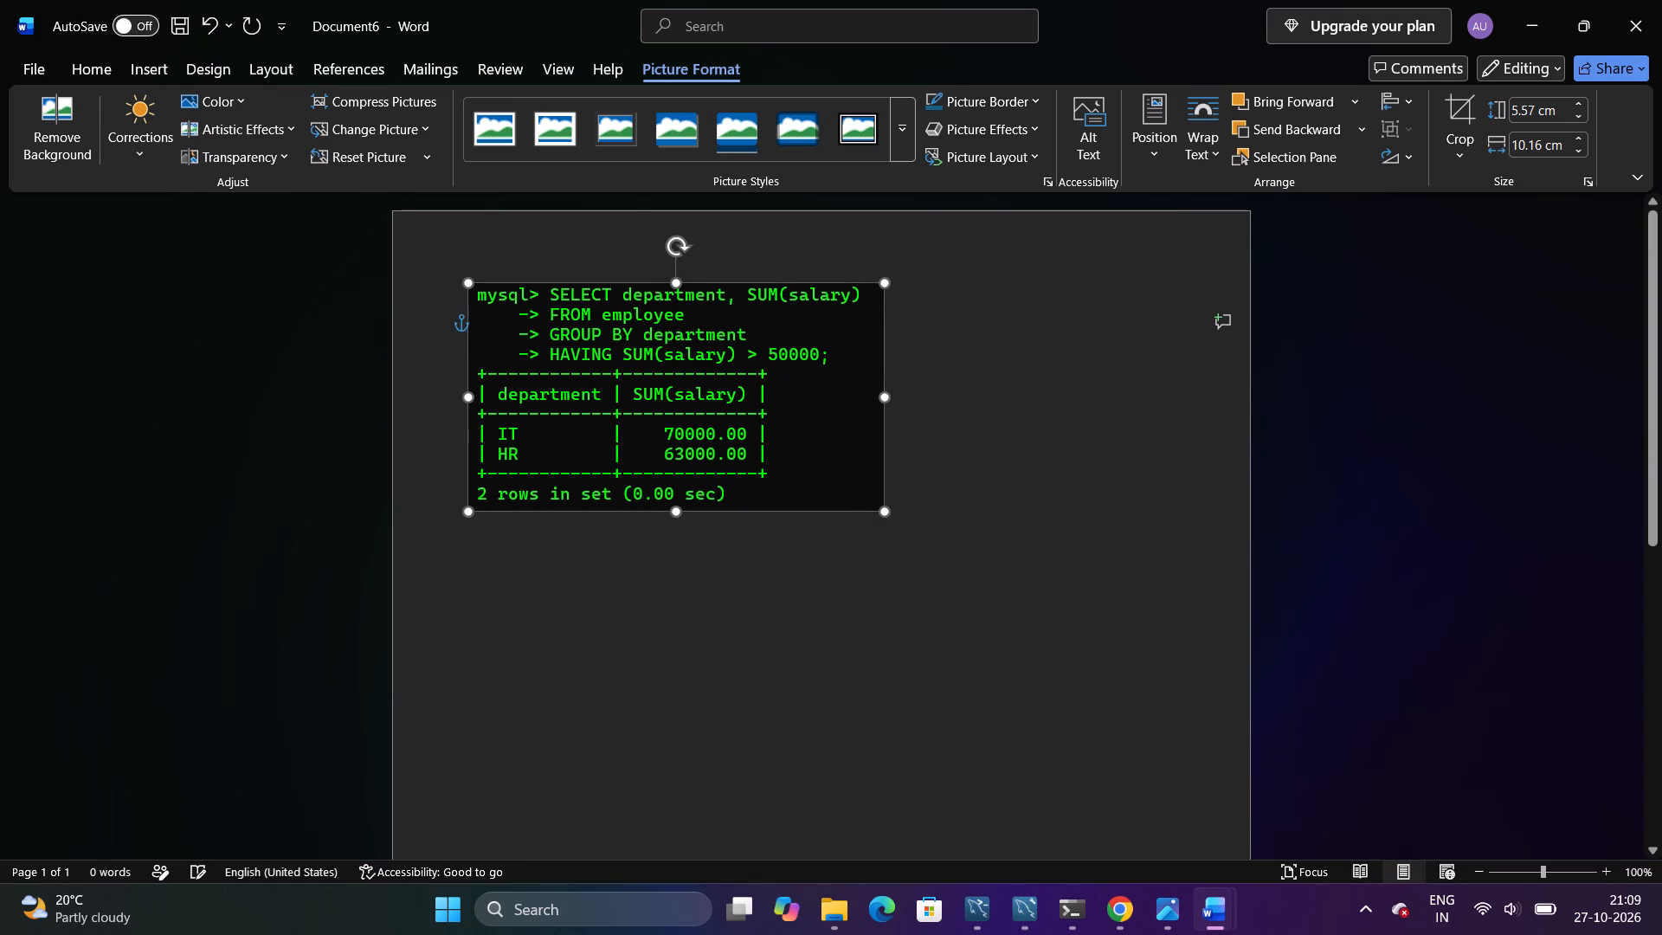
{"action": "left_click_drag", "start_coordinate": [733, 339], "coordinate": [709, 299]}
{"action": "double_click", "coordinate": [700, 289]}
{"action": "double_click", "coordinate": [698, 284]}
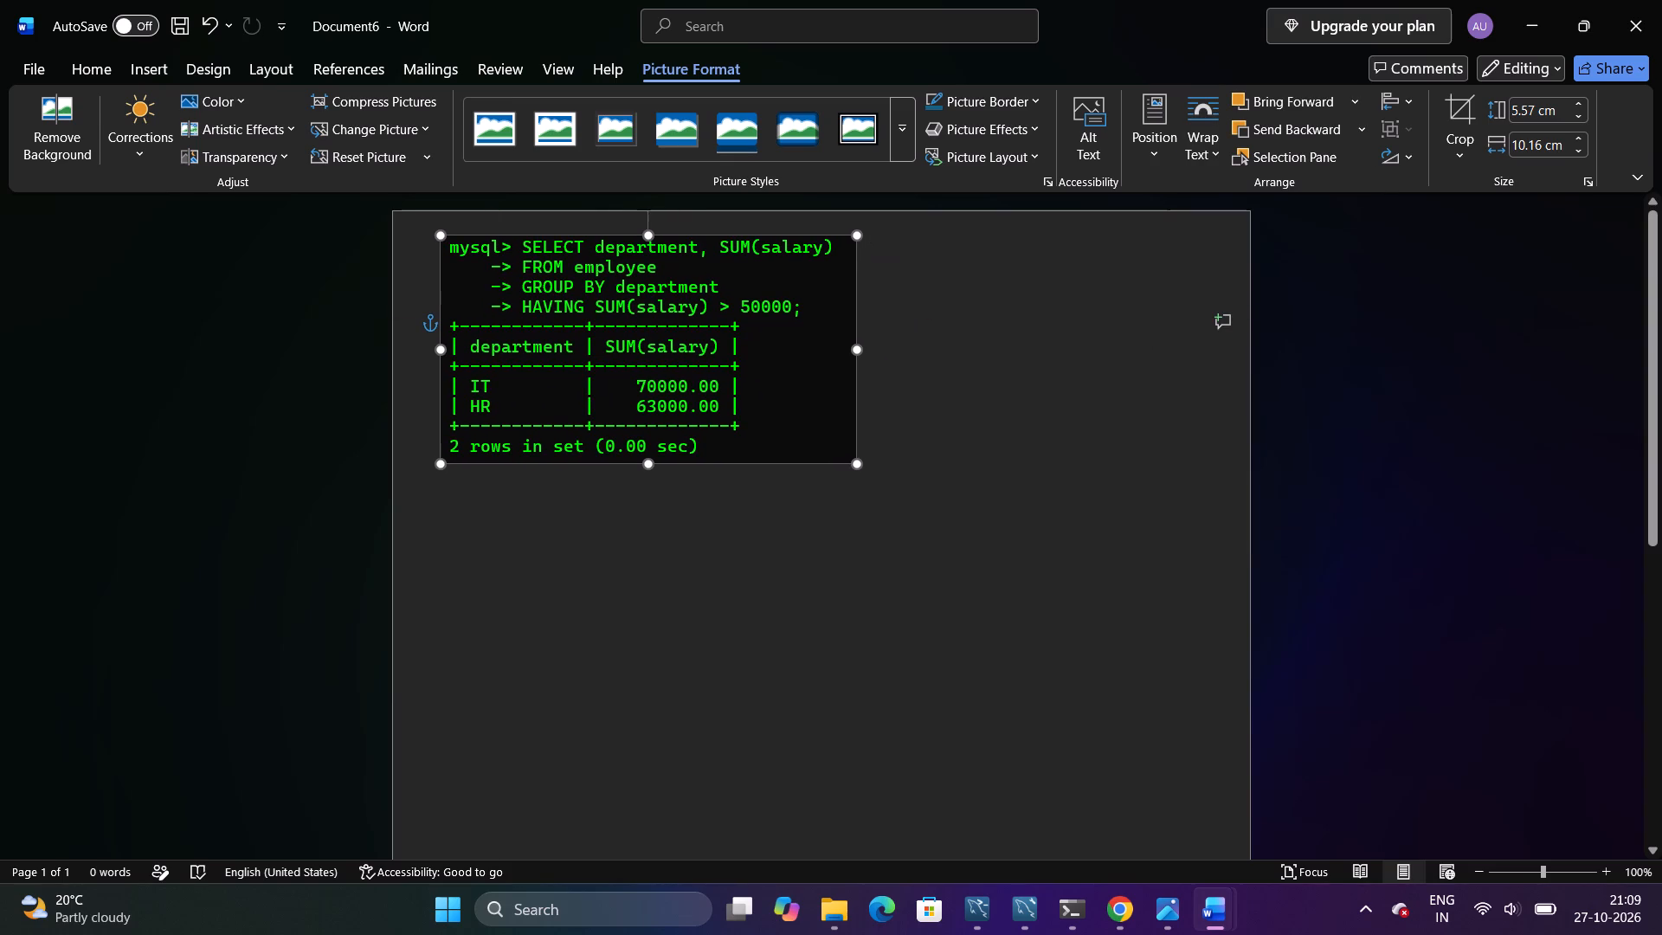
{"action": "left_click", "coordinate": [995, 410]}
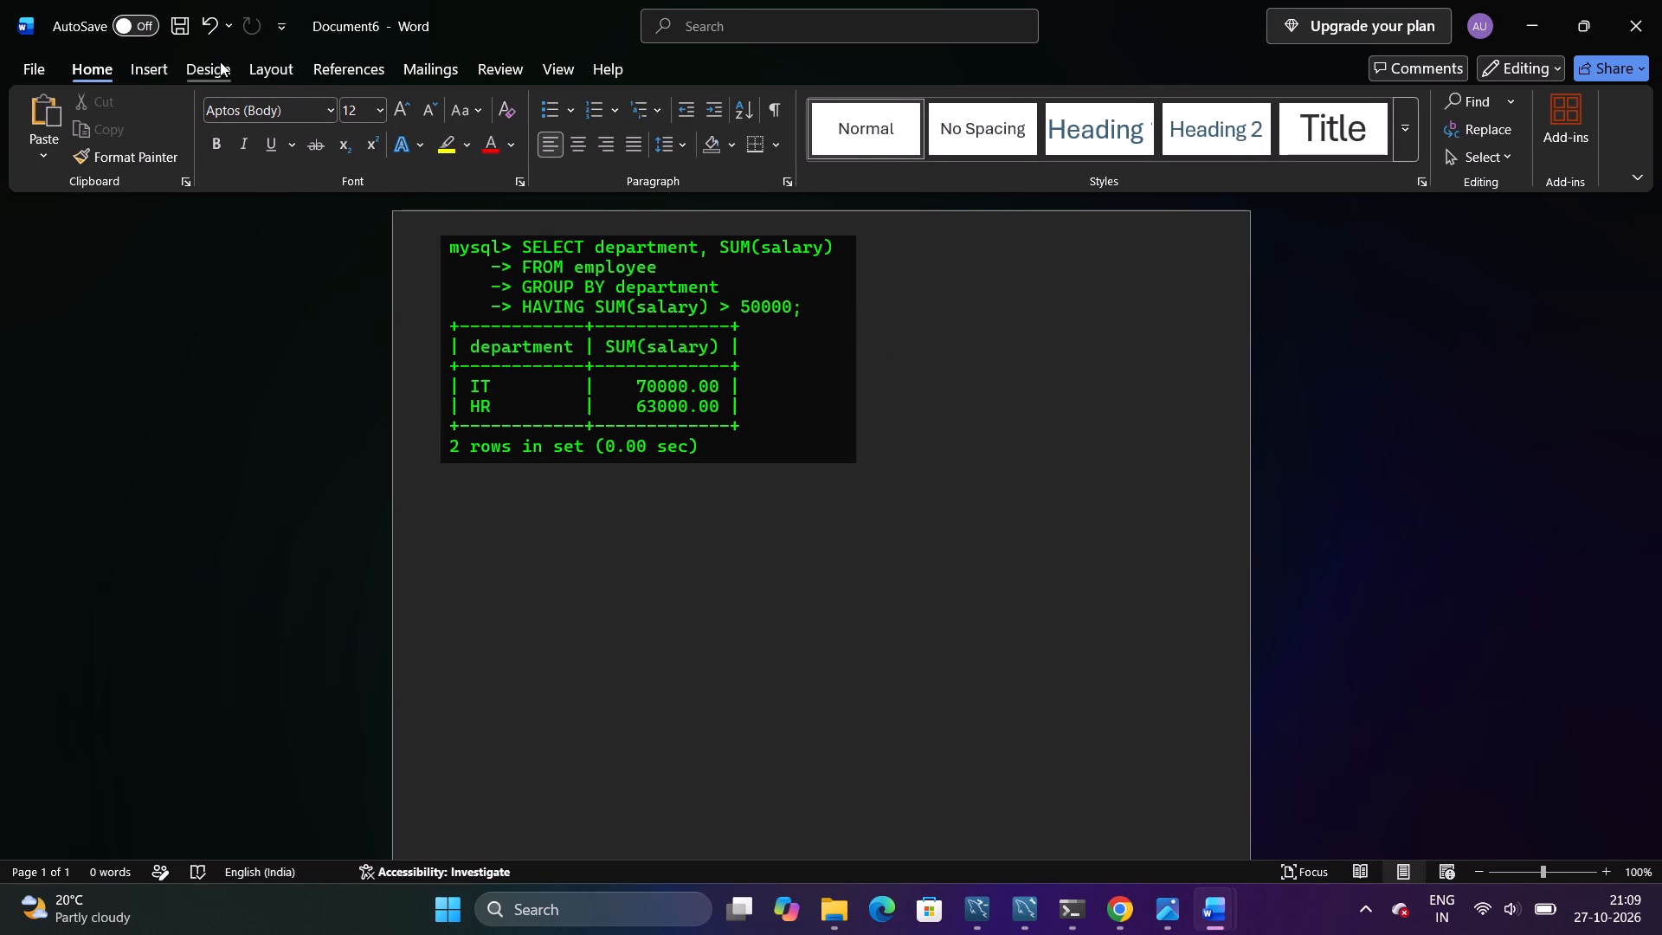
{"action": "left_click", "coordinate": [159, 59]}
{"action": "left_click", "coordinate": [235, 150]}
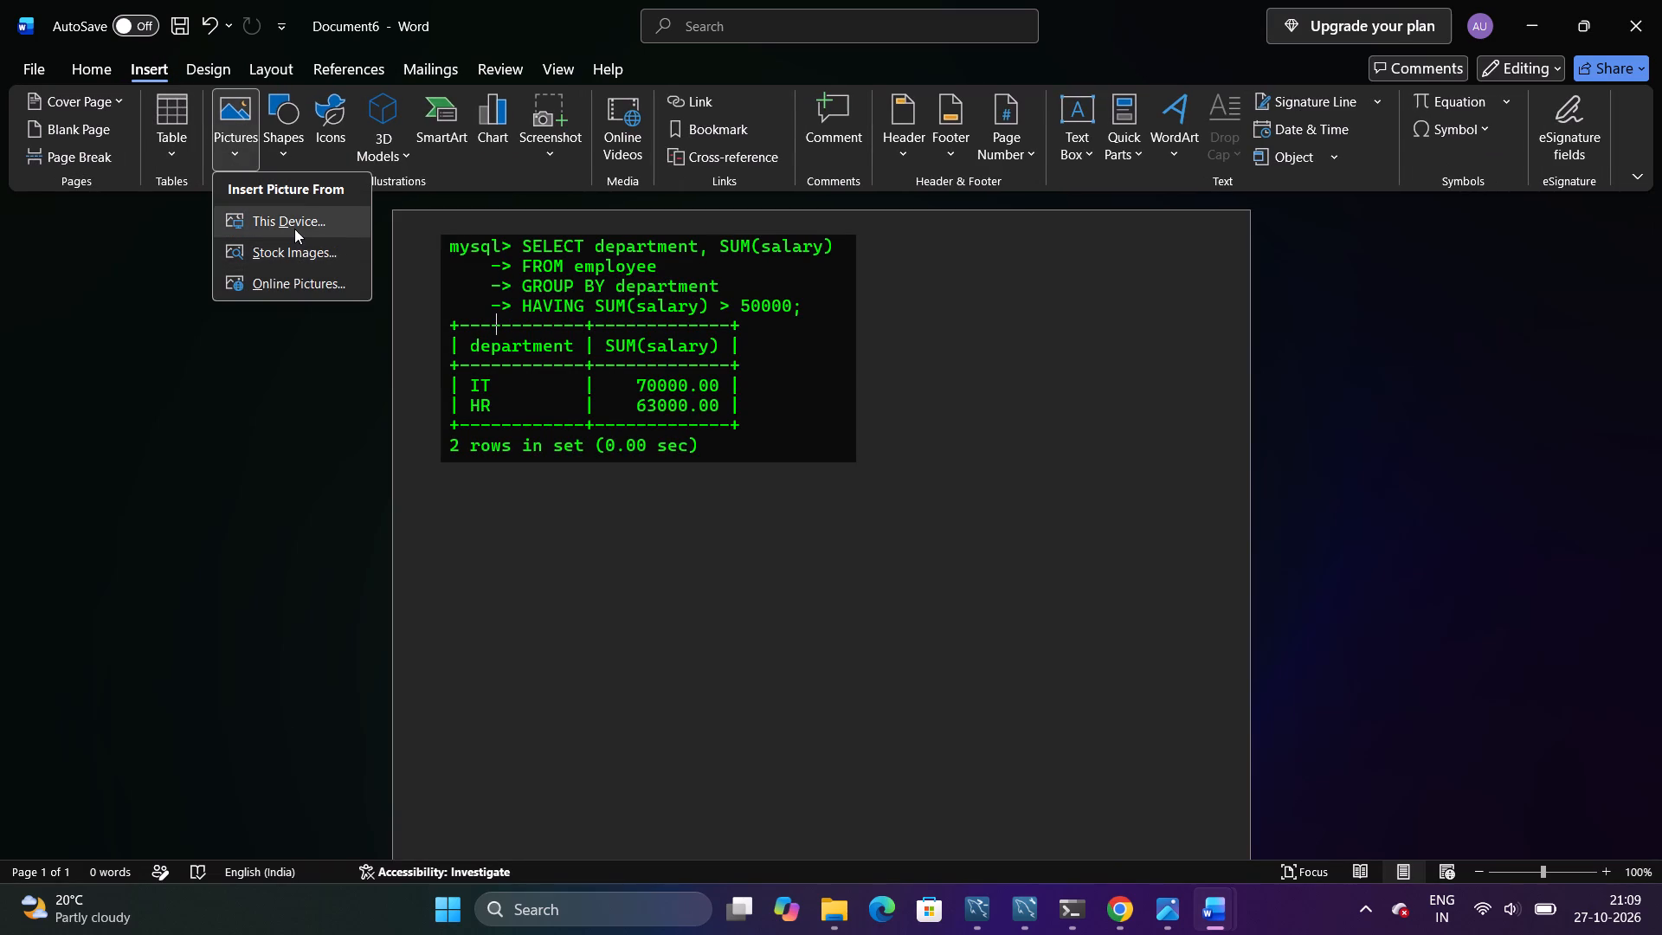
{"action": "left_click", "coordinate": [294, 229]}
{"action": "scroll", "coordinate": [644, 360], "scroll_direction": "down", "scroll_amount": 12}
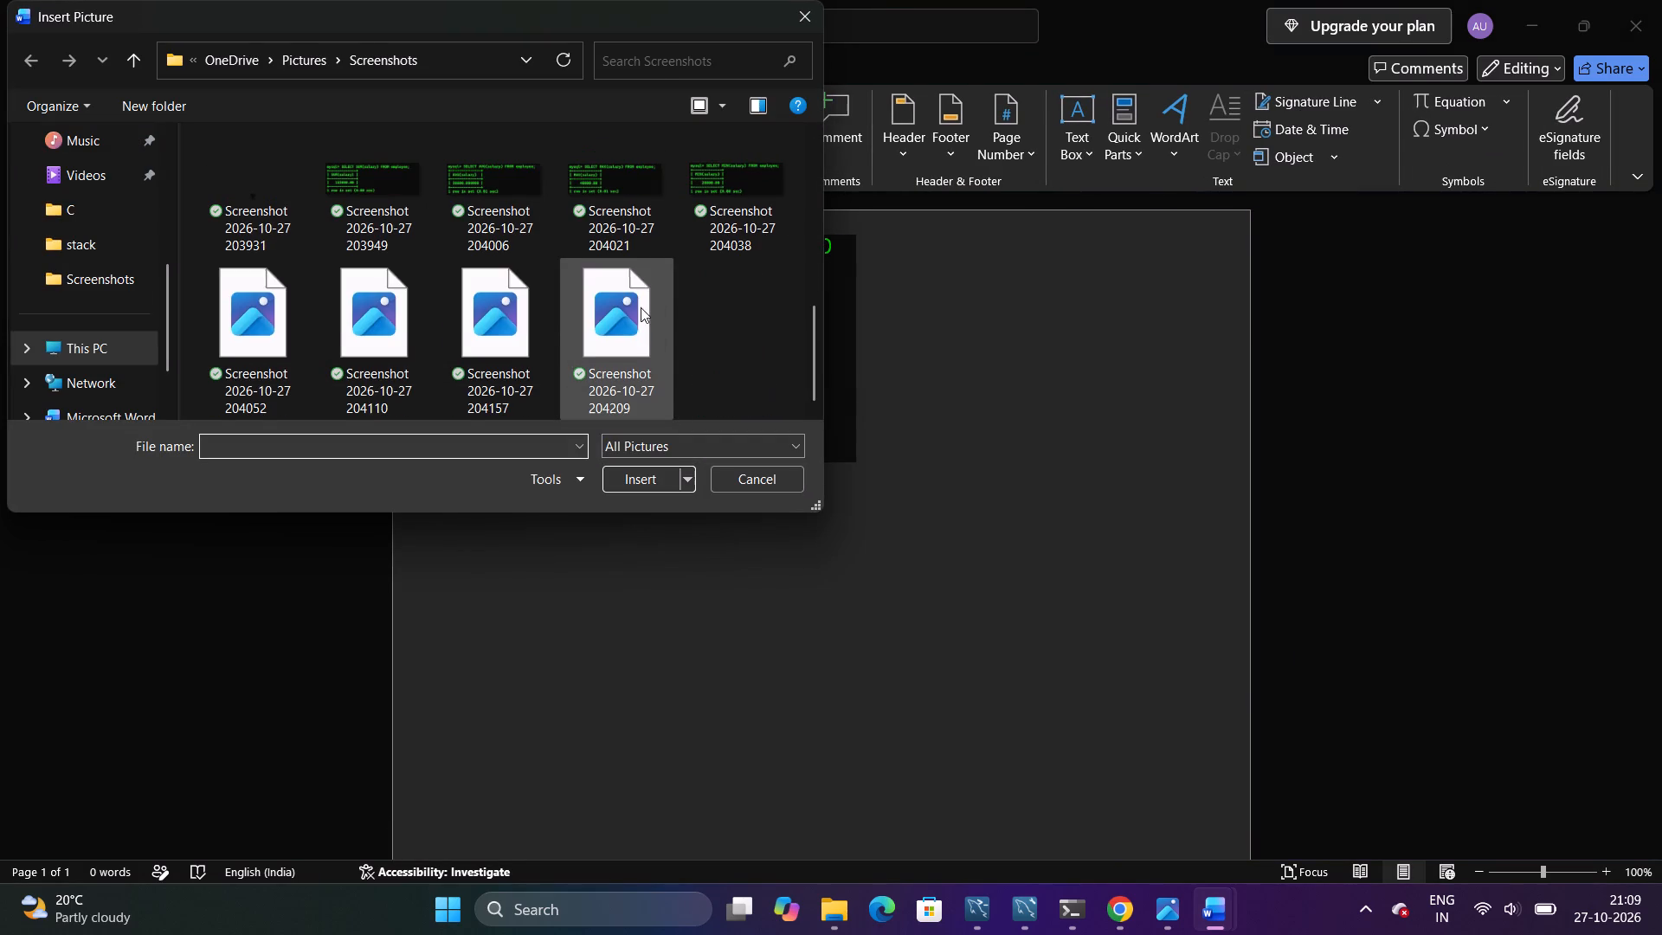
{"action": "scroll", "coordinate": [641, 307], "scroll_direction": "down", "scroll_amount": 5}
{"action": "left_click", "coordinate": [611, 329]}
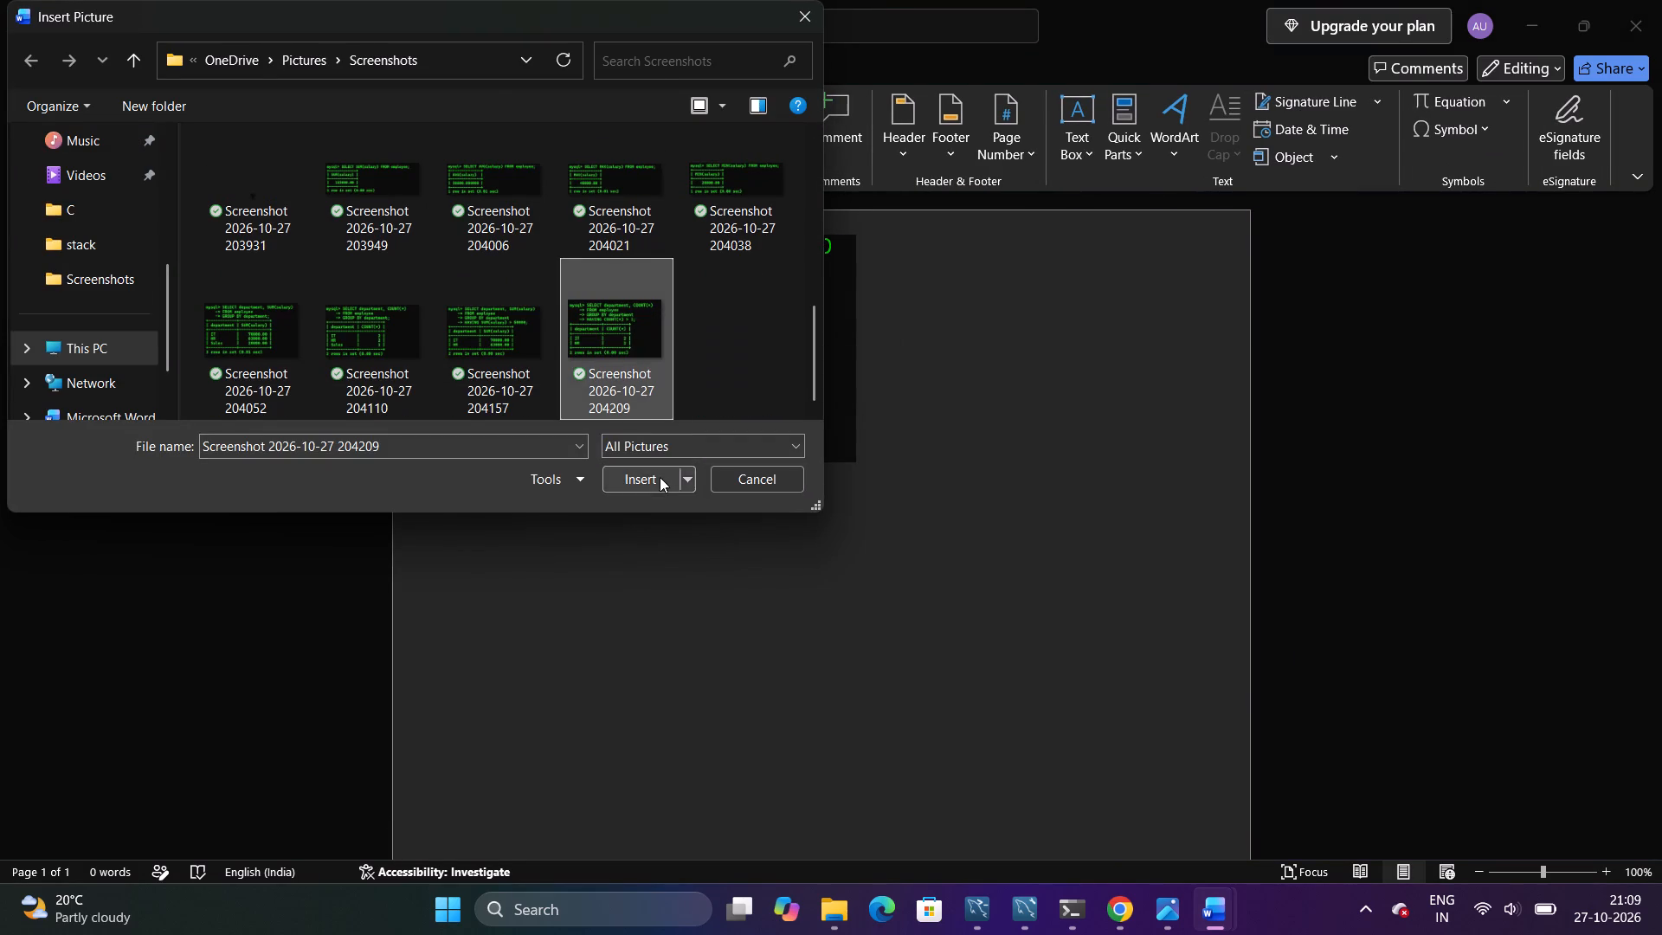
{"action": "left_click", "coordinate": [660, 477]}
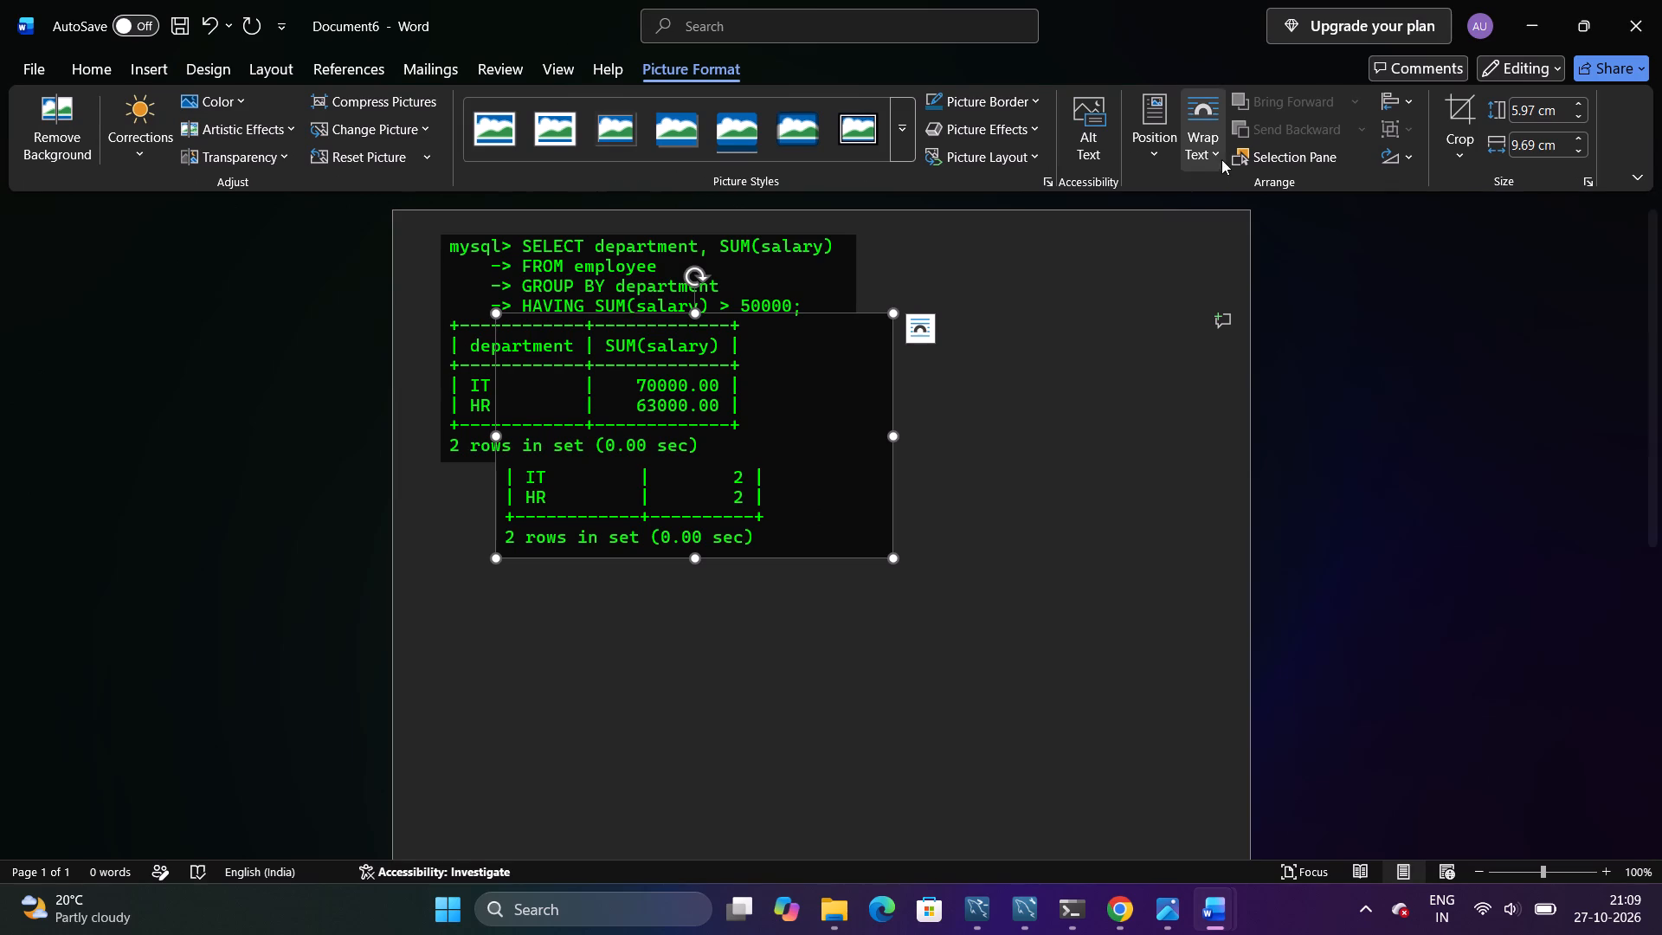
Set the HAVING COUNT(*) > 1 screenshot to In Front of Text and place it just below the HAVING SUM(salary) > 50000 screenshot.
{"action": "left_click", "coordinate": [1216, 157]}
{"action": "left_click", "coordinate": [1226, 365]}
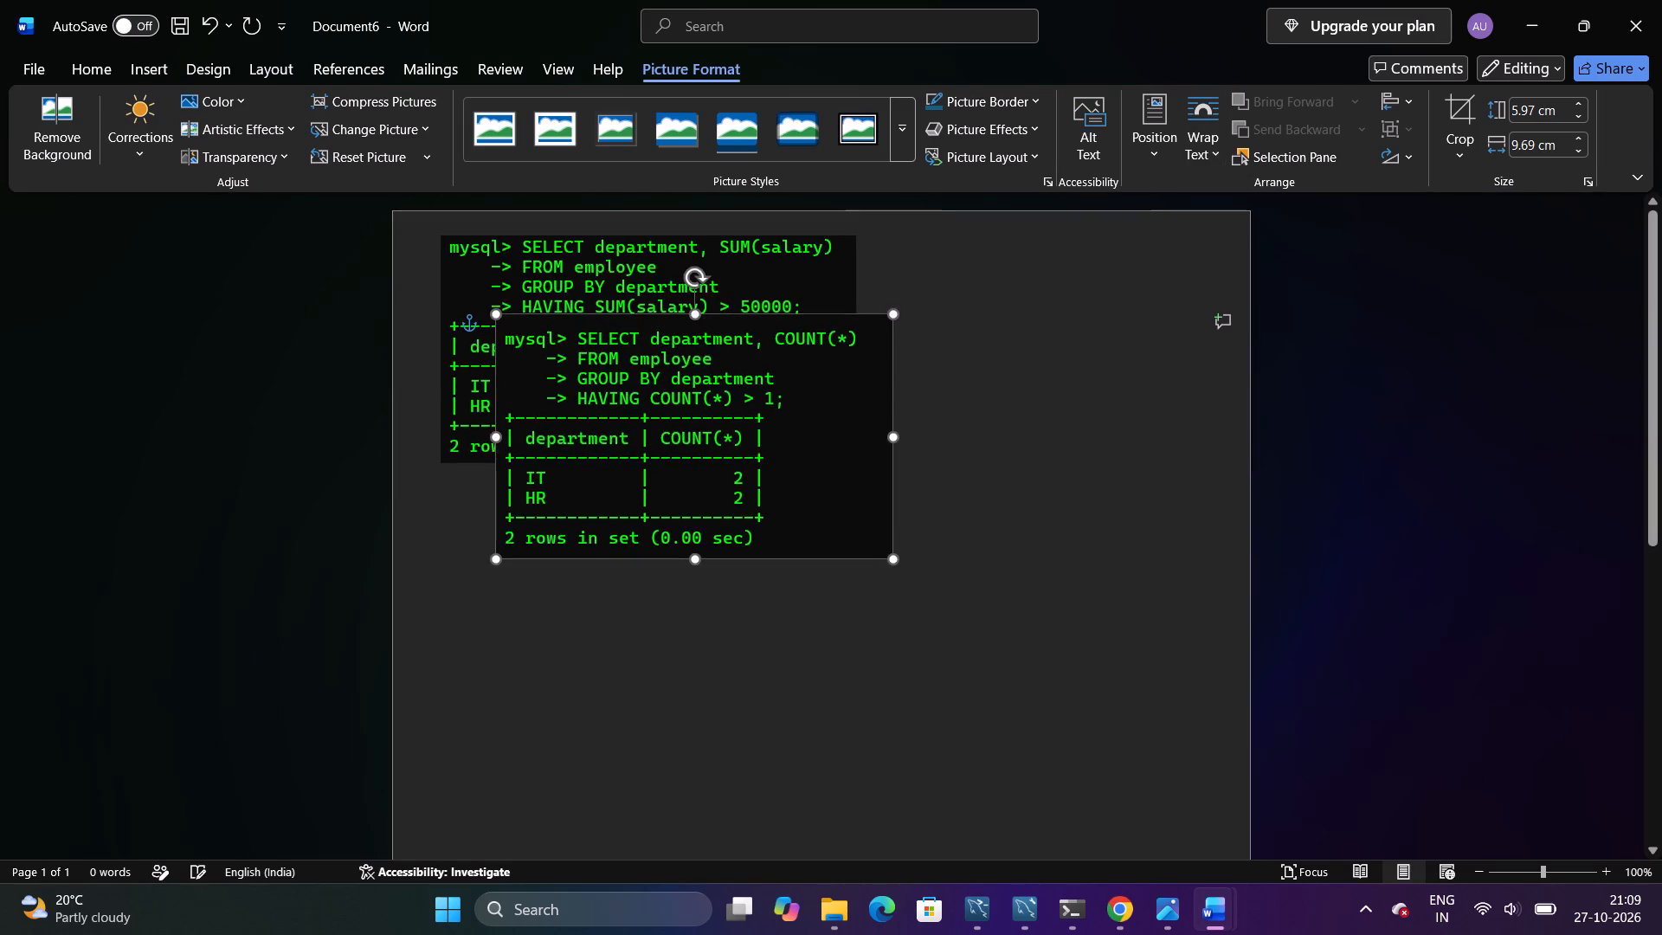
{"action": "left_click_drag", "start_coordinate": [773, 512], "coordinate": [726, 678]}
{"action": "left_click", "coordinate": [996, 540]}
Look over Document6's page to check how the two HAVING screenshots are stacked.
{"action": "scroll", "coordinate": [849, 341], "scroll_direction": "up", "scroll_amount": 8}
{"action": "scroll", "coordinate": [929, 362], "scroll_direction": "down", "scroll_amount": 6}
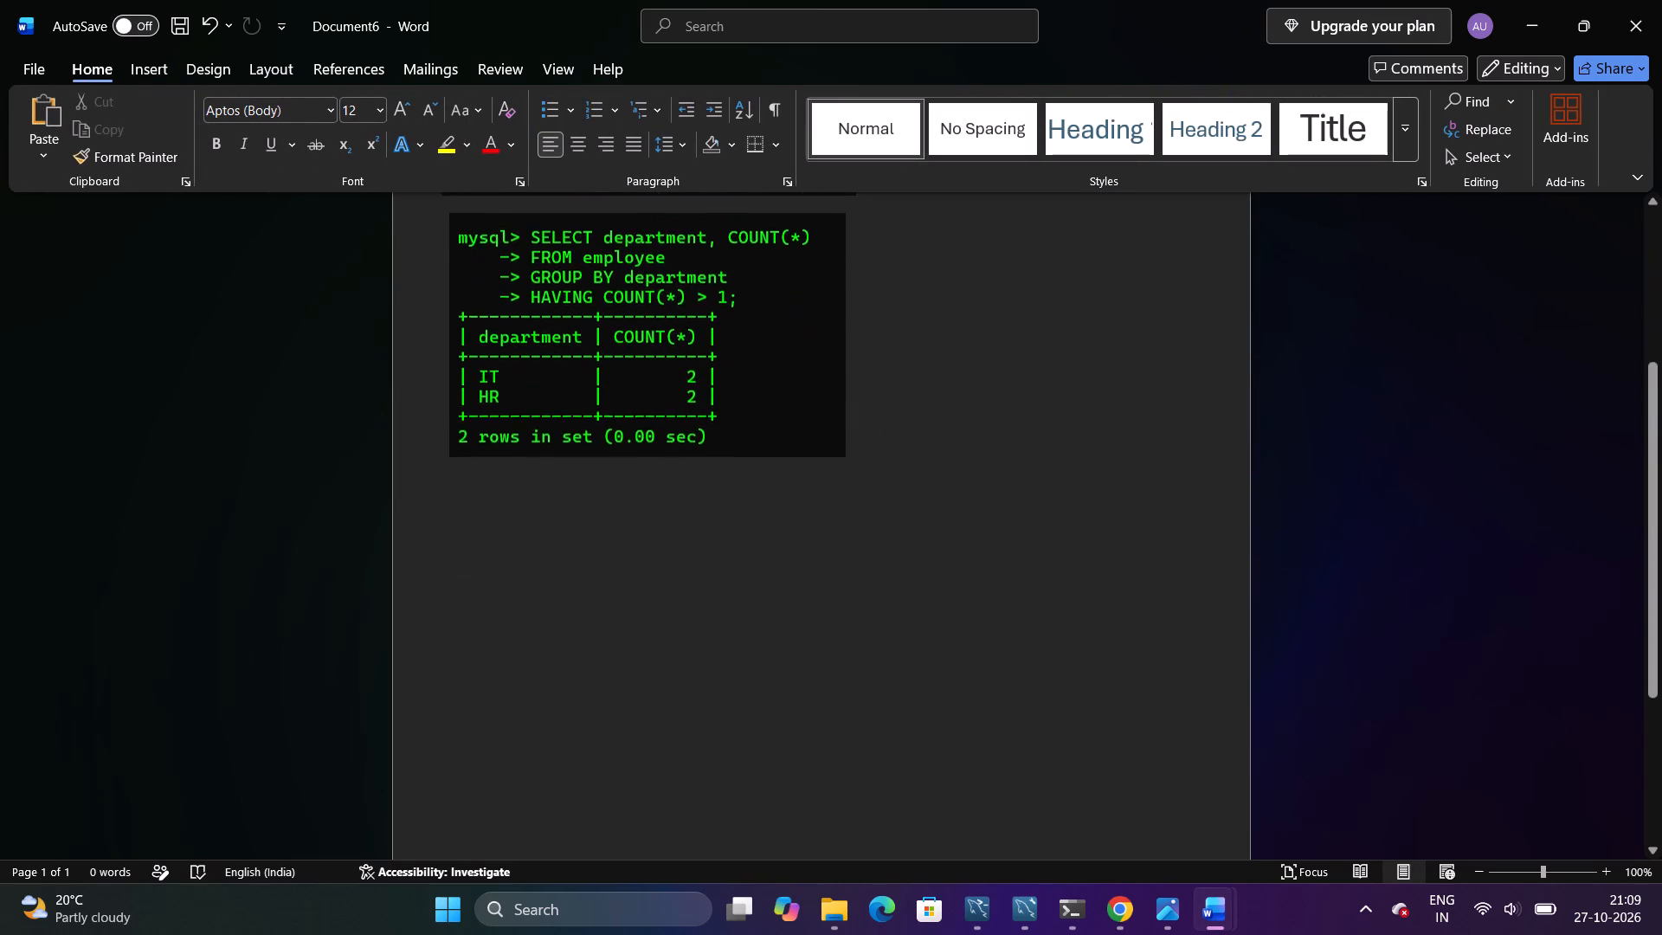
{"action": "scroll", "coordinate": [1084, 400], "scroll_direction": "down", "scroll_amount": 6}
{"action": "scroll", "coordinate": [1047, 526], "scroll_direction": "down", "scroll_amount": 5}
{"action": "scroll", "coordinate": [1048, 550], "scroll_direction": "up", "scroll_amount": 15}
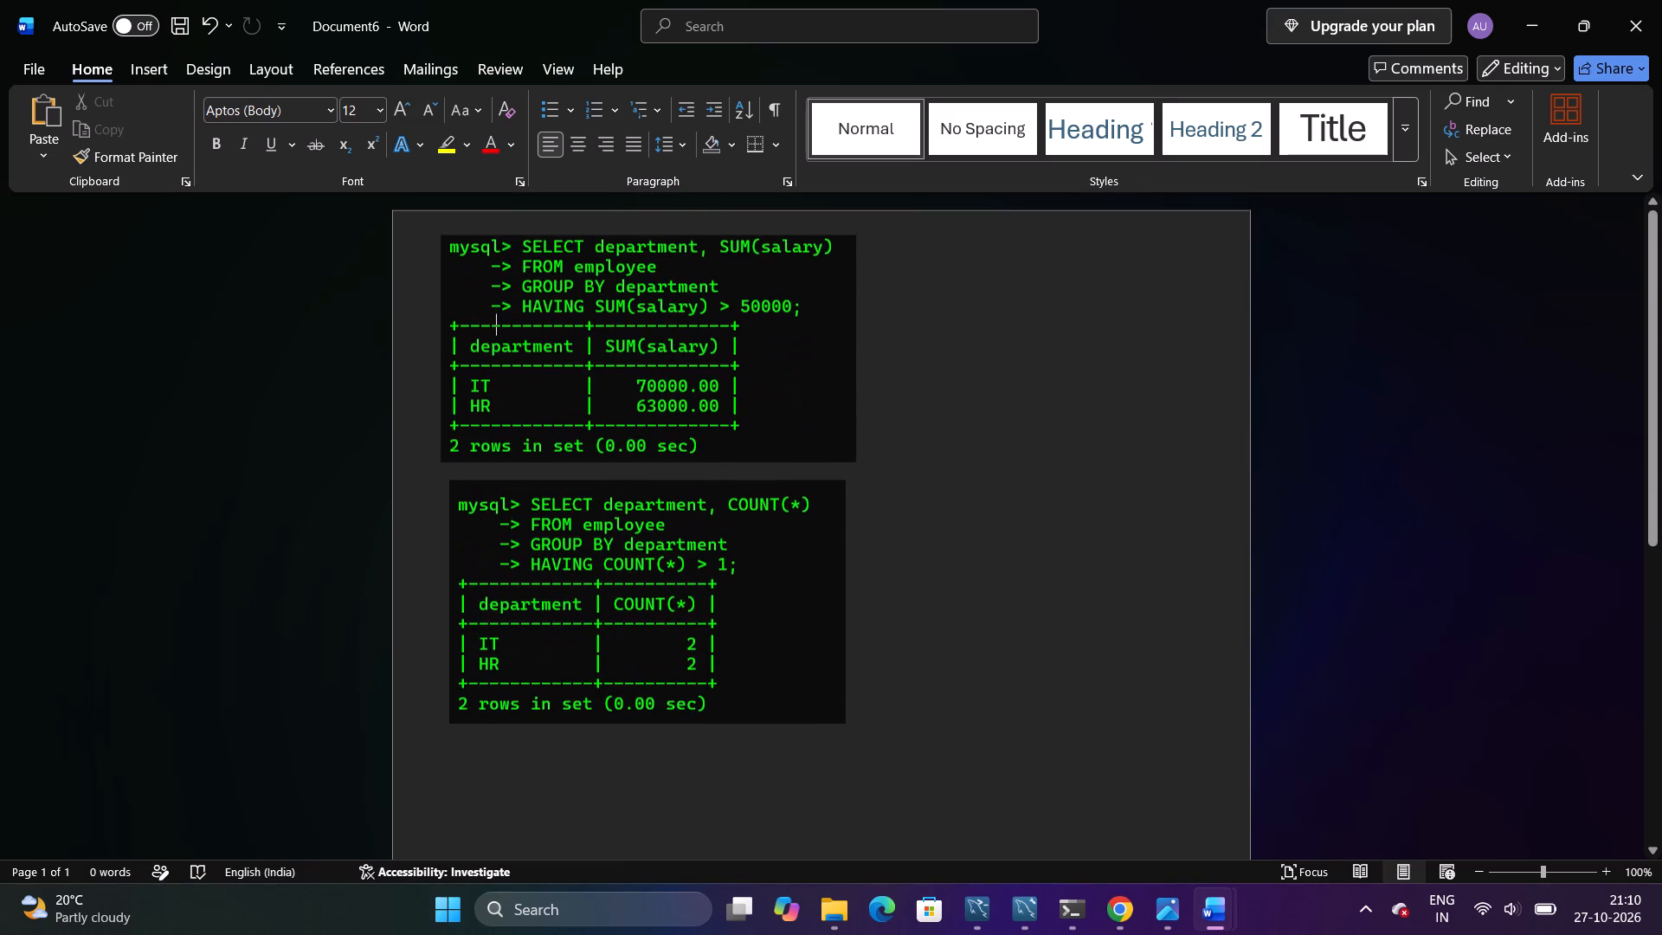
{"action": "scroll", "coordinate": [871, 446], "scroll_direction": "up", "scroll_amount": 5}
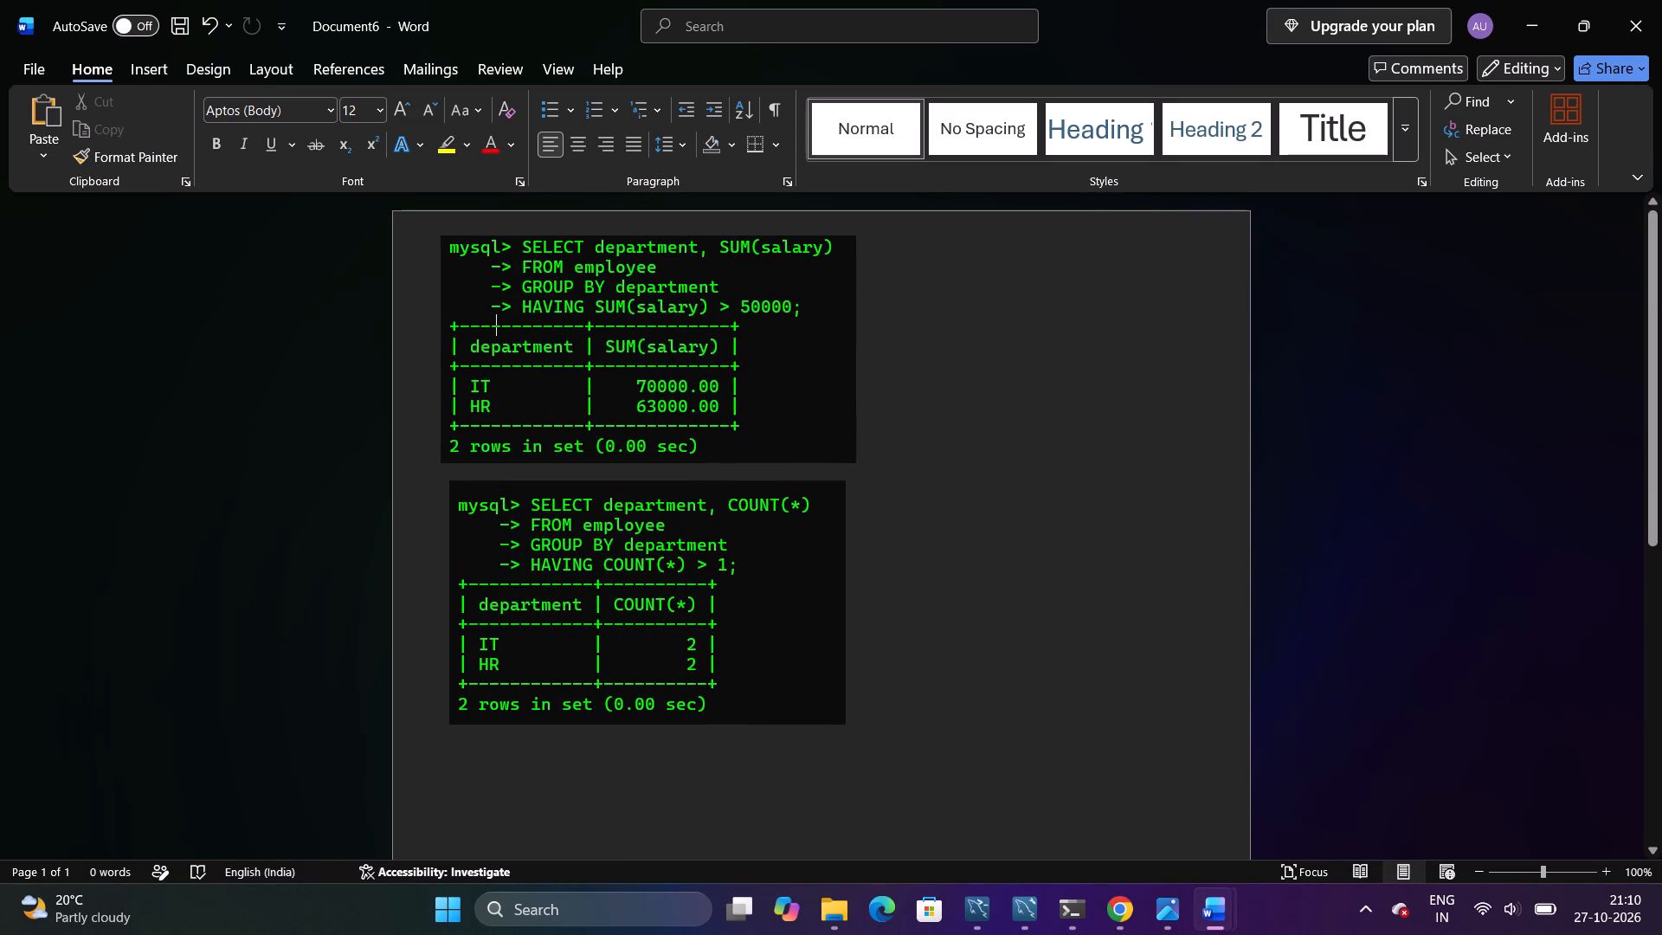
{"action": "scroll", "coordinate": [748, 411], "scroll_direction": "up", "scroll_amount": 4}
Switch to Document5 and review its stack of aggregate and GROUP BY query screenshots through the whole page.
{"action": "left_click", "coordinate": [1163, 923]}
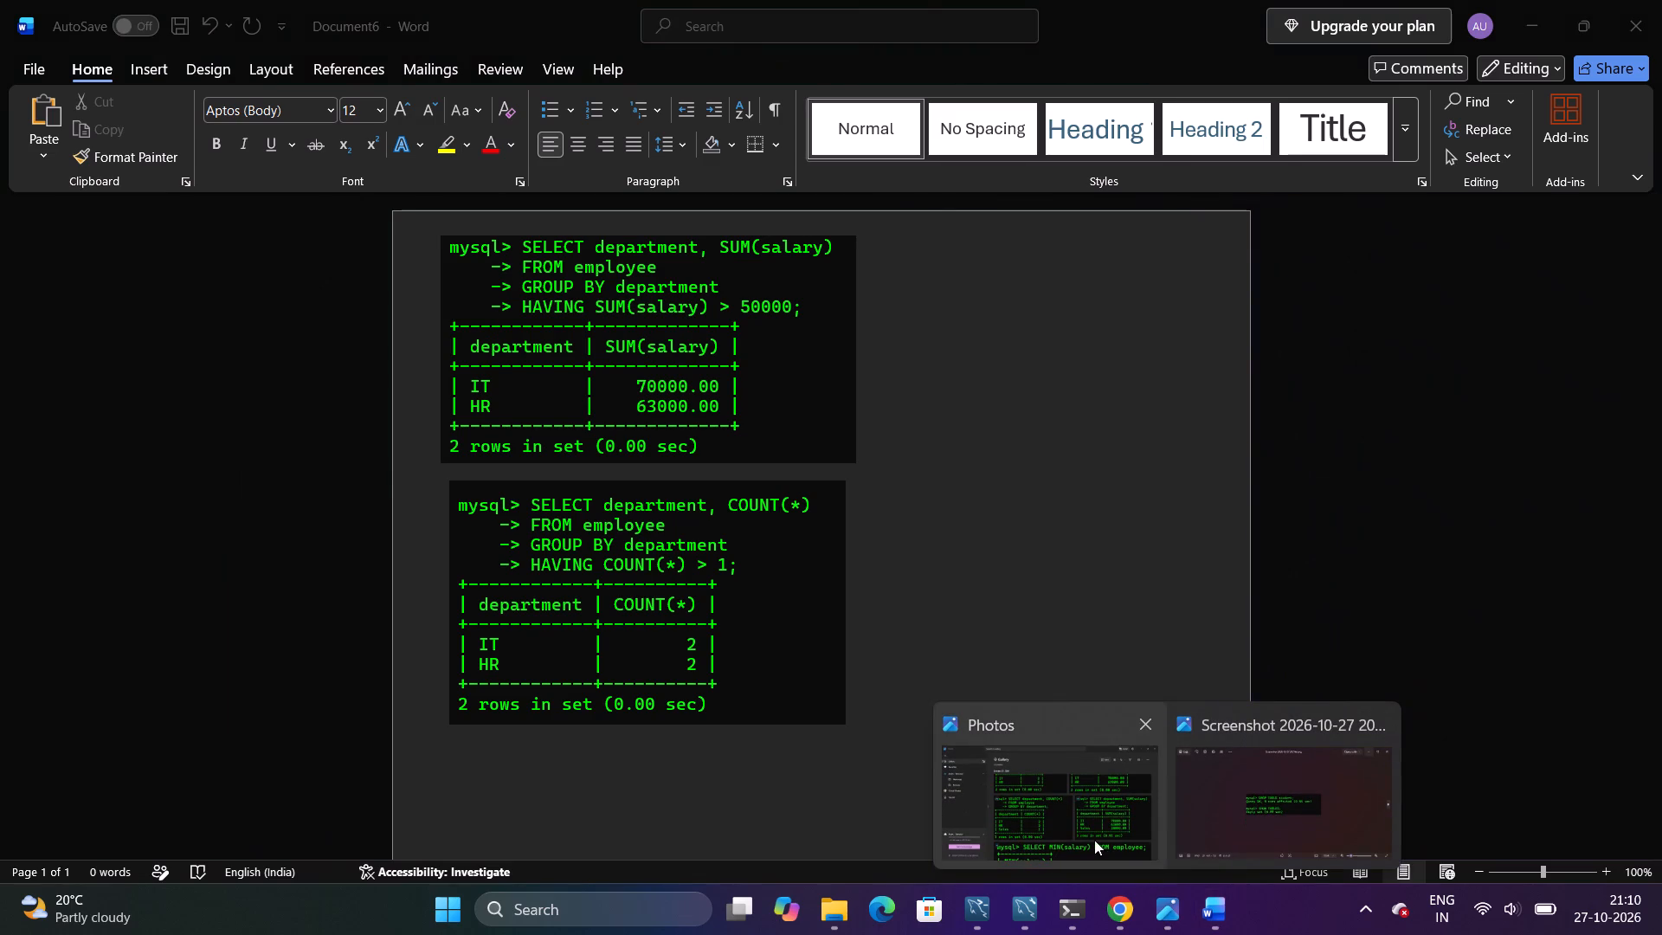
{"action": "left_click", "coordinate": [1212, 917]}
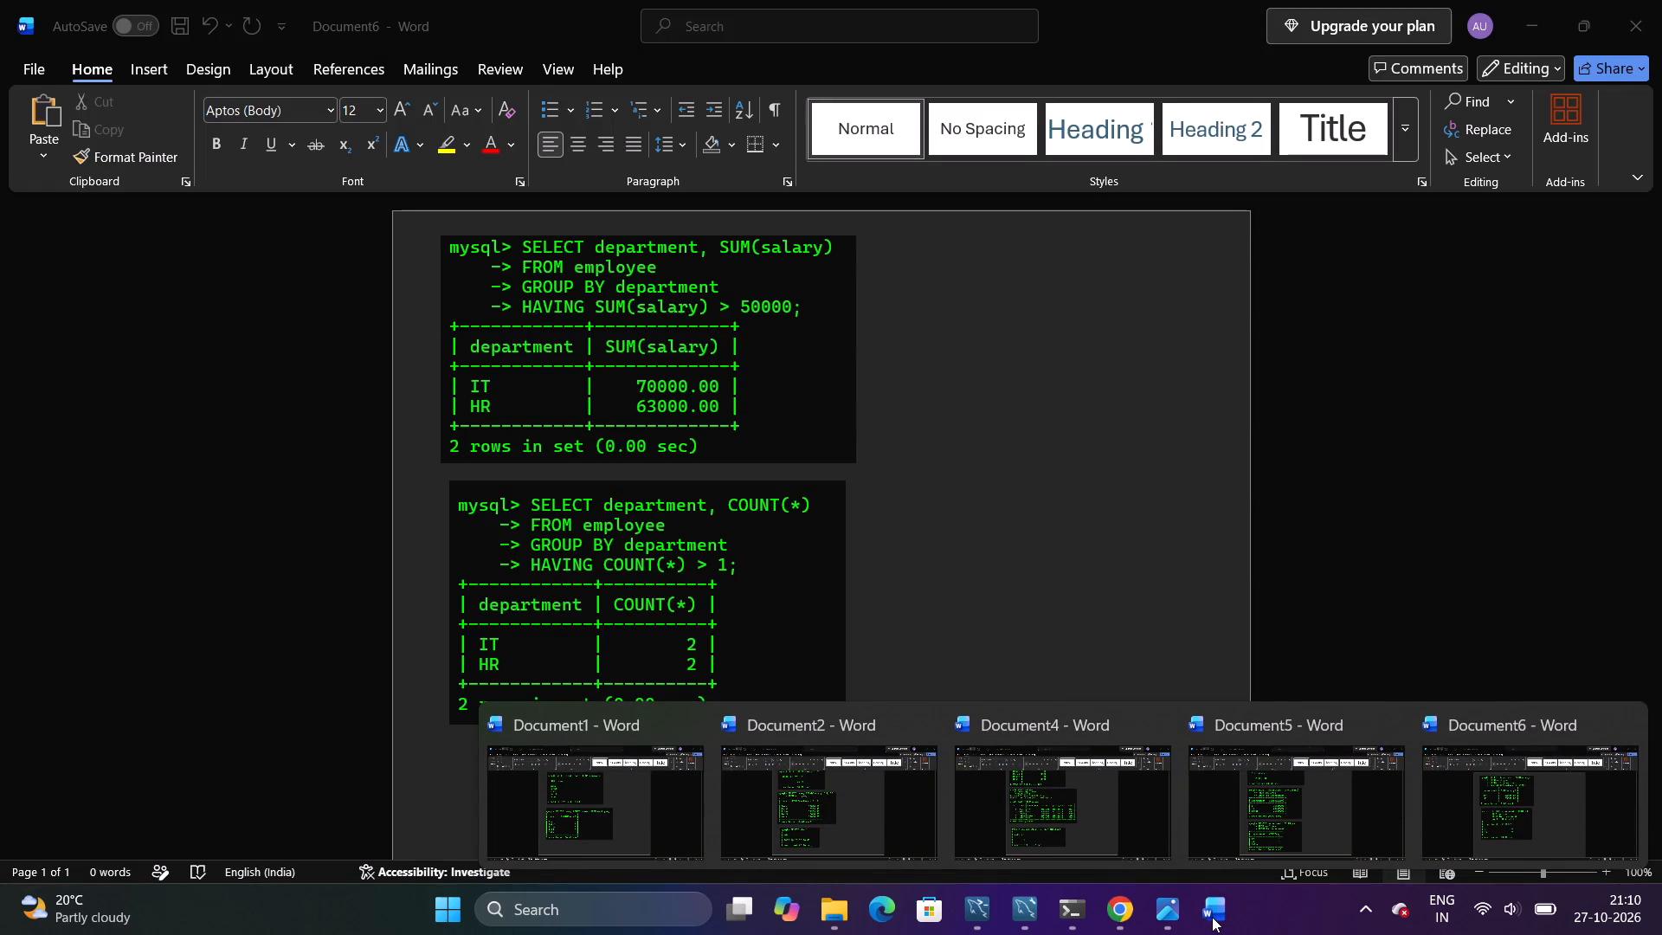
{"action": "left_click", "coordinate": [1338, 809]}
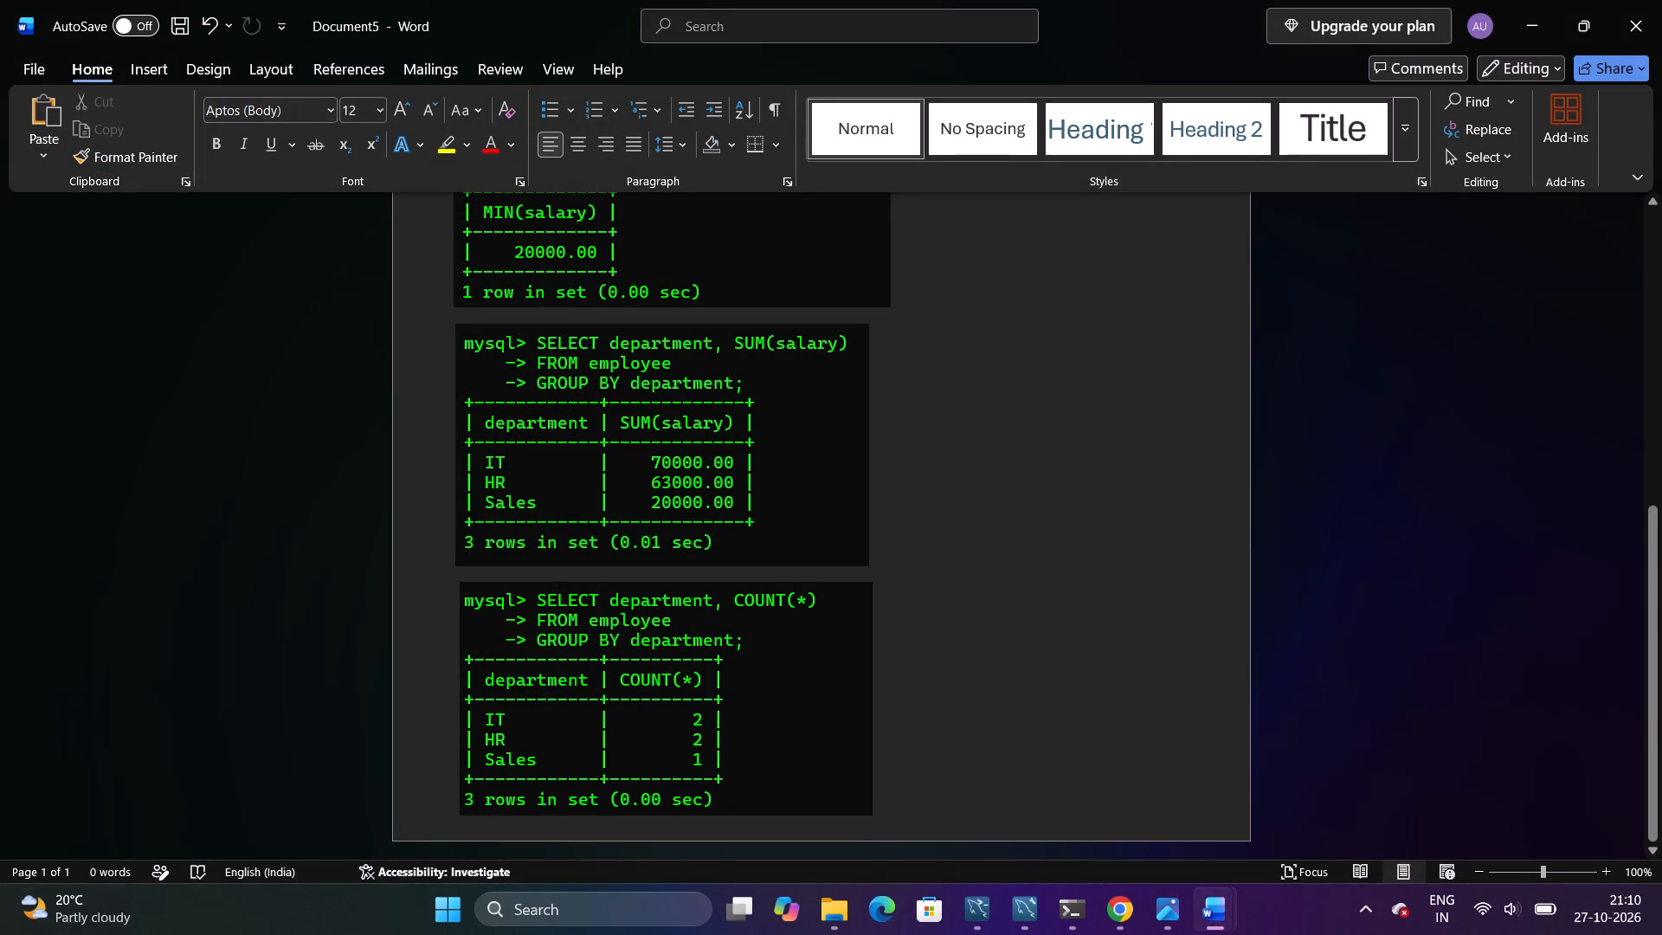
{"action": "scroll", "coordinate": [795, 437], "scroll_direction": "up", "scroll_amount": 17}
{"action": "scroll", "coordinate": [737, 467], "scroll_direction": "up", "scroll_amount": 6}
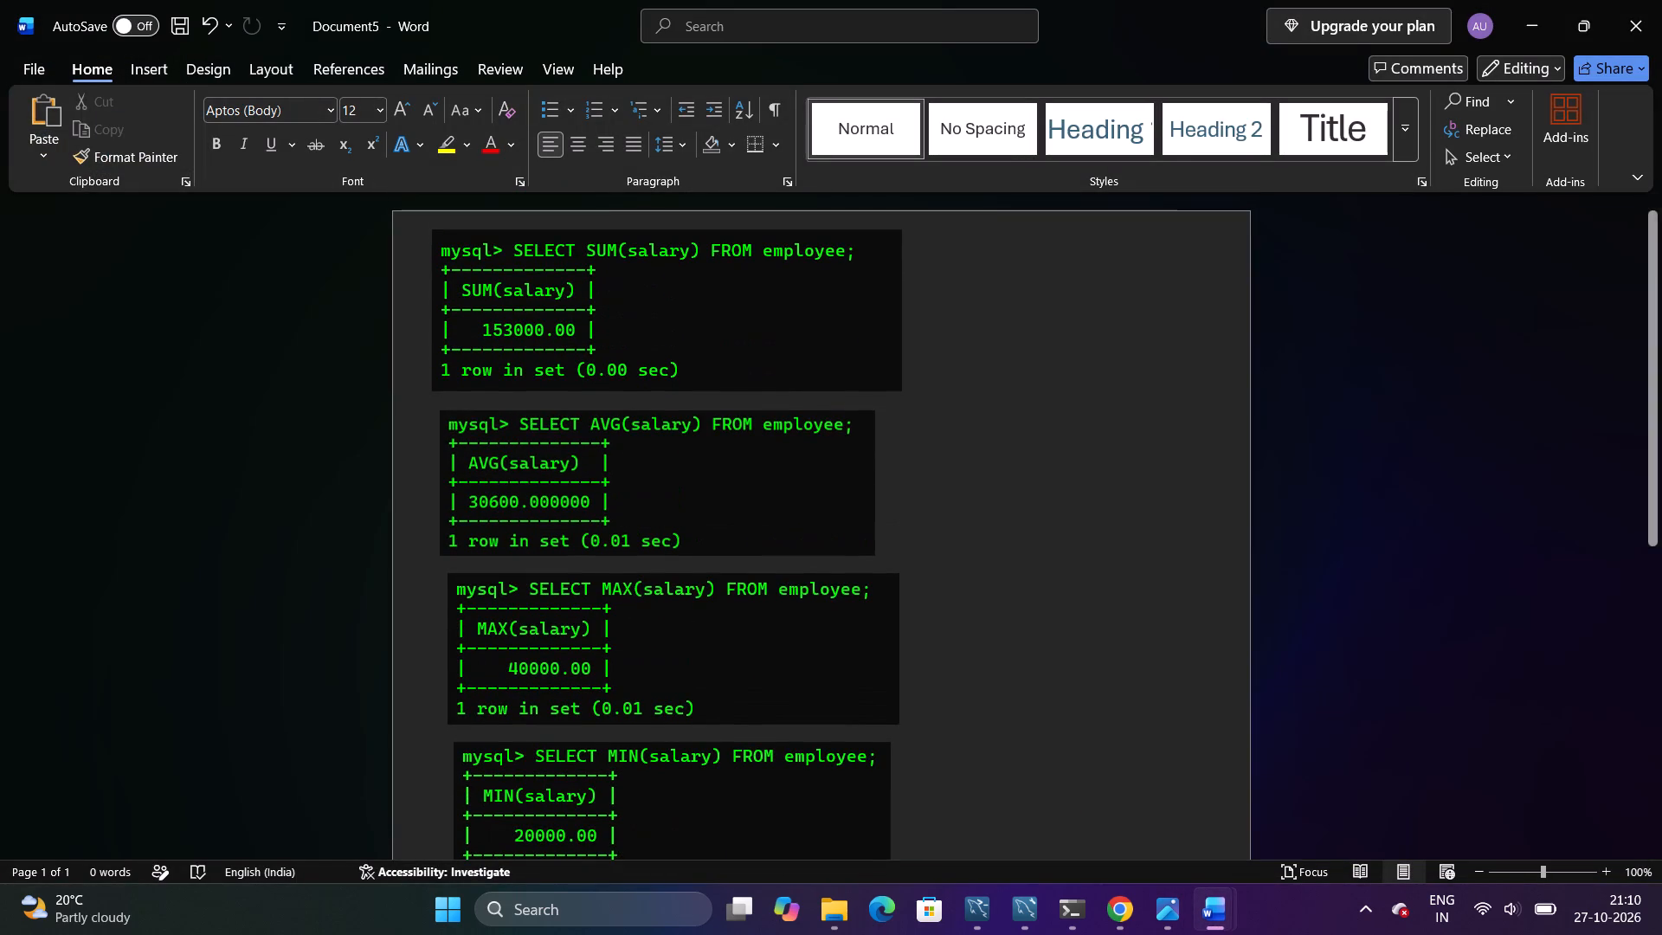
{"action": "left_click", "coordinate": [1206, 901]}
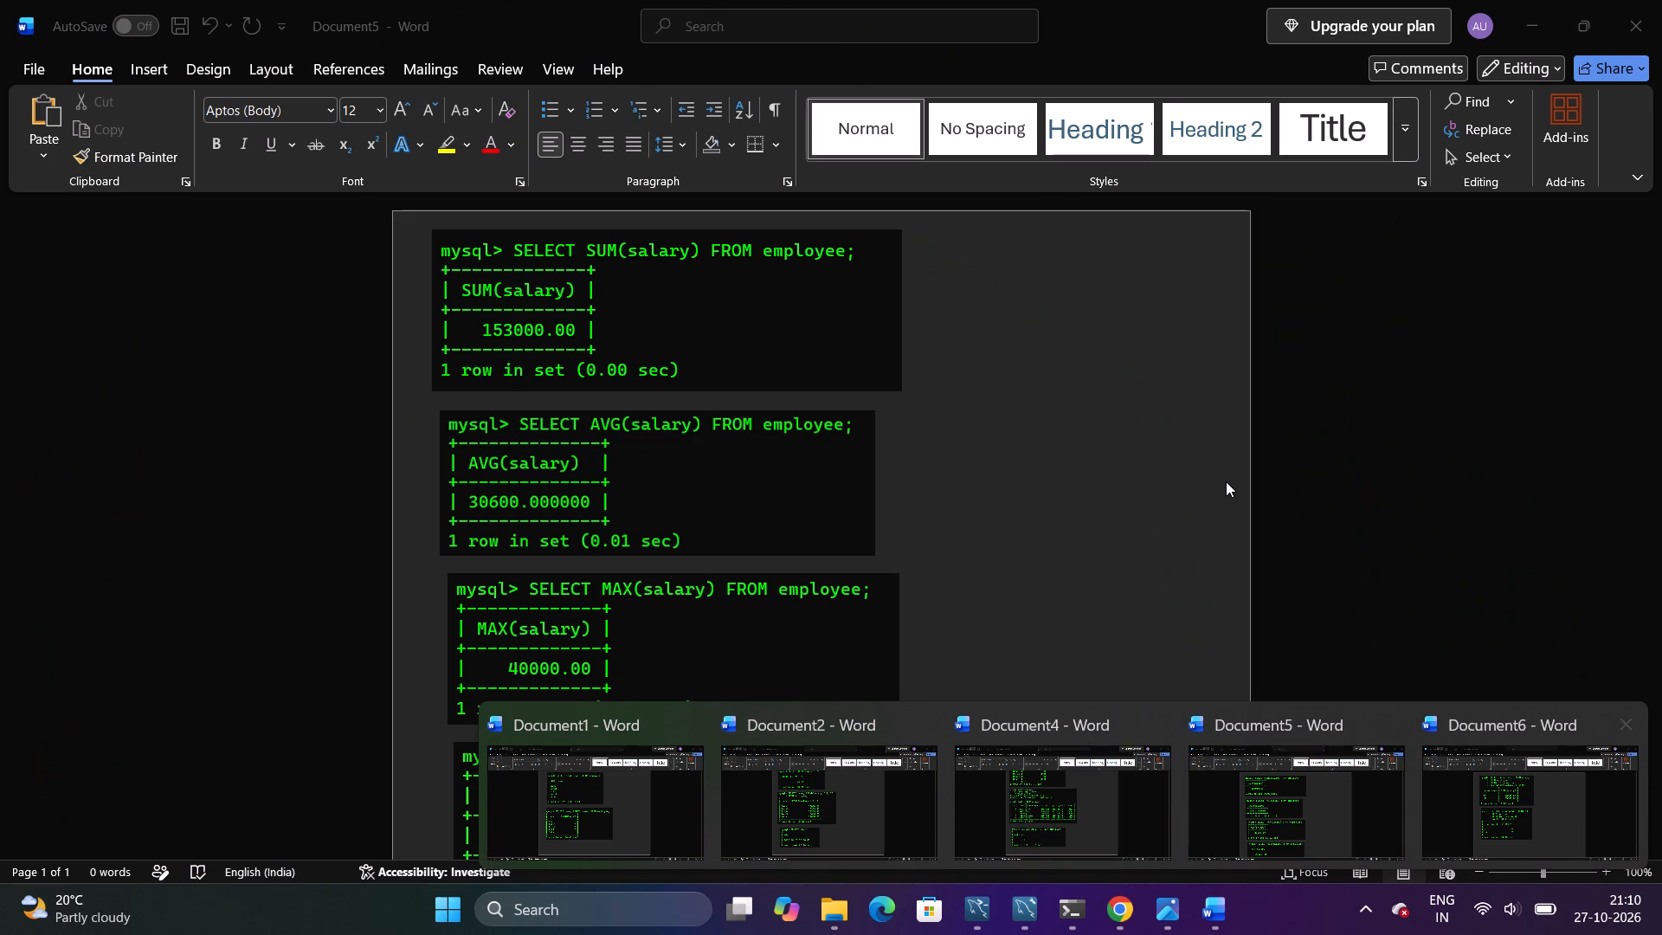
{"action": "left_click", "coordinate": [1465, 462]}
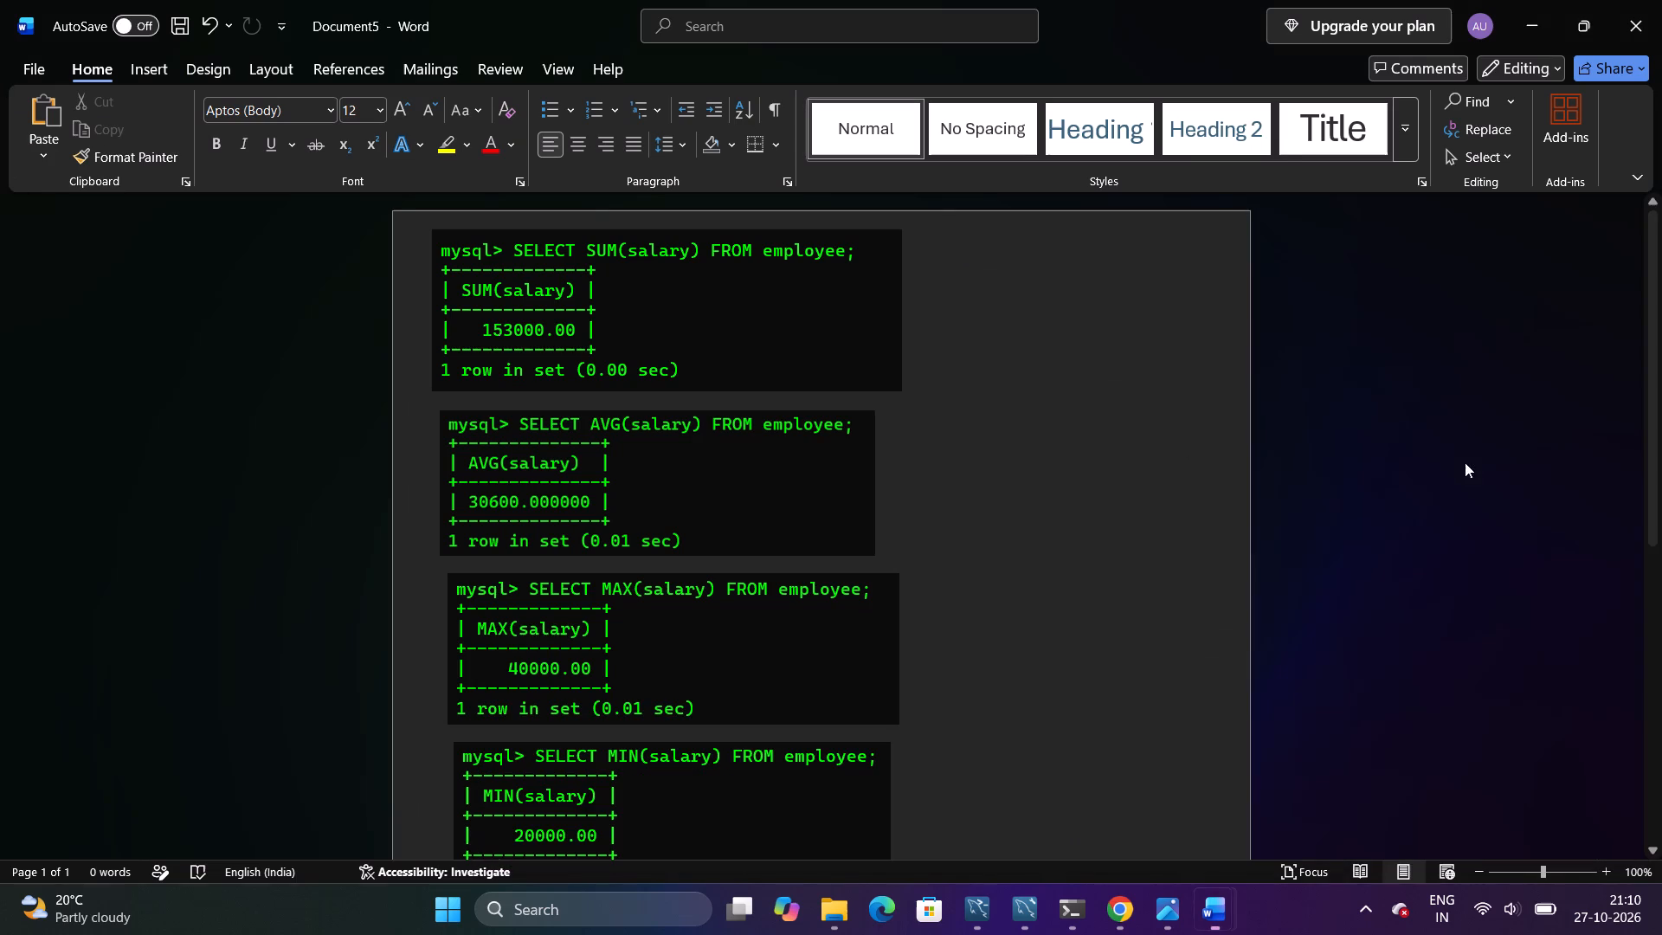
{"action": "scroll", "coordinate": [595, 392], "scroll_direction": "up", "scroll_amount": 6}
{"action": "scroll", "coordinate": [577, 434], "scroll_direction": "down", "scroll_amount": 20}
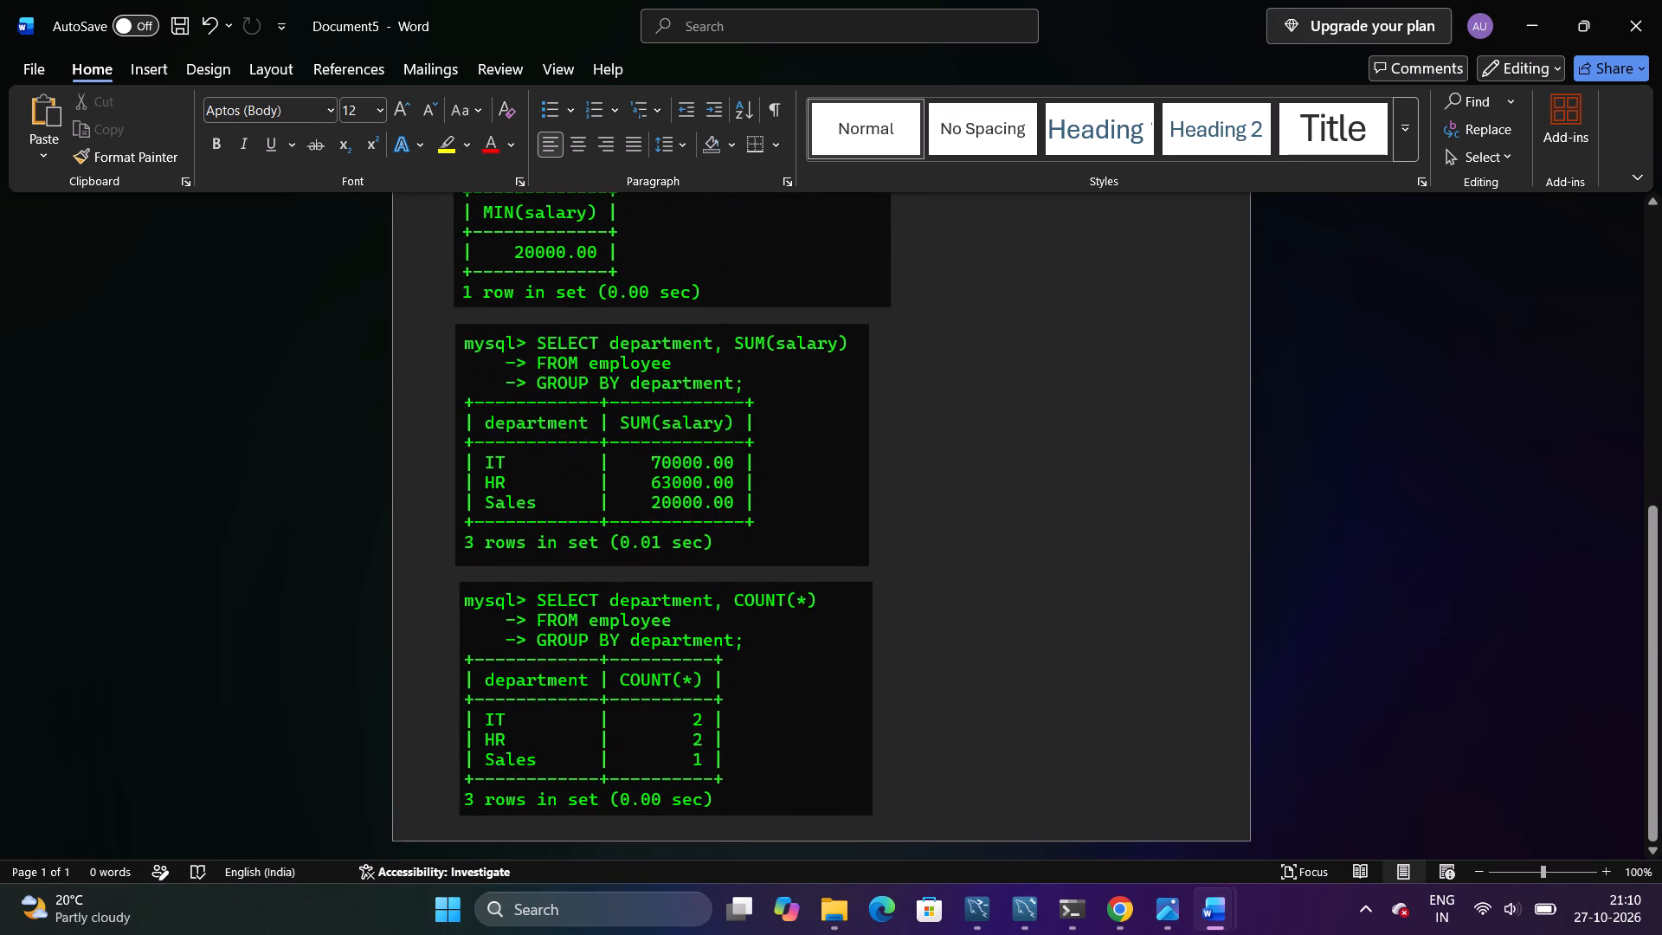
{"action": "scroll", "coordinate": [660, 463], "scroll_direction": "down", "scroll_amount": 3}
{"action": "scroll", "coordinate": [711, 476], "scroll_direction": "up", "scroll_amount": 14}
{"action": "scroll", "coordinate": [699, 467], "scroll_direction": "up", "scroll_amount": 7}
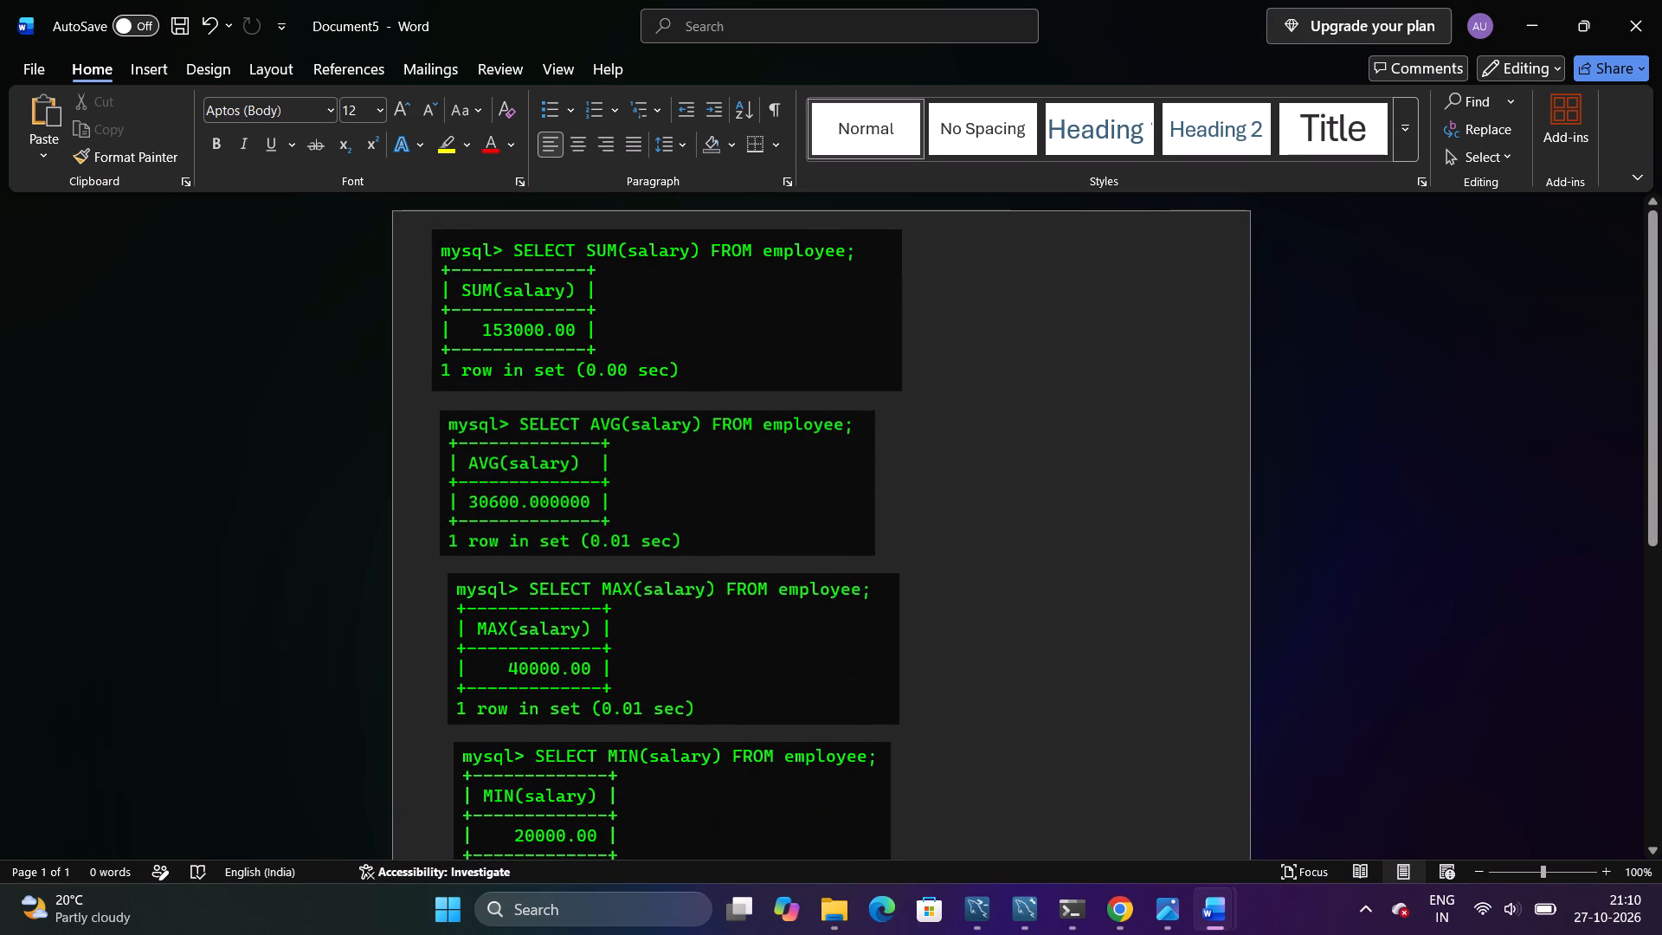
{"action": "scroll", "coordinate": [771, 472], "scroll_direction": "up", "scroll_amount": 7}
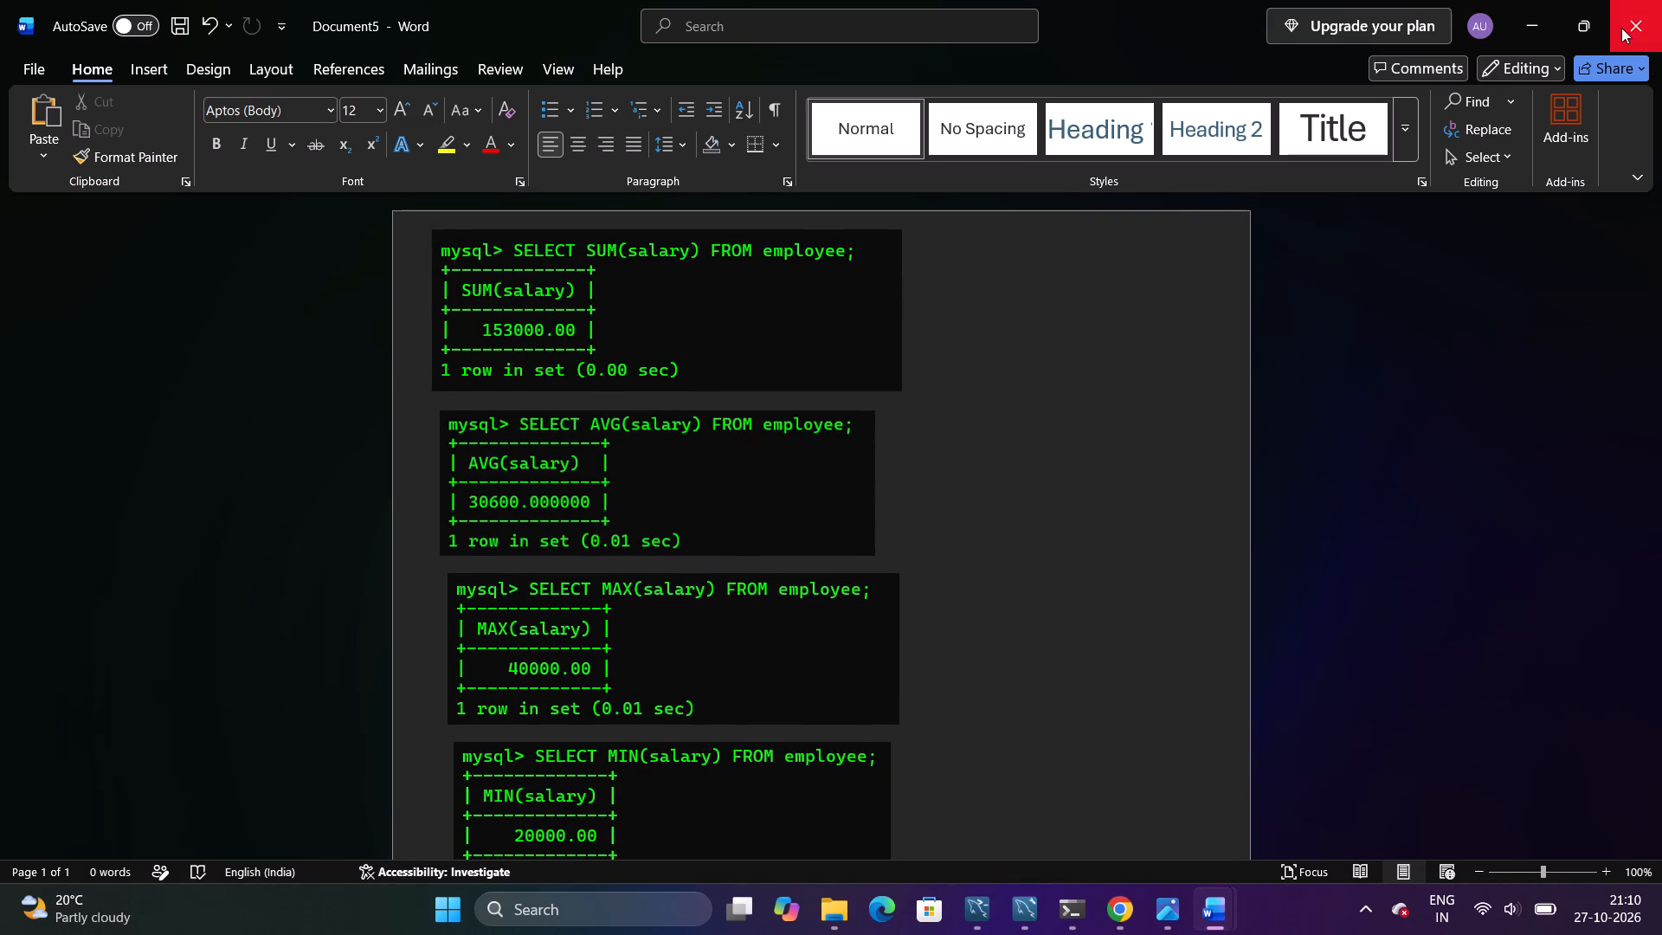
Close Document5, Document6, Document4 and Document2 without saving them.
{"action": "left_click", "coordinate": [1621, 28]}
{"action": "left_click", "coordinate": [896, 566]}
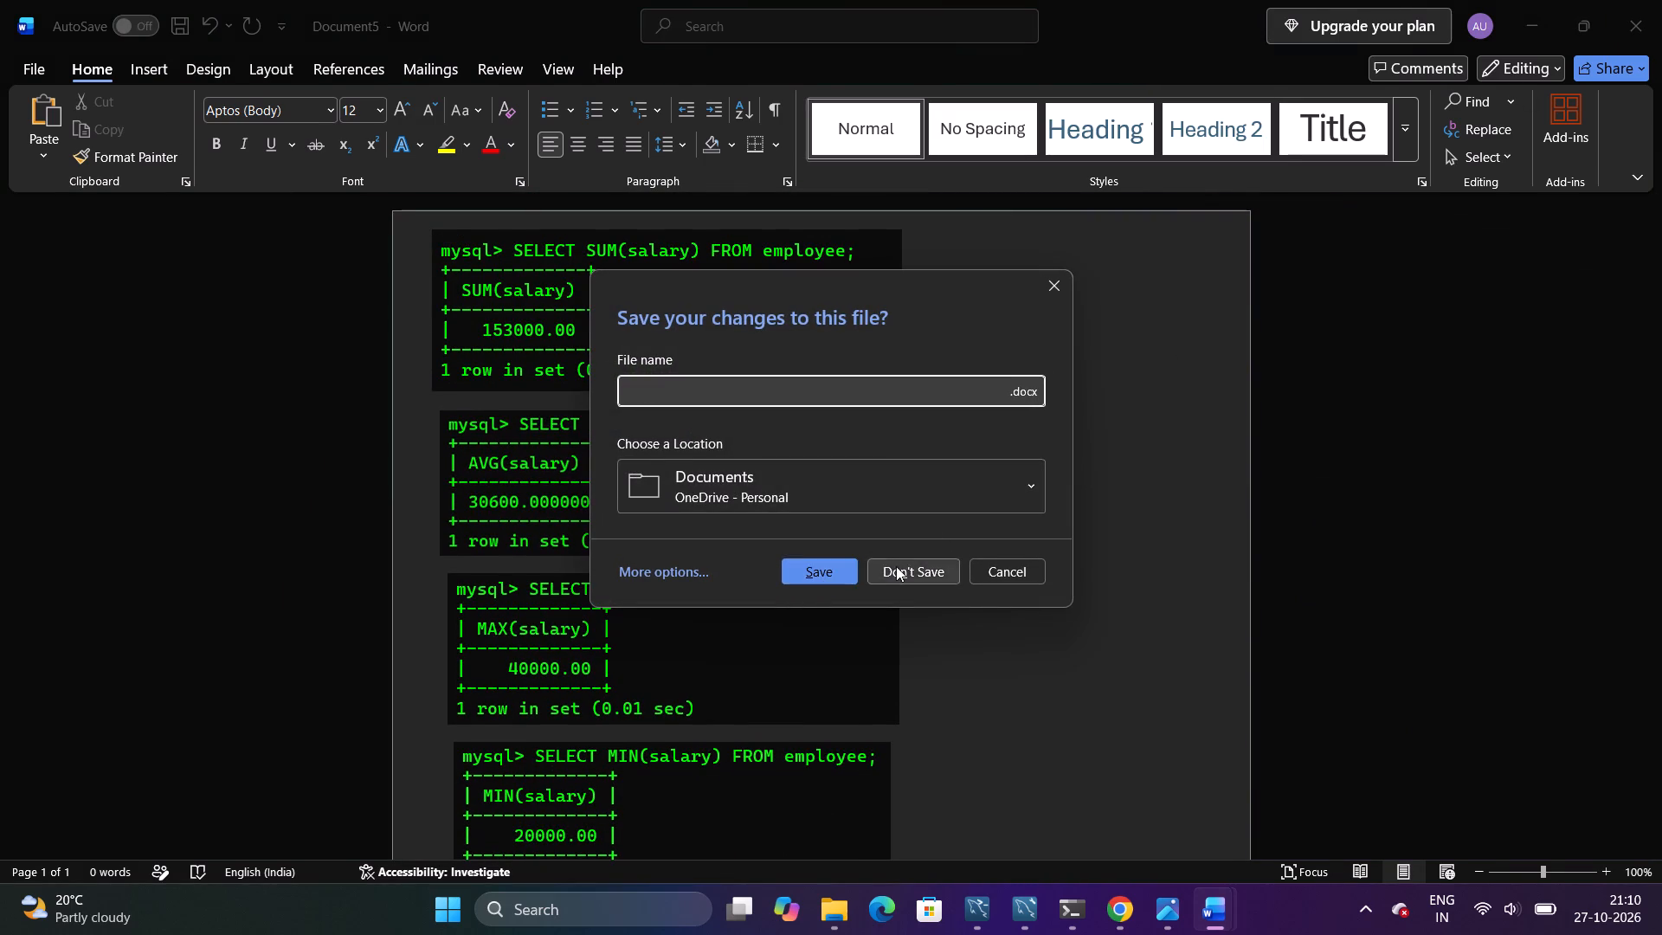
{"action": "left_click", "coordinate": [1634, 22]}
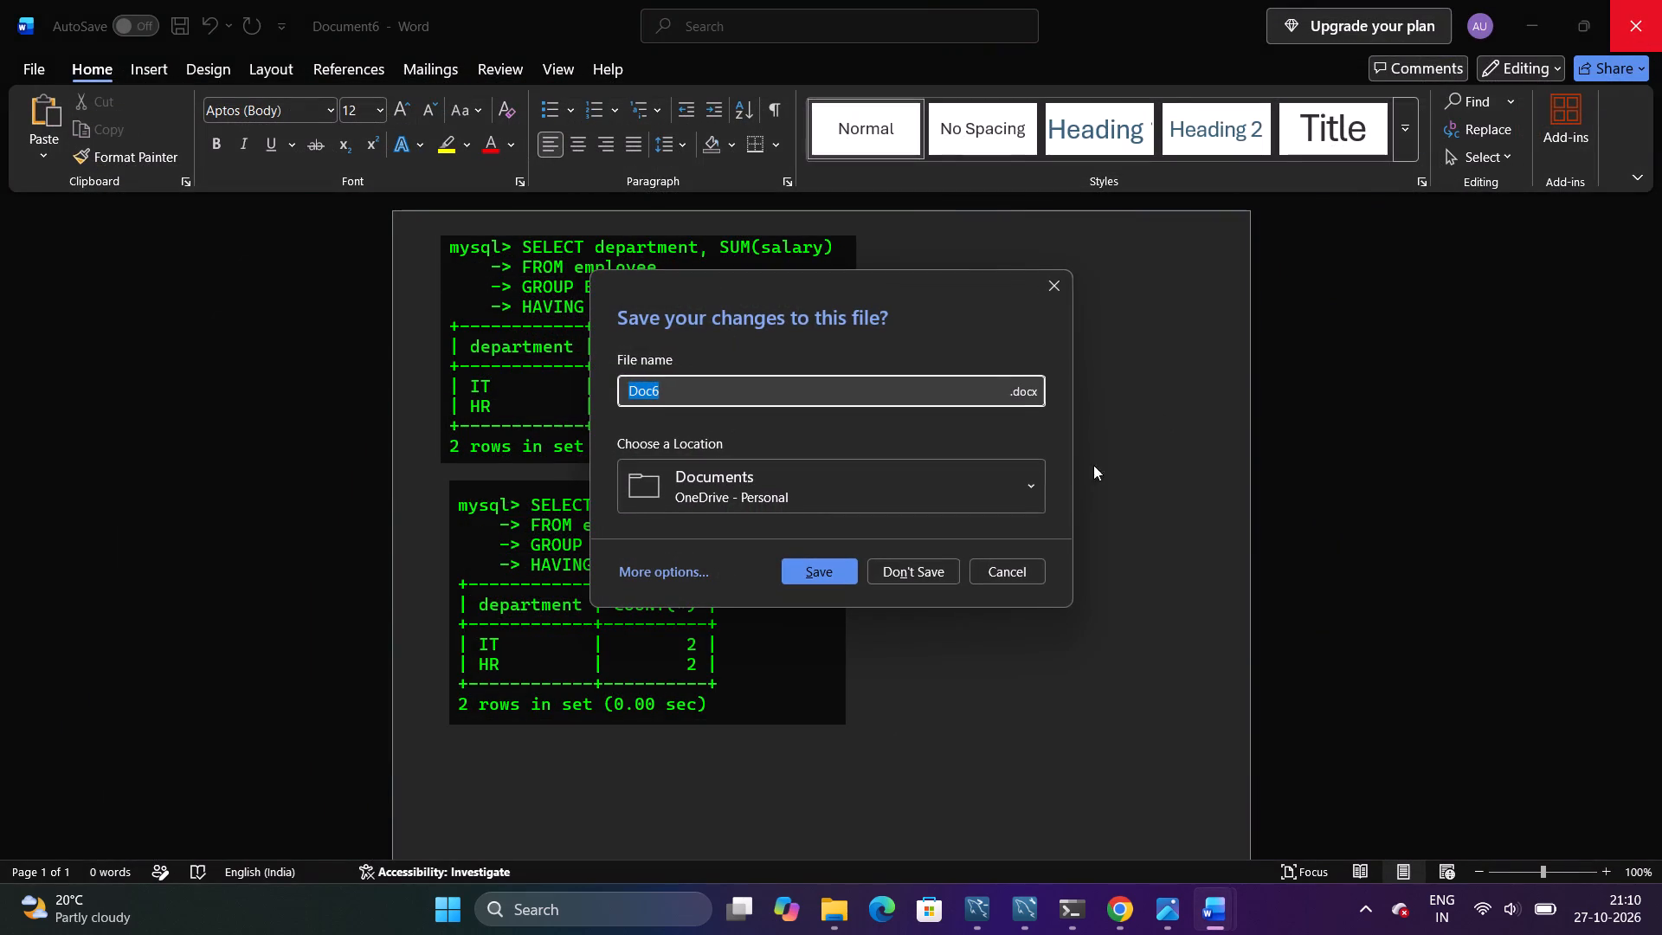
{"action": "left_click", "coordinate": [936, 561]}
{"action": "left_click", "coordinate": [1634, 27]}
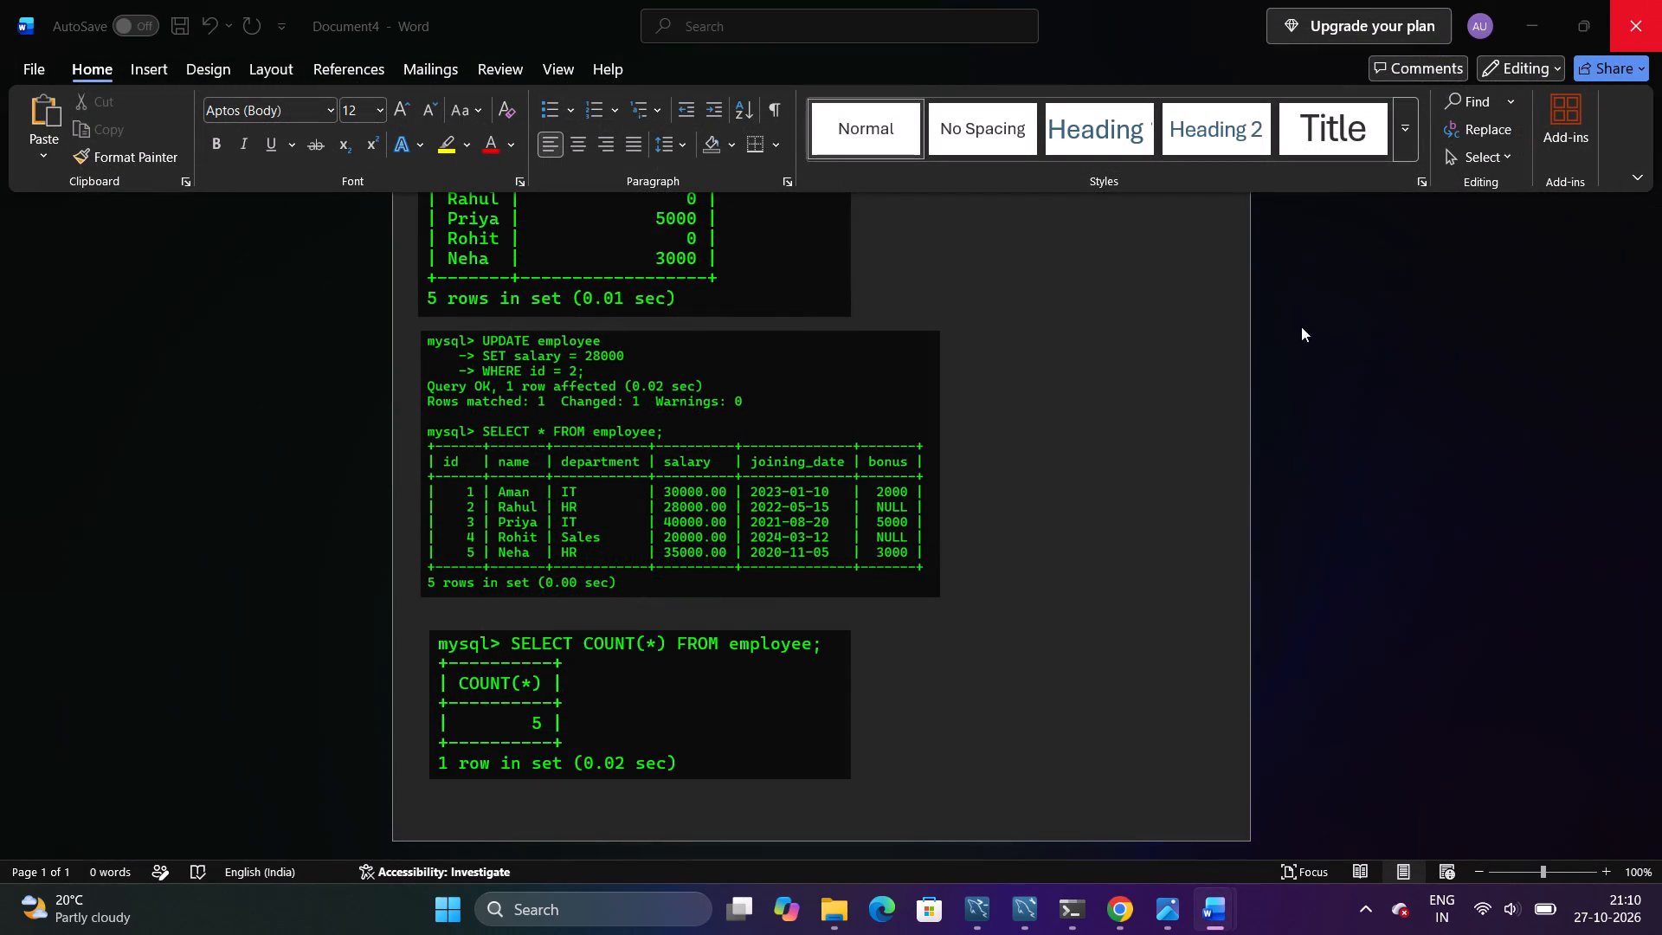
{"action": "left_click", "coordinate": [911, 578]}
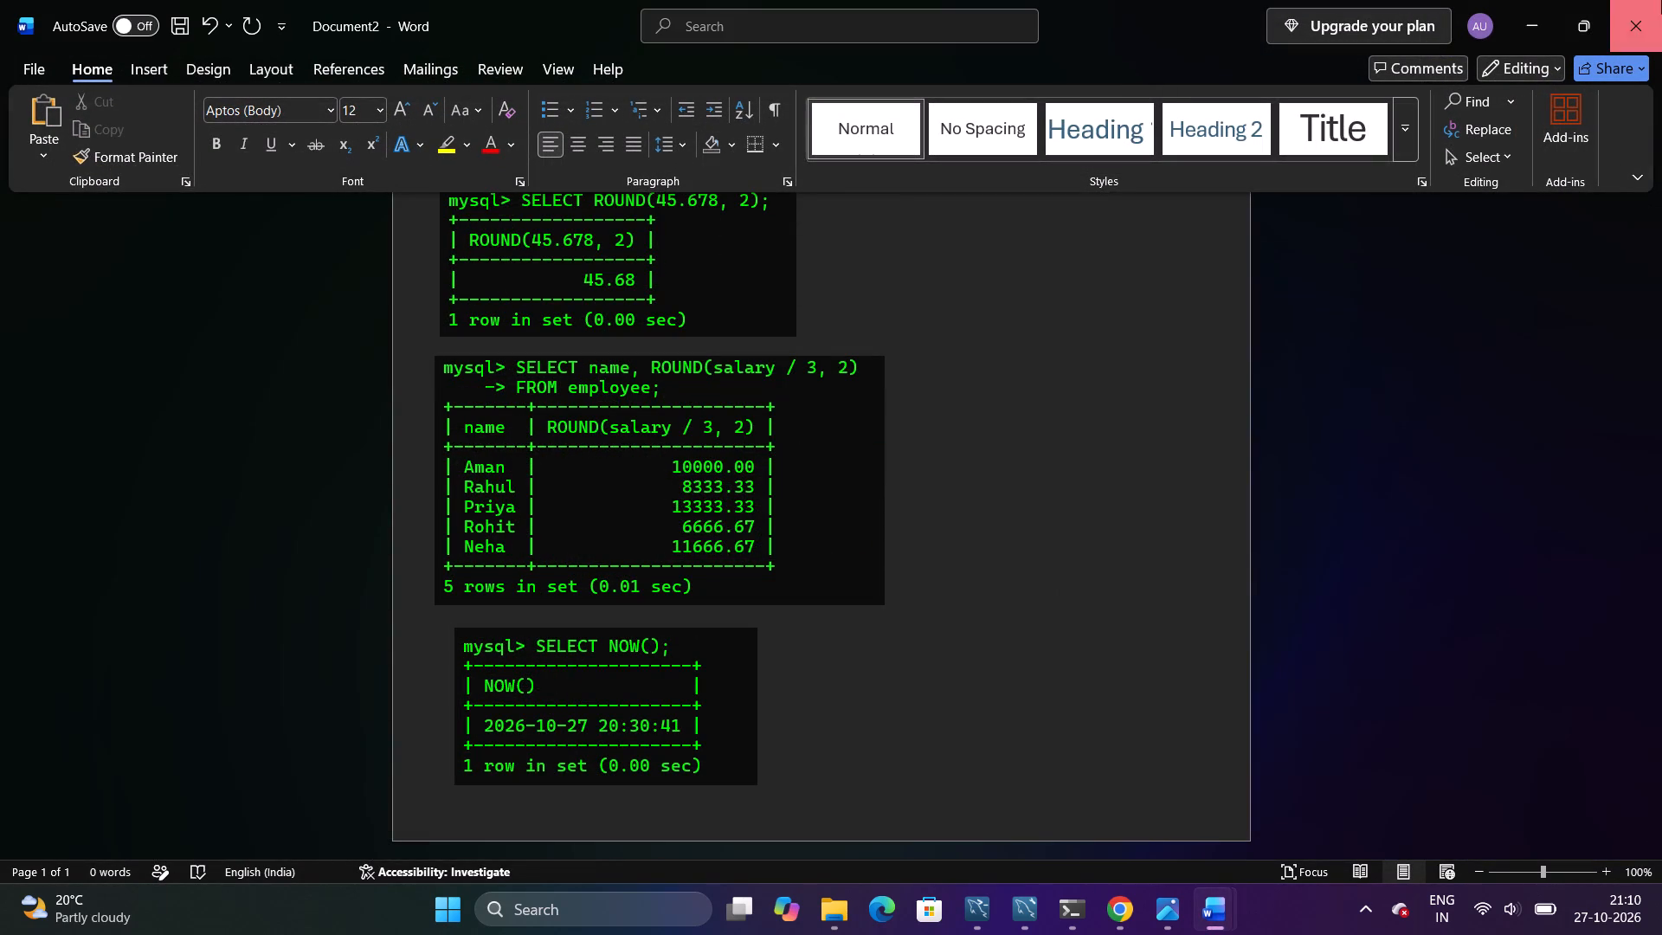
{"action": "left_click", "coordinate": [1661, 0]}
{"action": "left_click", "coordinate": [928, 572]}
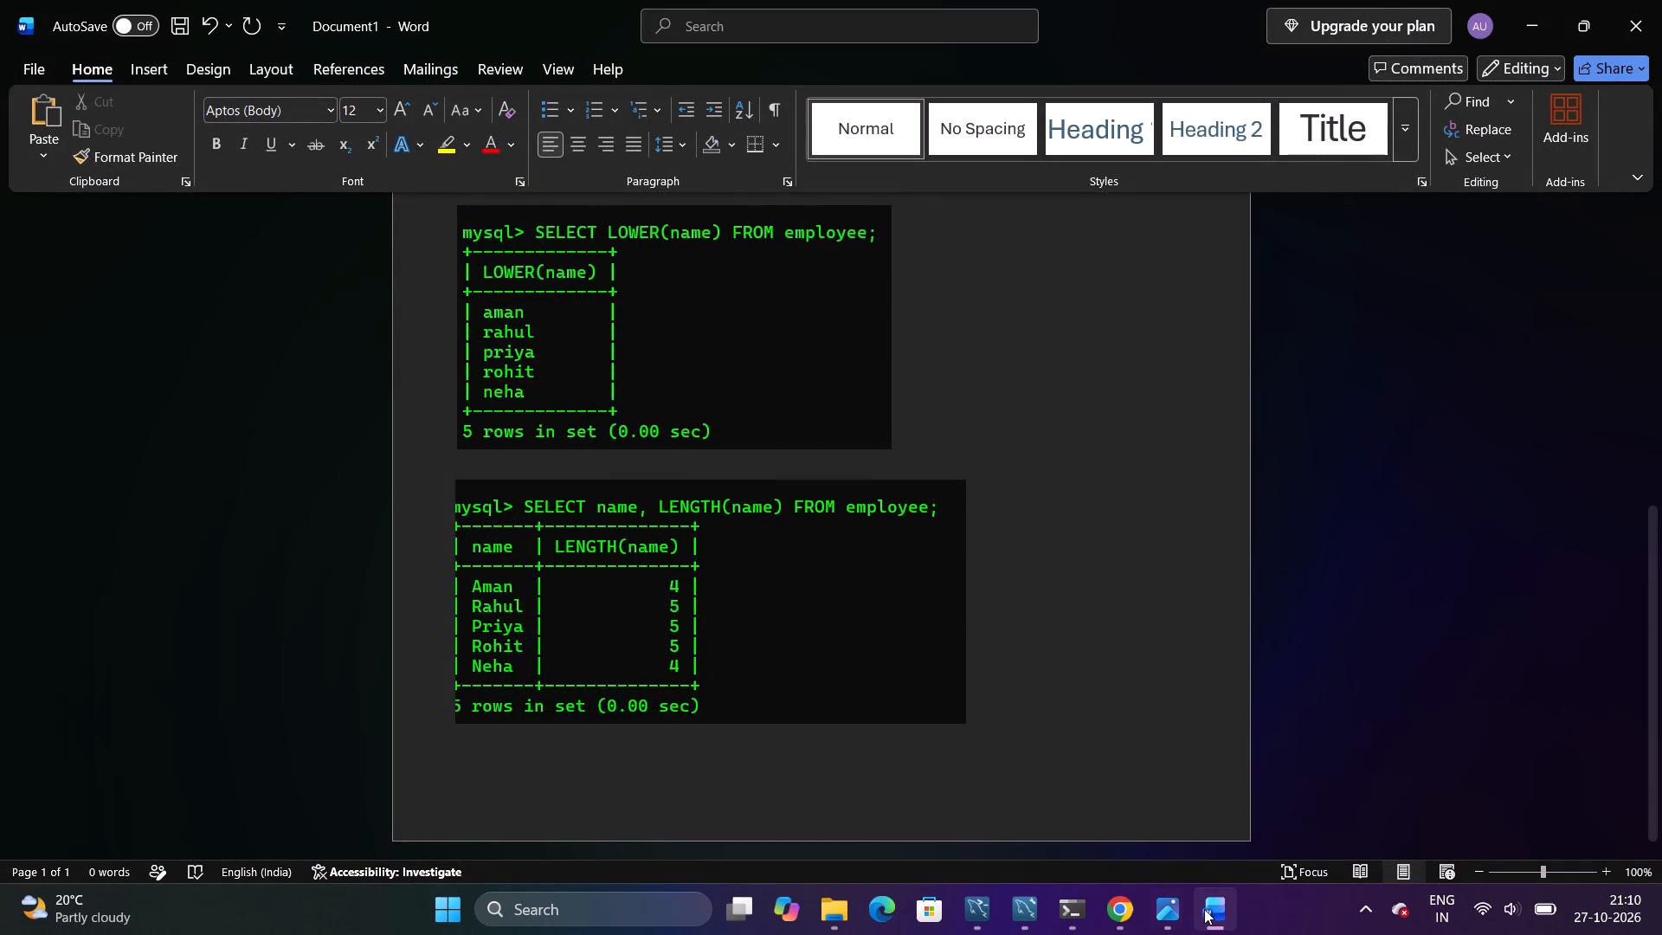
Close Document1 without saving it.
{"action": "left_click", "coordinate": [1205, 909]}
{"action": "right_click", "coordinate": [1211, 898]}
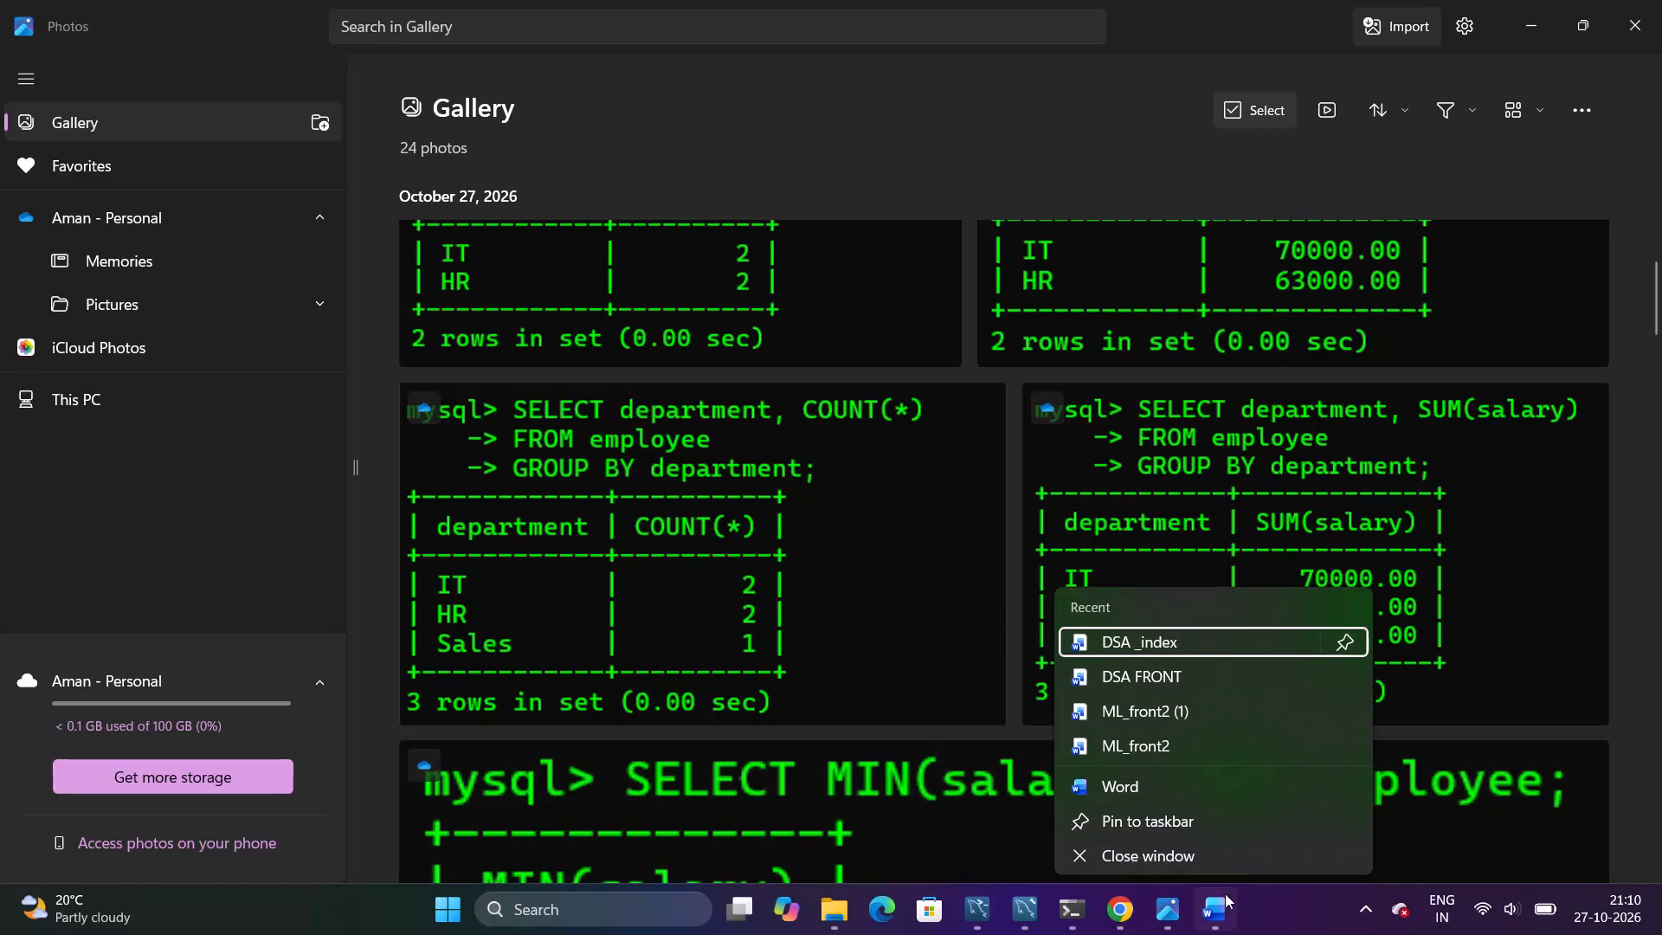
{"action": "left_click", "coordinate": [1201, 861]}
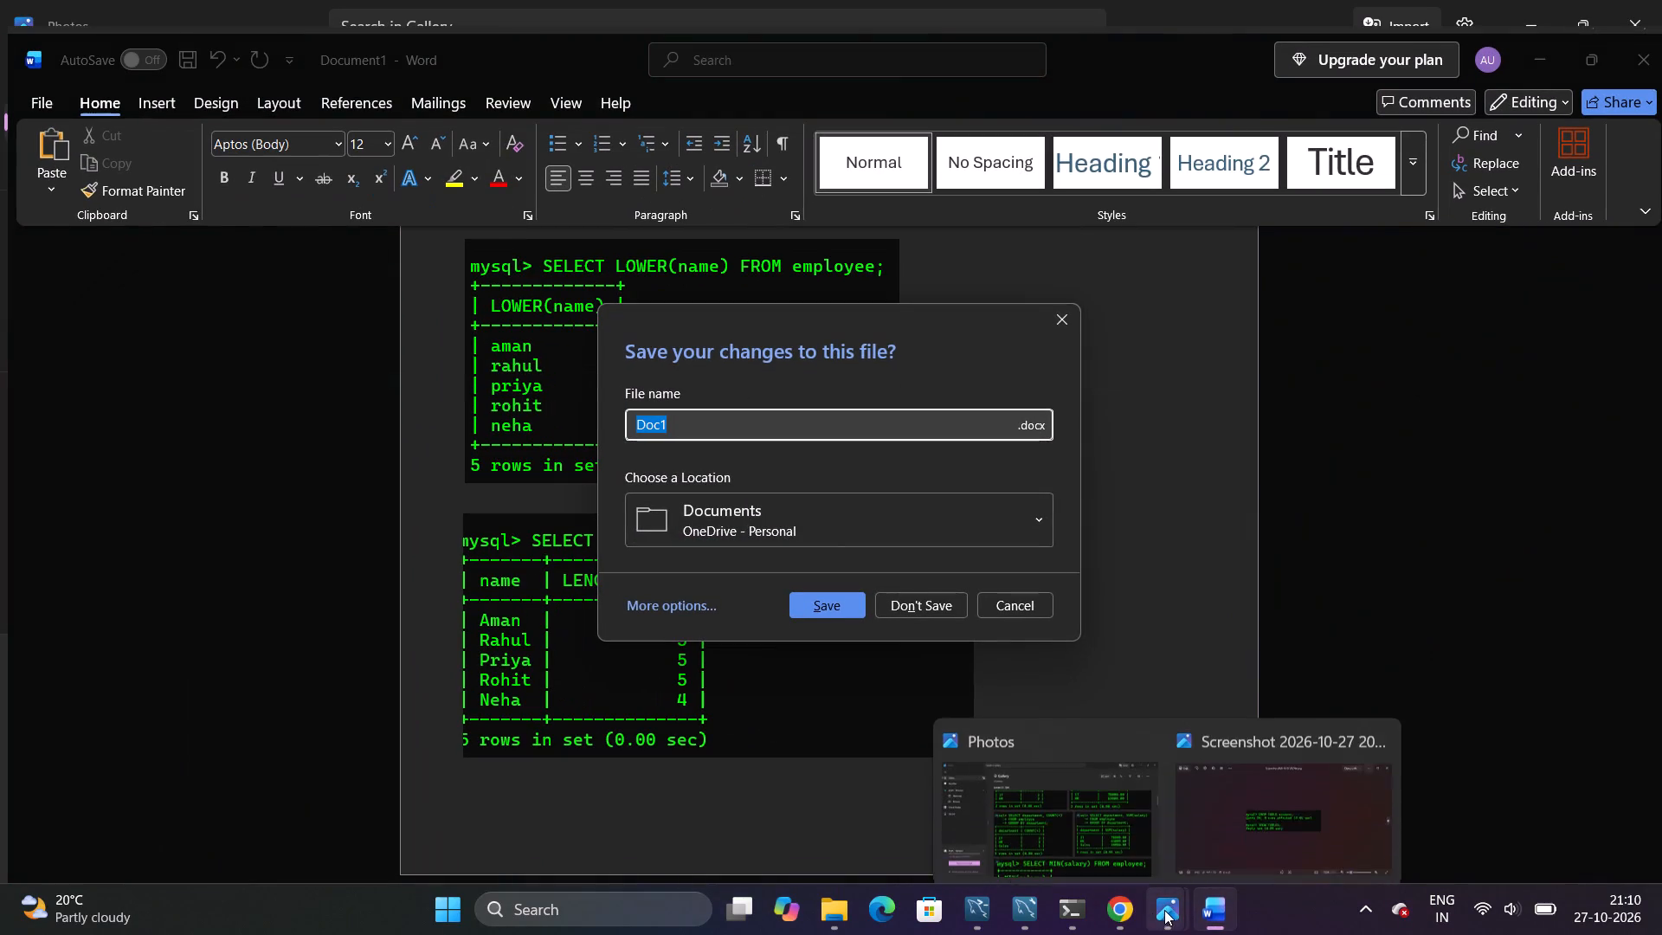
{"action": "right_click", "coordinate": [1165, 910]}
{"action": "left_click", "coordinate": [919, 608]}
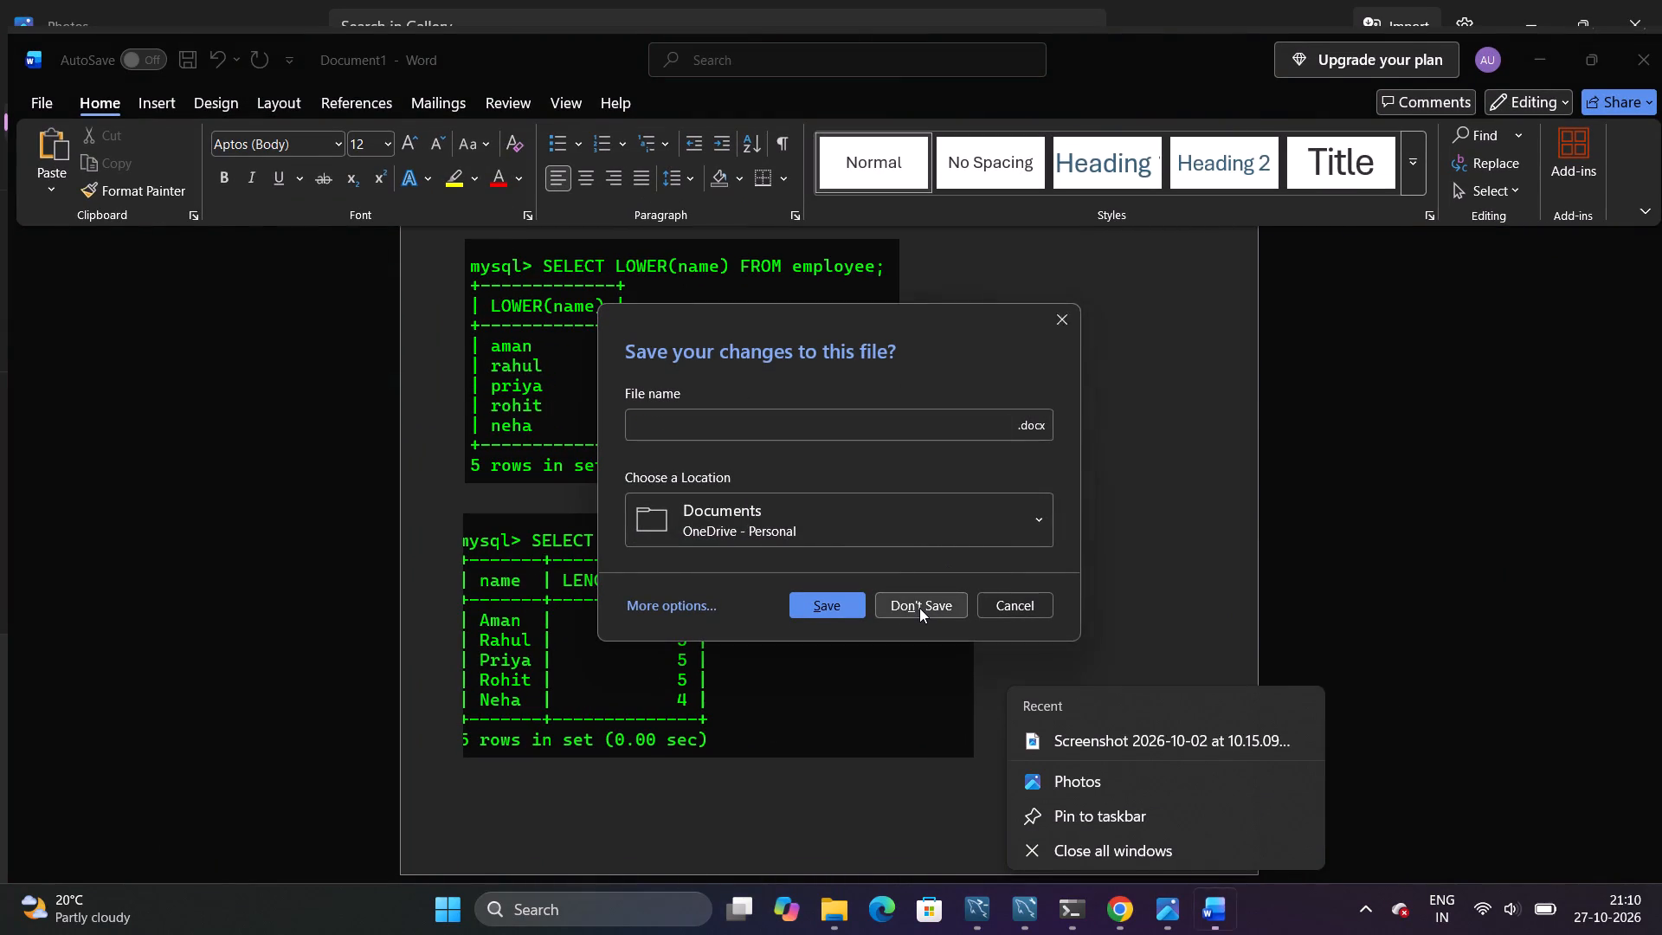
Close the Google Chrome, Photos gallery and MySQL 8.0 Command Line Client windows.
{"action": "right_click", "coordinate": [1135, 907]}
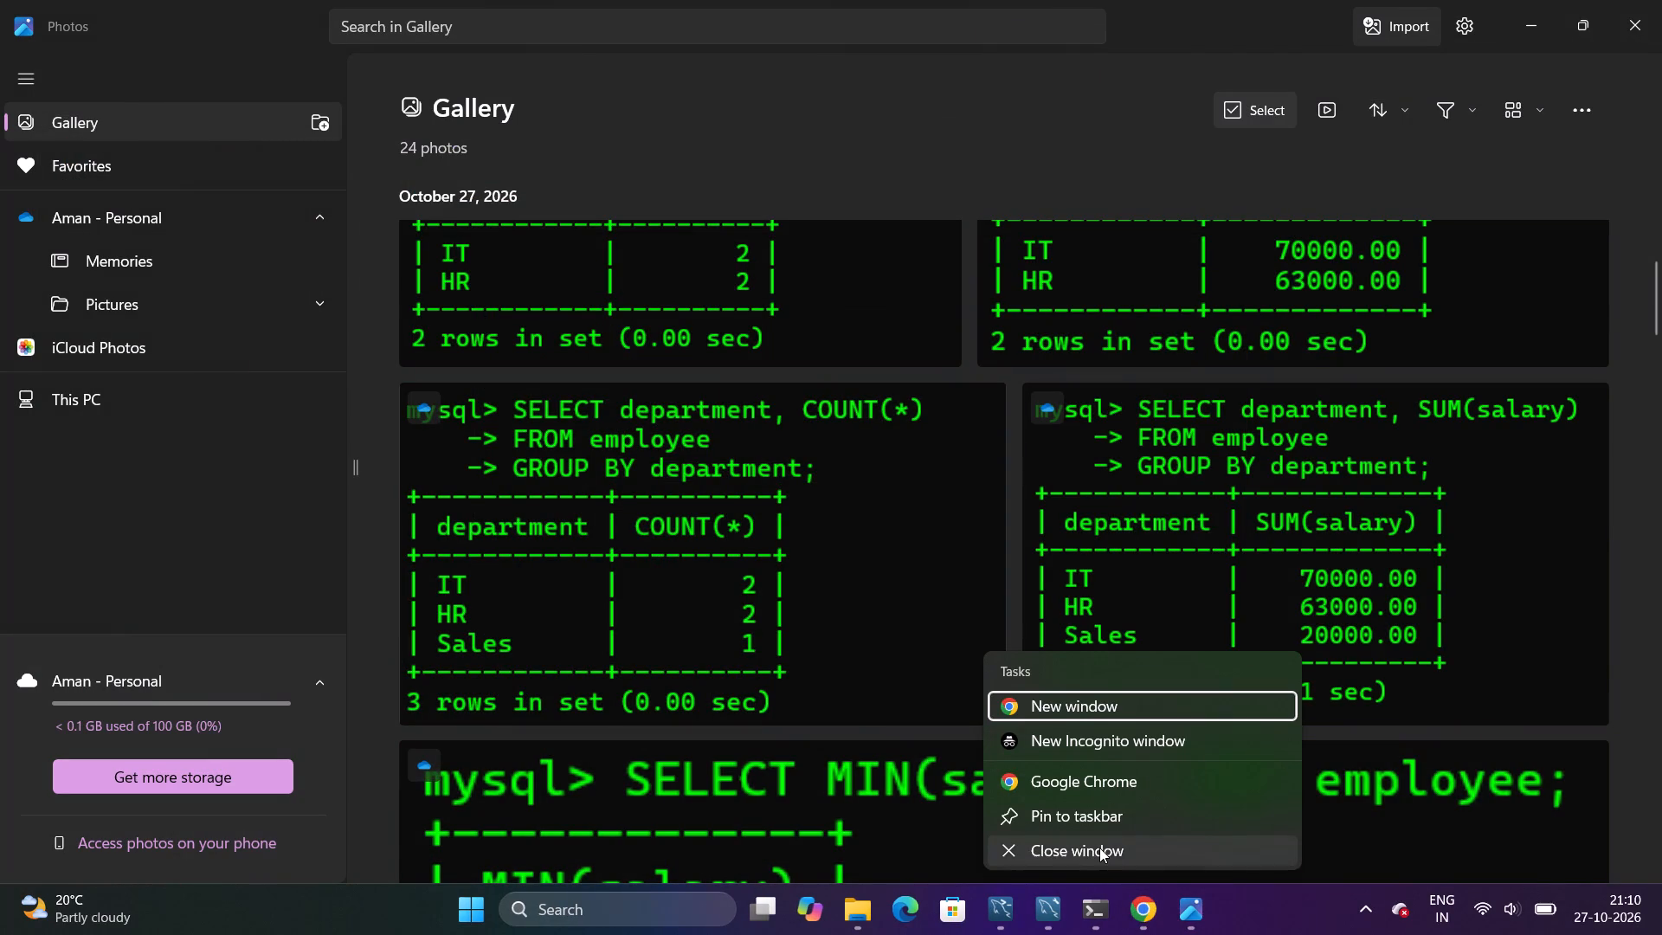
{"action": "left_click", "coordinate": [1099, 848]}
{"action": "triple_click", "coordinate": [1661, 0]}
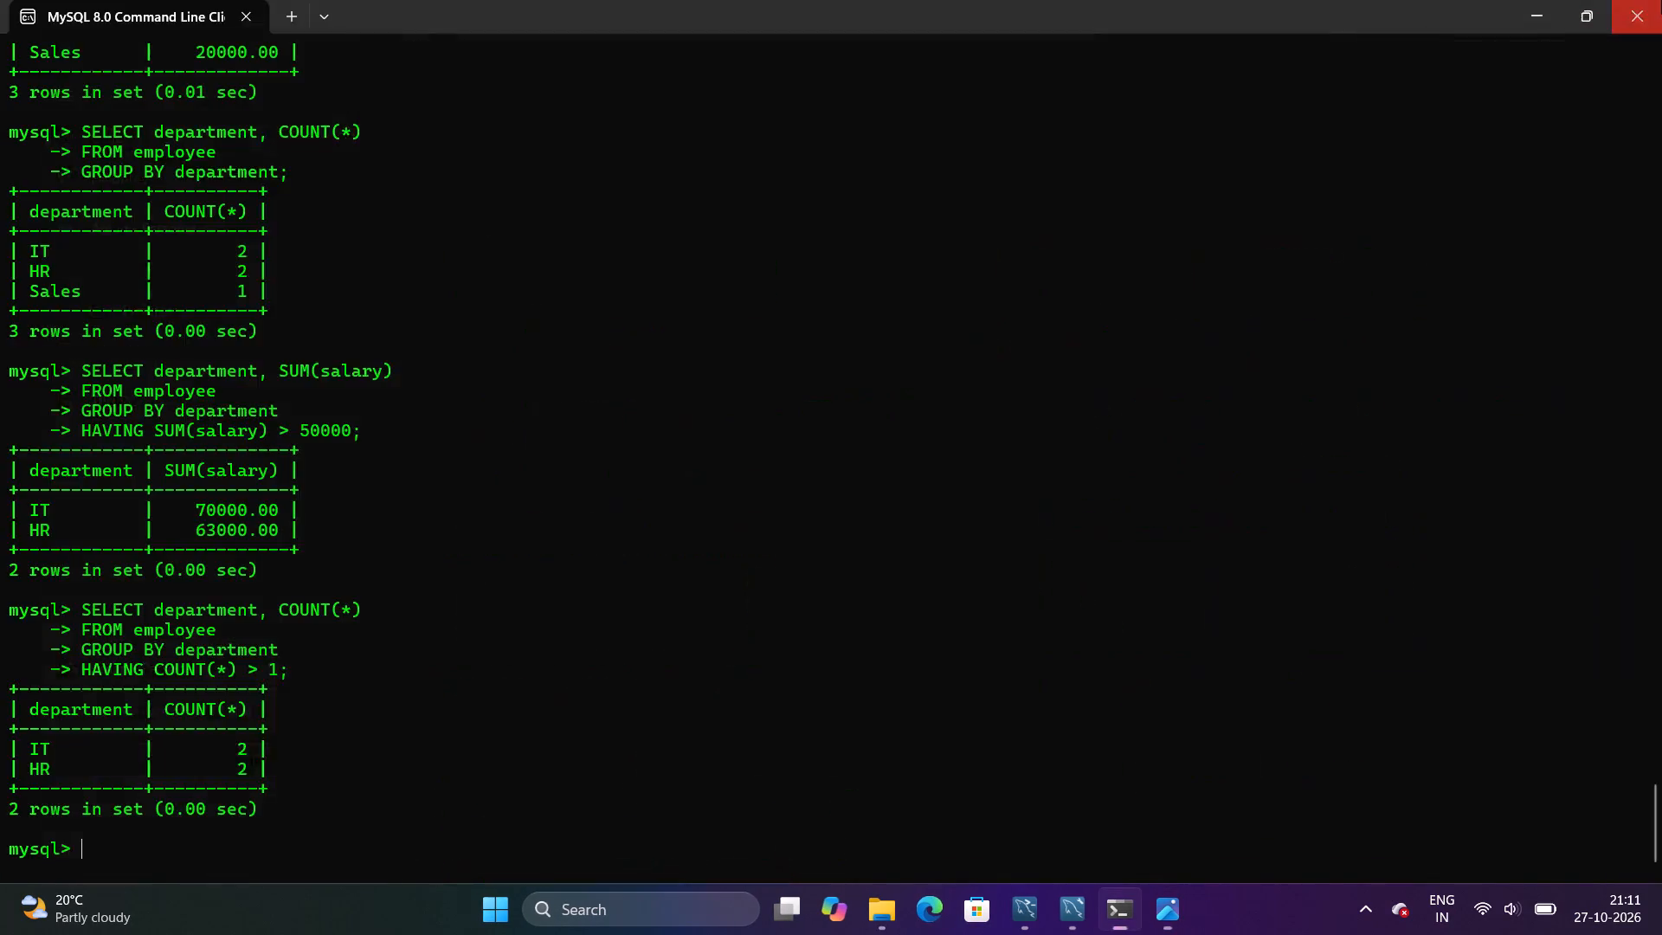
Refresh the Windows desktop.
{"action": "right_click", "coordinate": [1258, 270]}
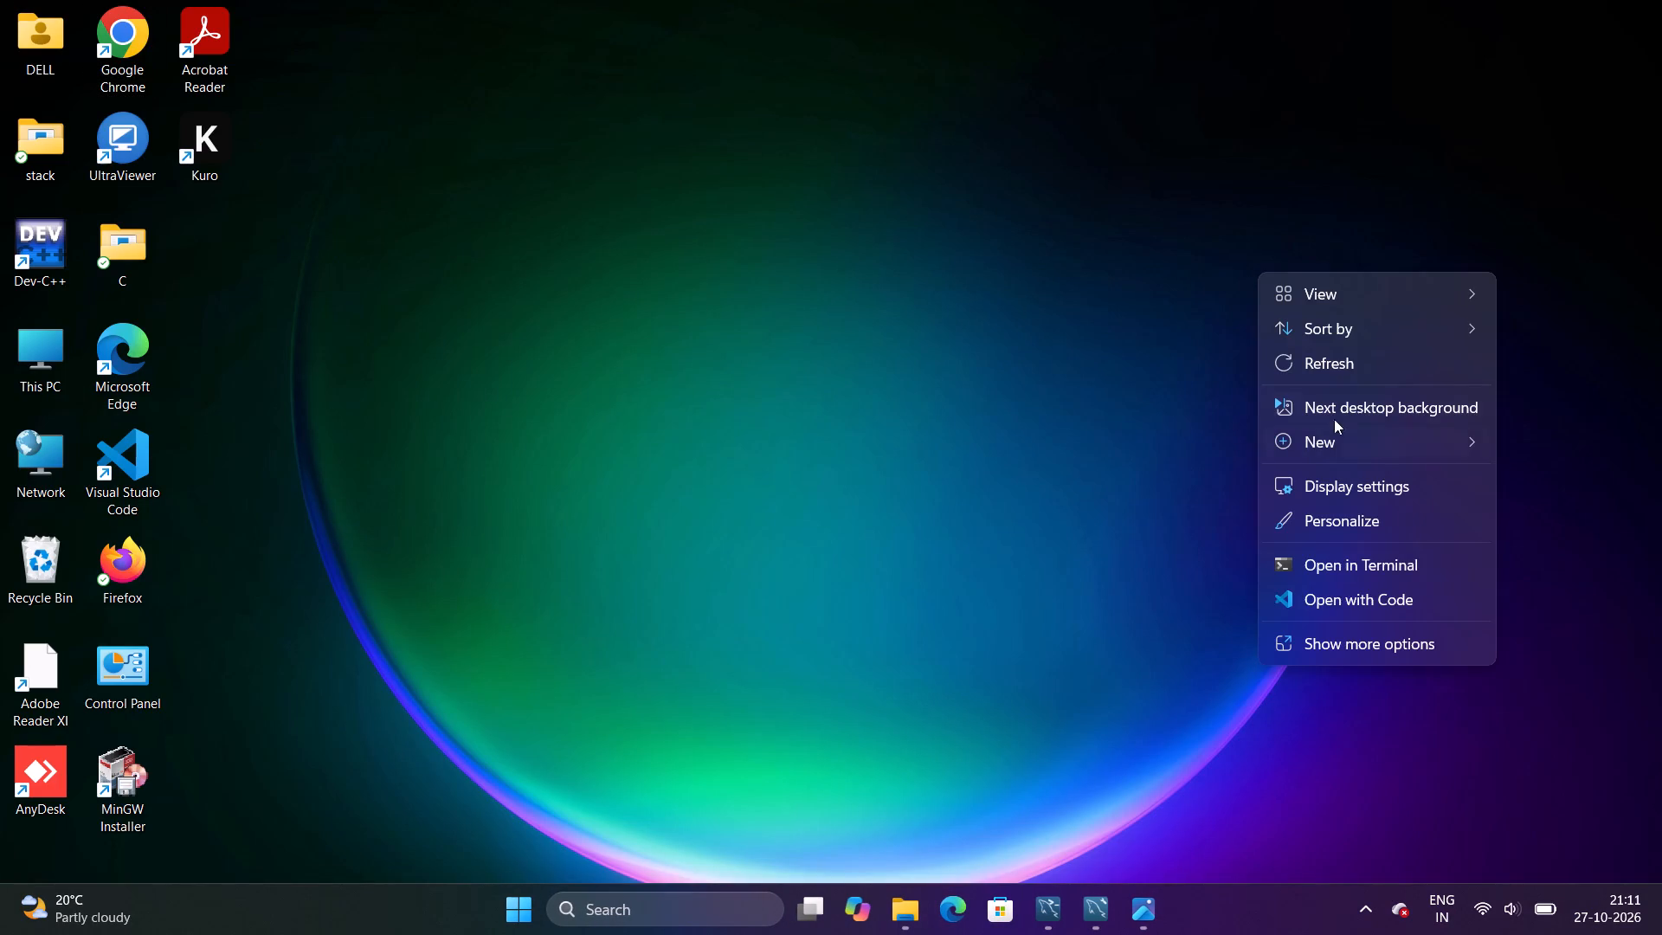
{"action": "left_click", "coordinate": [1341, 374]}
Close the remaining Photos window.
{"action": "right_click", "coordinate": [1130, 906]}
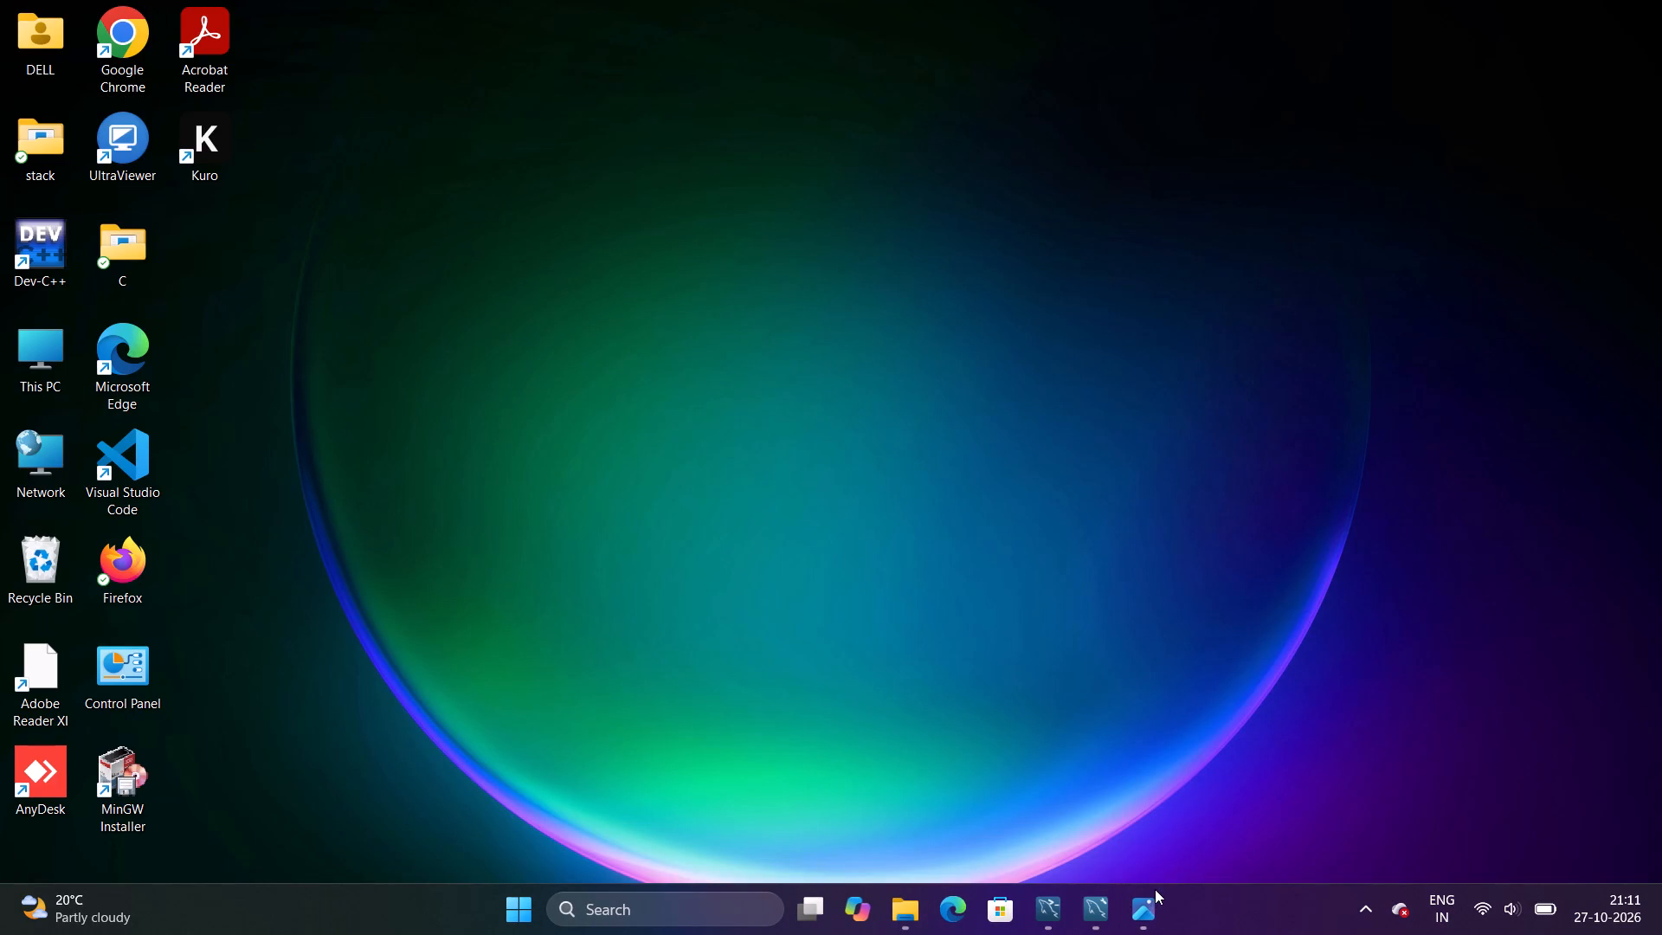
{"action": "right_click", "coordinate": [1145, 909]}
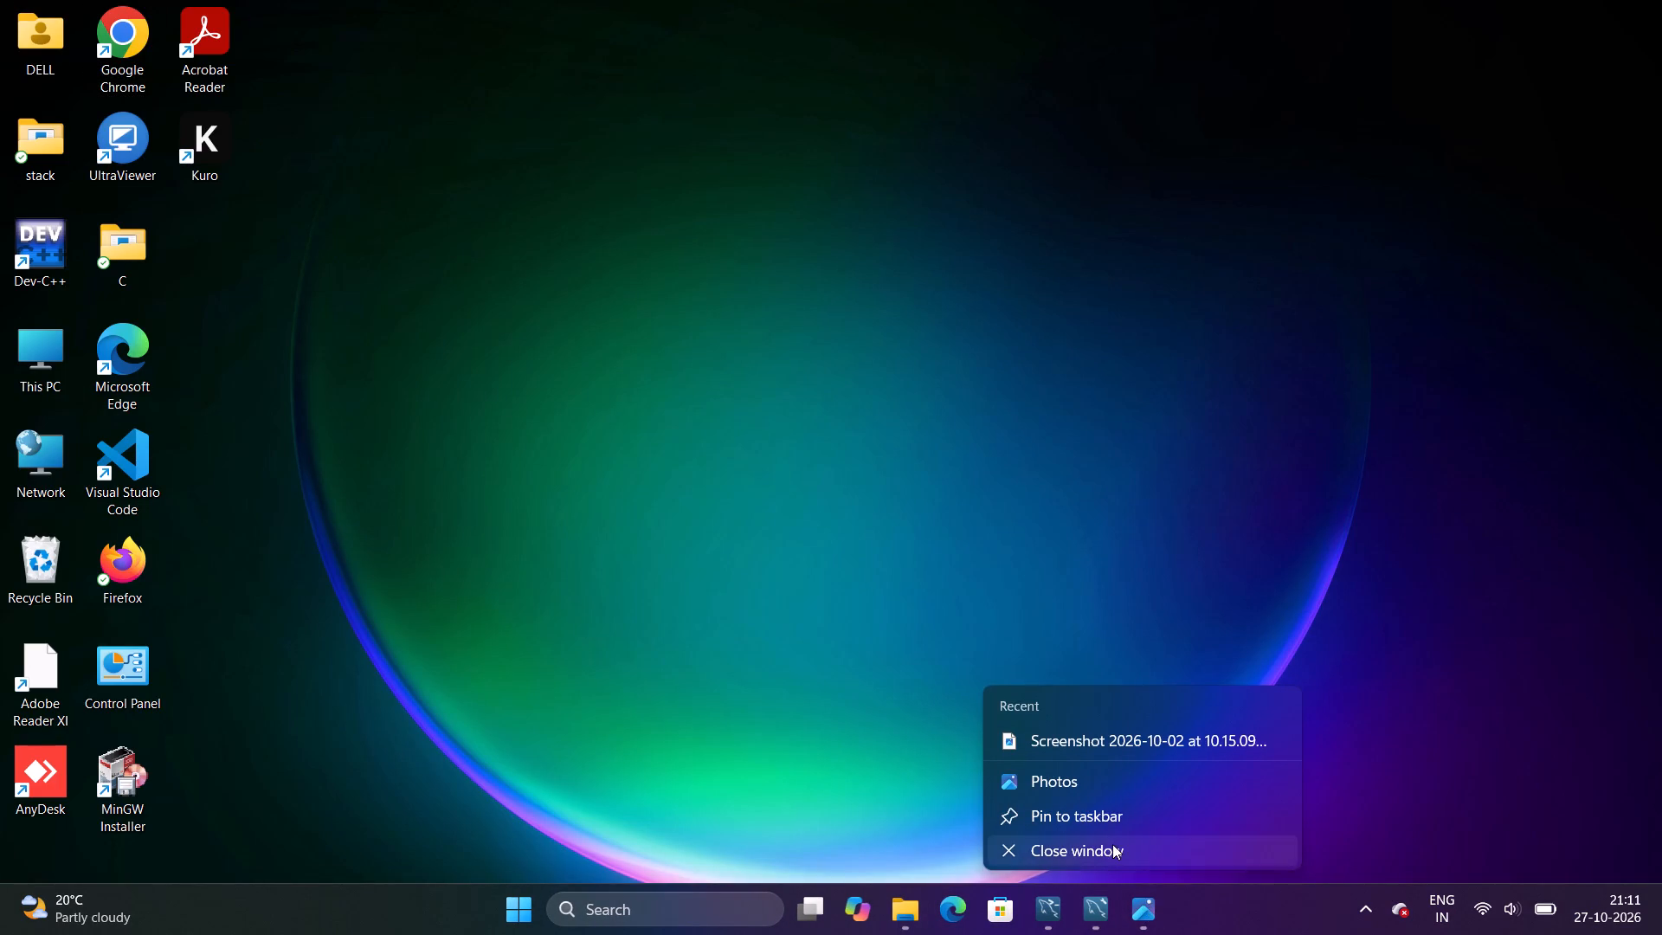
{"action": "left_click", "coordinate": [1112, 844]}
Close both remaining MySQL Workbench windows, leaving the desktop clear.
{"action": "right_click", "coordinate": [1106, 912]}
{"action": "left_click", "coordinate": [1117, 864]}
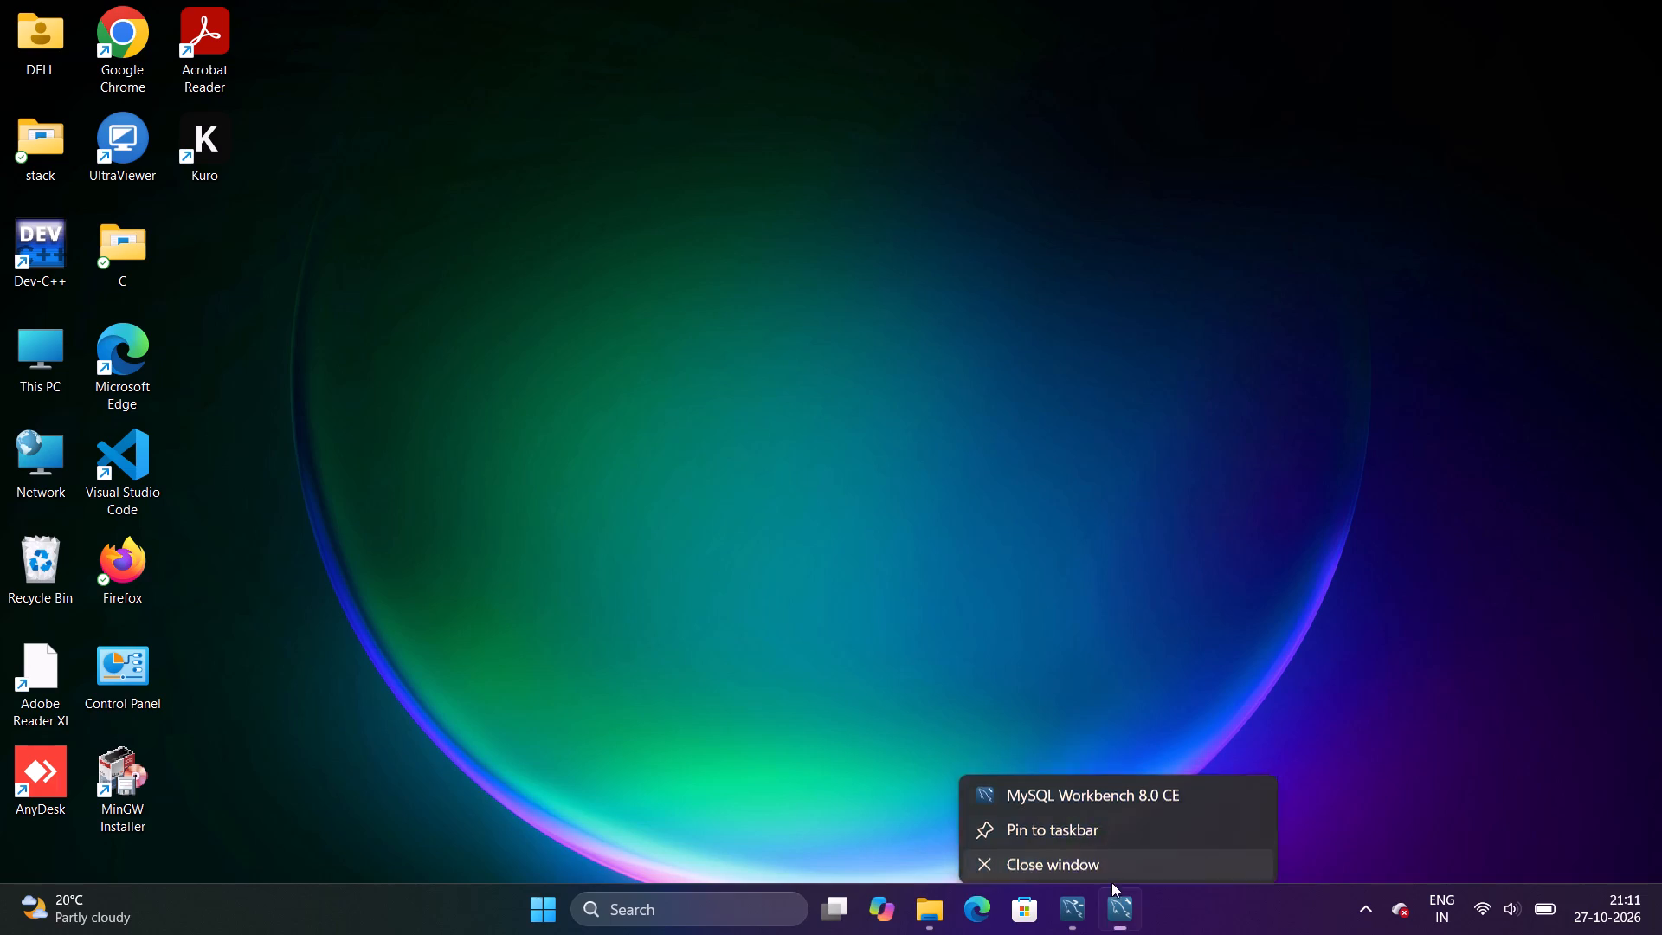
{"action": "right_click", "coordinate": [1073, 908]}
{"action": "left_click", "coordinate": [1090, 861]}
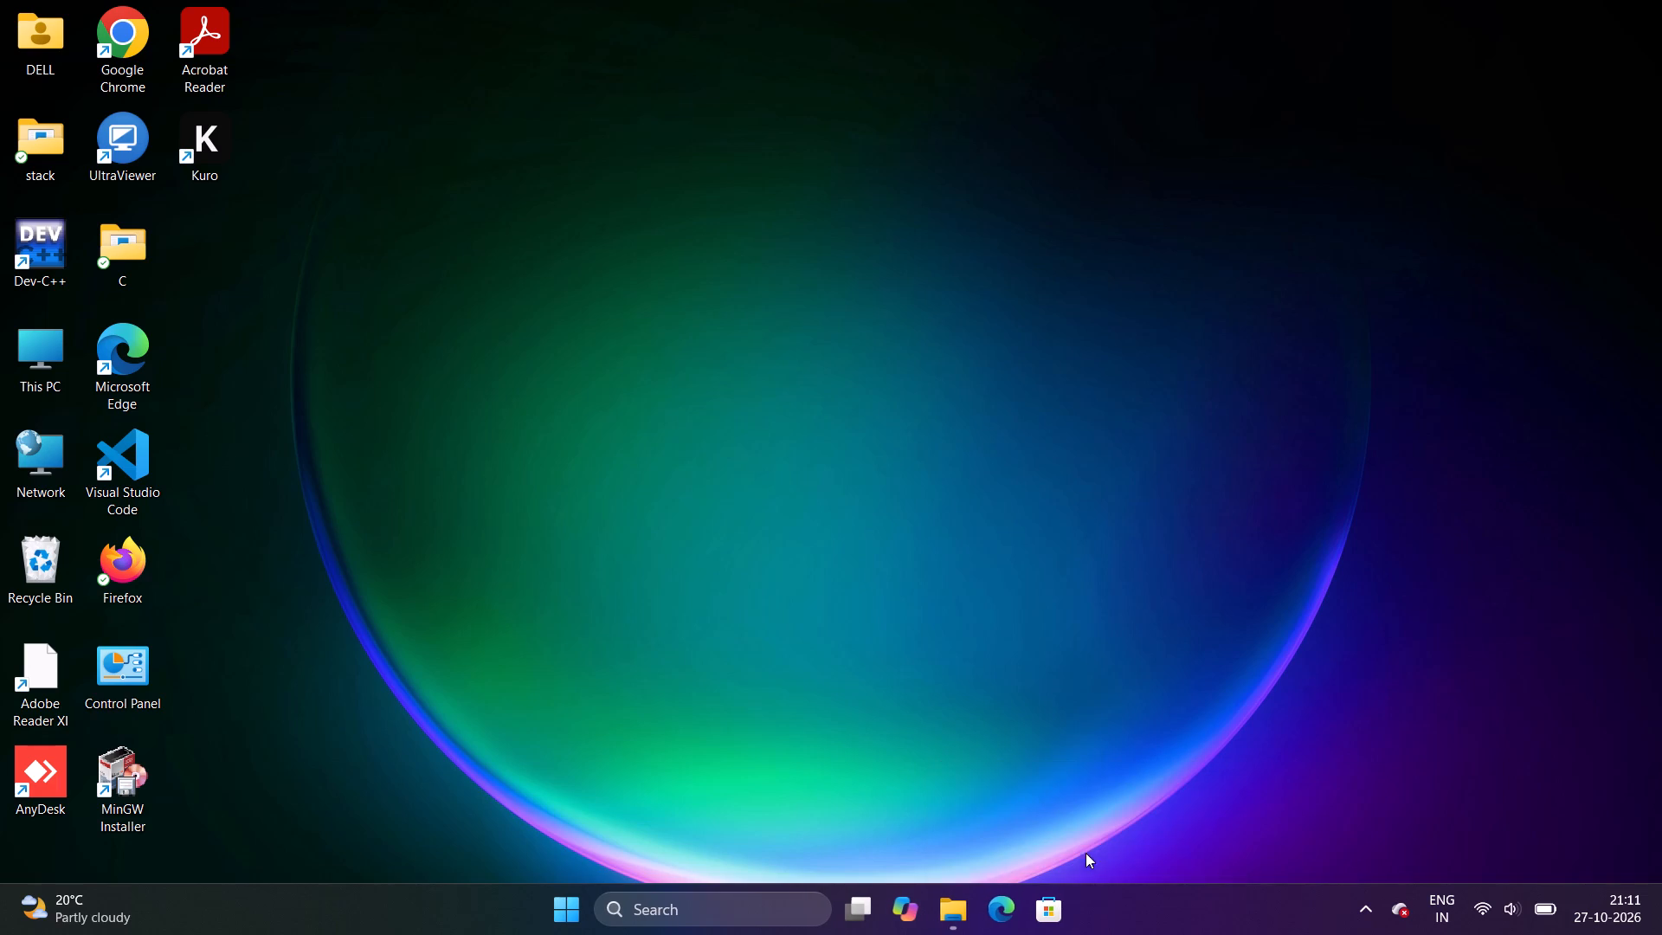
{"action": "left_click", "coordinate": [956, 769]}
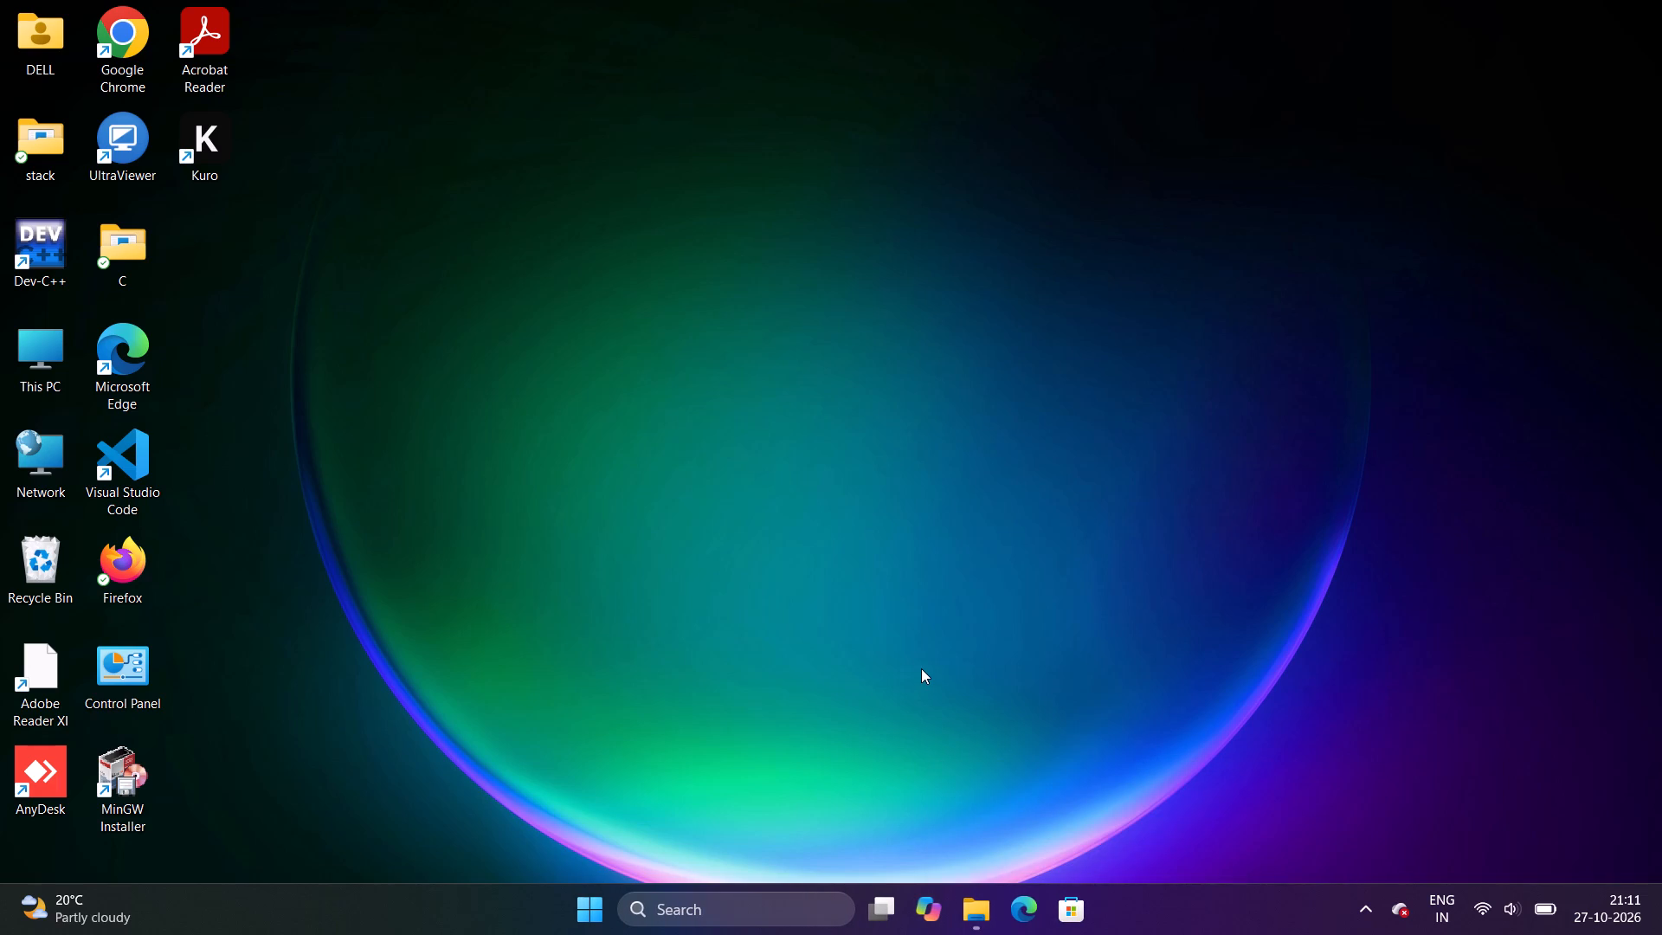